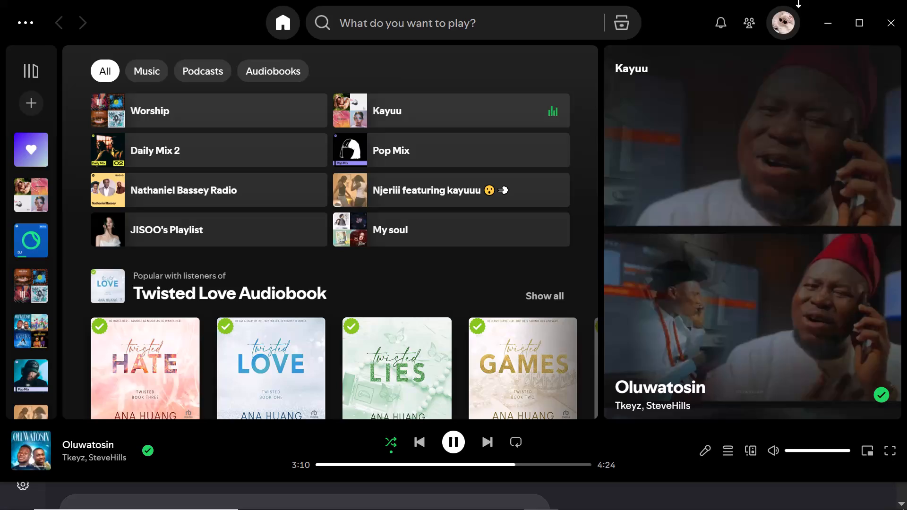
Switch from Spotify to Chrome and open the Cosmetics sheet of the work spreadsheet.
{"action": "left_click", "coordinate": [832, 29]}
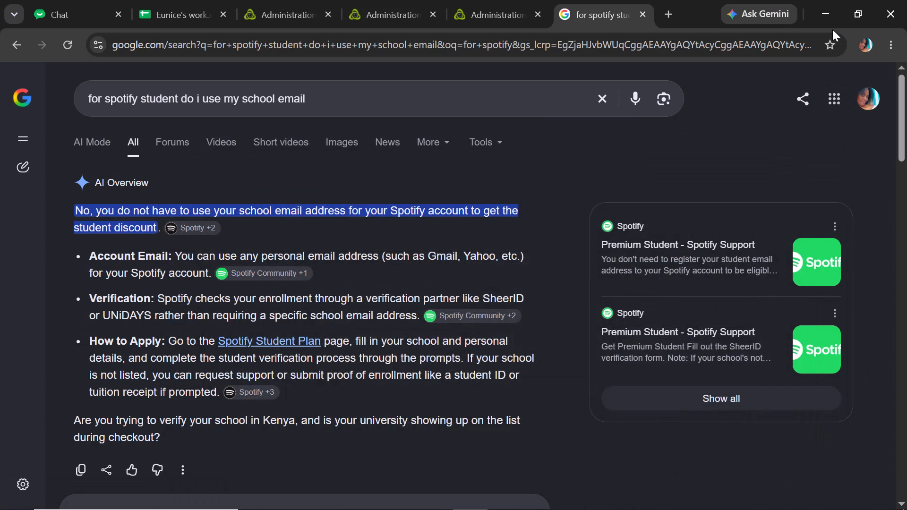
{"action": "left_click", "coordinate": [285, 0]}
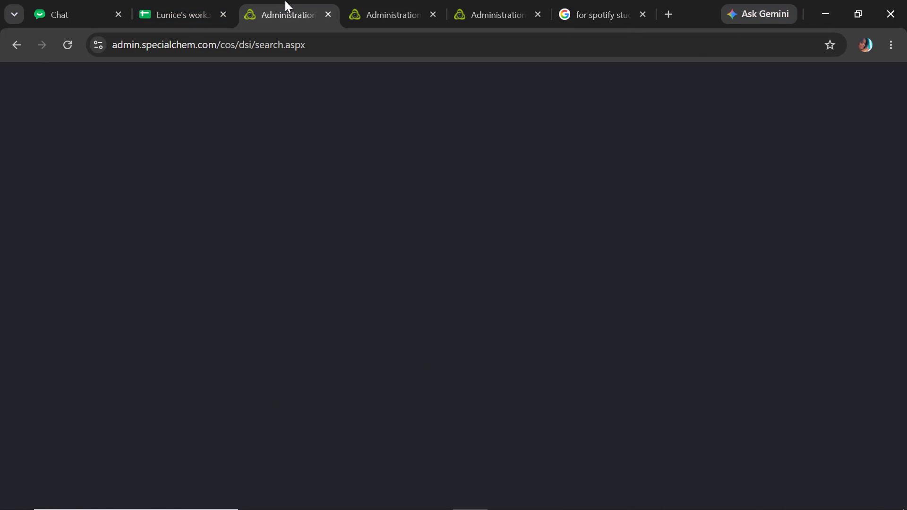
{"action": "left_click", "coordinate": [400, 0]}
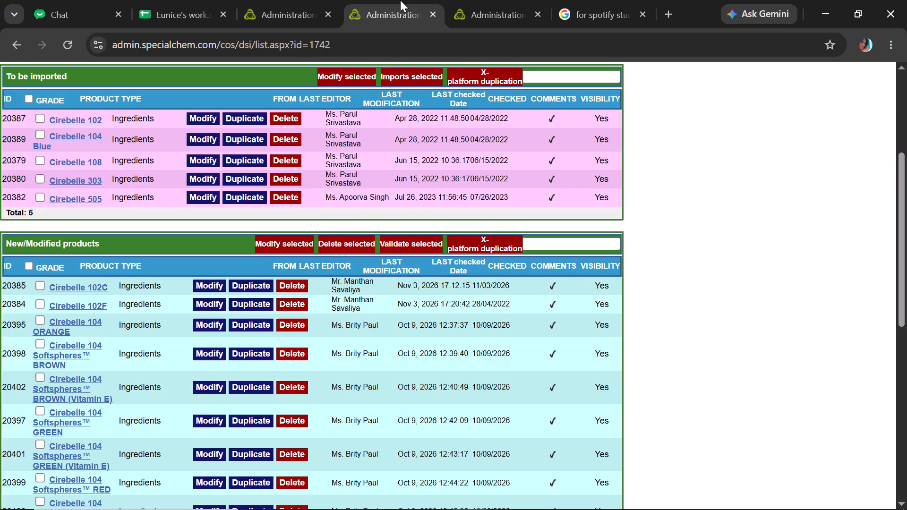
{"action": "left_click", "coordinate": [219, 0]}
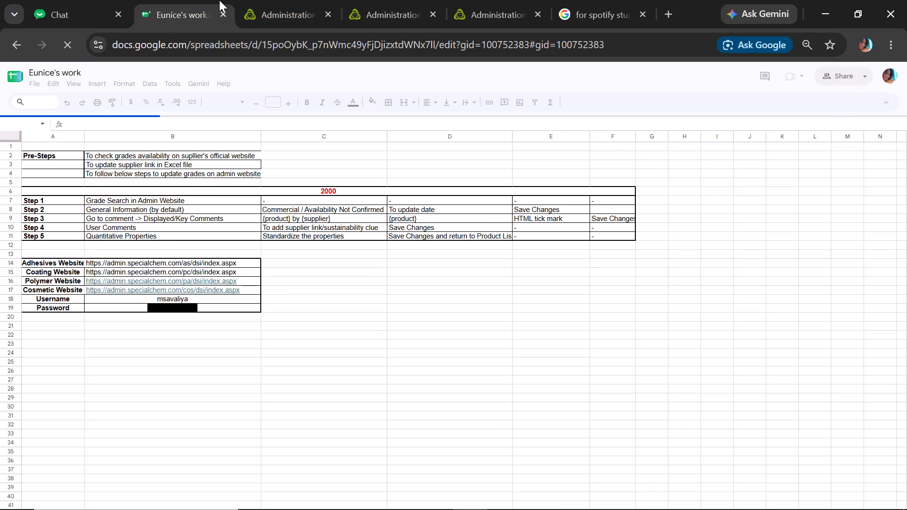
{"action": "left_click", "coordinate": [359, 220]}
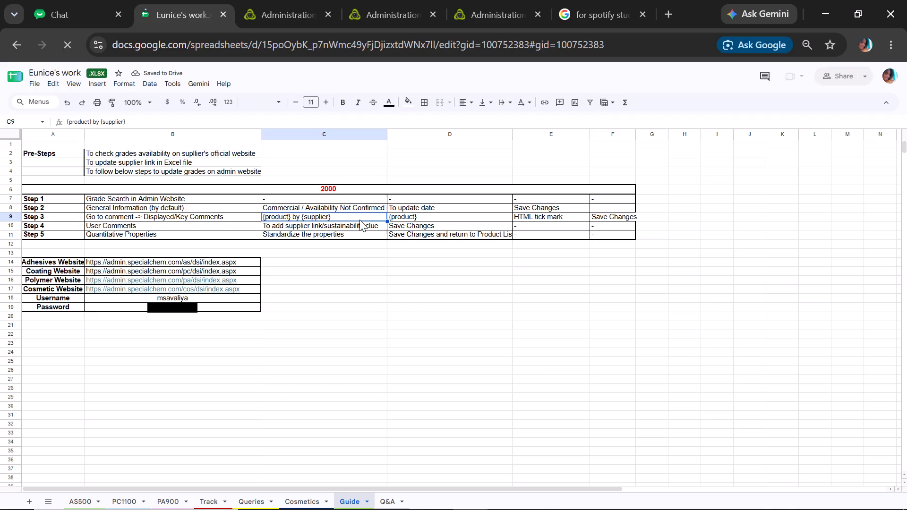
{"action": "left_click", "coordinate": [310, 492]}
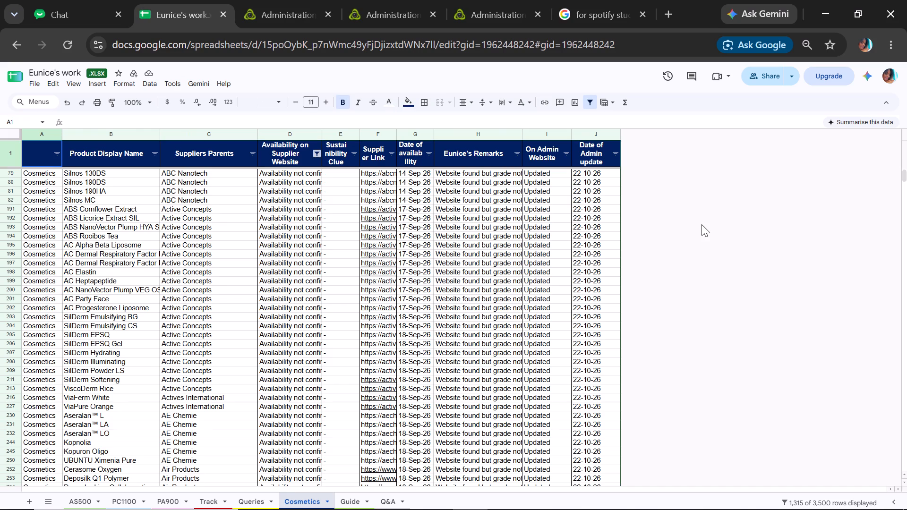
Find the CIREBELLE rows in the Cosmetics sheet and copy the product name Cirebelle 102UC.
{"action": "left_click_drag", "start_coordinate": [905, 175], "coordinate": [898, 317]}
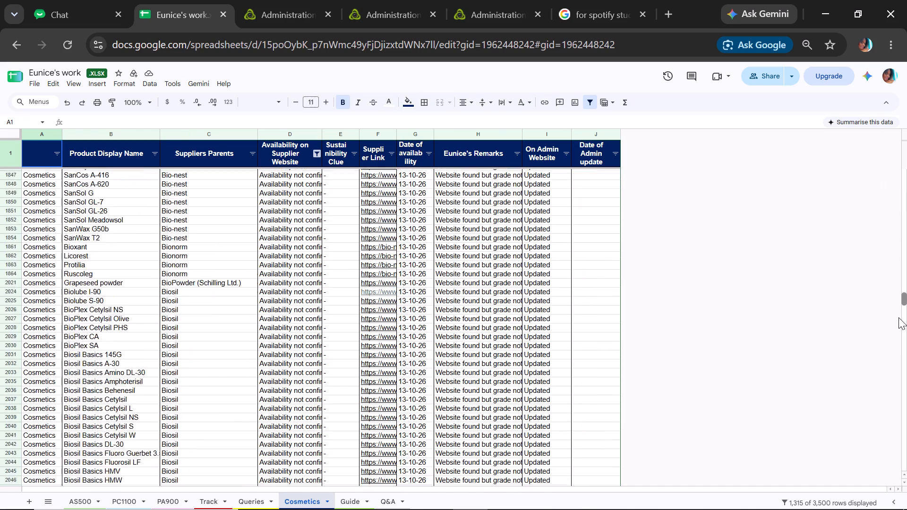
{"action": "left_click_drag", "start_coordinate": [898, 317], "coordinate": [903, 433]}
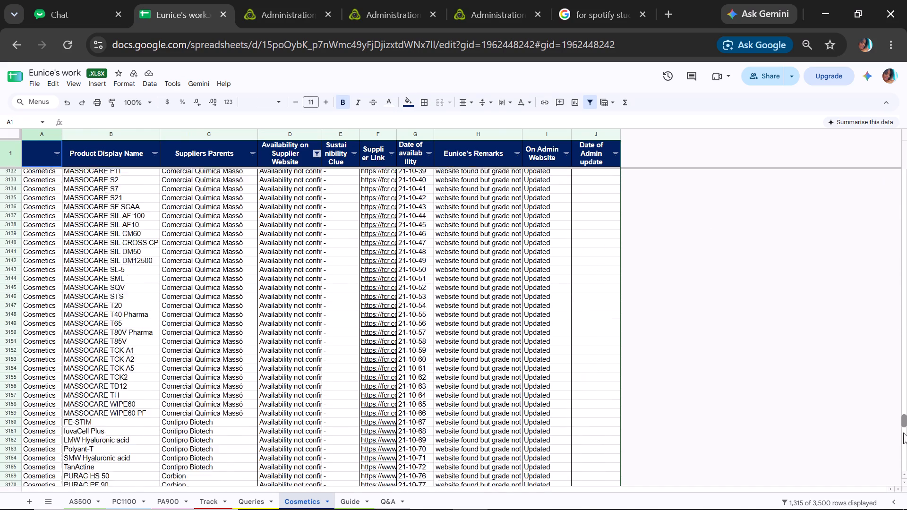
{"action": "left_click_drag", "start_coordinate": [903, 433], "coordinate": [891, 370]}
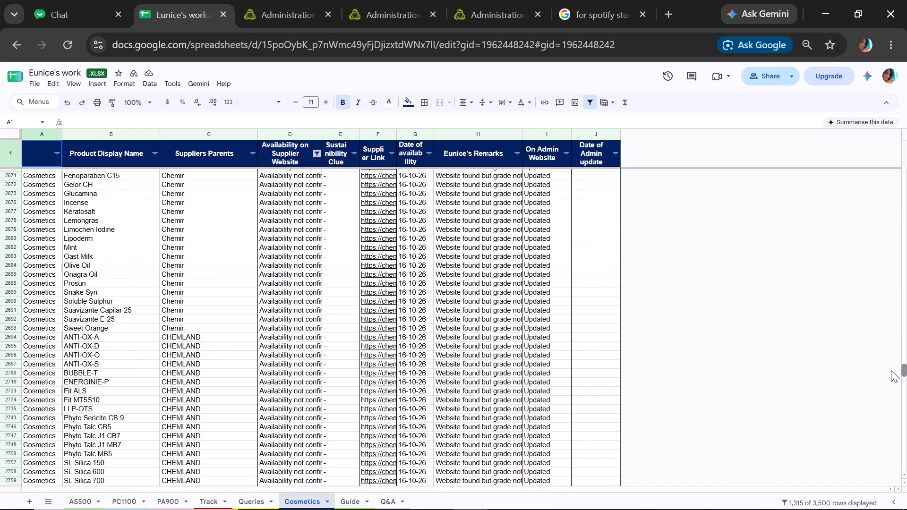
{"action": "left_click_drag", "start_coordinate": [891, 370], "coordinate": [889, 377]}
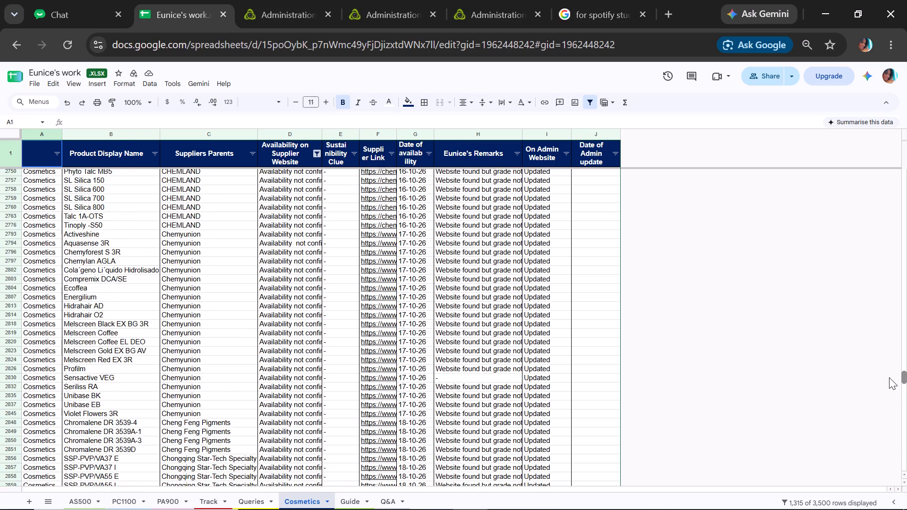
{"action": "left_click_drag", "start_coordinate": [889, 377], "coordinate": [890, 384]}
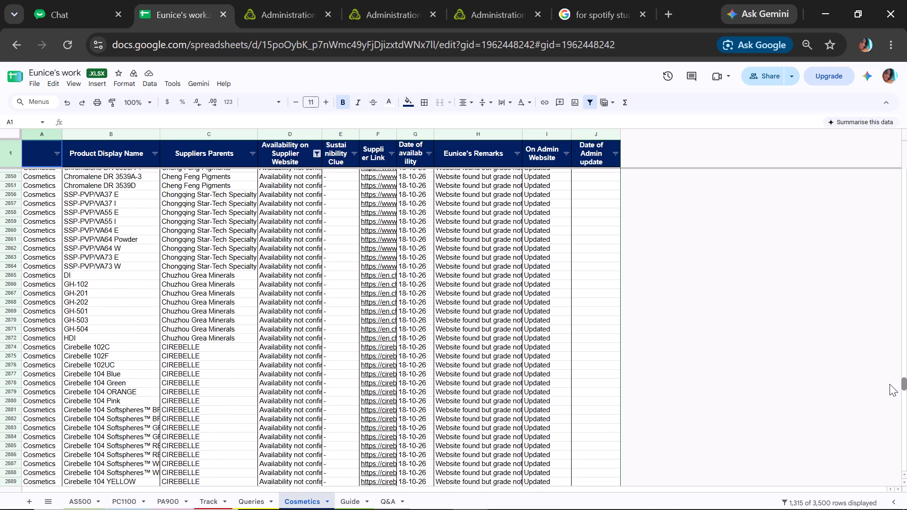
{"action": "left_click_drag", "start_coordinate": [890, 384], "coordinate": [891, 384]}
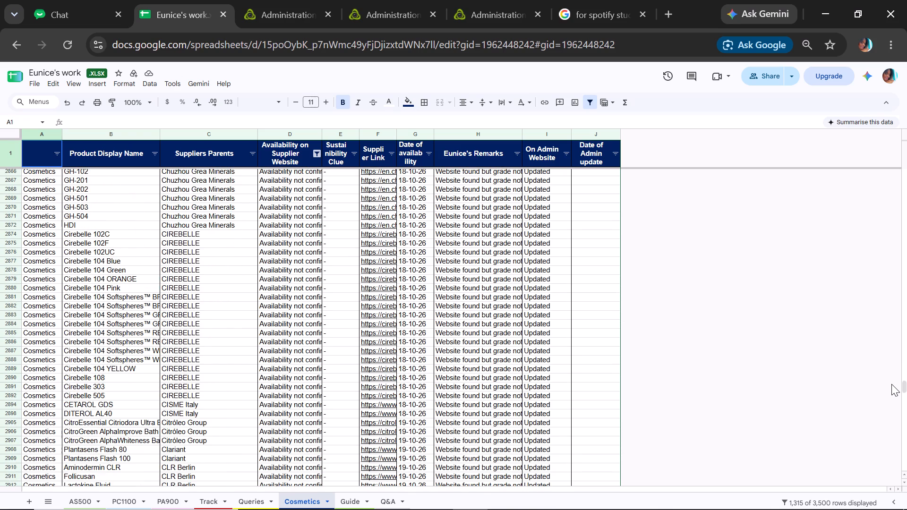
{"action": "left_click", "coordinate": [109, 362]}
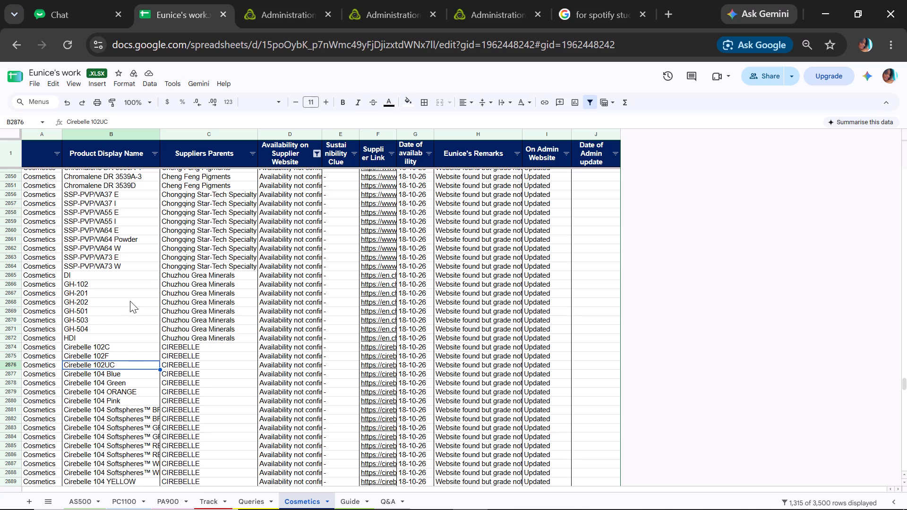
{"action": "left_click", "coordinate": [136, 357]}
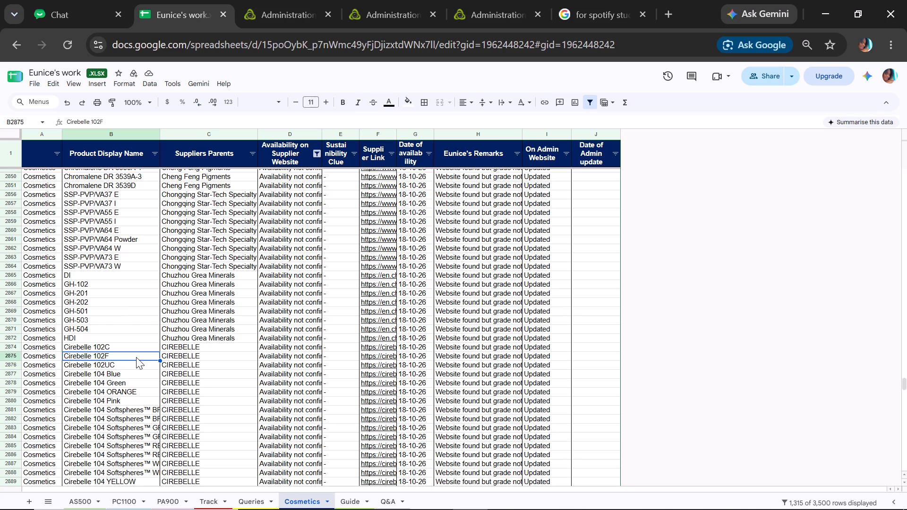
{"action": "left_click", "coordinate": [139, 364]}
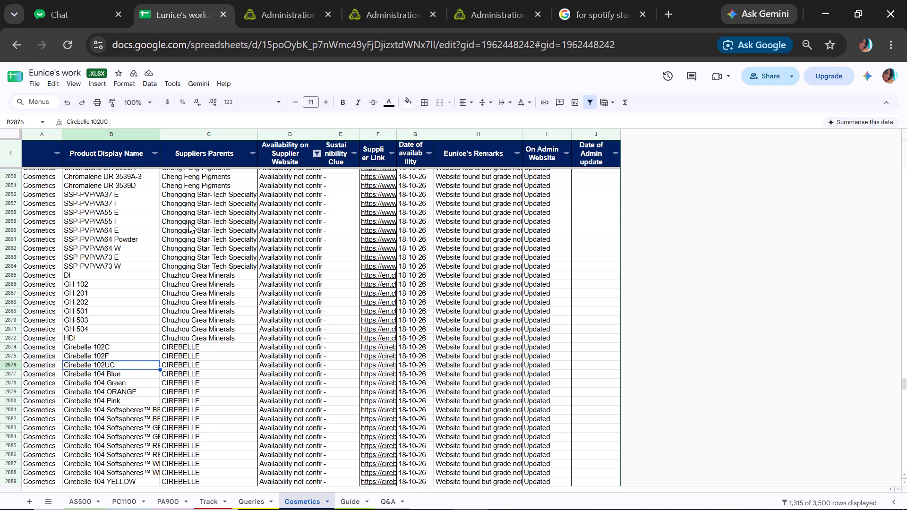
{"action": "key", "text": "ctrl+c"}
Search the SpecialChem admin site for trade/grade Cirebelle 102UC and open its product record.
{"action": "left_click", "coordinate": [275, 0]}
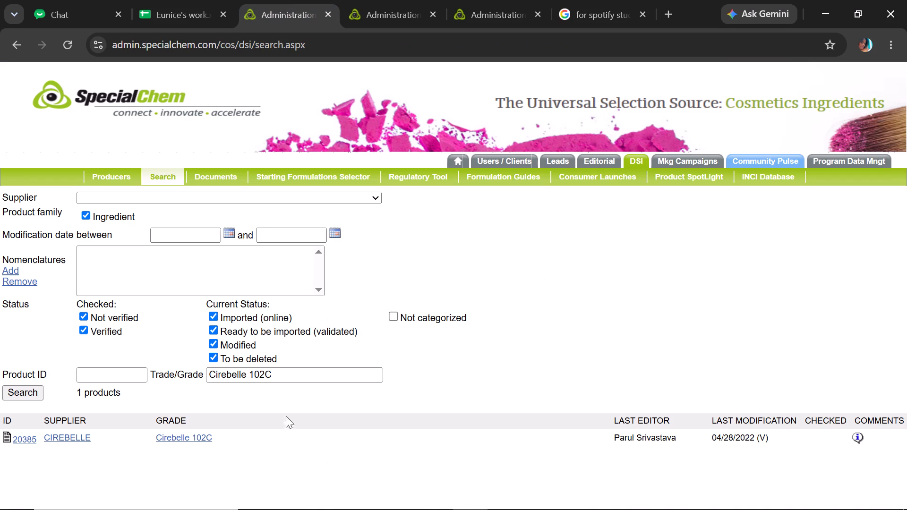
{"action": "left_click_drag", "start_coordinate": [292, 380], "coordinate": [141, 391]}
{"action": "key", "text": "ctrl+v"}
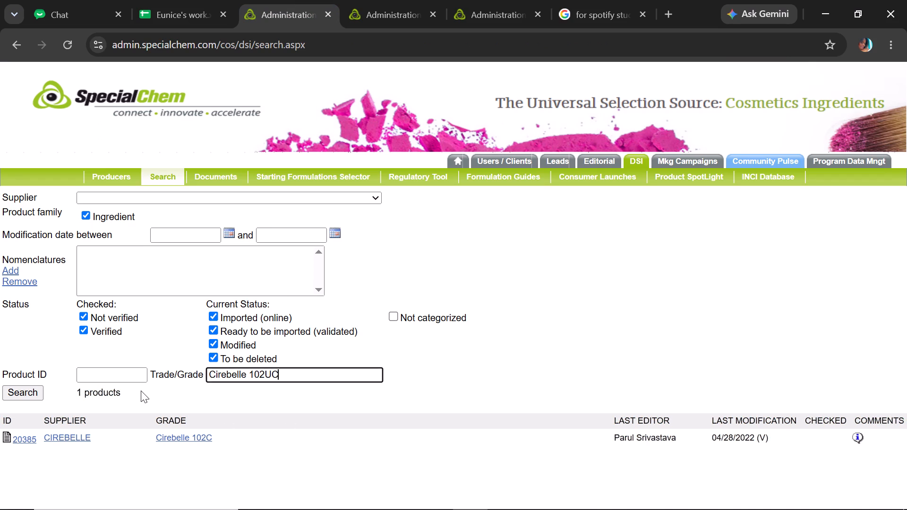
{"action": "left_click", "coordinate": [27, 389]}
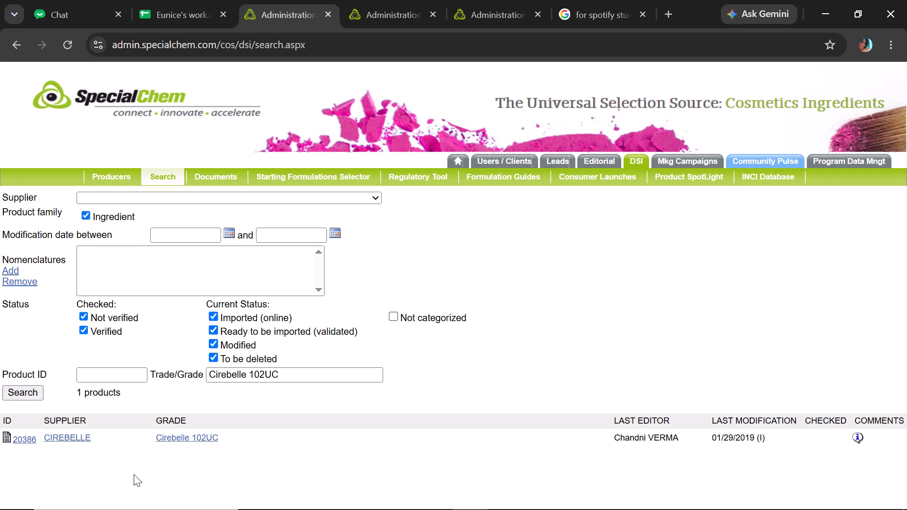
{"action": "left_click", "coordinate": [210, 434]}
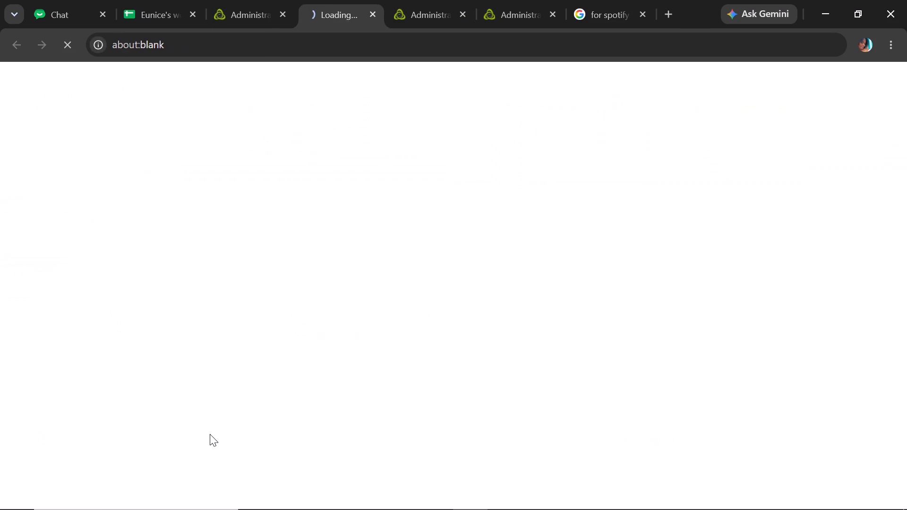
Copy the "{product} by {supplier}" placeholder from Step 3 of the spreadsheet's Guide sheet.
{"action": "left_click", "coordinate": [212, 0]}
{"action": "left_click", "coordinate": [145, 0]}
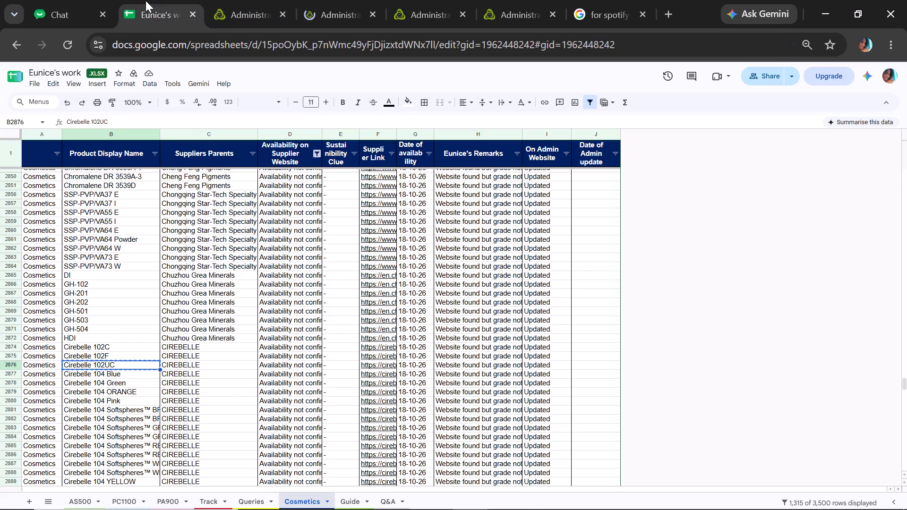
{"action": "left_click", "coordinate": [355, 506]}
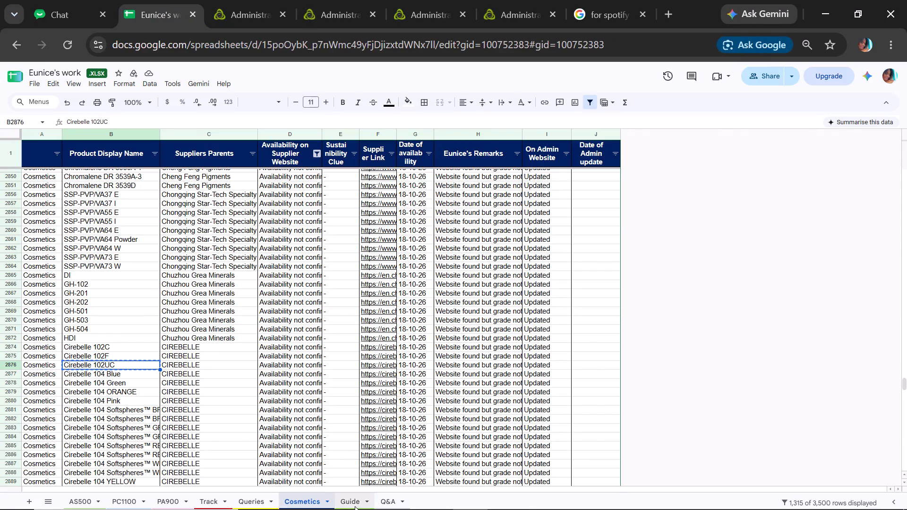
{"action": "key", "text": "ctrl+c"}
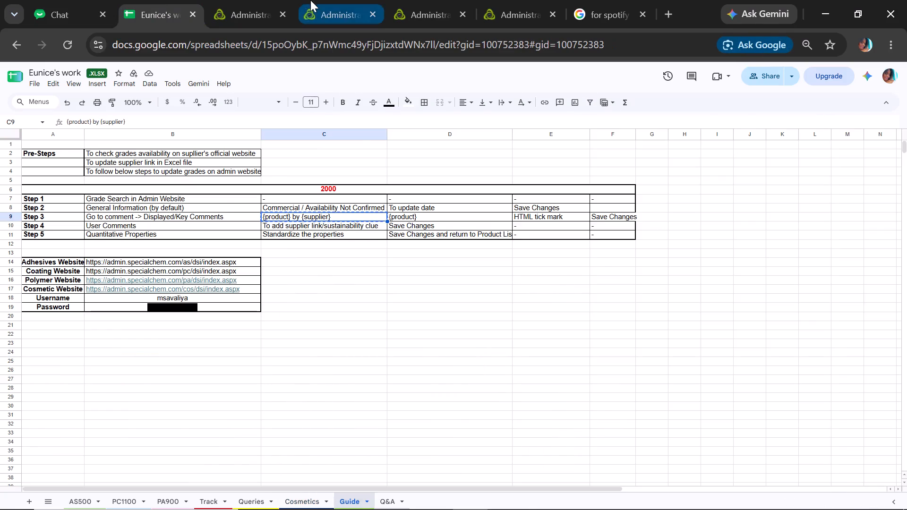
Set the Cirebelle 102UC product status to Availability Not Confirmed and save the changes.
{"action": "left_click", "coordinate": [310, 0]}
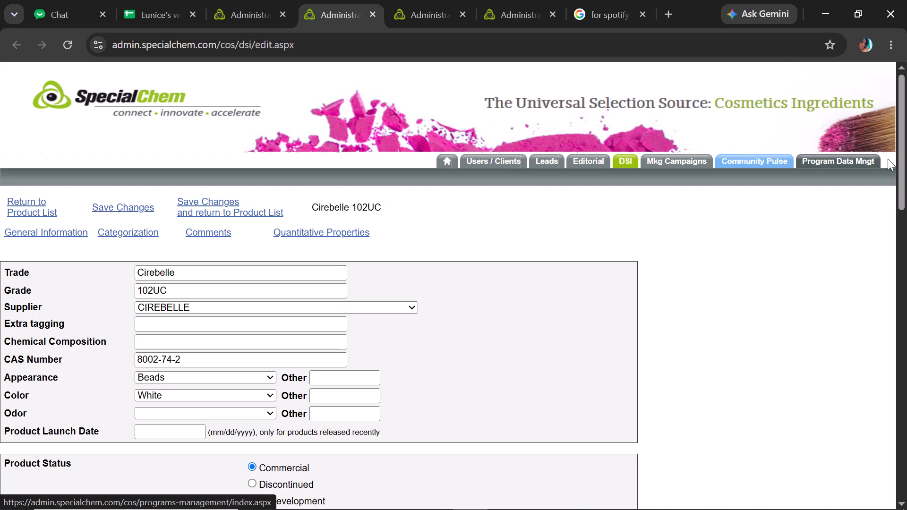
{"action": "left_click_drag", "start_coordinate": [906, 156], "coordinate": [906, 176]}
{"action": "left_click", "coordinate": [250, 457]}
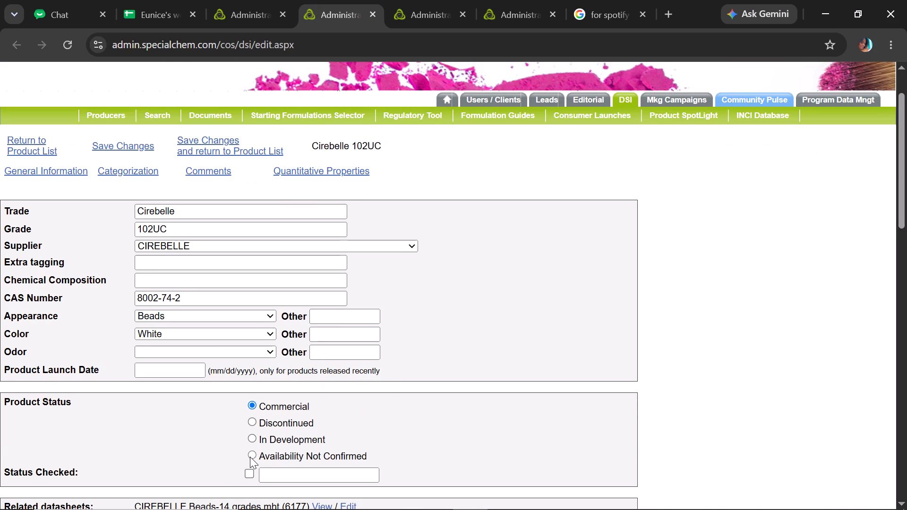
{"action": "left_click", "coordinate": [127, 142]}
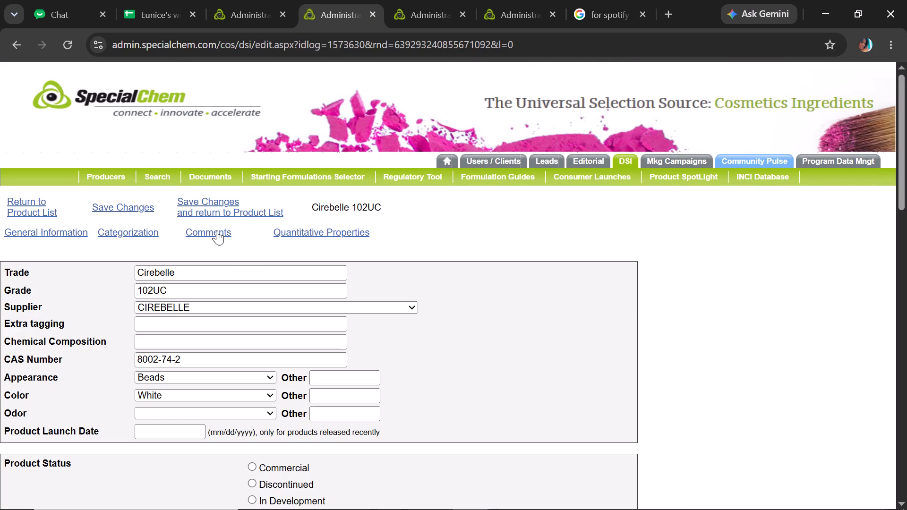
In the Displayed/Key Comments, replace "Cirebelle 102UC by Cirebelle" with "{product} by {supplier}".
{"action": "left_click", "coordinate": [217, 230]}
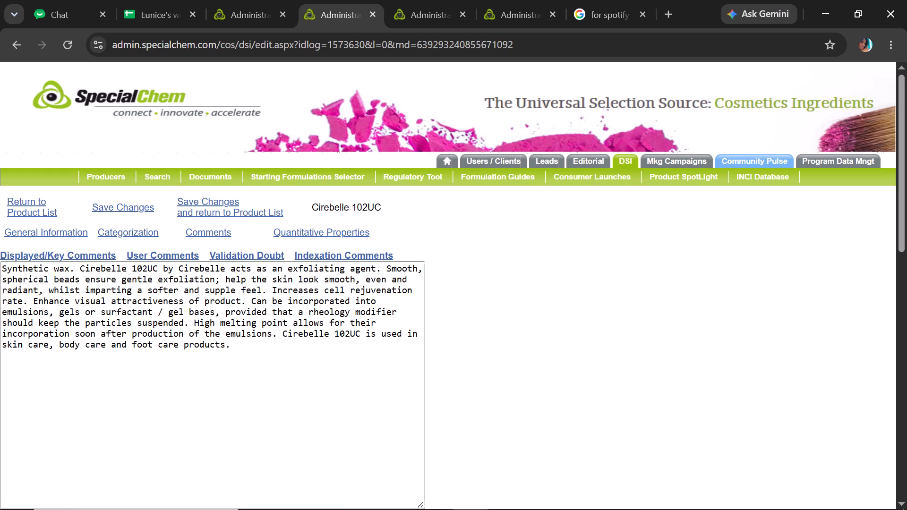
{"action": "double_click", "coordinate": [77, 264]}
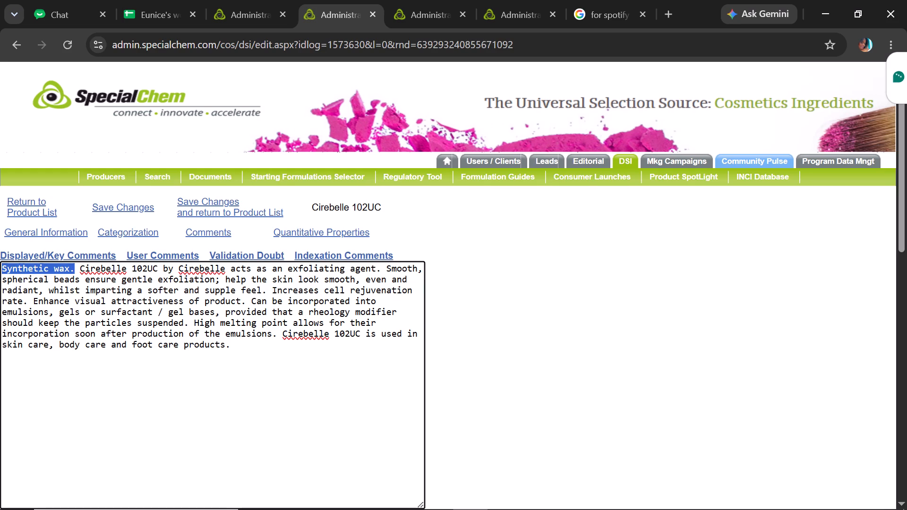
{"action": "left_click", "coordinate": [82, 268]}
{"action": "left_click_drag", "start_coordinate": [79, 268], "coordinate": [228, 258]}
{"action": "key", "text": "ctrl+v"}
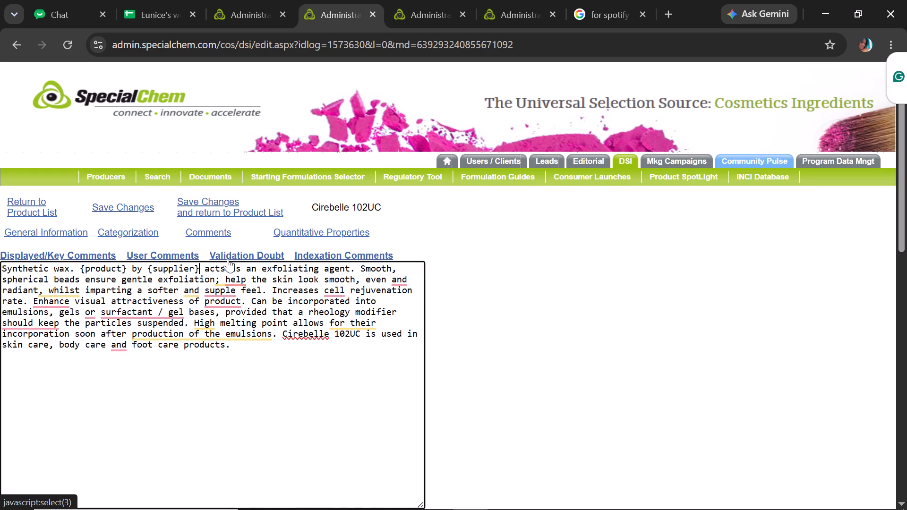
Copy the {product} placeholder and substitute it for "Cirebelle 102UC" in the last sentence of the comment.
{"action": "left_click_drag", "start_coordinate": [129, 267], "coordinate": [118, 267]}
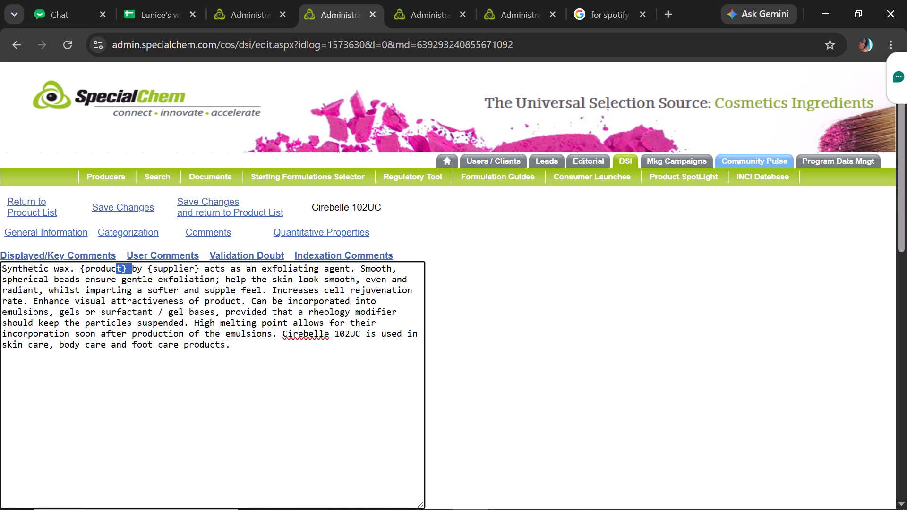
{"action": "left_click_drag", "start_coordinate": [118, 267], "coordinate": [124, 267]}
{"action": "left_click", "coordinate": [124, 267]}
{"action": "left_click_drag", "start_coordinate": [124, 267], "coordinate": [74, 268]}
{"action": "left_click_drag", "start_coordinate": [74, 268], "coordinate": [78, 268]}
{"action": "key", "text": "ctrl+c"}
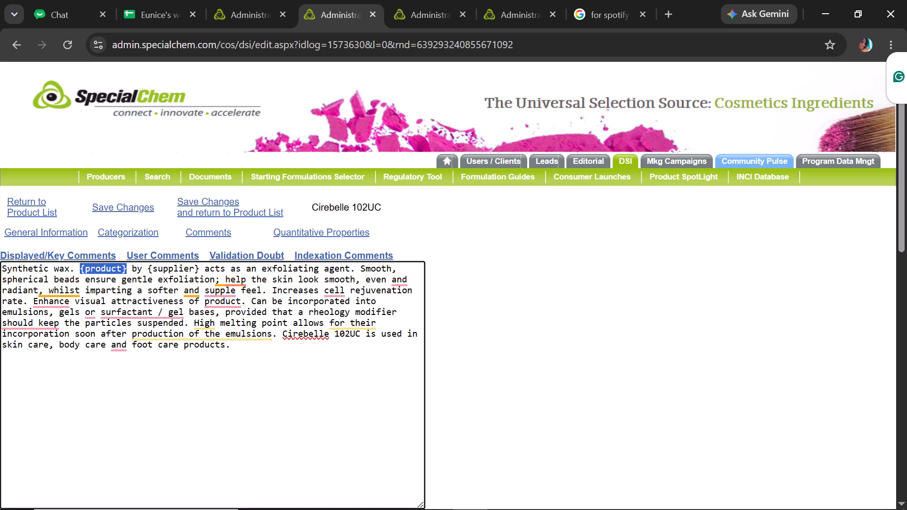
{"action": "left_click_drag", "start_coordinate": [284, 335], "coordinate": [359, 334]}
{"action": "key", "text": "ctrl+v"}
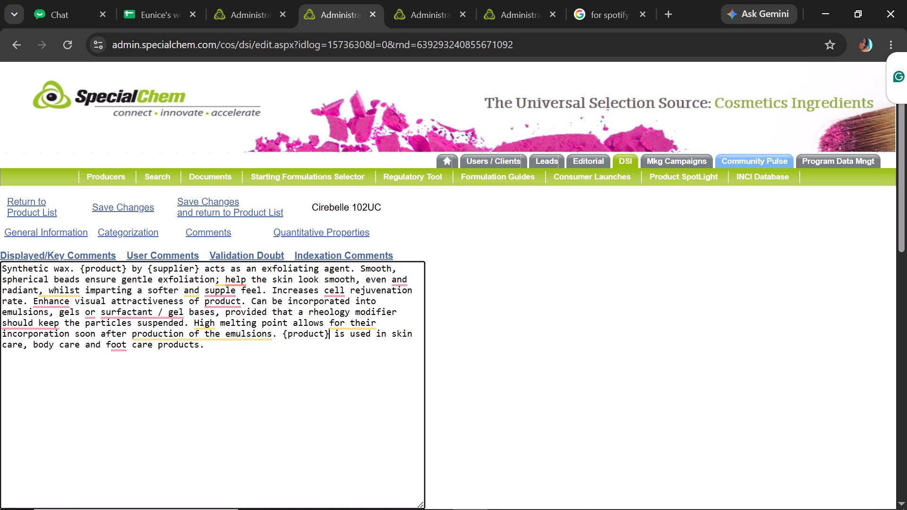
Apply grammar corrections in the Displayed/Key Comments: "the product", "surfactant/gel", "Enhances the", "keeps", and a comma after "gels".
{"action": "left_click", "coordinate": [231, 319]}
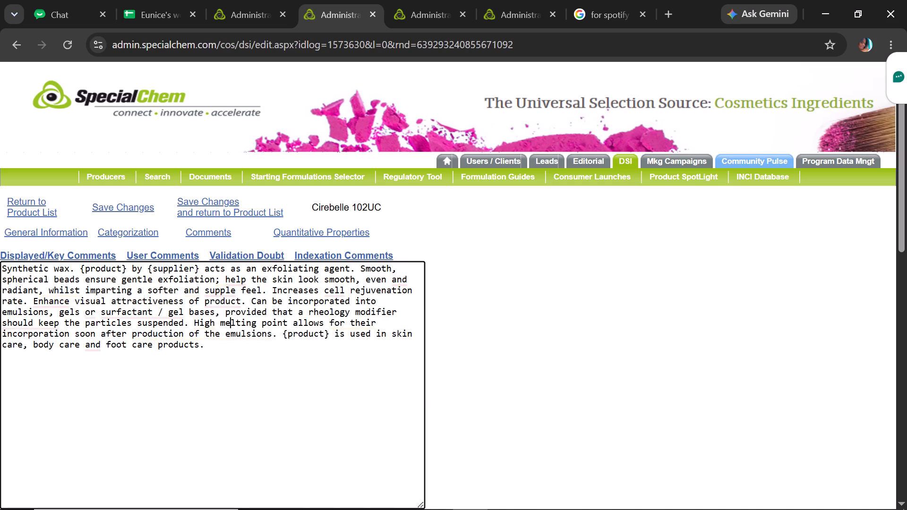
{"action": "left_click_drag", "start_coordinate": [239, 315], "coordinate": [171, 310]}
{"action": "type", "text": "the"}
{"action": "key", "text": "space"}
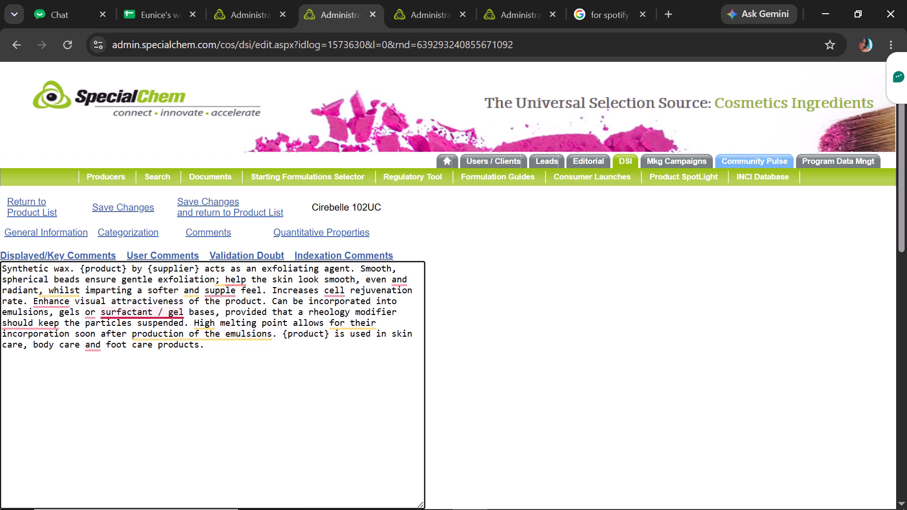
{"action": "left_click_drag", "start_coordinate": [171, 310], "coordinate": [171, 310]}
{"action": "left_click", "coordinate": [181, 326]}
{"action": "type", "text": "surfactant/gel"}
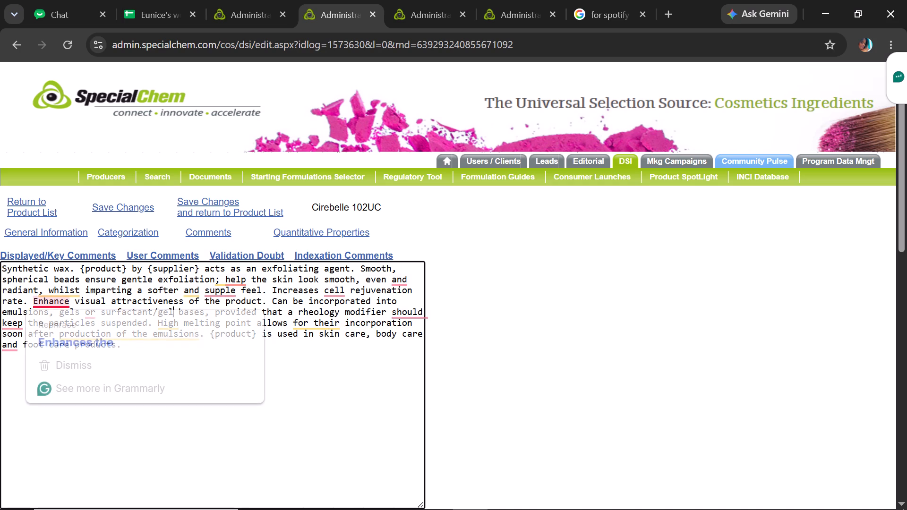
{"action": "left_click", "coordinate": [87, 331]}
{"action": "type", "text": "Enhances the"}
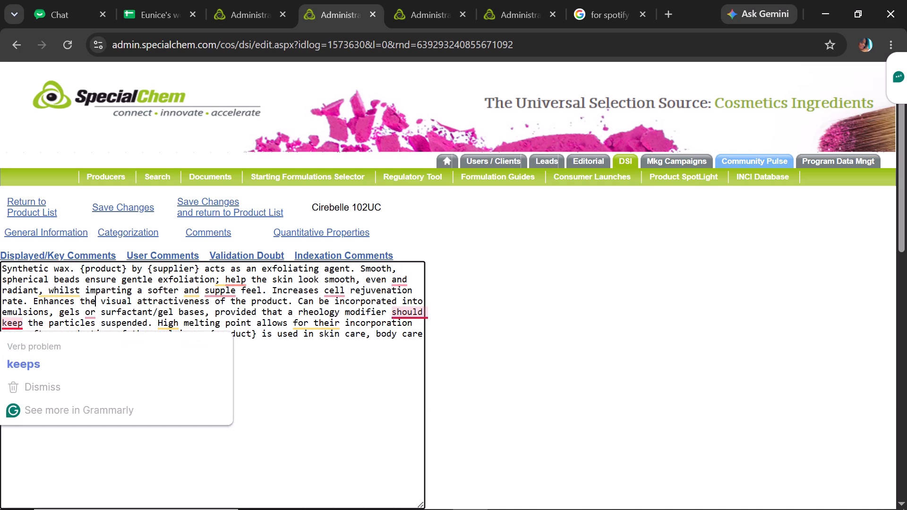
{"action": "left_click", "coordinate": [55, 339]}
{"action": "type", "text": "keeps"}
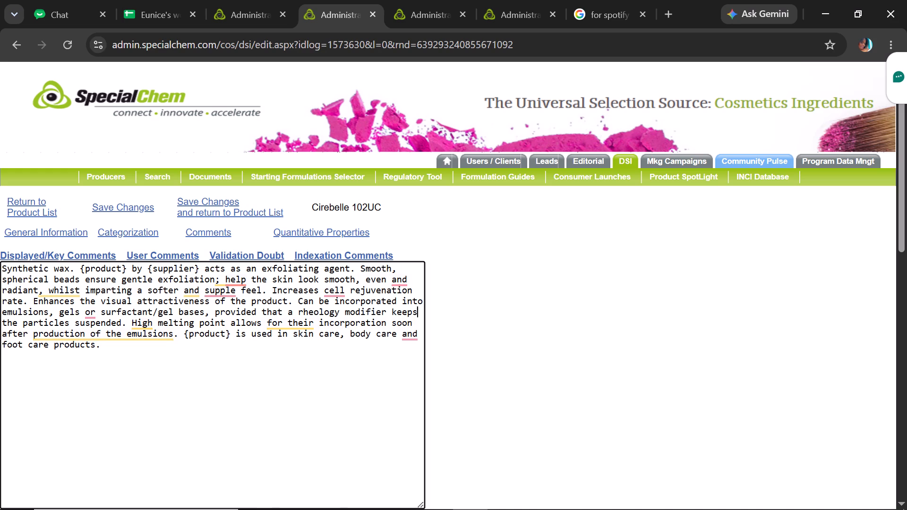
{"action": "left_click", "coordinate": [106, 323]}
{"action": "left_click", "coordinate": [111, 332]}
{"action": "key", "text": "comma"}
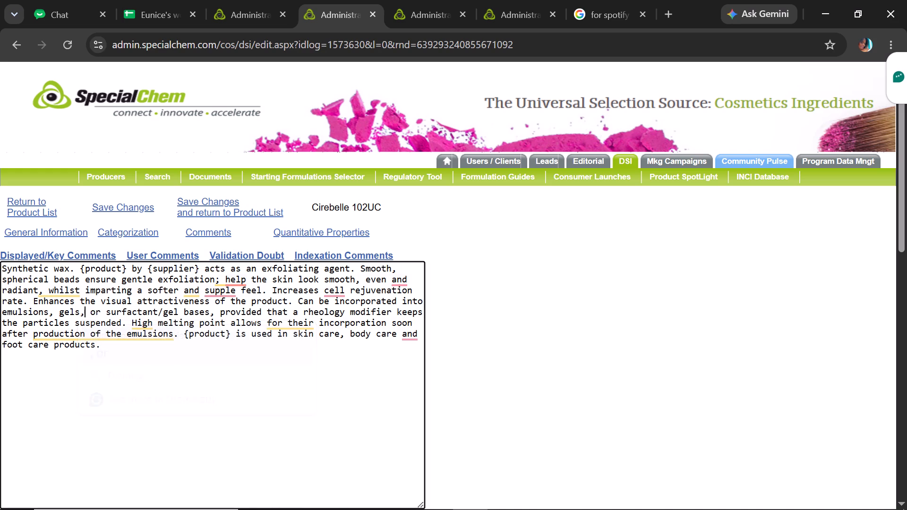
Correct the remaining comment wording to "more supple", "they help", "body care, and" and "the cell rejuvenation rate".
{"action": "left_click_drag", "start_coordinate": [238, 309], "coordinate": [237, 302]}
{"action": "type", "text": "more"}
{"action": "key", "text": "space"}
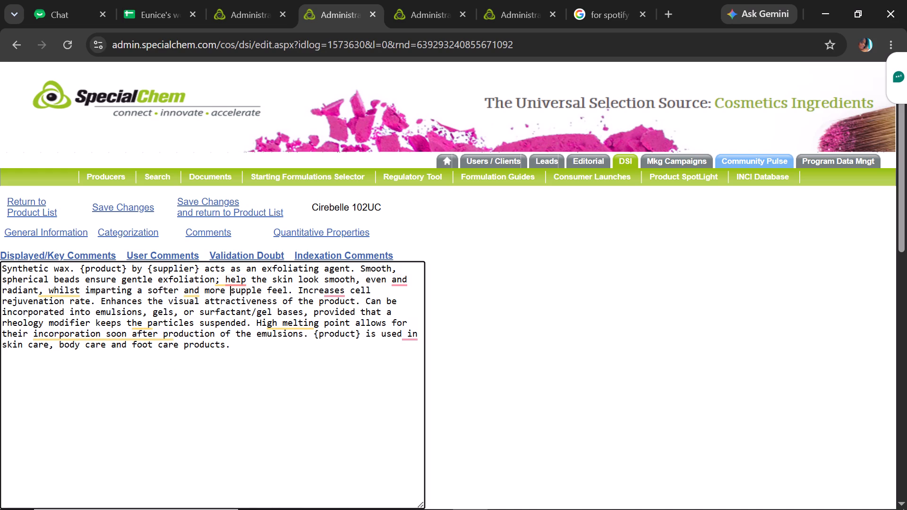
{"action": "left_click_drag", "start_coordinate": [237, 302], "coordinate": [236, 282]}
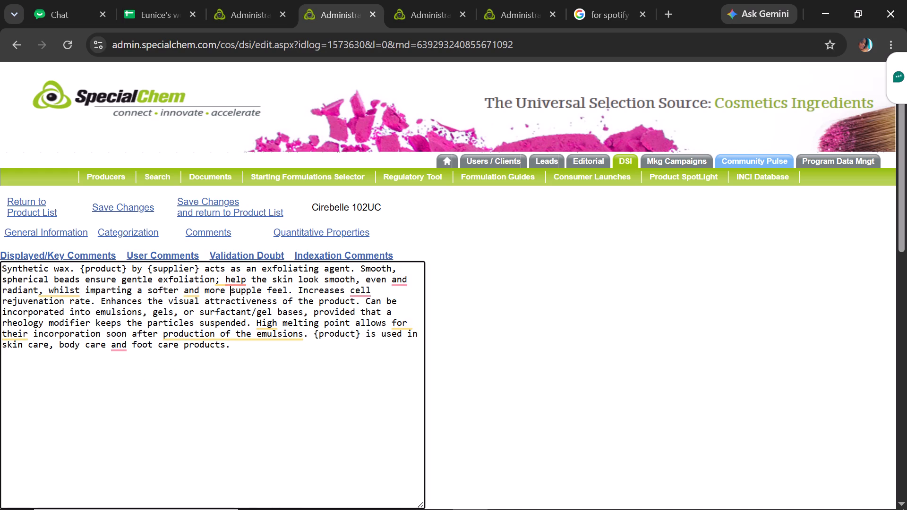
{"action": "left_click", "coordinate": [260, 307]}
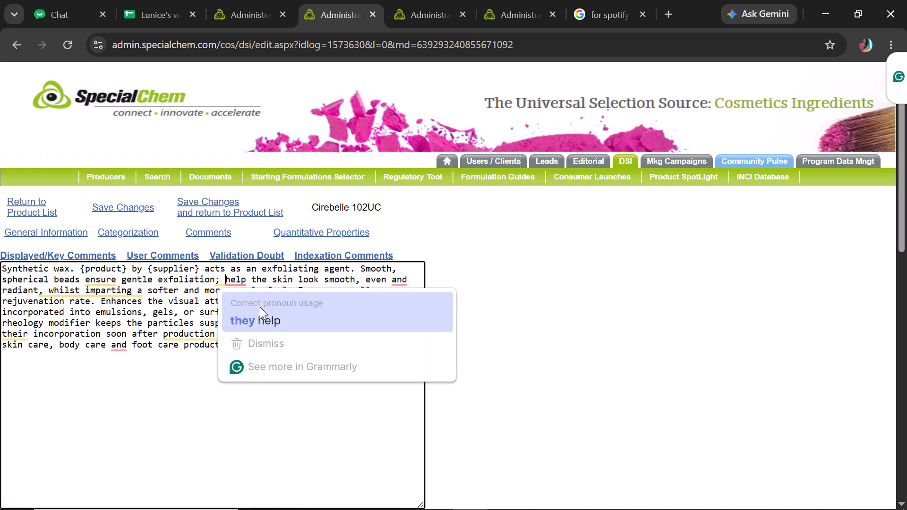
{"action": "type", "text": "they"}
{"action": "key", "text": "space"}
{"action": "left_click", "coordinate": [137, 363]}
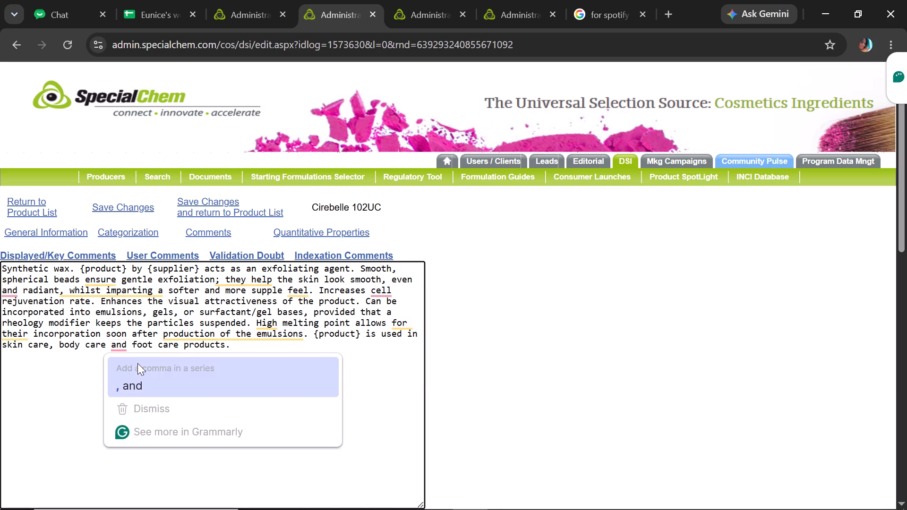
{"action": "key", "text": "comma"}
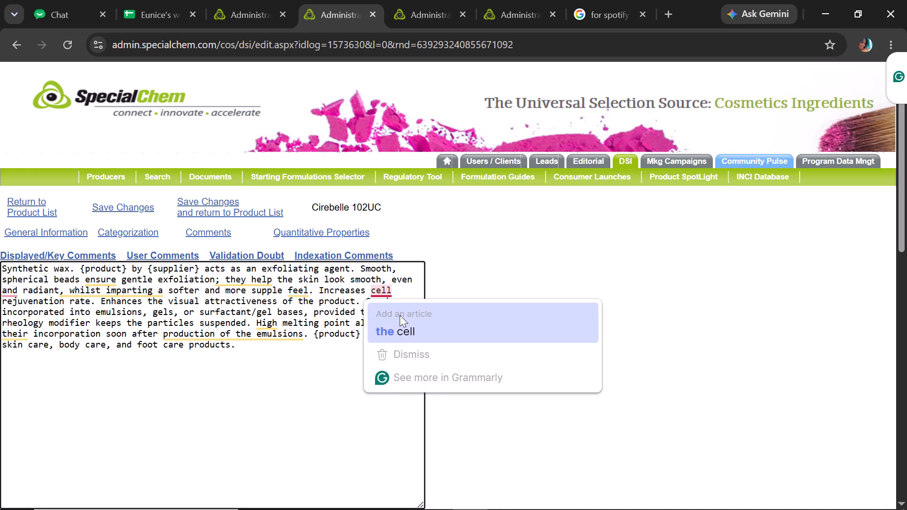
{"action": "left_click", "coordinate": [400, 315]}
{"action": "type", "text": "the"}
Enable Display as HTML for the Cirebelle 102UC comments and save the changes.
{"action": "left_click_drag", "start_coordinate": [906, 213], "coordinate": [906, 223]}
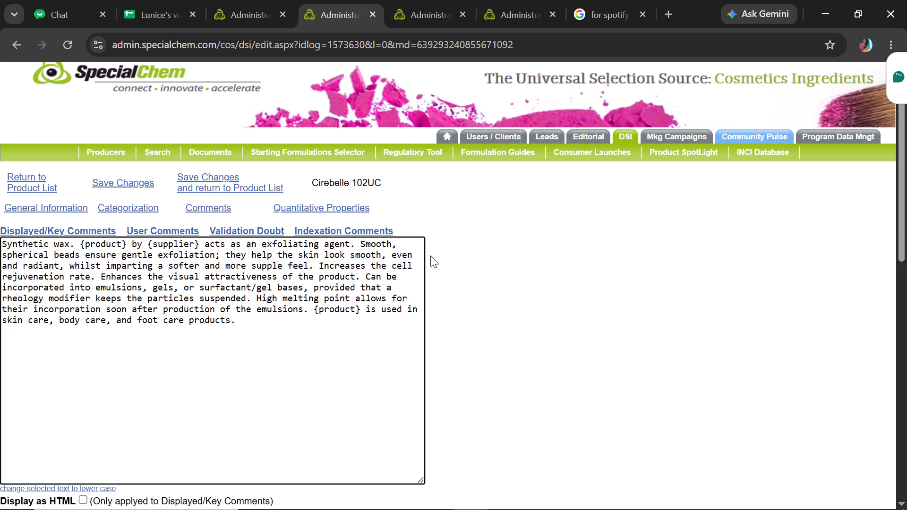
{"action": "left_click", "coordinate": [81, 501]}
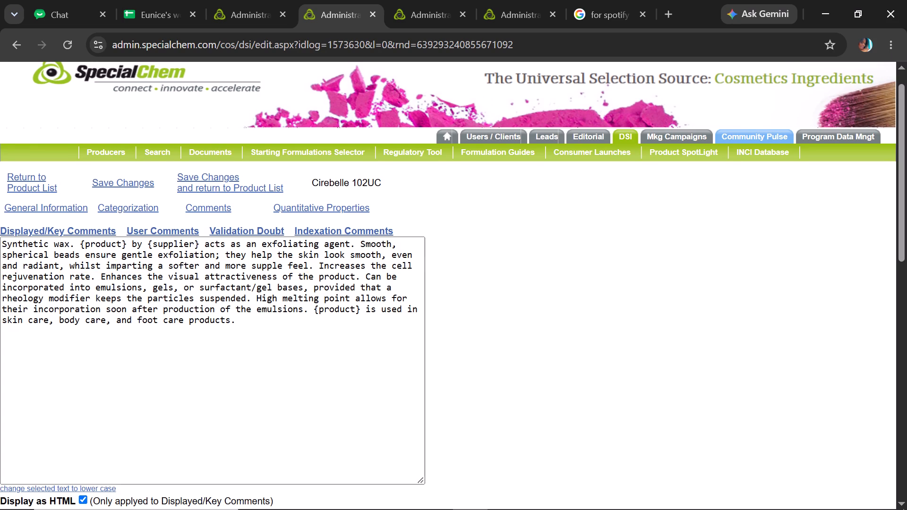
{"action": "left_click", "coordinate": [131, 183]}
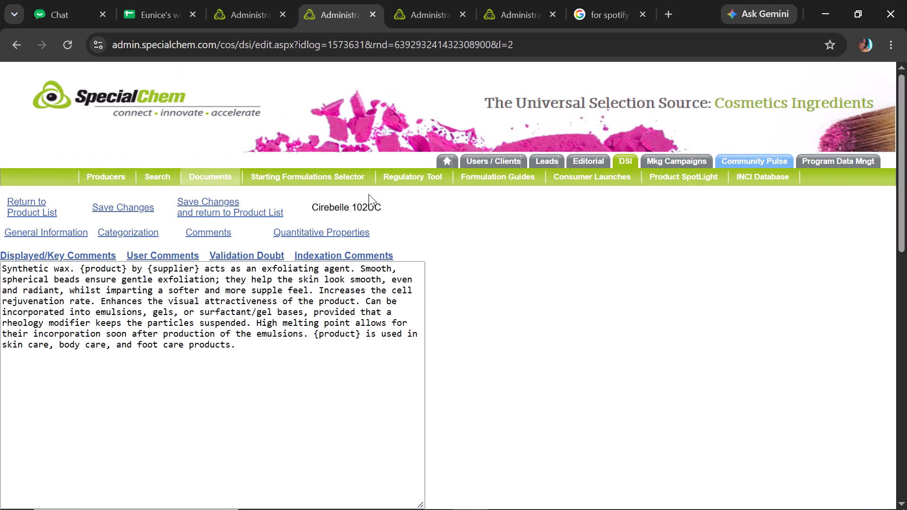
Standardize the quantitative property names to "Melting Point" and "Particle Size", saving the changes and returning to the product list.
{"action": "left_click", "coordinate": [338, 231]}
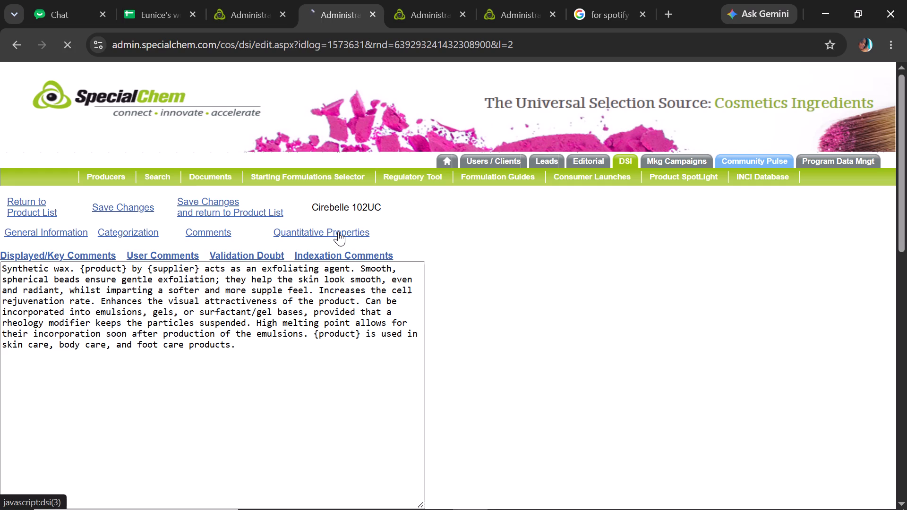
{"action": "left_click", "coordinate": [118, 303]}
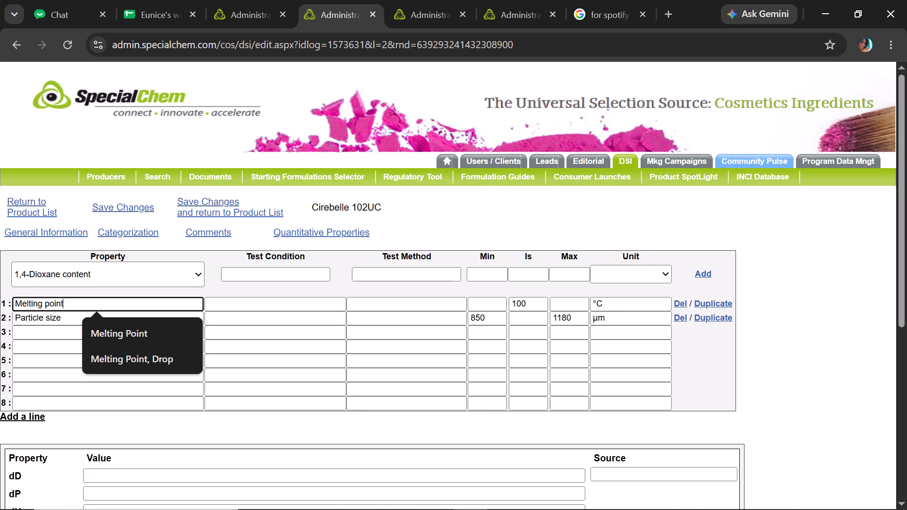
{"action": "left_click", "coordinate": [131, 327]}
{"action": "left_click", "coordinate": [80, 319]}
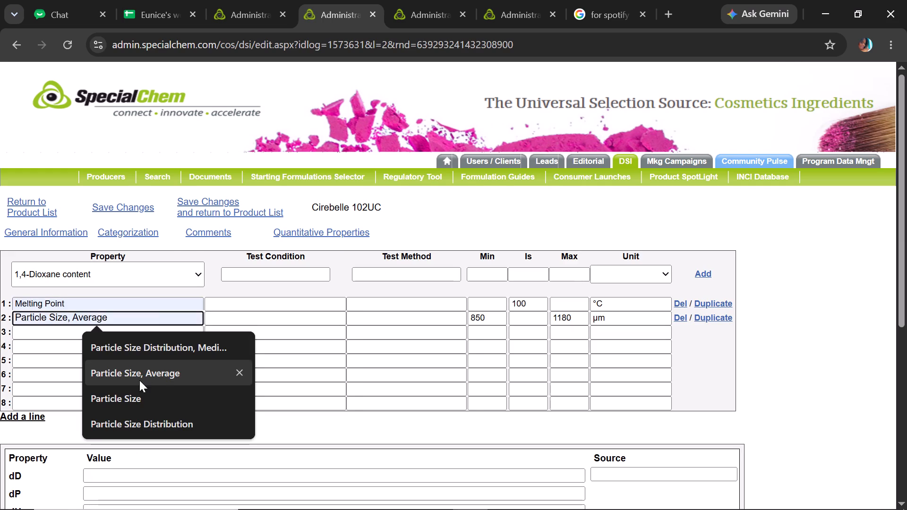
{"action": "left_click_drag", "start_coordinate": [145, 397], "coordinate": [115, 397]}
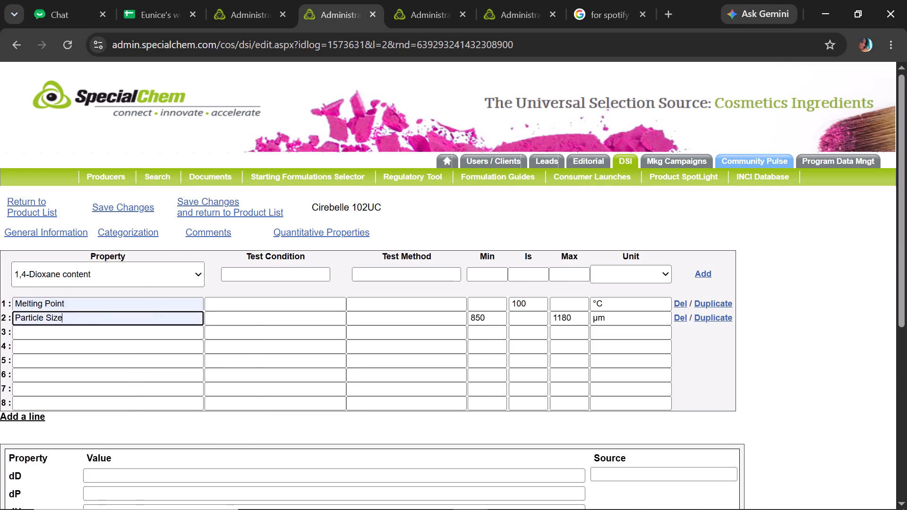
{"action": "left_click", "coordinate": [201, 203]}
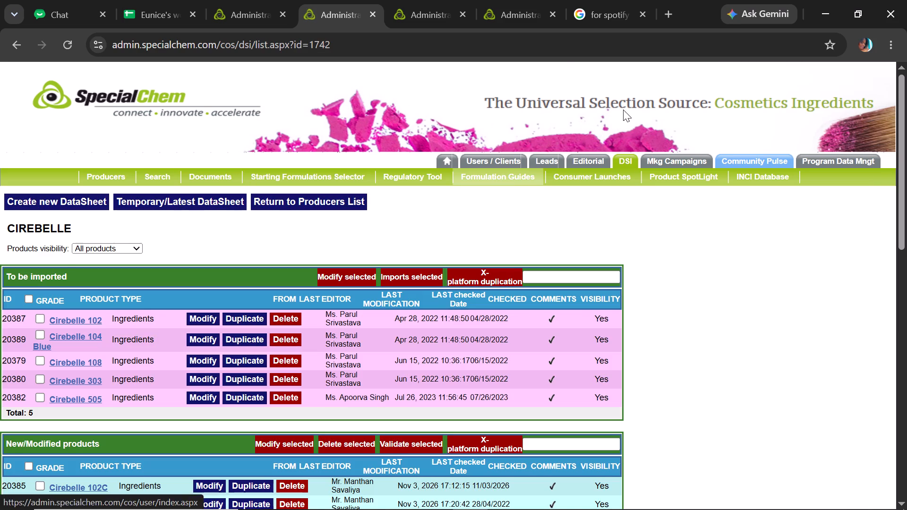
Copy the product name Cirebelle 104 Blue from the spreadsheet's Cosmetics sheet.
{"action": "left_click_drag", "start_coordinate": [906, 160], "coordinate": [906, 348]}
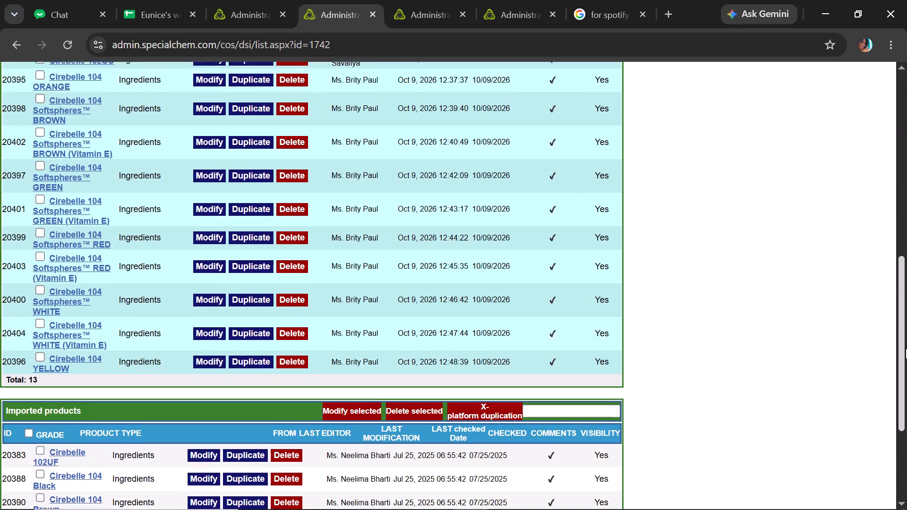
{"action": "left_click_drag", "start_coordinate": [906, 348], "coordinate": [906, 310]}
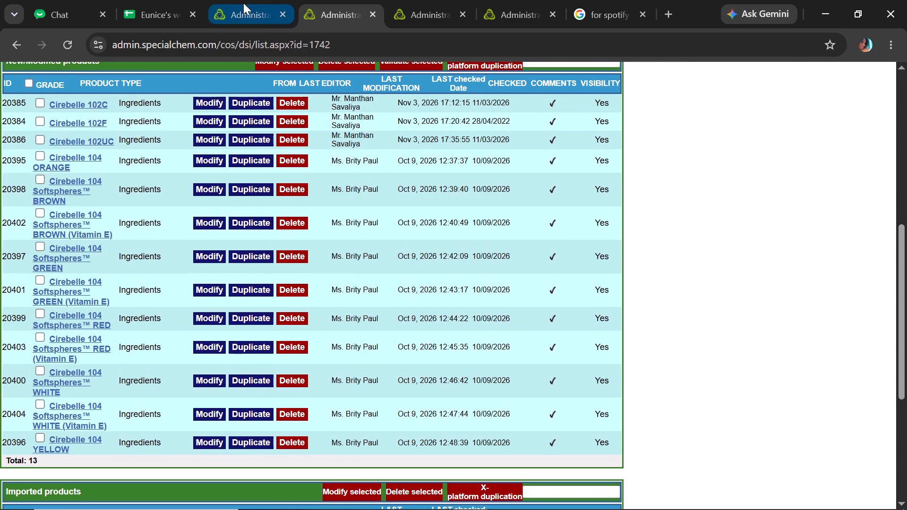
{"action": "left_click", "coordinate": [241, 3]}
{"action": "left_click", "coordinate": [139, 0]}
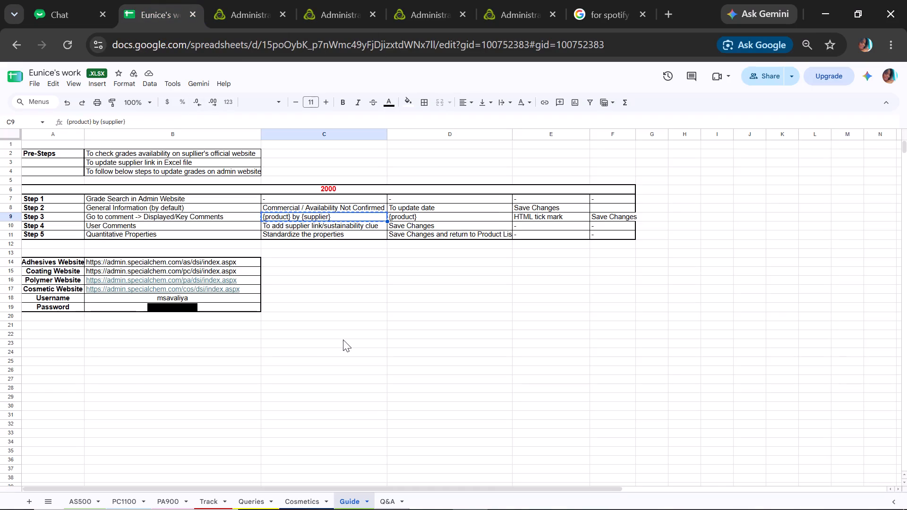
{"action": "left_click", "coordinate": [304, 505]}
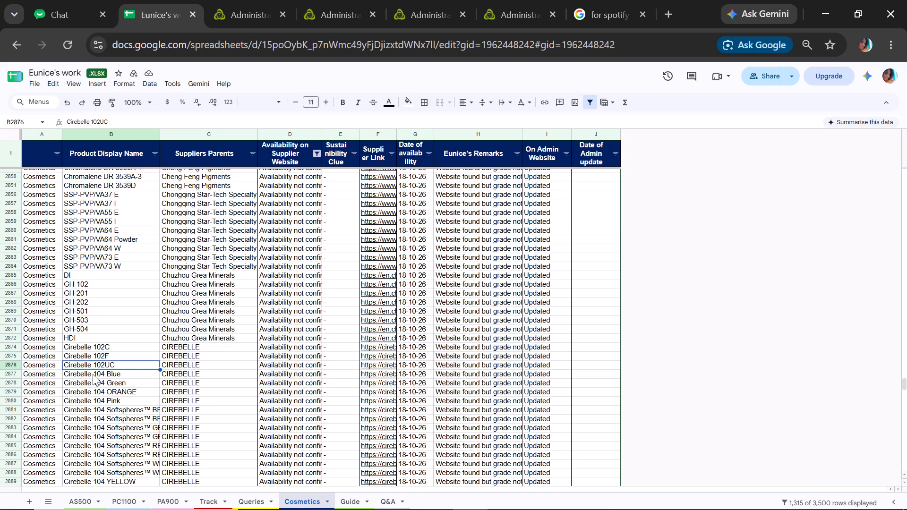
{"action": "left_click", "coordinate": [95, 375]}
{"action": "key", "text": "ctrl+c"}
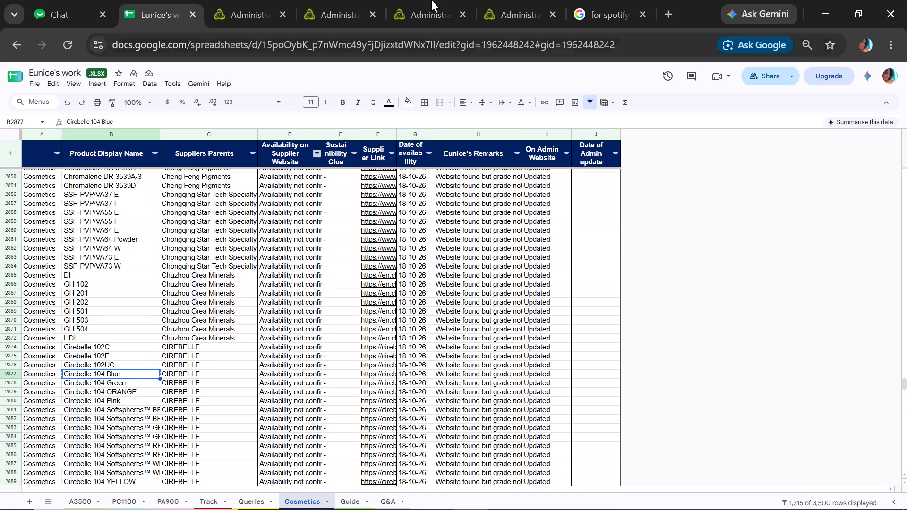
Search the admin site by Trade/Grade for Cirebelle 104 Blue and open its product record.
{"action": "left_click", "coordinate": [367, 4]}
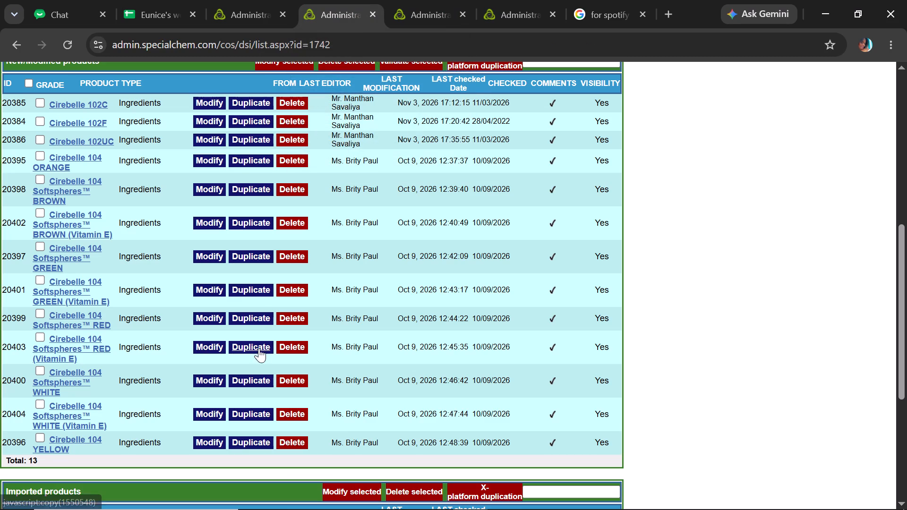
{"action": "left_click", "coordinate": [216, 0]}
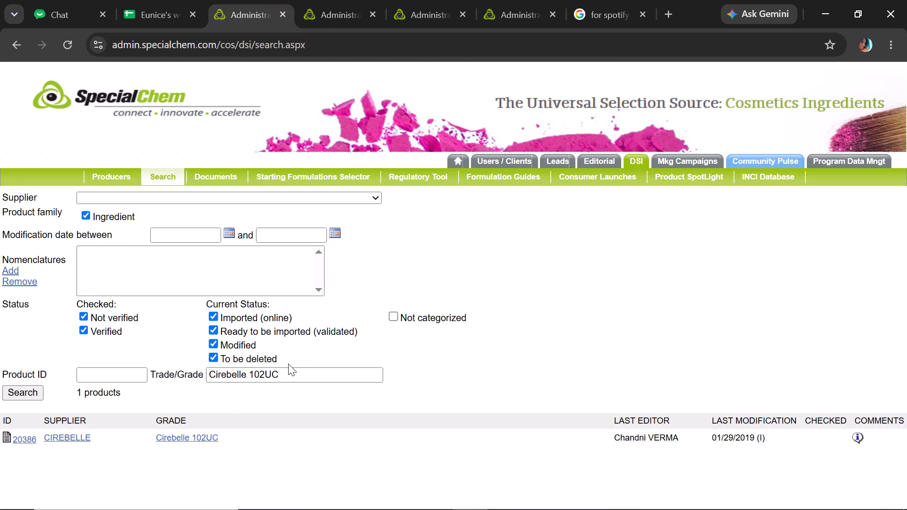
{"action": "left_click_drag", "start_coordinate": [288, 374], "coordinate": [0, 265]}
{"action": "key", "text": "ctrl+v"}
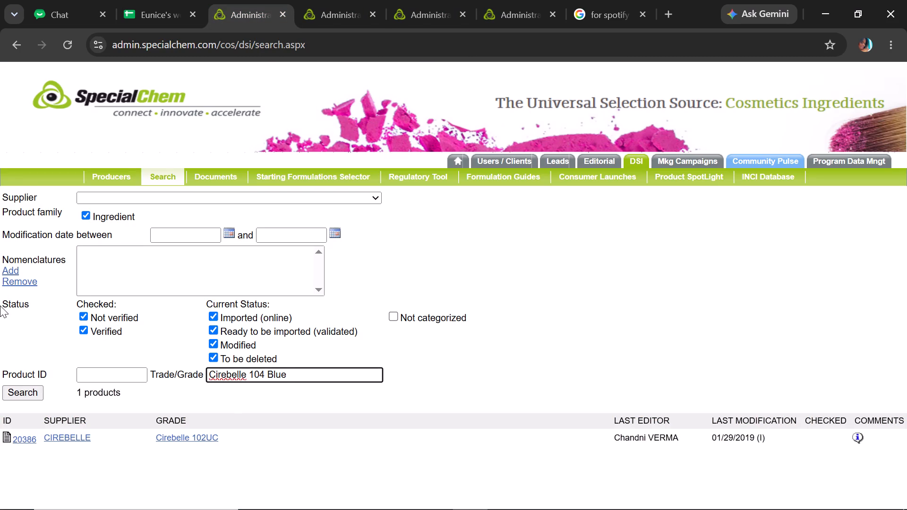
{"action": "left_click", "coordinate": [29, 394]}
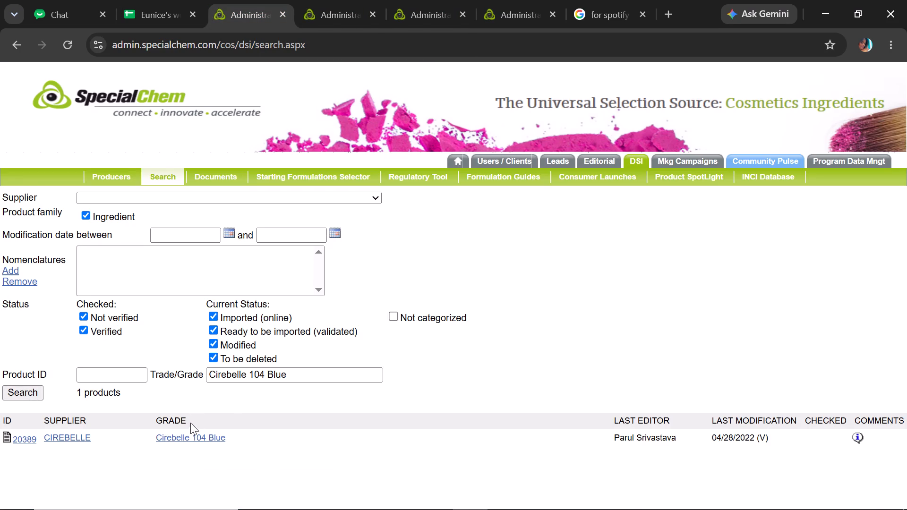
{"action": "left_click", "coordinate": [195, 436]}
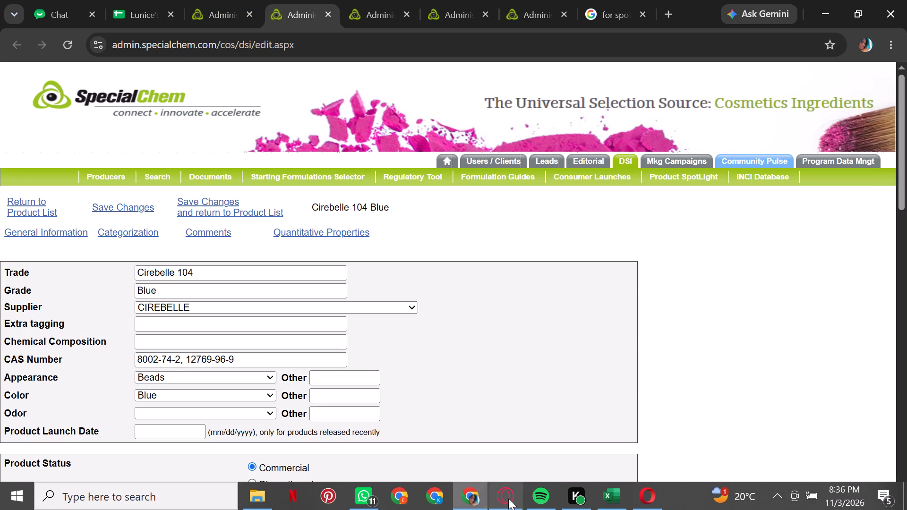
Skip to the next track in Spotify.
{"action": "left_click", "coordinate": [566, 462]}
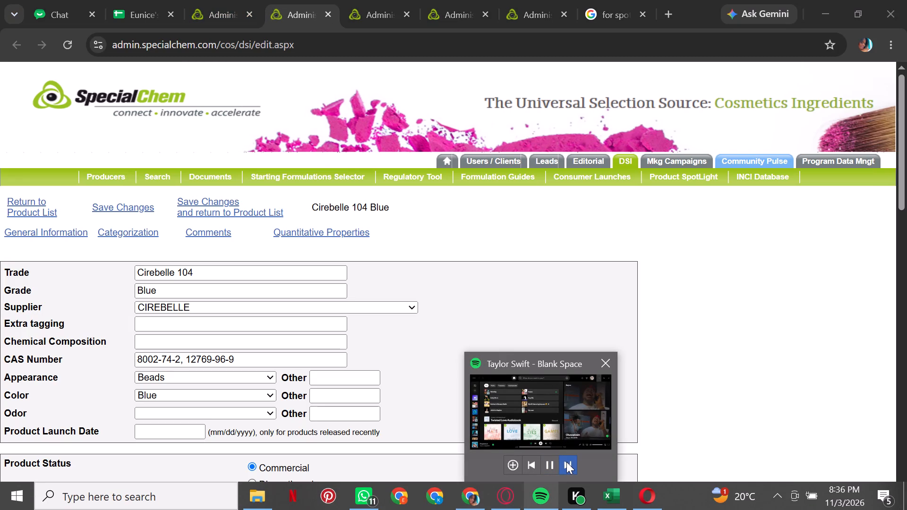
Set the Cirebelle 104 Blue product status to Availability Not Confirmed and save the changes.
{"action": "left_click_drag", "start_coordinate": [906, 175], "coordinate": [906, 190]}
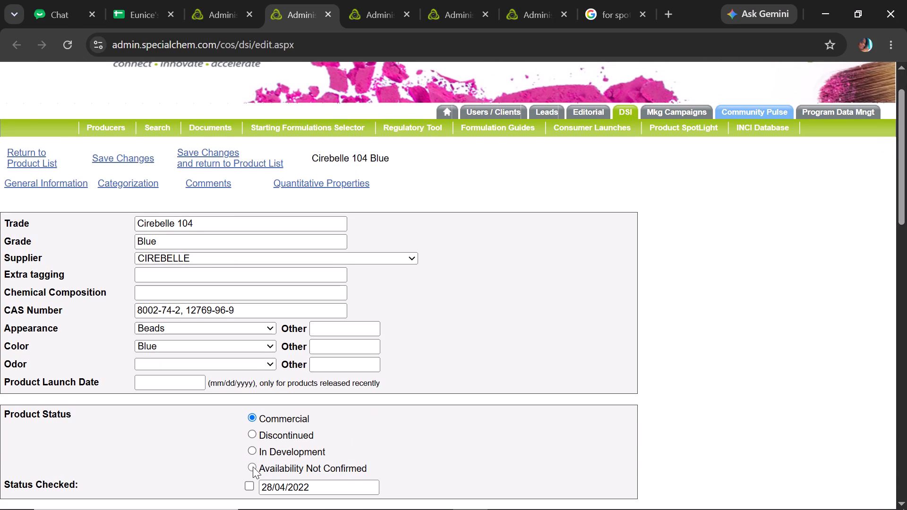
{"action": "left_click", "coordinate": [253, 467]}
{"action": "left_click", "coordinate": [128, 160]}
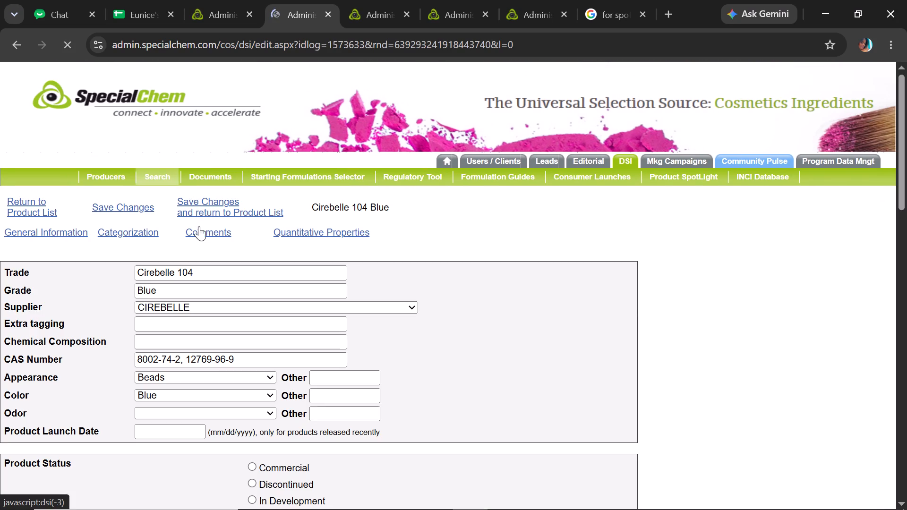
Open the comments of Cirebelle 104 Blue and copy the {product} by {supplier} placeholder from the spreadsheet's Guide sheet.
{"action": "left_click", "coordinate": [201, 229]}
{"action": "left_click", "coordinate": [202, 0]}
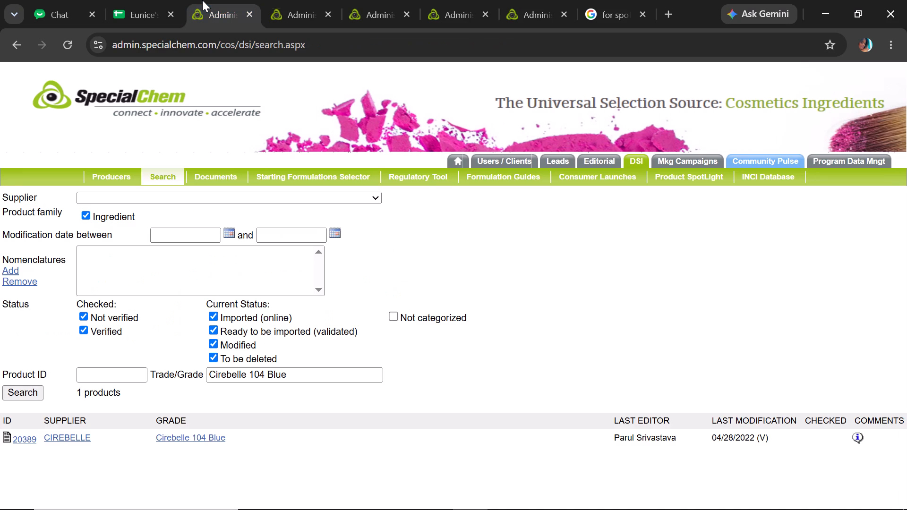
{"action": "left_click", "coordinate": [160, 0]}
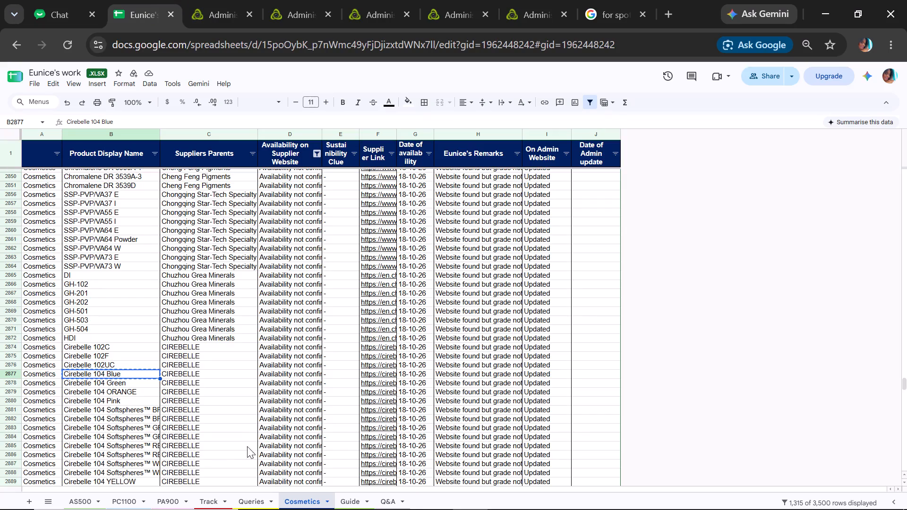
{"action": "left_click", "coordinate": [350, 501]}
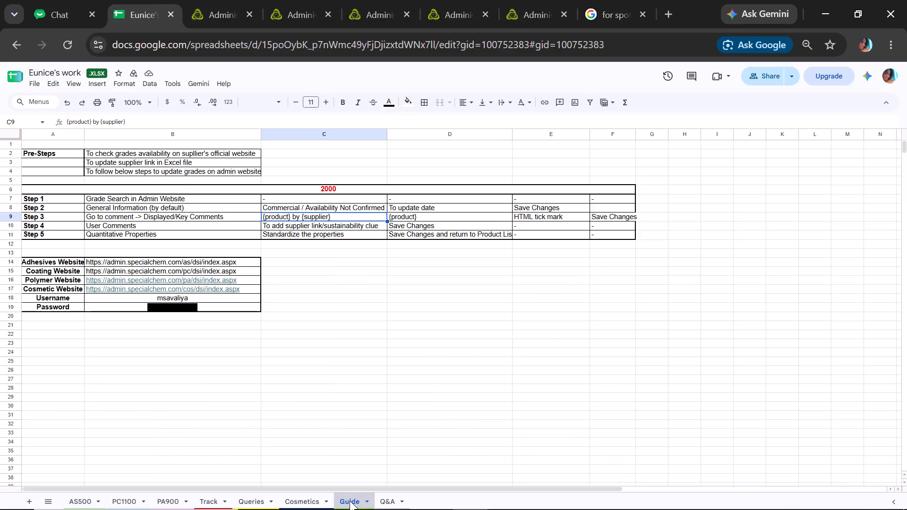
{"action": "key", "text": "ctrl+c"}
{"action": "left_click", "coordinate": [293, 502]}
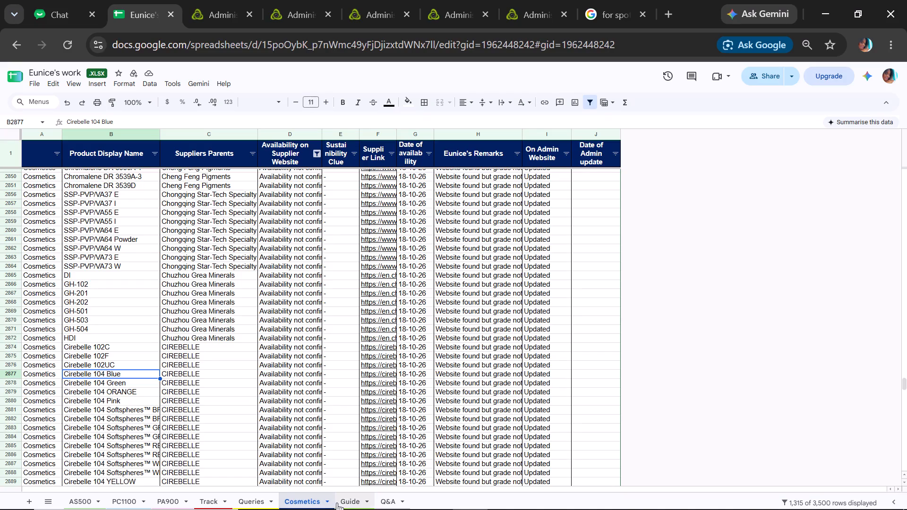
{"action": "left_click", "coordinate": [359, 498]}
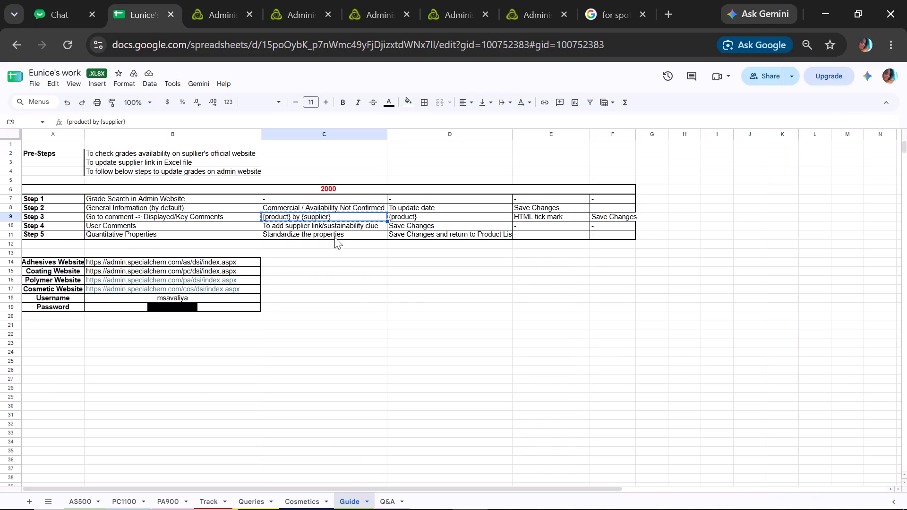
Back in the Cirebelle 104 Blue comment, replace "Cirebelle 104 Blue by CIREBELLE" with "{product} by {supplier}".
{"action": "left_click", "coordinate": [287, 17]}
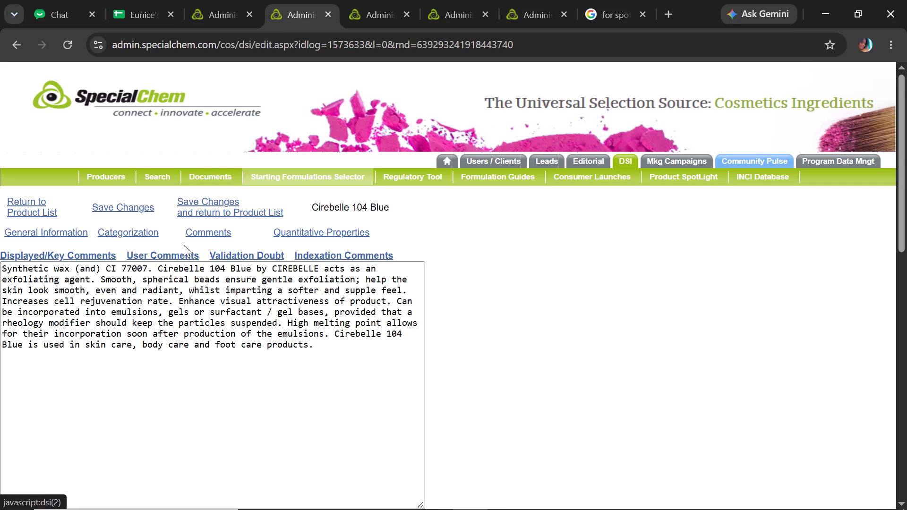
{"action": "left_click", "coordinate": [157, 267]}
{"action": "left_click", "coordinate": [157, 267]}
{"action": "left_click", "coordinate": [157, 267]}
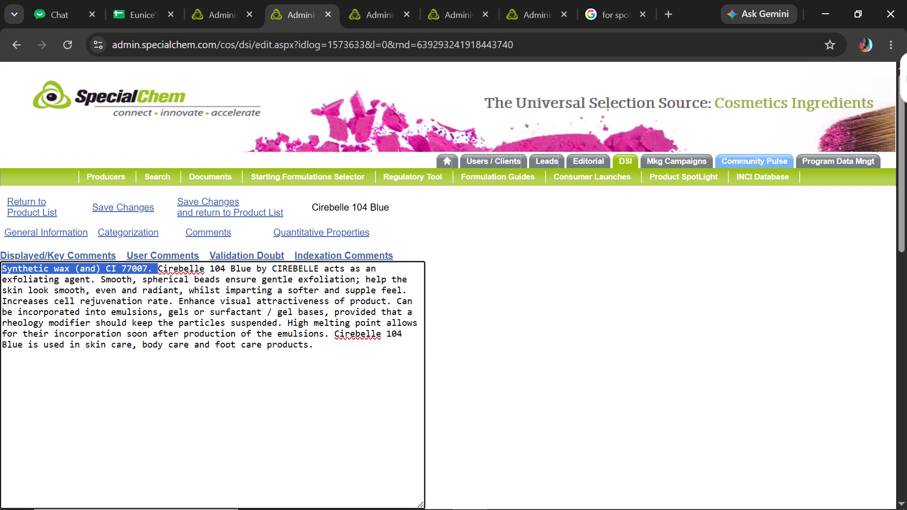
{"action": "left_click_drag", "start_coordinate": [157, 267], "coordinate": [321, 262]}
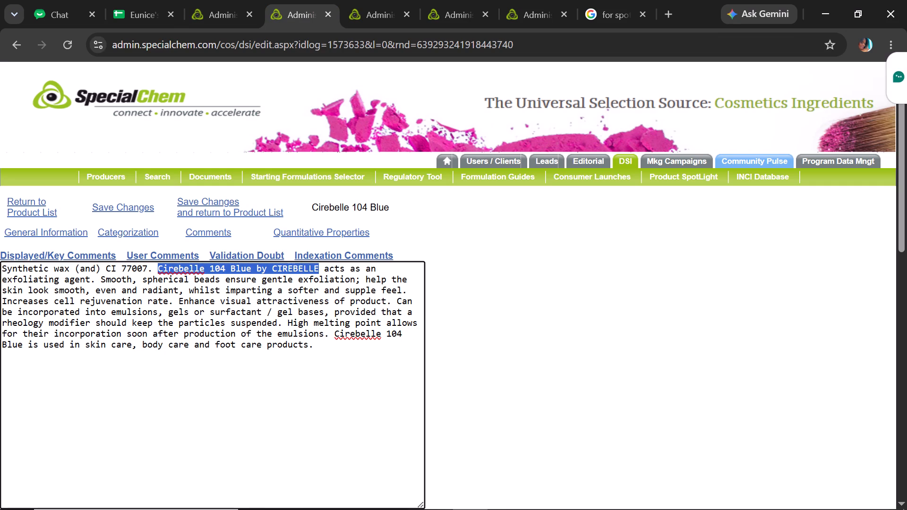
{"action": "key", "text": "ctrl+v"}
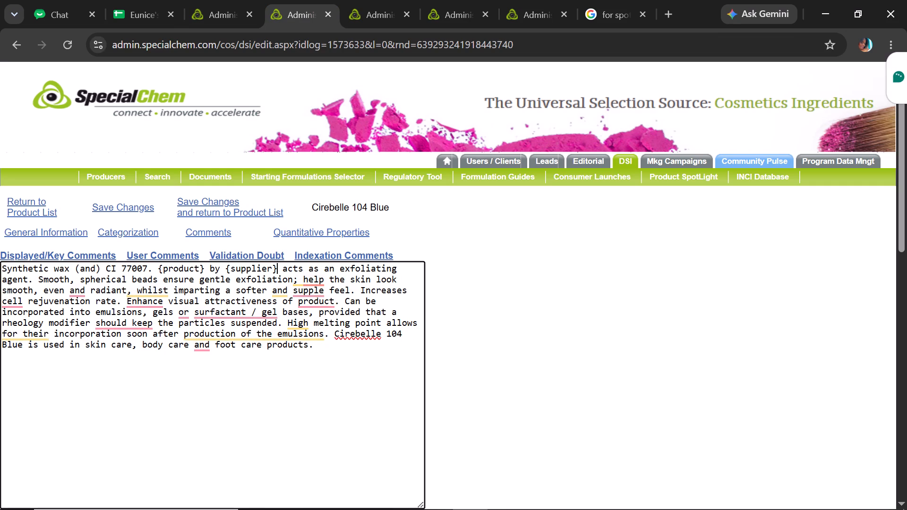
Replace the remaining "Cirebelle 104 Blue" in the comment's last sentence with the {product} placeholder copied from the first mention.
{"action": "left_click_drag", "start_coordinate": [202, 269], "coordinate": [156, 269]}
{"action": "key", "text": "ctrl+c"}
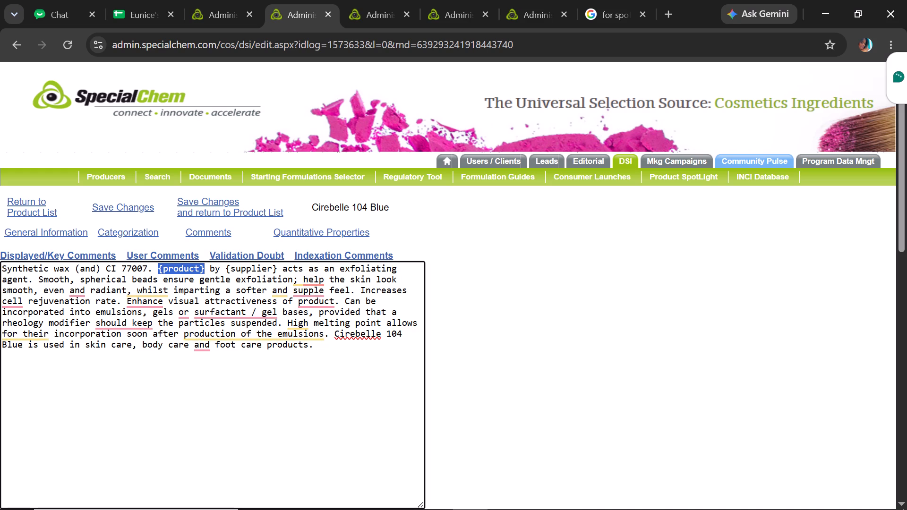
{"action": "left_click_drag", "start_coordinate": [335, 332], "coordinate": [23, 350]}
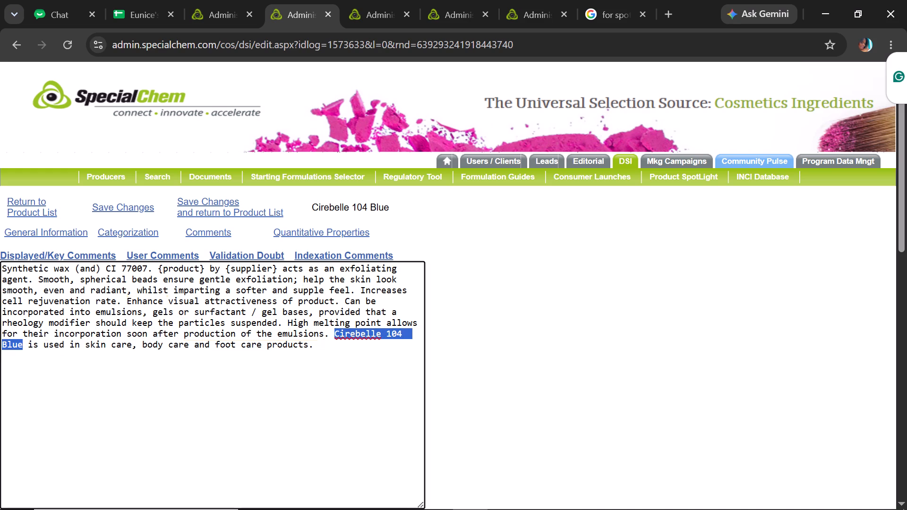
{"action": "key", "text": "ctrl+v"}
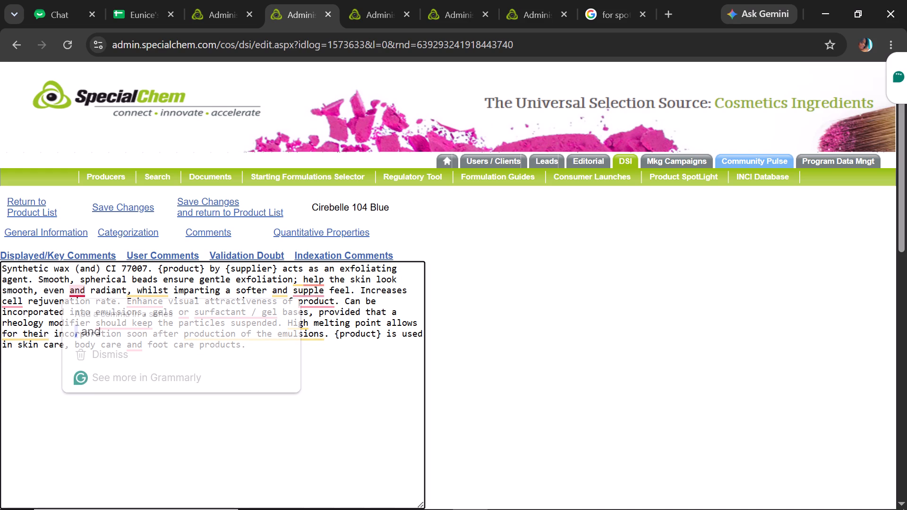
Accept Grammarly's fixes in the comment: "even, and radiant", "the cell rejuvenation", "they help", "suppler" and "the product".
{"action": "left_click", "coordinate": [95, 312]}
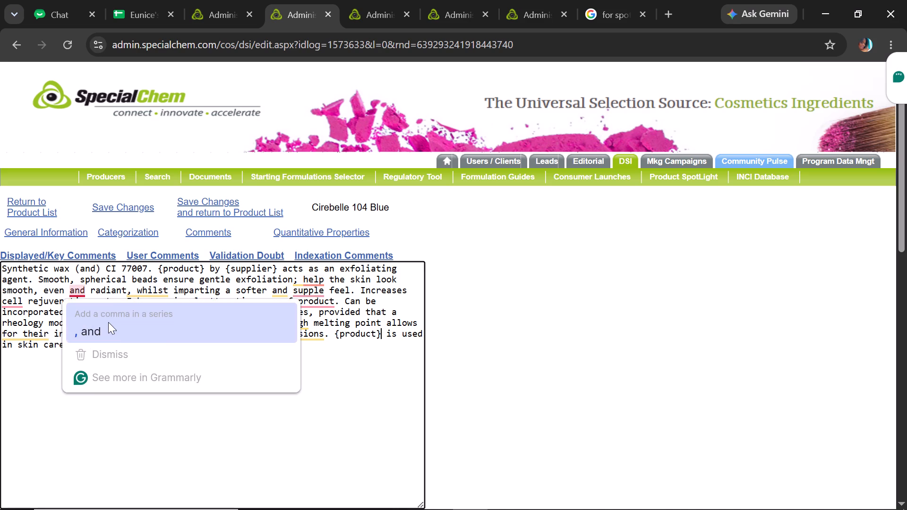
{"action": "left_click", "coordinate": [108, 322]}
{"action": "key", "text": "comma"}
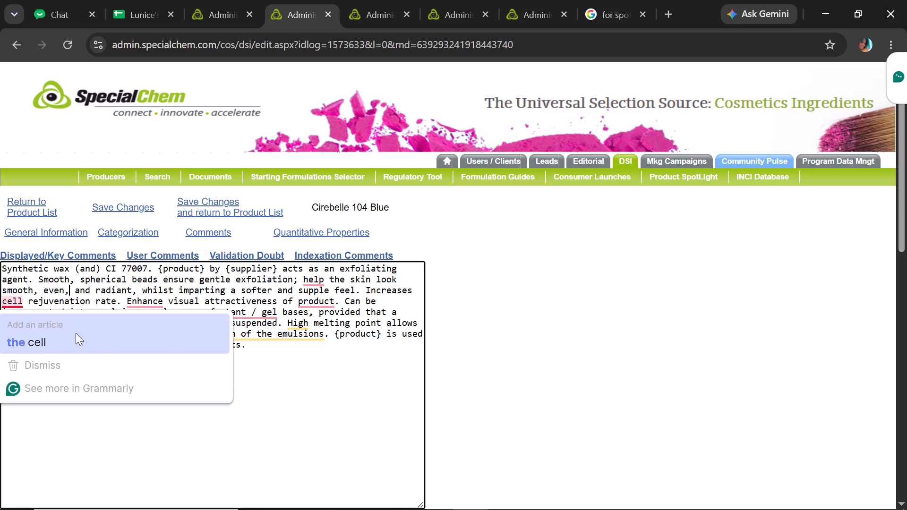
{"action": "left_click", "coordinate": [76, 333]}
{"action": "type", "text": "the"}
{"action": "key", "text": "space"}
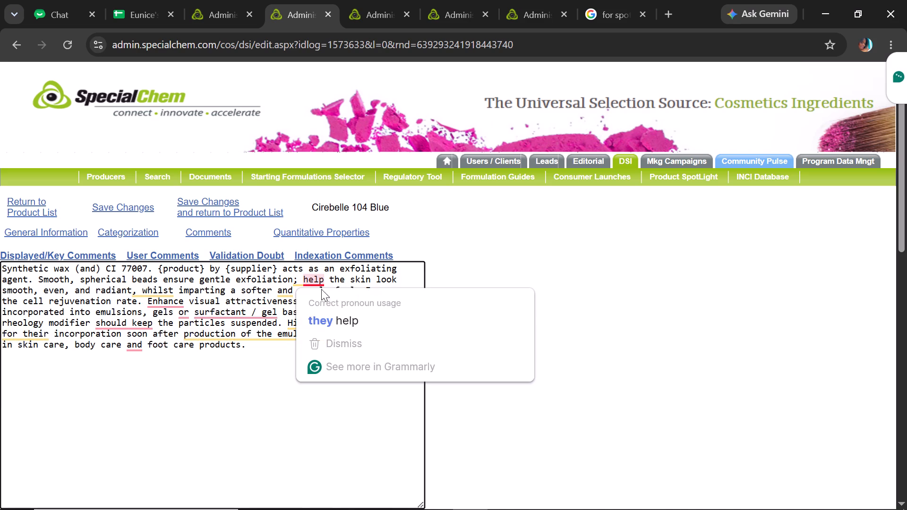
{"action": "left_click", "coordinate": [333, 305]}
{"action": "type", "text": "they"}
{"action": "key", "text": "space"}
{"action": "left_click", "coordinate": [342, 322]}
{"action": "type", "text": "suppler"}
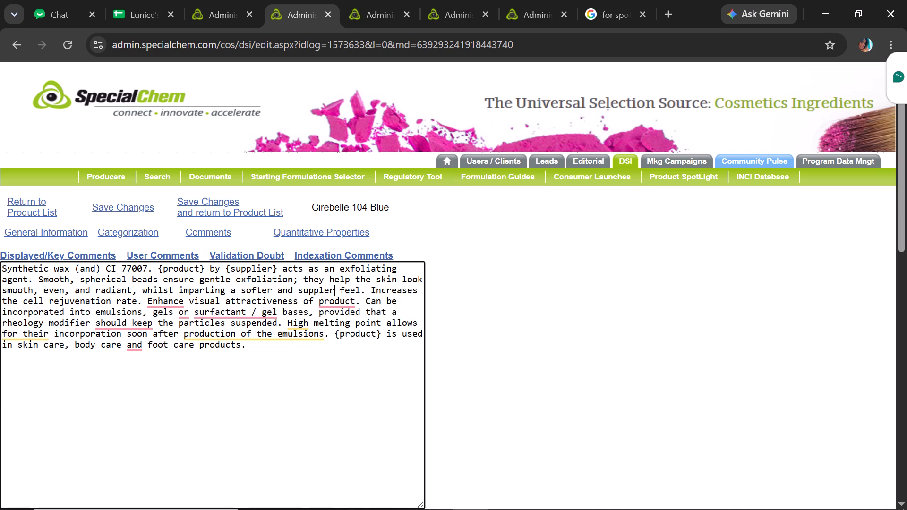
{"action": "left_click", "coordinate": [352, 322]}
{"action": "type", "text": "the"}
{"action": "key", "text": "space"}
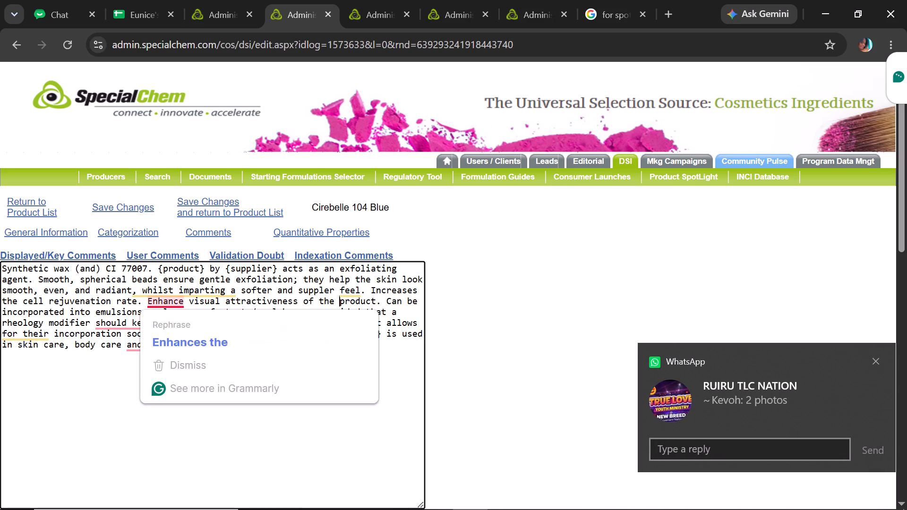
Accept Grammarly's fixes "Enhances the", "keeps", "surfactant/gel", and the series commas after "gels" and "body care" in the comment.
{"action": "left_click", "coordinate": [180, 323]}
{"action": "type", "text": "Enhances the"}
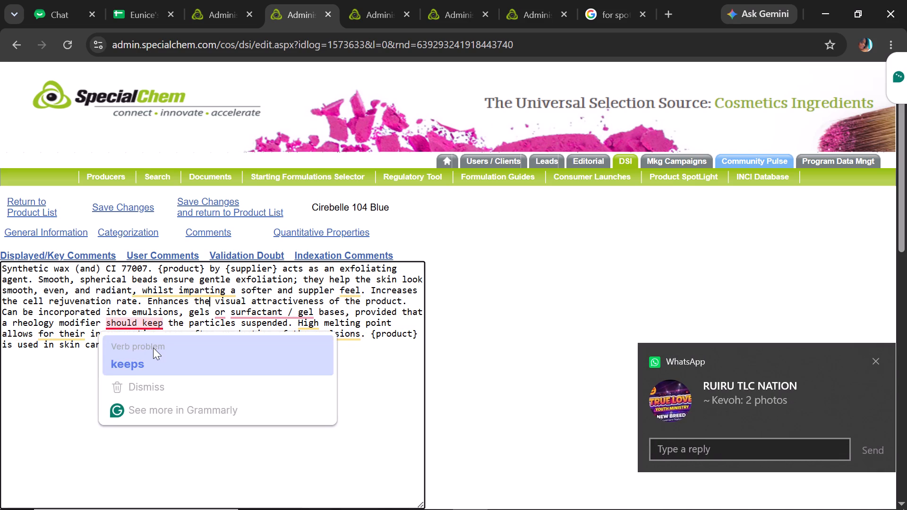
{"action": "left_click", "coordinate": [153, 348]}
{"action": "type", "text": "keep"}
{"action": "key", "text": "s"}
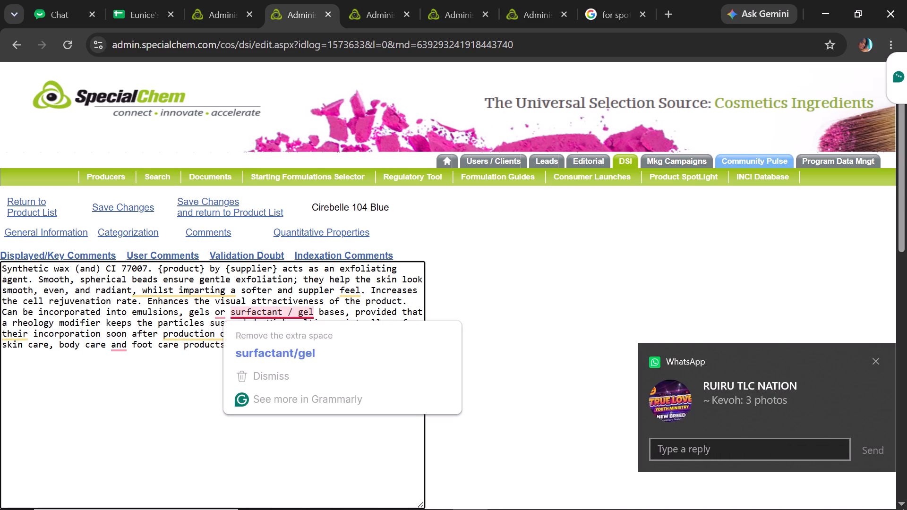
{"action": "left_click", "coordinate": [277, 326]}
{"action": "type", "text": "surfactan"}
{"action": "type", "text": "t/gel"}
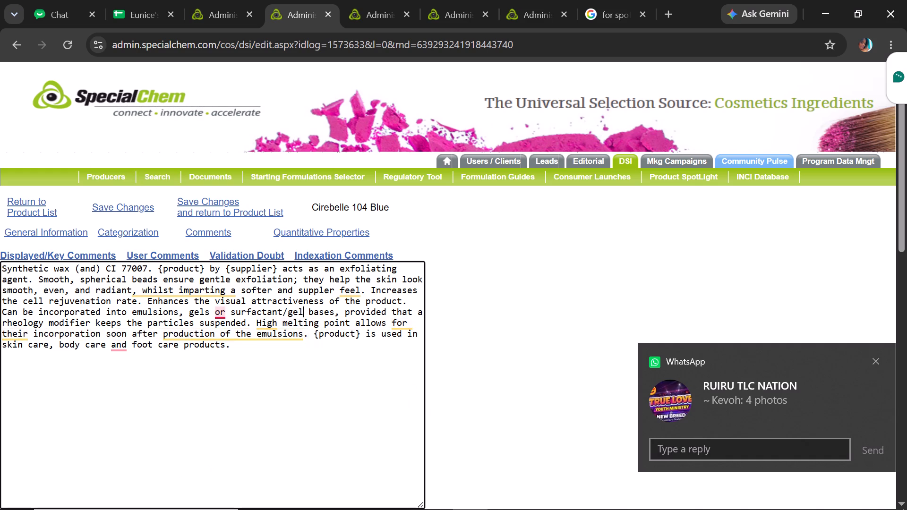
{"action": "left_click", "coordinate": [228, 331]}
{"action": "key", "text": "comma"}
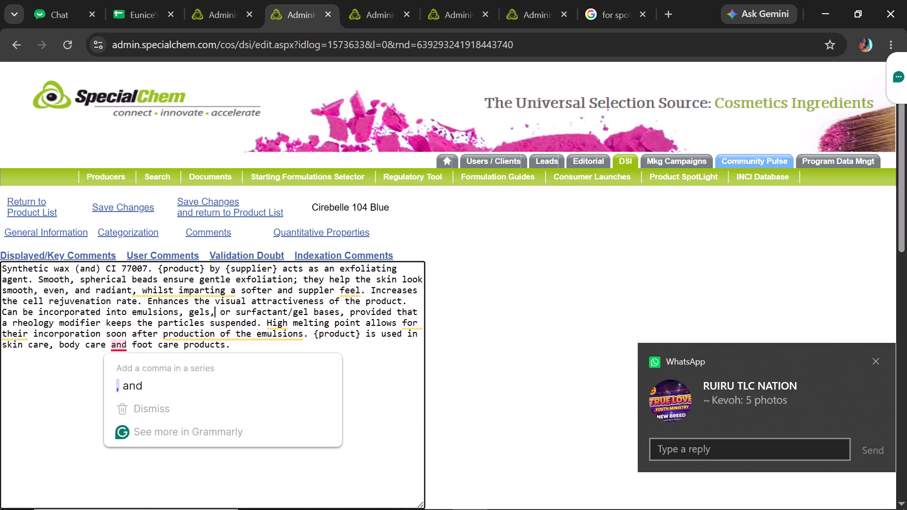
{"action": "left_click", "coordinate": [145, 372]}
{"action": "key", "text": "comma"}
Enable Display as HTML for the Displayed/Key Comments and save the changes.
{"action": "left_click_drag", "start_coordinate": [906, 171], "coordinate": [906, 203]}
{"action": "left_click", "coordinate": [81, 445]}
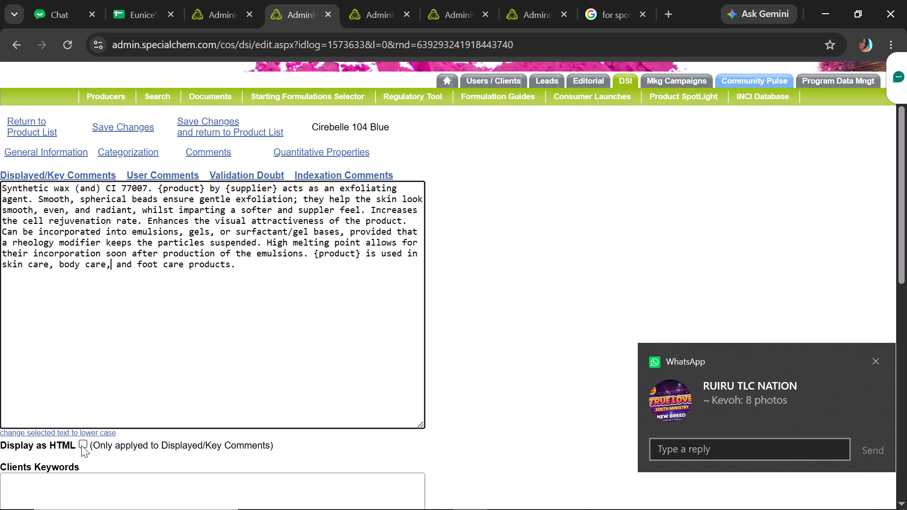
{"action": "left_click", "coordinate": [124, 125]}
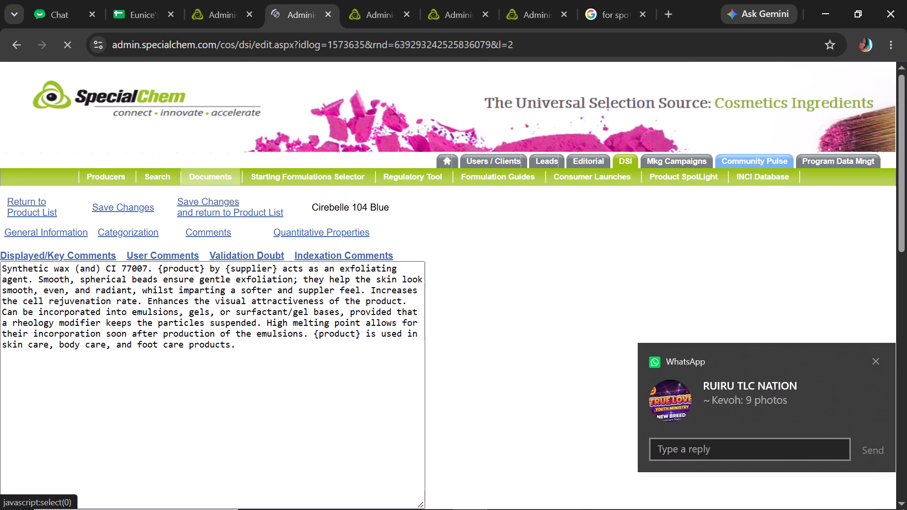
In the quantitative properties, rename the first property to Melting Point, save the changes and return to the product list.
{"action": "left_click", "coordinate": [334, 236]}
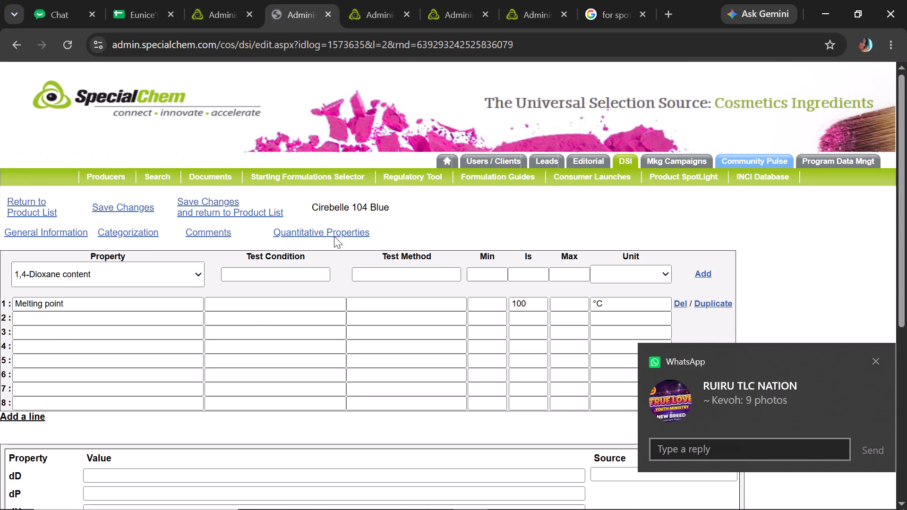
{"action": "left_click", "coordinate": [101, 302]}
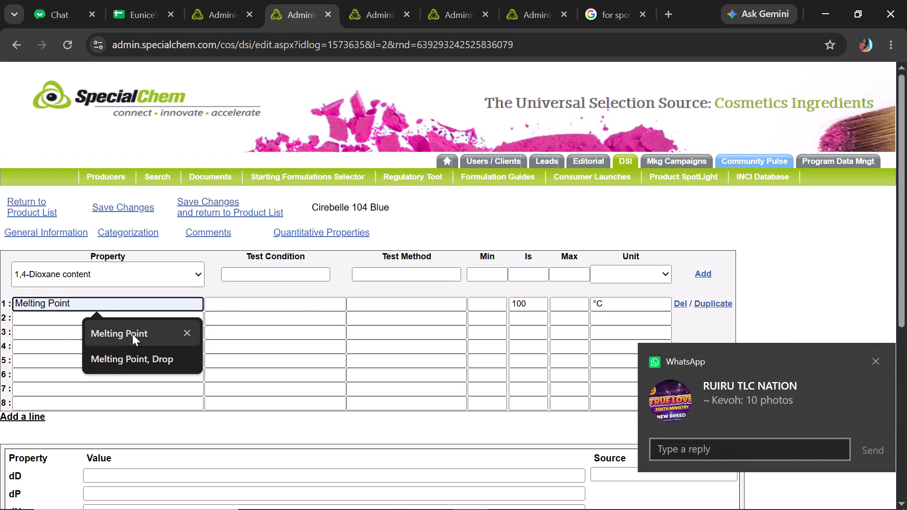
{"action": "left_click", "coordinate": [132, 334]}
{"action": "left_click", "coordinate": [221, 206]}
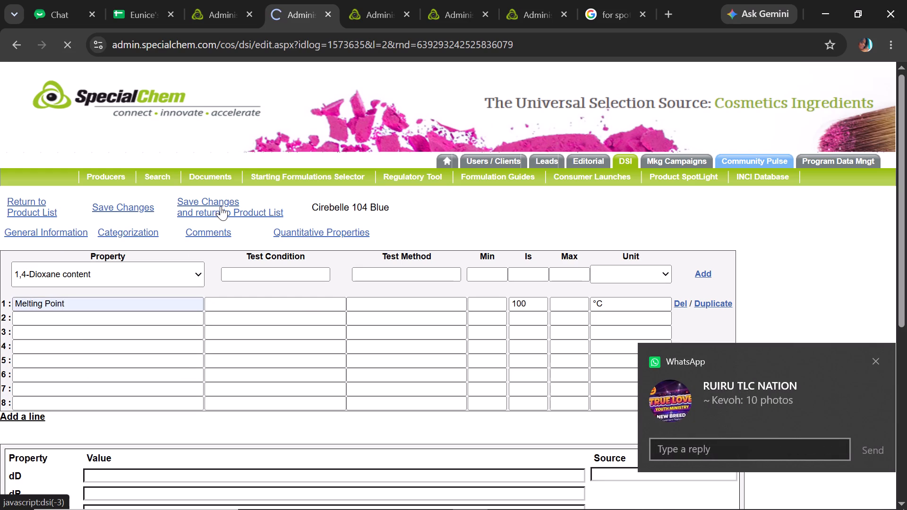
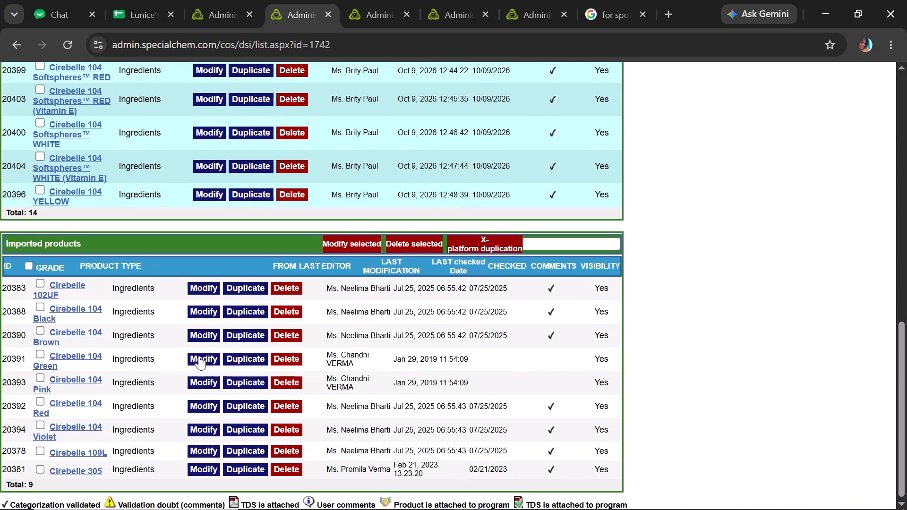
Check the next grade in the spreadsheet's Cosmetics sheet and open Cirebelle 104 Green for modification on the admin site.
{"action": "left_click", "coordinate": [141, 0]}
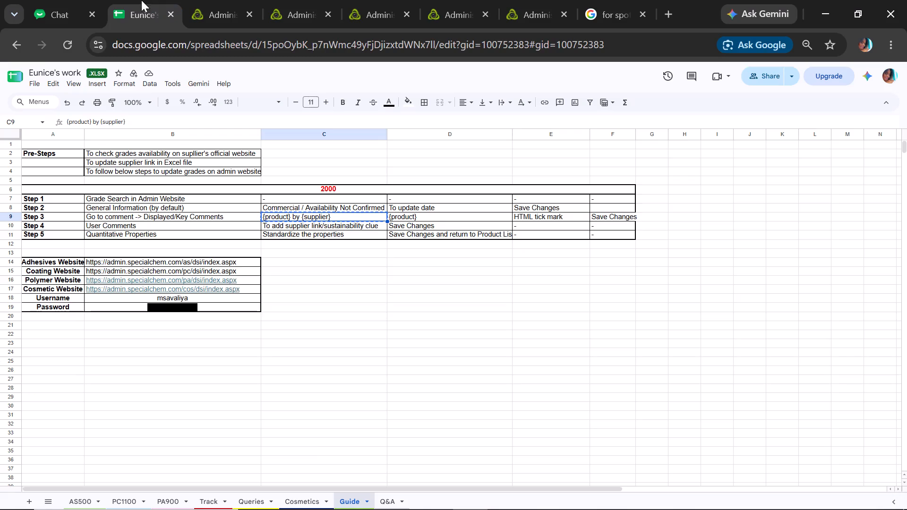
{"action": "left_click", "coordinate": [286, 498]}
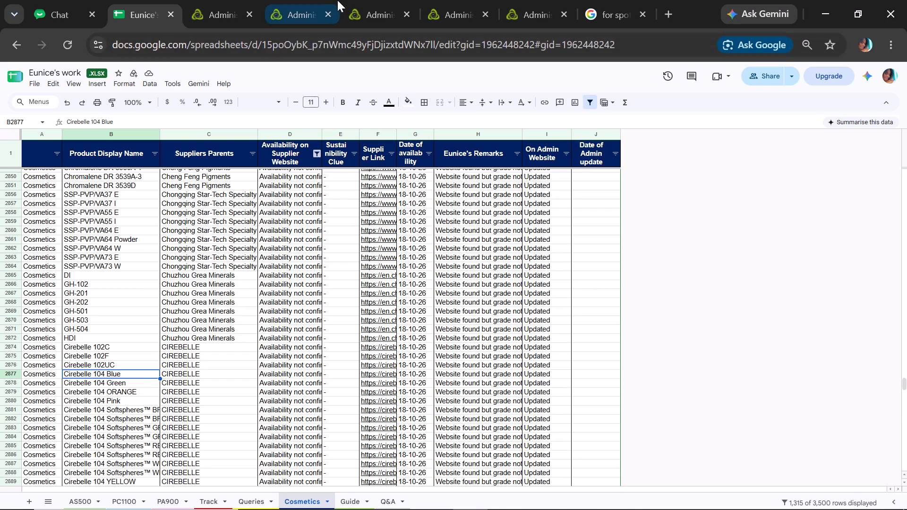
{"action": "left_click", "coordinate": [323, 0]}
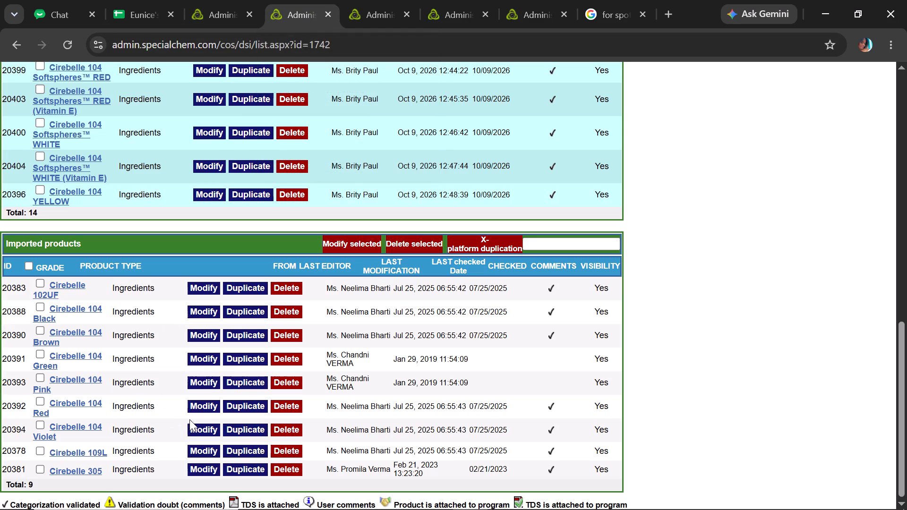
{"action": "left_click", "coordinate": [201, 360]}
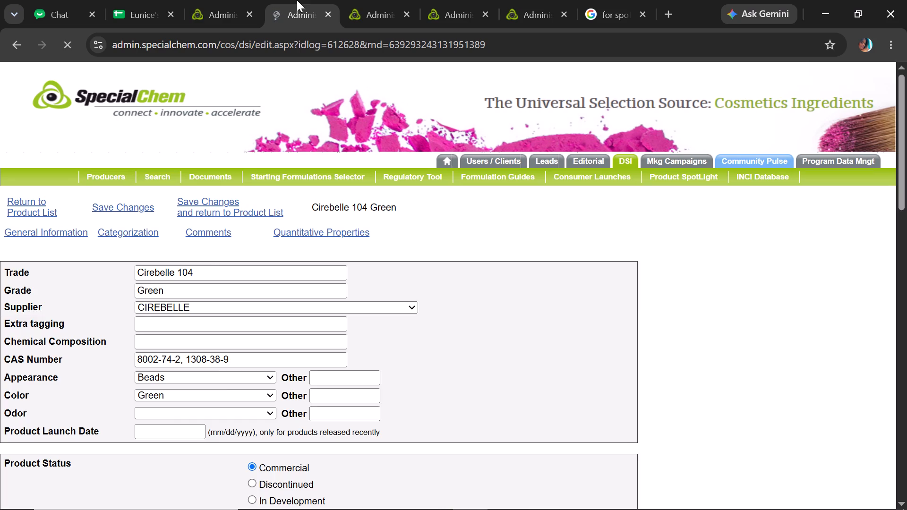
Copy the {product} by {supplier} placeholder from the spreadsheet's Guide sheet and return to the Cirebelle 104 Green record.
{"action": "left_click", "coordinate": [205, 2]}
{"action": "left_click", "coordinate": [148, 0]}
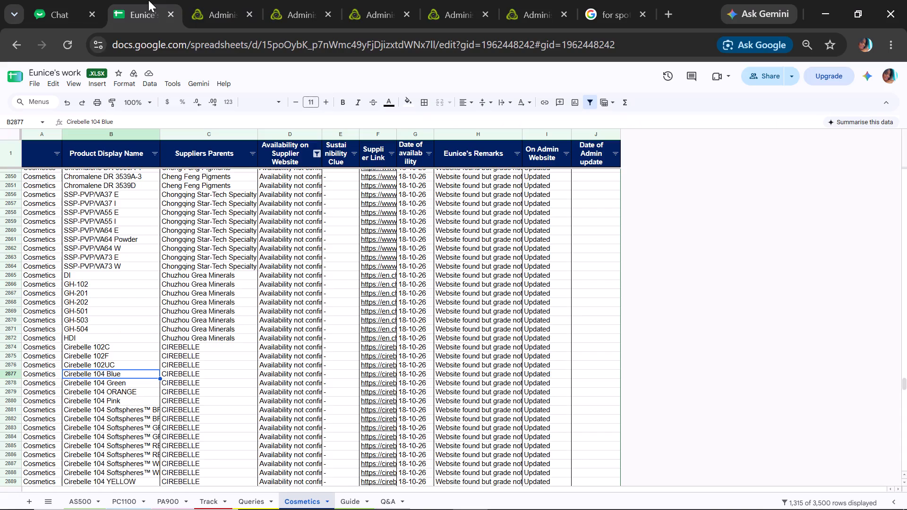
{"action": "left_click", "coordinate": [351, 505]}
{"action": "key", "text": "ctrl+c"}
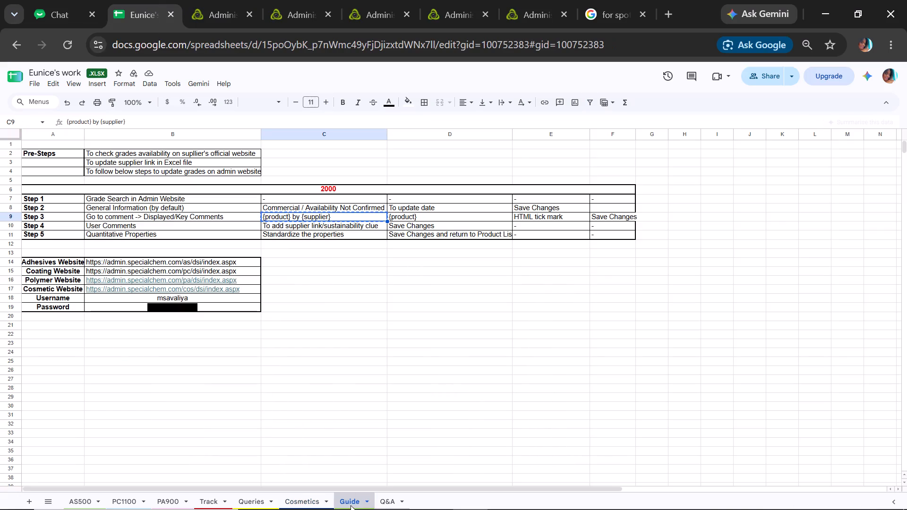
{"action": "left_click", "coordinate": [232, 0]}
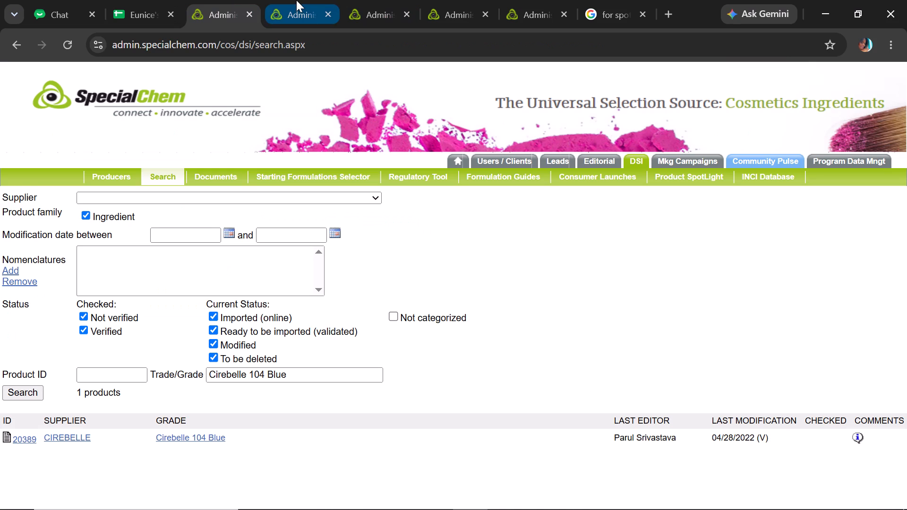
{"action": "left_click", "coordinate": [296, 0]}
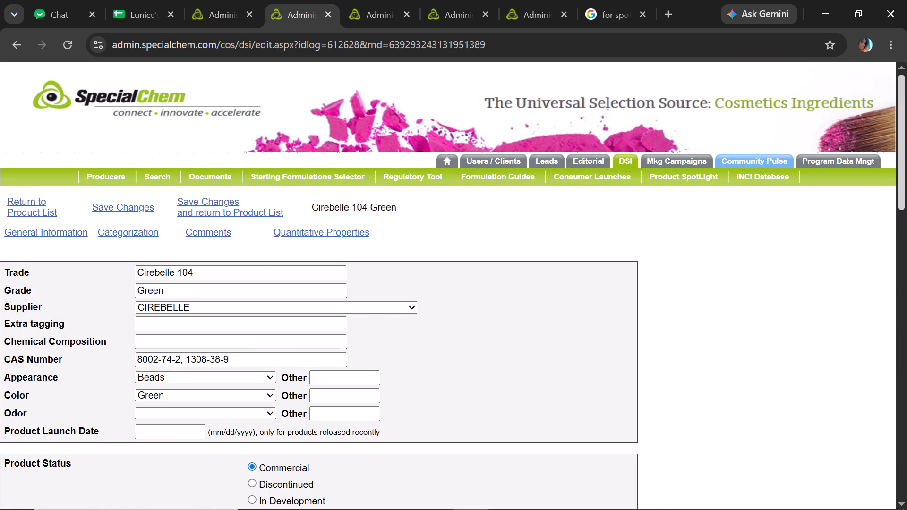
Set the product status of Cirebelle 104 Green to Availability Not Confirmed and save the changes.
{"action": "left_click_drag", "start_coordinate": [906, 197], "coordinate": [906, 225]}
{"action": "left_click", "coordinate": [253, 430]}
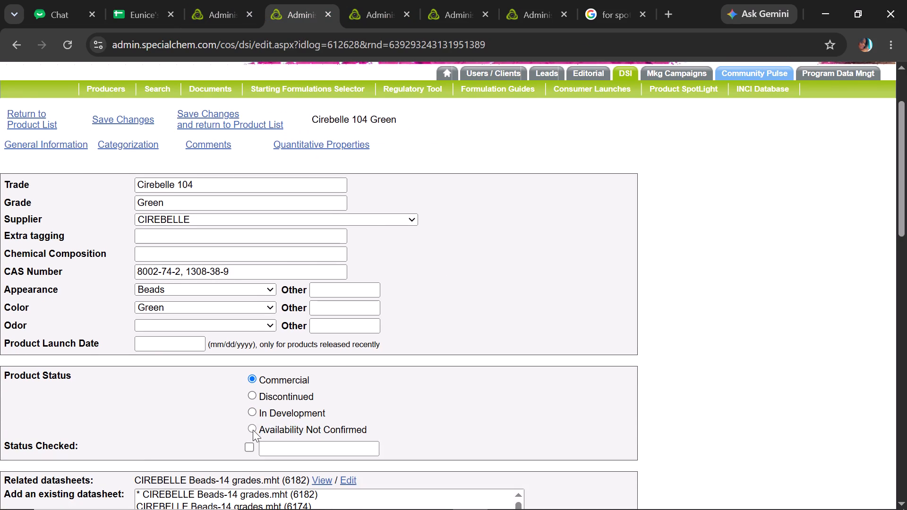
{"action": "left_click", "coordinate": [130, 121]}
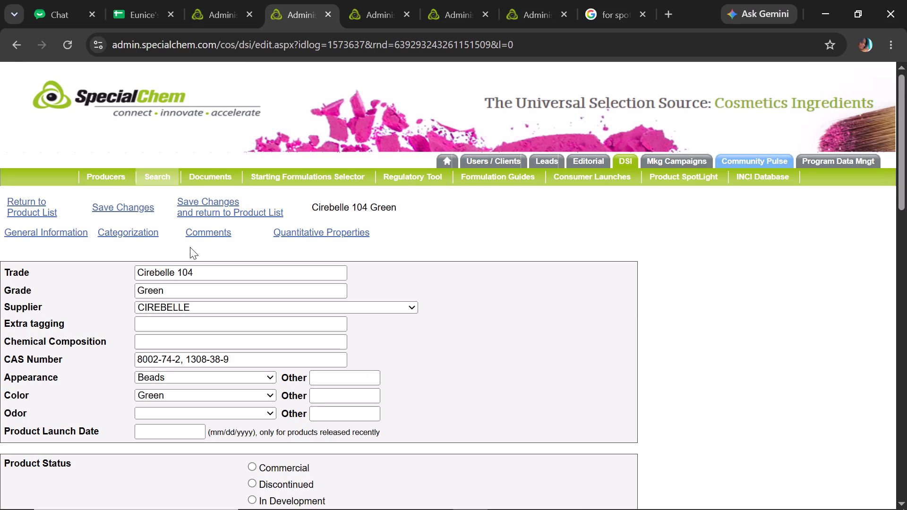
In the Displayed/Key Comments, replace "Cirebelle 104 Green by Cirebelle" with {product} by {supplier}.
{"action": "left_click", "coordinate": [205, 229]}
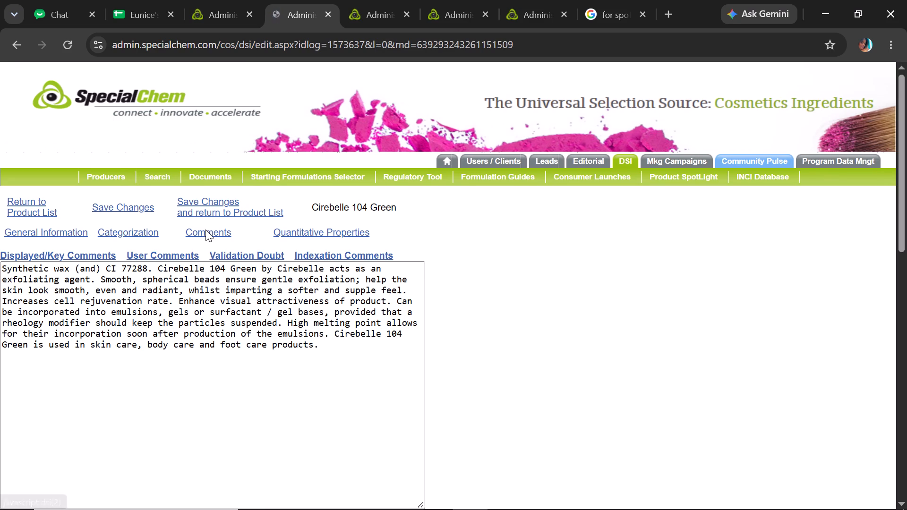
{"action": "double_click", "coordinate": [156, 271]}
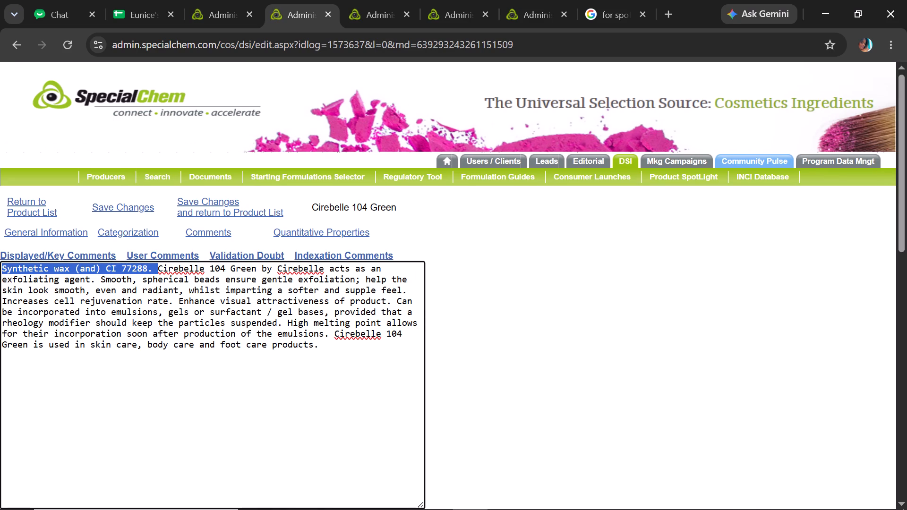
{"action": "left_click", "coordinate": [156, 271]}
{"action": "left_click_drag", "start_coordinate": [156, 271], "coordinate": [325, 271]}
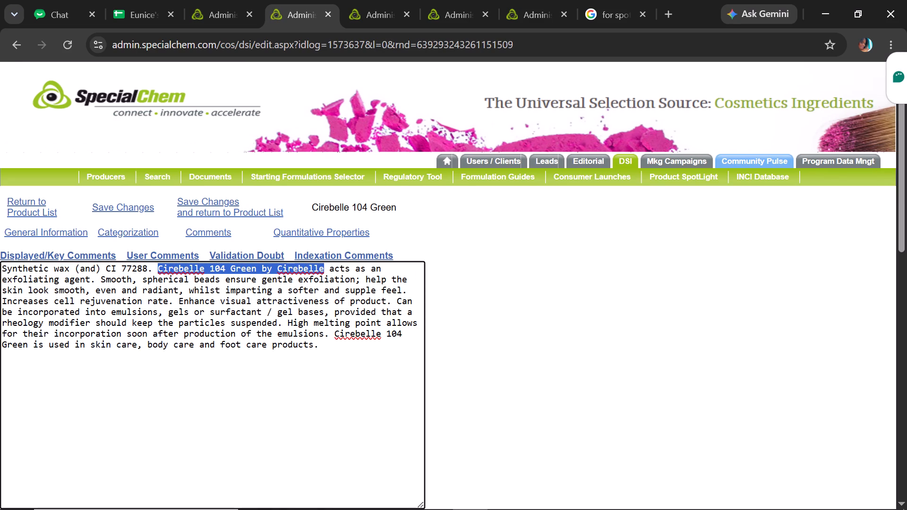
{"action": "key", "text": "ctrl+v"}
Copy {product} from the comment and replace "Cirebelle 104 Green" in its last sentence with it.
{"action": "left_click_drag", "start_coordinate": [204, 264], "coordinate": [161, 268]}
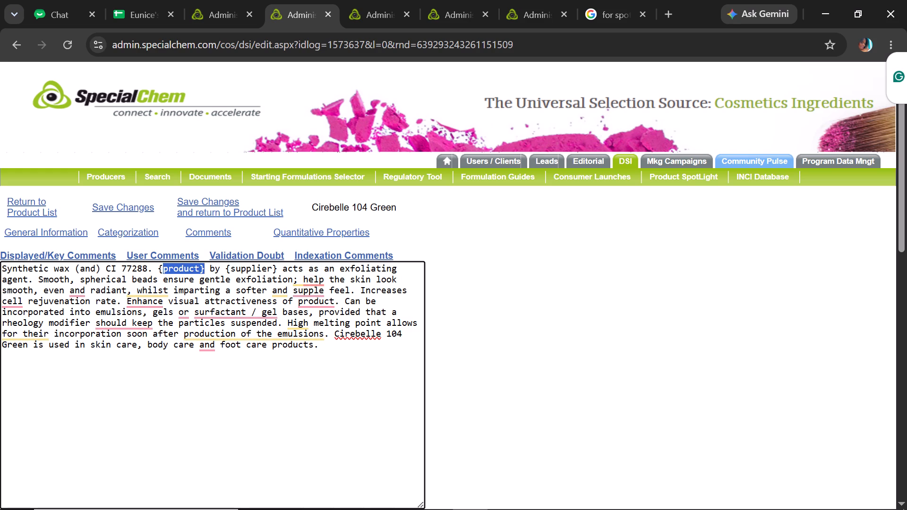
{"action": "left_click_drag", "start_coordinate": [160, 267], "coordinate": [205, 264]}
{"action": "key", "text": "ctrl+c"}
{"action": "left_click_drag", "start_coordinate": [333, 336], "coordinate": [21, 347]}
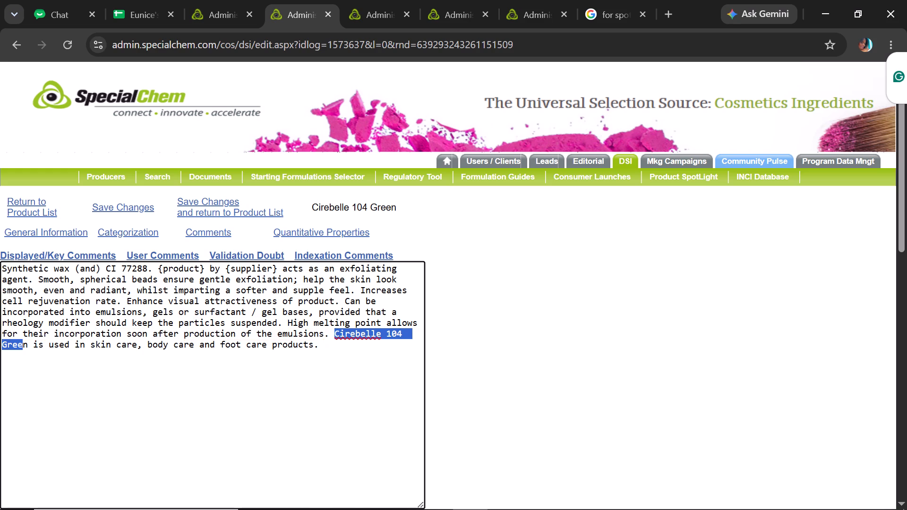
{"action": "left_click_drag", "start_coordinate": [21, 347], "coordinate": [27, 346]}
{"action": "key", "text": "ctrl+v"}
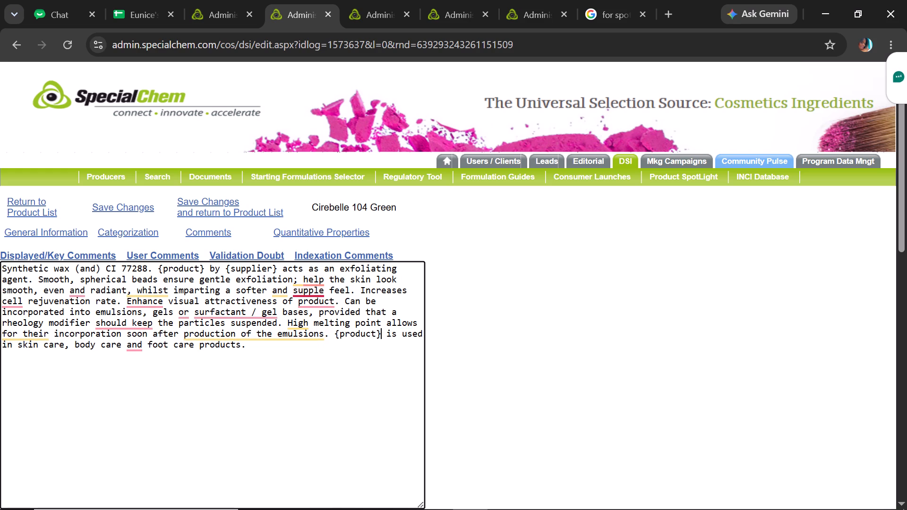
Accept Grammarly's fixes in the comment: "suppler", "the product", "Enhances the", the comma after "even", and "the cell".
{"action": "left_click", "coordinate": [312, 317]}
{"action": "type", "text": "suppler"}
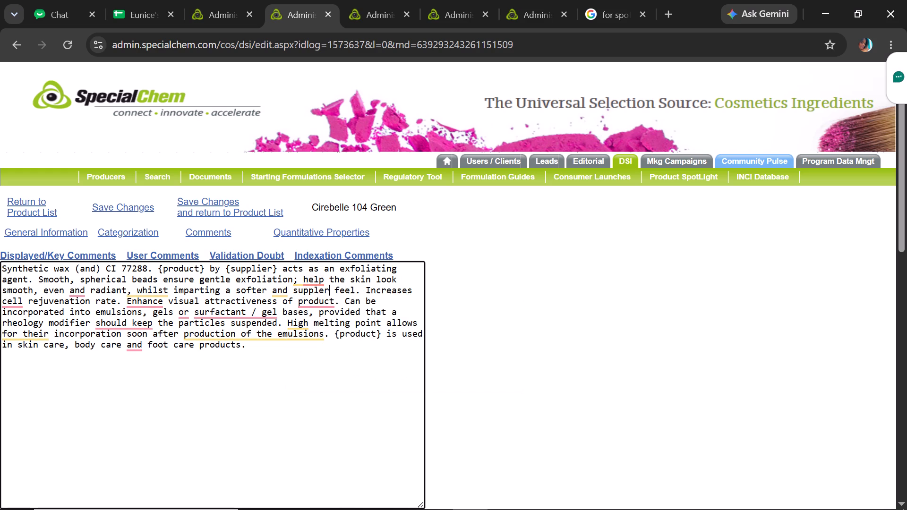
{"action": "left_click_drag", "start_coordinate": [328, 327], "coordinate": [135, 294]}
{"action": "type", "text": "the"}
{"action": "key", "text": "space"}
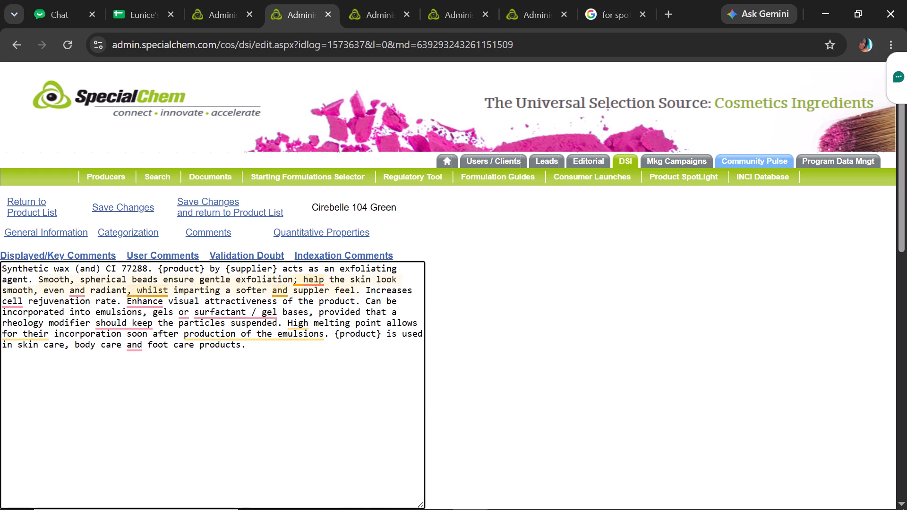
{"action": "left_click_drag", "start_coordinate": [135, 294], "coordinate": [143, 301]}
{"action": "left_click", "coordinate": [149, 319]}
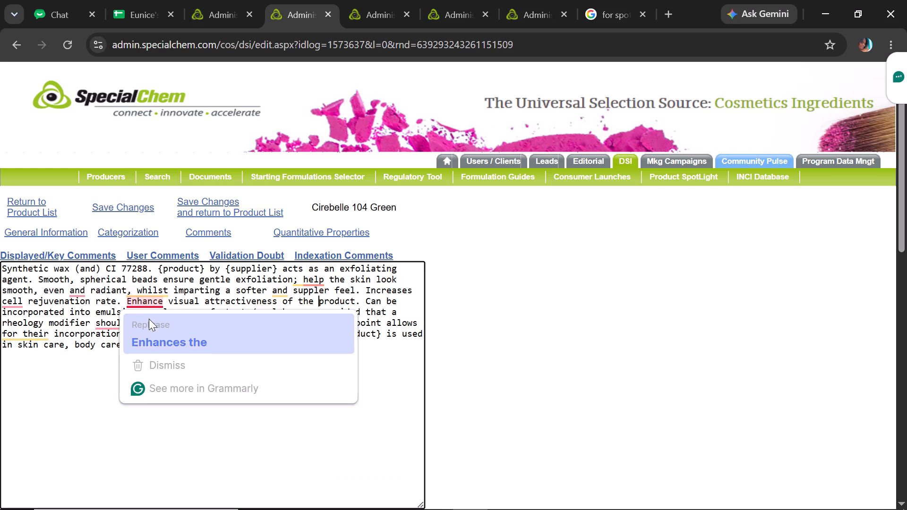
{"action": "type", "text": "Enhances the"}
{"action": "left_click", "coordinate": [93, 312]}
{"action": "key", "text": "comma"}
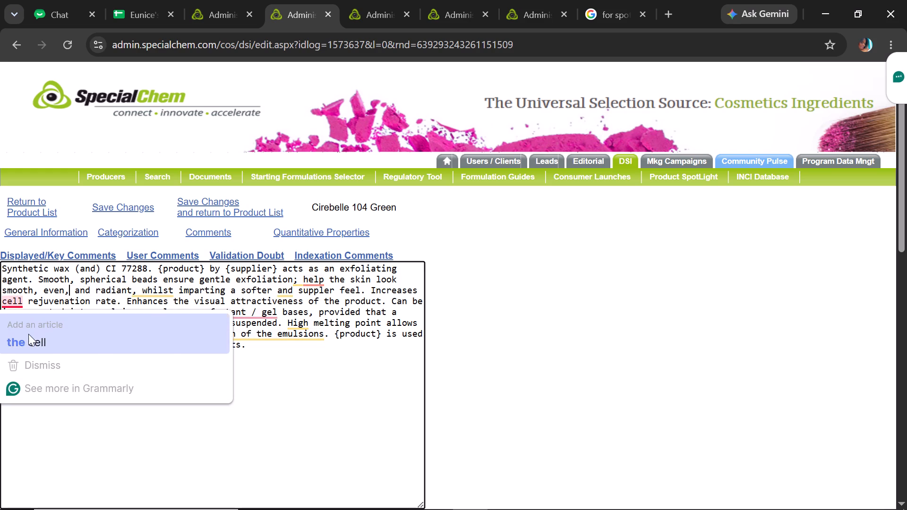
{"action": "left_click", "coordinate": [28, 334]}
{"action": "type", "text": "the"}
{"action": "key", "text": "space"}
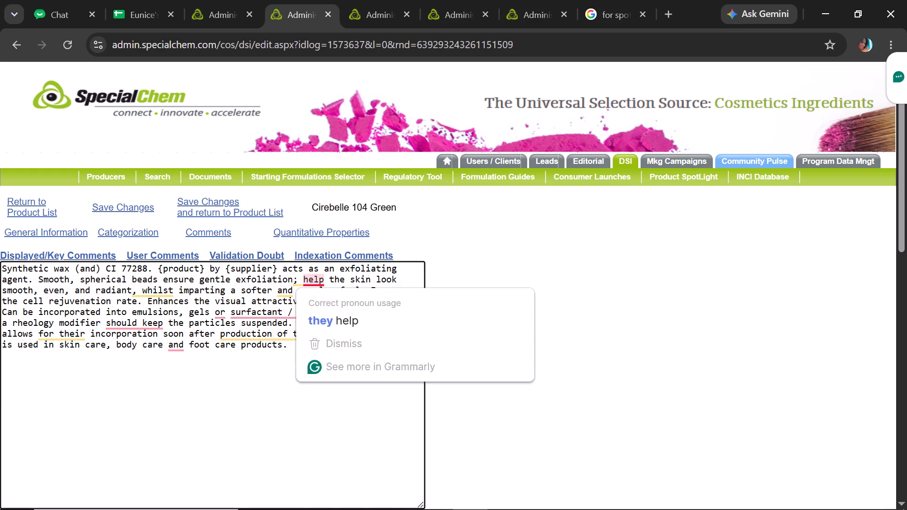
Accept Grammarly's fixes "surfactant/gel", "they help", "is used to", and the series commas after "gels" and "body care" in the comment.
{"action": "left_click", "coordinate": [332, 310]}
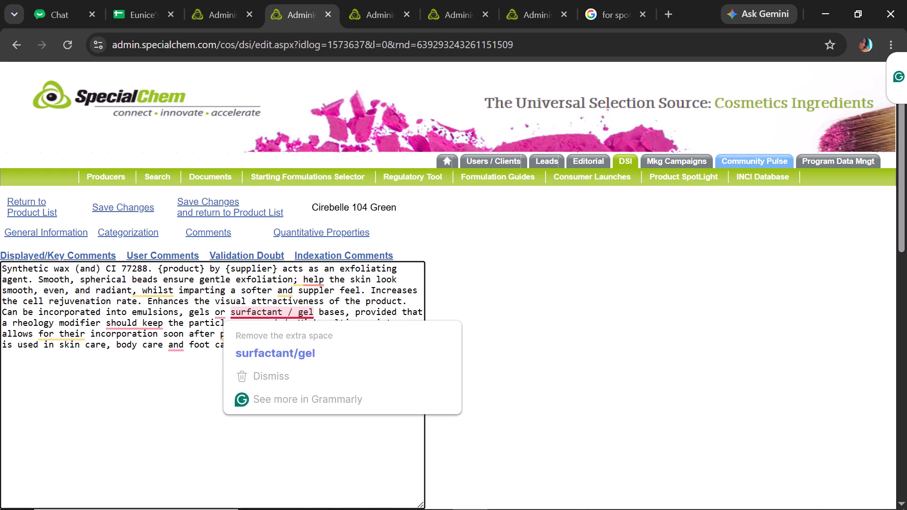
{"action": "left_click", "coordinate": [291, 334]}
{"action": "type", "text": "surfactant/gel"}
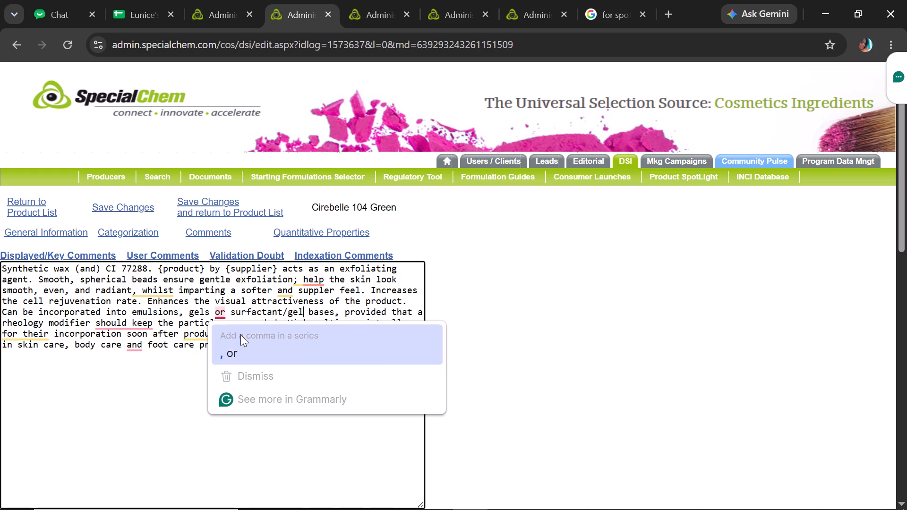
{"action": "left_click_drag", "start_coordinate": [240, 334], "coordinate": [216, 311]}
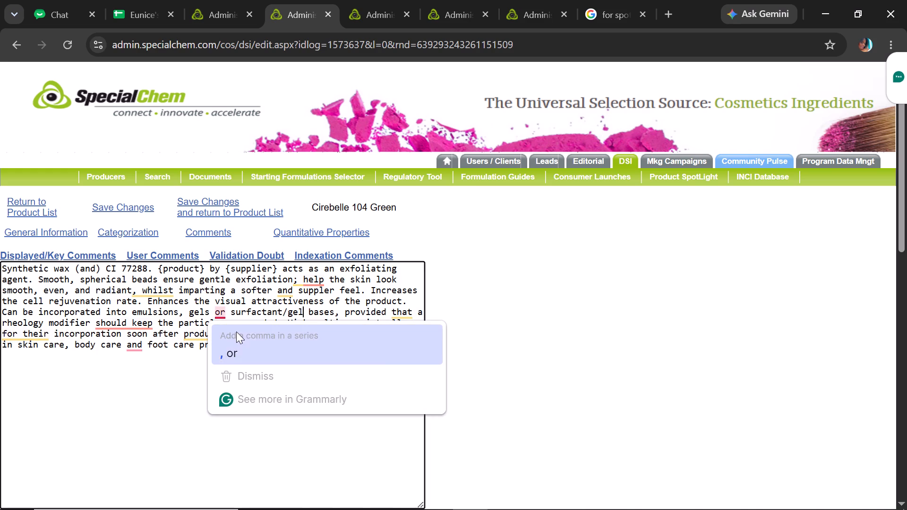
{"action": "left_click", "coordinate": [236, 331]}
{"action": "key", "text": "comma"}
{"action": "left_click", "coordinate": [330, 310]}
{"action": "type", "text": "they"}
{"action": "key", "text": "space"}
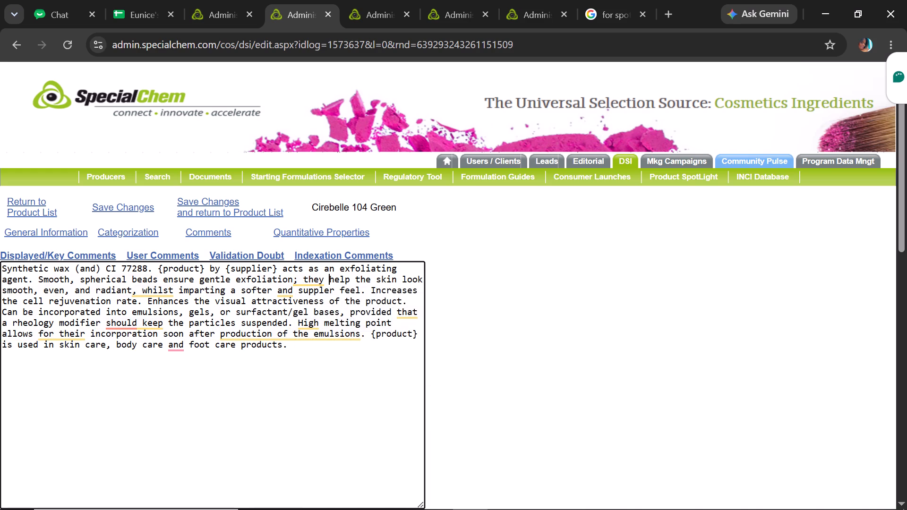
{"action": "left_click", "coordinate": [140, 354]}
{"action": "type", "text": "is used t"}
{"action": "key", "text": "o"}
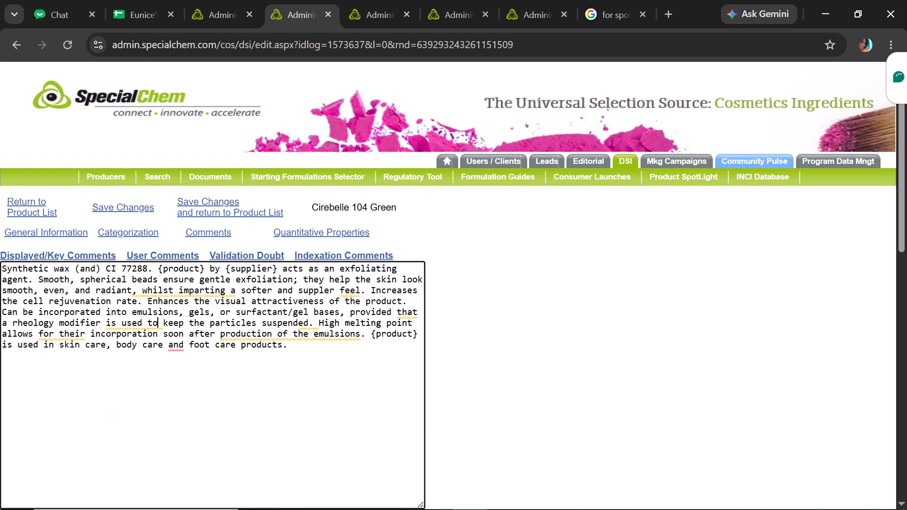
{"action": "left_click", "coordinate": [223, 375]}
{"action": "key", "text": "comma"}
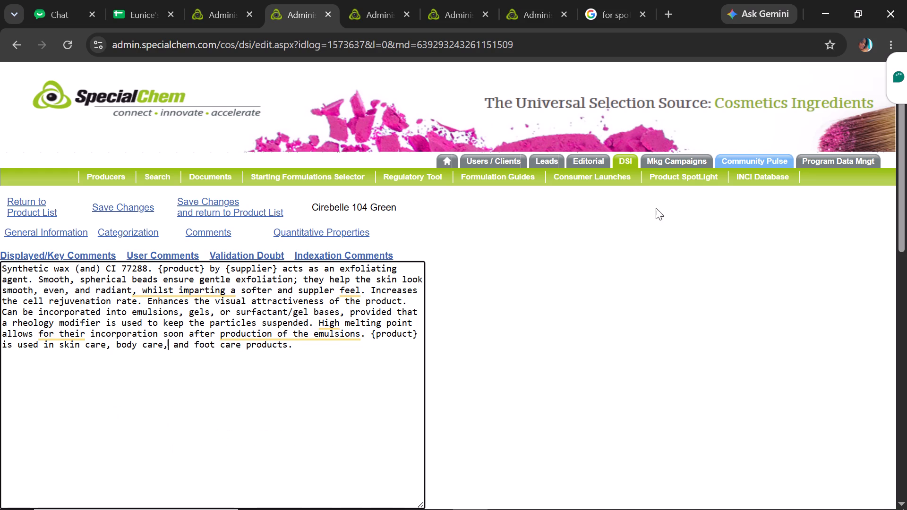
Enable Display as HTML for the Displayed/Key Comments and save the changes.
{"action": "left_click_drag", "start_coordinate": [906, 174], "coordinate": [896, 205]}
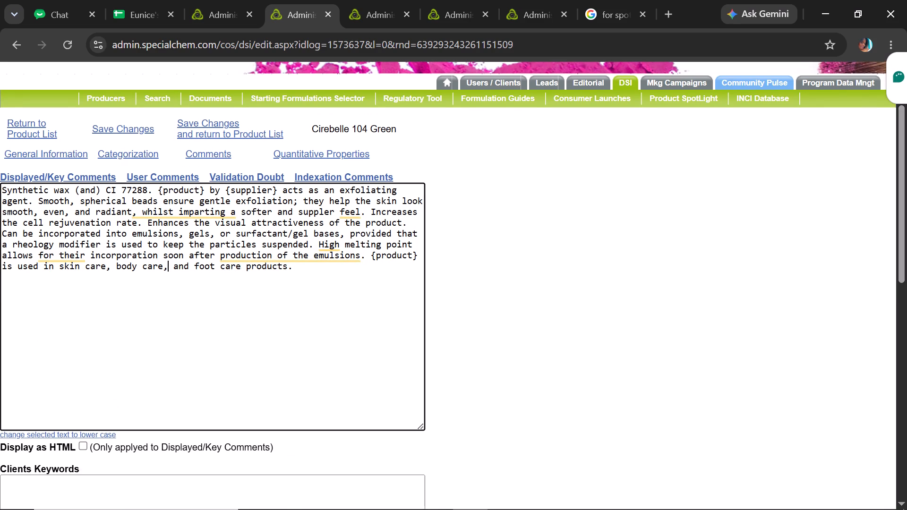
{"action": "left_click", "coordinate": [83, 442]}
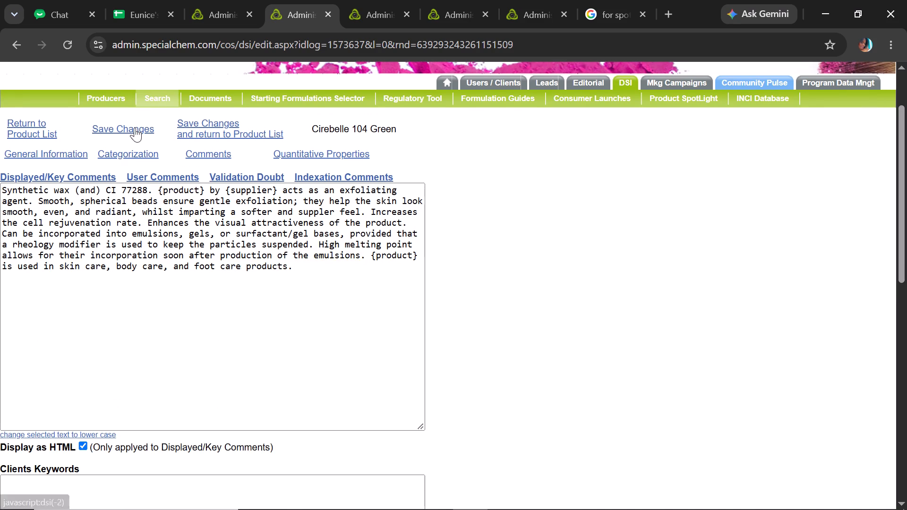
{"action": "left_click", "coordinate": [135, 127]}
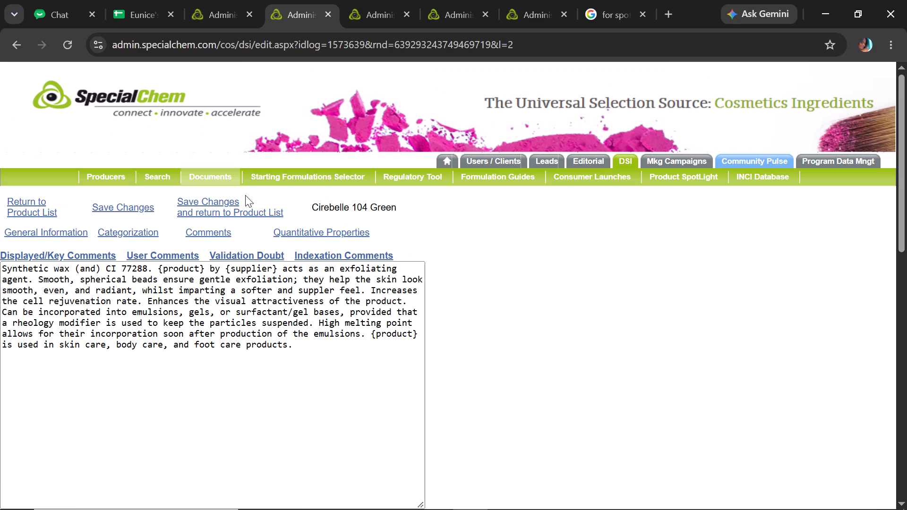
In the quantitative properties, rename the first property to Melting Point, save the changes and return to the product list.
{"action": "left_click", "coordinate": [324, 233]}
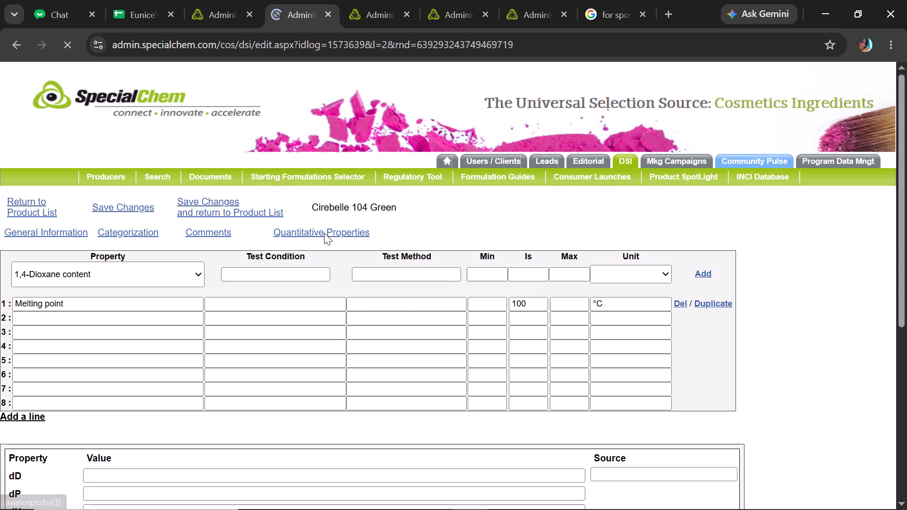
{"action": "left_click", "coordinate": [92, 308]}
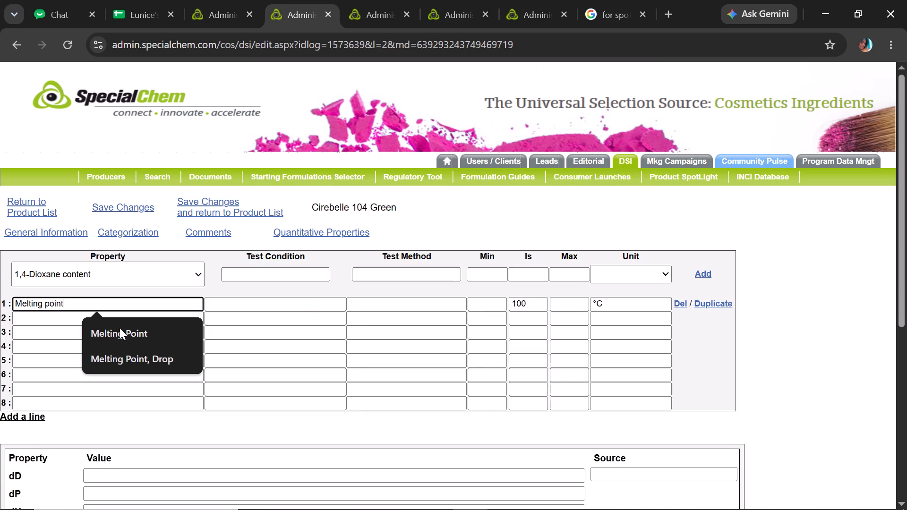
{"action": "left_click", "coordinate": [120, 328]}
{"action": "left_click", "coordinate": [120, 330]}
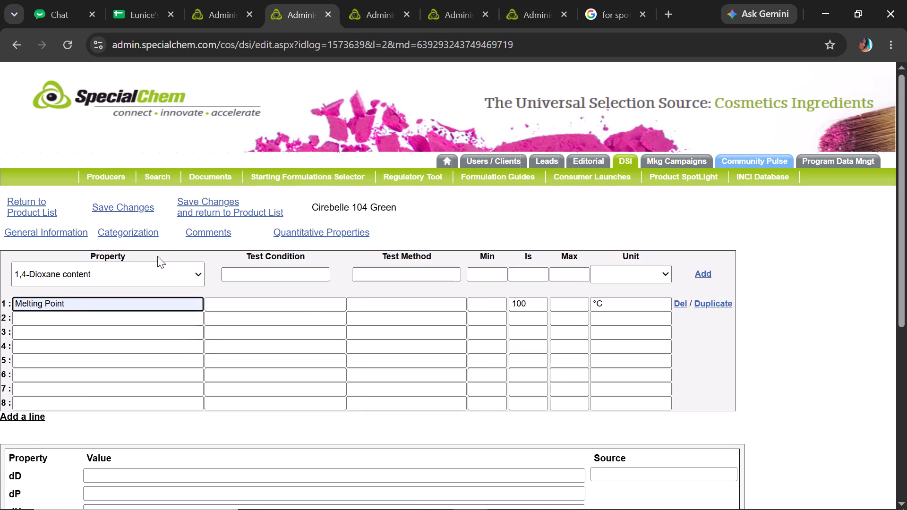
{"action": "left_click", "coordinate": [198, 212]}
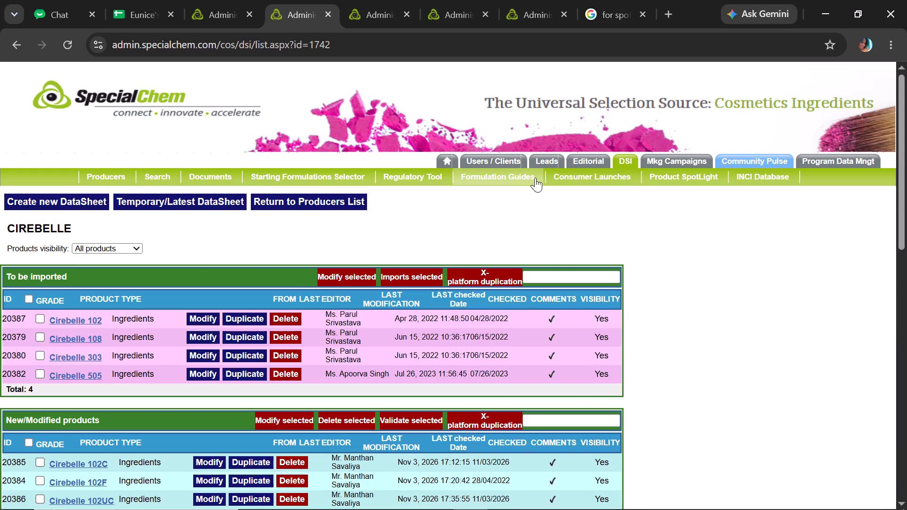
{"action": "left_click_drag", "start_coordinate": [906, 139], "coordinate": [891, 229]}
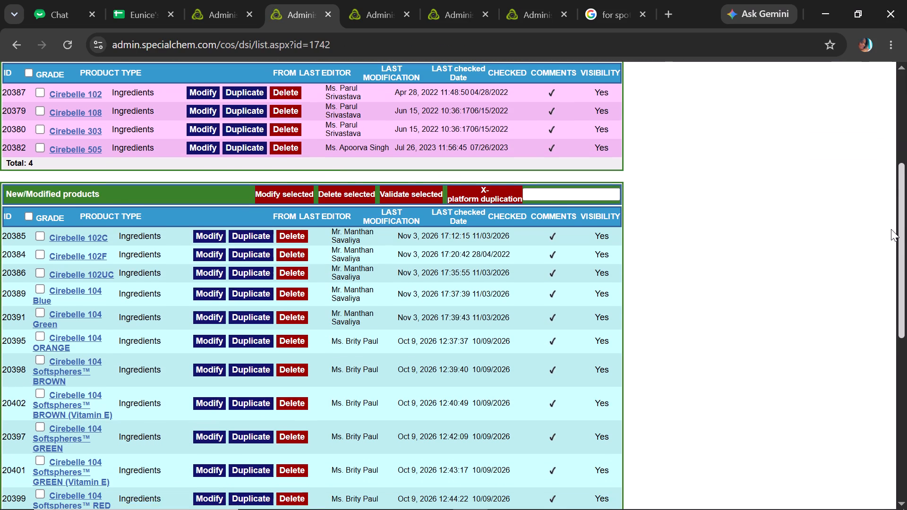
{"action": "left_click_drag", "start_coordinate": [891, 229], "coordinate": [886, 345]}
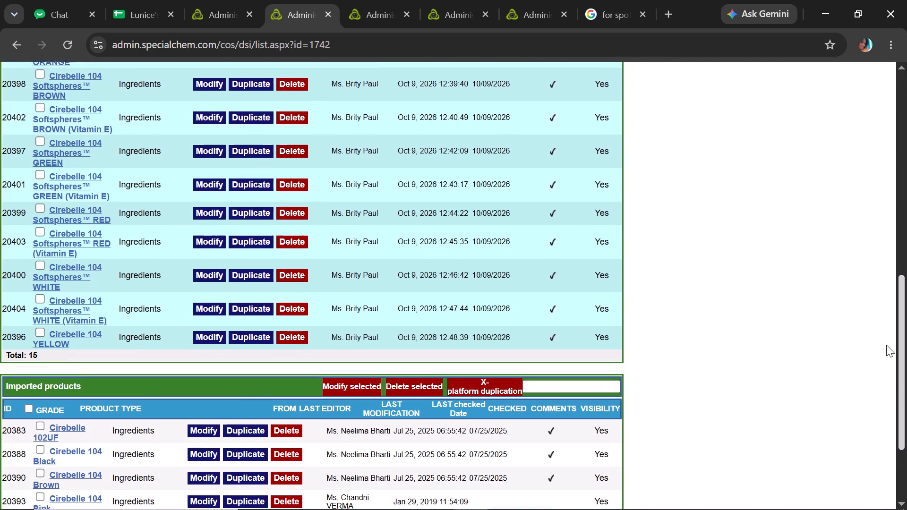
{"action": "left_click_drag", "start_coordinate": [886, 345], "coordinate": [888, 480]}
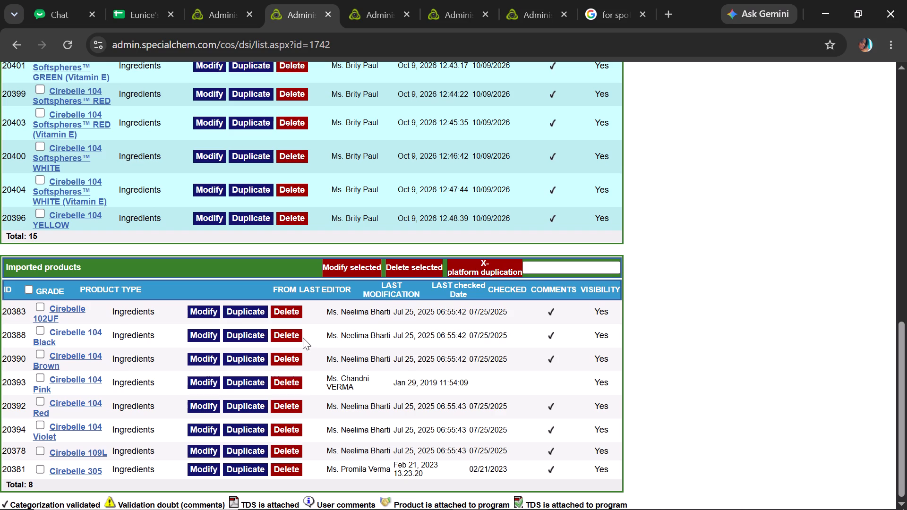
Copy the grade name Cirebelle 104 ORANGE from the Cosmetics sheet, search for it as Trade/Grade on the admin site and open its record.
{"action": "left_click", "coordinate": [114, 0]}
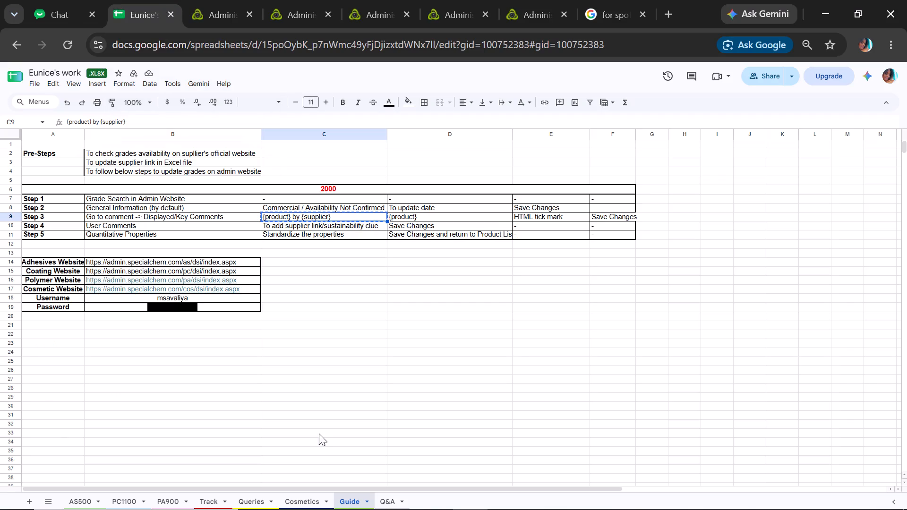
{"action": "left_click", "coordinate": [299, 501]}
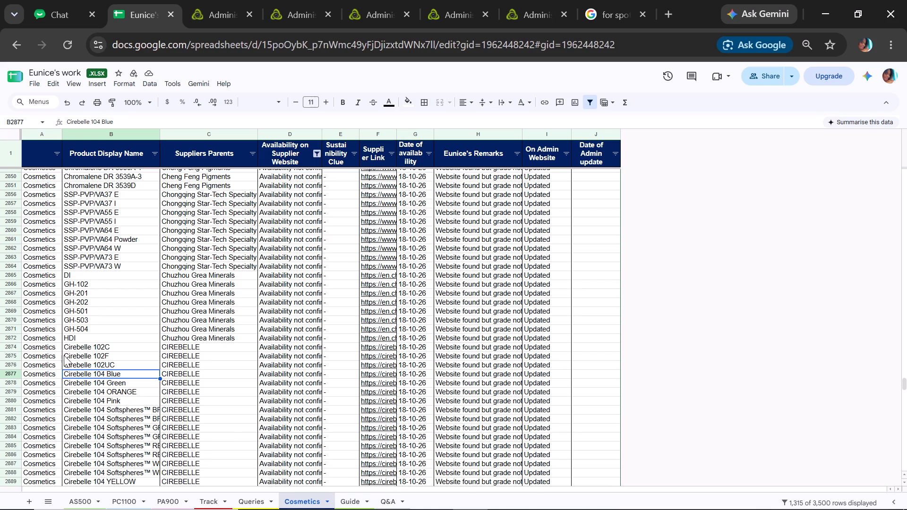
{"action": "left_click", "coordinate": [128, 391]}
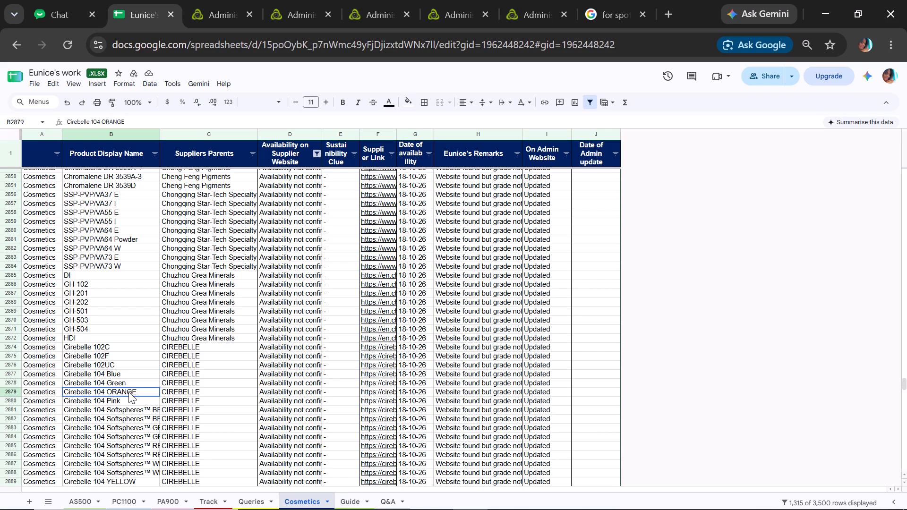
{"action": "key", "text": "ctrl+c"}
{"action": "left_click", "coordinate": [222, 0]}
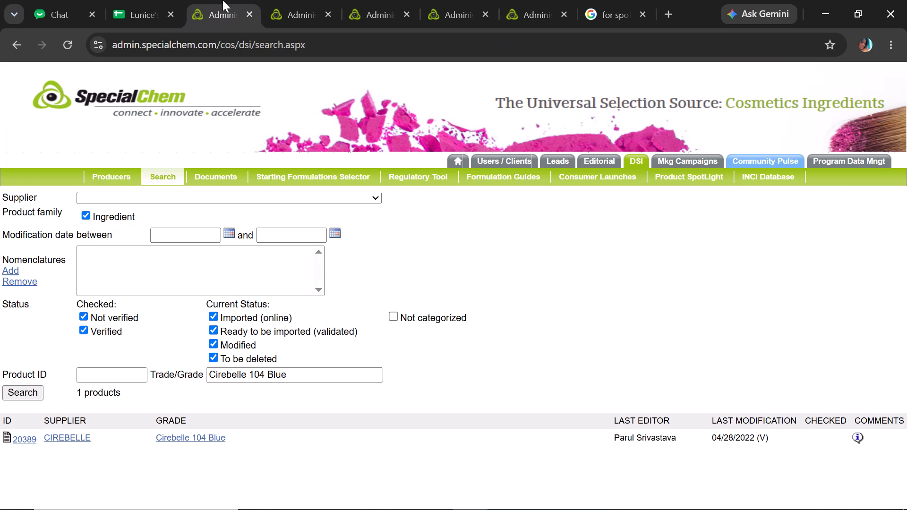
{"action": "left_click_drag", "start_coordinate": [311, 368], "coordinate": [95, 376]}
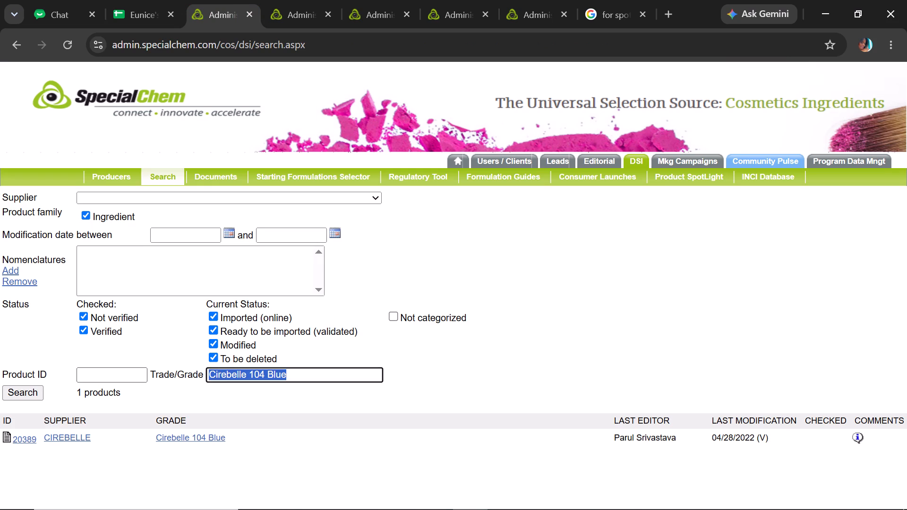
{"action": "key", "text": "ctrl+v"}
{"action": "left_click", "coordinate": [24, 391]}
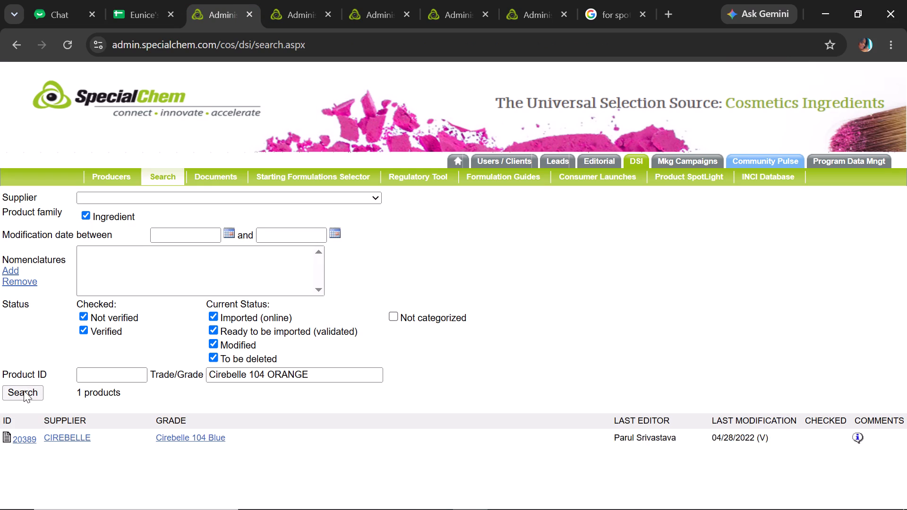
{"action": "left_click", "coordinate": [222, 442]}
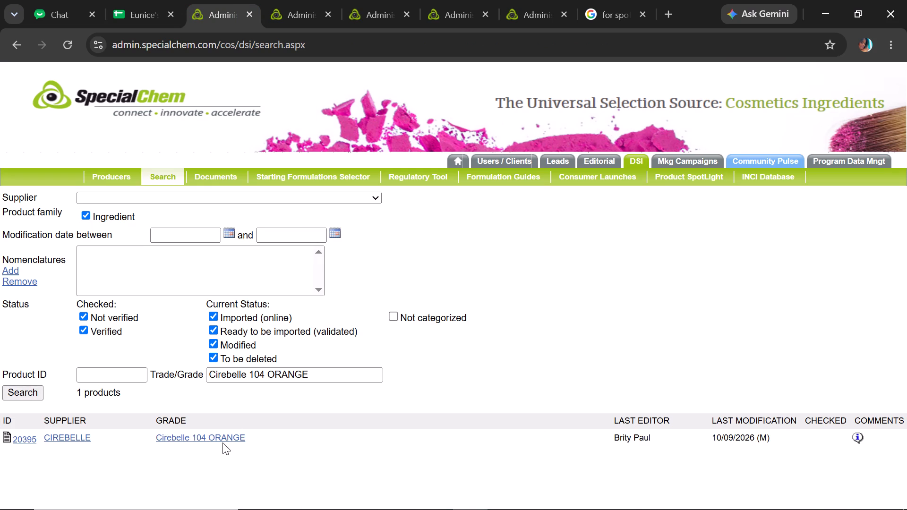
{"action": "left_click", "coordinate": [225, 439]}
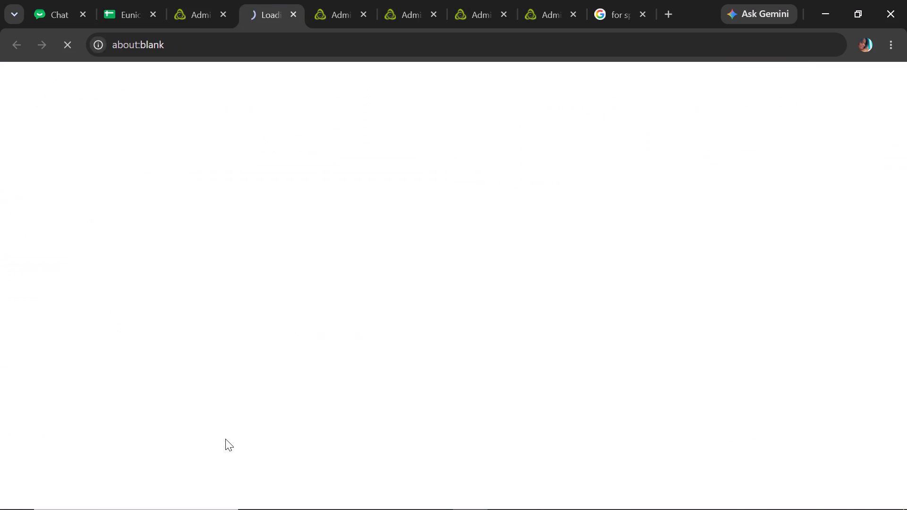
Mark the status of Cirebelle 104 ORANGE as checked with the date 11/03/2026 and save the changes.
{"action": "left_click_drag", "start_coordinate": [906, 184], "coordinate": [906, 208]}
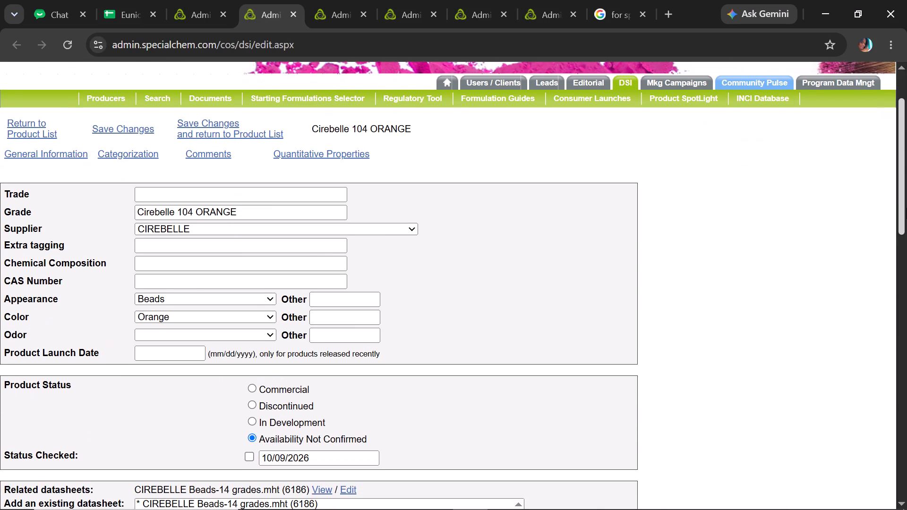
{"action": "left_click", "coordinate": [248, 452]}
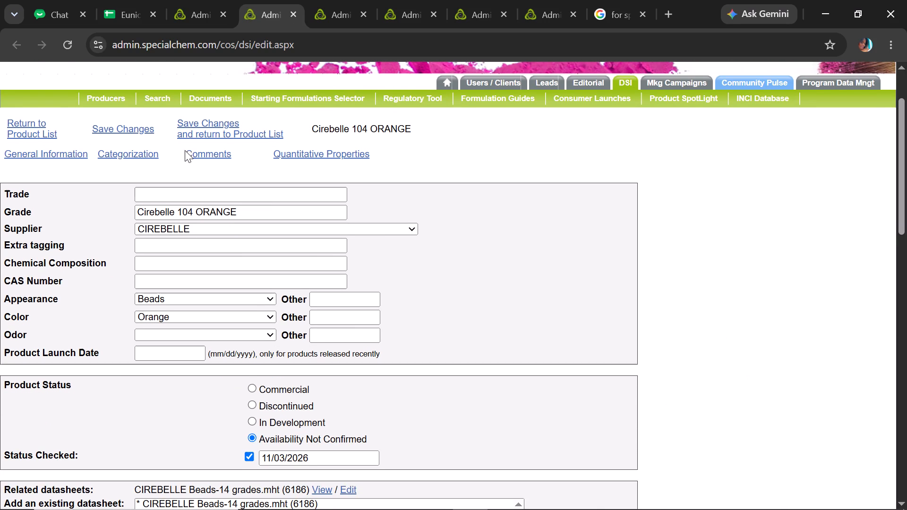
{"action": "left_click", "coordinate": [137, 125]}
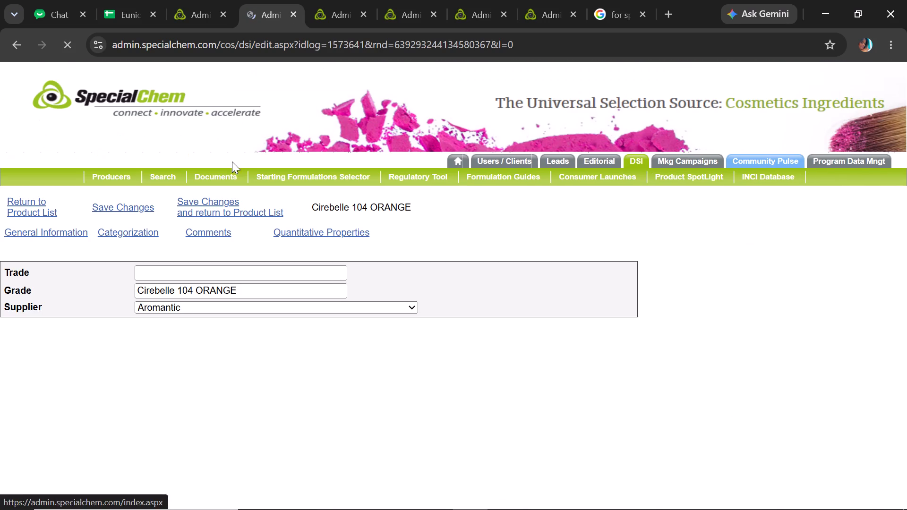
Review the comments and quantitative properties of Cirebelle 104 ORANGE, then save the changes and return to the product list.
{"action": "left_click", "coordinate": [220, 229]}
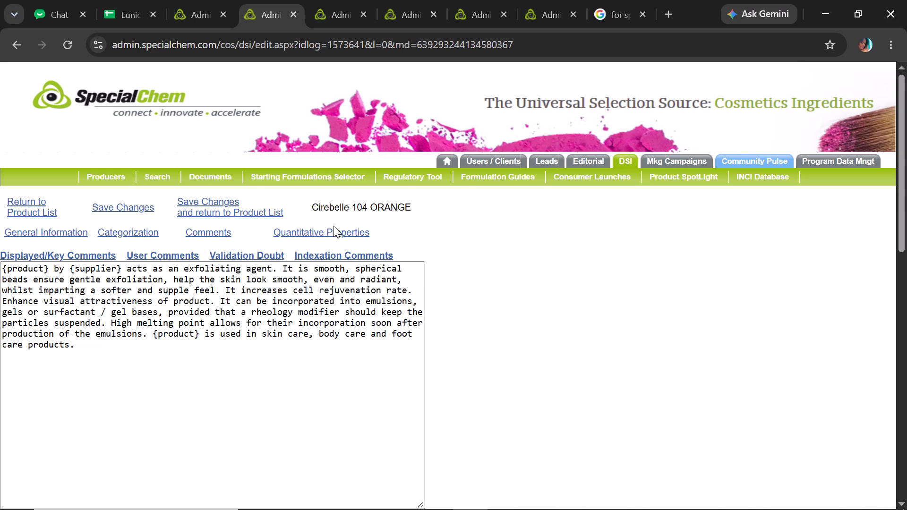
{"action": "left_click_drag", "start_coordinate": [906, 169], "coordinate": [906, 197]}
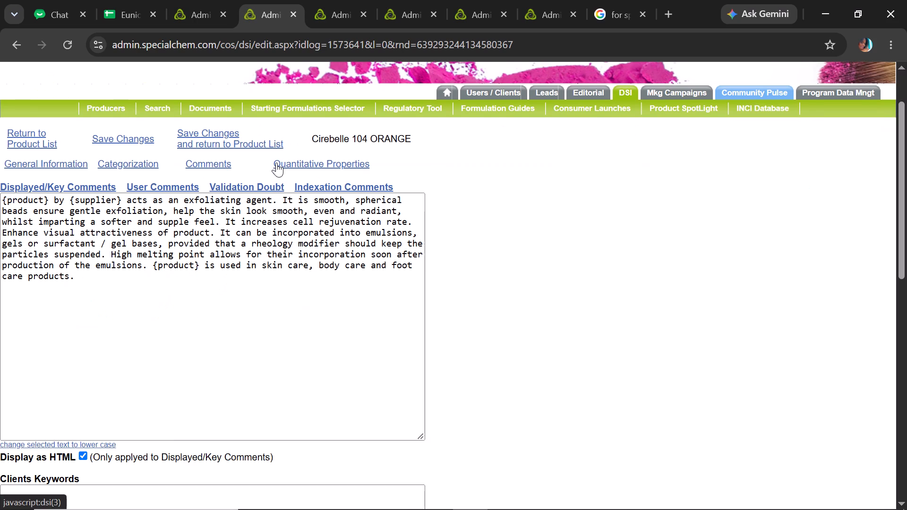
{"action": "left_click", "coordinate": [276, 162]}
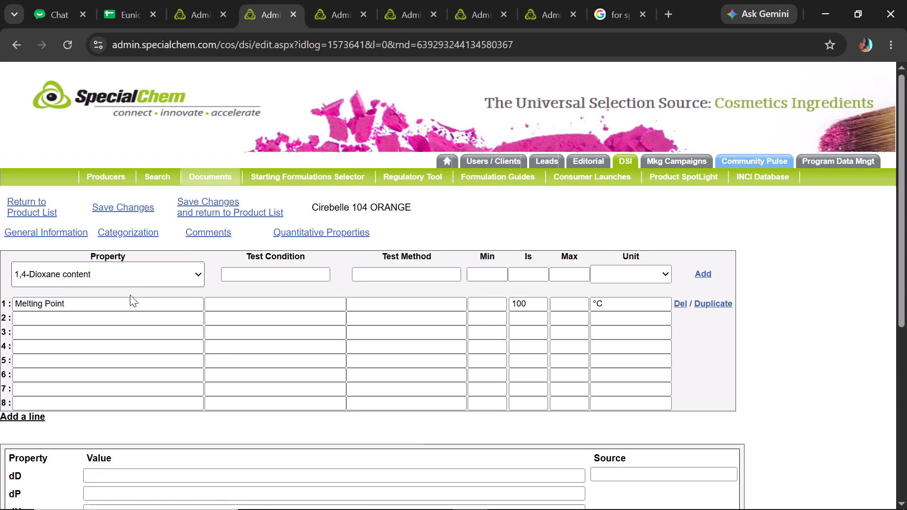
{"action": "left_click", "coordinate": [209, 209]}
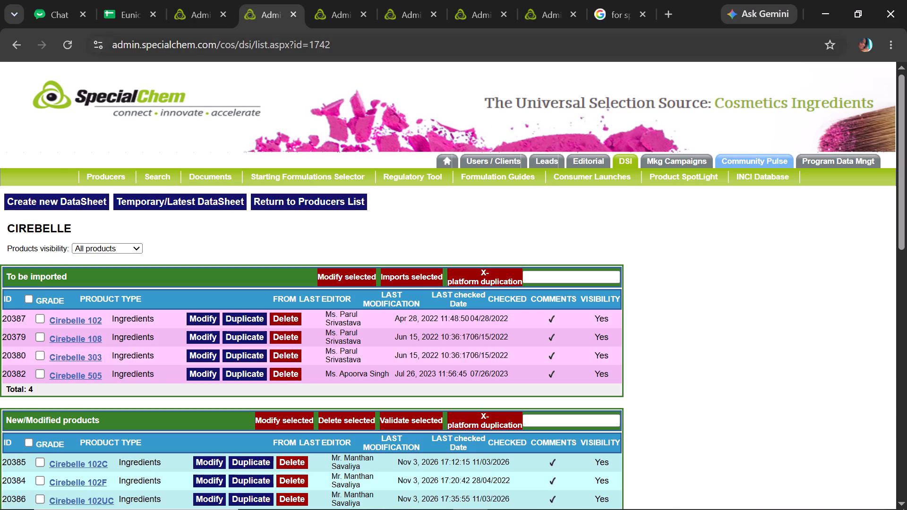
Copy the grade name Cirebelle 104 Pink from the Cosmetics sheet, search for it as Trade/Grade on the admin site and open its record.
{"action": "left_click", "coordinate": [140, 0]}
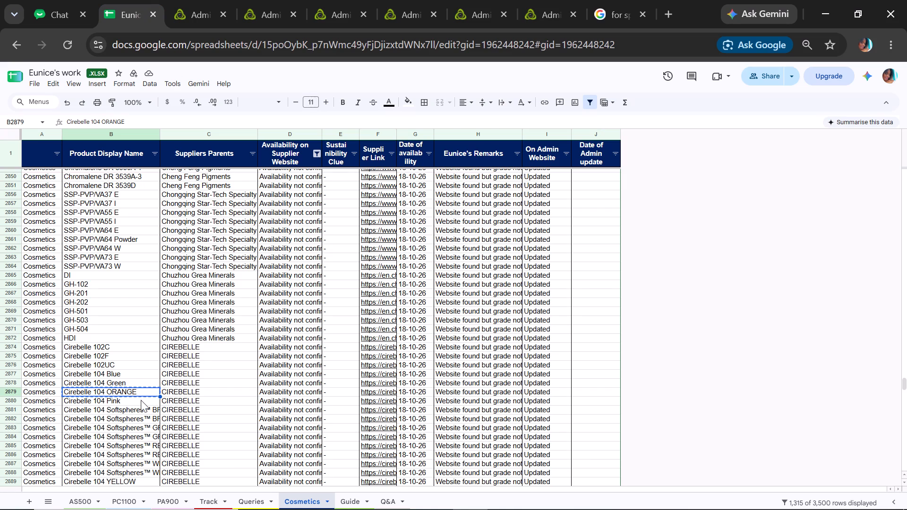
{"action": "left_click", "coordinate": [141, 401]}
{"action": "key", "text": "ctrl+c"}
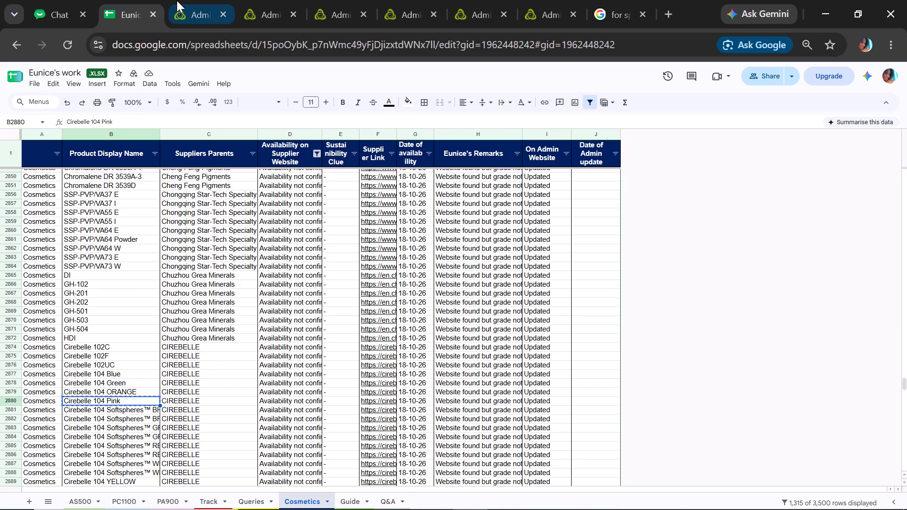
{"action": "left_click", "coordinate": [177, 0]}
{"action": "left_click_drag", "start_coordinate": [325, 375], "coordinate": [21, 348]}
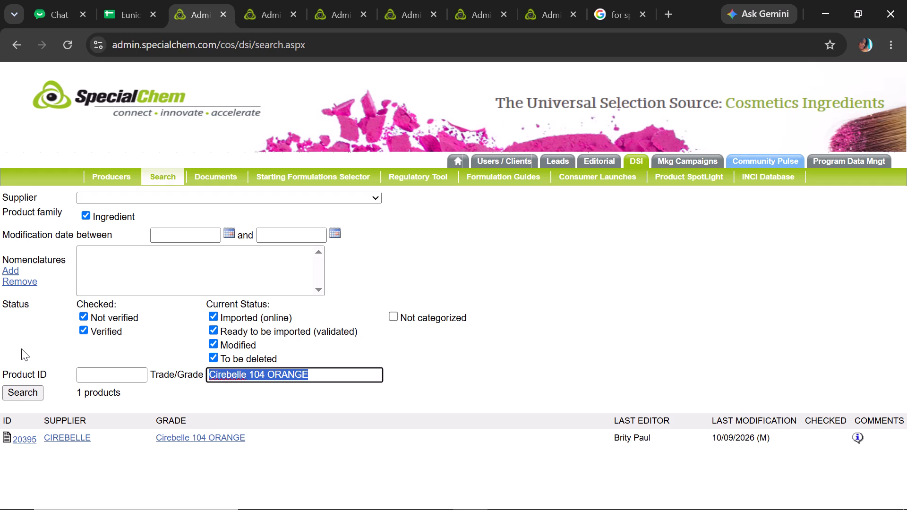
{"action": "key", "text": "ctrl+v"}
{"action": "left_click", "coordinate": [28, 396]}
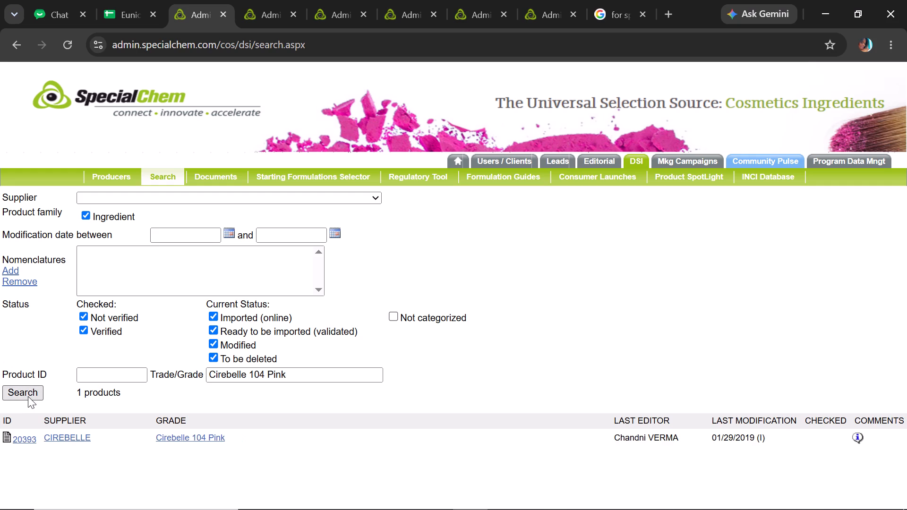
{"action": "left_click", "coordinate": [188, 442]}
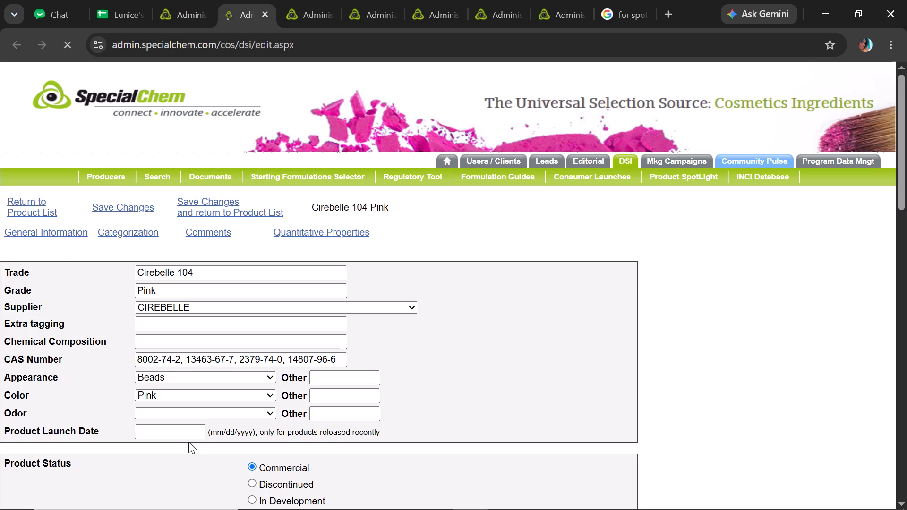
Set the product status of Cirebelle 104 Pink to Availability Not Confirmed, checked on 11/03/2026, and save the changes.
{"action": "left_click_drag", "start_coordinate": [906, 123], "coordinate": [906, 147]}
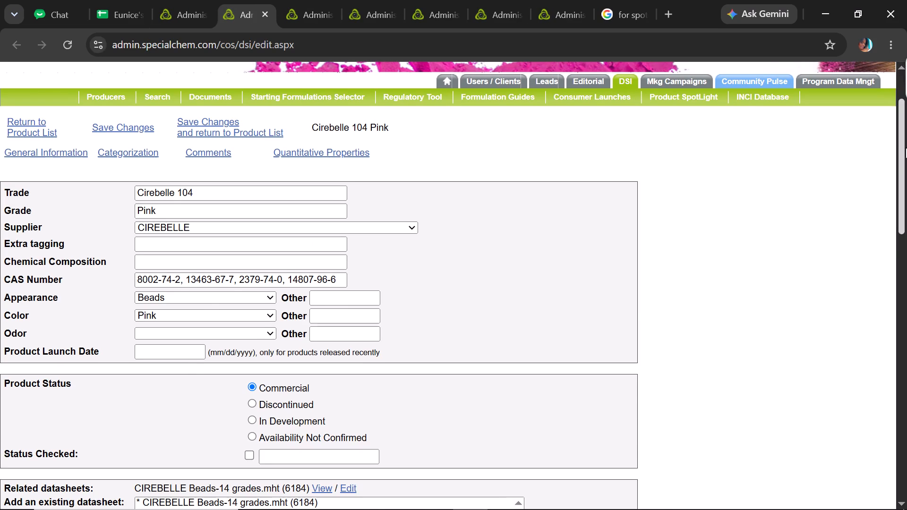
{"action": "left_click", "coordinate": [254, 434]}
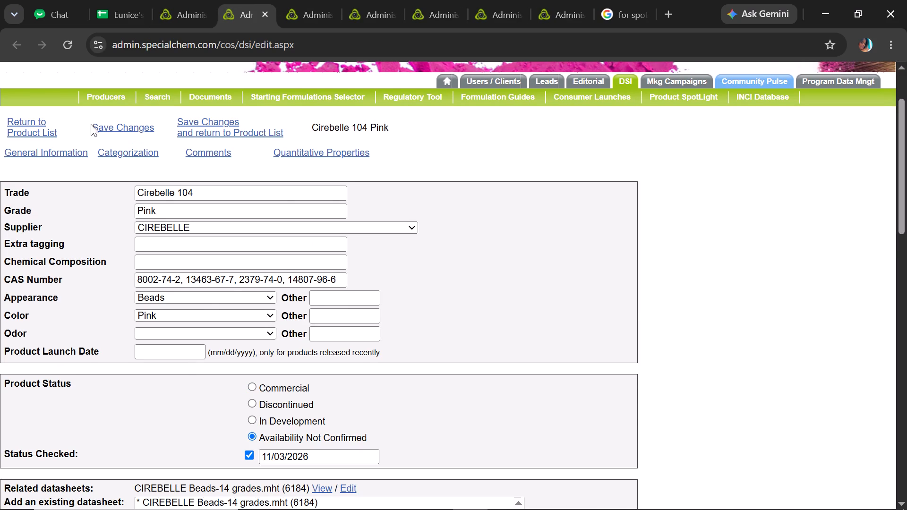
{"action": "left_click", "coordinate": [111, 130]}
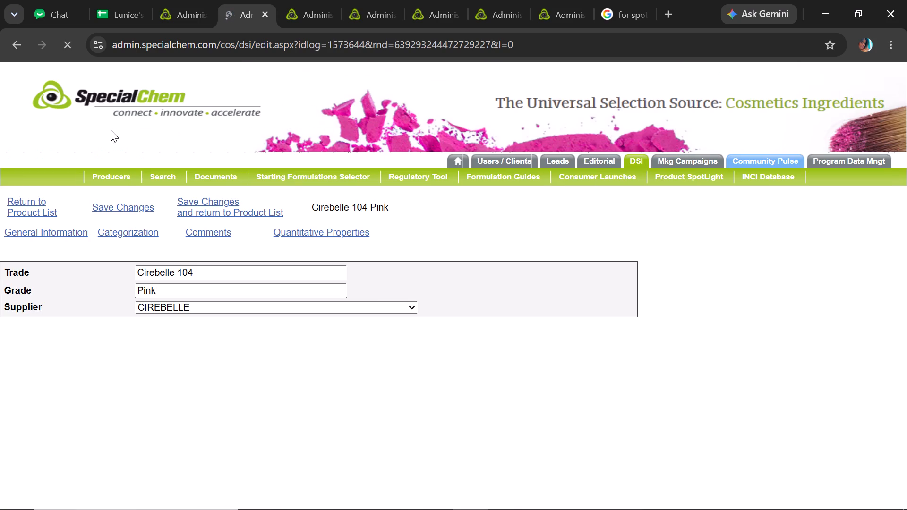
In the Displayed/Key Comments, replace "Cirebelle 104 Pink by Cirebelle" with "{product} by {supplier}" copied from the Guide sheet.
{"action": "left_click", "coordinate": [209, 235]}
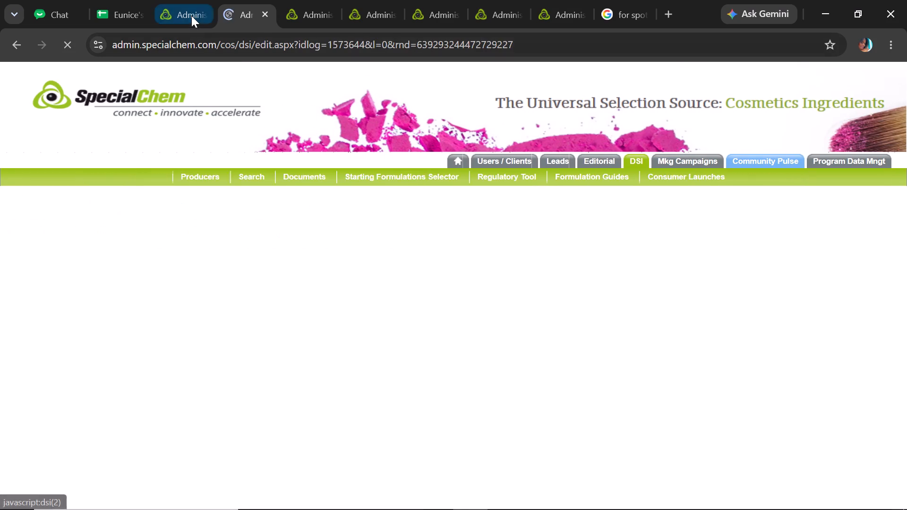
{"action": "left_click", "coordinate": [191, 16]}
{"action": "left_click", "coordinate": [100, 0]}
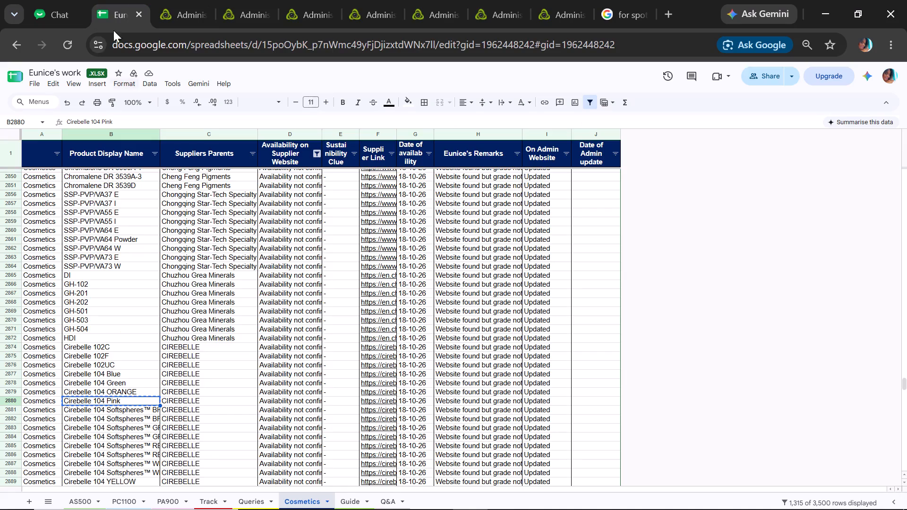
{"action": "left_click", "coordinate": [357, 495]}
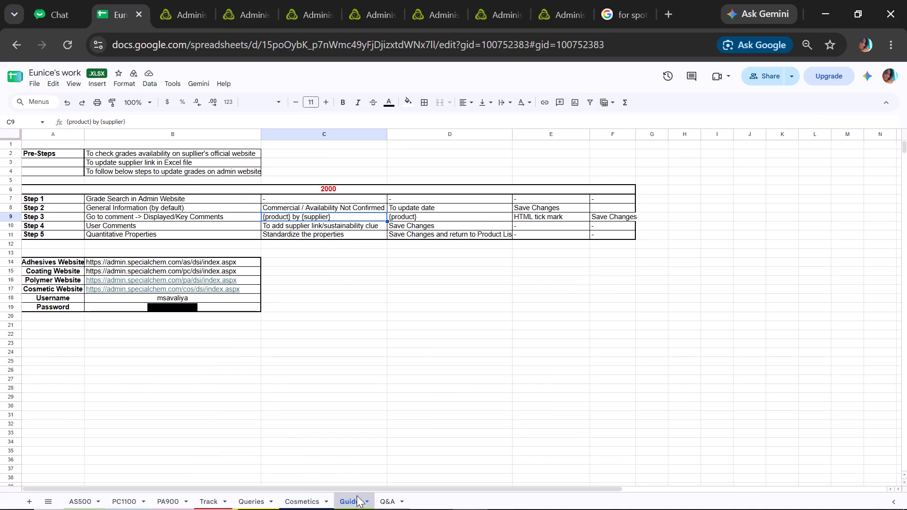
{"action": "key", "text": "ctrl+c"}
{"action": "left_click", "coordinate": [228, 1]}
{"action": "left_click", "coordinate": [172, 0]}
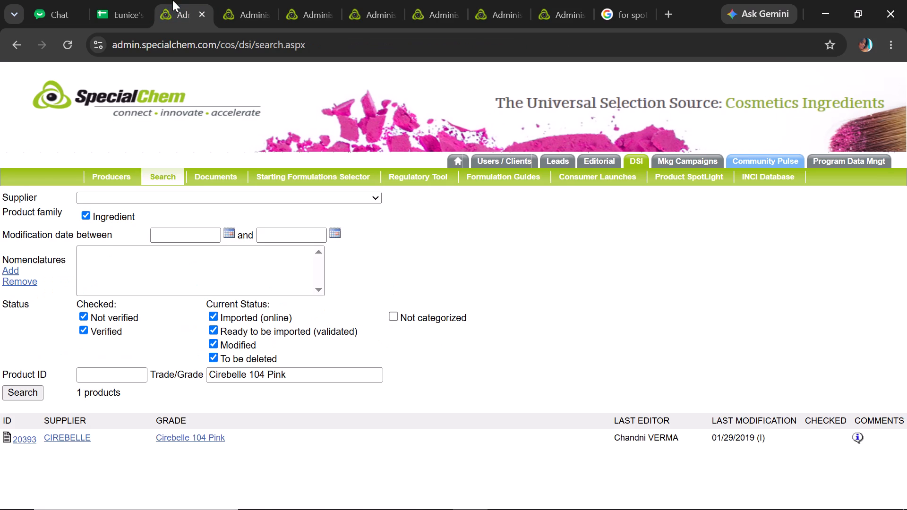
{"action": "left_click", "coordinate": [245, 3]}
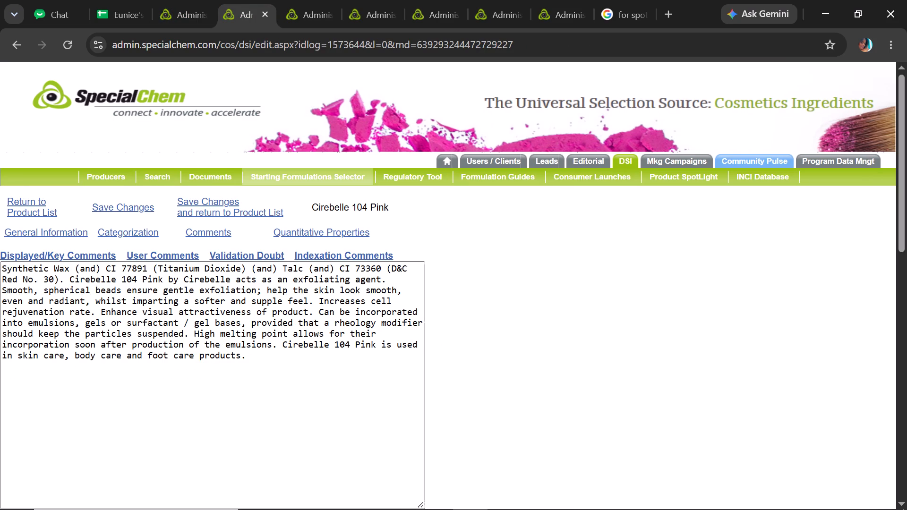
{"action": "double_click", "coordinate": [70, 280]}
{"action": "left_click", "coordinate": [70, 280]}
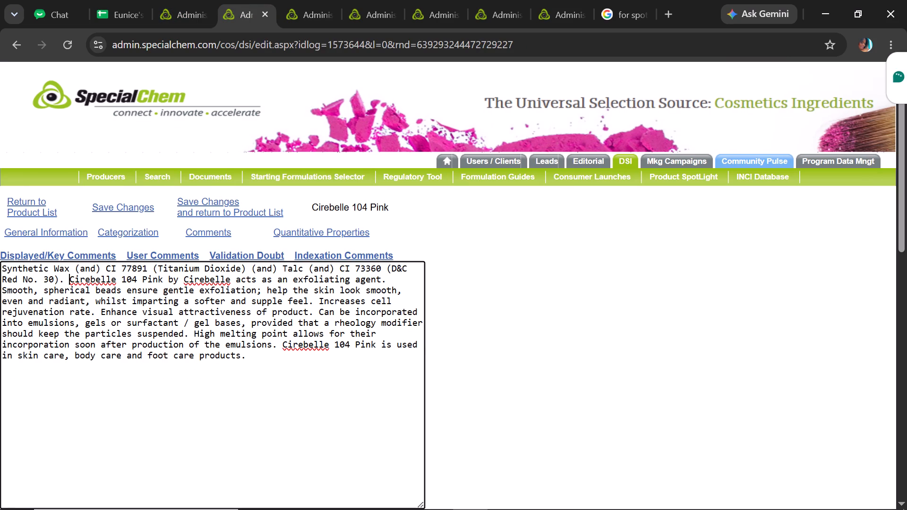
{"action": "left_click_drag", "start_coordinate": [70, 280], "coordinate": [230, 284]}
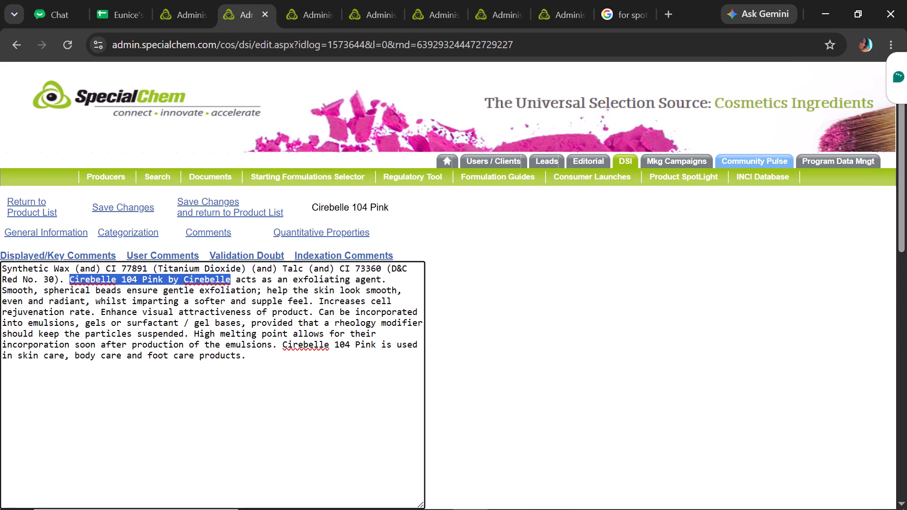
{"action": "key", "text": "ctrl+v"}
Replace "Cirebelle 104 Pink" in the last sentence of the comments with a copied "{product}" and insert "the" before "product" in the attractiveness sentence.
{"action": "left_click_drag", "start_coordinate": [117, 279], "coordinate": [68, 282]}
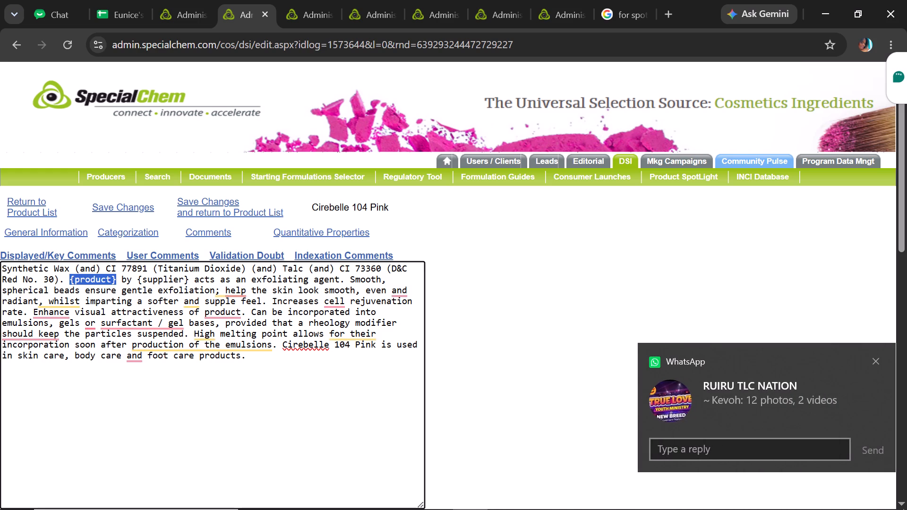
{"action": "key", "text": "ctrl+c"}
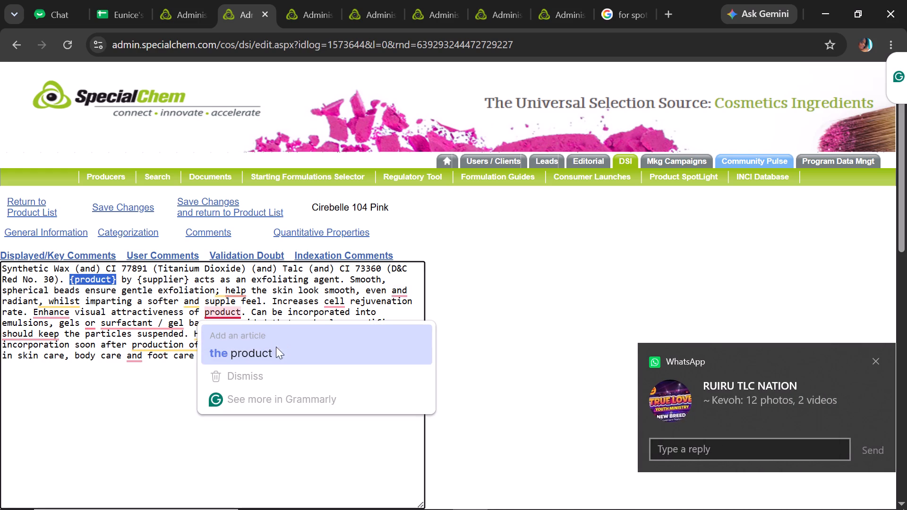
{"action": "left_click", "coordinate": [236, 358]}
{"action": "type", "text": "the"}
{"action": "key", "text": "space"}
{"action": "left_click_drag", "start_coordinate": [283, 344], "coordinate": [375, 344]}
{"action": "key", "text": "ctrl+v"}
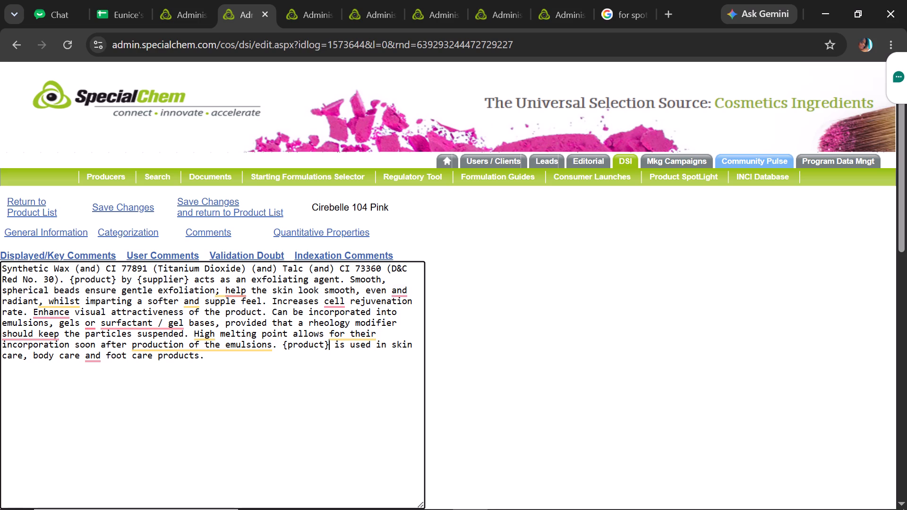
Apply the grammar corrections "they help" in the exfoliation sentence and "surfactant/gel" in the emulsions sentence of the comments.
{"action": "left_click", "coordinate": [252, 314]}
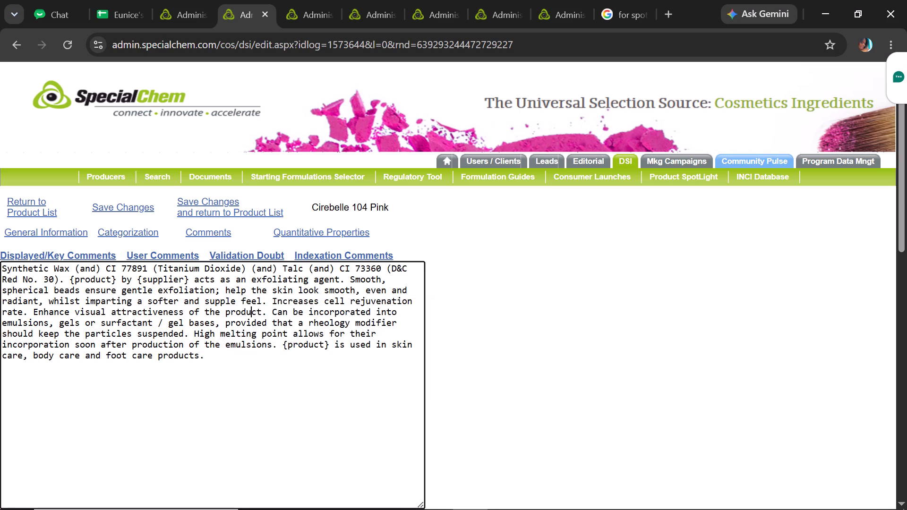
{"action": "left_click", "coordinate": [249, 317]}
{"action": "type", "text": "they"}
{"action": "key", "text": "space"}
{"action": "left_click", "coordinate": [249, 317]}
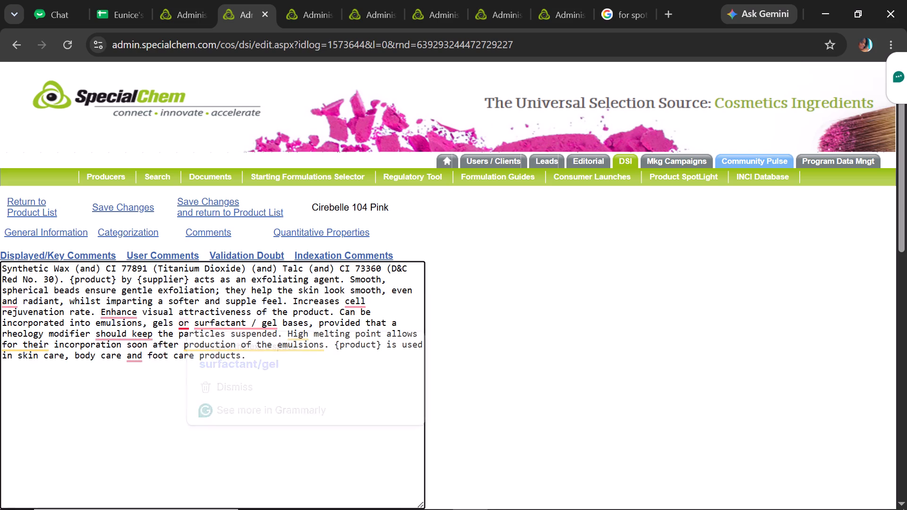
{"action": "left_click_drag", "start_coordinate": [240, 348], "coordinate": [188, 329]}
{"action": "type", "text": "surfactant/"}
{"action": "key", "text": "g"}
{"action": "key", "text": "e"}
{"action": "key", "text": "l"}
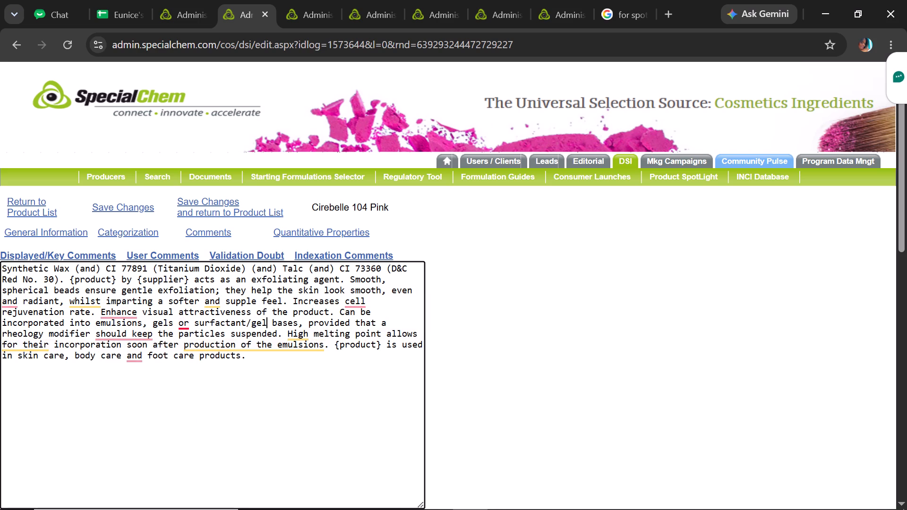
{"action": "left_click_drag", "start_coordinate": [188, 329], "coordinate": [186, 327]}
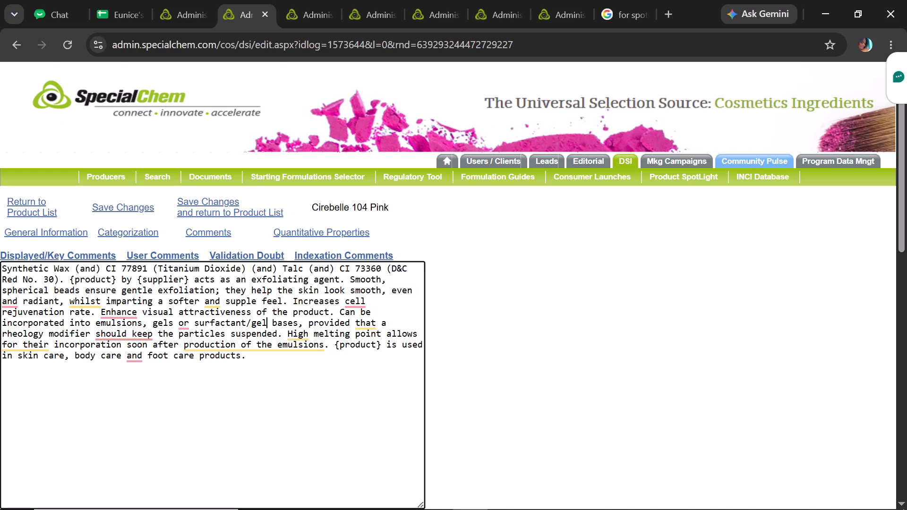
Correct the verbs in the comments to "Enhances the visual attractiveness" and "rheology modifier keeps the particles suspended".
{"action": "left_click", "coordinate": [140, 342]}
{"action": "type", "text": "Enhances the"}
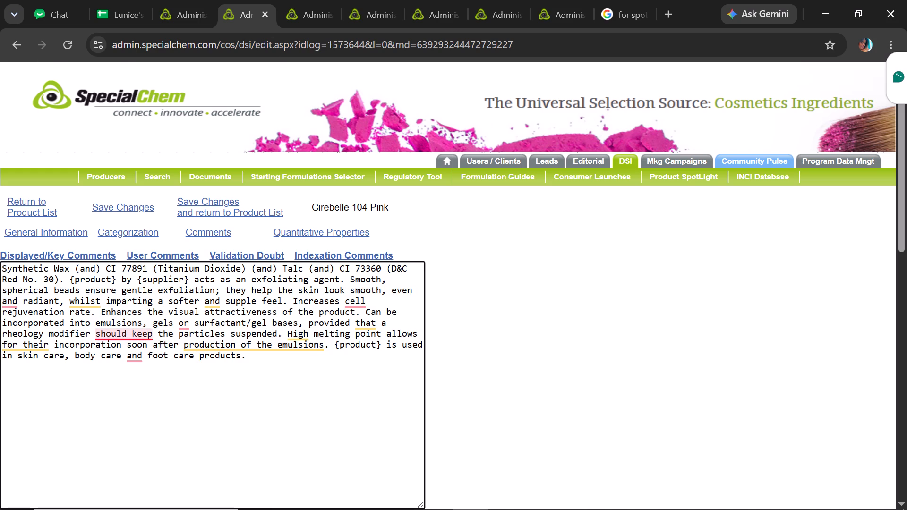
{"action": "left_click", "coordinate": [142, 362]}
{"action": "type", "text": "keeps"}
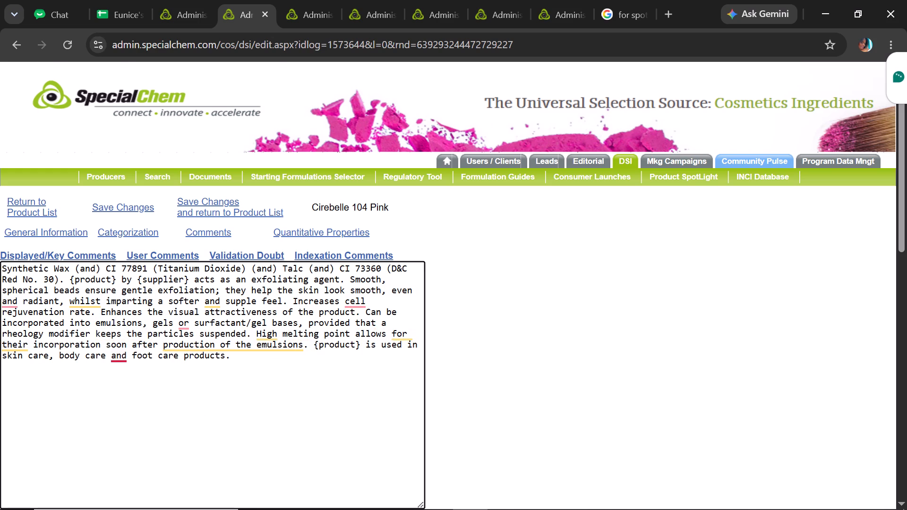
Add commas after "body care" and "even", and insert "the" before "cell rejuvenation rate" in the comments.
{"action": "left_click", "coordinate": [133, 381]}
{"action": "key", "text": "comma"}
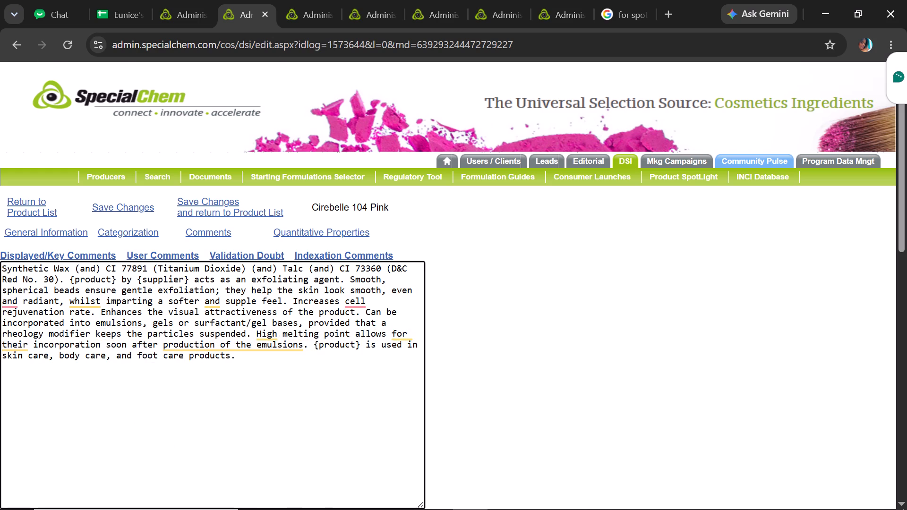
{"action": "left_click", "coordinate": [45, 326]}
{"action": "key", "text": "comma"}
{"action": "left_click", "coordinate": [402, 323]}
{"action": "type", "text": "the"}
{"action": "key", "text": "space"}
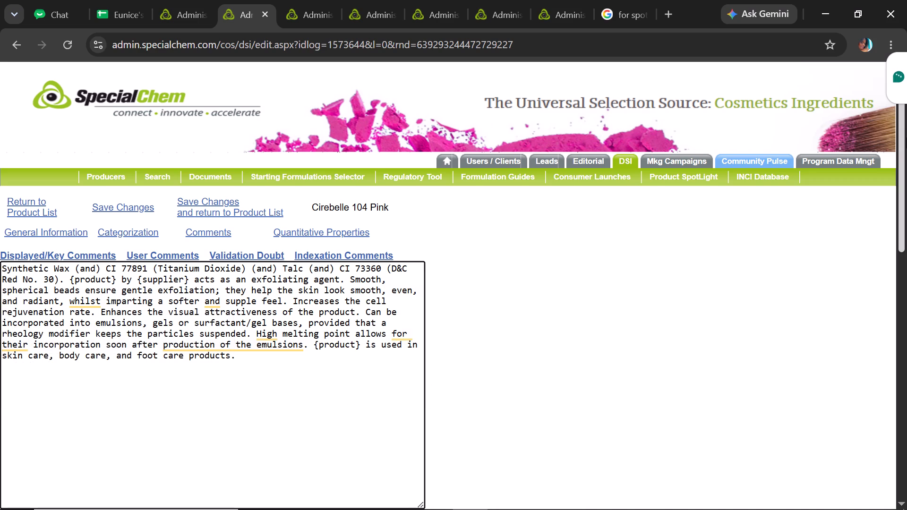
Enable Display as HTML for the Cirebelle 104 Pink comments and save the changes.
{"action": "left_click_drag", "start_coordinate": [906, 137], "coordinate": [906, 172]}
{"action": "left_click", "coordinate": [84, 436]}
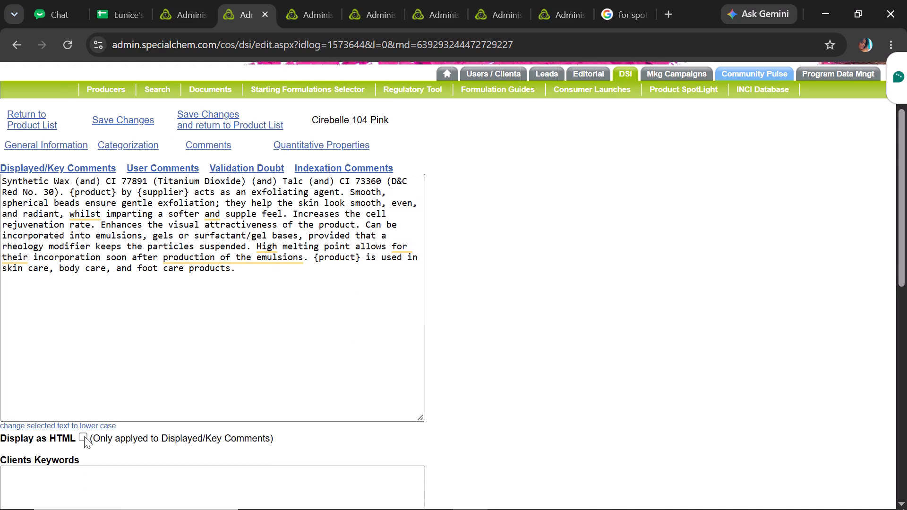
{"action": "left_click", "coordinate": [132, 125]}
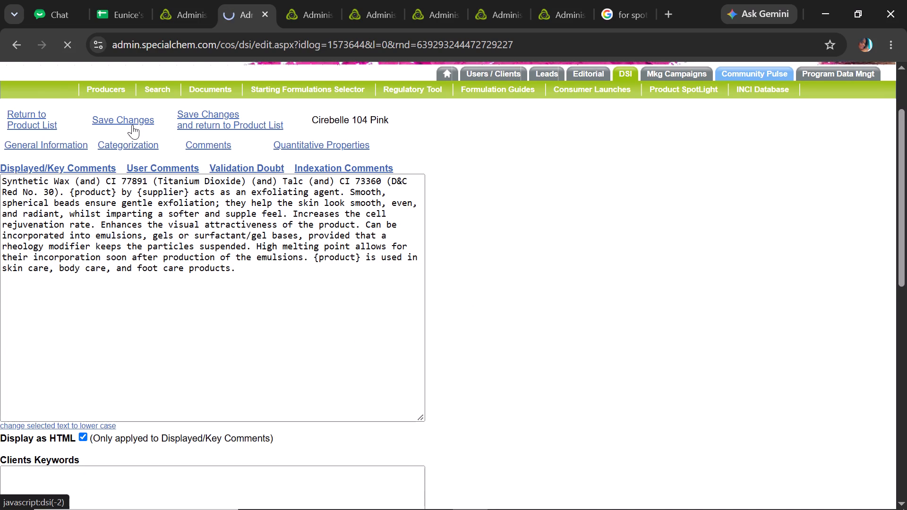
Review the quantitative properties of Cirebelle 104 Pink, then save the changes and return to the product list.
{"action": "left_click", "coordinate": [297, 235]}
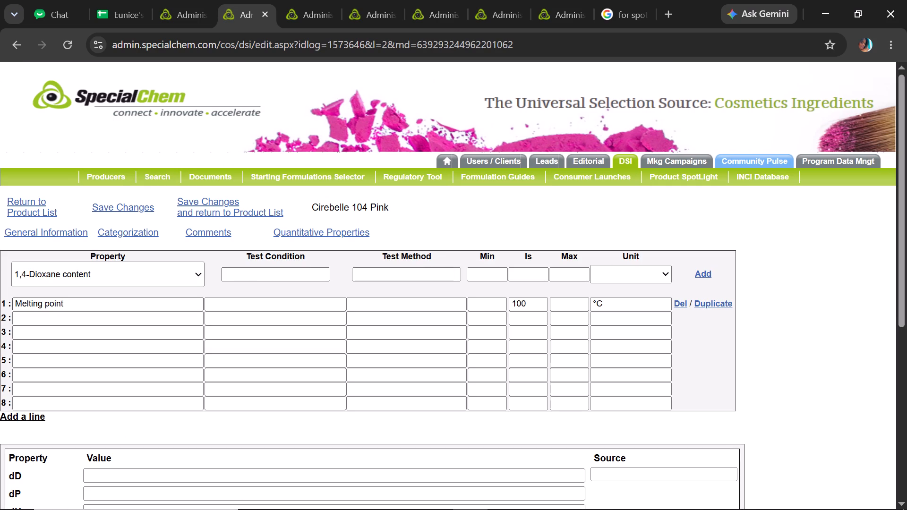
{"action": "left_click", "coordinate": [115, 304]}
{"action": "left_click", "coordinate": [128, 324]}
{"action": "left_click", "coordinate": [221, 213]}
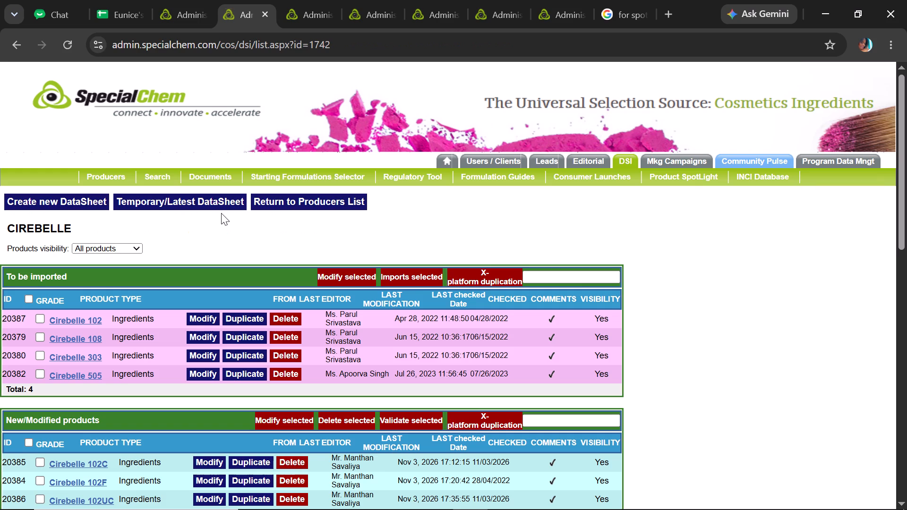
Copy the grade name Cirebelle 104 Softspheres™ BROWN from the Cosmetics sheet, search for it as Trade/Grade on the admin site and open its record.
{"action": "left_click", "coordinate": [116, 19]}
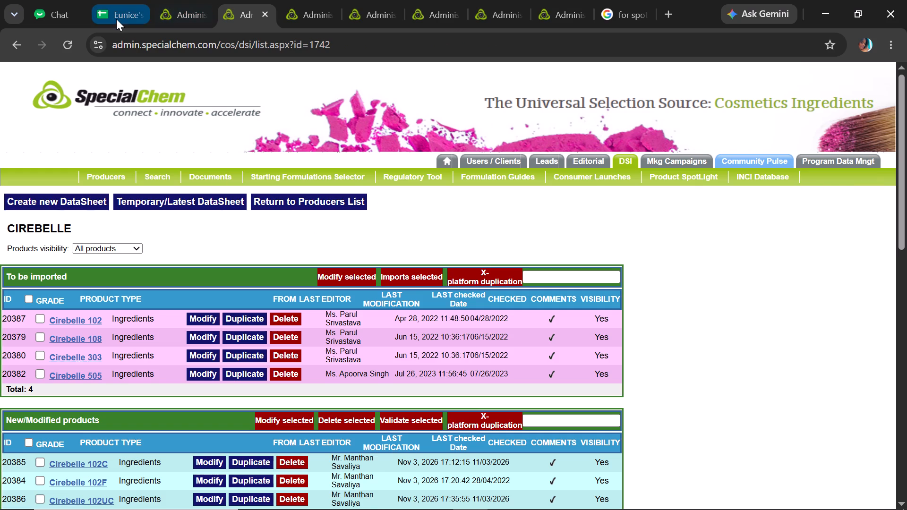
{"action": "left_click", "coordinate": [308, 496]}
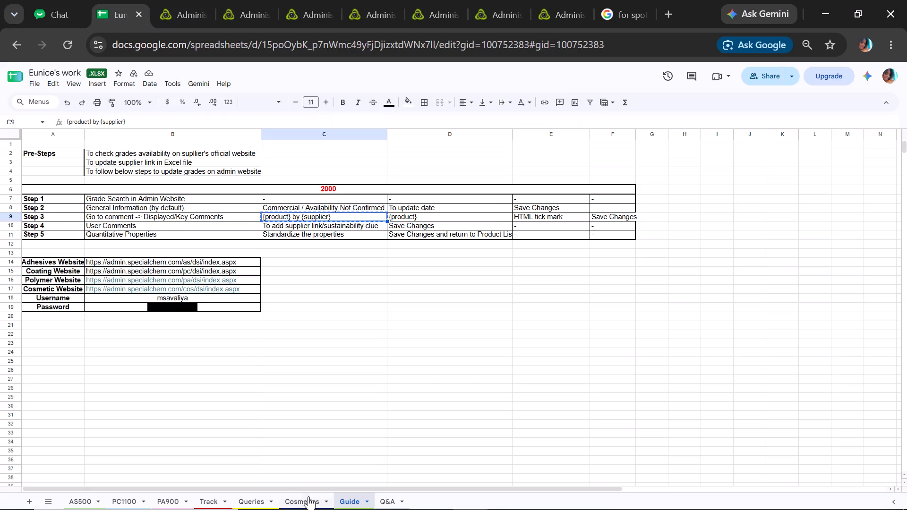
{"action": "left_click", "coordinate": [124, 410]}
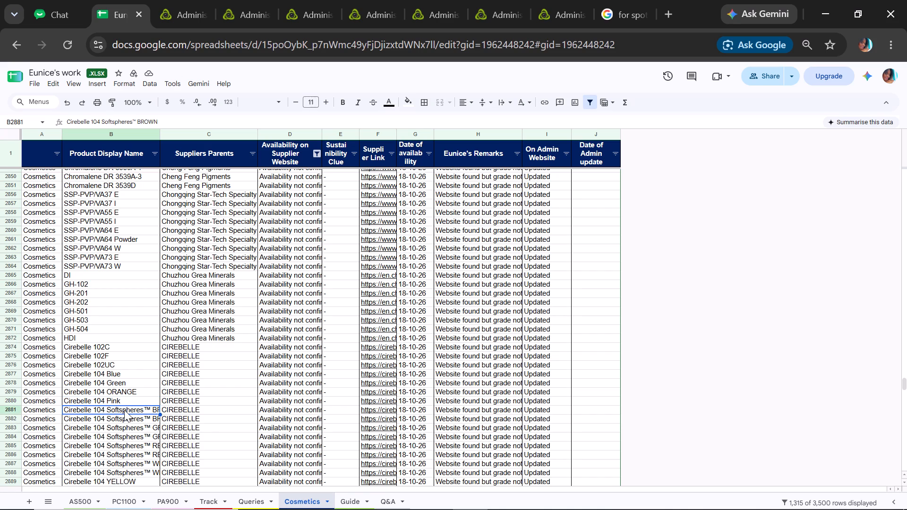
{"action": "key", "text": "ctrl+c"}
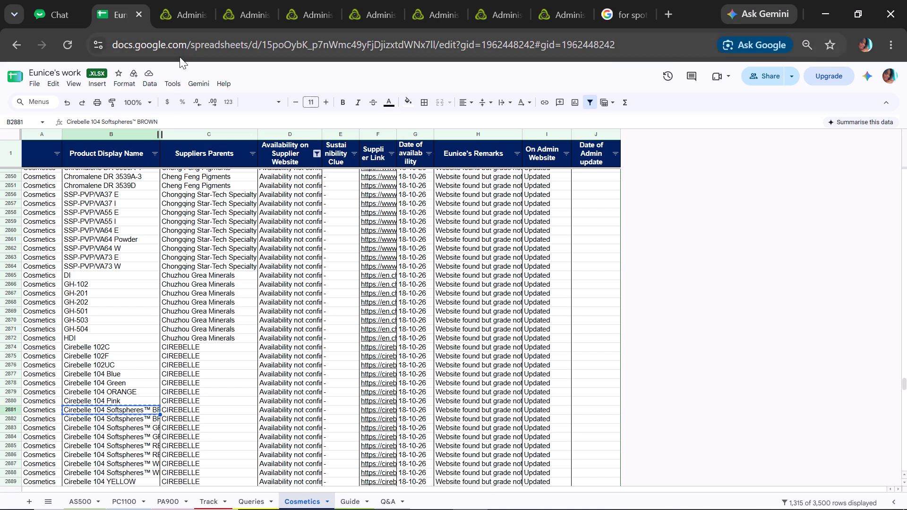
{"action": "left_click", "coordinate": [179, 0]}
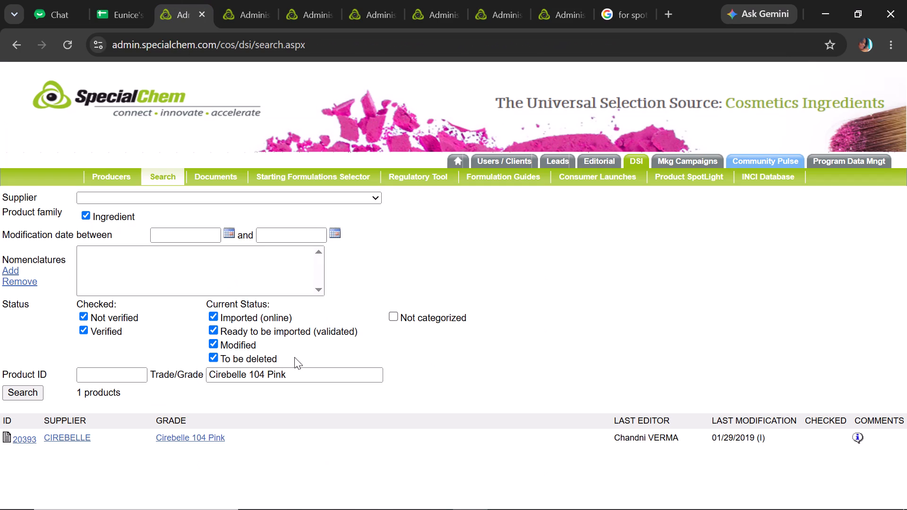
{"action": "left_click_drag", "start_coordinate": [294, 371], "coordinate": [0, 300]}
{"action": "key", "text": "ctrl+v"}
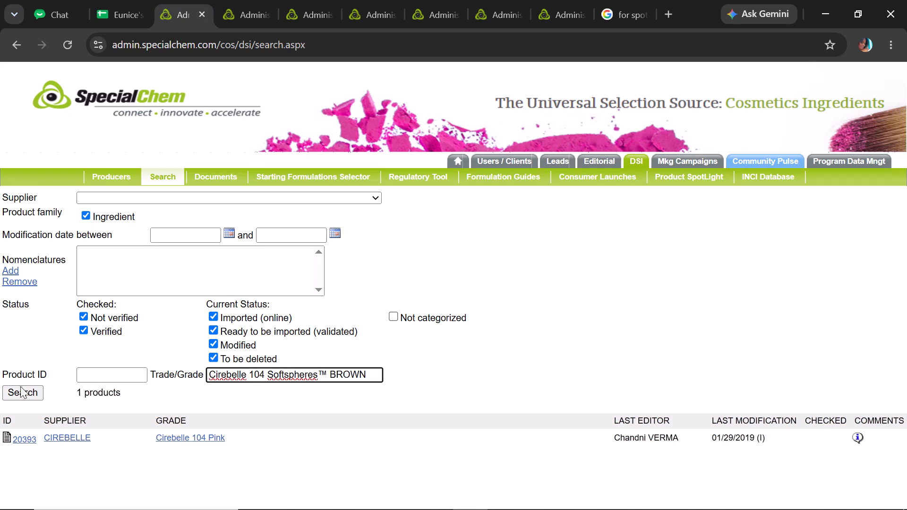
{"action": "left_click", "coordinate": [21, 391]}
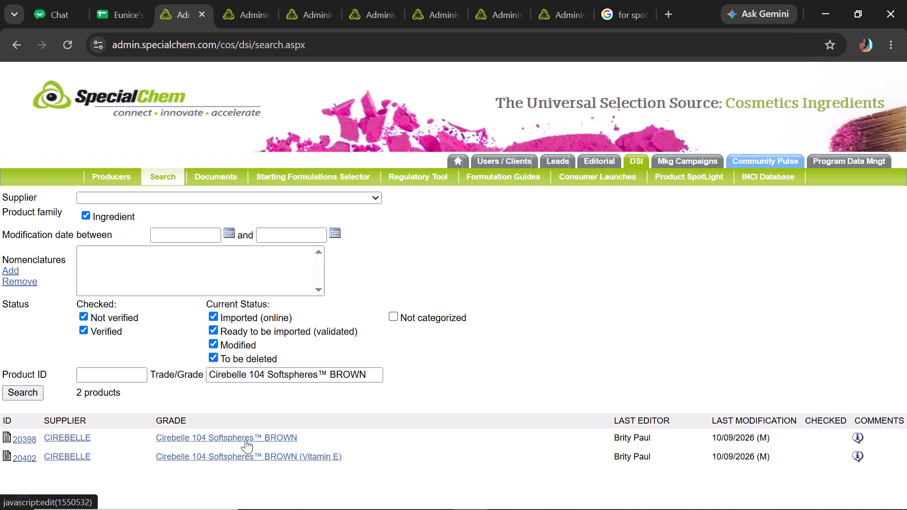
{"action": "left_click", "coordinate": [247, 438]}
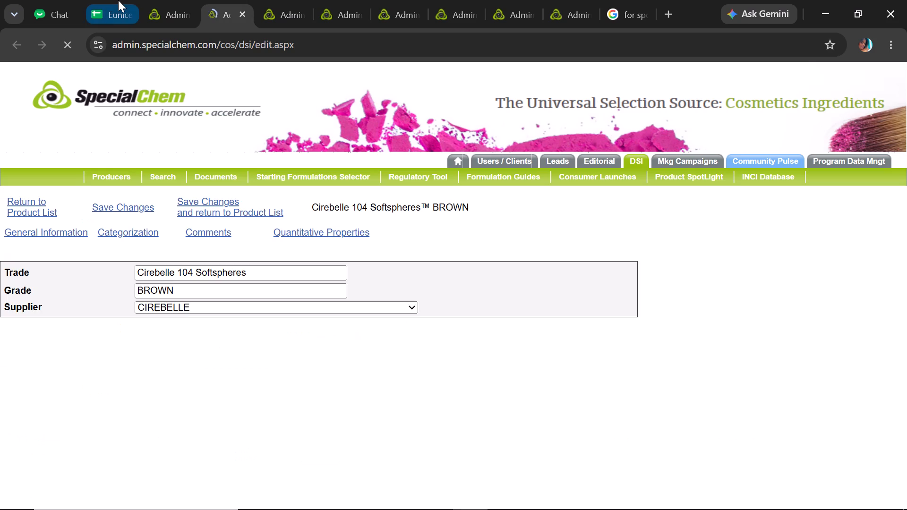
Check the full names of the remaining Cirebelle 104 Softspheres™ grades in the Cosmetics sheet, from BROWN (Vitamin E) through WHITE (Vitamin E).
{"action": "left_click", "coordinate": [118, 0]}
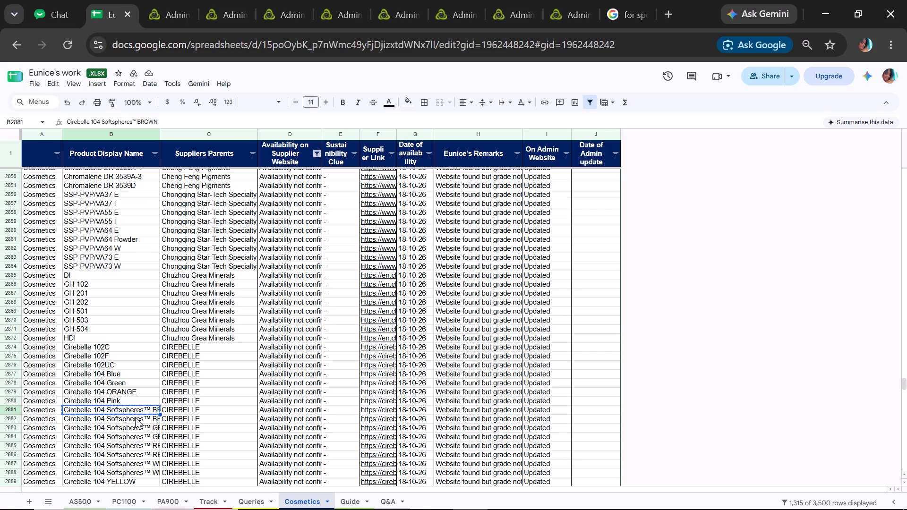
{"action": "left_click", "coordinate": [137, 418]}
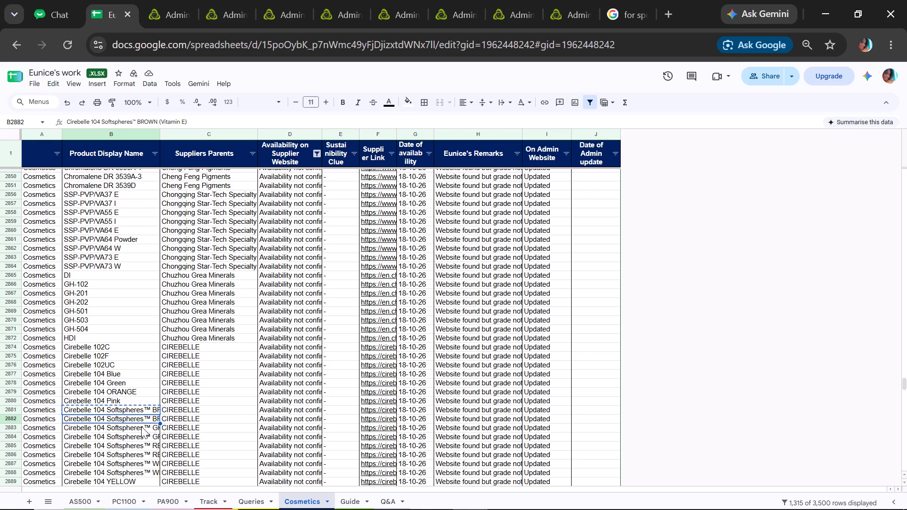
{"action": "left_click", "coordinate": [141, 426]}
{"action": "left_click", "coordinate": [154, 441]}
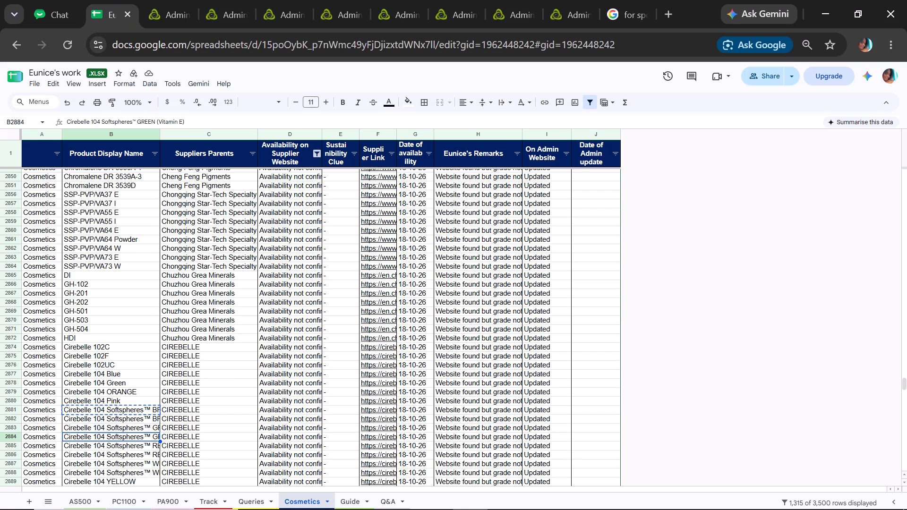
{"action": "left_click", "coordinate": [157, 445]}
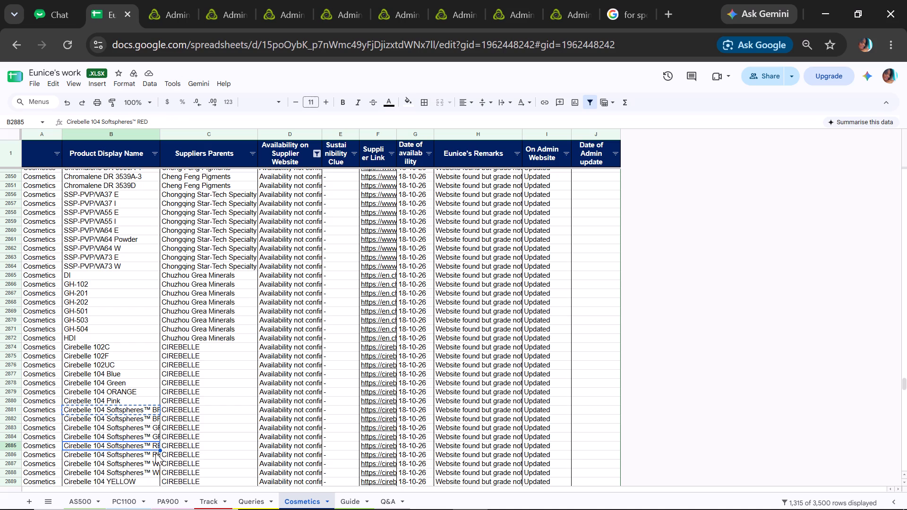
{"action": "left_click", "coordinate": [155, 455]}
{"action": "left_click", "coordinate": [146, 463]}
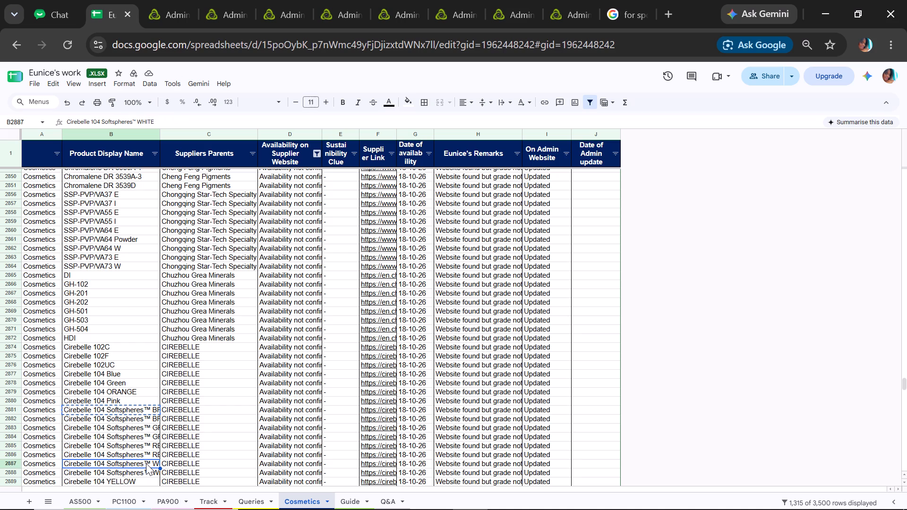
{"action": "left_click", "coordinate": [158, 472]}
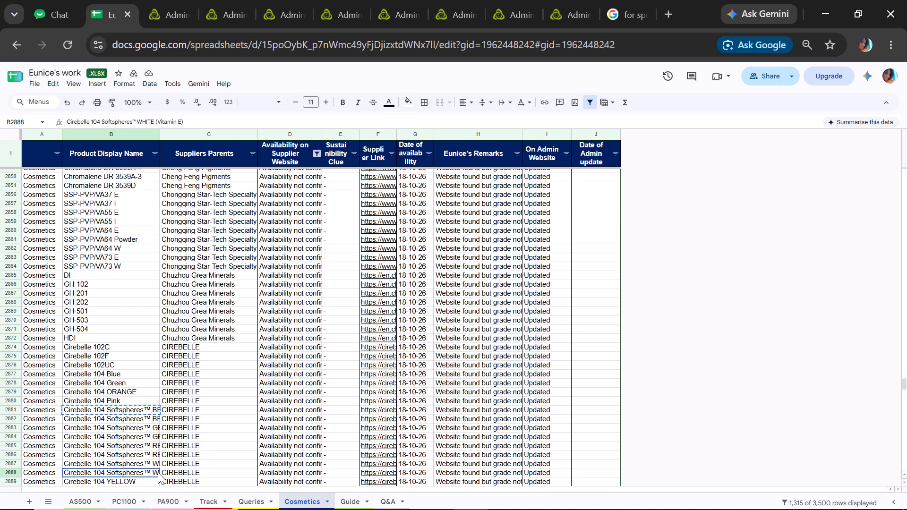
Copy the "{product} by {supplier}" placeholder text from Step 3 of the Guide sheet.
{"action": "left_click", "coordinate": [341, 503]}
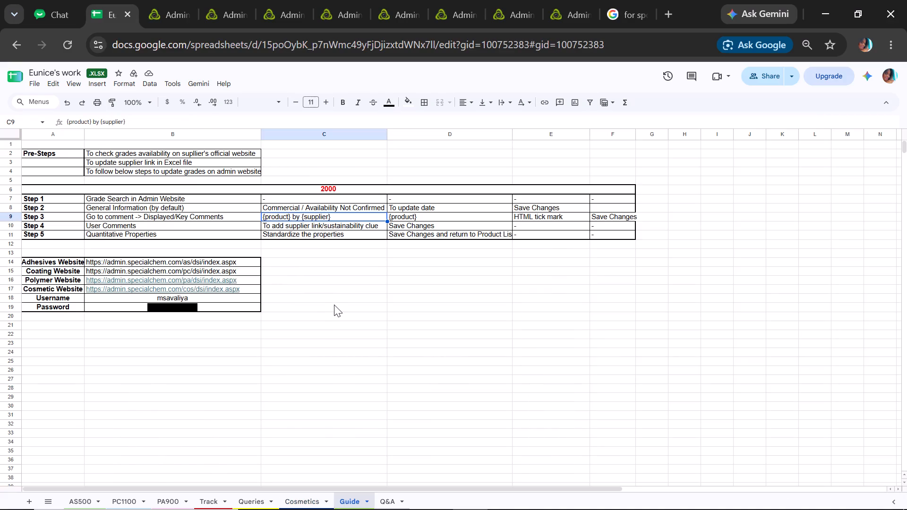
{"action": "key", "text": "ctrl+c"}
Mark the product status of Cirebelle 104 Softspheres™ BROWN as checked, keeping Availability Not Confirmed, and save the changes.
{"action": "left_click", "coordinate": [226, 0]}
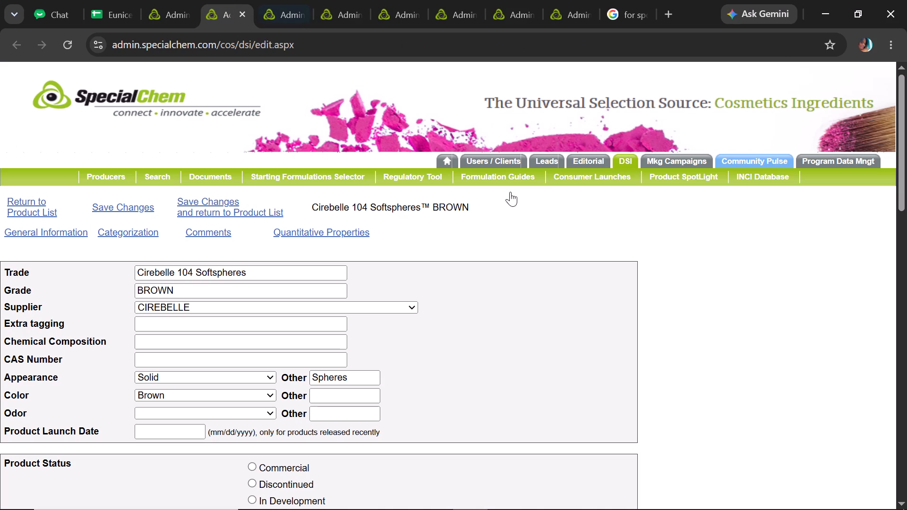
{"action": "left_click_drag", "start_coordinate": [906, 169], "coordinate": [906, 216]}
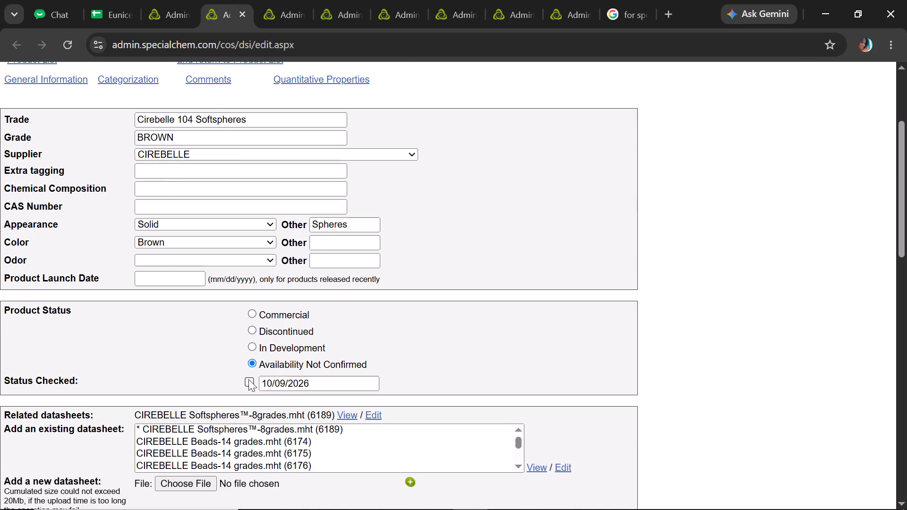
{"action": "left_click", "coordinate": [248, 379]}
{"action": "left_click_drag", "start_coordinate": [906, 210], "coordinate": [906, 102]}
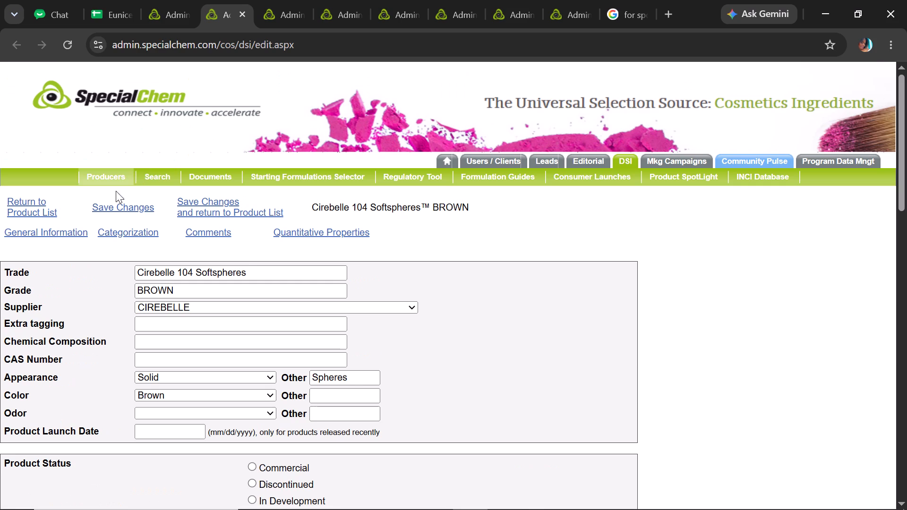
{"action": "left_click", "coordinate": [127, 207]}
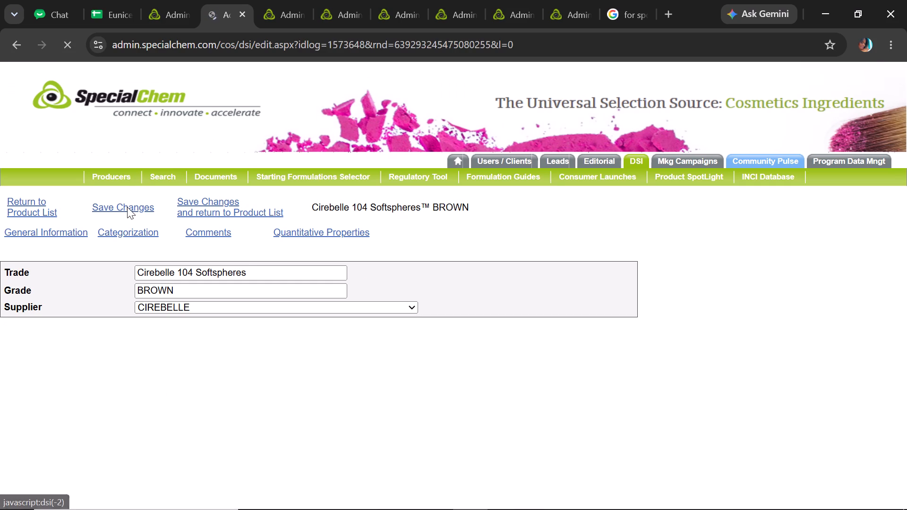
Review the comments and quantitative properties of Cirebelle 104 Softspheres™ BROWN, then save the changes and return to the product list.
{"action": "left_click", "coordinate": [201, 228]}
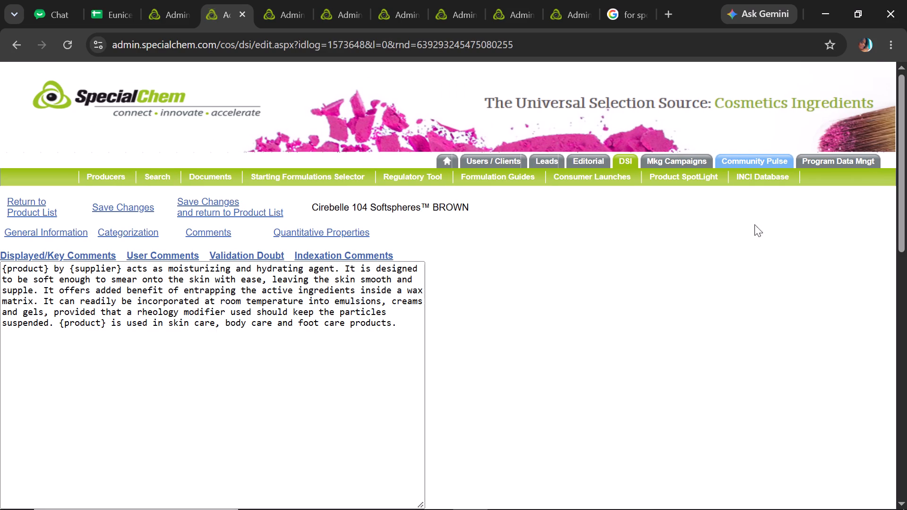
{"action": "left_click_drag", "start_coordinate": [906, 223], "coordinate": [901, 257]}
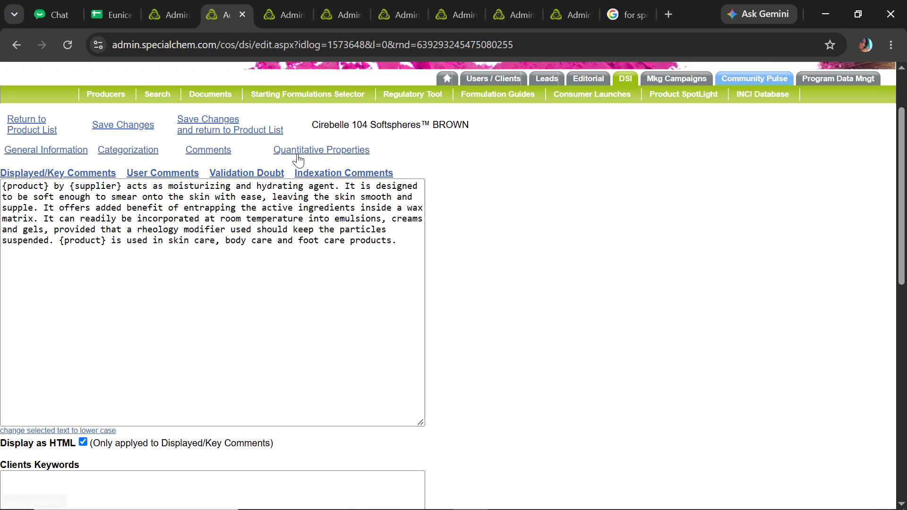
{"action": "left_click", "coordinate": [297, 153]}
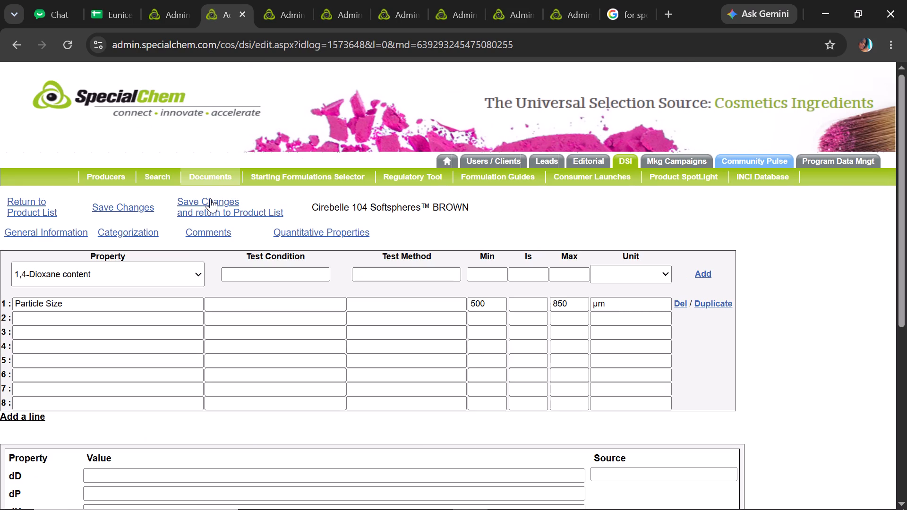
{"action": "left_click", "coordinate": [210, 198]}
Open Cirebelle 104 Softspheres™ BROWN (Vitamin E) from the existing search results, mark its product status as checked and save the changes.
{"action": "left_click", "coordinate": [165, 20]}
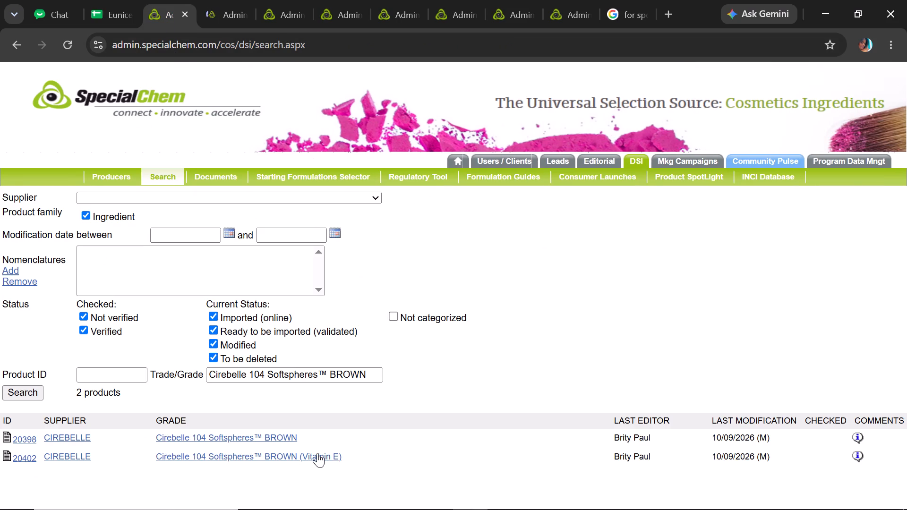
{"action": "left_click", "coordinate": [317, 456]}
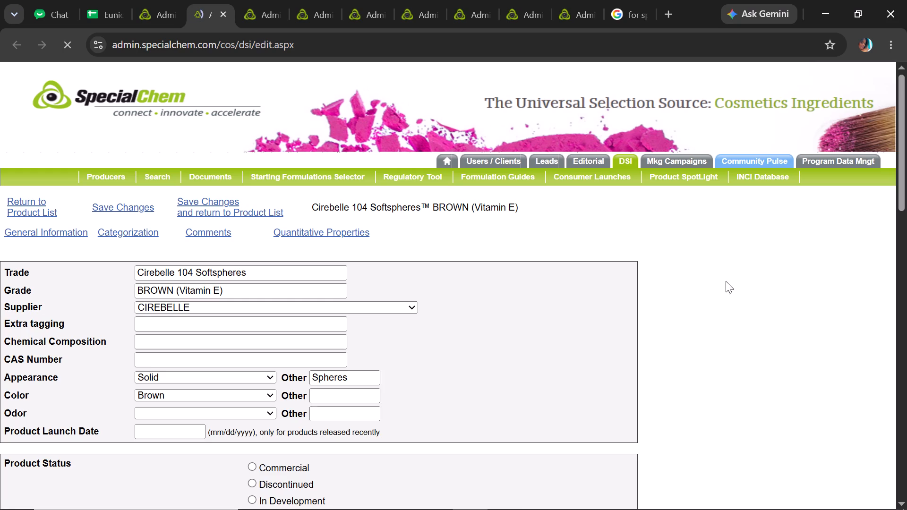
{"action": "left_click_drag", "start_coordinate": [906, 117], "coordinate": [906, 144]}
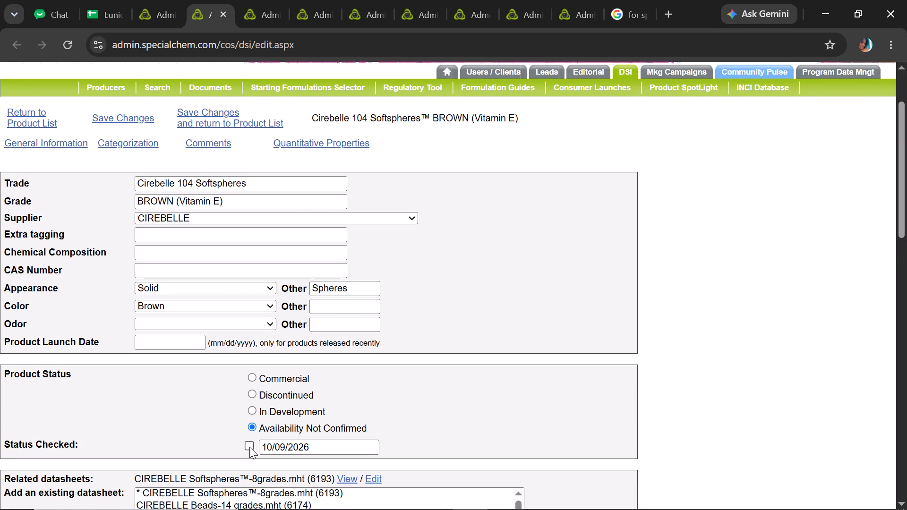
{"action": "left_click", "coordinate": [249, 447]}
{"action": "left_click", "coordinate": [121, 116]}
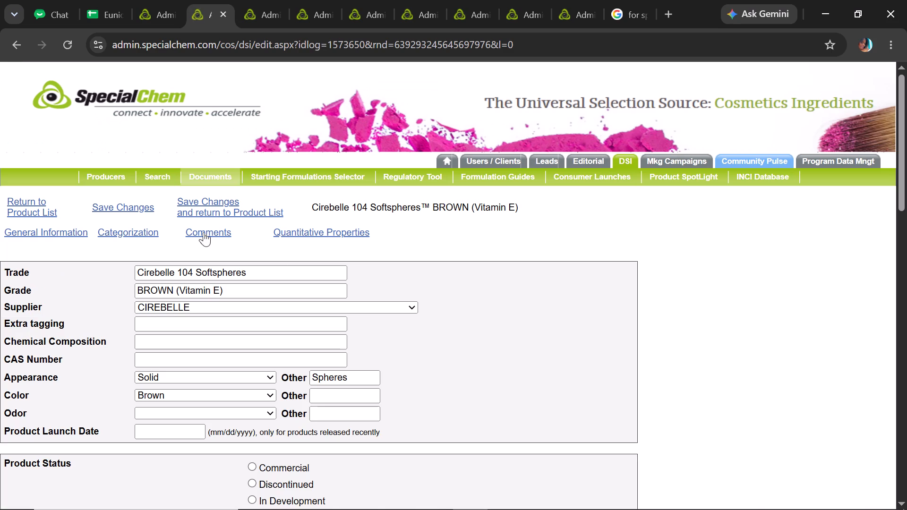
Review the comments and open the quantitative properties of Cirebelle 104 Softspheres™ BROWN (Vitamin E), then save and return to the product list.
{"action": "left_click", "coordinate": [205, 235]}
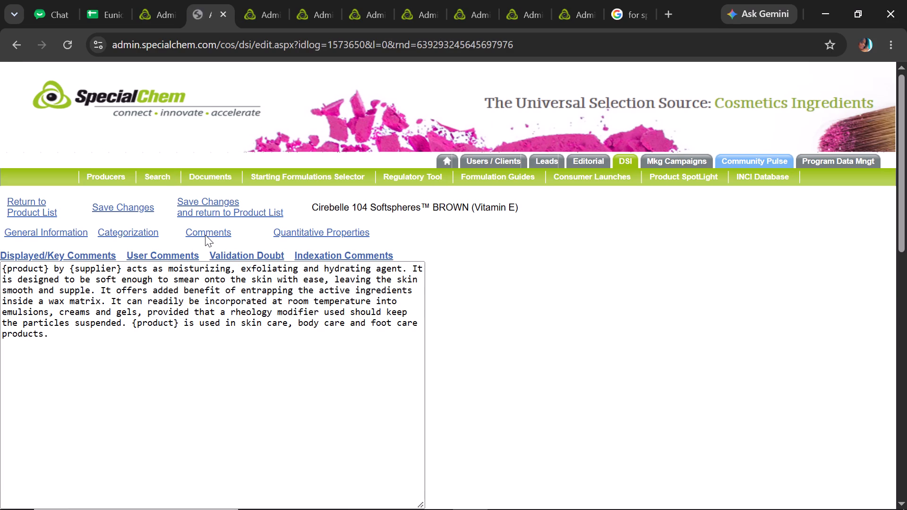
{"action": "left_click_drag", "start_coordinate": [906, 187], "coordinate": [906, 215]}
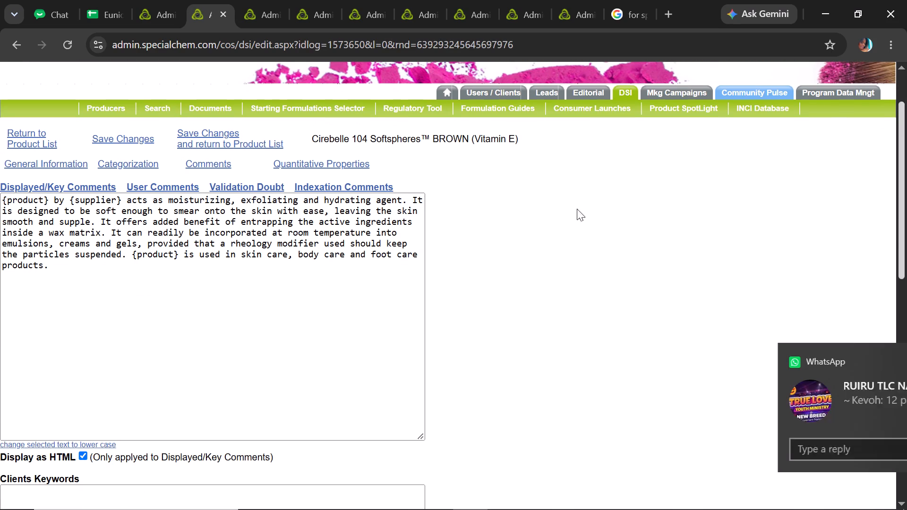
{"action": "left_click", "coordinate": [340, 166]}
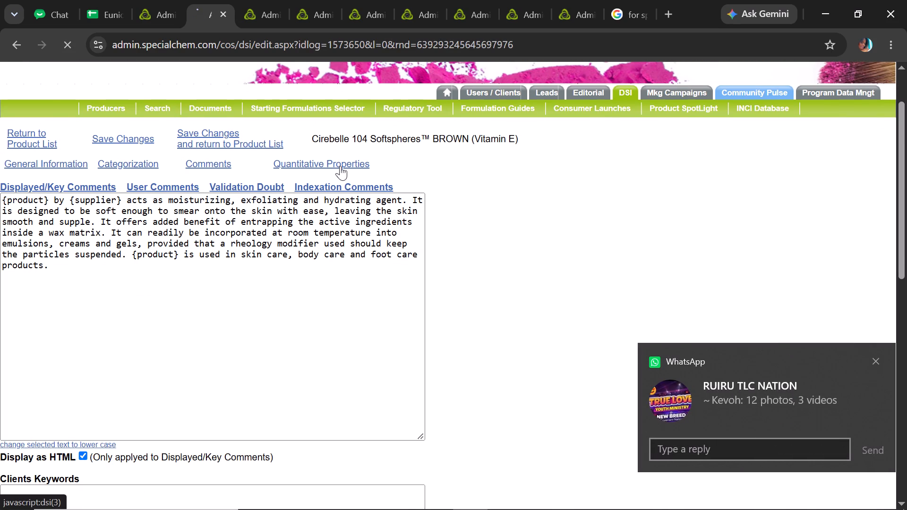
{"action": "left_click", "coordinate": [206, 210]}
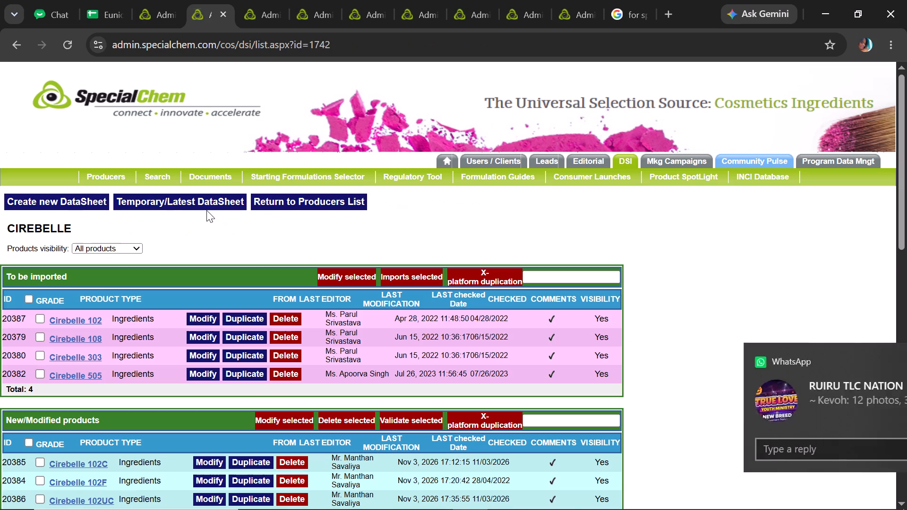
Open Cirebelle 104 Softspheres™ GREEN for modification from the CIREBELLE product list, mark its product status as checked and save the changes.
{"action": "left_click_drag", "start_coordinate": [902, 161], "coordinate": [896, 177]}
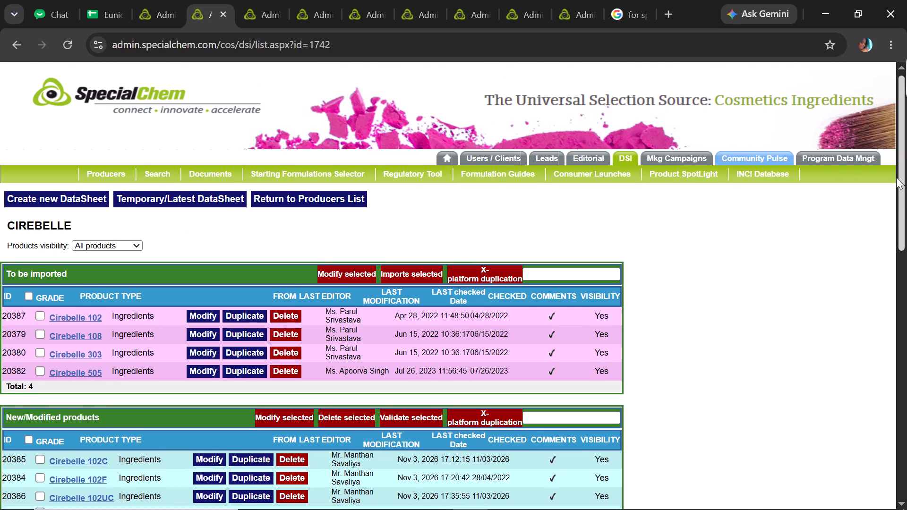
{"action": "left_click_drag", "start_coordinate": [896, 177], "coordinate": [869, 279]}
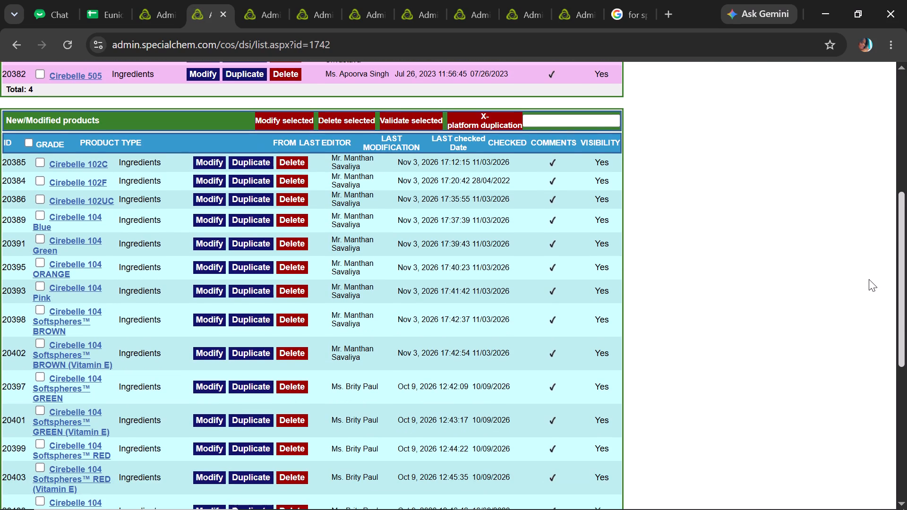
{"action": "left_click_drag", "start_coordinate": [869, 279], "coordinate": [873, 286]}
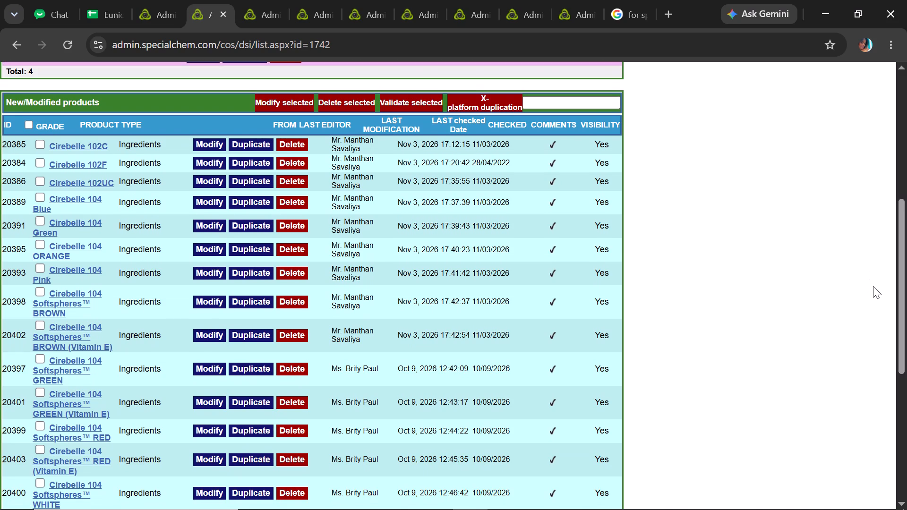
{"action": "left_click", "coordinate": [211, 367]}
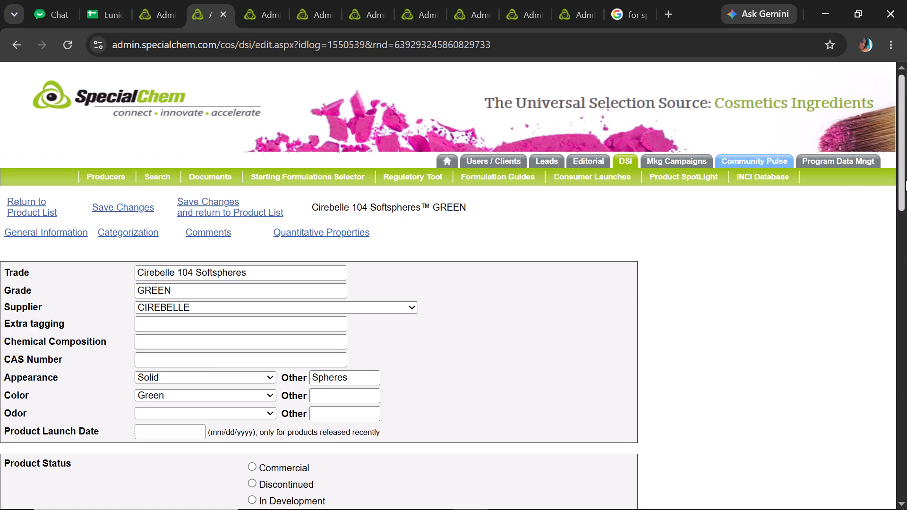
{"action": "left_click_drag", "start_coordinate": [906, 180], "coordinate": [902, 243]}
{"action": "left_click", "coordinate": [251, 331]}
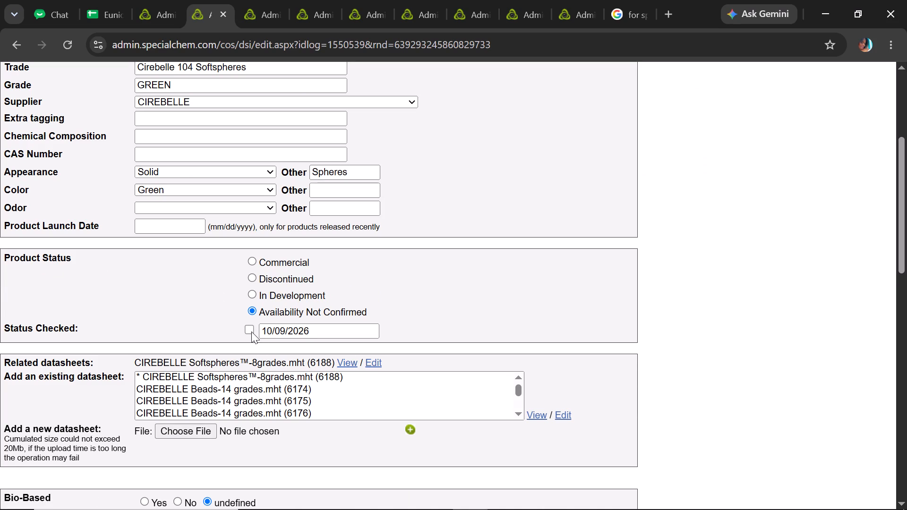
{"action": "left_click_drag", "start_coordinate": [903, 198], "coordinate": [906, 141]}
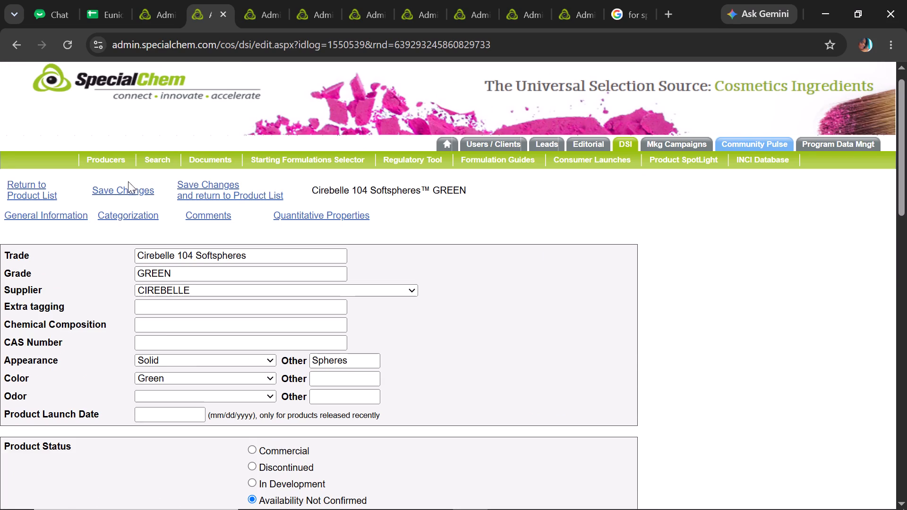
{"action": "left_click", "coordinate": [128, 190]}
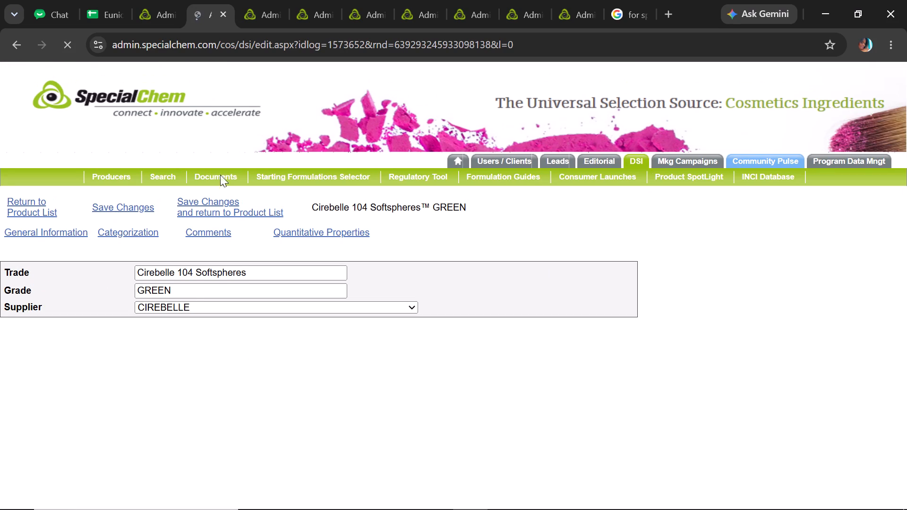
Review the comments and quantitative properties of Cirebelle 104 Softspheres™ GREEN, then save the changes and return to the product list.
{"action": "left_click", "coordinate": [222, 235]}
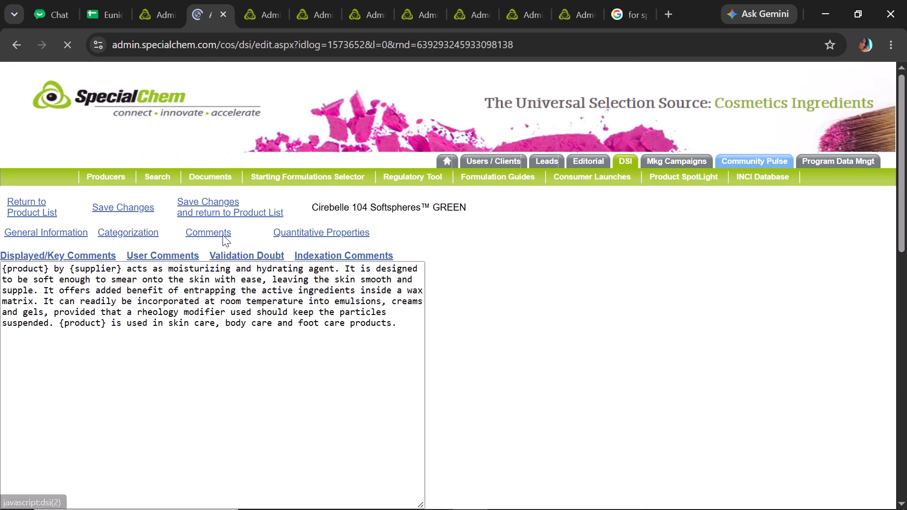
{"action": "left_click_drag", "start_coordinate": [906, 161], "coordinate": [906, 183]}
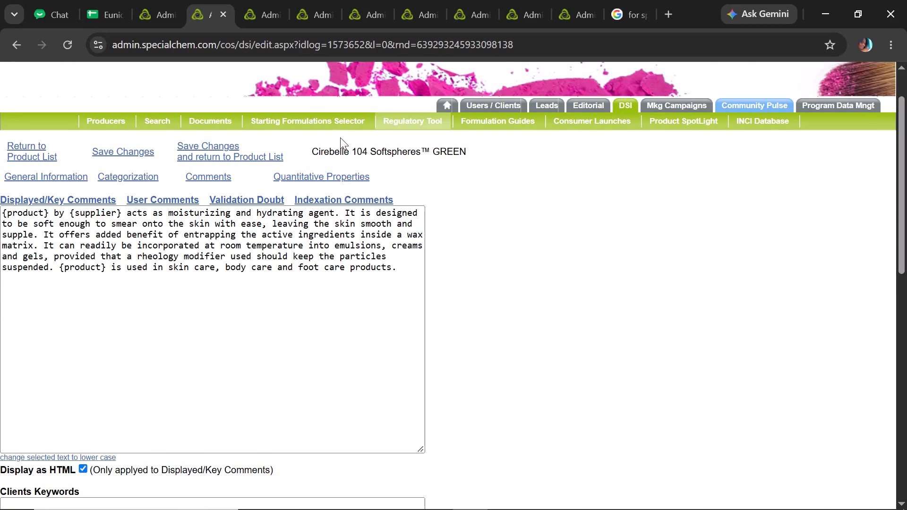
{"action": "left_click", "coordinate": [335, 172]}
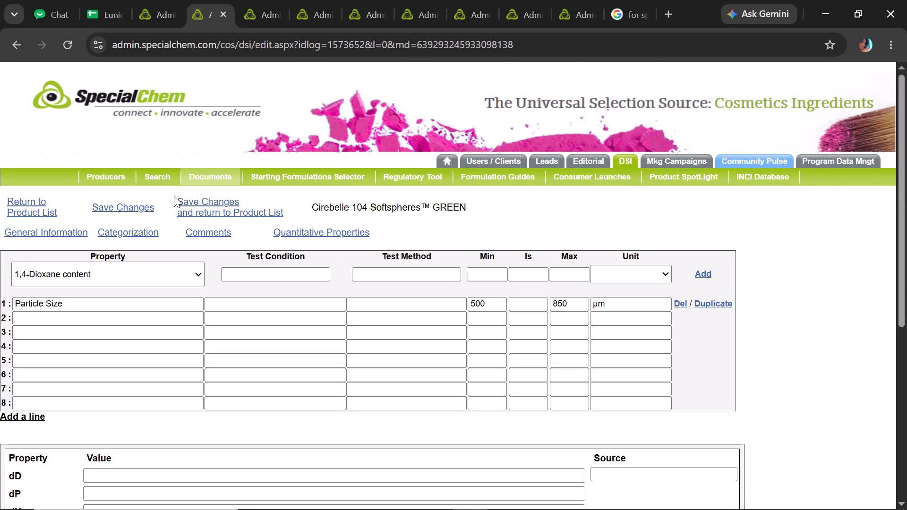
{"action": "left_click", "coordinate": [186, 207]}
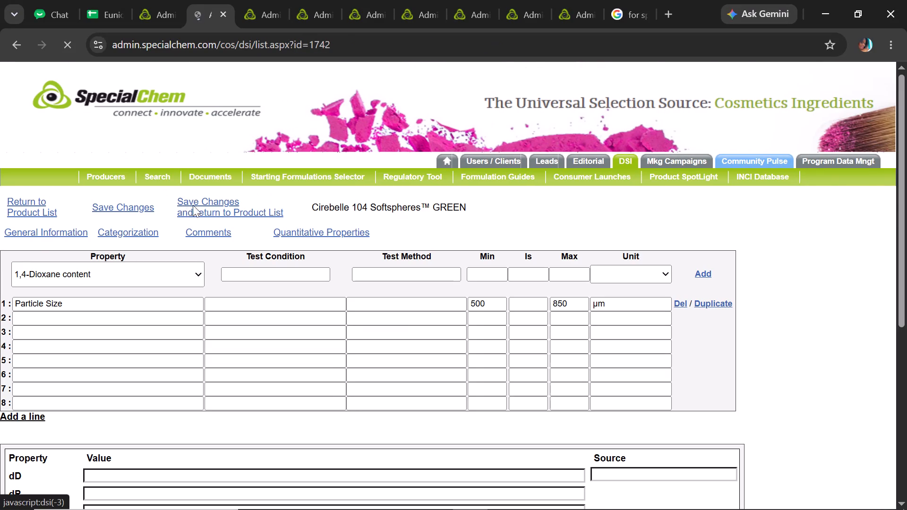
Locate the next Cirebelle 104 Softspheres™ grade after GREEN among the new/modified products in the CIREBELLE list.
{"action": "left_click_drag", "start_coordinate": [902, 147], "coordinate": [880, 291]}
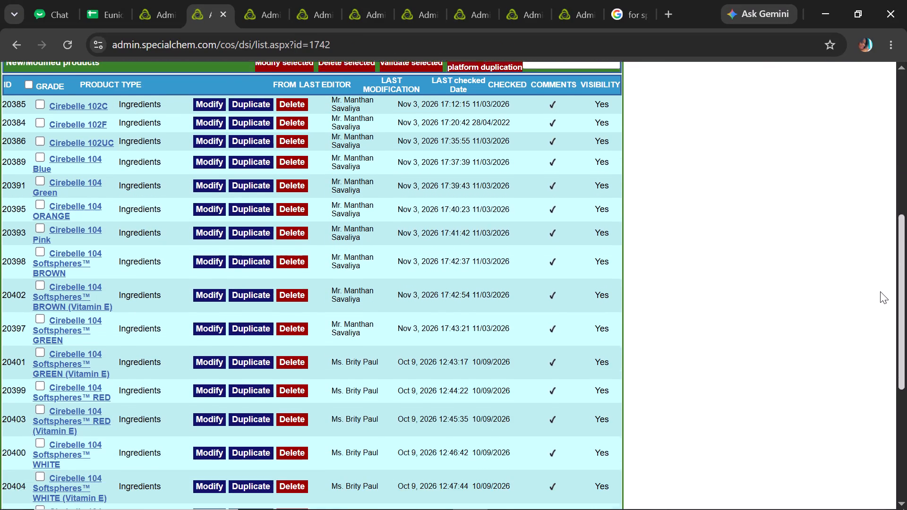
Open Cirebelle 104 Softspheres™ GREEN (Vitamin E) for modification from the CIREBELLE product list, mark its status as checked and save the changes.
{"action": "left_click_drag", "start_coordinate": [880, 291], "coordinate": [880, 293]}
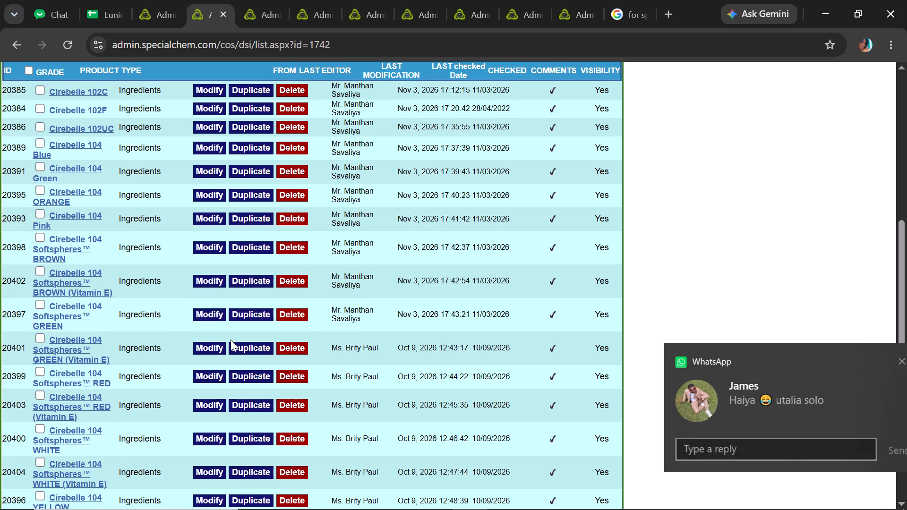
{"action": "left_click", "coordinate": [220, 347]}
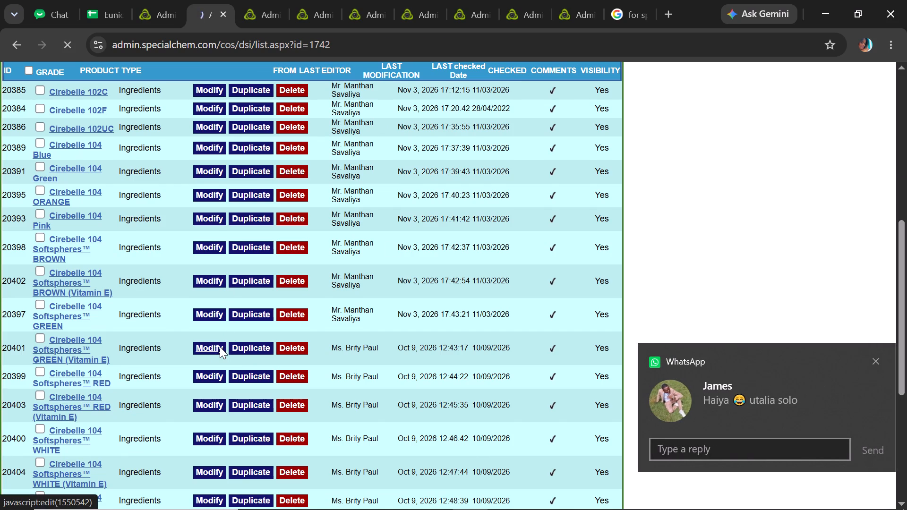
{"action": "left_click_drag", "start_coordinate": [905, 174], "coordinate": [905, 183]}
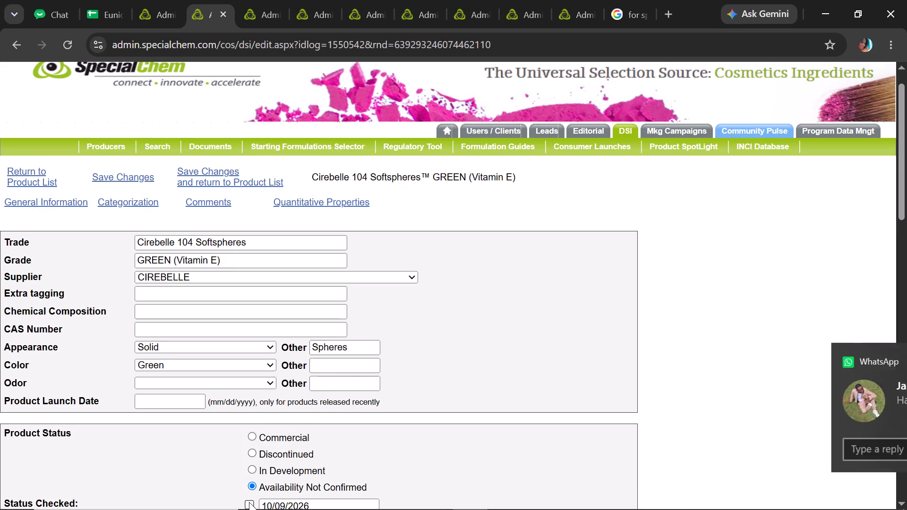
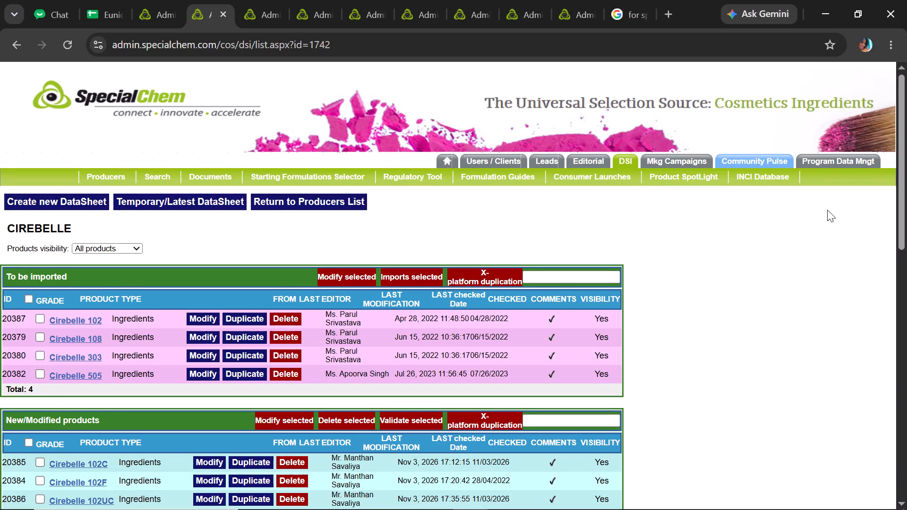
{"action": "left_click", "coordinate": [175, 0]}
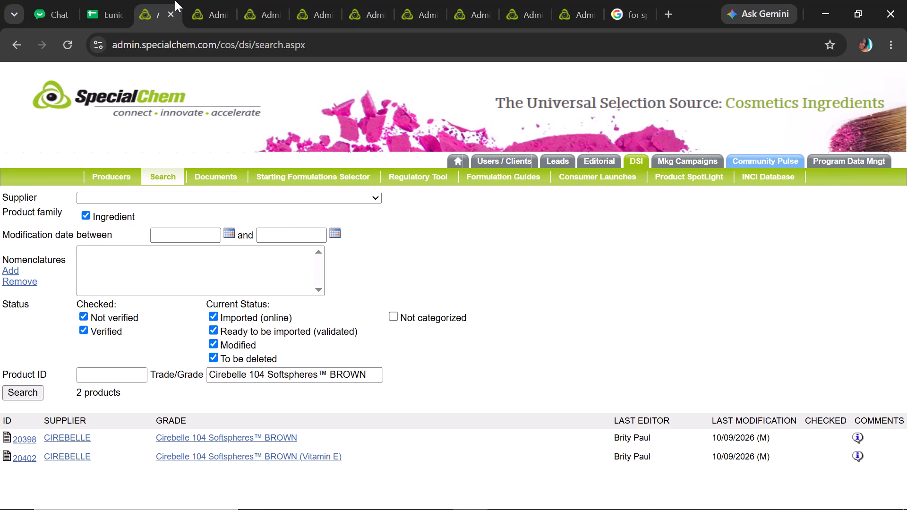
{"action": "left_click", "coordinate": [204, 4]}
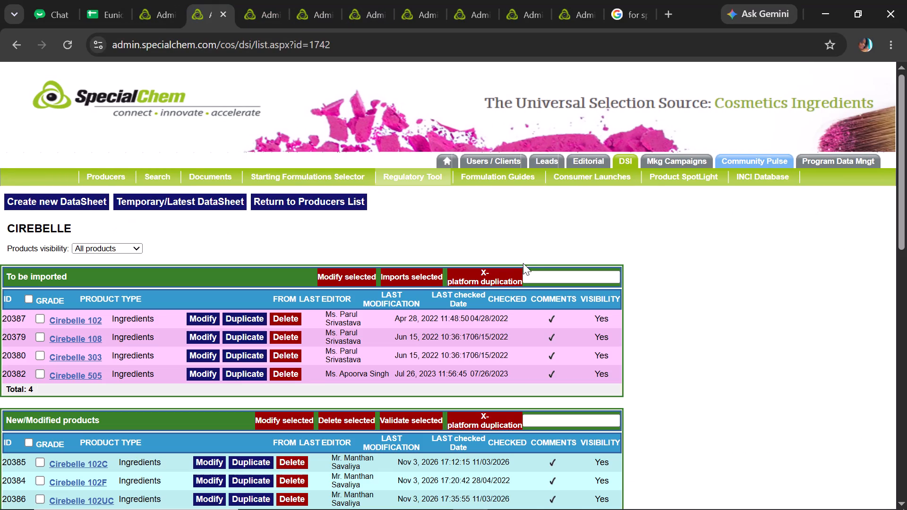
Locate the next Cirebelle 104 Softspheres™ grade after GREEN (Vitamin E) among the new/modified products in the CIREBELLE list.
{"action": "left_click_drag", "start_coordinate": [906, 144], "coordinate": [906, 283]}
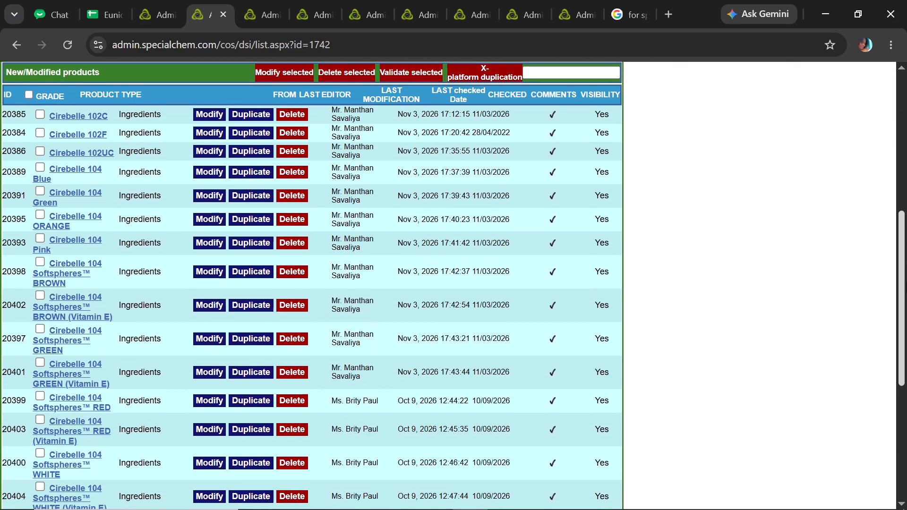
{"action": "left_click_drag", "start_coordinate": [906, 283], "coordinate": [906, 294]}
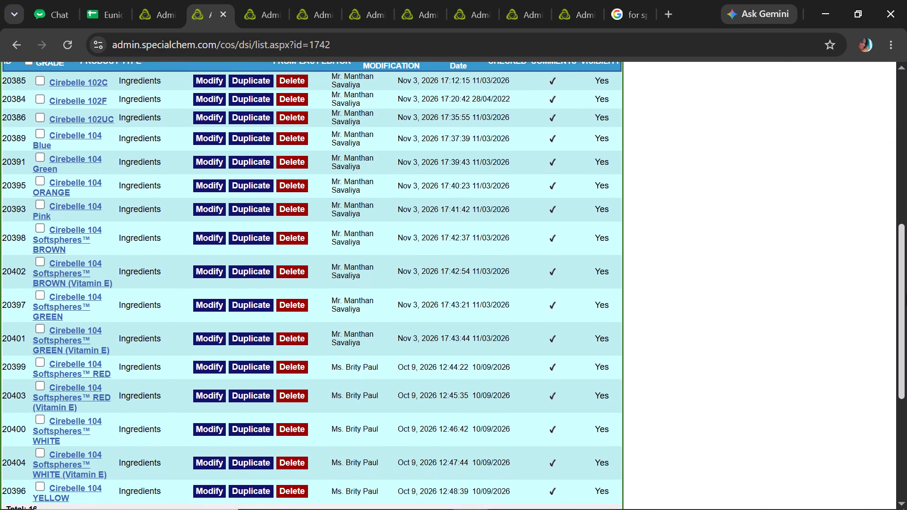
Open Cirebelle 104 Softspheres™ RED for modification from the CIREBELLE product list.
{"action": "left_click", "coordinate": [198, 367]}
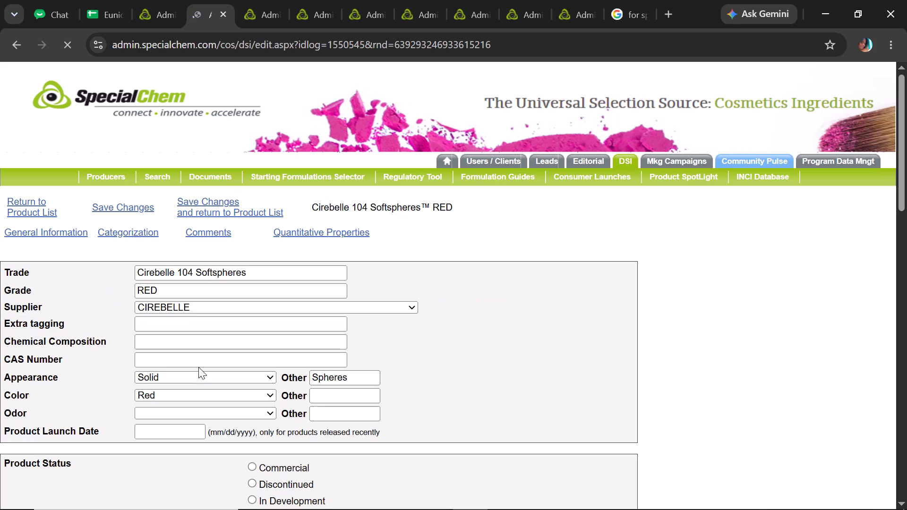
Consult the product search page and the spreadsheet's Cosmetics and Guide sheets, then return to the Cirebelle 104 Softspheres™ RED record.
{"action": "left_click", "coordinate": [171, 6]}
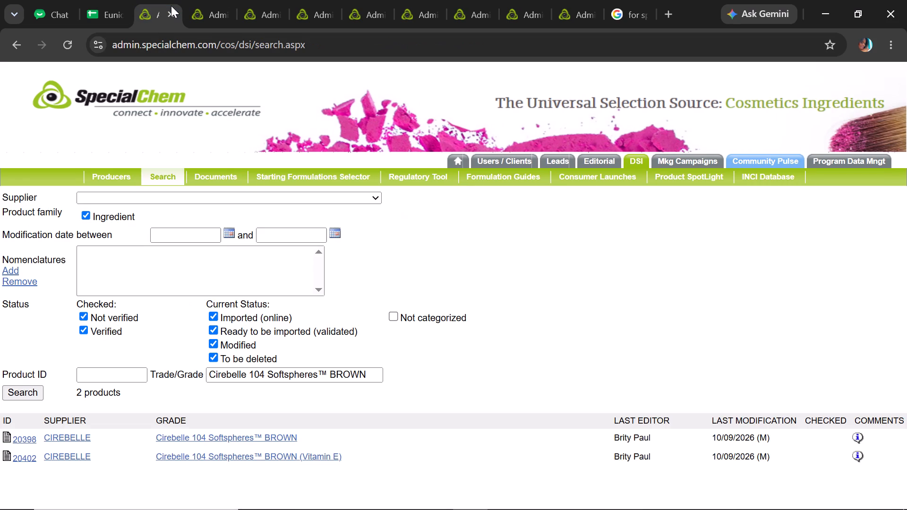
{"action": "left_click", "coordinate": [100, 3]}
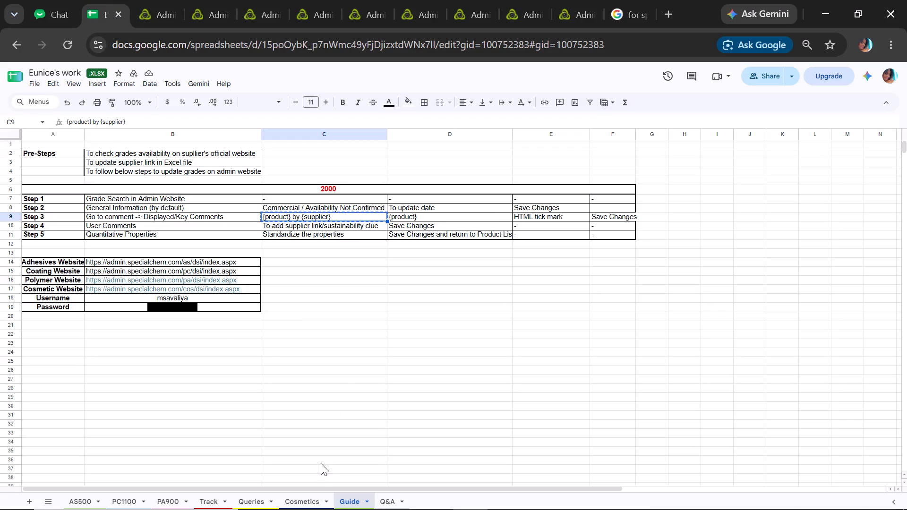
{"action": "left_click", "coordinate": [309, 493]}
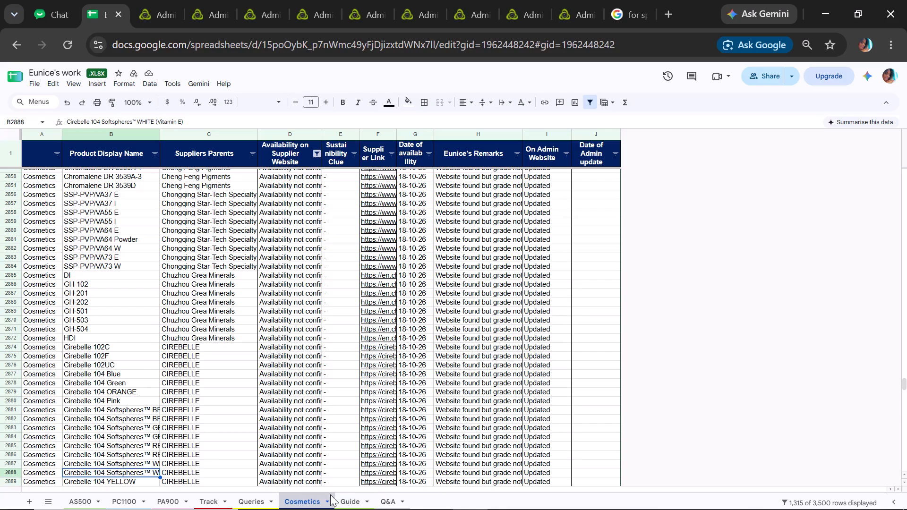
{"action": "left_click", "coordinate": [342, 501]}
{"action": "key", "text": "ctrl+c"}
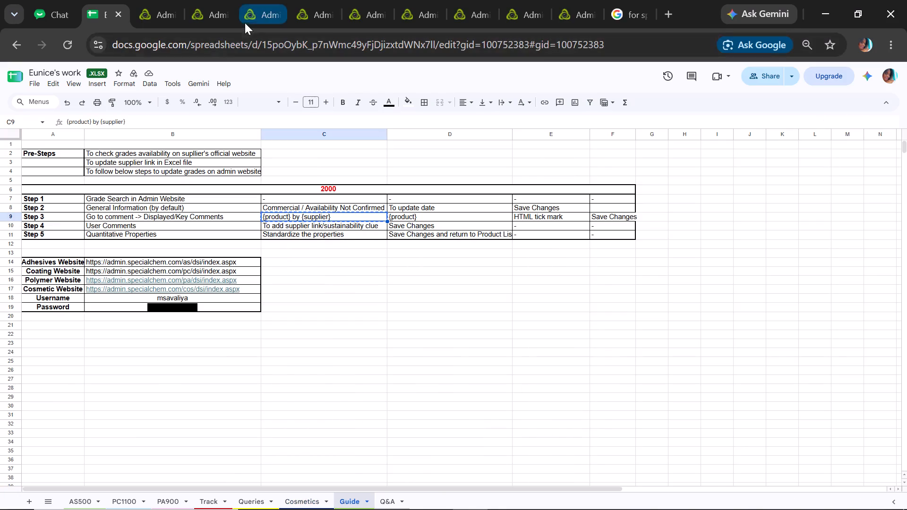
{"action": "left_click", "coordinate": [225, 17]}
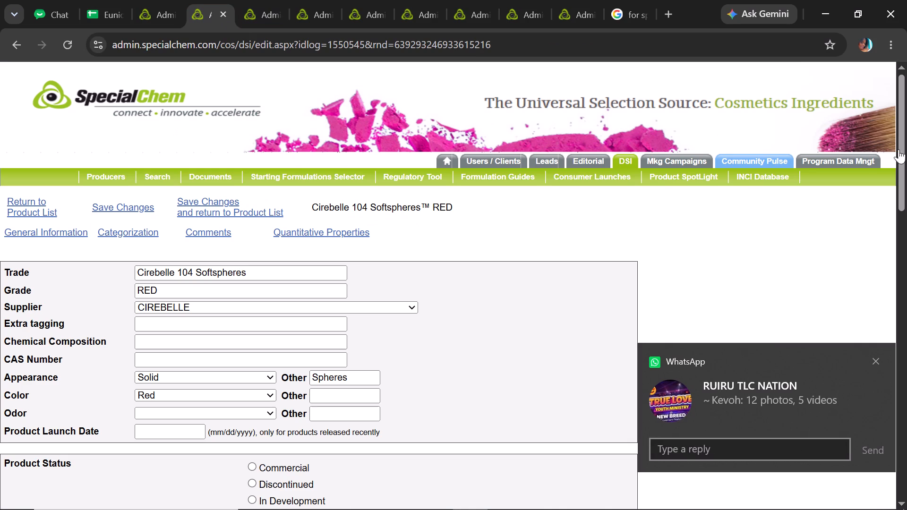
Mark the product status of Cirebelle 104 Softspheres™ RED as checked and save the changes.
{"action": "left_click_drag", "start_coordinate": [906, 136], "coordinate": [906, 160]}
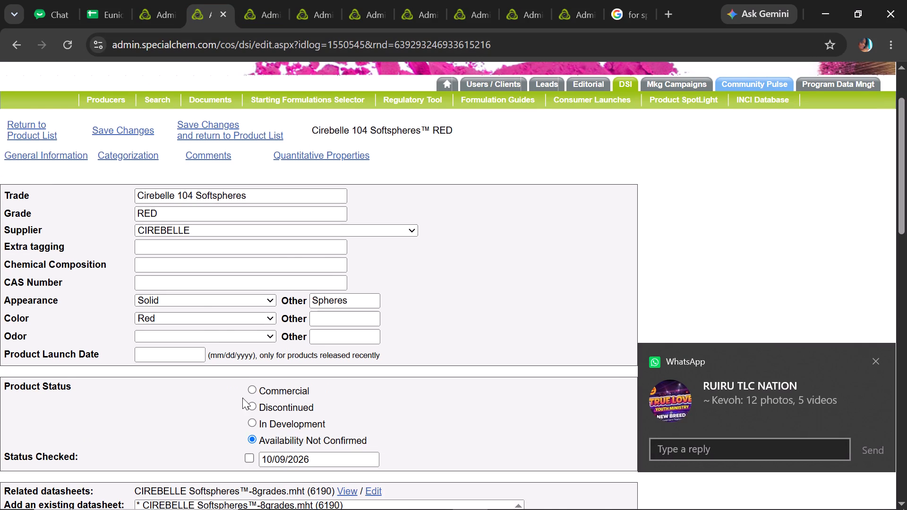
{"action": "left_click", "coordinate": [253, 456]}
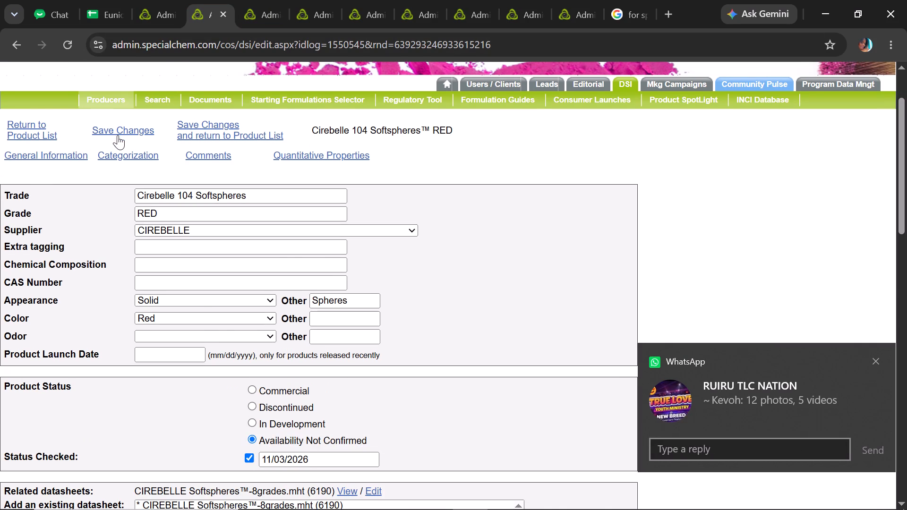
{"action": "left_click", "coordinate": [118, 135]}
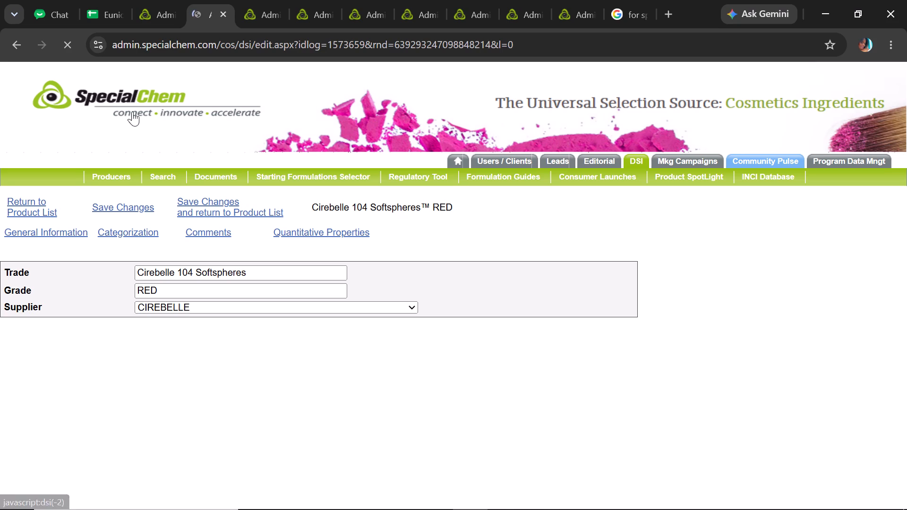
Review the comments and quantitative properties of Cirebelle 104 Softspheres™ RED, then save the changes and return to the product list.
{"action": "left_click", "coordinate": [217, 235]}
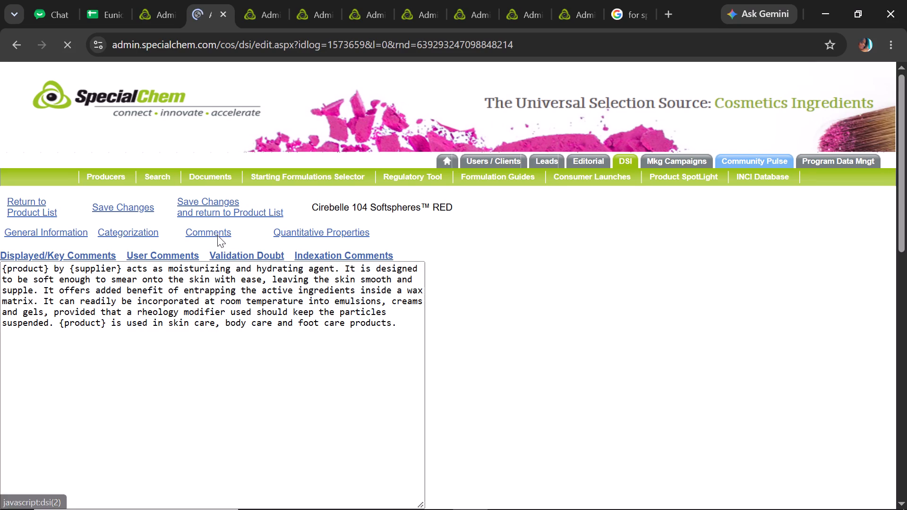
{"action": "left_click", "coordinate": [896, 184]}
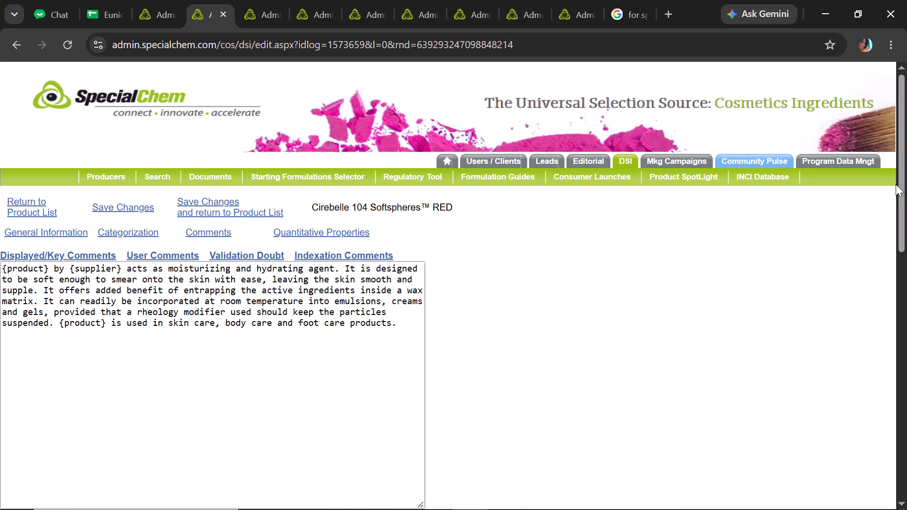
{"action": "left_click_drag", "start_coordinate": [896, 184], "coordinate": [901, 182]}
{"action": "left_click_drag", "start_coordinate": [901, 182], "coordinate": [902, 206]}
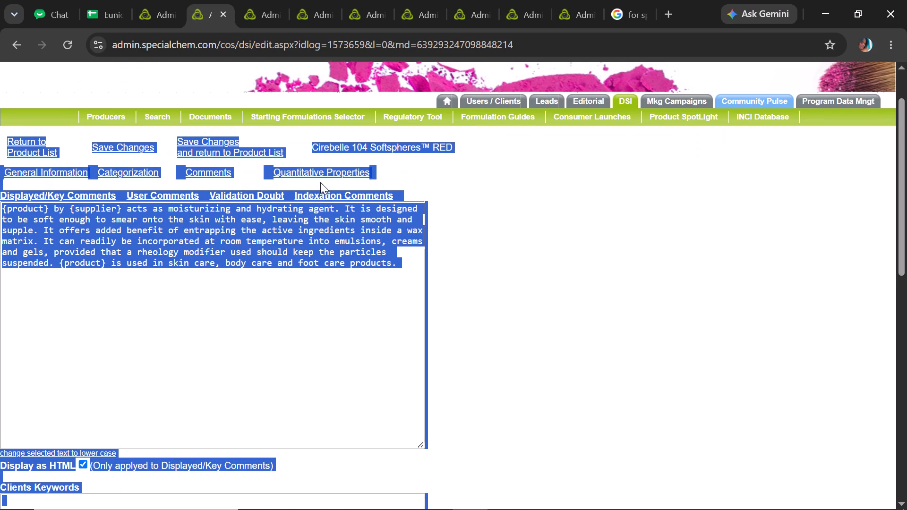
{"action": "left_click", "coordinate": [357, 170]}
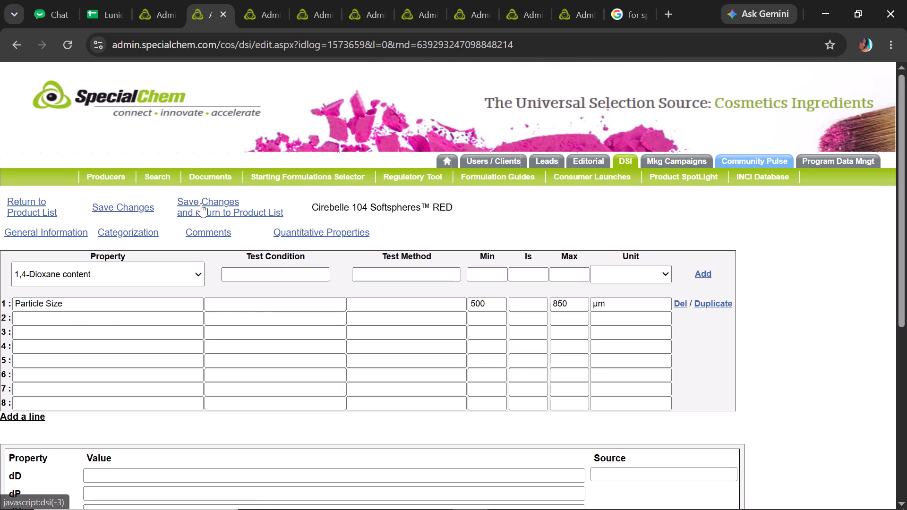
{"action": "left_click", "coordinate": [201, 203]}
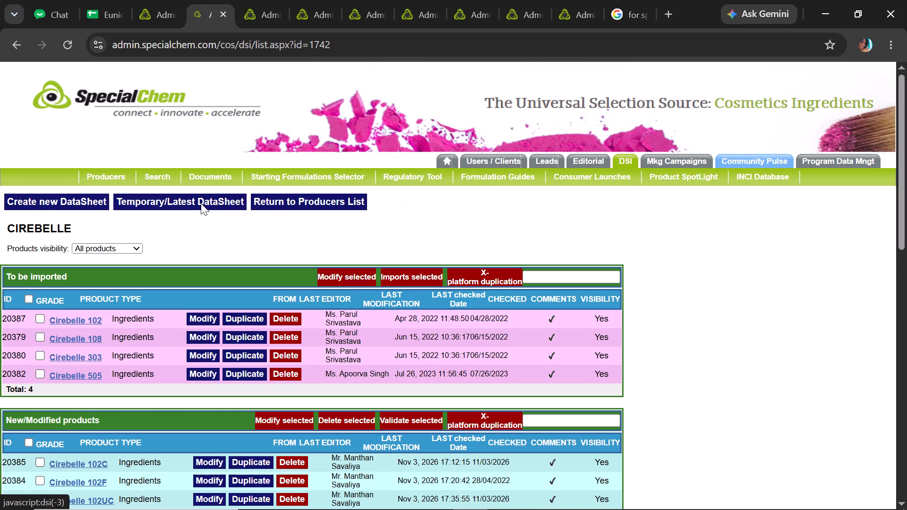
Open Cirebelle 104 Softspheres™ RED (Vitamin E) for modification, mark its product status as checked and save the changes.
{"action": "left_click_drag", "start_coordinate": [906, 182], "coordinate": [901, 284]}
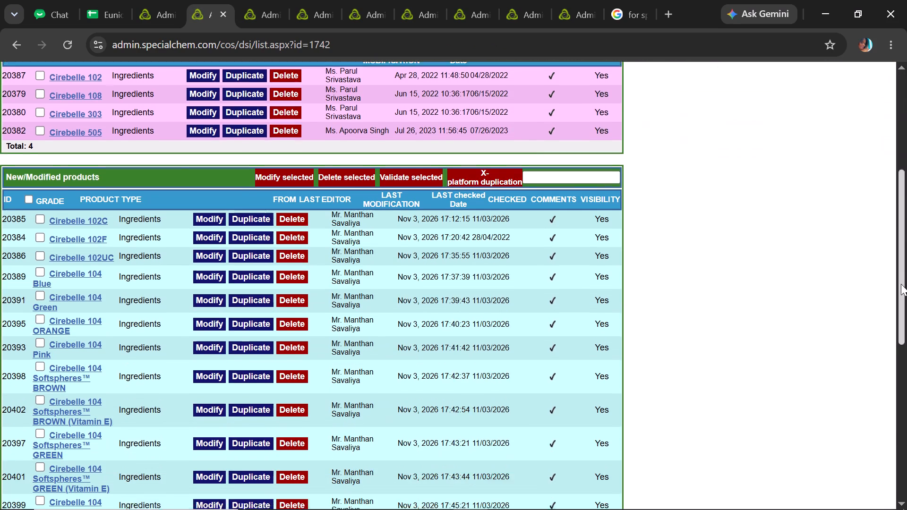
{"action": "left_click_drag", "start_coordinate": [901, 284], "coordinate": [897, 382]}
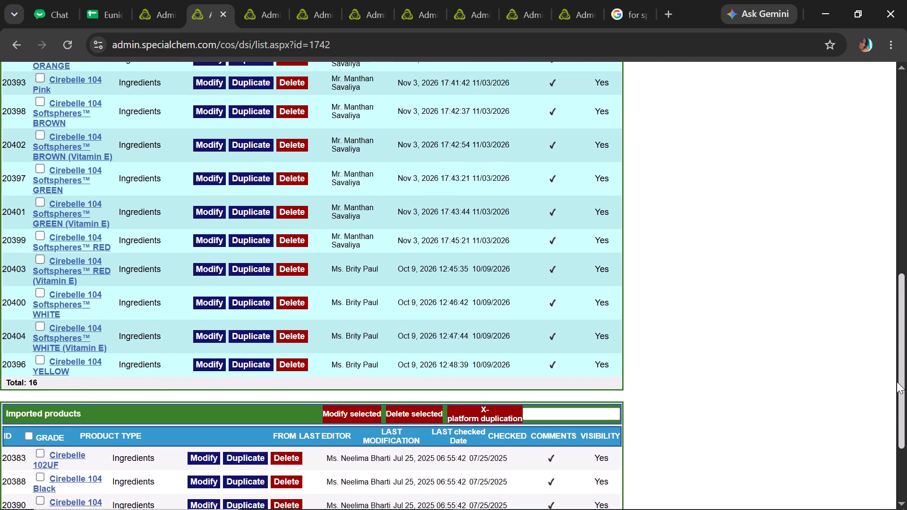
{"action": "left_click_drag", "start_coordinate": [897, 382], "coordinate": [898, 378]}
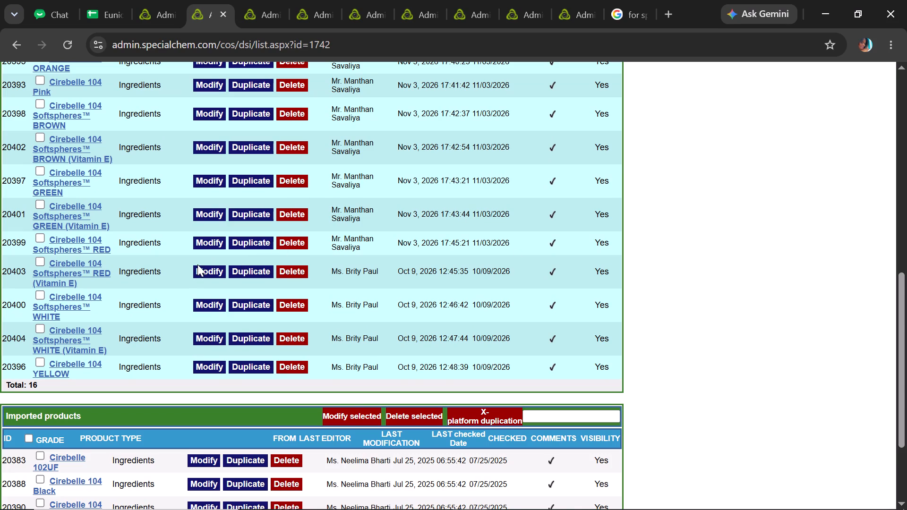
{"action": "left_click", "coordinate": [200, 271]}
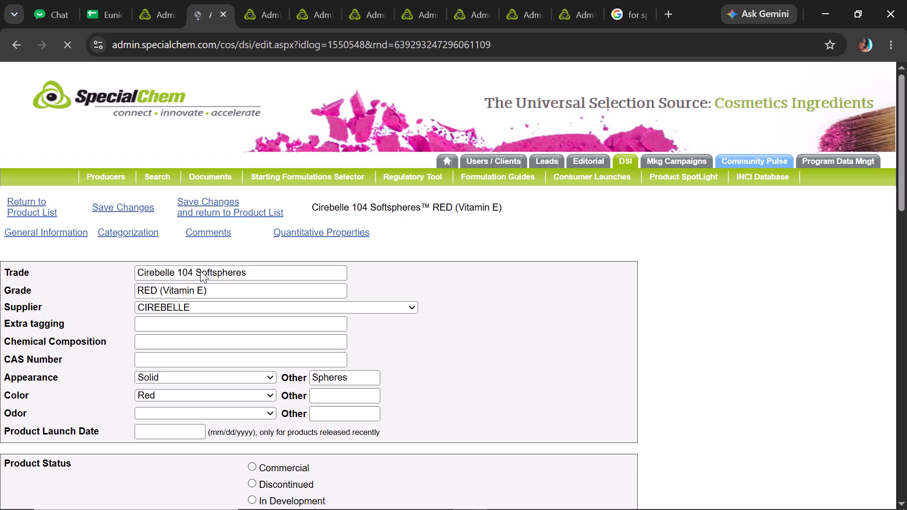
{"action": "left_click_drag", "start_coordinate": [906, 185], "coordinate": [906, 199]}
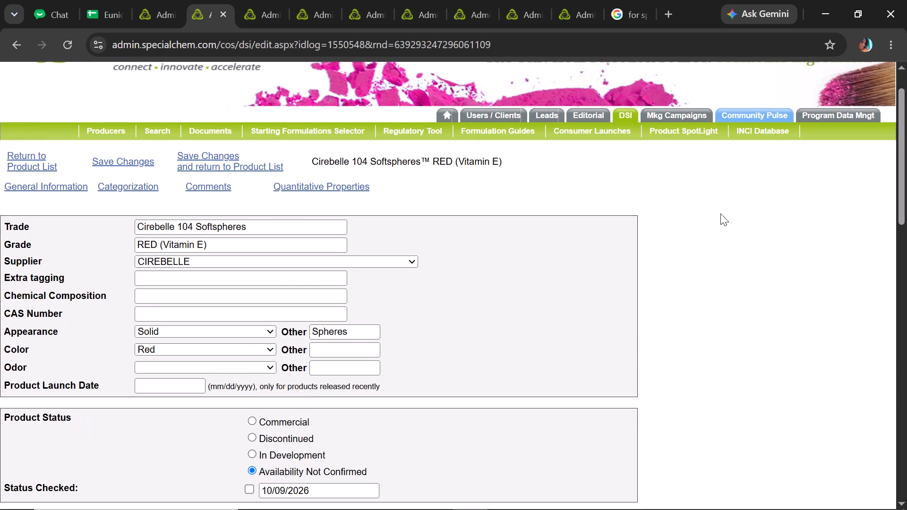
{"action": "left_click", "coordinate": [247, 490]}
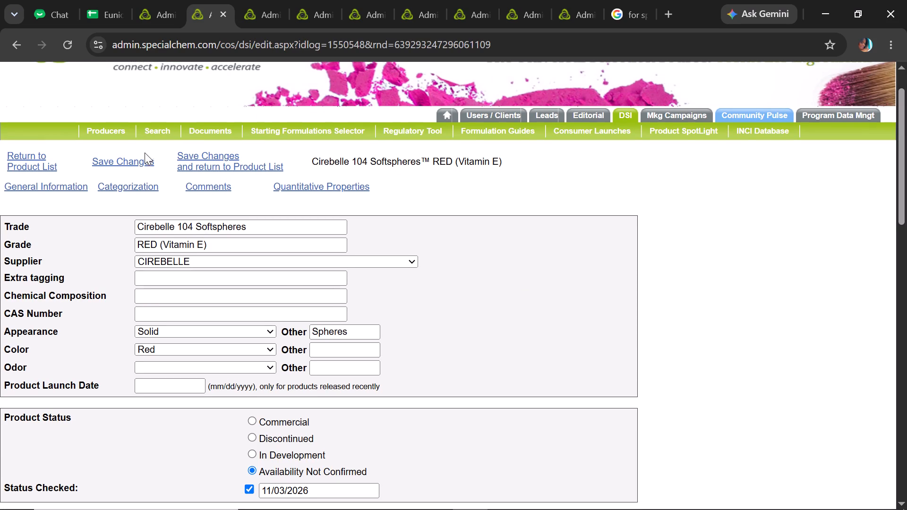
{"action": "left_click", "coordinate": [144, 159]}
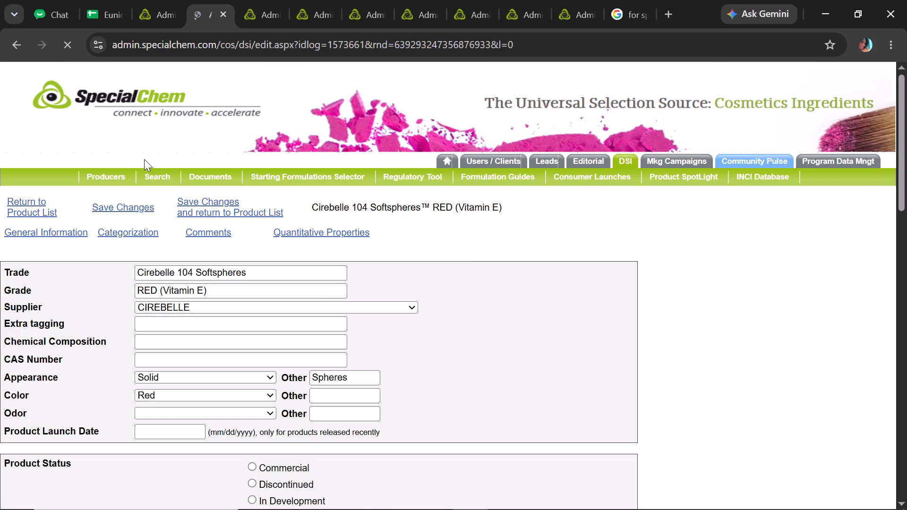
Review the comments and open the quantitative properties of Cirebelle 104 Softspheres™ RED (Vitamin E), then save and return to the product list.
{"action": "left_click", "coordinate": [212, 231]}
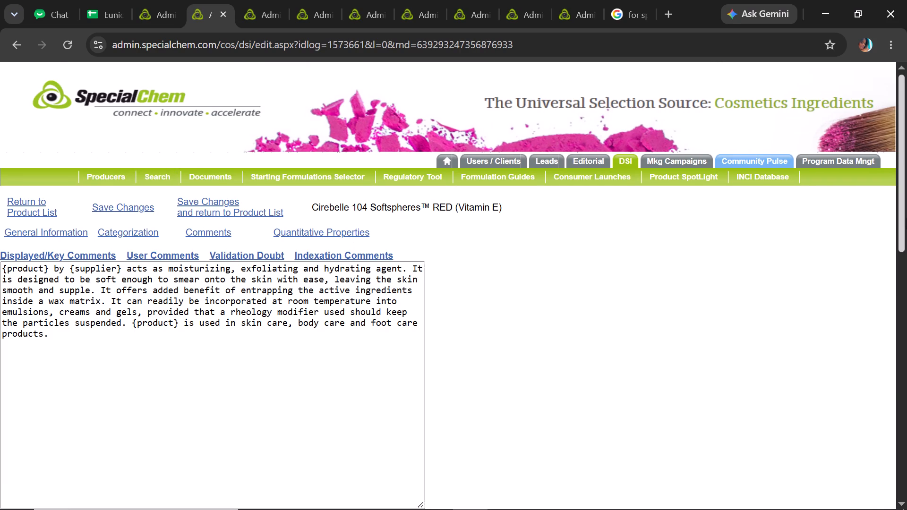
{"action": "left_click_drag", "start_coordinate": [906, 218], "coordinate": [906, 234]}
{"action": "left_click", "coordinate": [327, 196]}
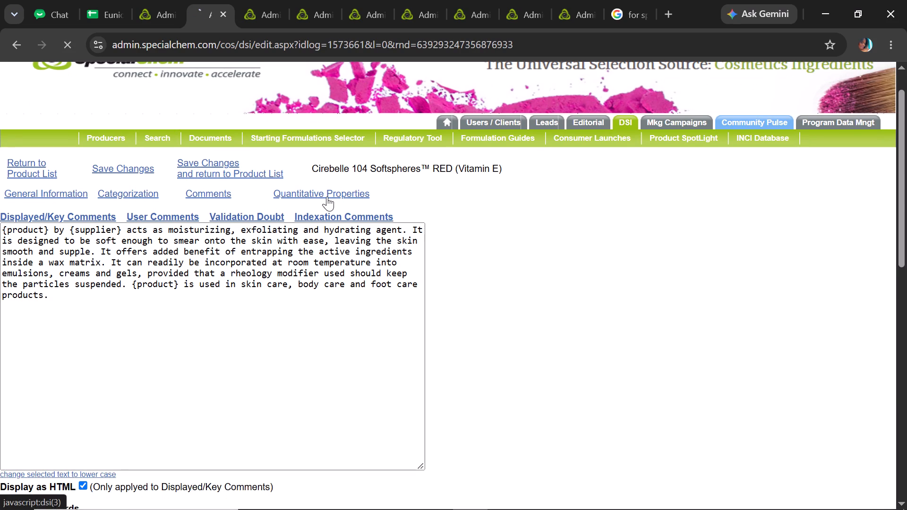
{"action": "left_click", "coordinate": [214, 206]}
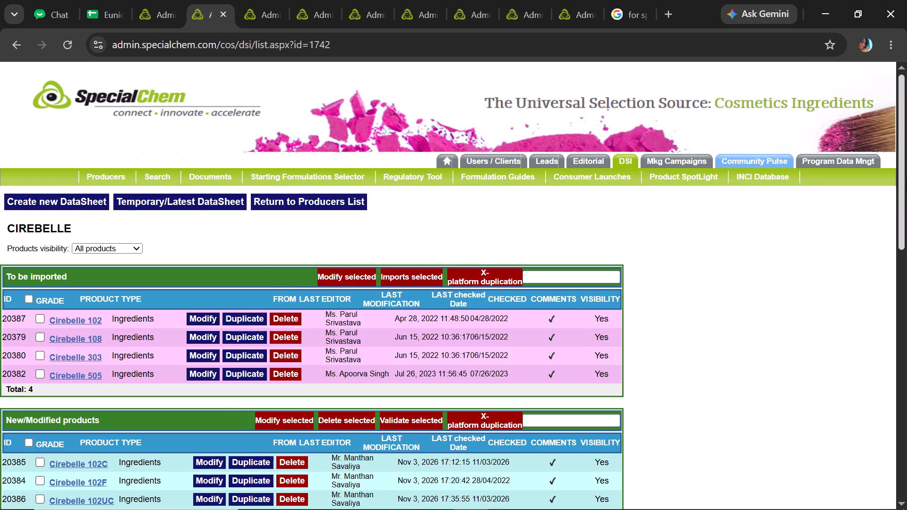
Open Cirebelle 104 Softspheres™ WHITE for modification, mark its product status as checked and save the changes.
{"action": "left_click_drag", "start_coordinate": [906, 179], "coordinate": [906, 356]}
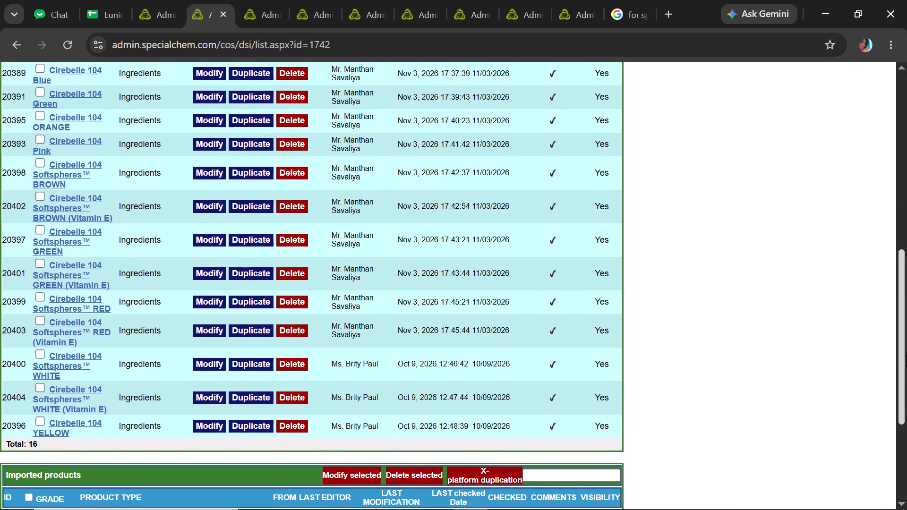
{"action": "left_click_drag", "start_coordinate": [906, 356], "coordinate": [906, 352]}
{"action": "left_click", "coordinate": [211, 362]}
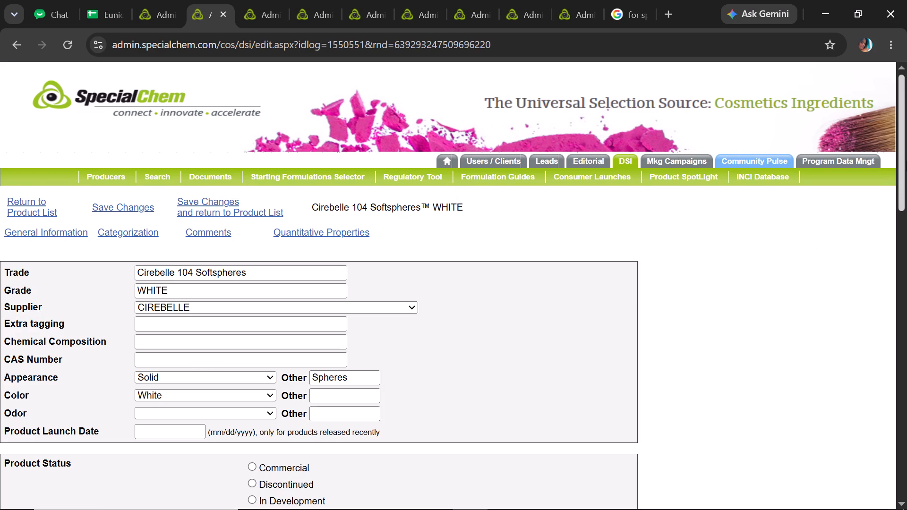
{"action": "left_click_drag", "start_coordinate": [906, 160], "coordinate": [898, 199]}
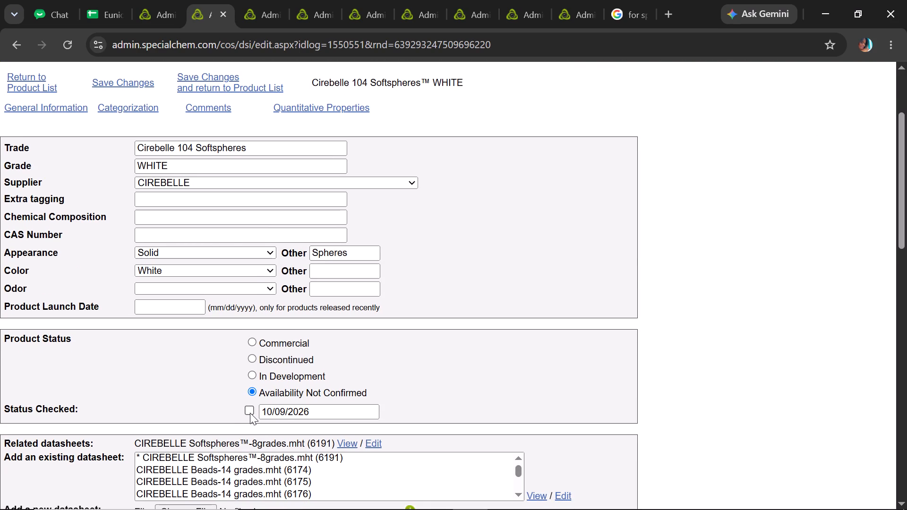
{"action": "left_click", "coordinate": [250, 413]}
{"action": "left_click", "coordinate": [105, 84]}
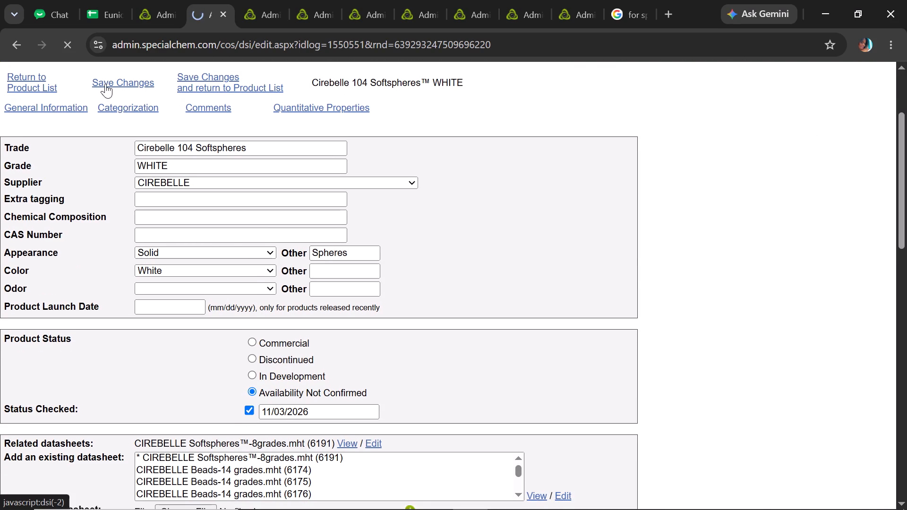
Review the quantitative properties of Cirebelle 104 Softspheres™ WHITE, then save the changes and return to the product list.
{"action": "left_click", "coordinate": [327, 231]}
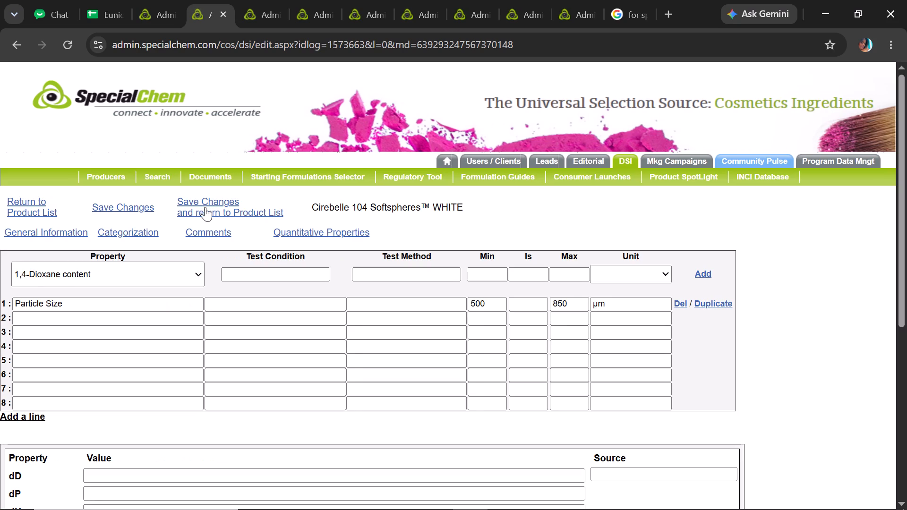
{"action": "left_click", "coordinate": [205, 205]}
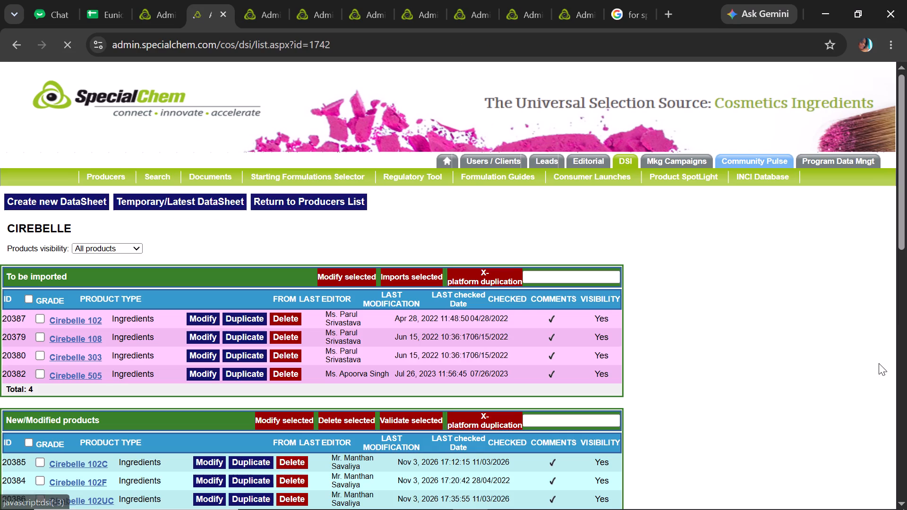
Open Cirebelle 104 Softspheres™ WHITE (Vitamin E) for modification, mark its product status as checked and save the changes.
{"action": "left_click_drag", "start_coordinate": [906, 179], "coordinate": [901, 324]}
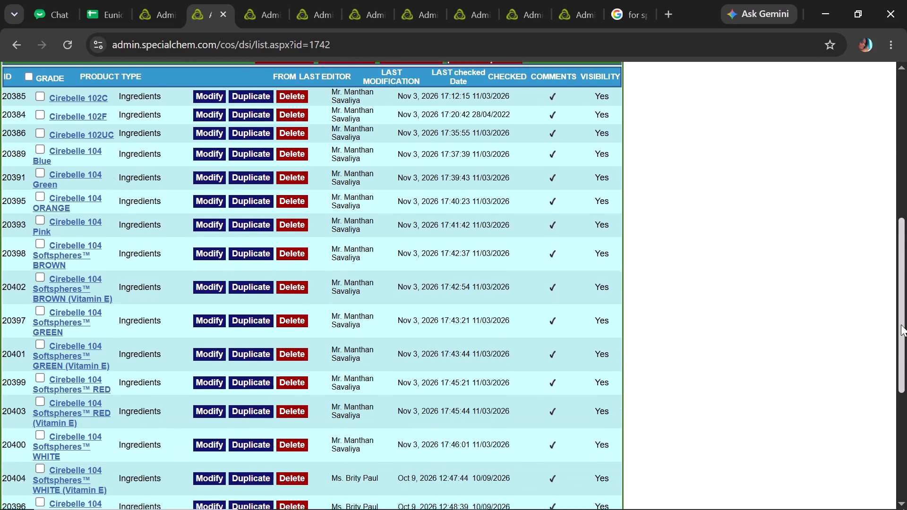
{"action": "left_click_drag", "start_coordinate": [901, 324], "coordinate": [901, 353]}
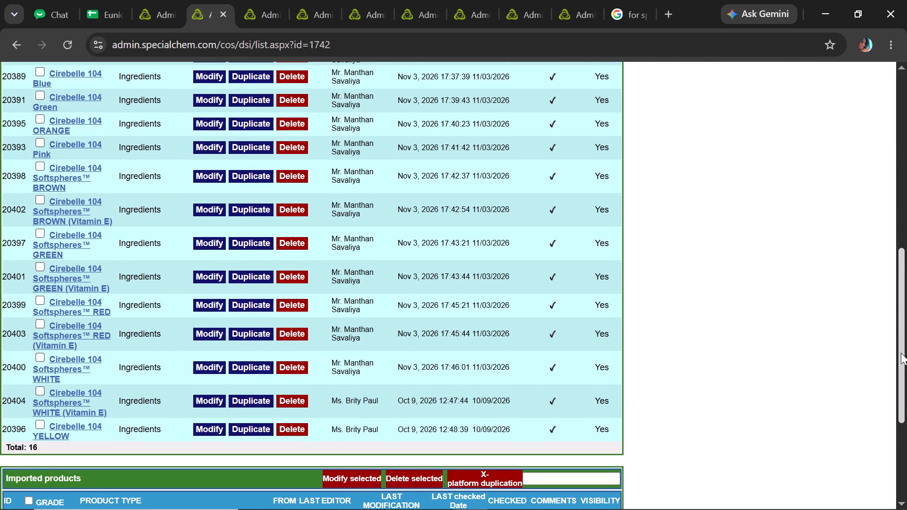
{"action": "left_click", "coordinate": [208, 404]}
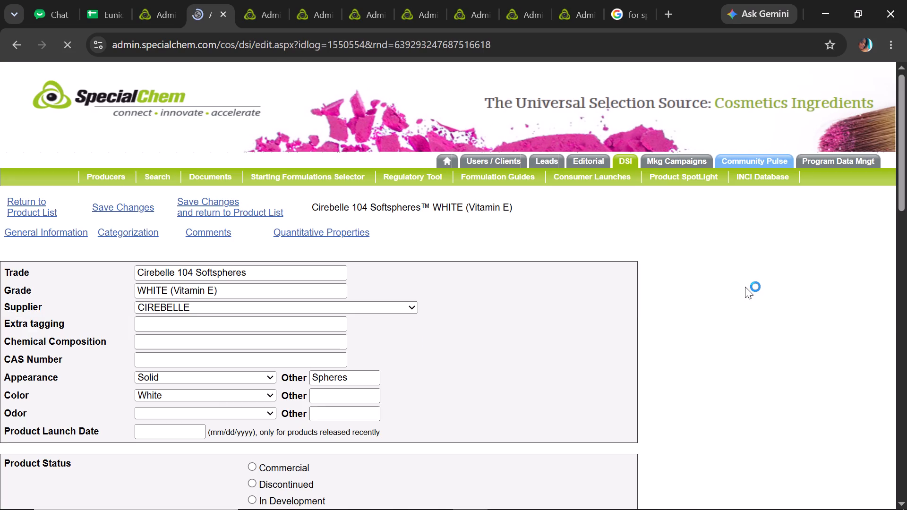
{"action": "left_click", "coordinate": [906, 211]}
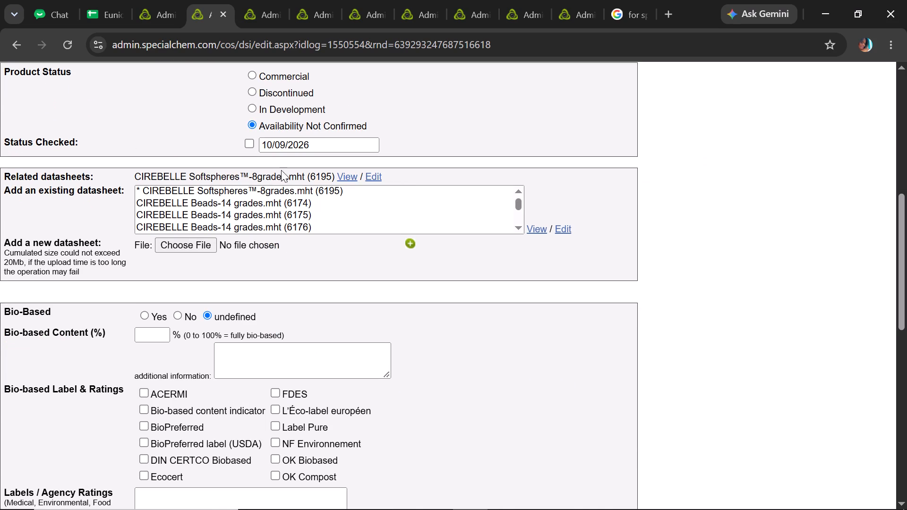
{"action": "left_click", "coordinate": [250, 145]}
{"action": "left_click_drag", "start_coordinate": [906, 204], "coordinate": [894, 77]}
{"action": "left_click", "coordinate": [129, 206]}
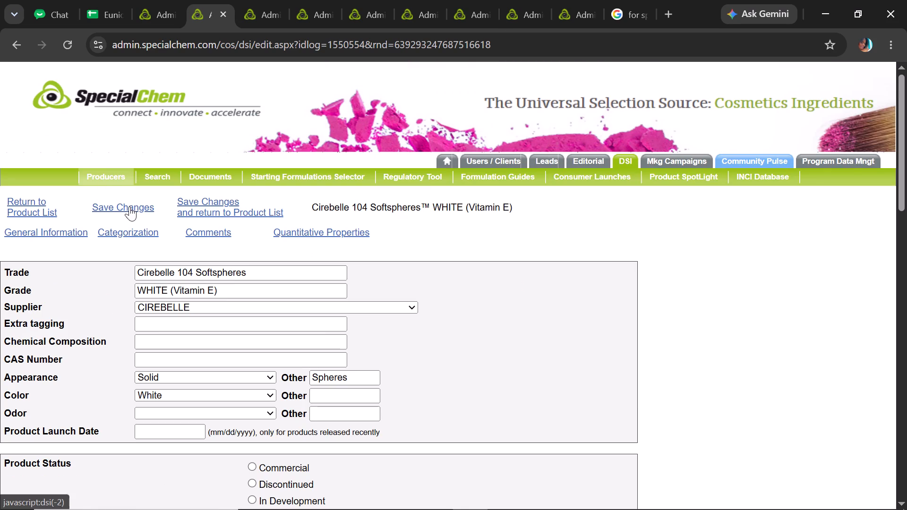
Review the comments and quantitative properties of Cirebelle 104 Softspheres™ WHITE (Vitamin E), then save and return to the product list.
{"action": "left_click", "coordinate": [206, 230]}
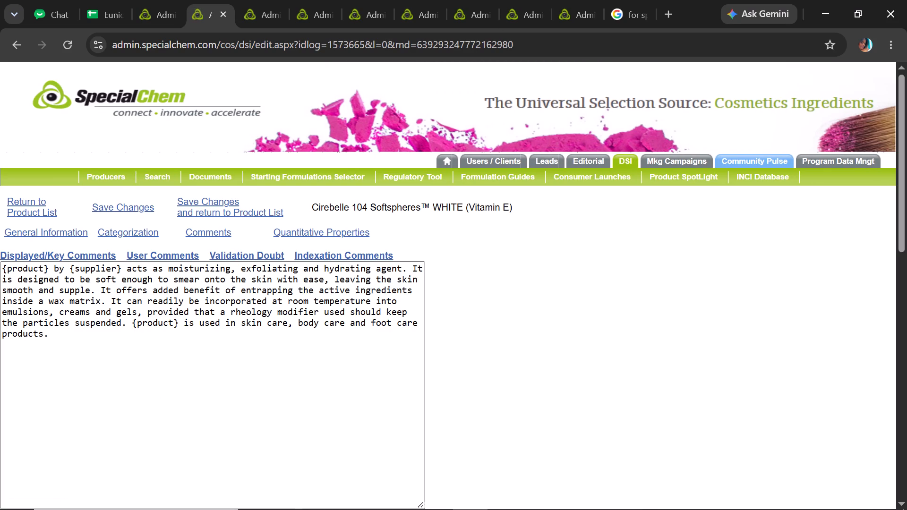
{"action": "left_click_drag", "start_coordinate": [906, 155], "coordinate": [906, 182]}
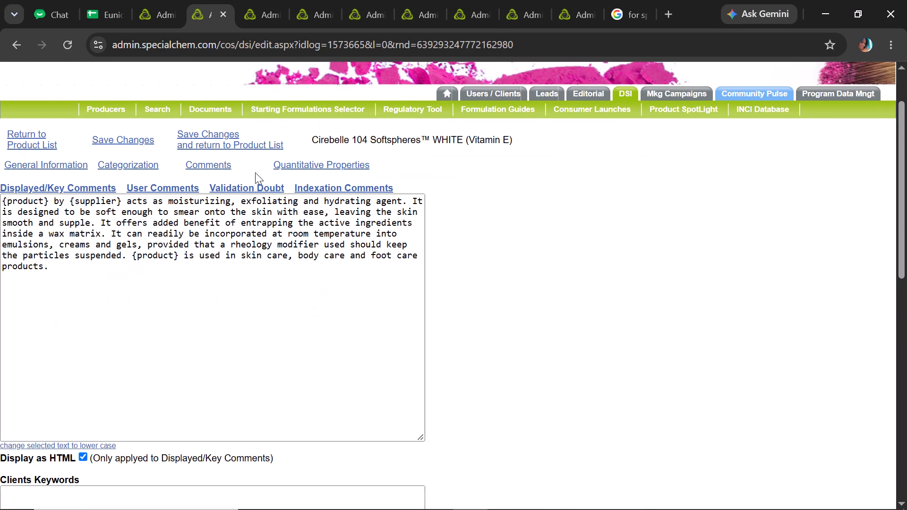
{"action": "left_click", "coordinate": [290, 159]}
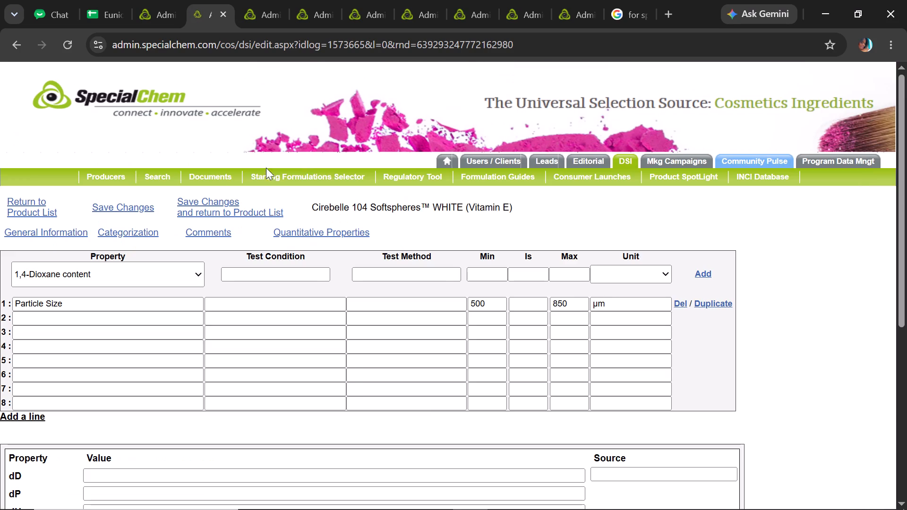
{"action": "left_click", "coordinate": [187, 201]}
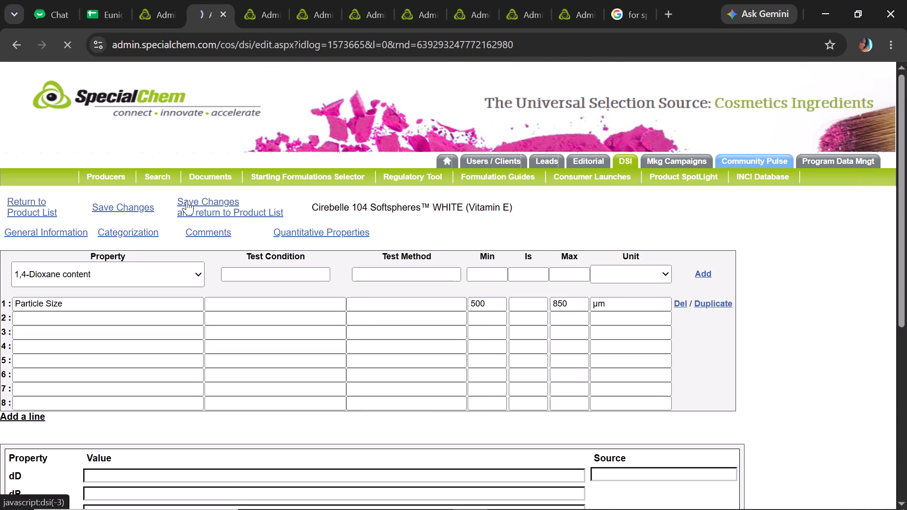
Check the CIREBELLE product list, then switch to the spreadsheet's Cosmetics sheet and locate the Cirebelle 104 YELLOW row.
{"action": "left_click_drag", "start_coordinate": [902, 224], "coordinate": [891, 447]}
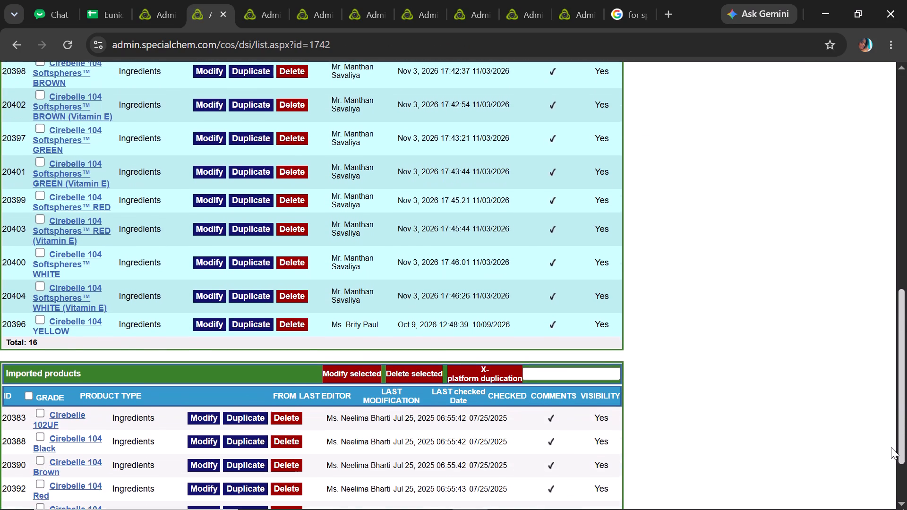
{"action": "left_click_drag", "start_coordinate": [891, 447], "coordinate": [885, 470]}
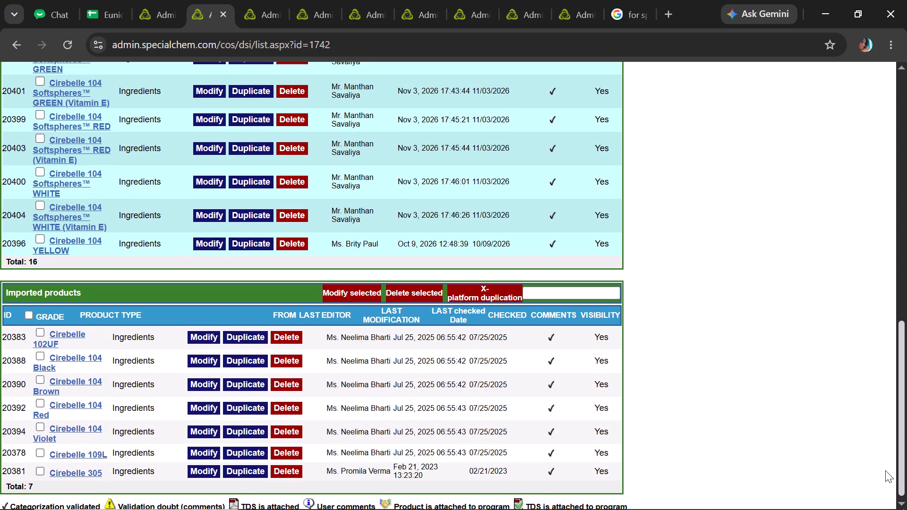
{"action": "left_click_drag", "start_coordinate": [885, 470], "coordinate": [893, 216]}
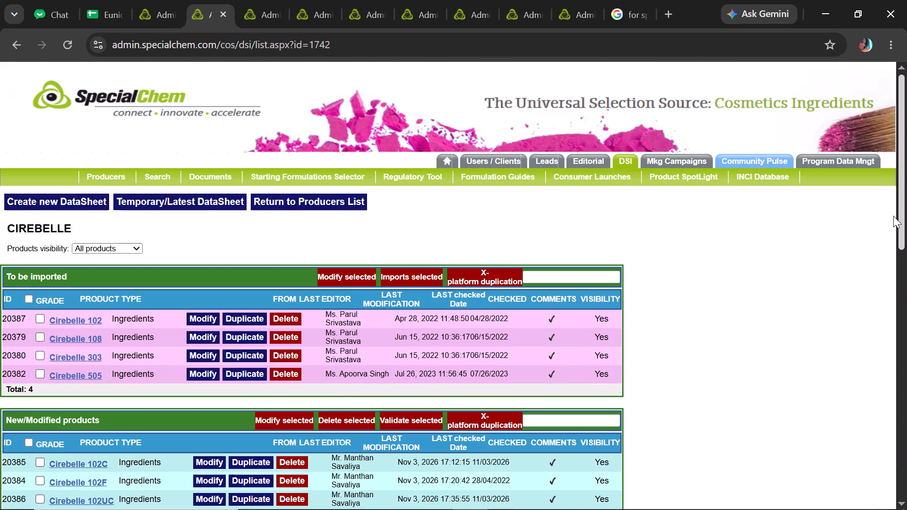
{"action": "left_click_drag", "start_coordinate": [893, 216], "coordinate": [881, 156]}
{"action": "left_click", "coordinate": [159, 23]}
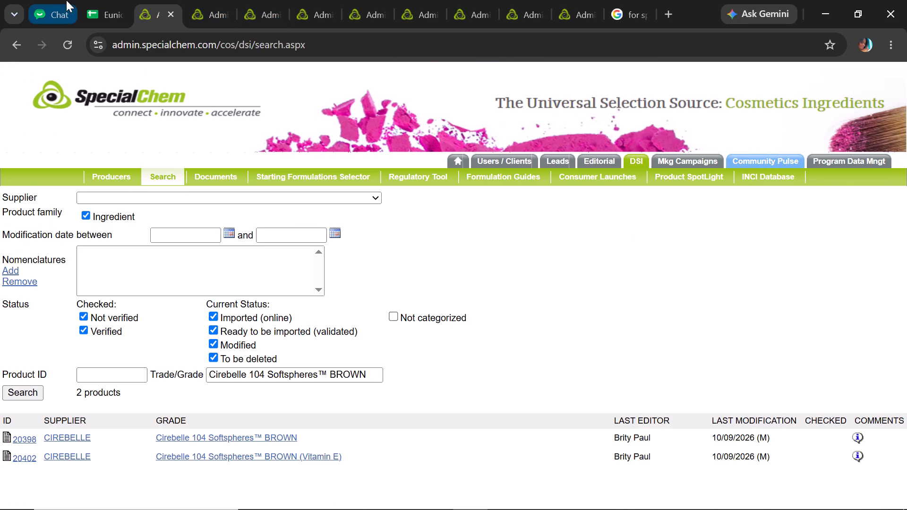
{"action": "left_click", "coordinate": [99, 8]}
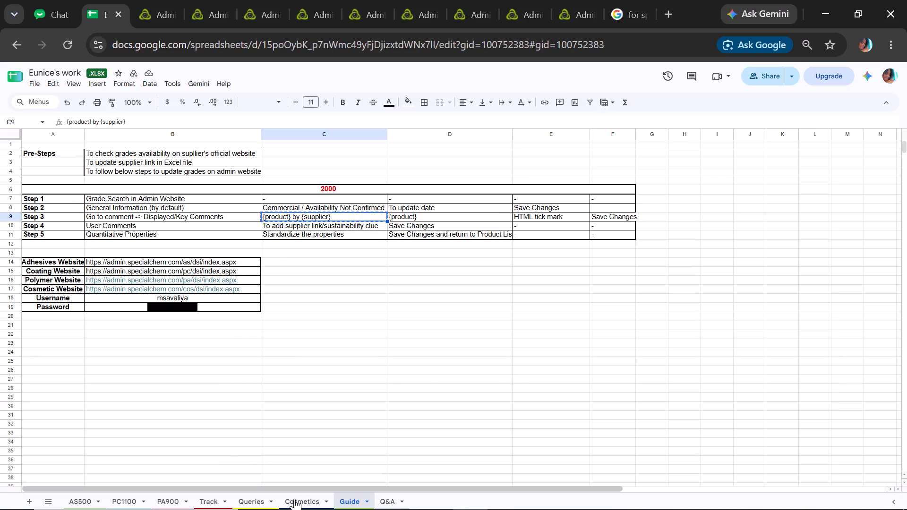
{"action": "left_click", "coordinate": [309, 508]}
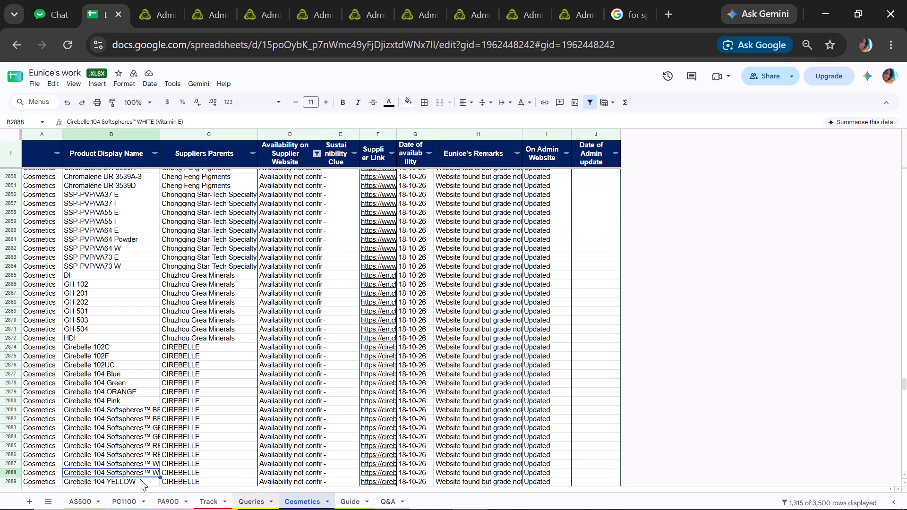
{"action": "left_click", "coordinate": [140, 479]}
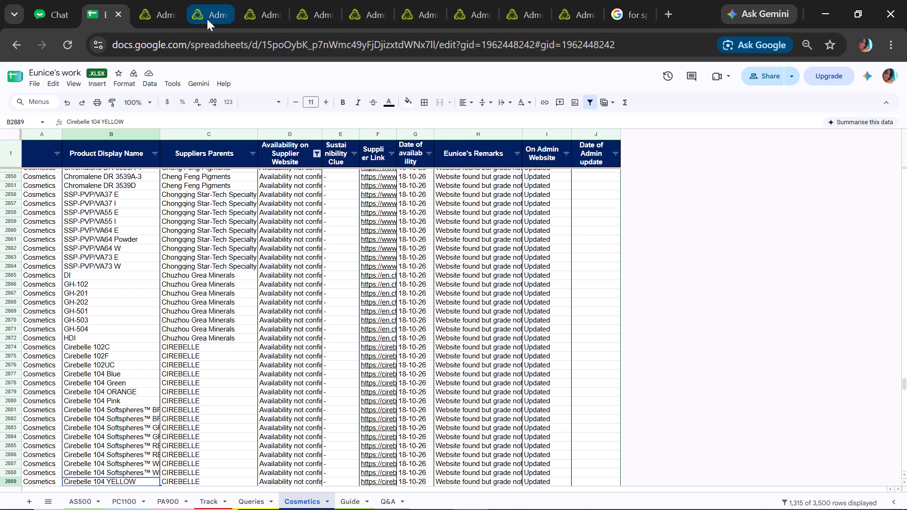
Back in the SpecialChem product list, open Cirebelle 104 YELLOW for modification, mark its product status as checked and save the changes.
{"action": "left_click", "coordinate": [209, 16]}
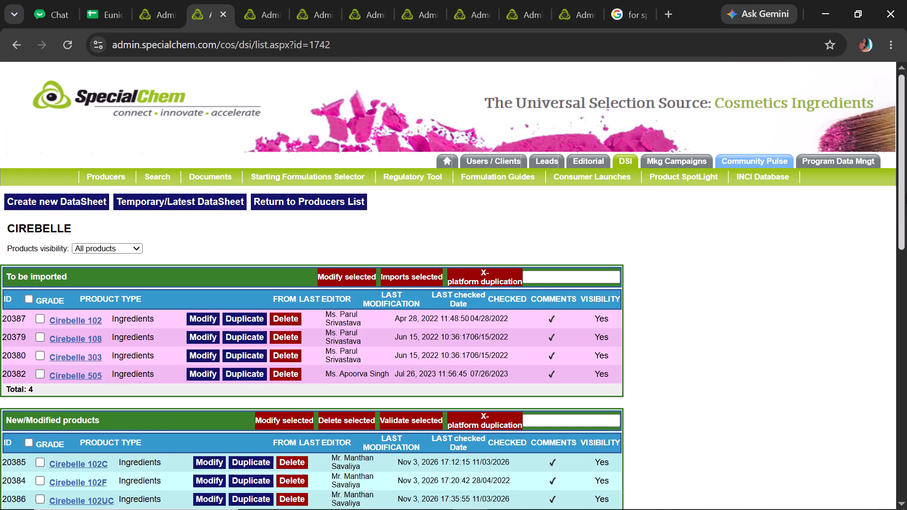
{"action": "left_click_drag", "start_coordinate": [906, 192], "coordinate": [898, 394]}
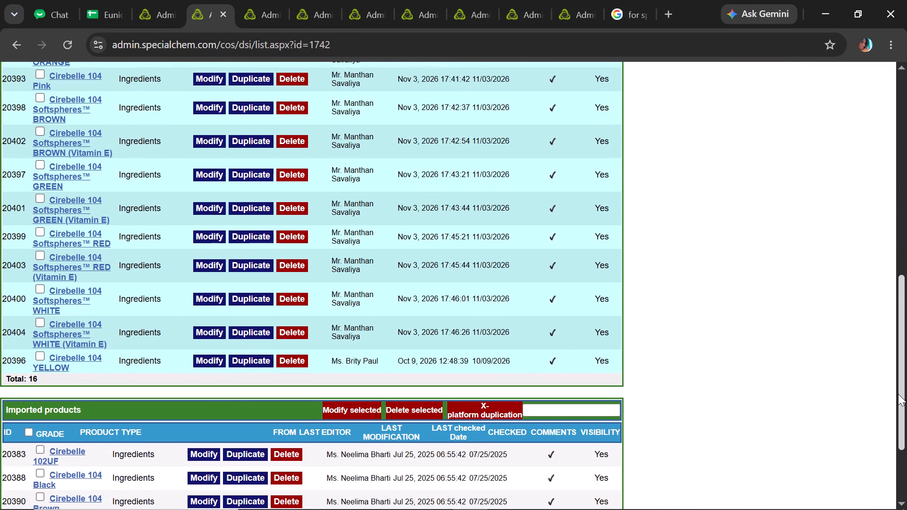
{"action": "left_click", "coordinate": [215, 357]}
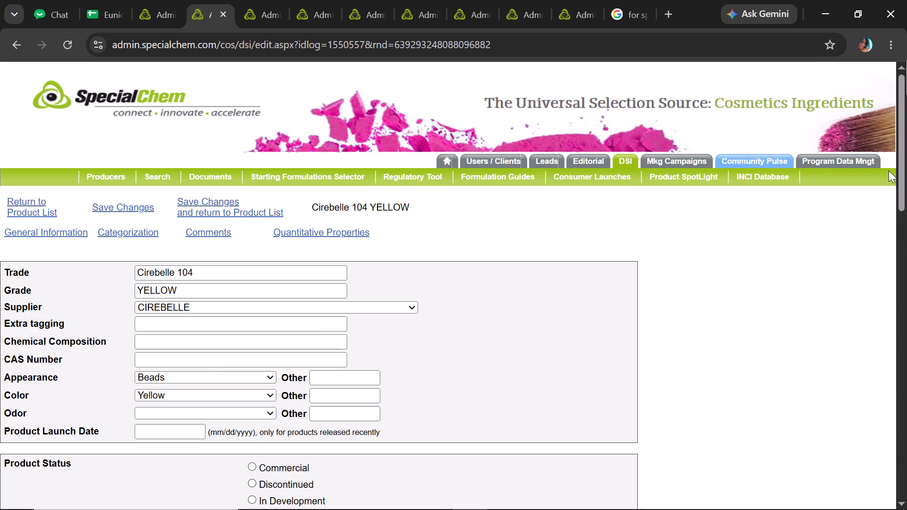
{"action": "left_click_drag", "start_coordinate": [900, 175], "coordinate": [903, 203]}
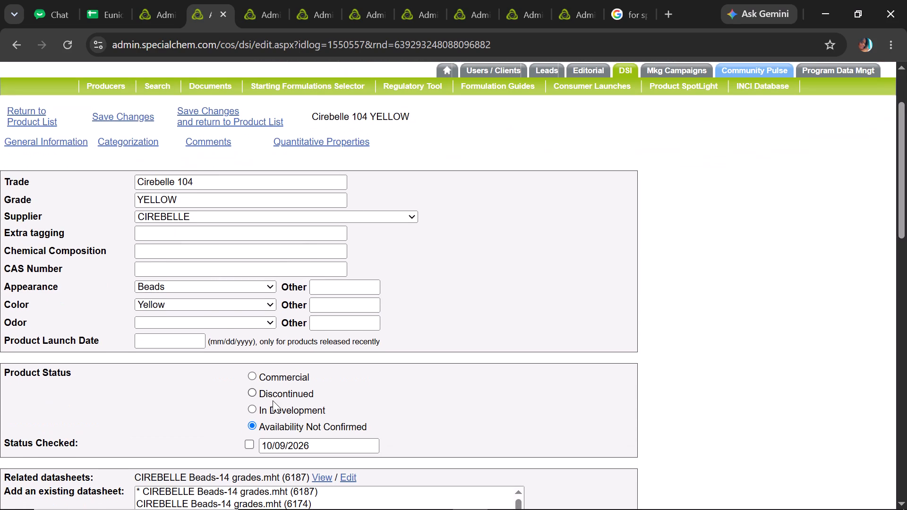
{"action": "left_click", "coordinate": [247, 447]}
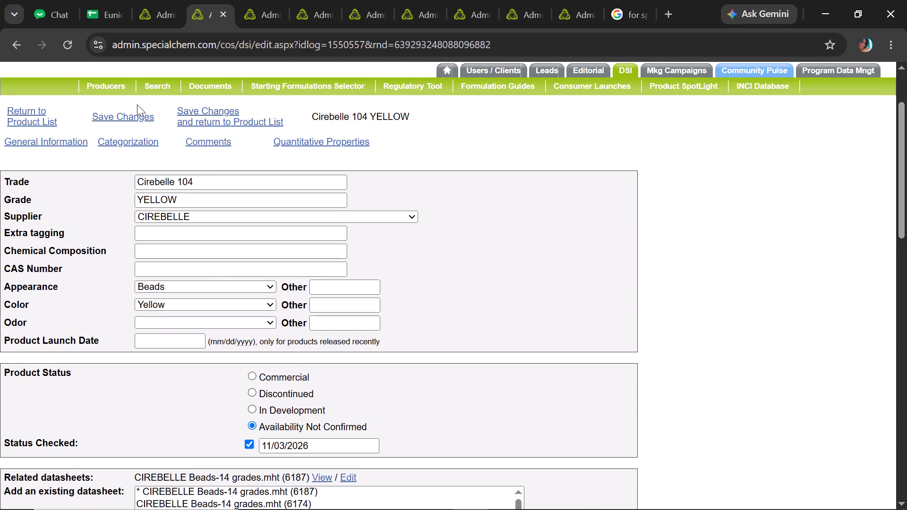
{"action": "left_click", "coordinate": [139, 112]}
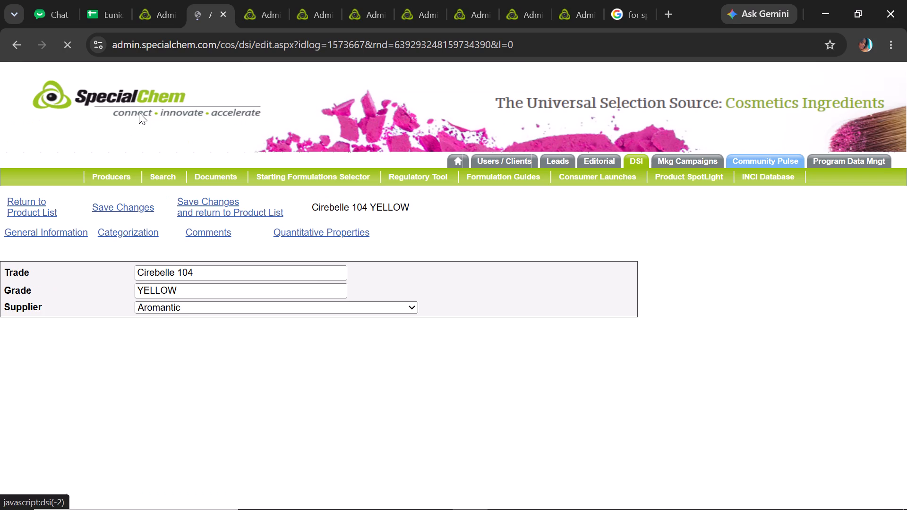
Review the comments and open the quantitative properties of Cirebelle 104 YELLOW, then save and return to the product list.
{"action": "left_click", "coordinate": [215, 234]}
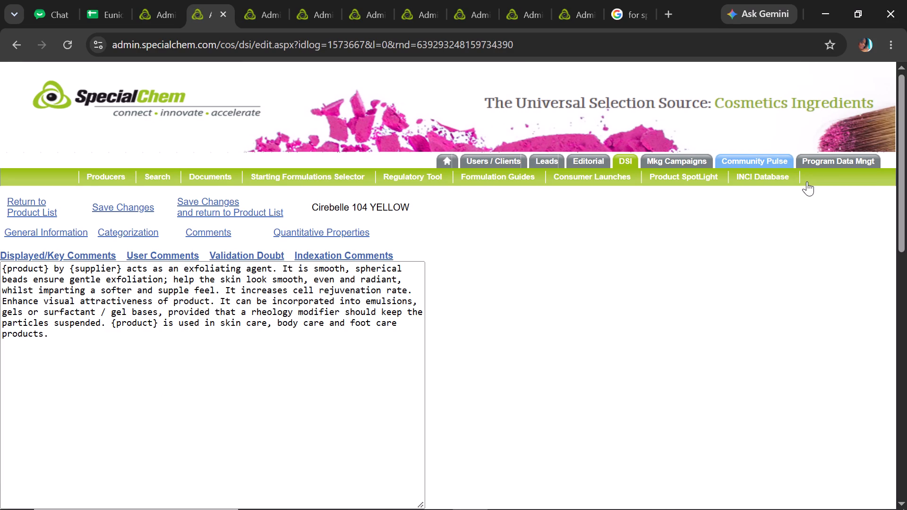
{"action": "left_click_drag", "start_coordinate": [906, 185], "coordinate": [906, 205]}
{"action": "left_click", "coordinate": [351, 183]}
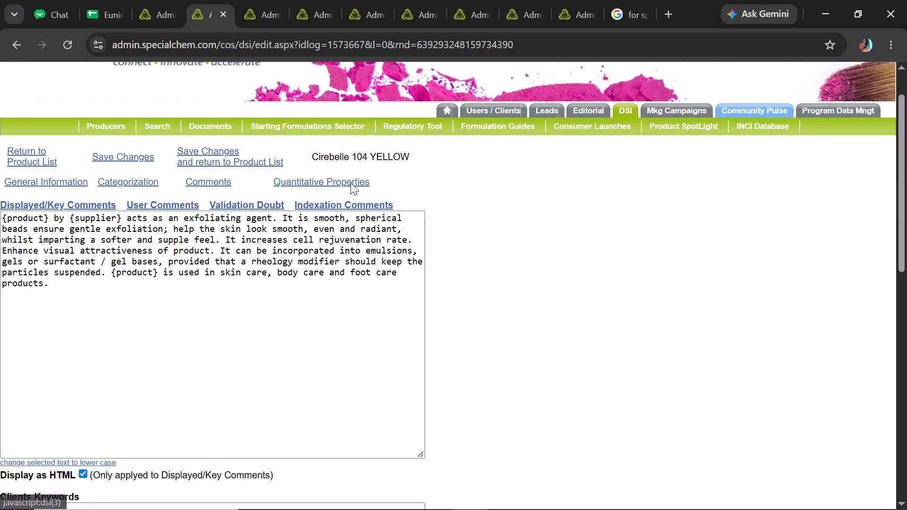
{"action": "left_click", "coordinate": [210, 214]}
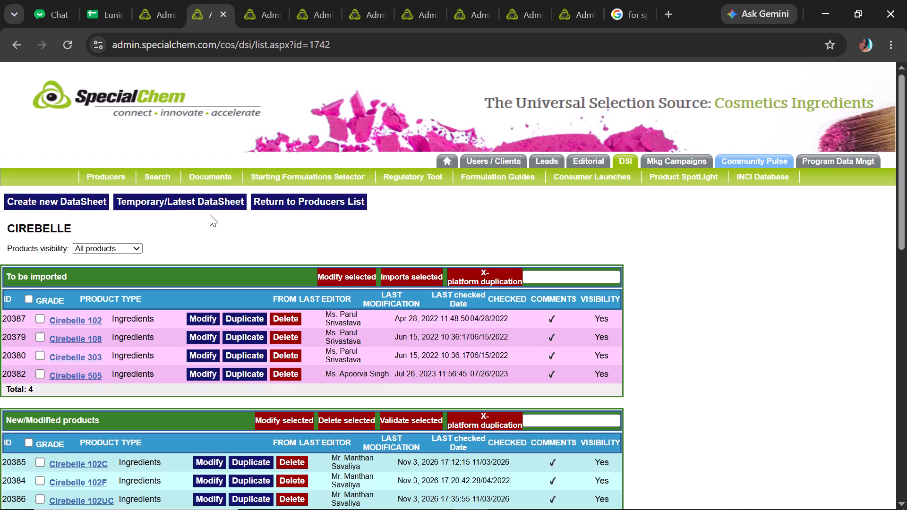
Switch to the spreadsheet and examine the grades listed below Cirebelle 104 YELLOW in the Cosmetics sheet.
{"action": "left_click", "coordinate": [137, 0]}
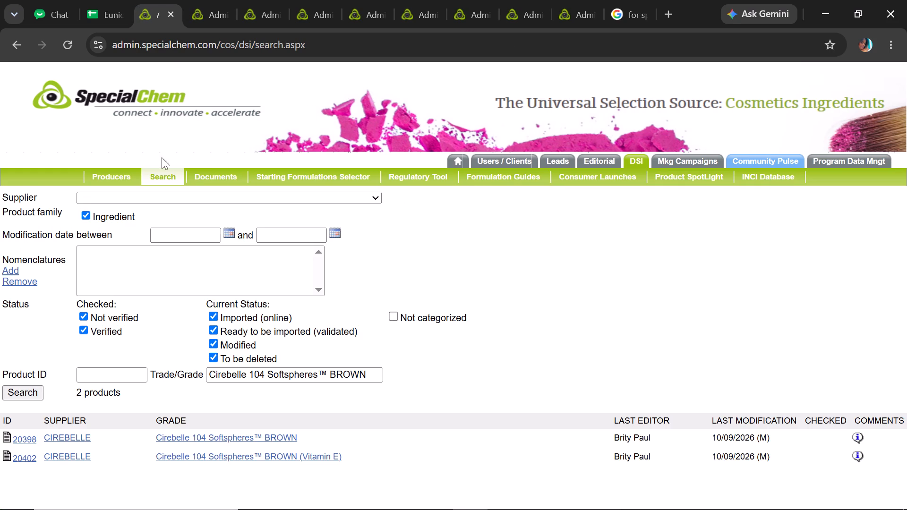
{"action": "left_click", "coordinate": [98, 6]}
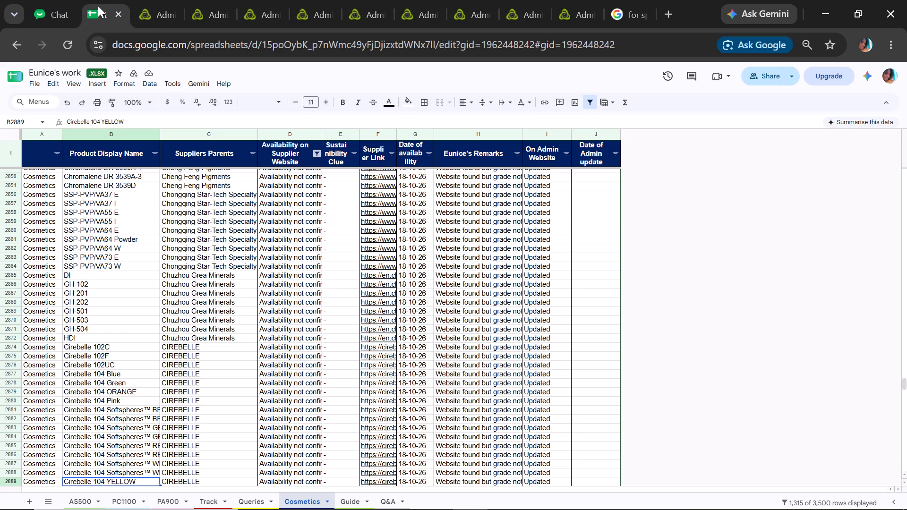
{"action": "key", "text": "Down"}
{"action": "key", "text": "Down"}
{"action": "key", "text": "Down"}
{"action": "key", "text": "Down"}
{"action": "key", "text": "Down"}
{"action": "key", "text": "Down"}
{"action": "key", "text": "Down"}
{"action": "key", "text": "Down"}
{"action": "key", "text": "Down"}
{"action": "key", "text": "Down"}
{"action": "key", "text": "Down"}
{"action": "key", "text": "Down"}
{"action": "key", "text": "Down"}
{"action": "key", "text": "Down"}
{"action": "key", "text": "Down"}
{"action": "key", "text": "Down"}
{"action": "key", "text": "Down"}
{"action": "key", "text": "Down"}
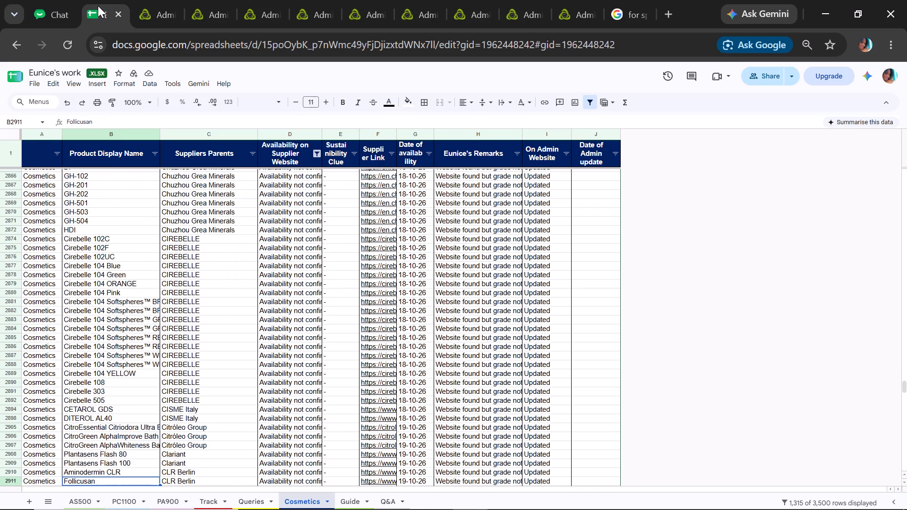
{"action": "key", "text": "Down"}
{"action": "key", "text": "Down"}
{"action": "key", "text": "Down"}
{"action": "key", "text": "Down"}
{"action": "key", "text": "Down"}
{"action": "key", "text": "Down"}
{"action": "key", "text": "Down"}
{"action": "key", "text": "Down"}
{"action": "key", "text": "Down"}
{"action": "key", "text": "Down"}
{"action": "key", "text": "Down"}
{"action": "key", "text": "Down"}
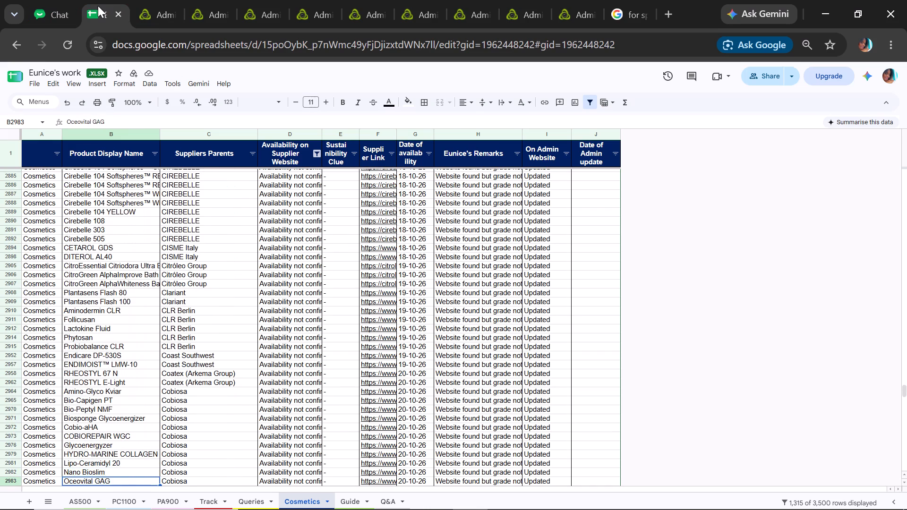
{"action": "key", "text": "Down"}
{"action": "key", "text": "Down"}
{"action": "key", "text": "Down"}
{"action": "key", "text": "Down"}
{"action": "key", "text": "Down"}
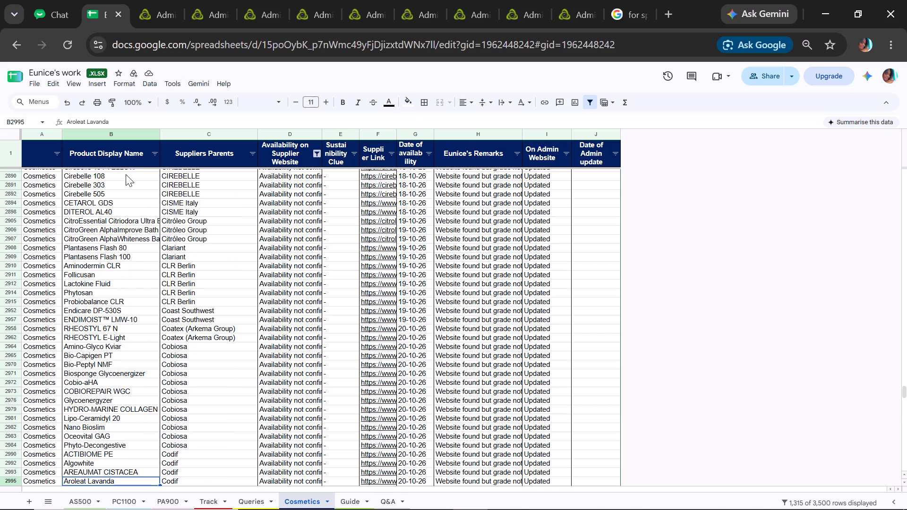
Back on the SpecialChem admin site, open Cirebelle 108 for modification, set its product status to Availability Not Confirmed and save the changes.
{"action": "left_click", "coordinate": [180, 0]}
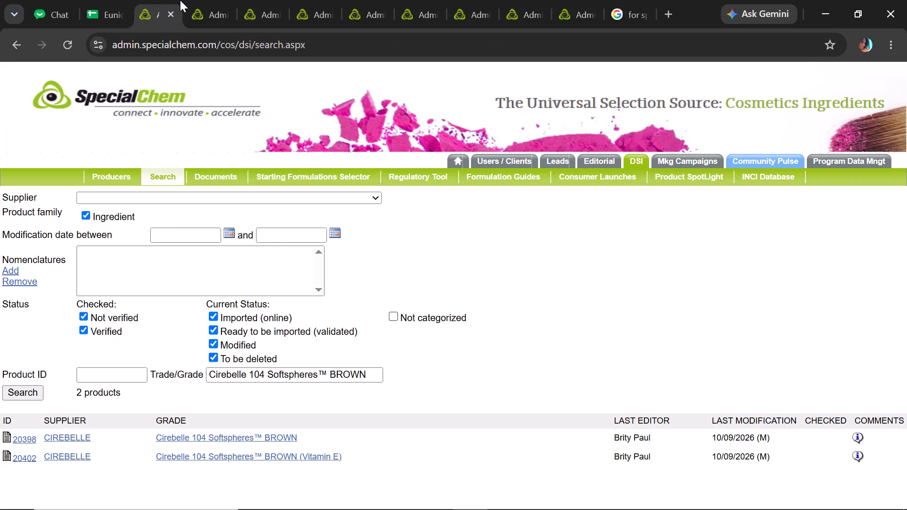
{"action": "left_click", "coordinate": [198, 0]}
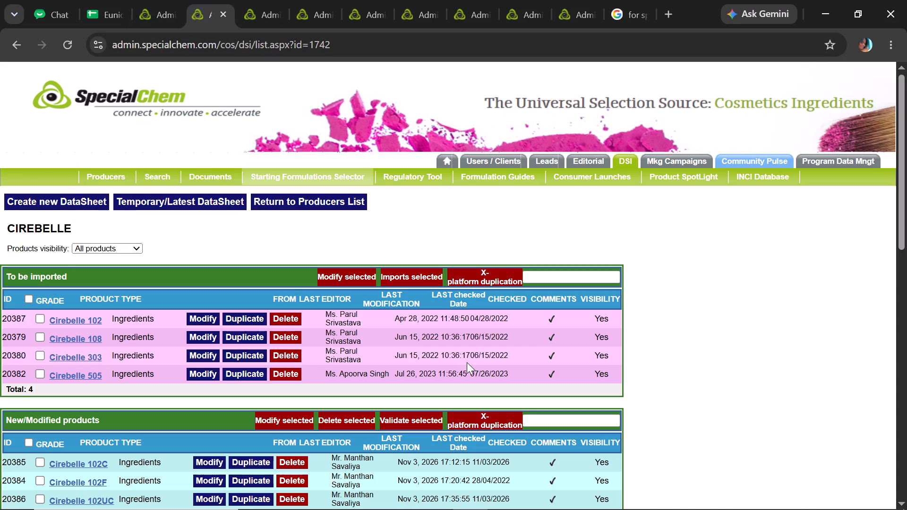
{"action": "left_click", "coordinate": [214, 334]}
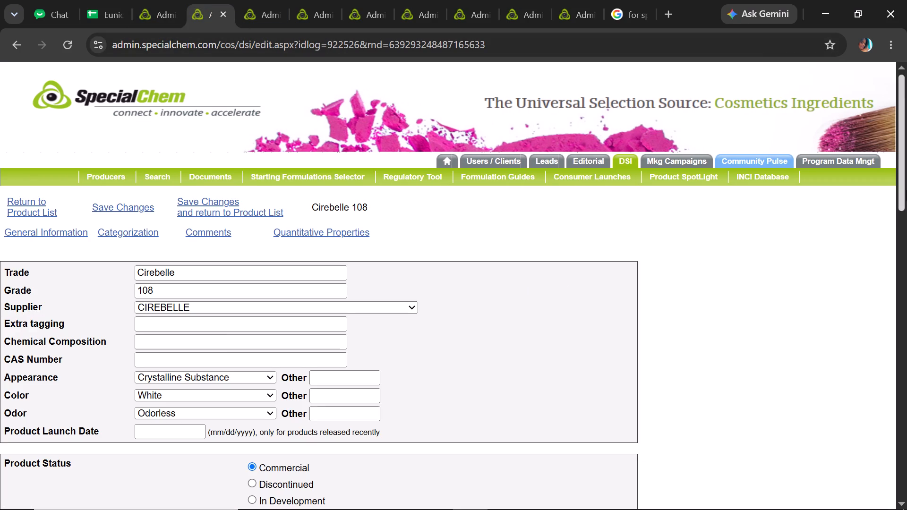
{"action": "left_click_drag", "start_coordinate": [906, 189], "coordinate": [906, 212]}
{"action": "left_click", "coordinate": [251, 442]}
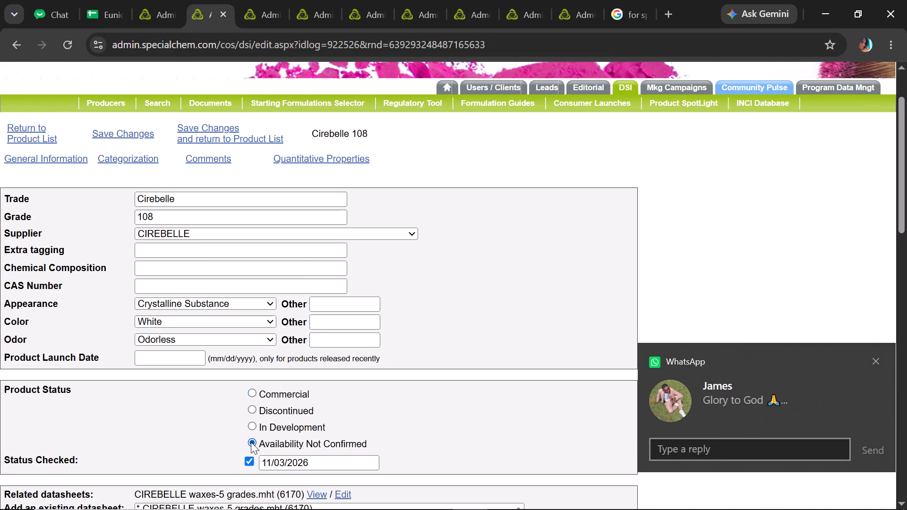
{"action": "left_click", "coordinate": [141, 135]}
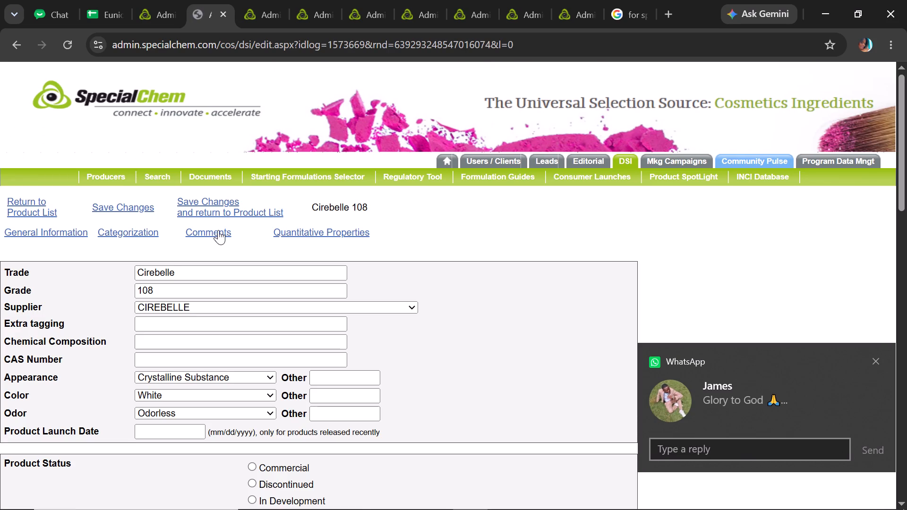
Open the Cirebelle 108 comments and replace "Cirebelle 108 by CIREBELLE" with "{product} by {supplier}" copied from the spreadsheet's Guide sheet.
{"action": "left_click", "coordinate": [218, 235]}
{"action": "left_click", "coordinate": [118, 27]}
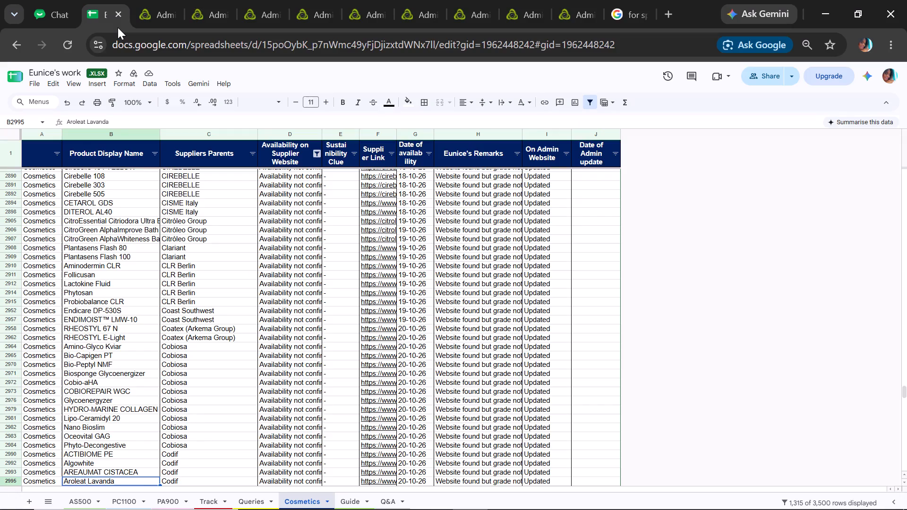
{"action": "left_click", "coordinate": [344, 495]}
{"action": "key", "text": "ctrl+c"}
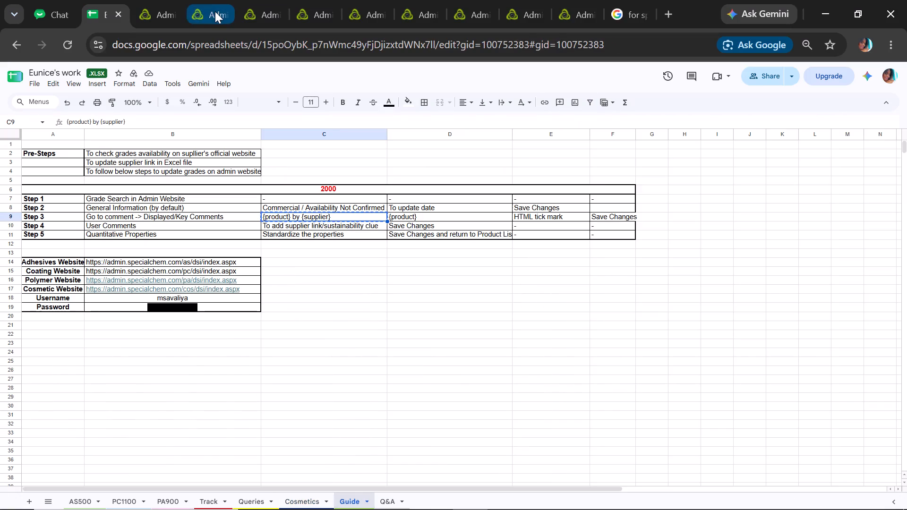
{"action": "left_click", "coordinate": [215, 11]}
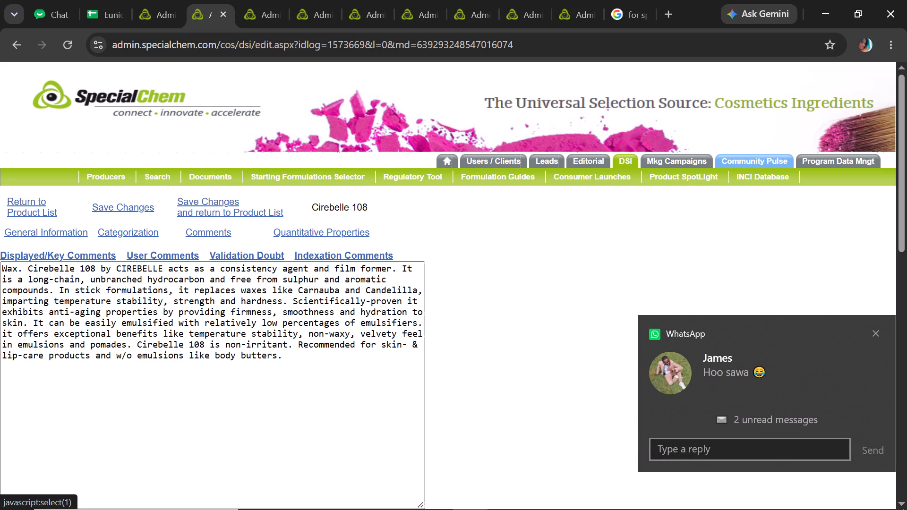
{"action": "left_click", "coordinate": [27, 266]}
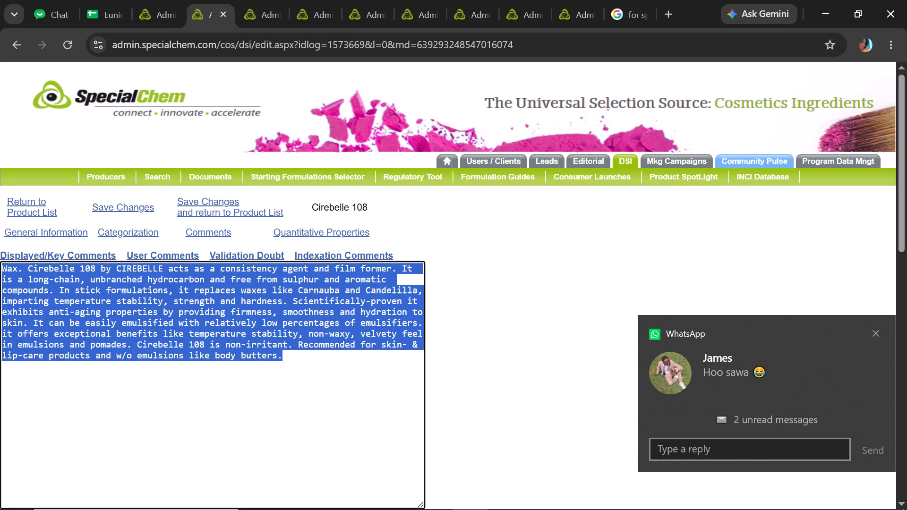
{"action": "left_click", "coordinate": [27, 266]}
{"action": "left_click", "coordinate": [27, 266]}
{"action": "left_click_drag", "start_coordinate": [27, 266], "coordinate": [140, 265]}
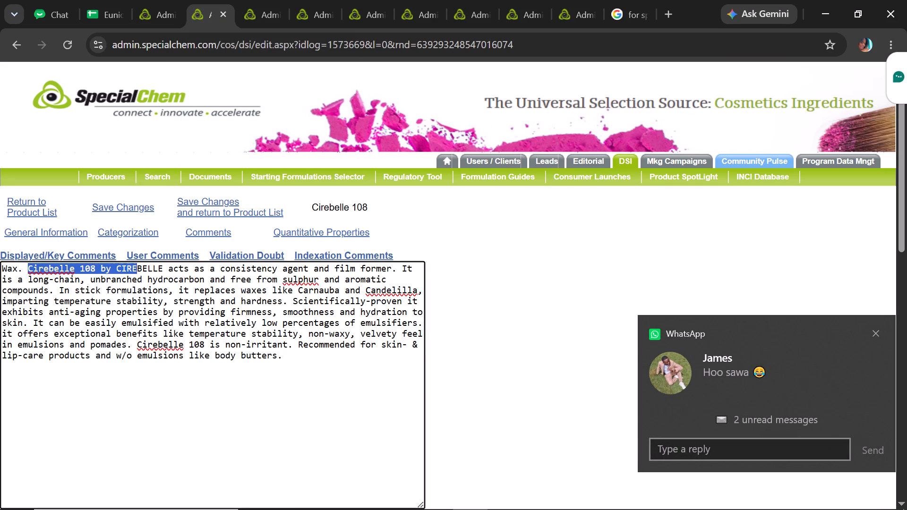
{"action": "left_click_drag", "start_coordinate": [140, 265], "coordinate": [164, 265]}
{"action": "key", "text": "ctrl+v"}
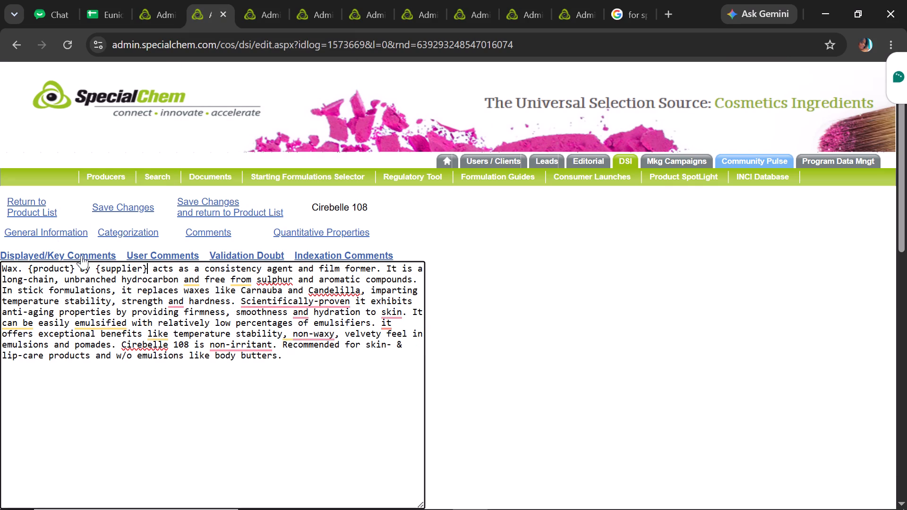
Replace the remaining "Cirebelle 108" mention in the key comment with the "{product}" placeholder copied from its opening sentence.
{"action": "left_click_drag", "start_coordinate": [75, 266], "coordinate": [31, 266]}
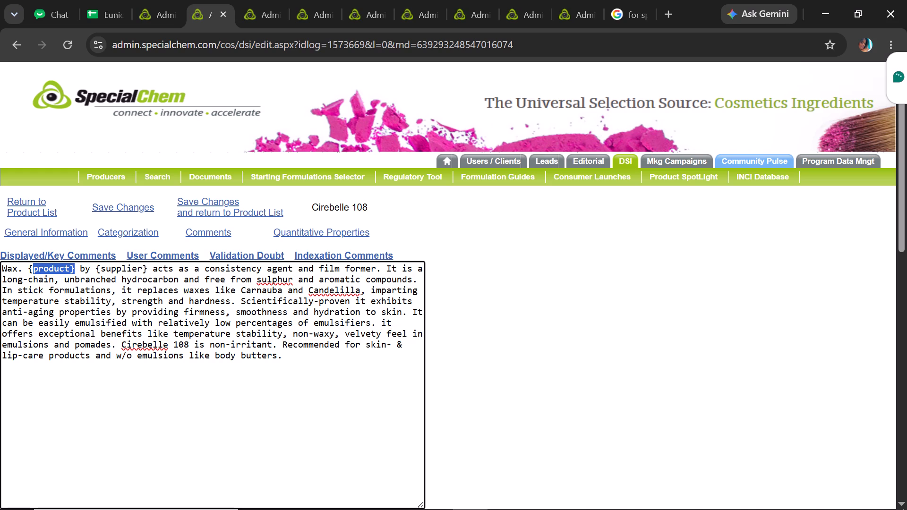
{"action": "left_click_drag", "start_coordinate": [31, 266], "coordinate": [27, 266]}
{"action": "key", "text": "ctrl+c"}
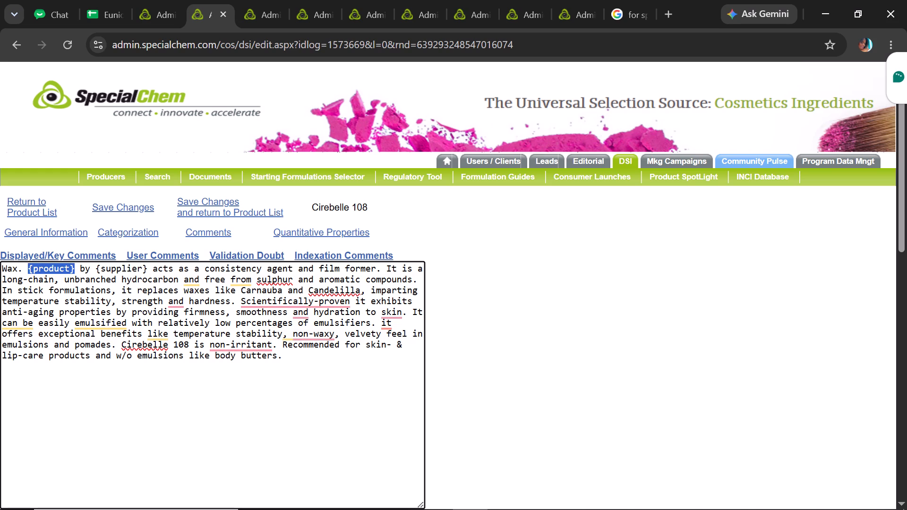
{"action": "left_click_drag", "start_coordinate": [120, 342], "coordinate": [162, 342]}
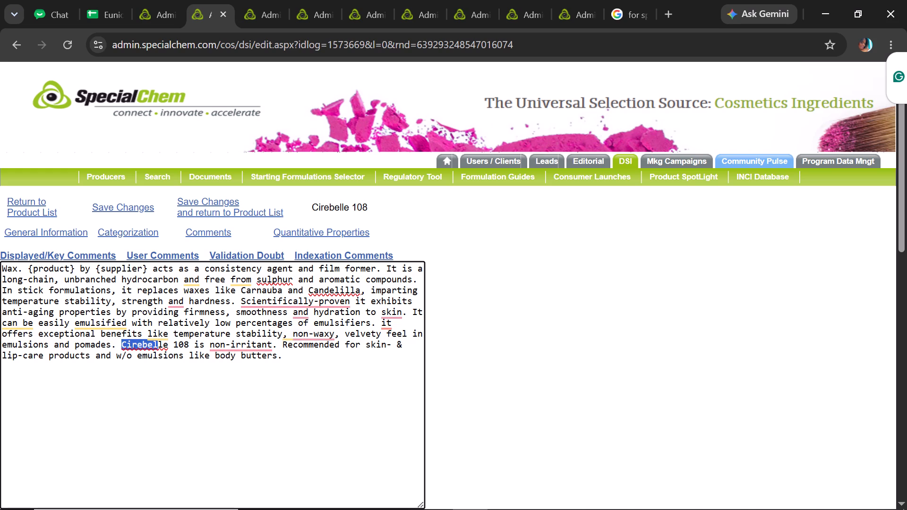
{"action": "left_click_drag", "start_coordinate": [162, 342], "coordinate": [189, 342]}
{"action": "key", "text": "ctrl+v"}
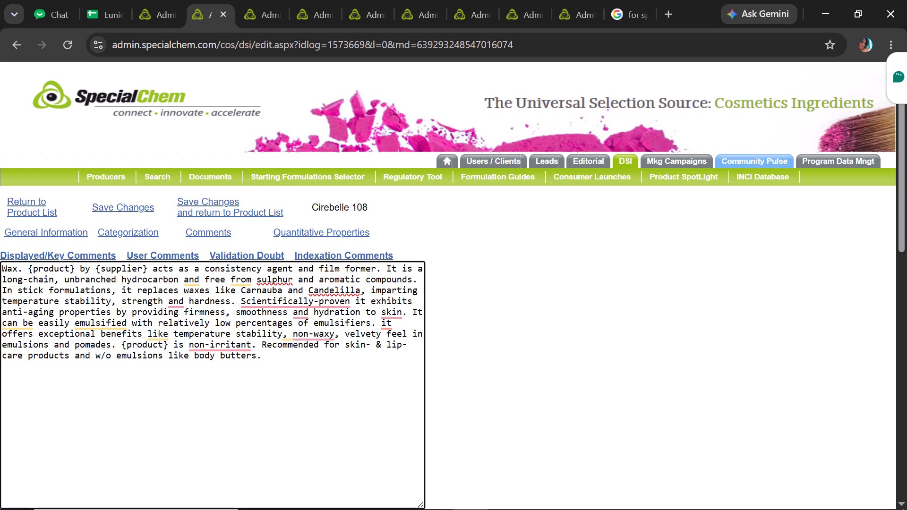
Accept grammar corrections in the comment: commas after "strength" and "smoothness", and "Scientifically proven," in place of "Scientifically-proven".
{"action": "left_click", "coordinate": [188, 324]}
{"action": "key", "text": "comma"}
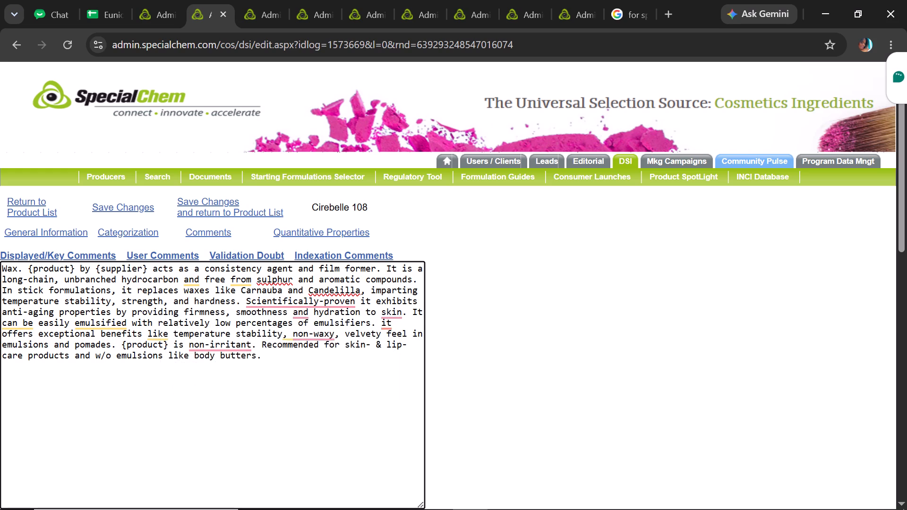
{"action": "left_click", "coordinate": [317, 327]}
{"action": "type", "text": "Scientif"}
{"action": "type", "text": "ically proven,"}
{"action": "left_click", "coordinate": [320, 340]}
{"action": "key", "text": "comma"}
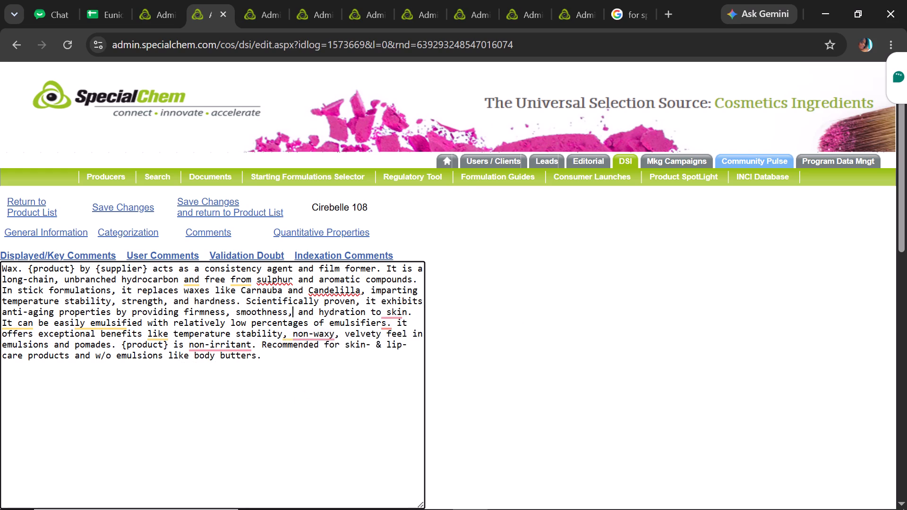
Accept the further corrections in the comment: "a non-waxy", "non-irritating" and a capitalised "It" before "offers exceptional benefits".
{"action": "left_click", "coordinate": [330, 354]}
{"action": "type", "text": "a"}
{"action": "key", "text": "space"}
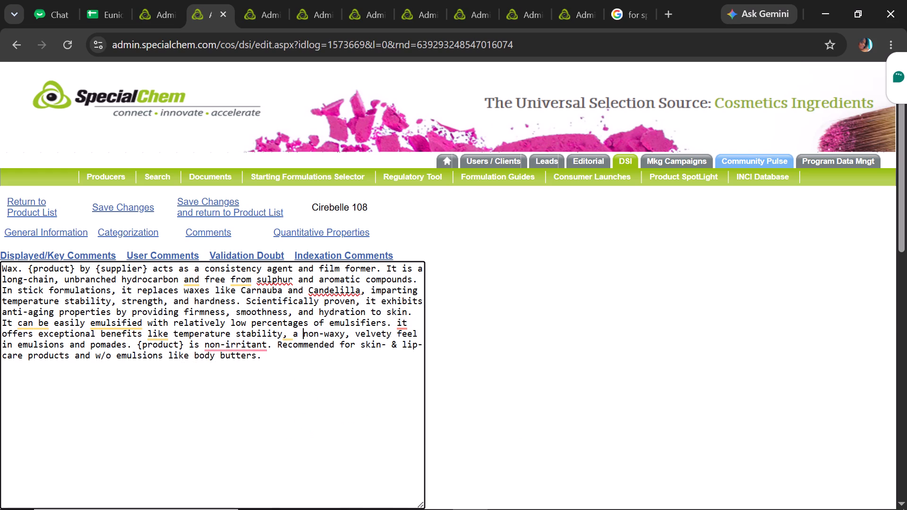
{"action": "left_click", "coordinate": [264, 381]}
{"action": "type", "text": "non-i"}
{"action": "type", "text": "rritating"}
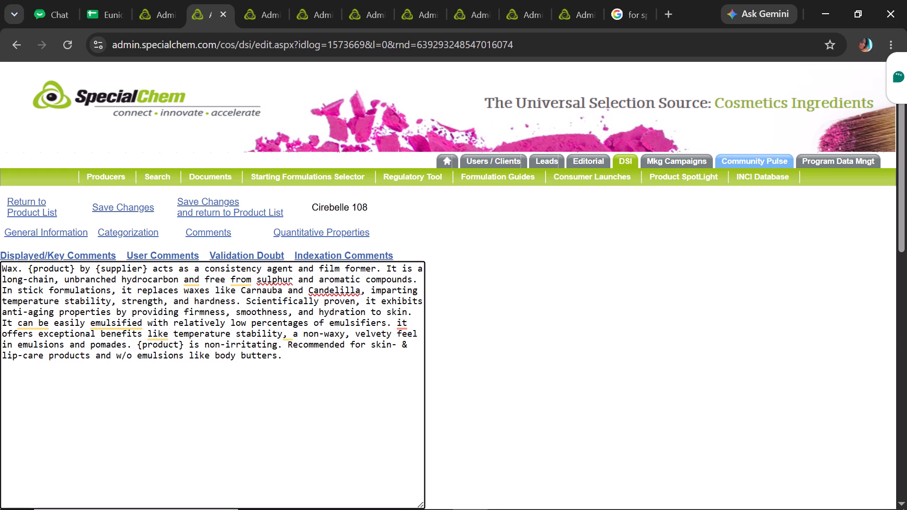
{"action": "left_click", "coordinate": [418, 347]}
{"action": "type", "text": "It"}
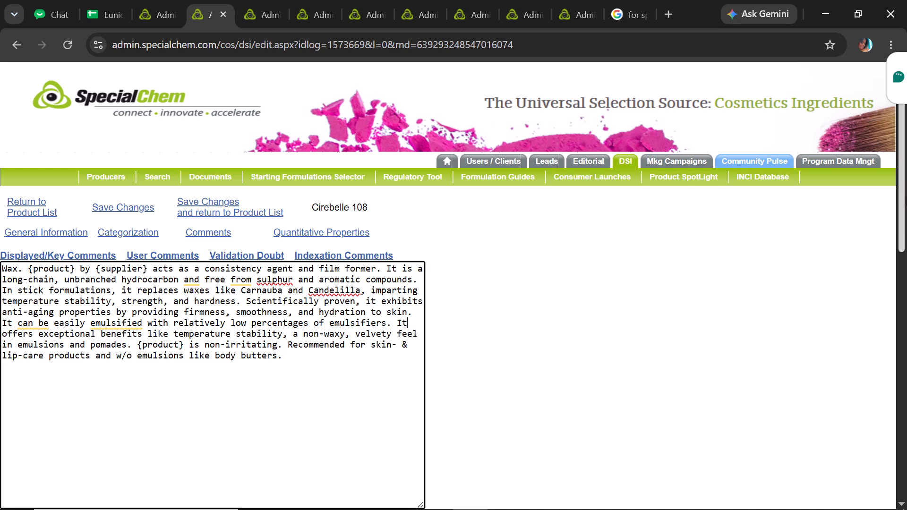
Enable Display as HTML for the Cirebelle 108 comment and save, then check the saved comment and save once more.
{"action": "left_click_drag", "start_coordinate": [906, 172], "coordinate": [906, 192]}
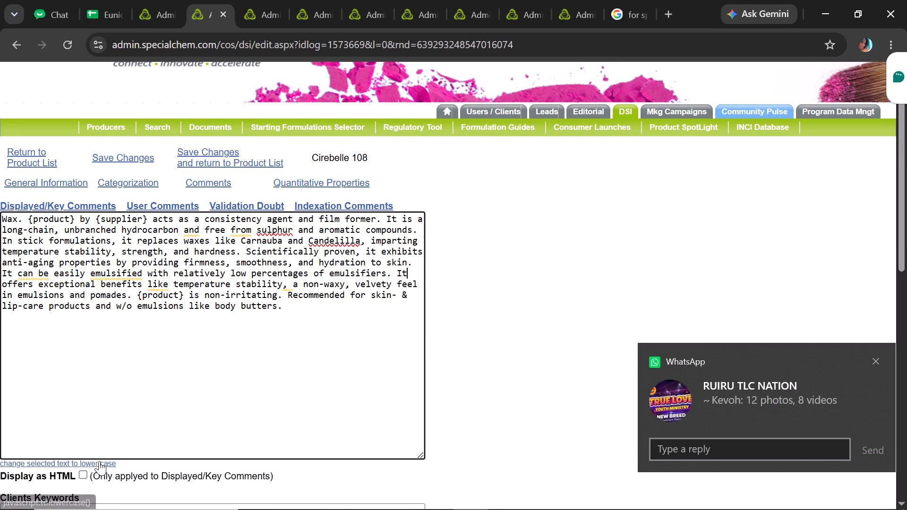
{"action": "left_click", "coordinate": [83, 475]}
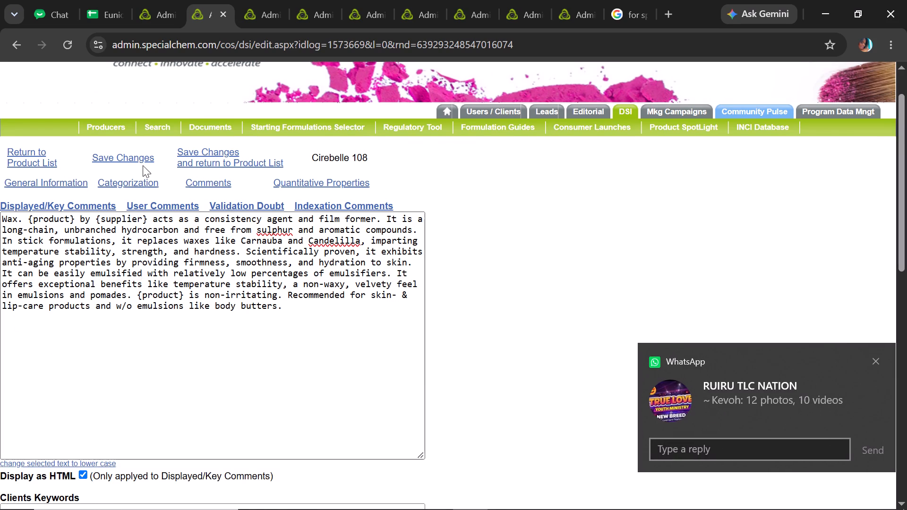
{"action": "left_click", "coordinate": [131, 156]}
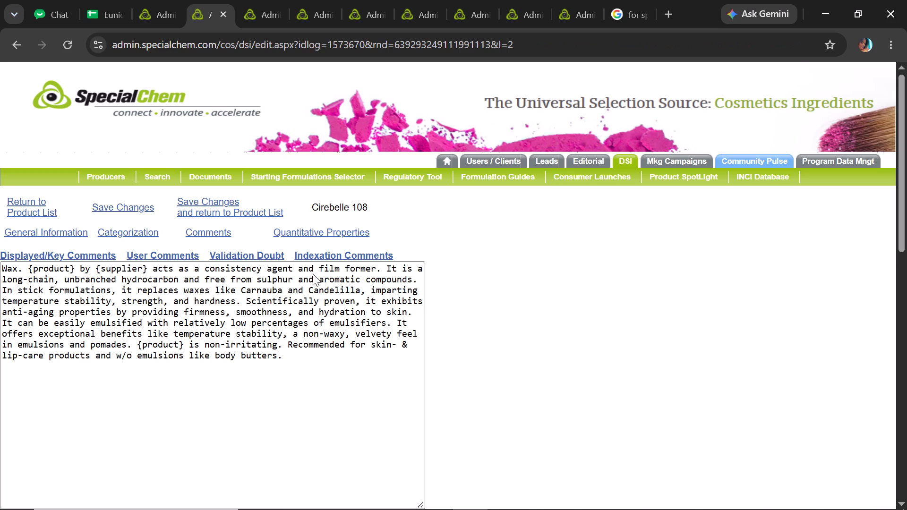
{"action": "left_click_drag", "start_coordinate": [906, 184], "coordinate": [906, 231]}
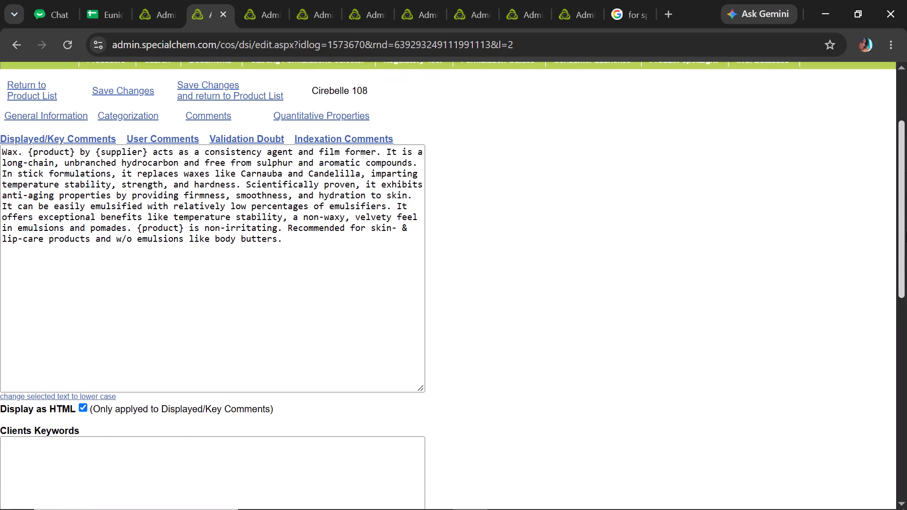
{"action": "left_click_drag", "start_coordinate": [906, 231], "coordinate": [906, 219]}
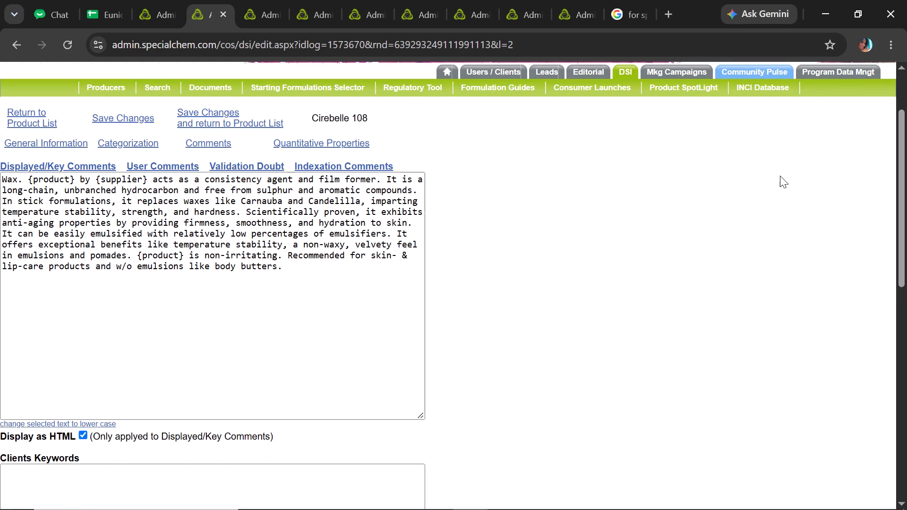
{"action": "left_click", "coordinate": [107, 117]}
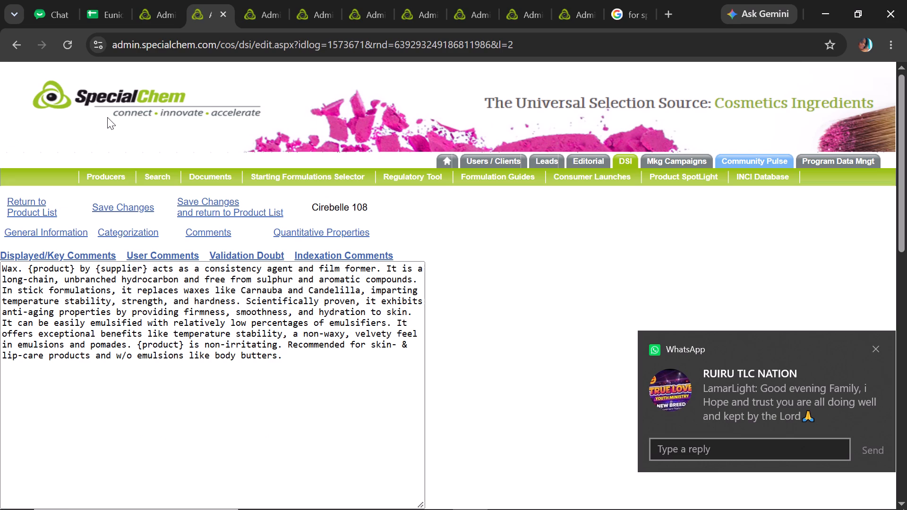
In the quantitative properties of Cirebelle 108, rename the Molecular Weight property as "Molecular Weight, Mw", then save and return to the product list.
{"action": "left_click", "coordinate": [313, 234]}
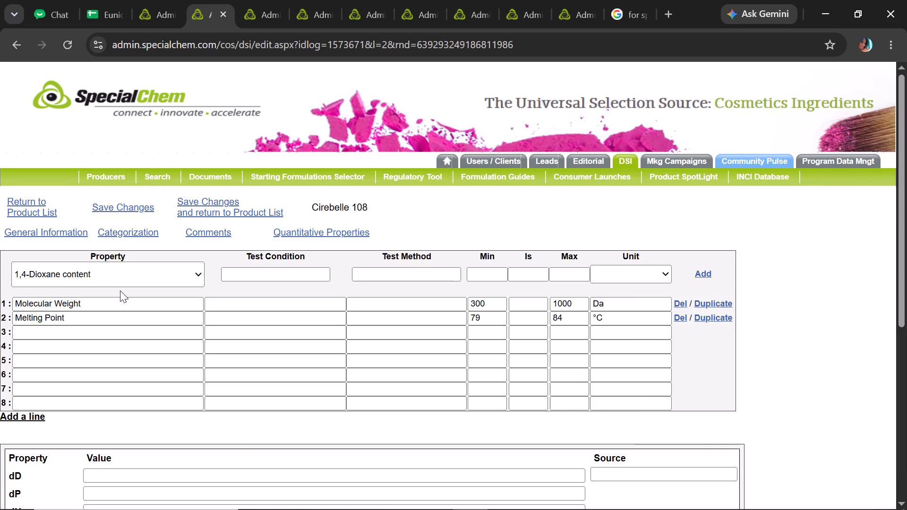
{"action": "left_click", "coordinate": [119, 300]}
{"action": "left_click", "coordinate": [141, 326]}
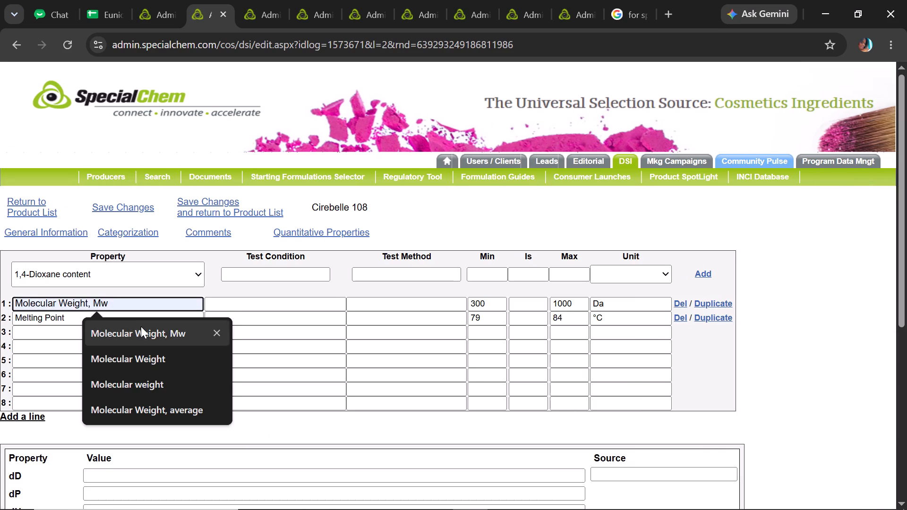
{"action": "left_click", "coordinate": [197, 201]}
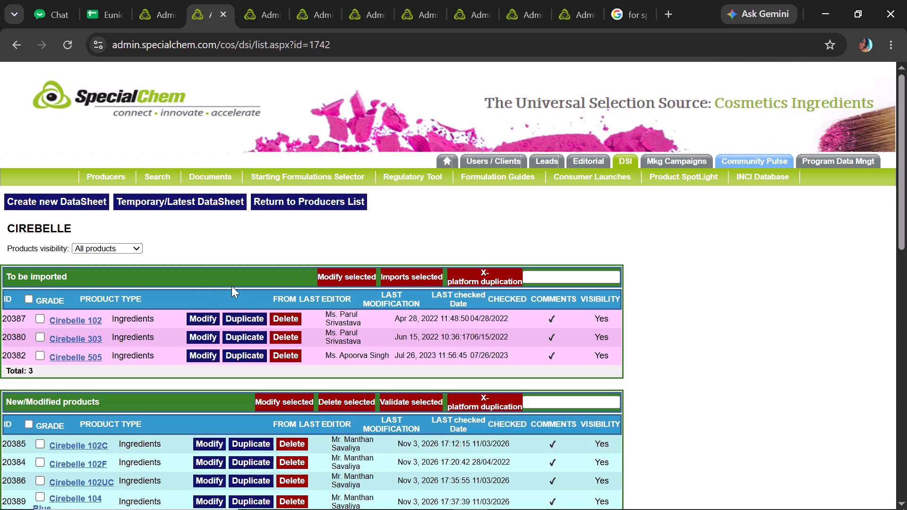
Open Cirebelle 303 for modification, set its product status to Availability Not Confirmed and save the changes.
{"action": "left_click", "coordinate": [210, 339]}
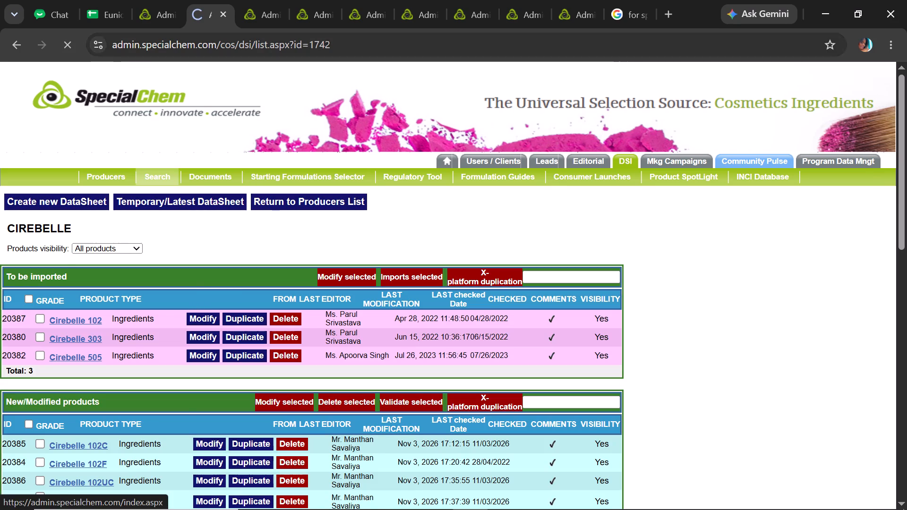
{"action": "left_click_drag", "start_coordinate": [906, 169], "coordinate": [903, 192]}
{"action": "left_click", "coordinate": [251, 444]}
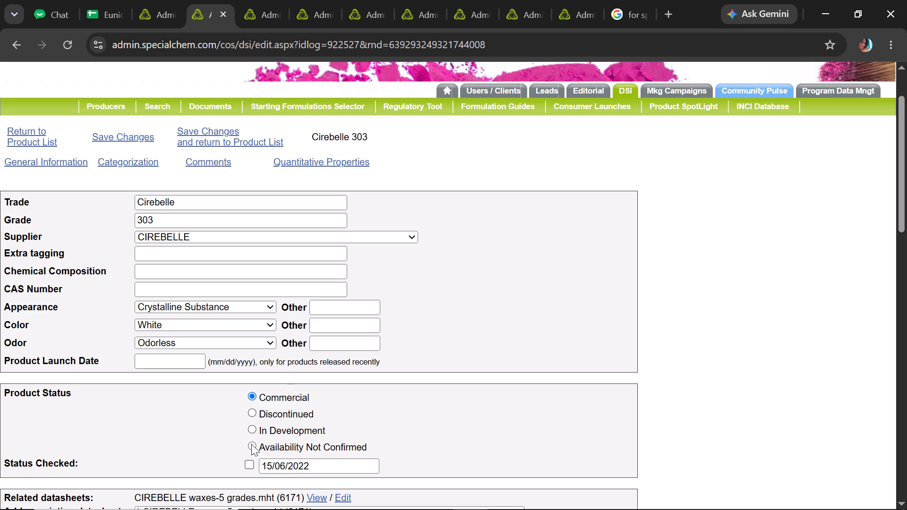
{"action": "left_click", "coordinate": [123, 136]}
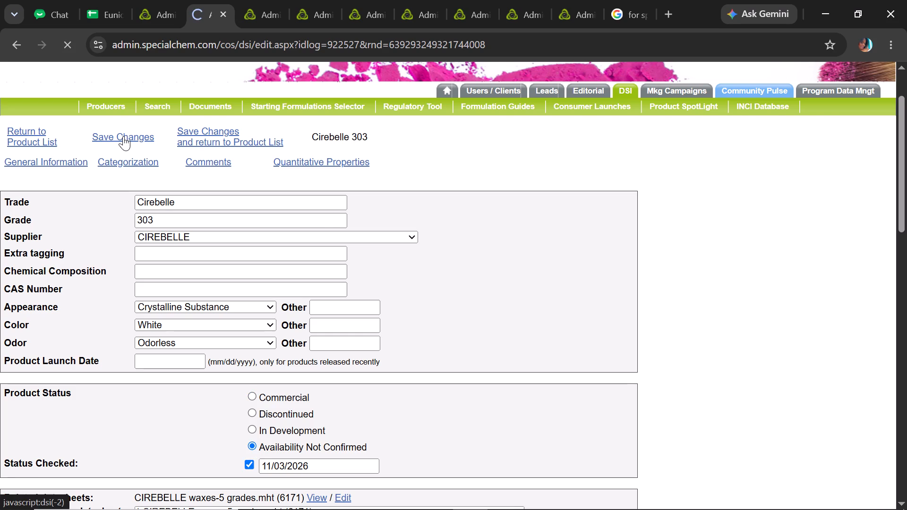
Open the Cirebelle 303 comments and replace "Cirebelle 303 by CIREBELLE" with "{product} by {supplier}" copied from the spreadsheet's Guide sheet.
{"action": "left_click", "coordinate": [221, 235]}
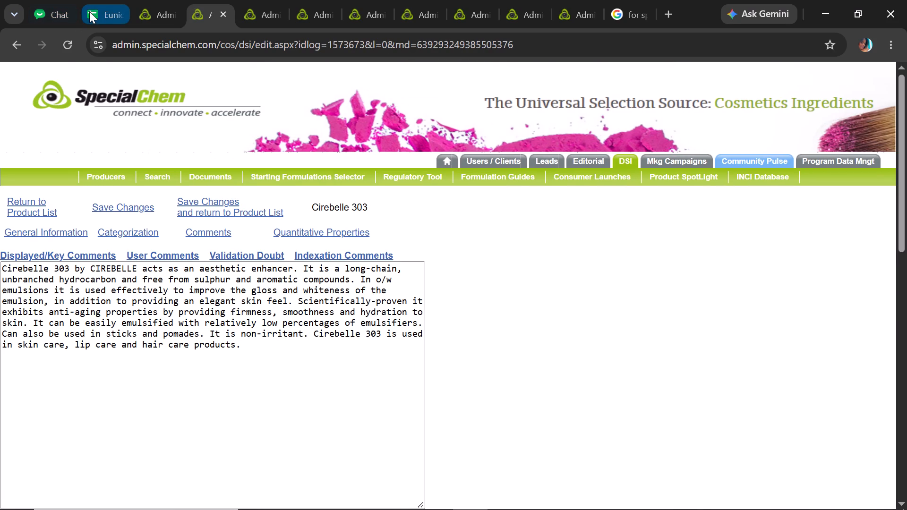
{"action": "left_click", "coordinate": [109, 14]}
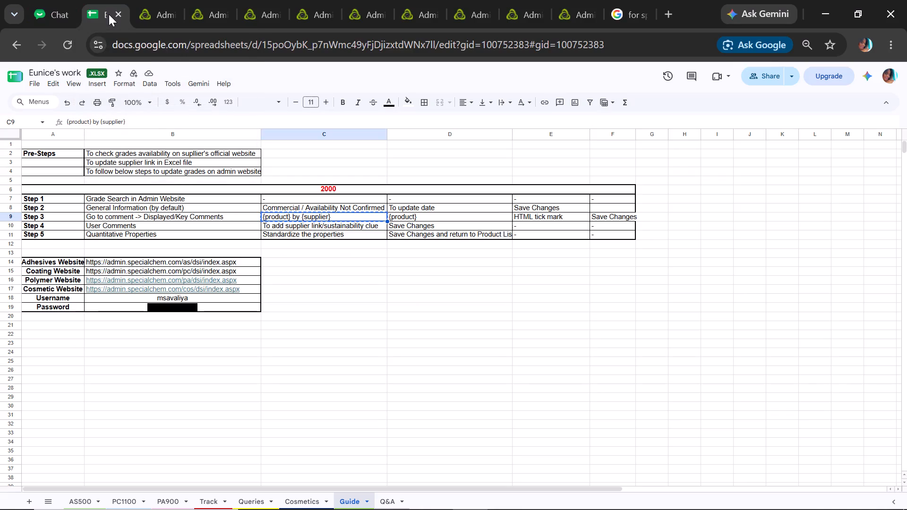
{"action": "key", "text": "ctrl+c"}
{"action": "left_click", "coordinate": [219, 2]}
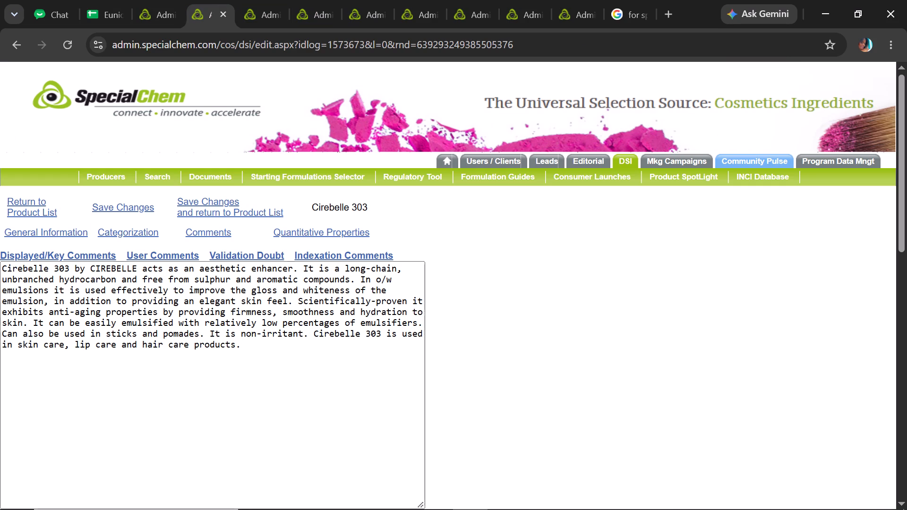
{"action": "double_click", "coordinate": [137, 267]}
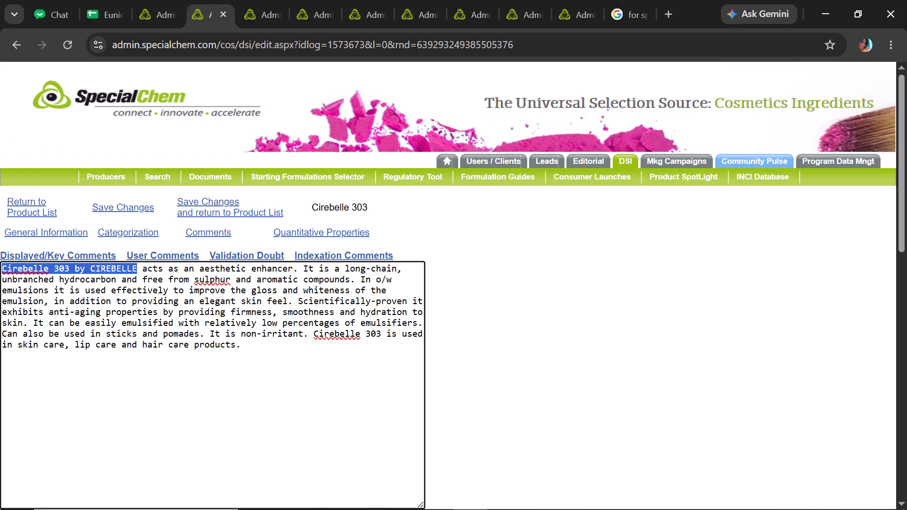
{"action": "key", "text": "ctrl+v"}
Replace the remaining "Cirebelle 303" mention in the key comment with the "{product}" placeholder copied from its opening sentence.
{"action": "left_click_drag", "start_coordinate": [49, 268], "coordinate": [2, 263]}
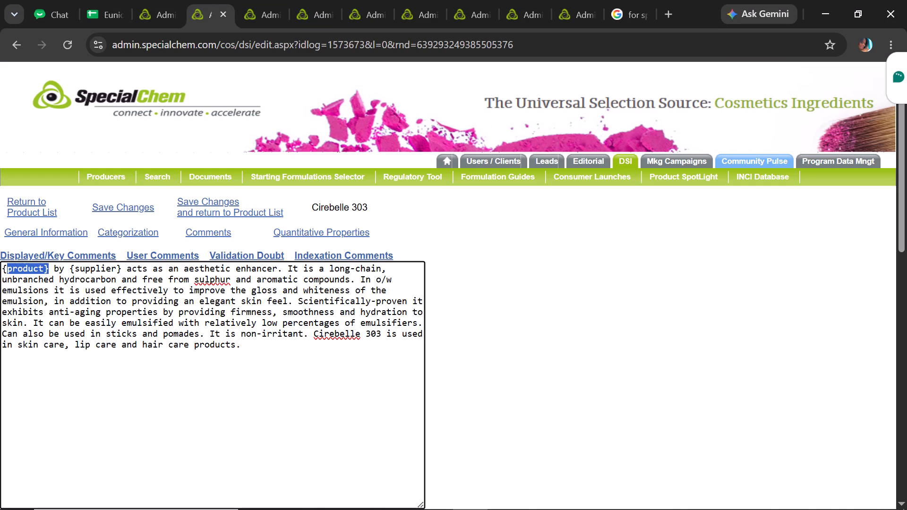
{"action": "left_click_drag", "start_coordinate": [2, 263], "coordinate": [0, 263]}
{"action": "key", "text": "ctrl+c"}
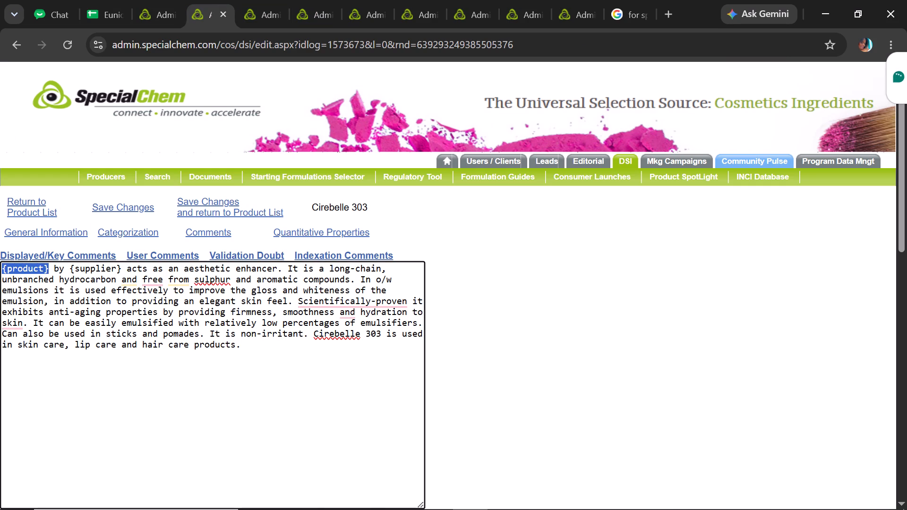
{"action": "left_click_drag", "start_coordinate": [314, 331], "coordinate": [396, 331]}
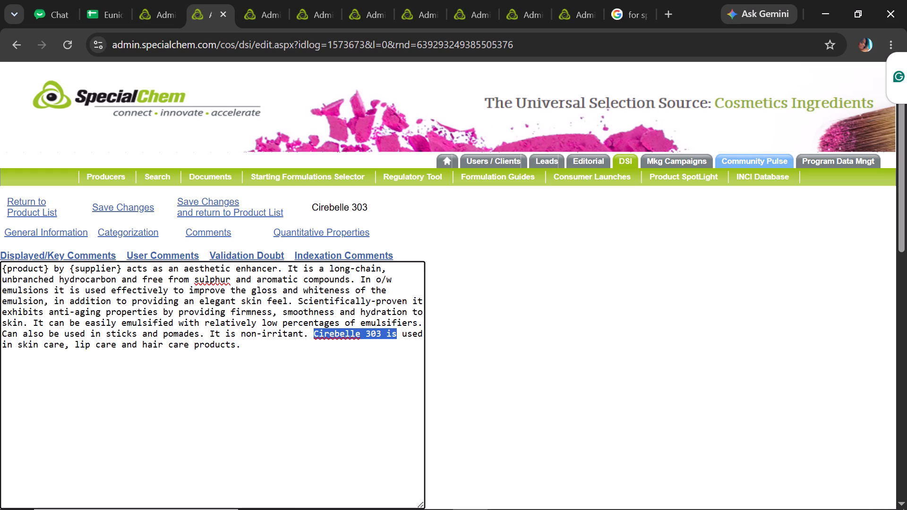
{"action": "left_click_drag", "start_coordinate": [396, 331], "coordinate": [381, 334]}
{"action": "key", "text": "ctrl+v"}
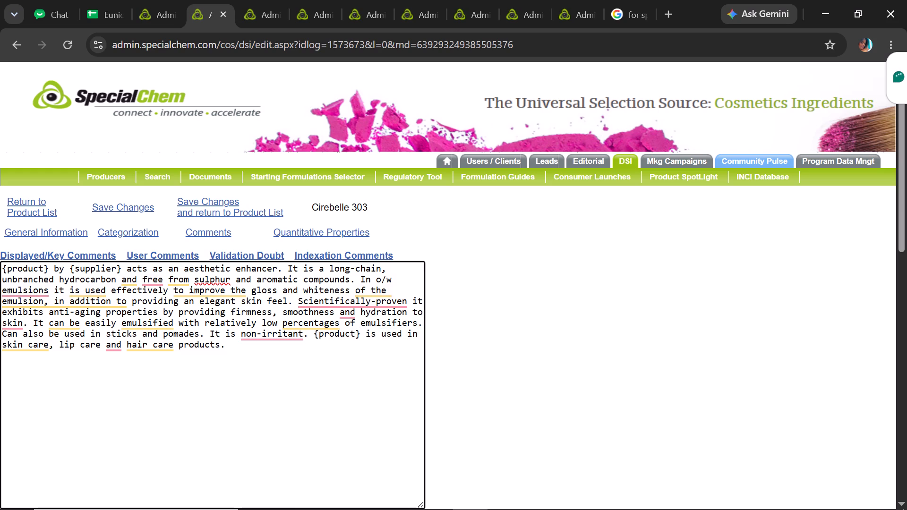
In the Cirebelle 303 key comment, accept the Grammarly corrections for "Scientifically proven,", "is free", "emulsions," and "the skin".
{"action": "left_click", "coordinate": [343, 314]}
{"action": "type", "text": "Scient"}
{"action": "type", "text": "ifically proven"}
{"action": "key", "text": "comma"}
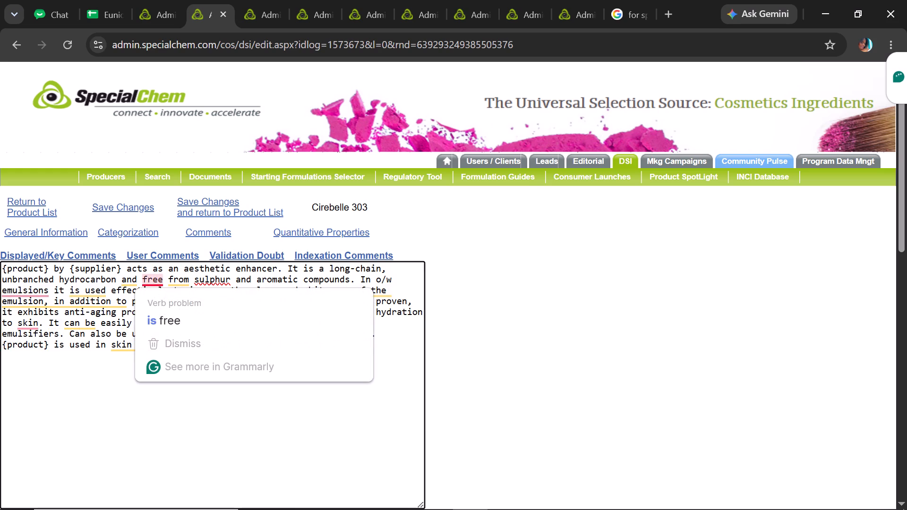
{"action": "left_click", "coordinate": [156, 292]}
{"action": "type", "text": "is"}
{"action": "key", "text": "space"}
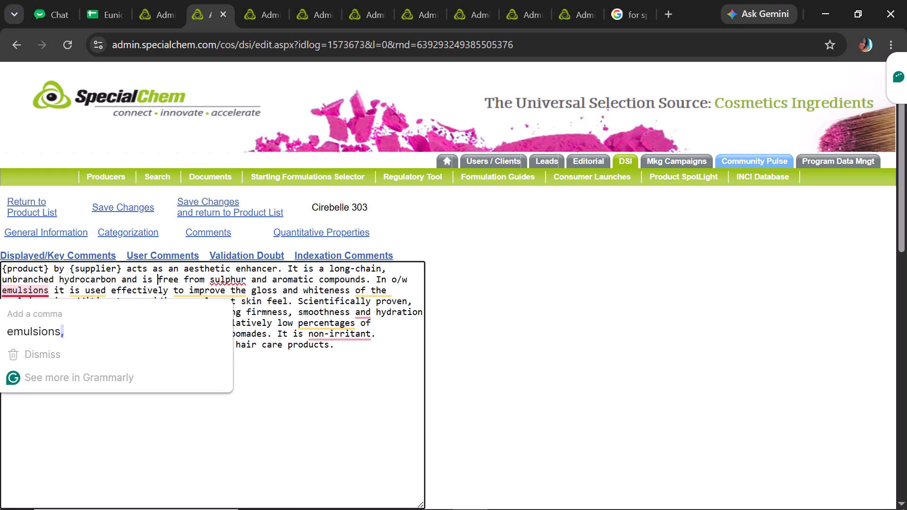
{"action": "left_click", "coordinate": [53, 315]}
{"action": "key", "text": "comma"}
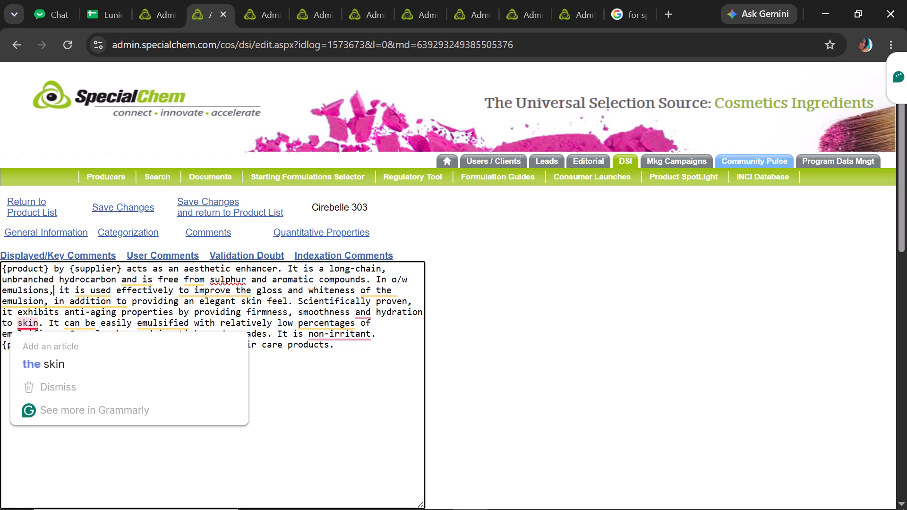
{"action": "left_click", "coordinate": [51, 346]}
{"action": "type", "text": "the"}
{"action": "key", "text": "space"}
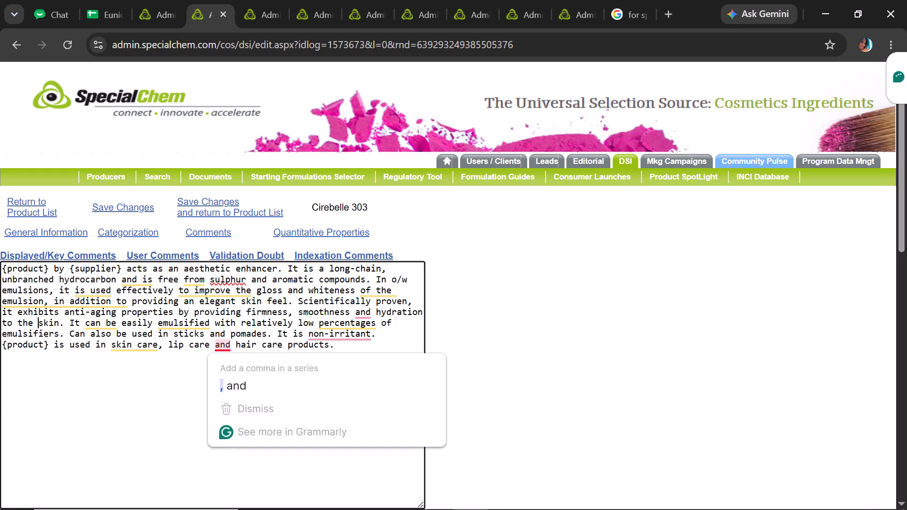
Accept the remaining Grammarly corrections in the comment: series commas after "lip care" and "smoothness", and "non-irritating".
{"action": "left_click", "coordinate": [244, 372]}
{"action": "key", "text": "comma"}
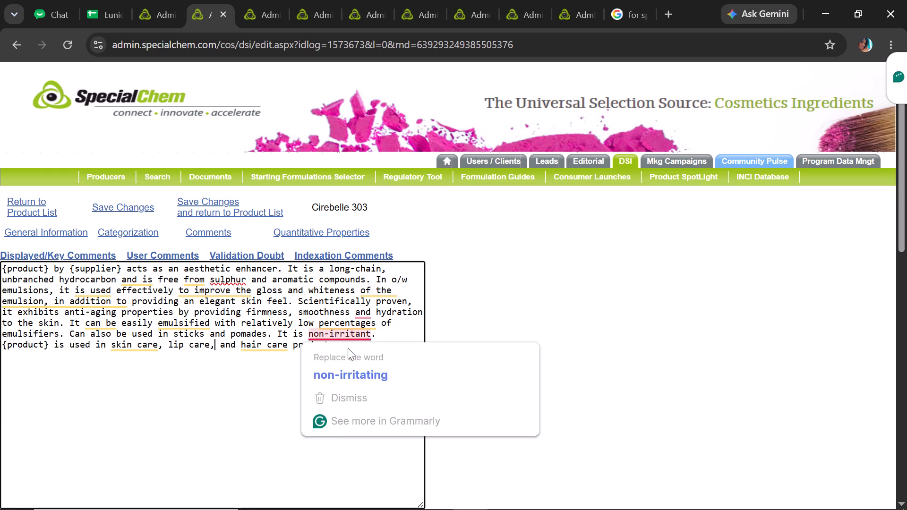
{"action": "left_click_drag", "start_coordinate": [348, 348], "coordinate": [364, 313]}
{"action": "type", "text": "non-irritating"}
{"action": "left_click", "coordinate": [388, 333]}
{"action": "key", "text": "comma"}
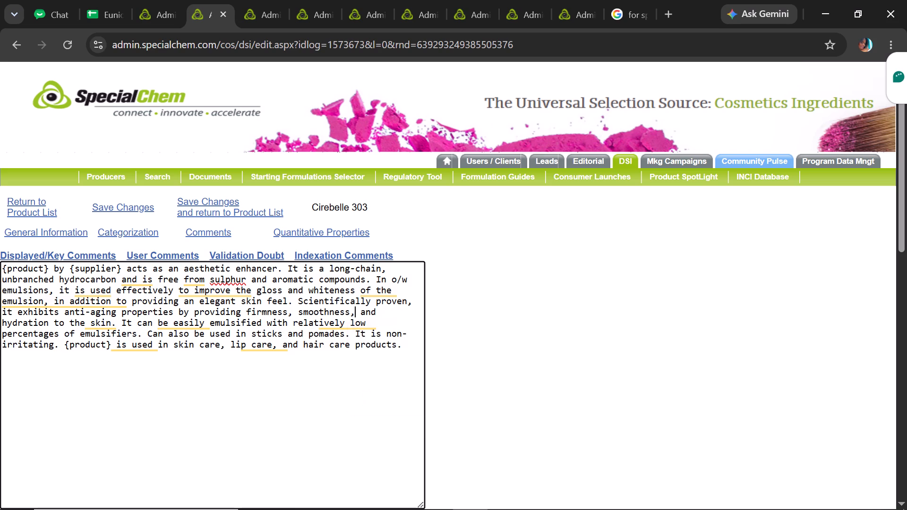
Enable Display as HTML for the Cirebelle 303 key comment, save the changes and check its user comments.
{"action": "left_click_drag", "start_coordinate": [906, 186], "coordinate": [906, 212]}
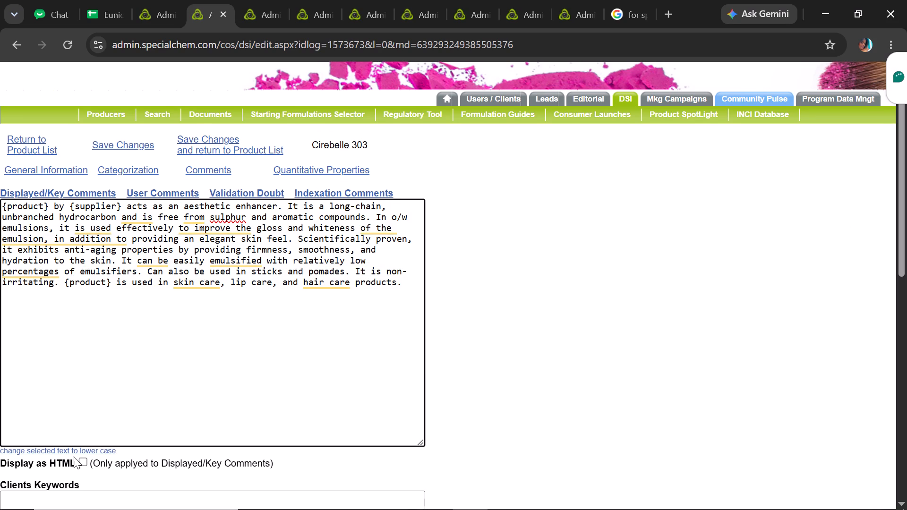
{"action": "left_click", "coordinate": [85, 460]}
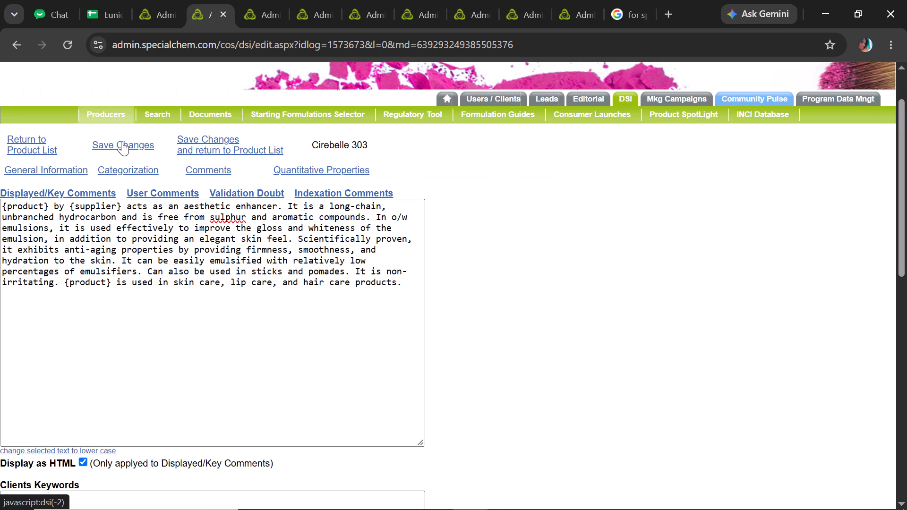
{"action": "left_click", "coordinate": [122, 141]}
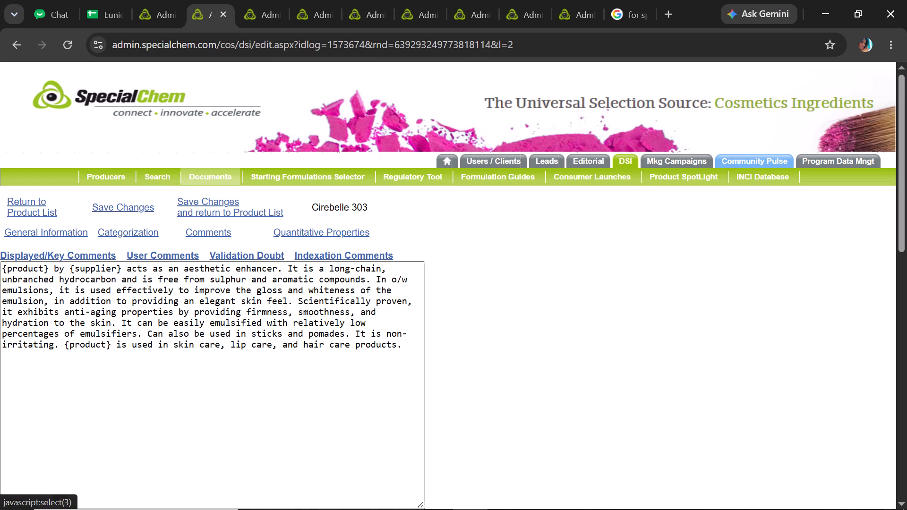
{"action": "left_click", "coordinate": [185, 253]}
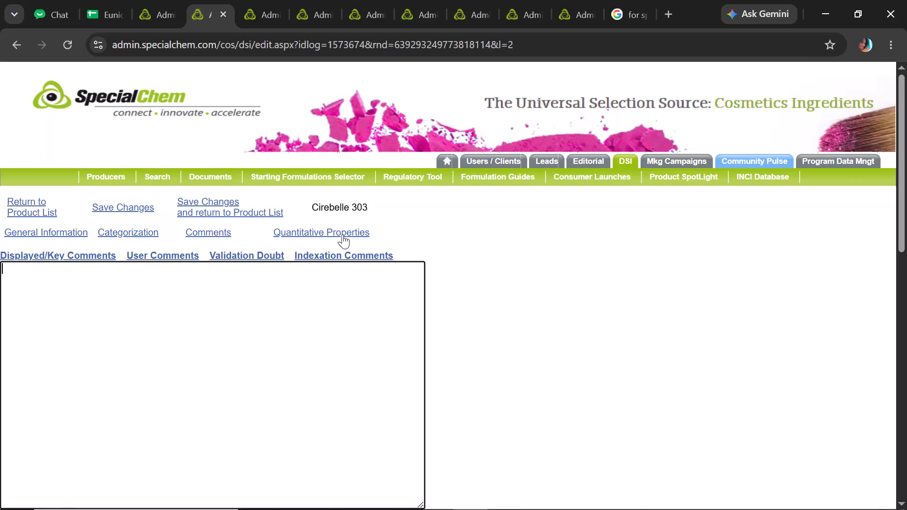
In the quantitative properties of Cirebelle 303, rename Molecular Weight as "Molecular Weight, Mw", then save and return to the product list.
{"action": "left_click", "coordinate": [342, 234]}
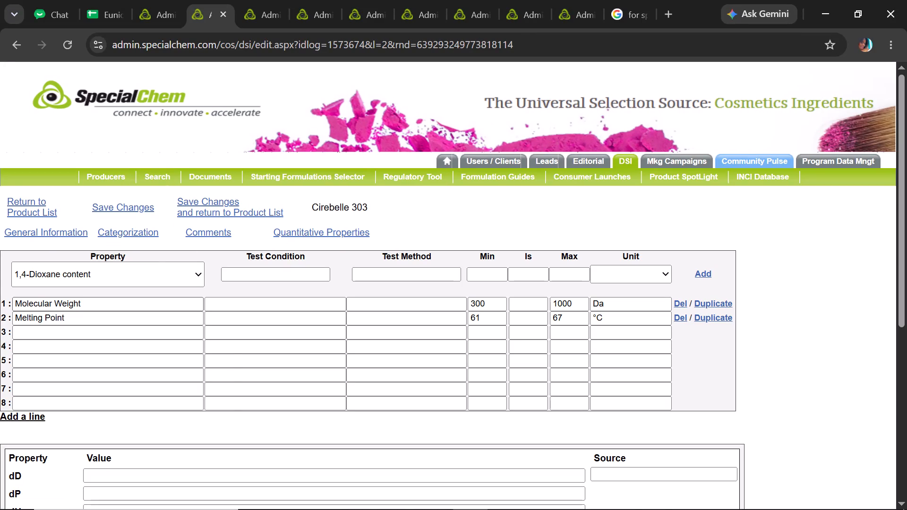
{"action": "left_click", "coordinate": [124, 302]}
{"action": "left_click", "coordinate": [139, 323]}
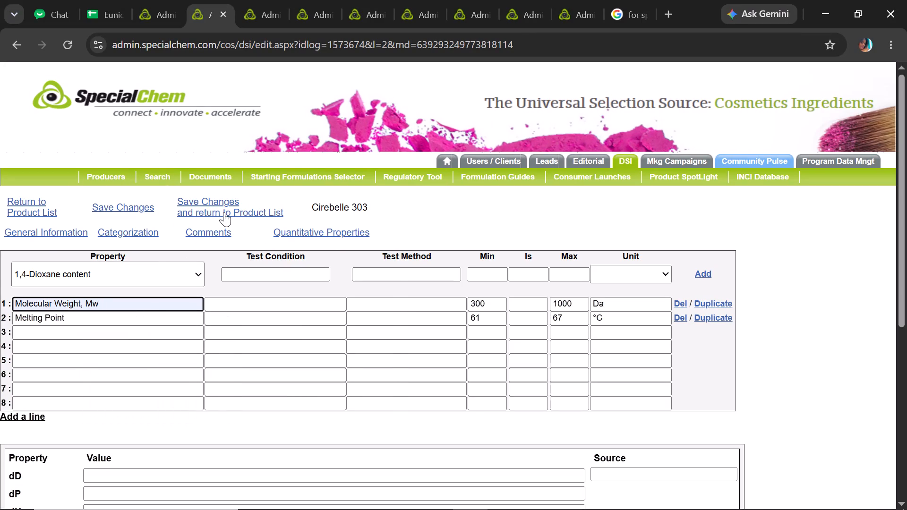
{"action": "left_click", "coordinate": [224, 212]}
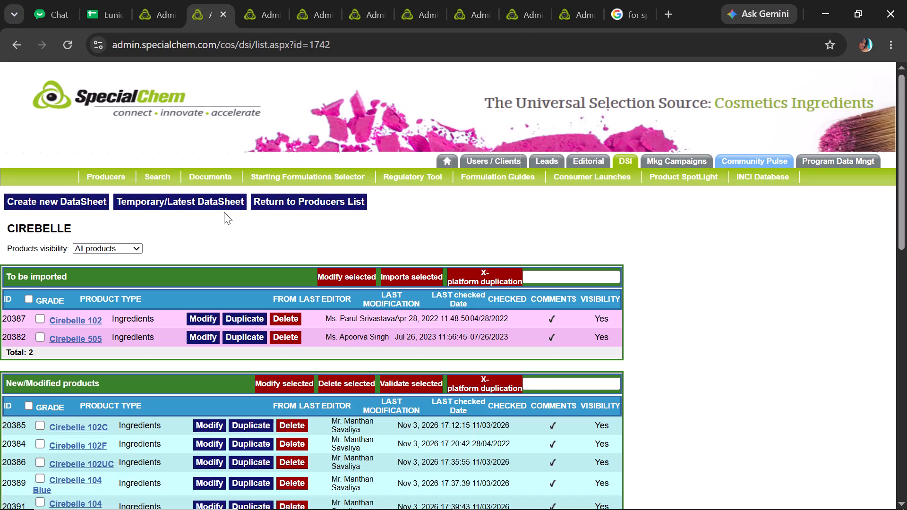
Open Cirebelle 505 for modification, set its product status to Availability Not Confirmed and save the changes.
{"action": "left_click", "coordinate": [204, 332]}
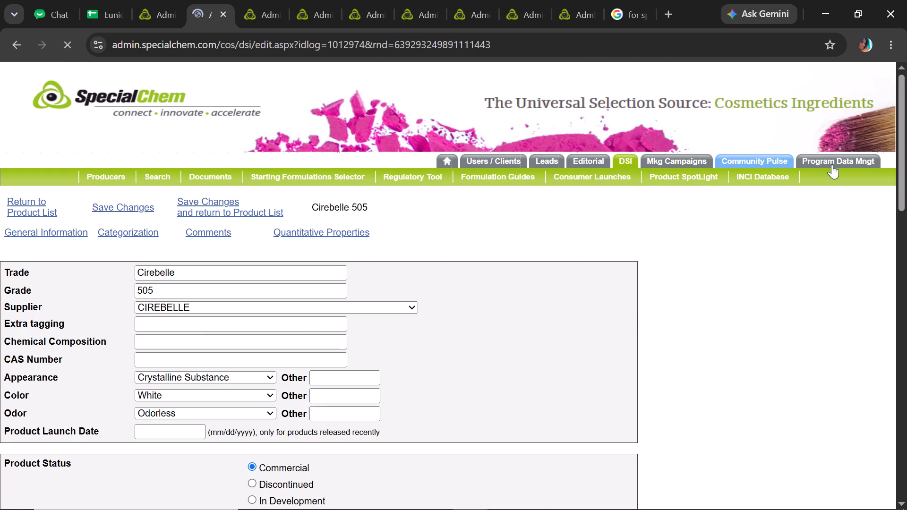
{"action": "left_click_drag", "start_coordinate": [903, 134], "coordinate": [903, 154]}
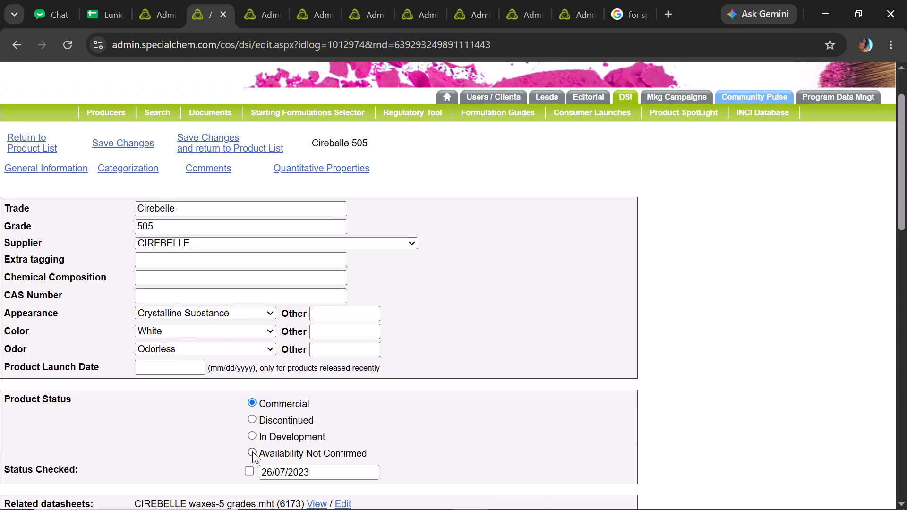
{"action": "left_click", "coordinate": [252, 451]}
{"action": "left_click", "coordinate": [135, 140]}
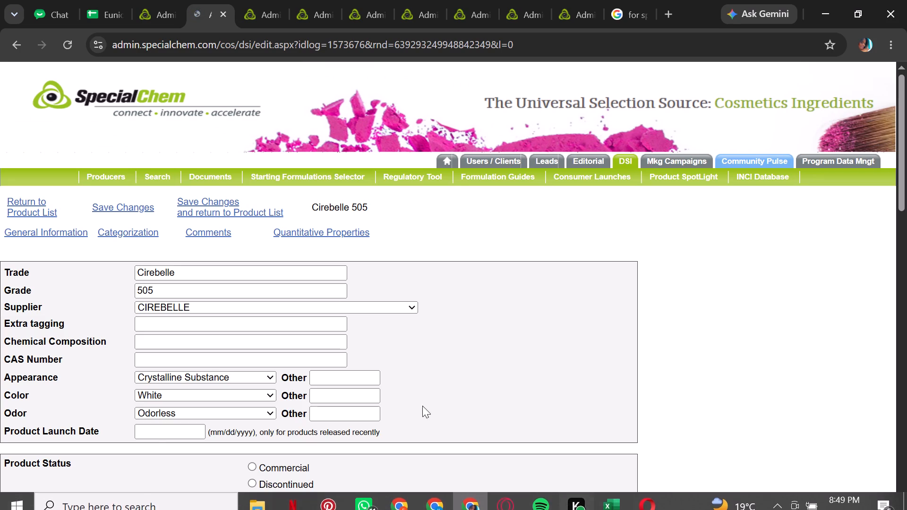
{"action": "left_click_drag", "start_coordinate": [906, 161], "coordinate": [906, 182]}
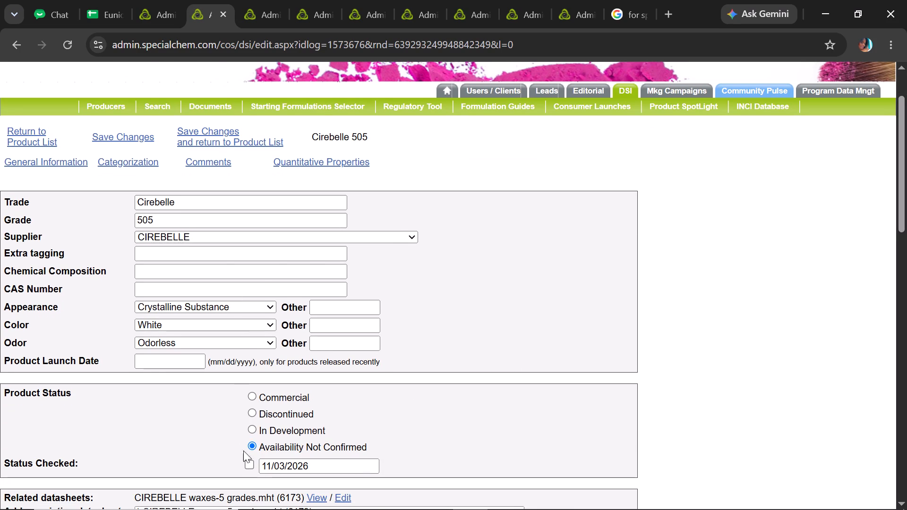
Review the Cirebelle 505 comments, rename its Molecular Weight property as "Molecular Weight, Mw", then save and return to the product list.
{"action": "left_click", "coordinate": [226, 166]}
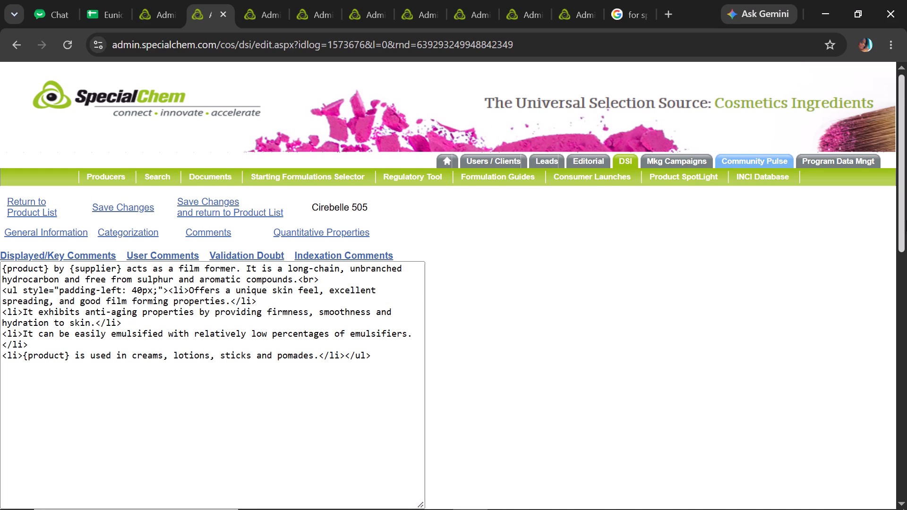
{"action": "left_click_drag", "start_coordinate": [906, 220], "coordinate": [906, 246]}
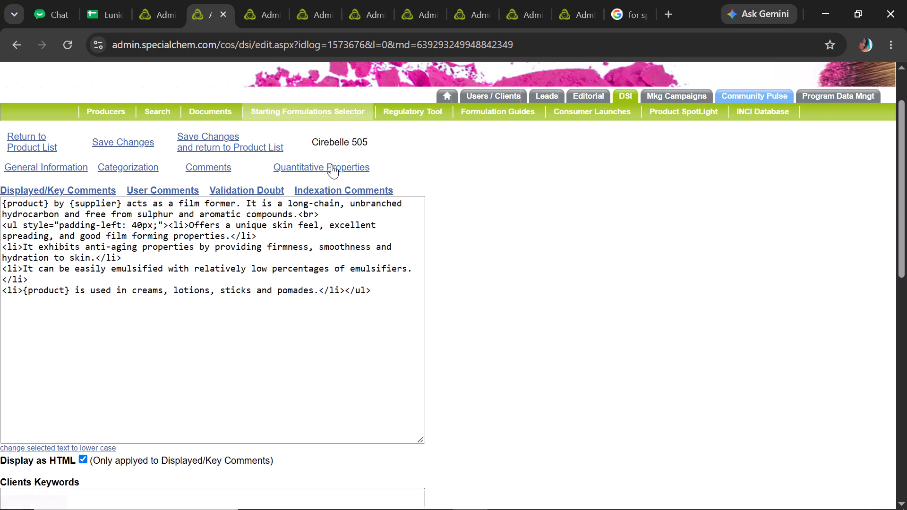
{"action": "left_click", "coordinate": [332, 164]}
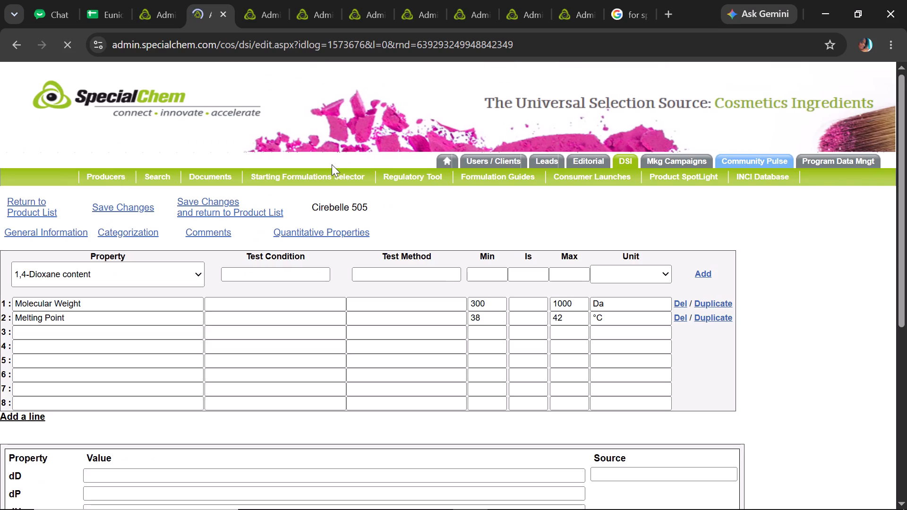
{"action": "left_click", "coordinate": [110, 306]}
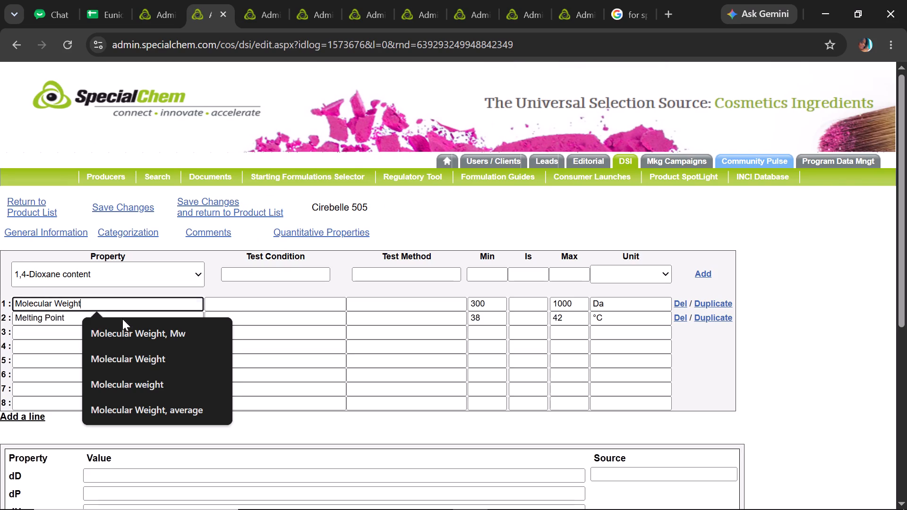
{"action": "left_click", "coordinate": [125, 322]}
{"action": "left_click", "coordinate": [196, 209]}
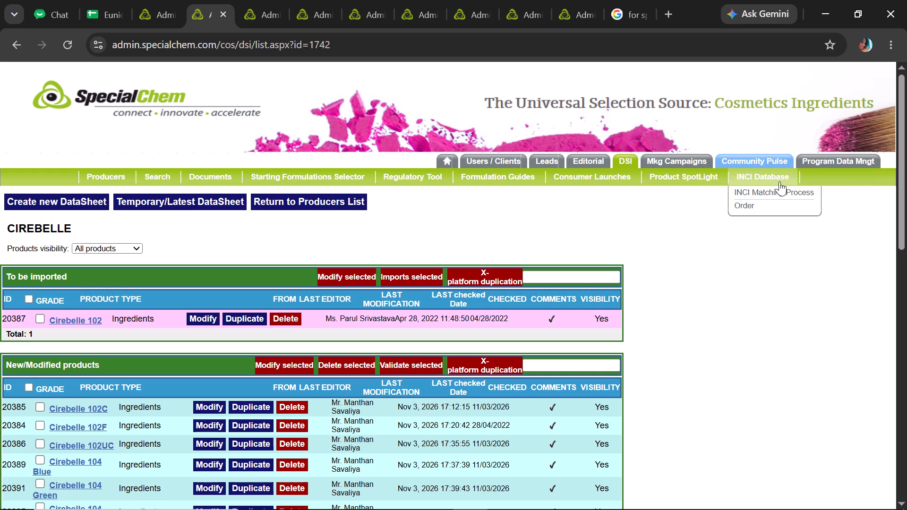
{"action": "left_click_drag", "start_coordinate": [906, 191], "coordinate": [901, 388]}
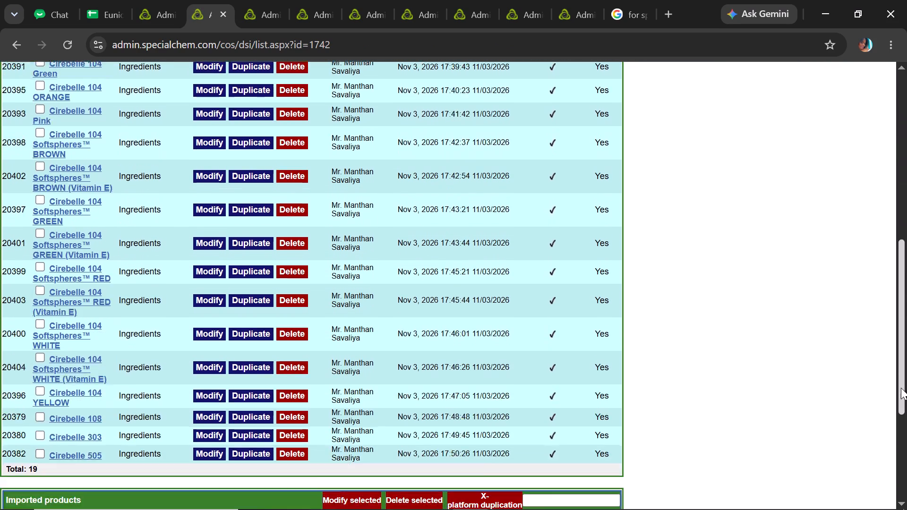
{"action": "left_click_drag", "start_coordinate": [901, 388], "coordinate": [906, 509]}
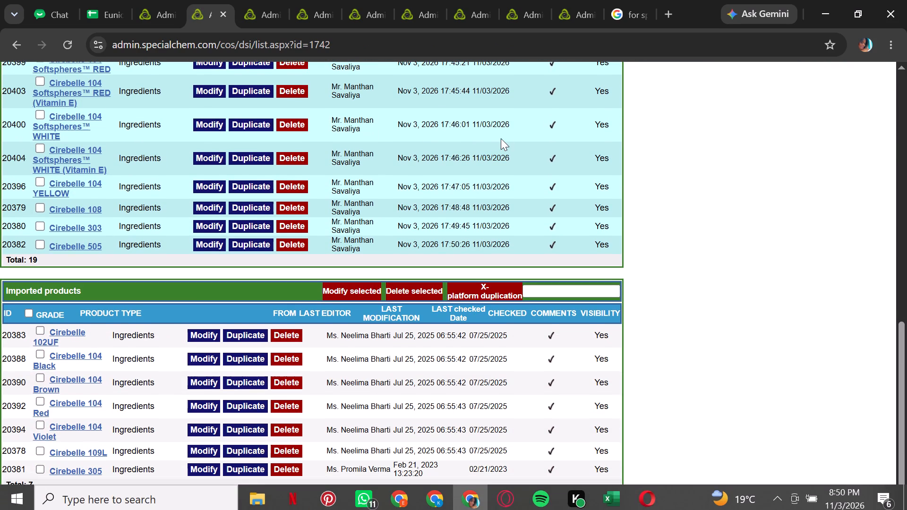
Copy CETAROL GDS from the spreadsheet's Cosmetics sheet, search for it by trade/grade on the admin site and open the product.
{"action": "left_click", "coordinate": [96, 1]}
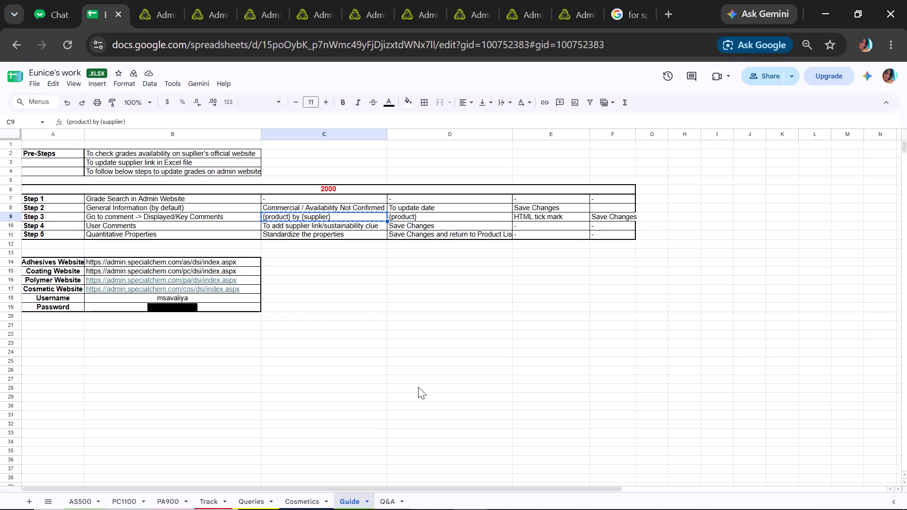
{"action": "left_click", "coordinate": [309, 492]}
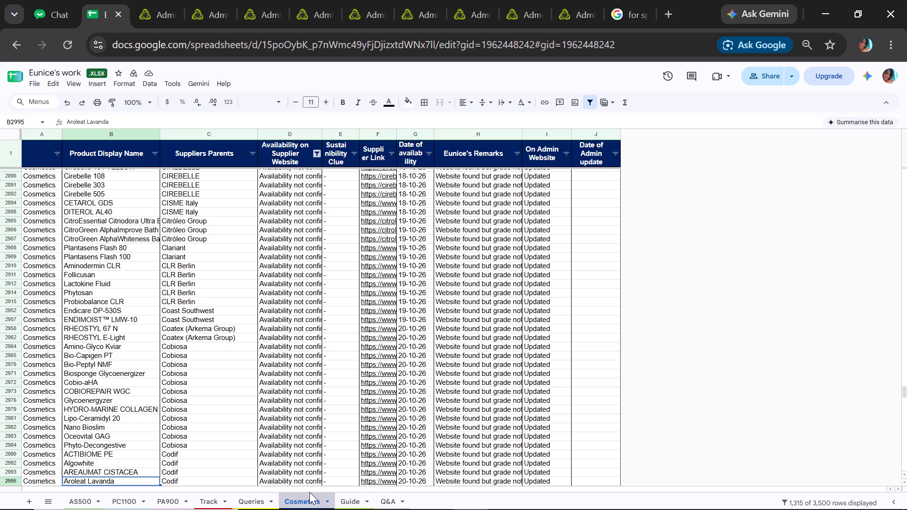
{"action": "left_click", "coordinate": [118, 201]}
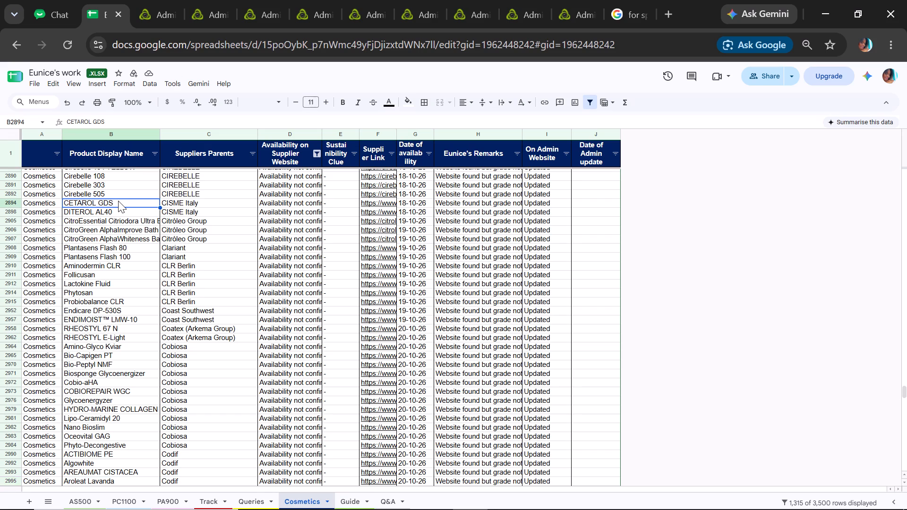
{"action": "key", "text": "ctrl+c"}
{"action": "left_click", "coordinate": [147, 0]}
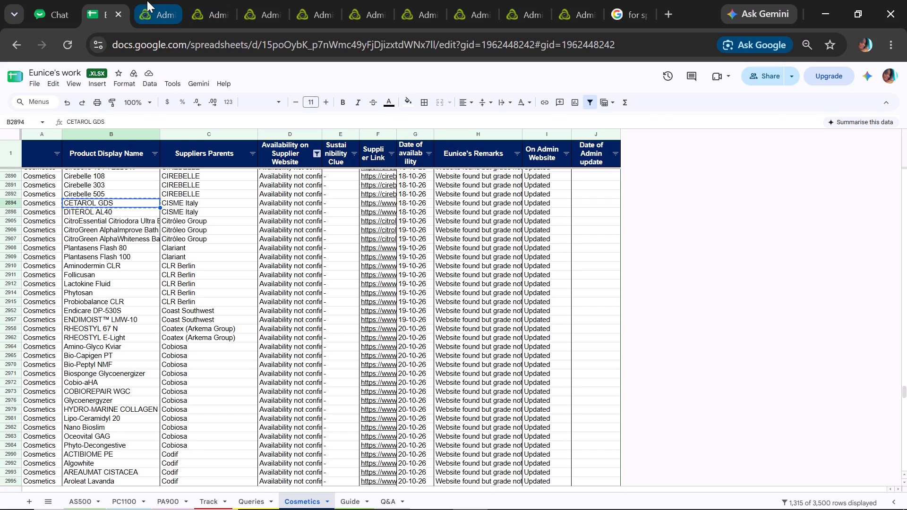
{"action": "left_click_drag", "start_coordinate": [212, 376], "coordinate": [528, 354]}
{"action": "key", "text": "ctrl+v"}
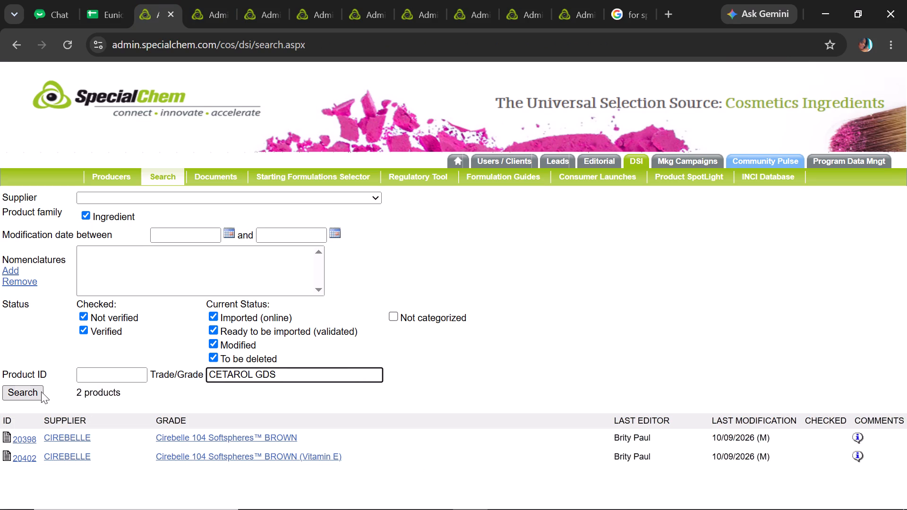
{"action": "left_click", "coordinate": [36, 391]}
{"action": "left_click", "coordinate": [210, 440]}
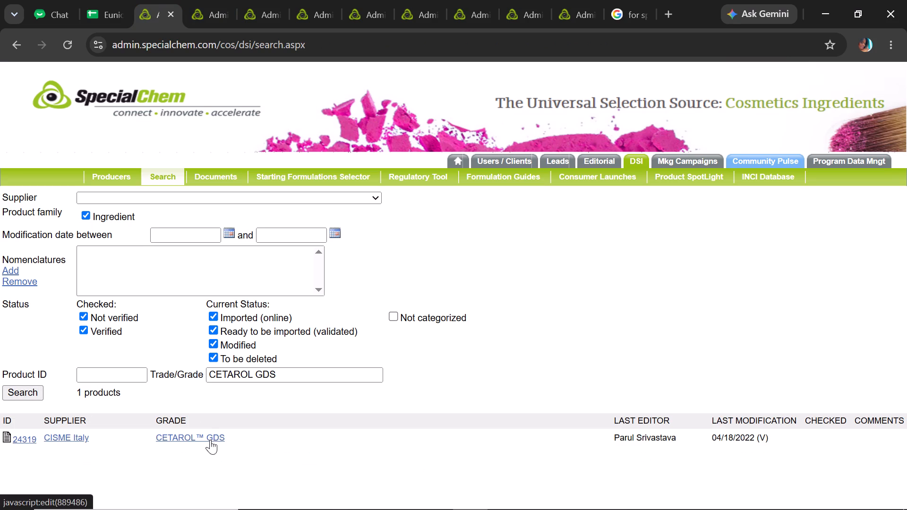
Close the leftover Cirebelle product list tabs and the Google search tab, keeping the CETAROL GDS record open.
{"action": "left_click", "coordinate": [261, 26]}
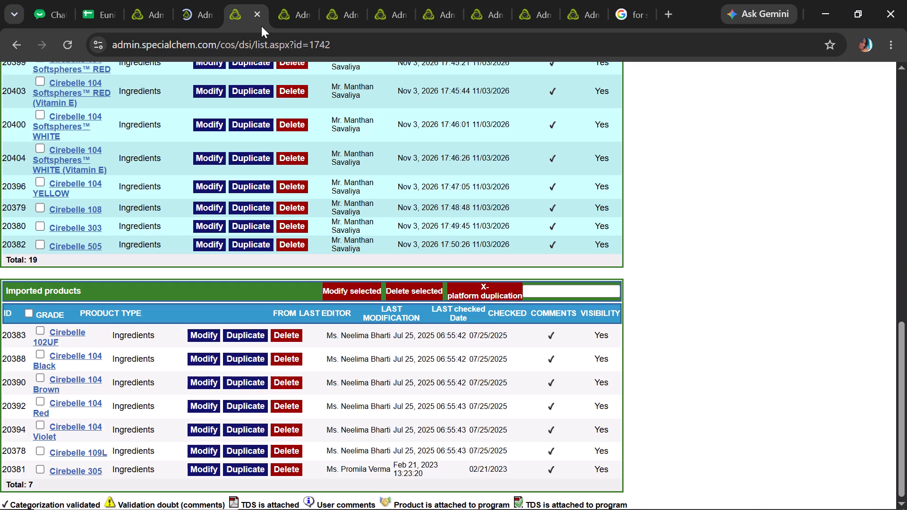
{"action": "left_click", "coordinate": [259, 11]}
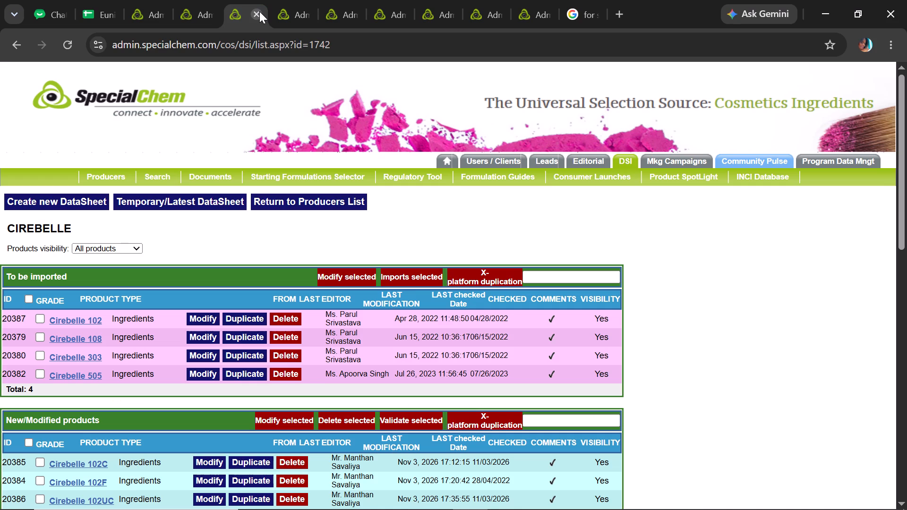
{"action": "left_click", "coordinate": [259, 11]}
{"action": "triple_click", "coordinate": [259, 11]}
{"action": "triple_click", "coordinate": [259, 11]}
{"action": "triple_click", "coordinate": [259, 11]}
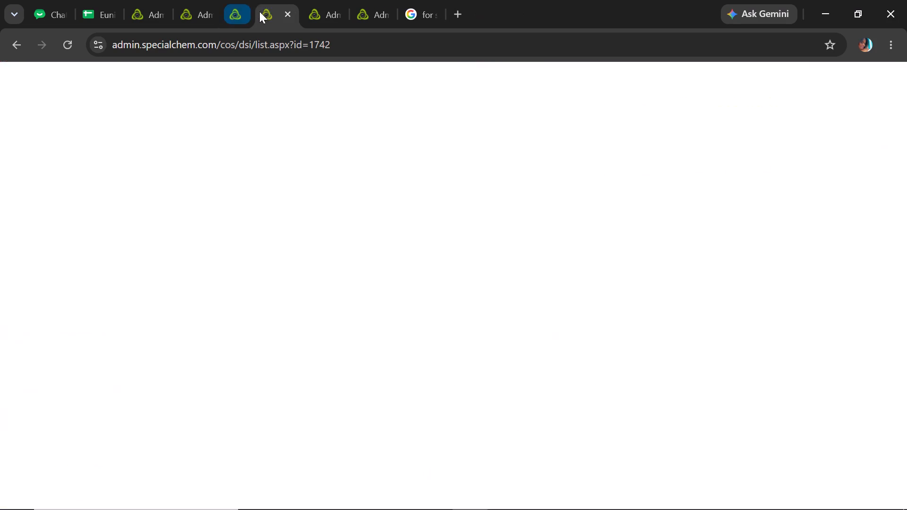
{"action": "triple_click", "coordinate": [259, 11]}
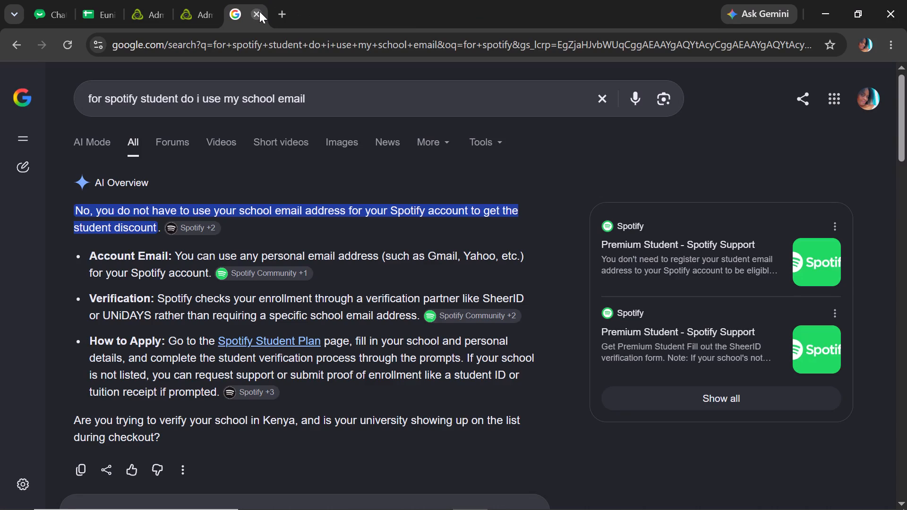
{"action": "left_click", "coordinate": [259, 11]}
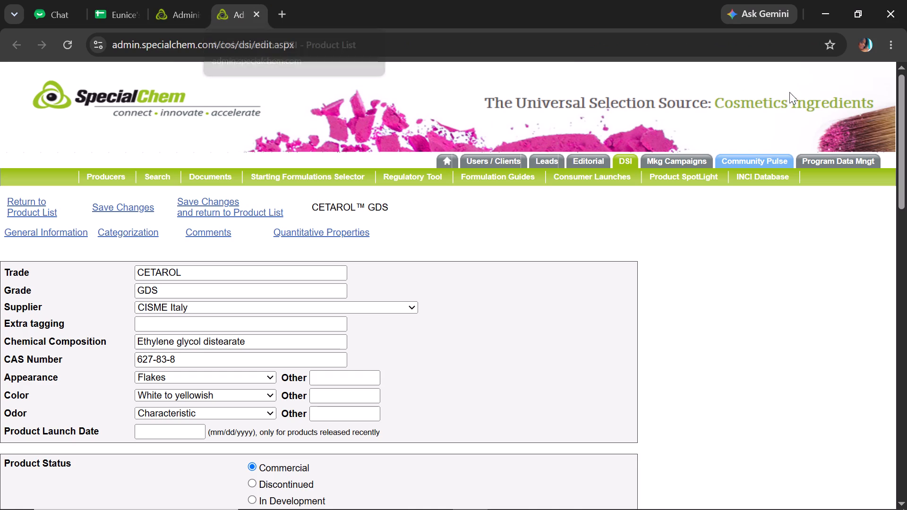
Set the product status of CETAROL GDS to Availability Not Confirmed and save the changes.
{"action": "left_click_drag", "start_coordinate": [906, 164], "coordinate": [903, 183]}
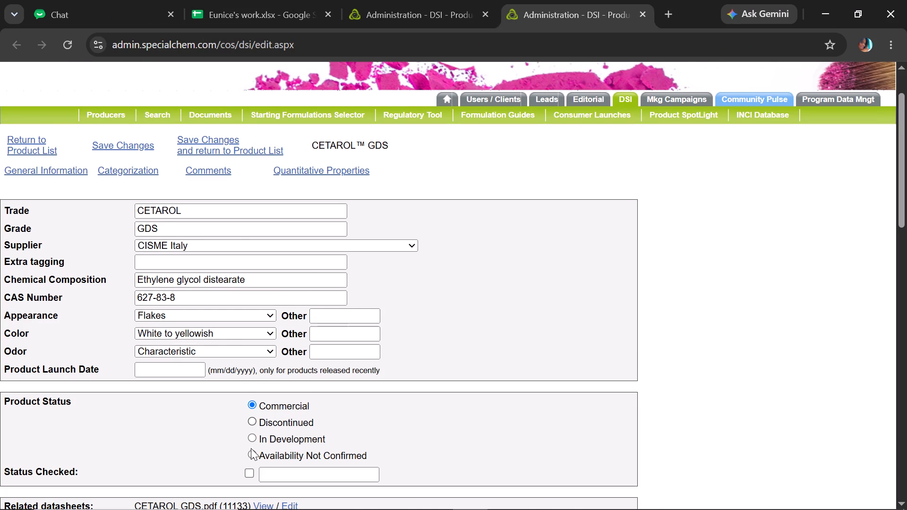
{"action": "left_click", "coordinate": [251, 458]}
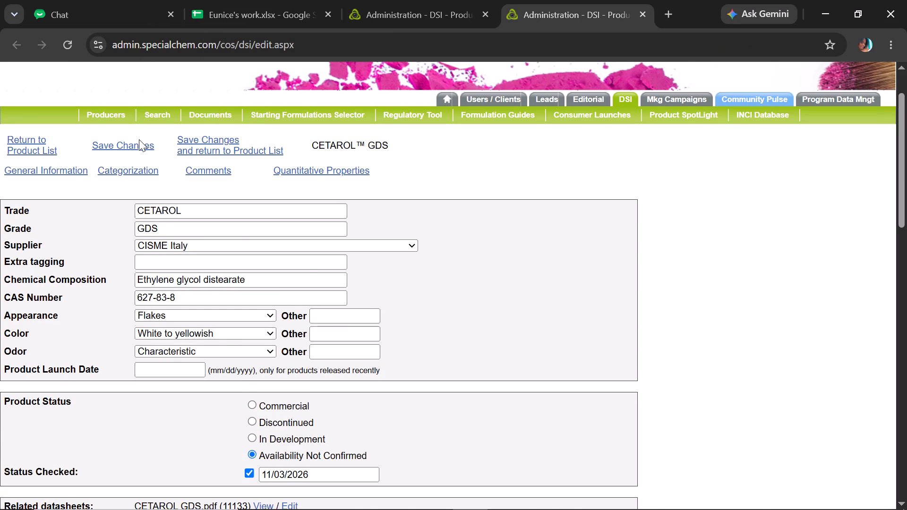
{"action": "left_click", "coordinate": [139, 142]}
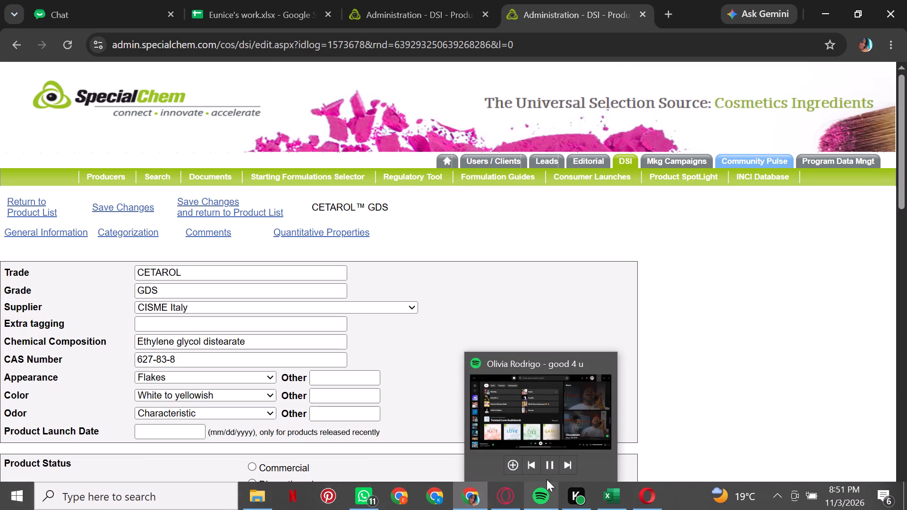
Skip forward three tracks in Spotify.
{"action": "left_click", "coordinate": [563, 462]}
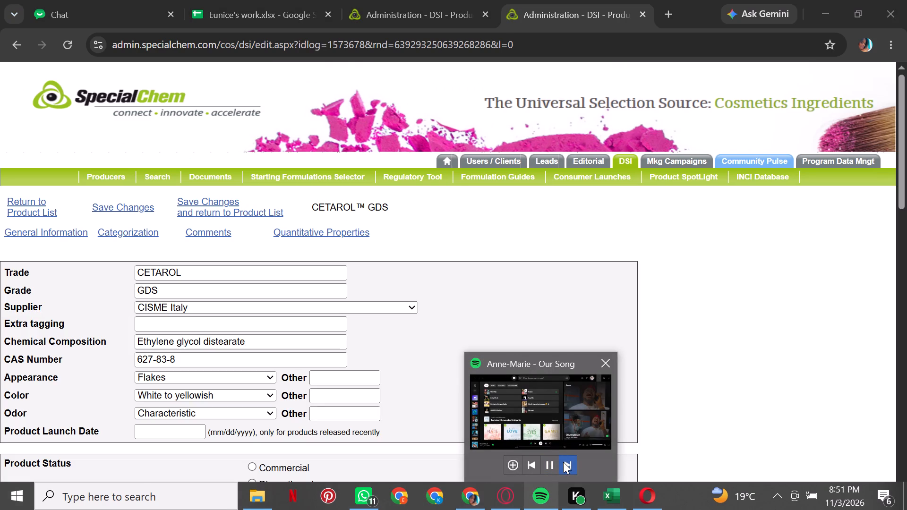
{"action": "left_click", "coordinate": [563, 462]}
{"action": "left_click", "coordinate": [563, 462]}
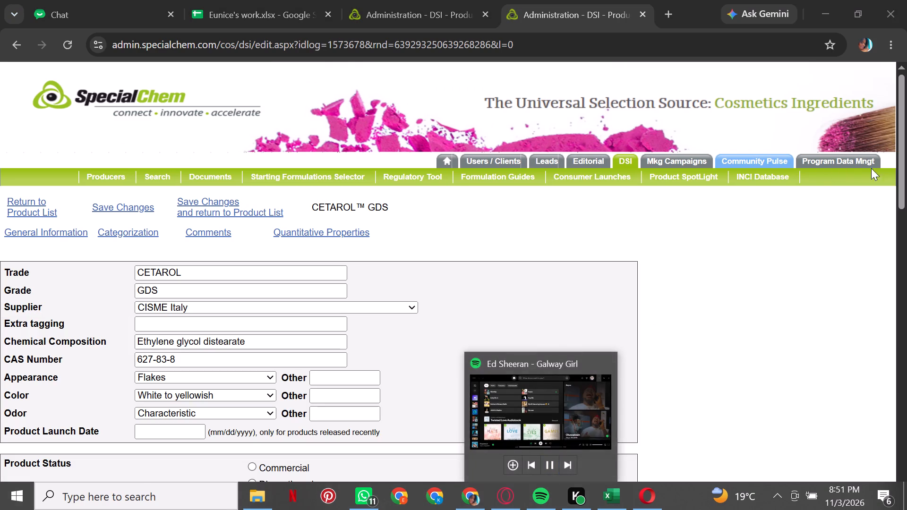
Open the Displayed/Key Comments of the CETAROL GDS record.
{"action": "left_click_drag", "start_coordinate": [906, 163], "coordinate": [906, 183]}
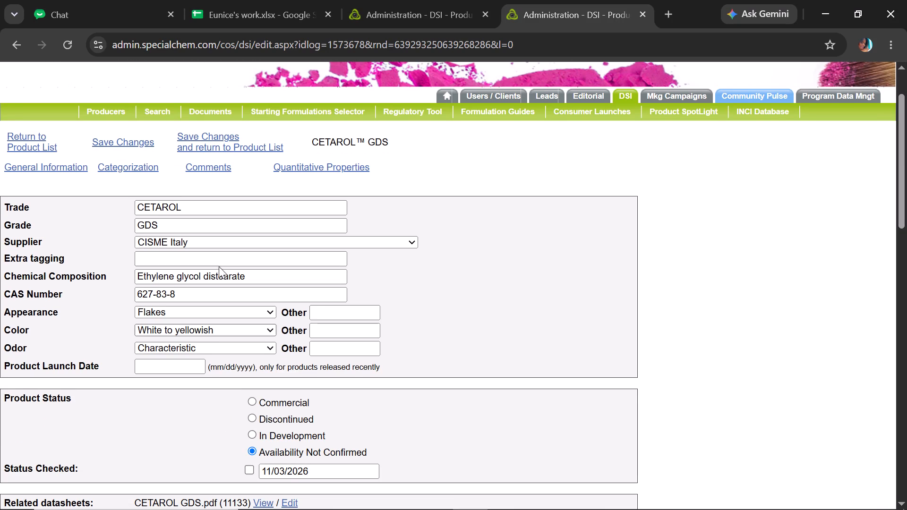
{"action": "left_click", "coordinate": [206, 166]}
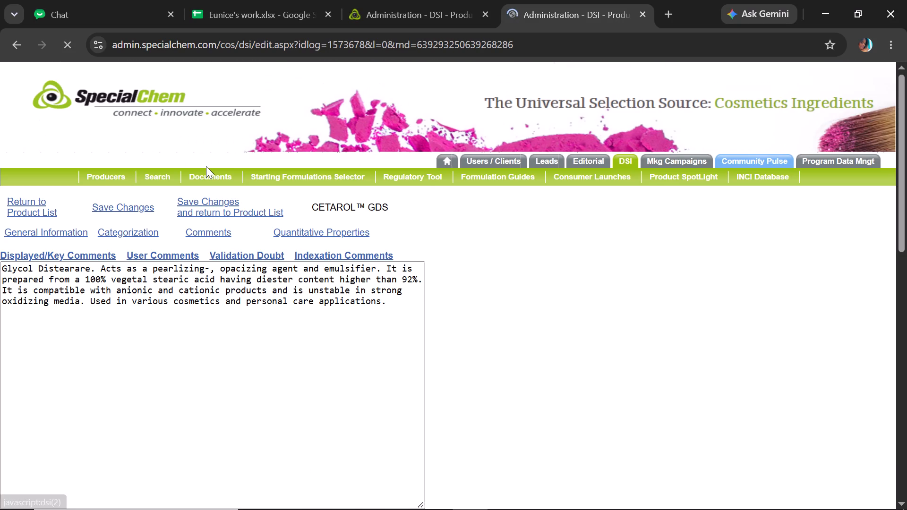
Copy the "{product} by {supplier}" template from Step 3 of the spreadsheet's Guide sheet and return to the CETAROL GDS comments.
{"action": "left_click", "coordinate": [285, 20]}
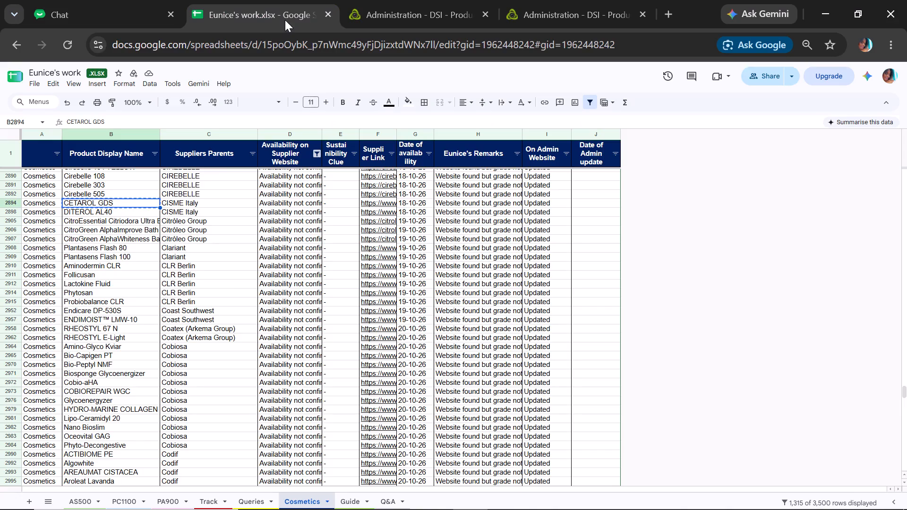
{"action": "left_click", "coordinate": [355, 493]}
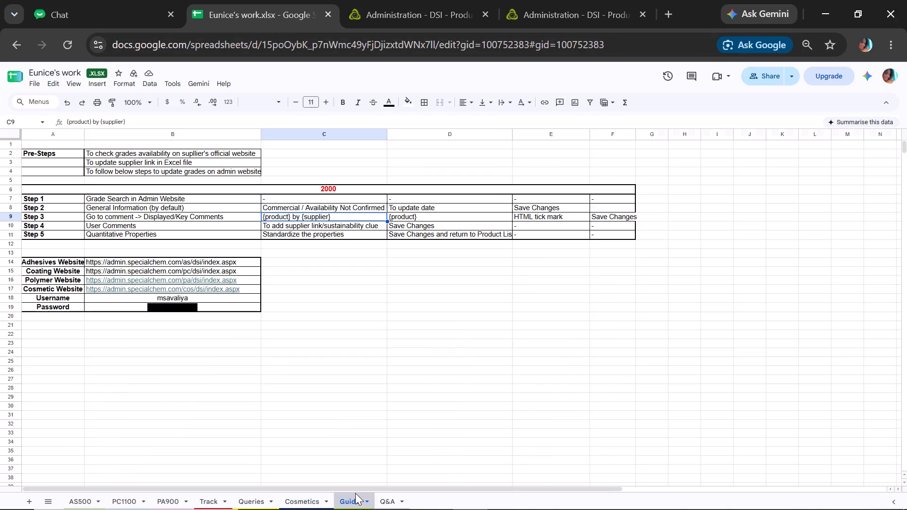
{"action": "key", "text": "ctrl+c"}
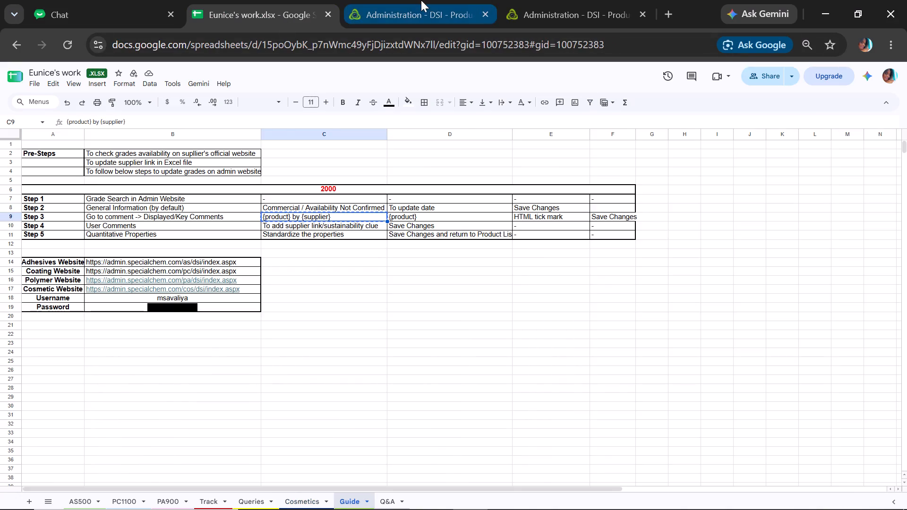
{"action": "left_click", "coordinate": [421, 0]}
{"action": "left_click", "coordinate": [596, 0]}
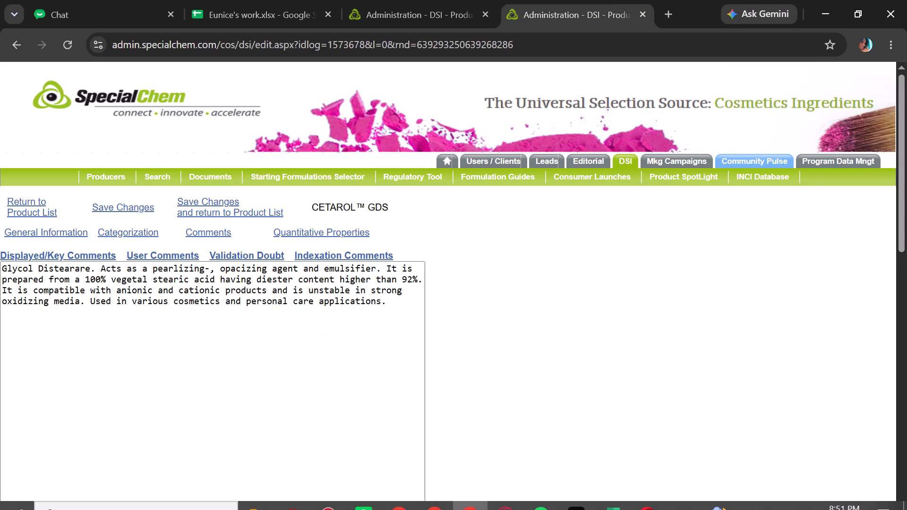
Switch to the students.tukenya.ac.ke Chrome profile and display its Google apps.
{"action": "left_click", "coordinate": [868, 47]}
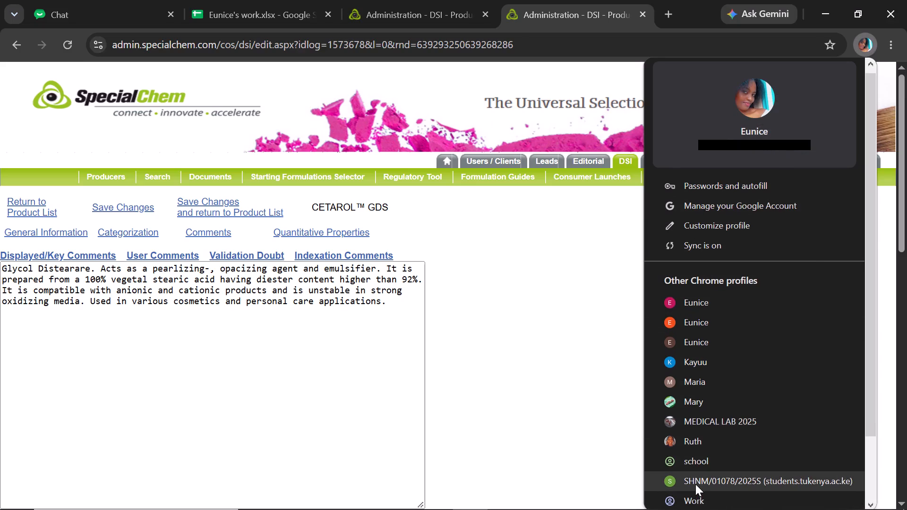
{"action": "left_click", "coordinate": [696, 483]}
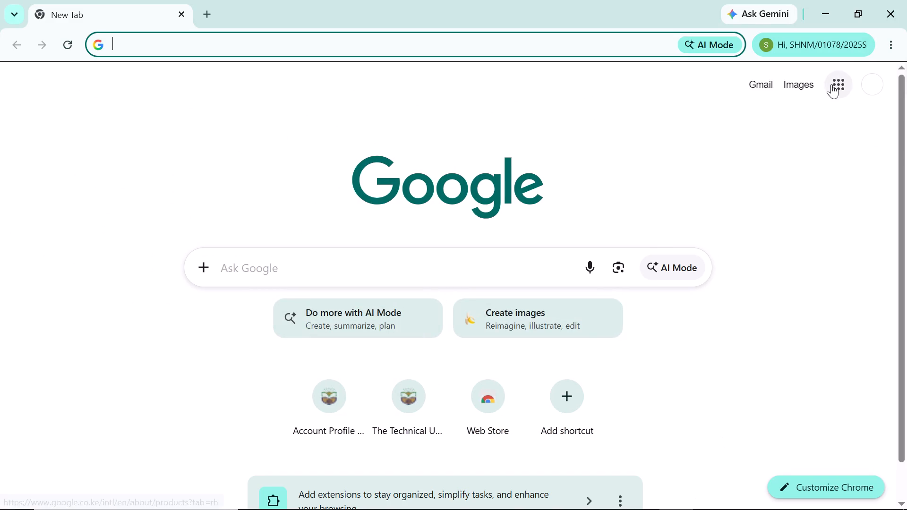
{"action": "left_click", "coordinate": [831, 84]}
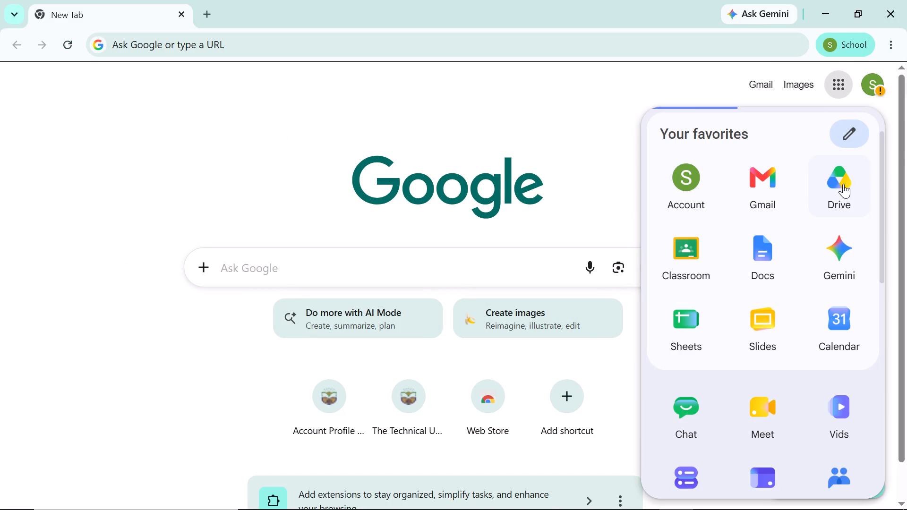
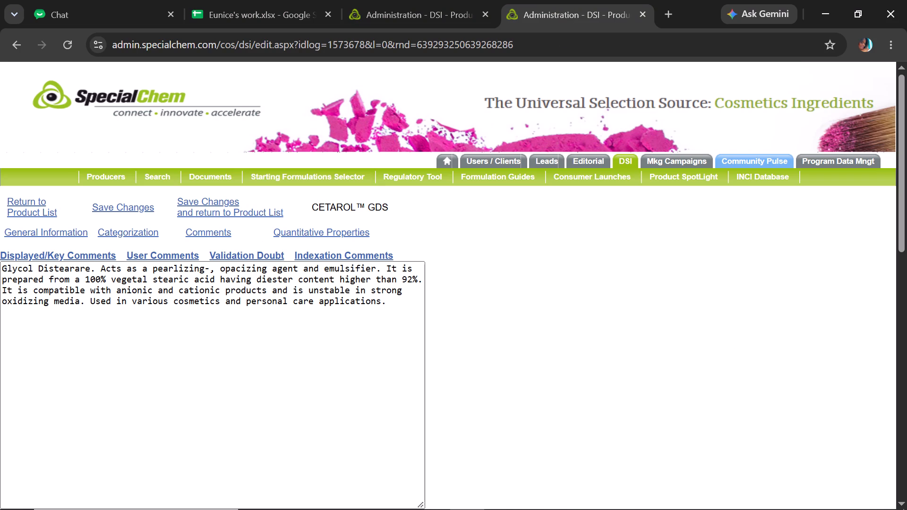
Insert "{product} by {supplier}" before "Acts" in the Displayed/Key Comments and make that word lowercase "acts".
{"action": "double_click", "coordinate": [101, 266]}
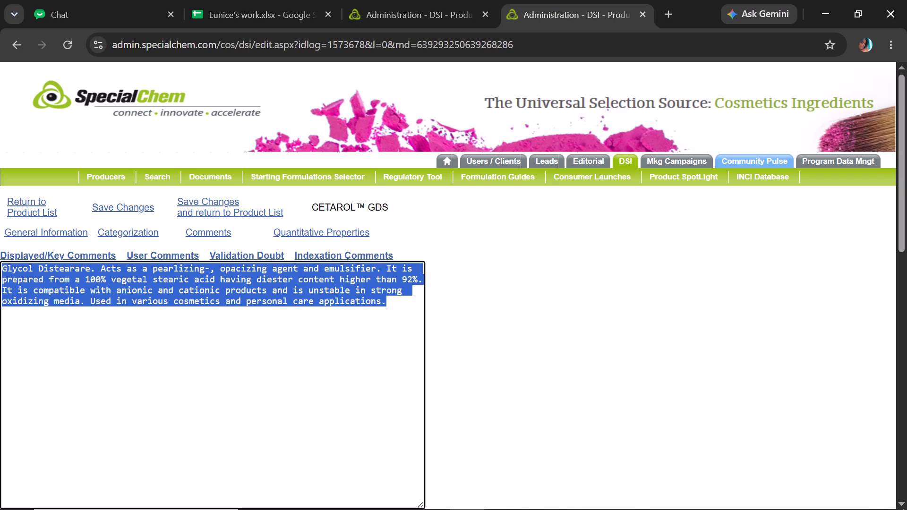
{"action": "left_click", "coordinate": [101, 266]}
{"action": "key", "text": "ctrl+v"}
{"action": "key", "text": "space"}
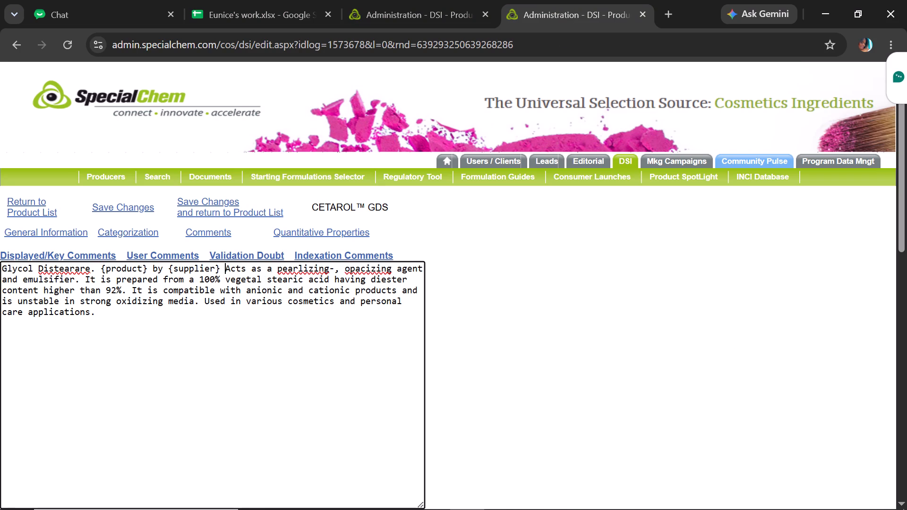
{"action": "key", "text": "Delete"}
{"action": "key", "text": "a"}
Copy the "{product}" placeholder from the comment text.
{"action": "left_click_drag", "start_coordinate": [150, 266], "coordinate": [103, 259]}
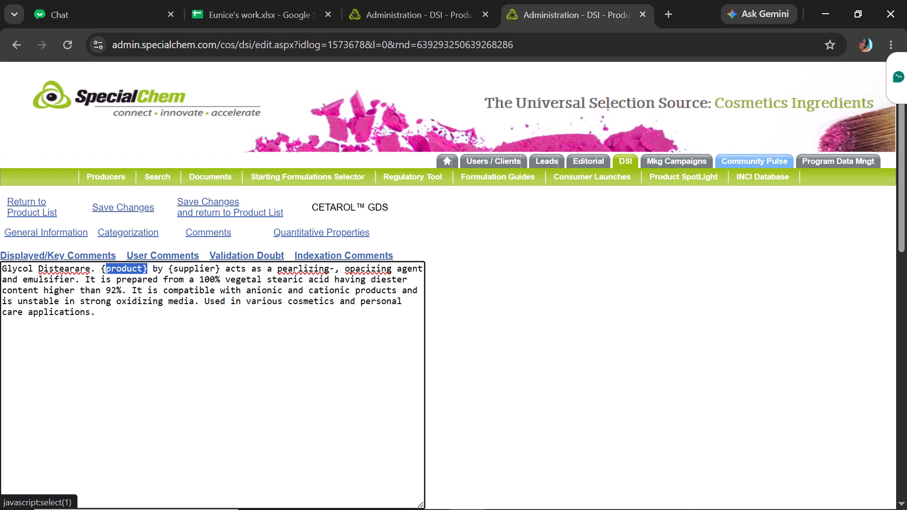
{"action": "left_click_drag", "start_coordinate": [103, 259], "coordinate": [102, 259]}
{"action": "key", "text": "ctrl+c"}
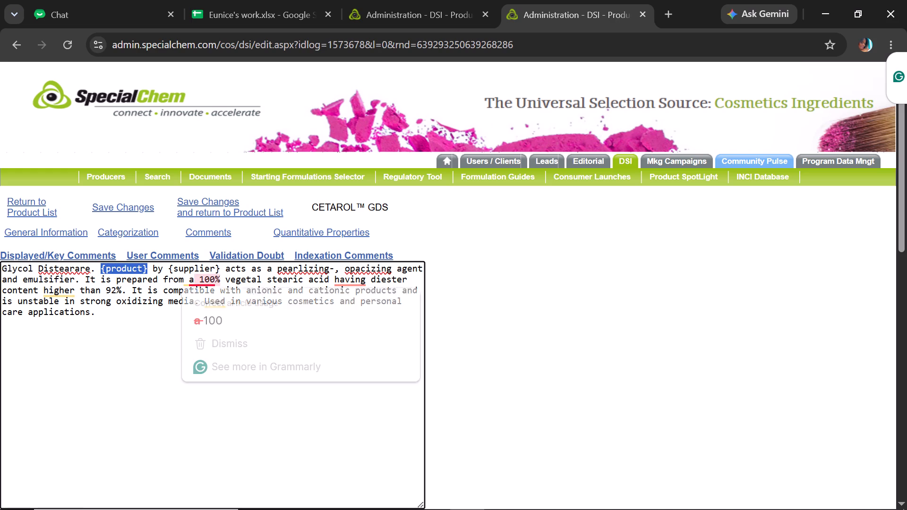
Apply the Grammarly corrections removing "a" before "100%" and replacing "having" with ", with a" after "stearic acid".
{"action": "left_click", "coordinate": [211, 303]}
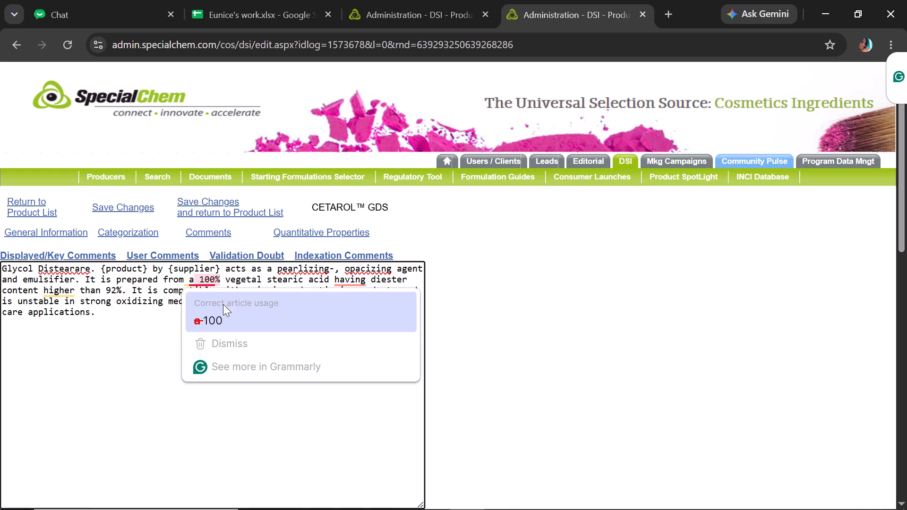
{"action": "left_click", "coordinate": [223, 304]}
{"action": "key", "text": "BackSpace"}
{"action": "left_click", "coordinate": [353, 322]}
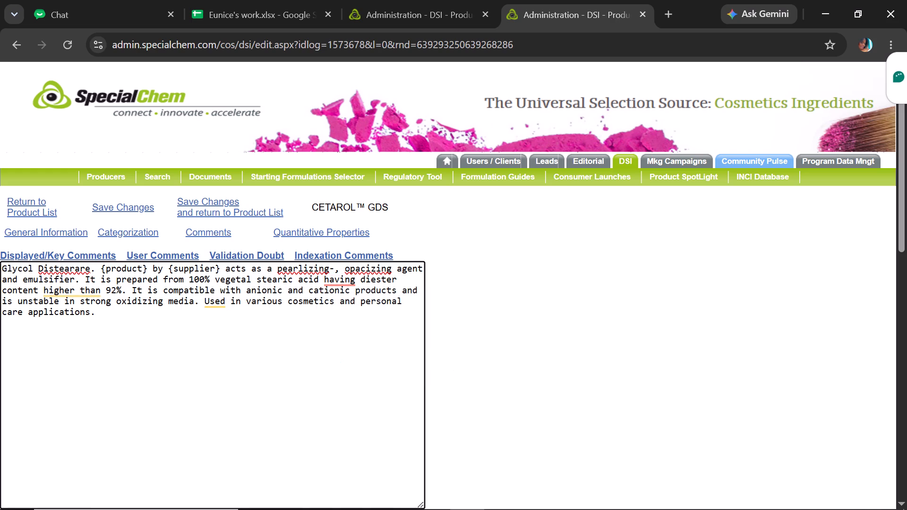
{"action": "left_click", "coordinate": [361, 307]}
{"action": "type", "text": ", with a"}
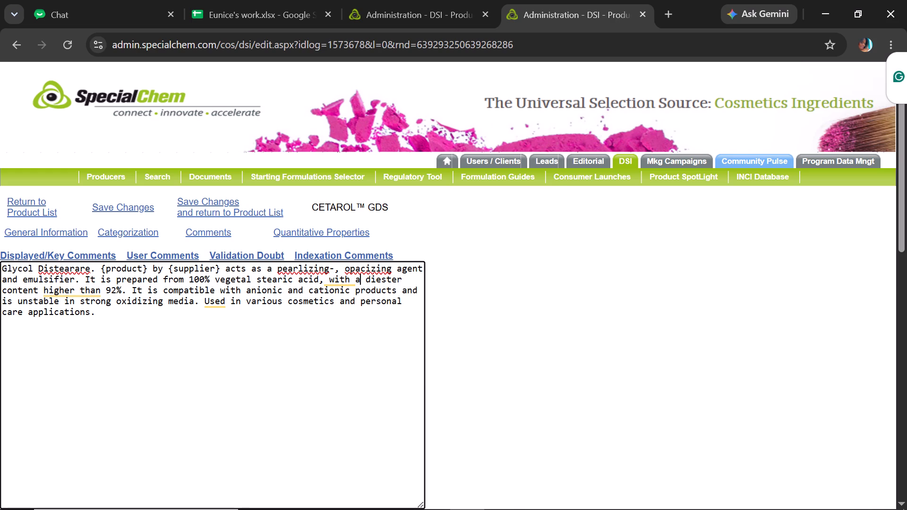
Replace "It" before "is prepared" in the comment with the copied "{product}" placeholder.
{"action": "left_click", "coordinate": [93, 281]}
{"action": "key", "text": "BackSpace"}
{"action": "key", "text": "BackSpace"}
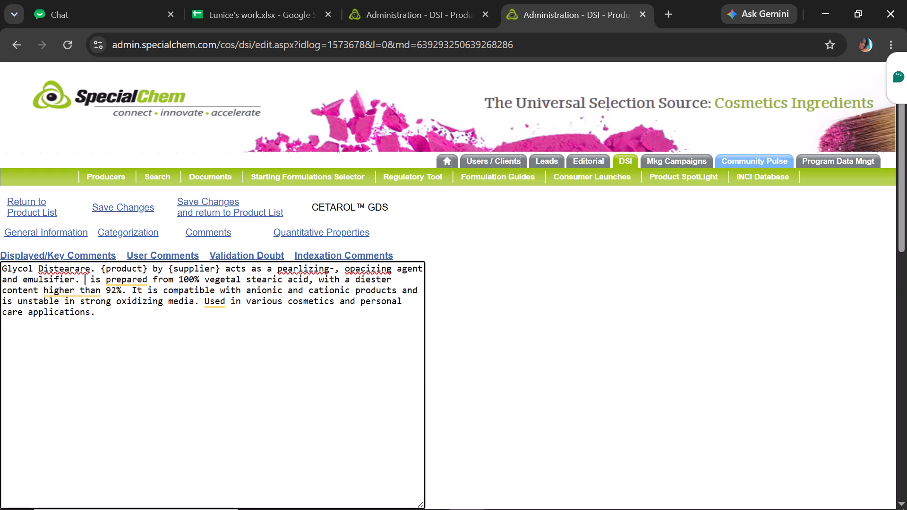
{"action": "key", "text": "ctrl+v"}
Enable Display as HTML for the CETAROL GDS comments and save the changes.
{"action": "left_click_drag", "start_coordinate": [906, 204], "coordinate": [905, 273]}
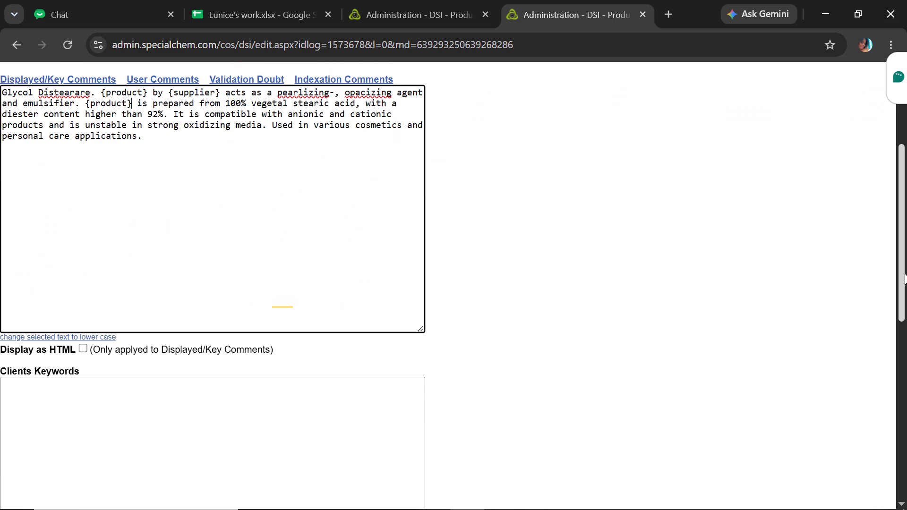
{"action": "left_click", "coordinate": [85, 351]}
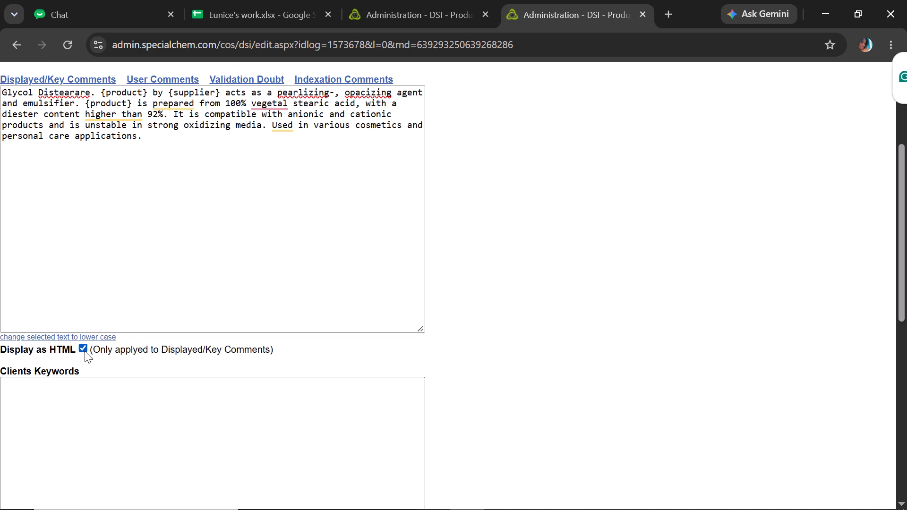
{"action": "left_click_drag", "start_coordinate": [906, 251], "coordinate": [905, 160]}
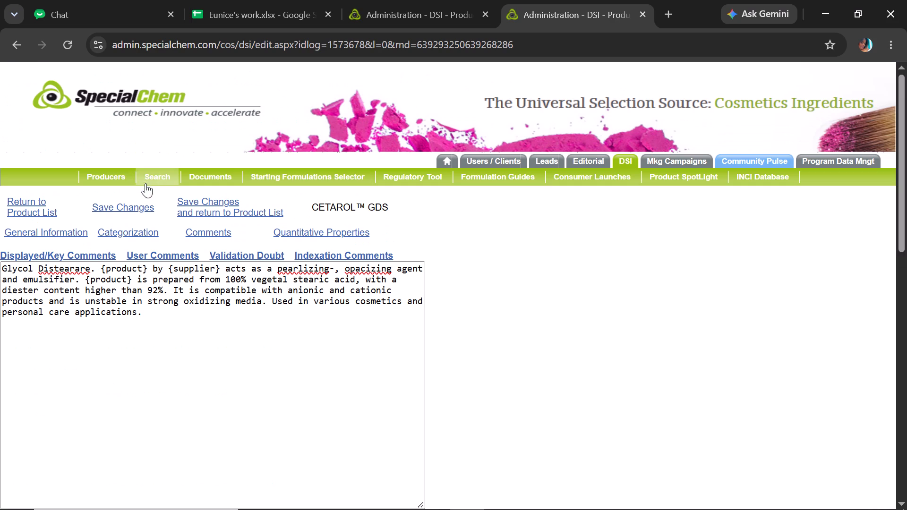
{"action": "left_click", "coordinate": [143, 207]}
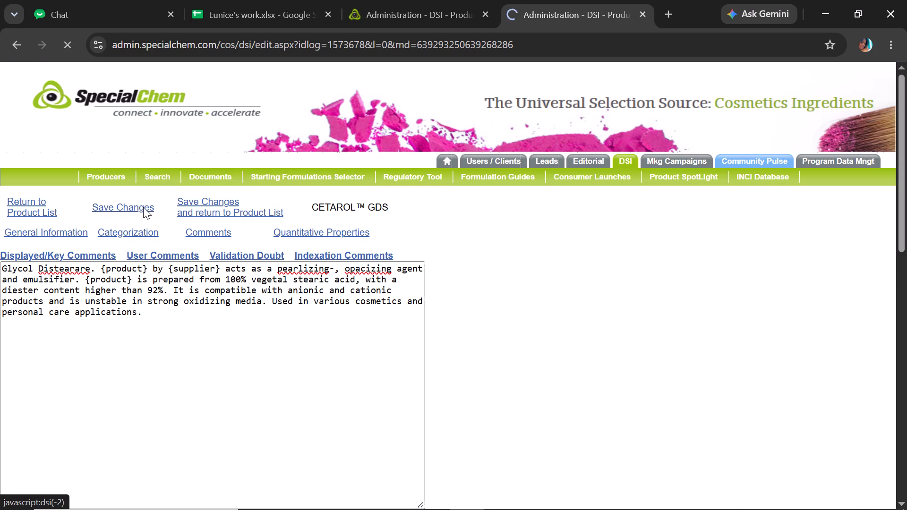
Copy the property name Acid Number from the quantitative properties of CETAROL GDS and switch to the Standard Properties workbook in Excel.
{"action": "left_click", "coordinate": [355, 237]}
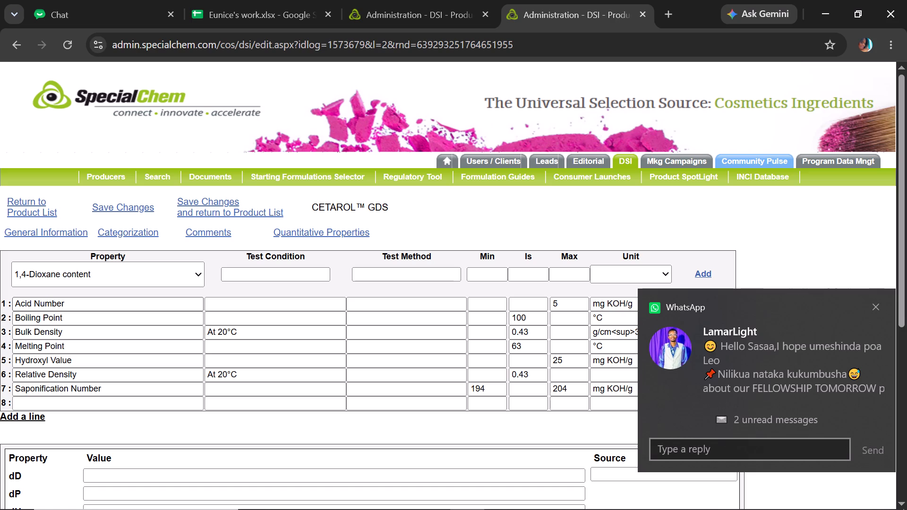
{"action": "left_click", "coordinate": [80, 303]}
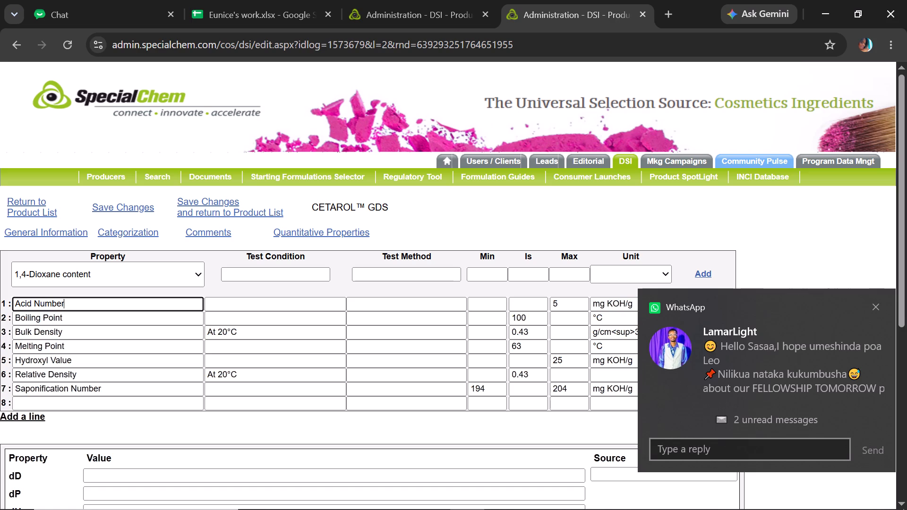
{"action": "left_click_drag", "start_coordinate": [80, 303], "coordinate": [51, 300]}
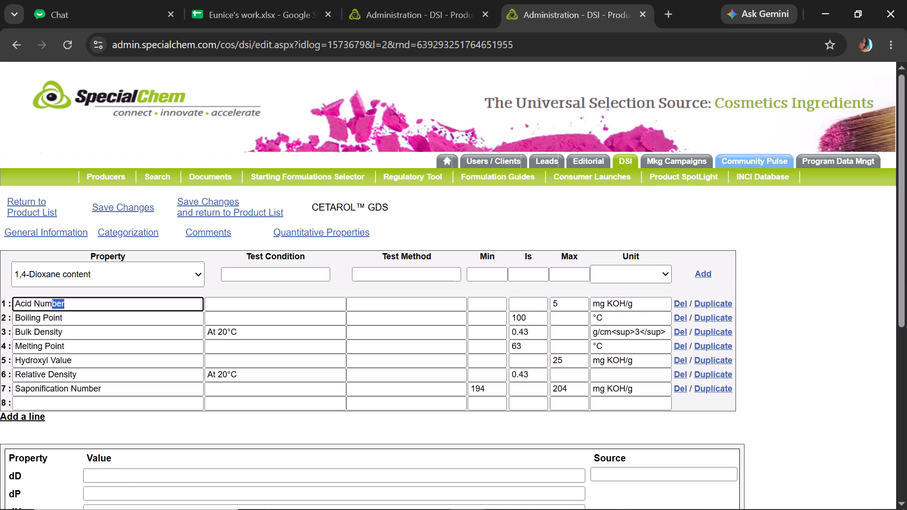
{"action": "left_click_drag", "start_coordinate": [51, 300], "coordinate": [6, 298]}
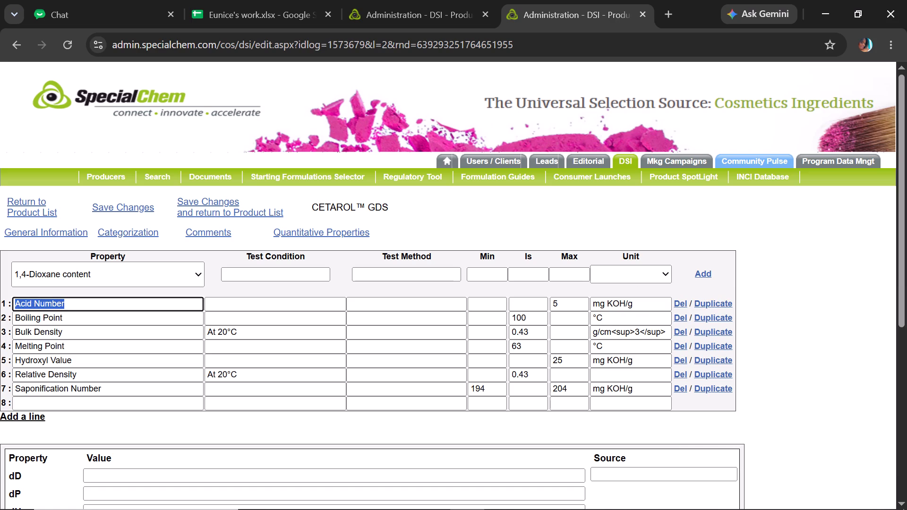
{"action": "key", "text": "ctrl+c"}
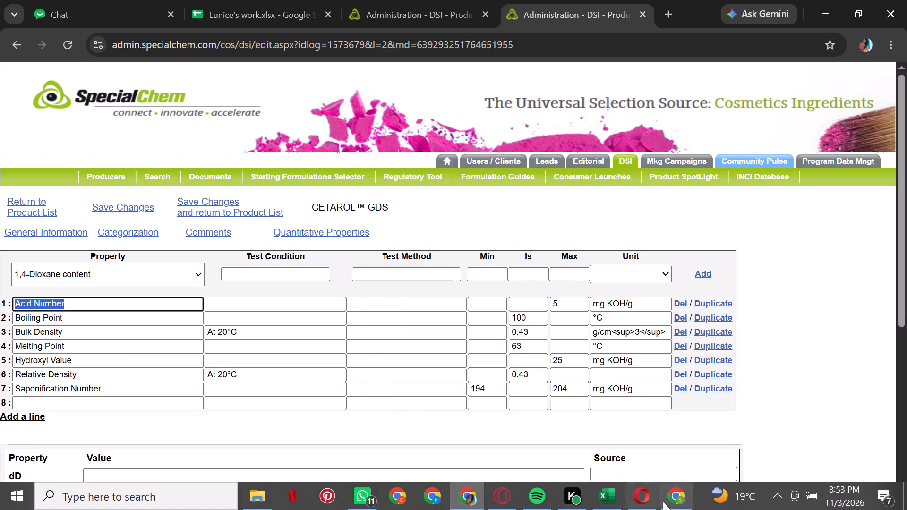
{"action": "left_click", "coordinate": [610, 503]}
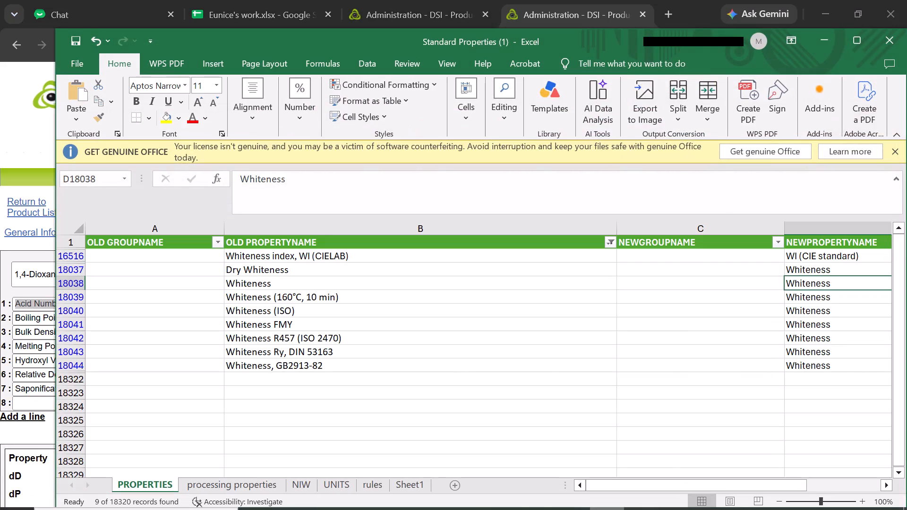
Filter the Standard Properties workbook's old property names for Acid Number and replace the CETAROL GDS entry with its standard name, Acid Value.
{"action": "left_click", "coordinate": [616, 241]}
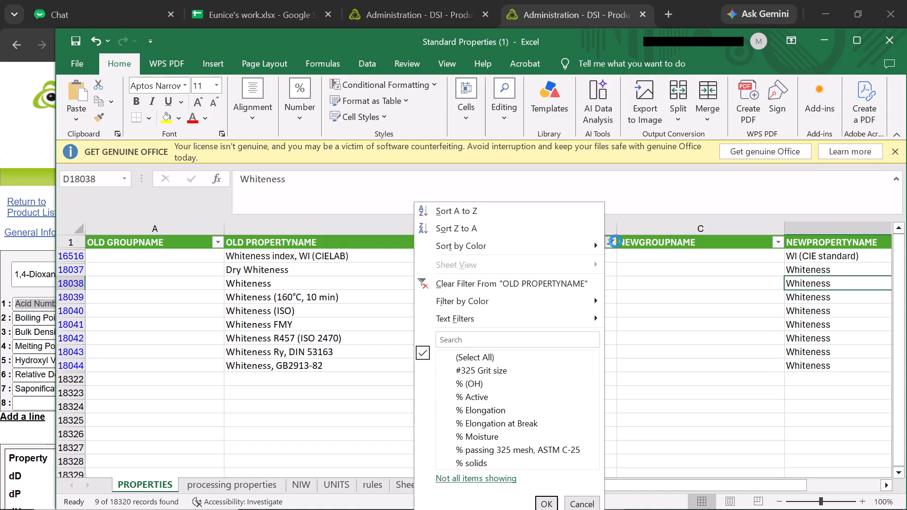
{"action": "left_click", "coordinate": [524, 340]}
{"action": "key", "text": "ctrl+v"}
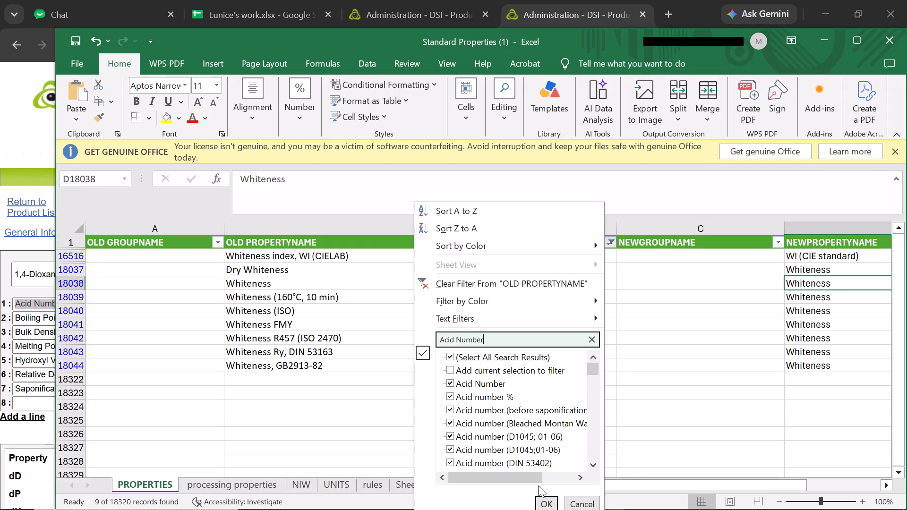
{"action": "left_click", "coordinate": [542, 501]}
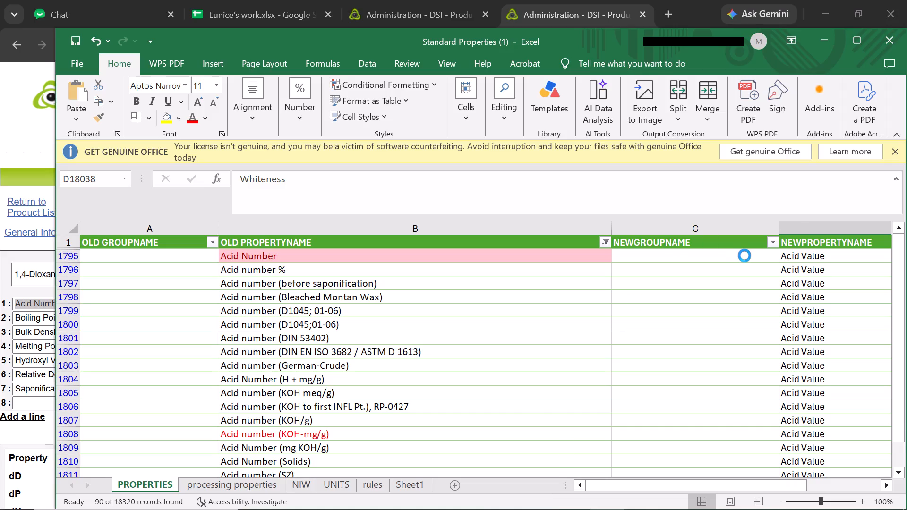
{"action": "left_click", "coordinate": [801, 254]}
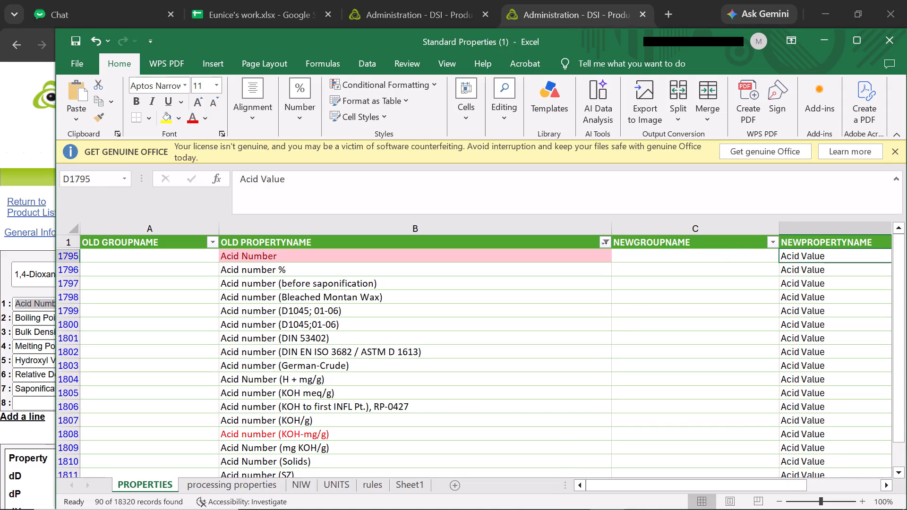
{"action": "key", "text": "ctrl+c"}
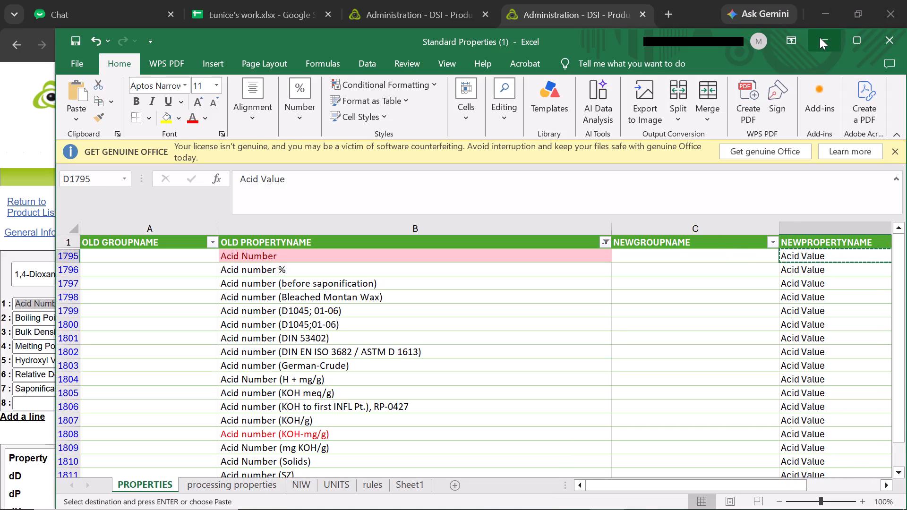
{"action": "left_click", "coordinate": [820, 37]}
{"action": "key", "text": "ctrl+v"}
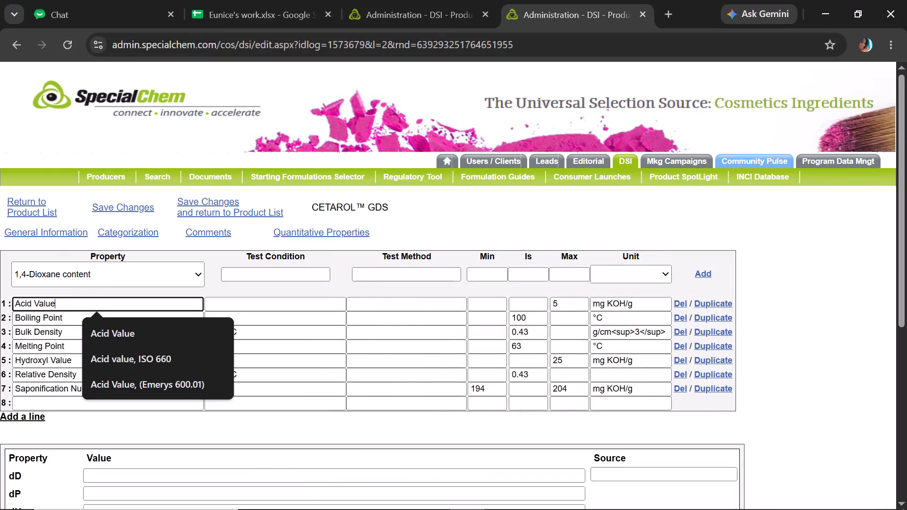
Standardize the property names in lines 3, 5 and 7 as "Density, Bulk", "Hydroxyl Value" and "Saponification Value".
{"action": "left_click_drag", "start_coordinate": [34, 335], "coordinate": [0, 329]}
{"action": "key", "text": "BackSpace"}
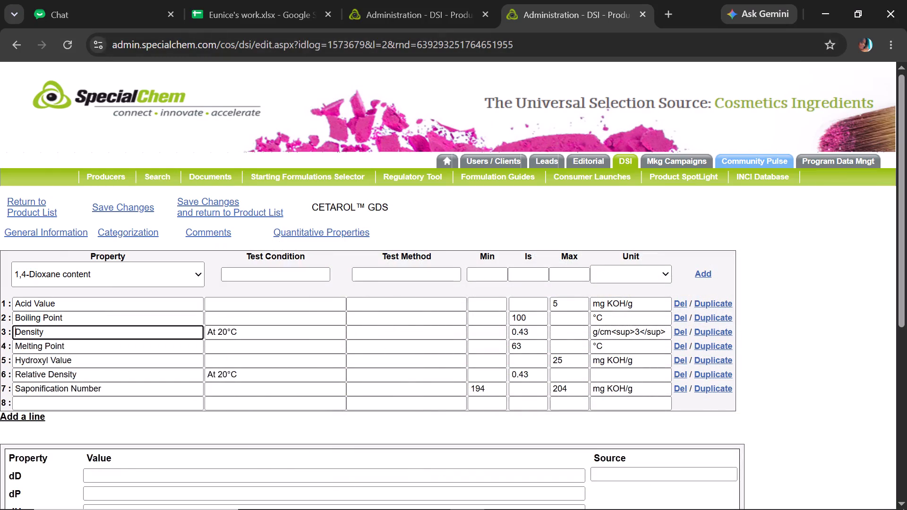
{"action": "left_click", "coordinate": [58, 328]}
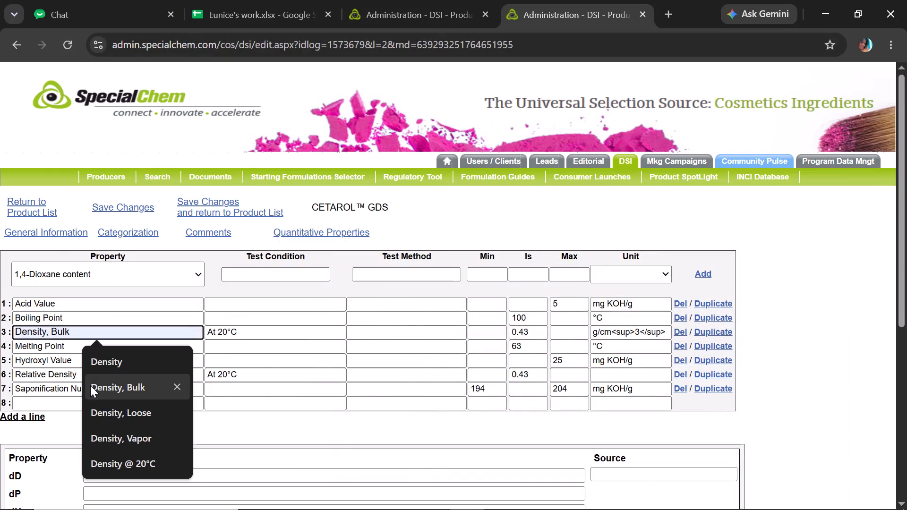
{"action": "left_click", "coordinate": [93, 380]}
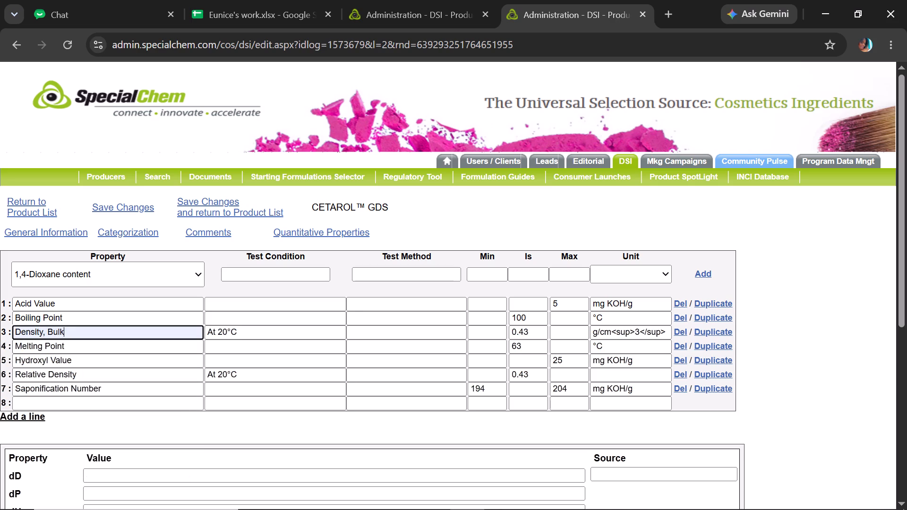
{"action": "left_click", "coordinate": [70, 341]}
{"action": "left_click", "coordinate": [89, 359]}
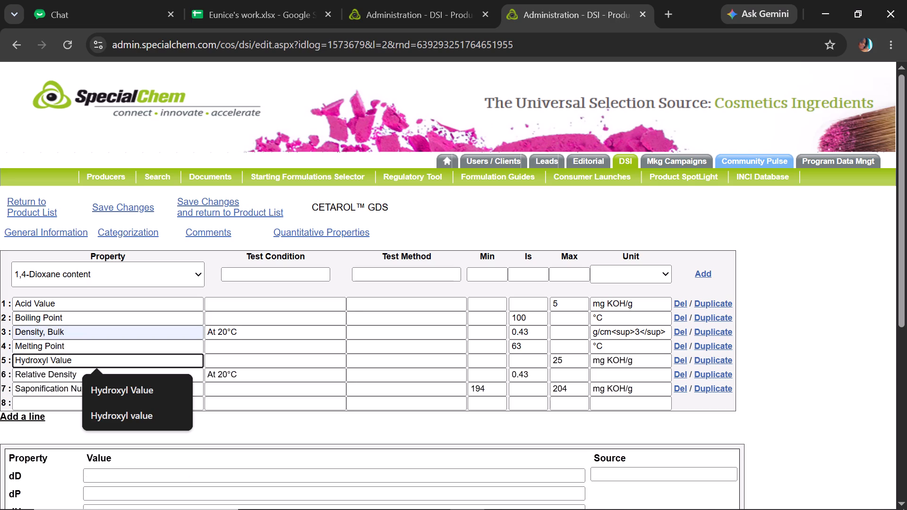
{"action": "left_click", "coordinate": [108, 380]}
{"action": "left_click_drag", "start_coordinate": [103, 388], "coordinate": [89, 388]}
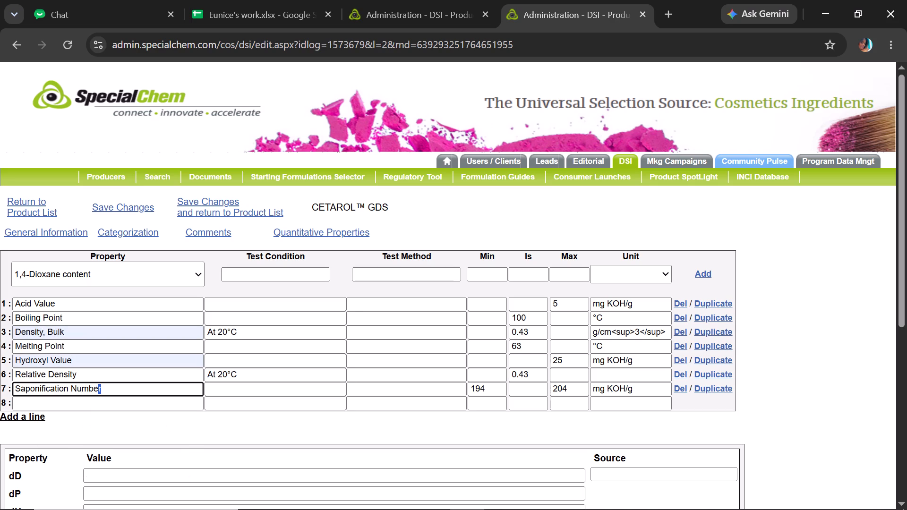
{"action": "left_click_drag", "start_coordinate": [89, 388], "coordinate": [70, 387]}
{"action": "key", "text": "BackSpace"}
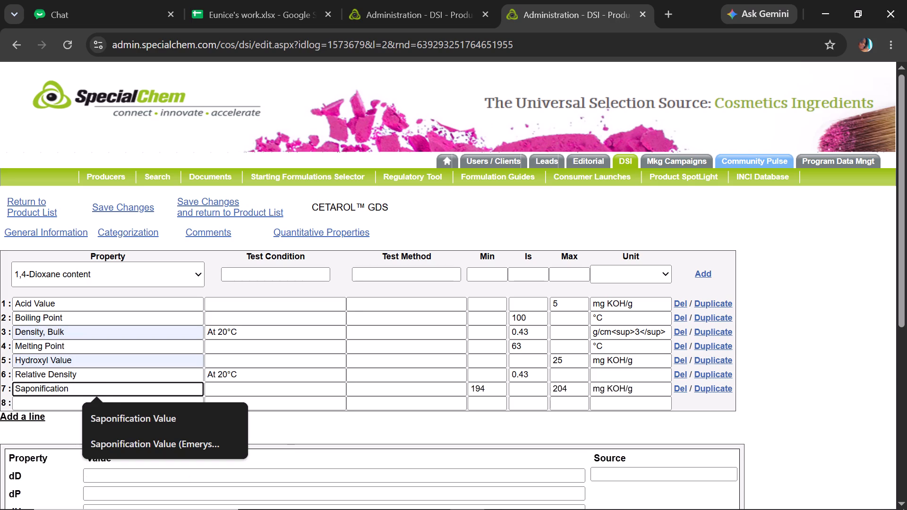
{"action": "left_click", "coordinate": [113, 408]}
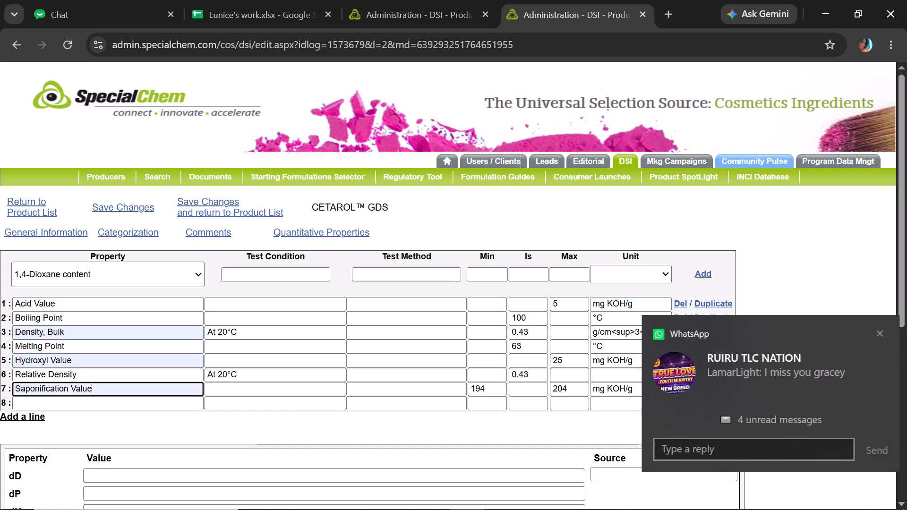
Look up Relative Density among the Excel workbook's old property names and replace the line 6 entry with its standard name, Specific Gravity.
{"action": "left_click_drag", "start_coordinate": [80, 378], "coordinate": [0, 378]}
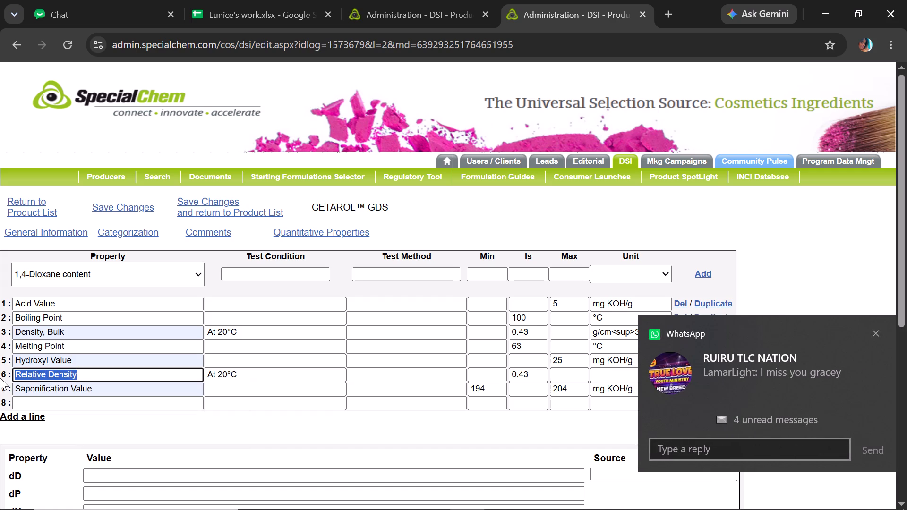
{"action": "key", "text": "ctrl+c"}
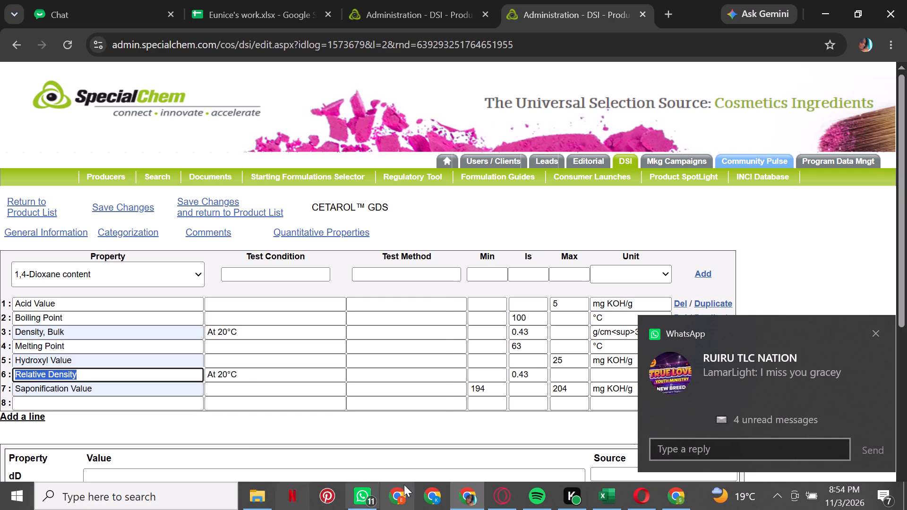
{"action": "left_click", "coordinate": [610, 498]}
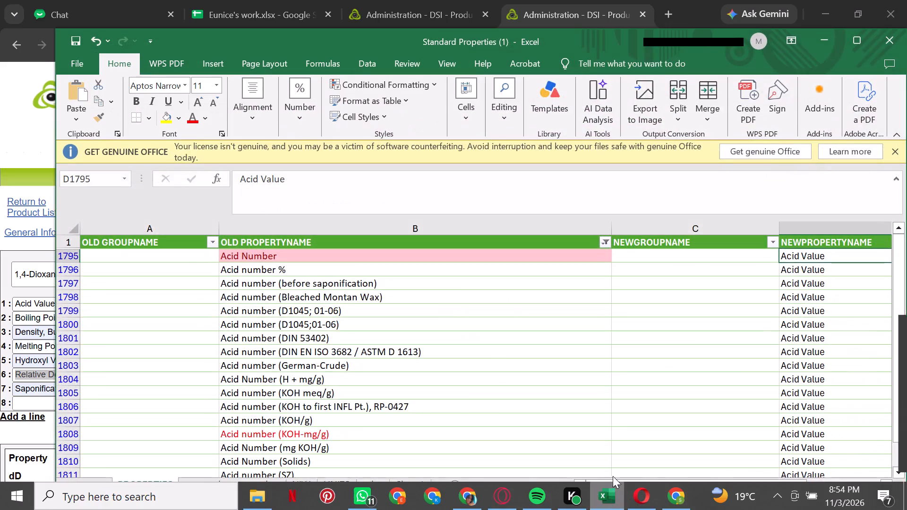
{"action": "left_click", "coordinate": [605, 240]}
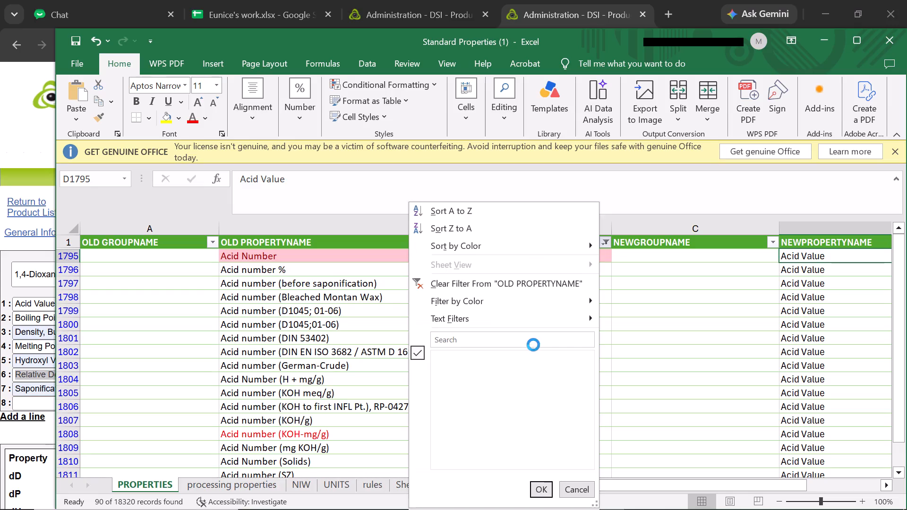
{"action": "left_click", "coordinate": [500, 343]}
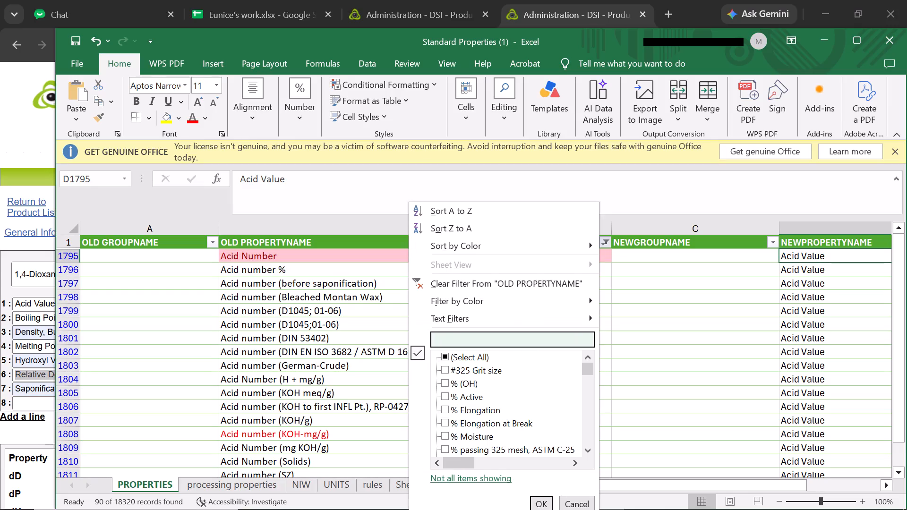
{"action": "key", "text": "ctrl+v"}
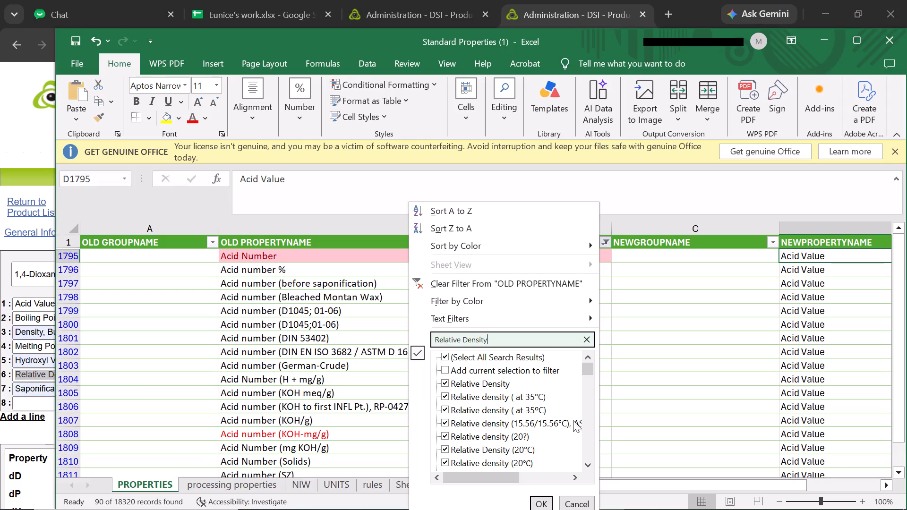
{"action": "left_click", "coordinate": [539, 507]}
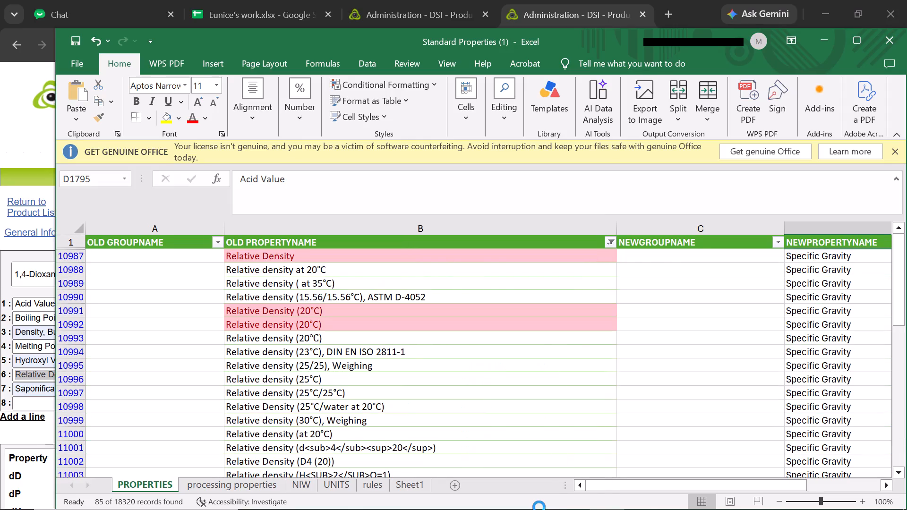
{"action": "left_click", "coordinate": [802, 255]}
{"action": "key", "text": "ctrl+c"}
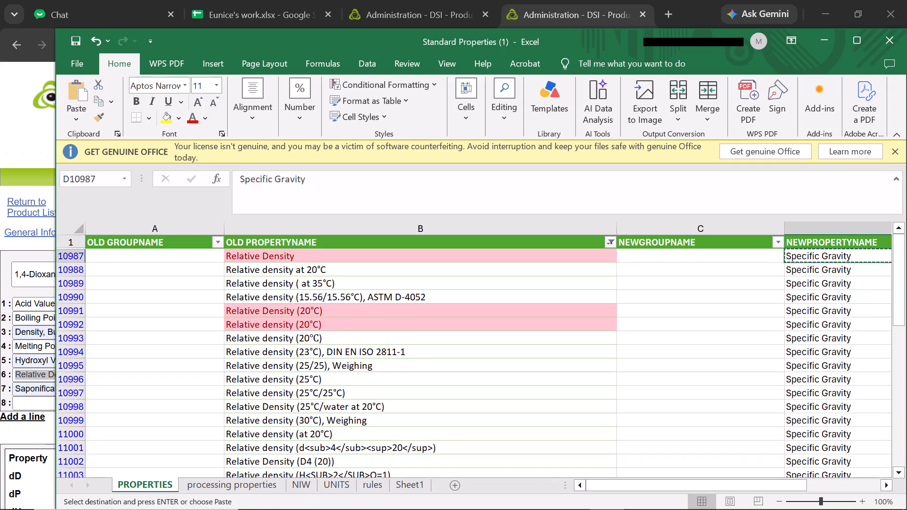
{"action": "left_click", "coordinate": [823, 50]}
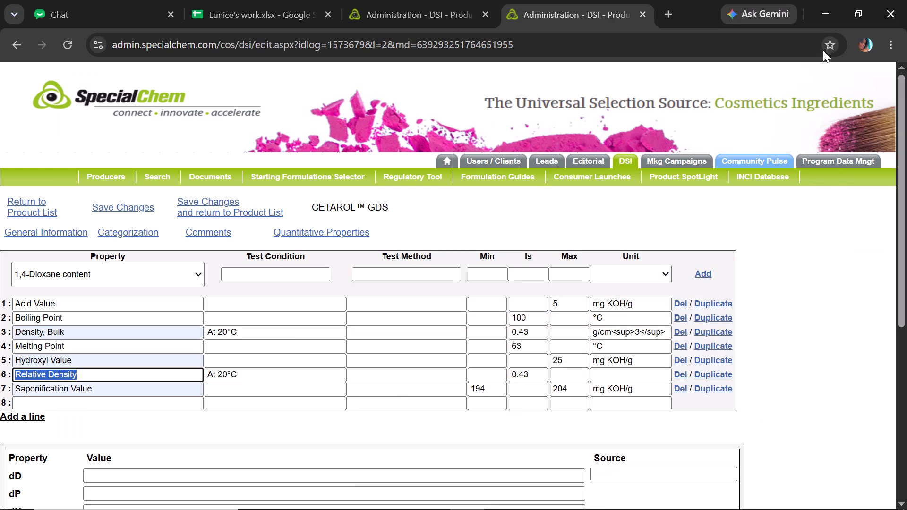
{"action": "key", "text": "ctrl+v"}
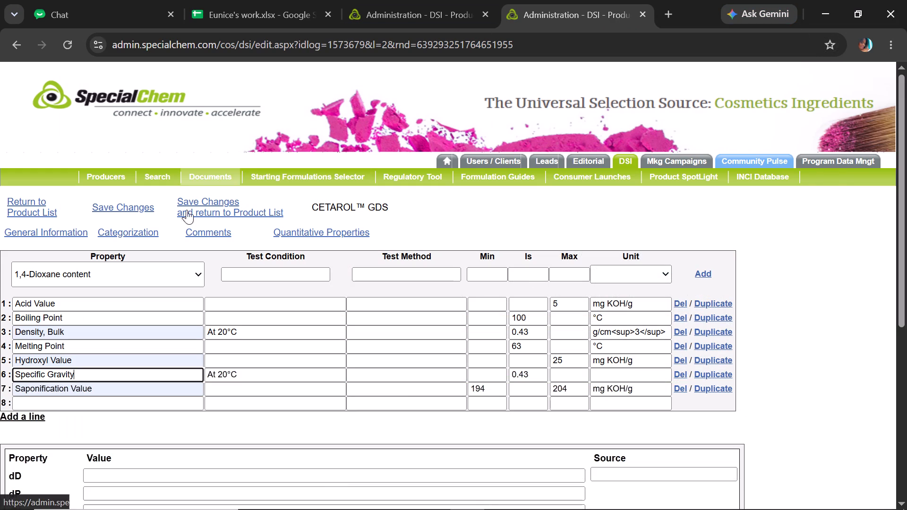
Save the CETAROL GDS quantitative properties and return to the CISME Italy product list.
{"action": "left_click", "coordinate": [198, 205]}
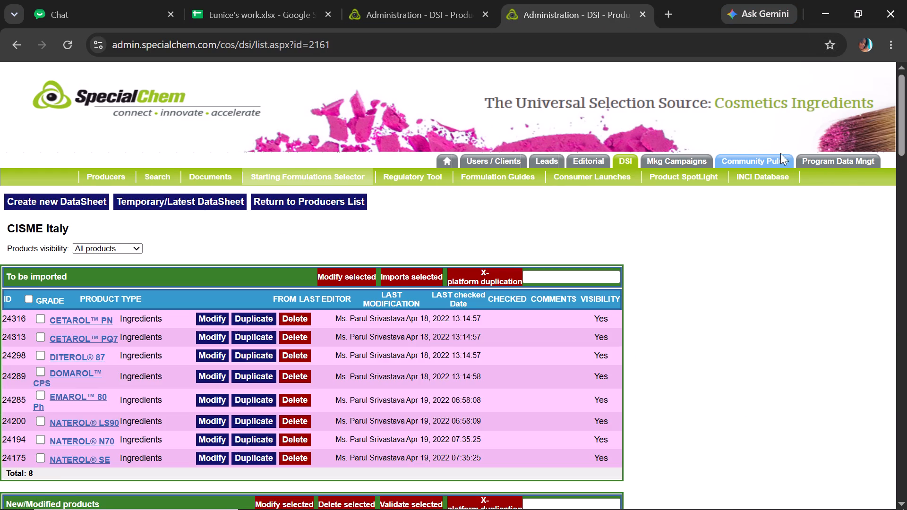
{"action": "left_click_drag", "start_coordinate": [906, 133], "coordinate": [888, 252]}
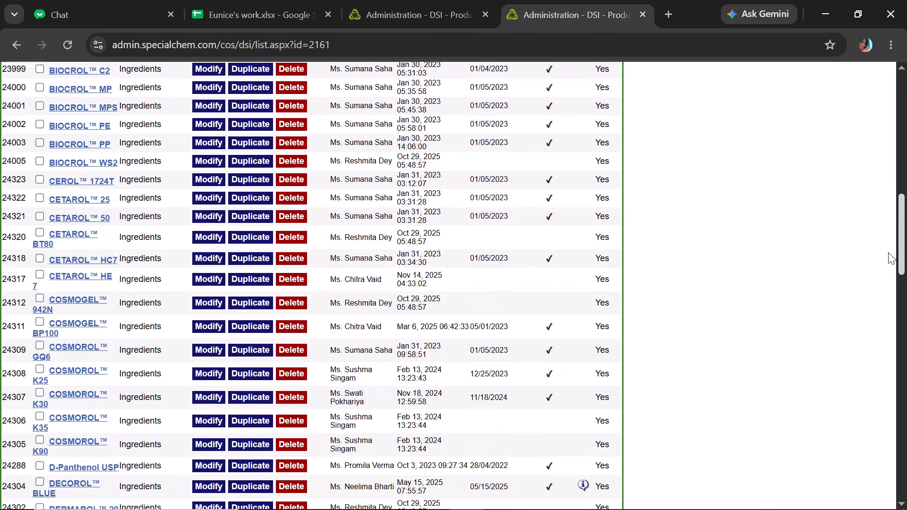
{"action": "left_click_drag", "start_coordinate": [888, 252], "coordinate": [890, 16]}
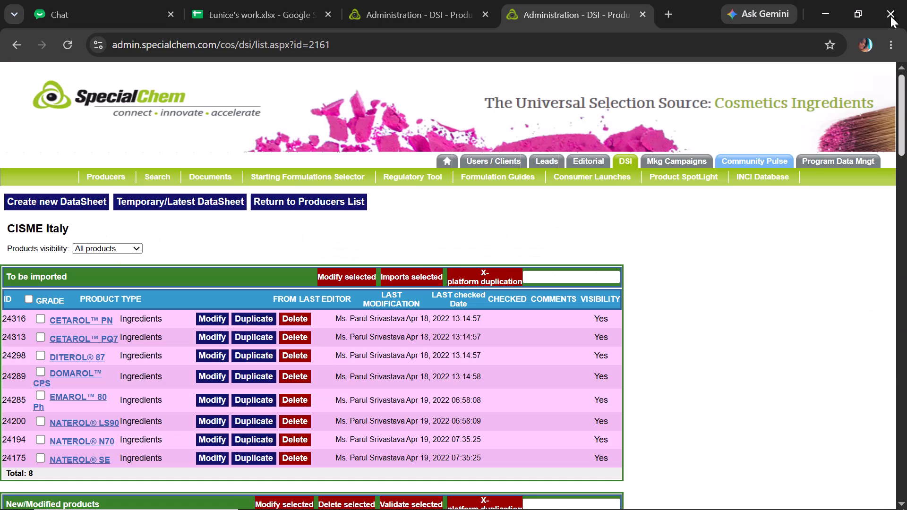
{"action": "left_click_drag", "start_coordinate": [890, 16], "coordinate": [895, 0]}
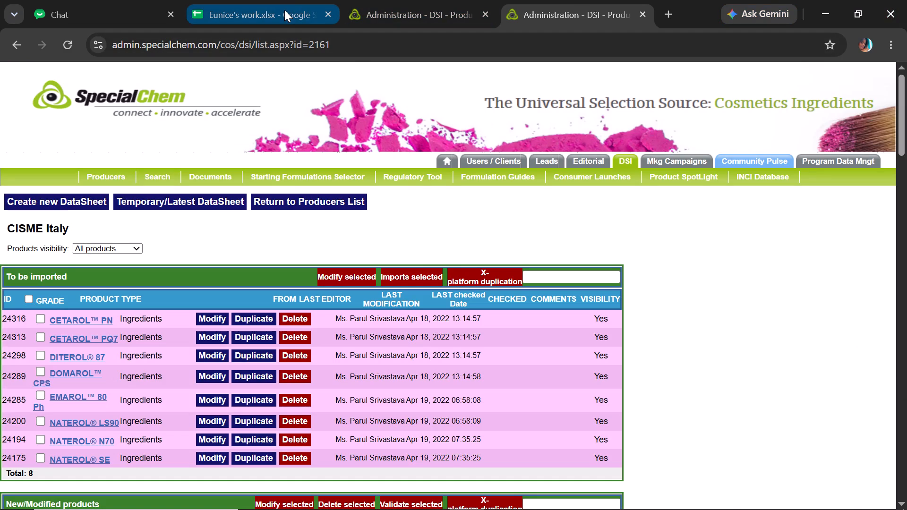
Copy DITEROL AL40 from the spreadsheet's Cosmetics sheet, search for it by trade/grade on the admin site and open the product.
{"action": "left_click", "coordinate": [284, 10]}
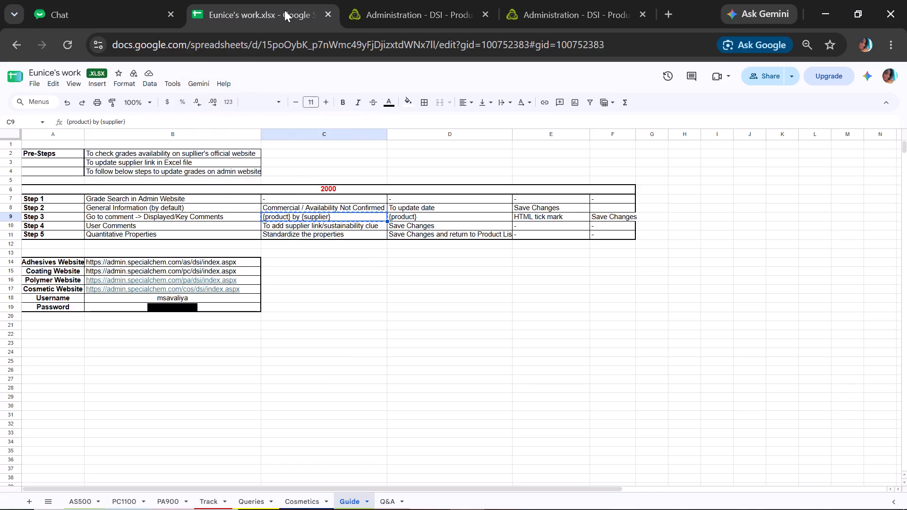
{"action": "left_click", "coordinate": [415, 0]}
{"action": "left_click", "coordinate": [529, 6]}
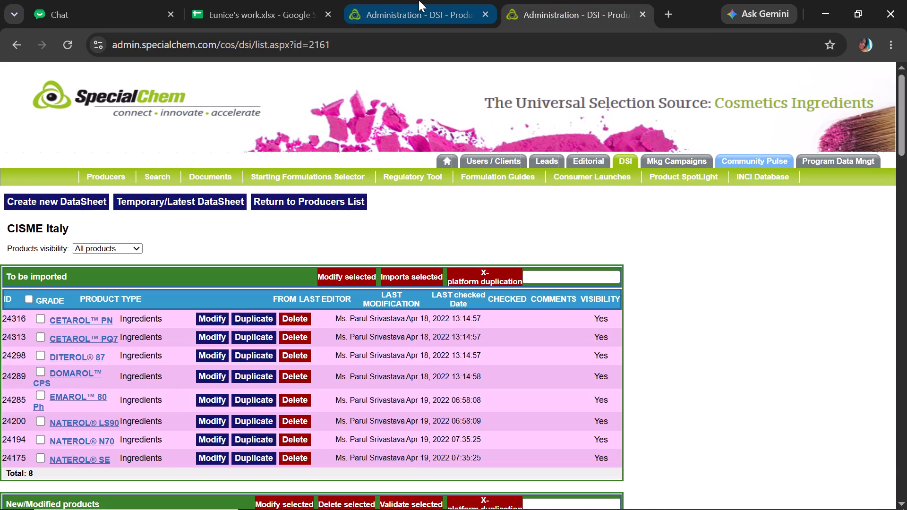
{"action": "left_click", "coordinate": [419, 0]}
{"action": "left_click", "coordinate": [277, 6]}
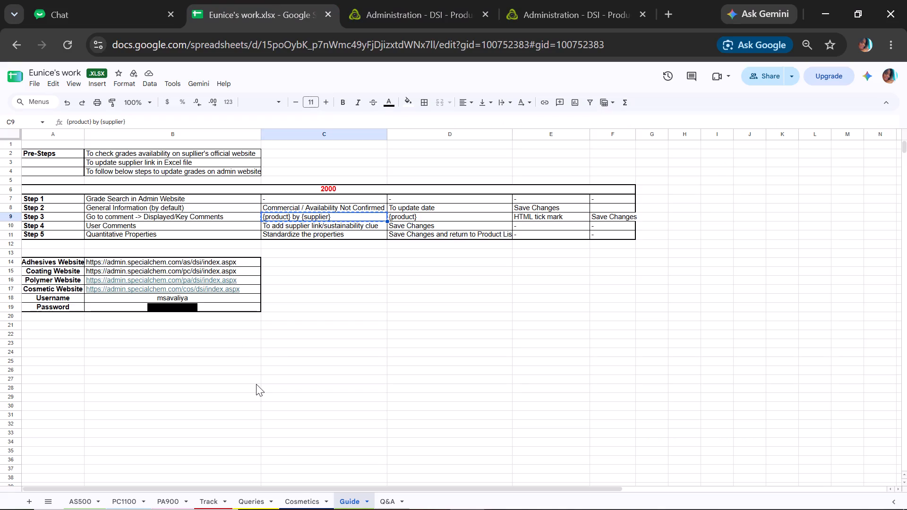
{"action": "left_click", "coordinate": [295, 498]}
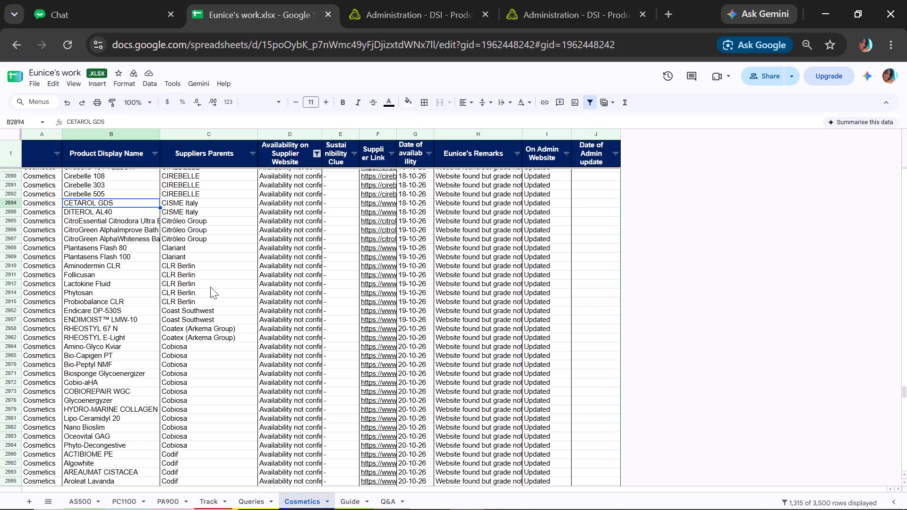
{"action": "key", "text": "Down"}
{"action": "key", "text": "ctrl+c"}
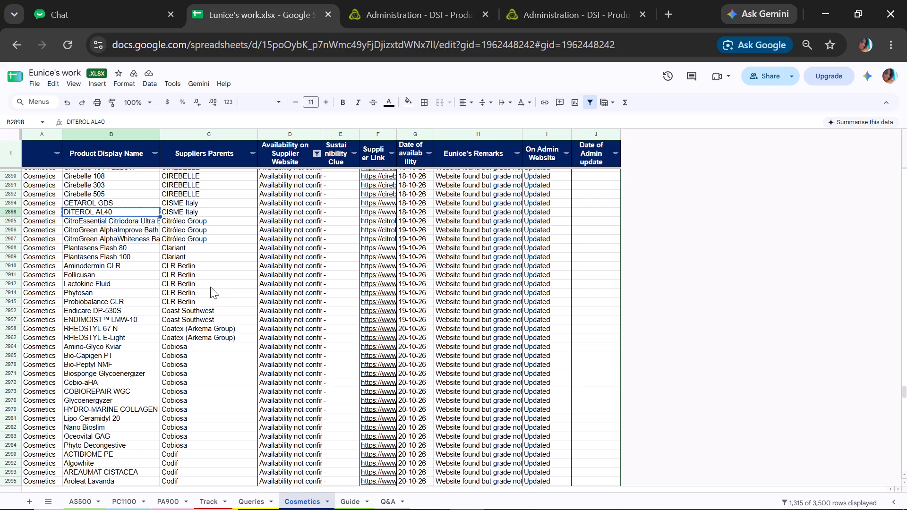
{"action": "left_click", "coordinate": [400, 0]}
{"action": "left_click_drag", "start_coordinate": [277, 371], "coordinate": [75, 356]}
{"action": "key", "text": "ctrl+v"}
{"action": "left_click", "coordinate": [7, 389]}
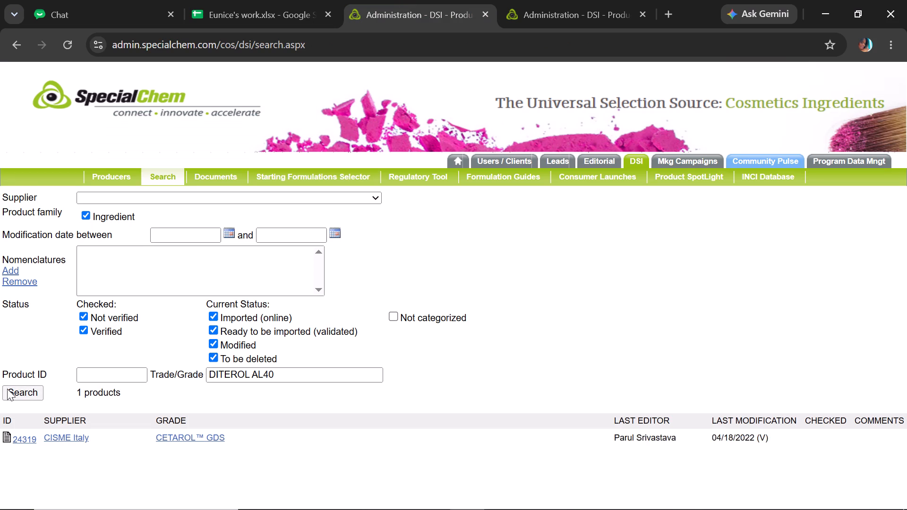
{"action": "left_click", "coordinate": [190, 440]}
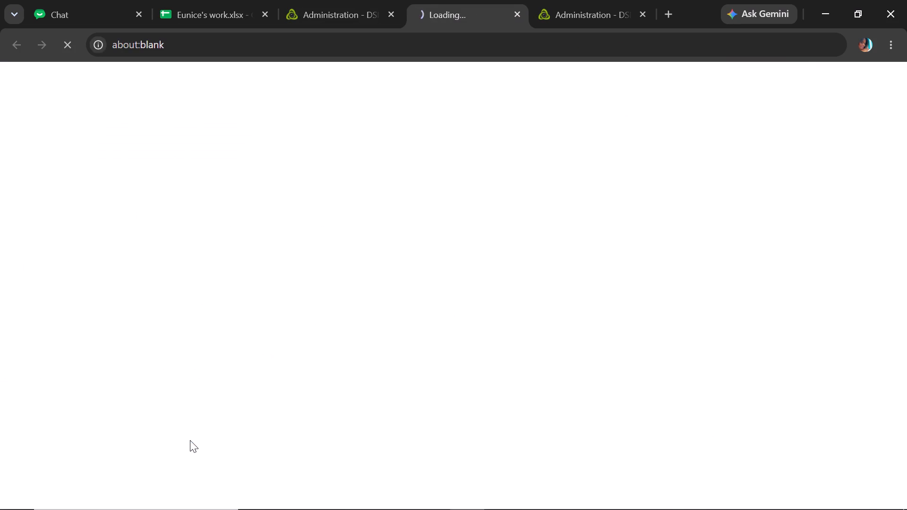
{"action": "left_click_drag", "start_coordinate": [906, 139], "coordinate": [906, 153]}
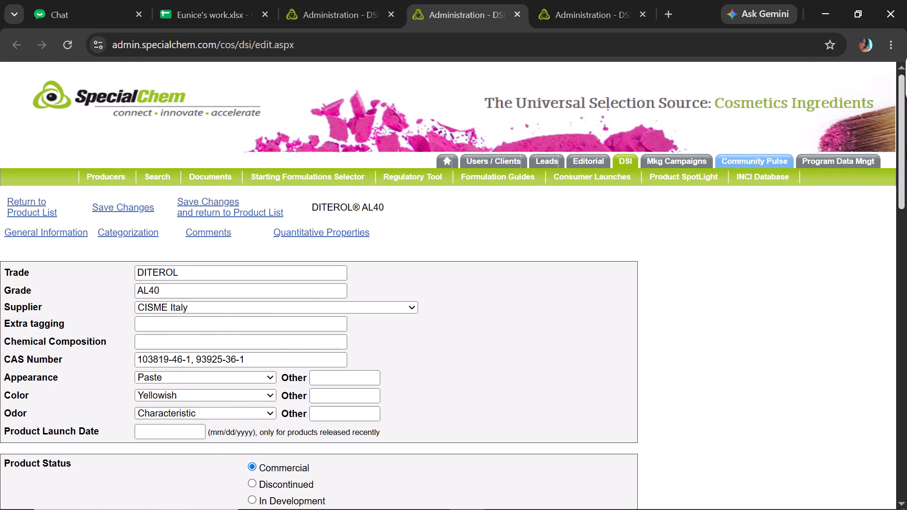
Set DITEROL AL40's product status to Availability Not Confirmed and save the changes.
{"action": "left_click_drag", "start_coordinate": [906, 153], "coordinate": [906, 158]}
{"action": "left_click", "coordinate": [253, 453]}
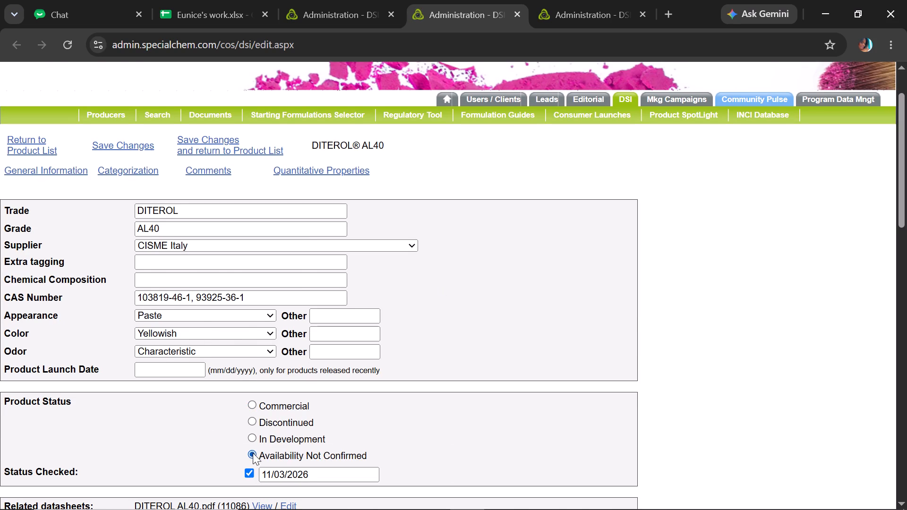
{"action": "left_click", "coordinate": [132, 149]}
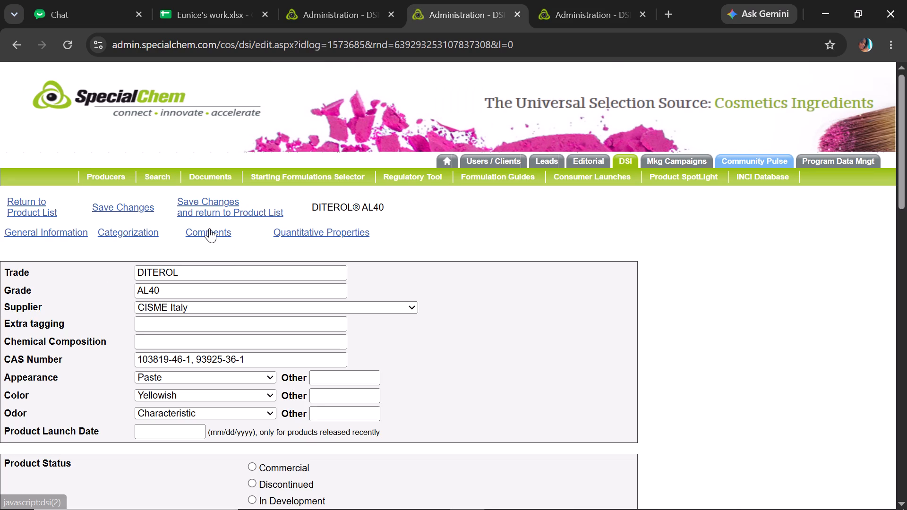
Review DITEROL AL40's comments and quantitative properties, saving the record and returning to the CISME Italy product list.
{"action": "left_click", "coordinate": [209, 228]}
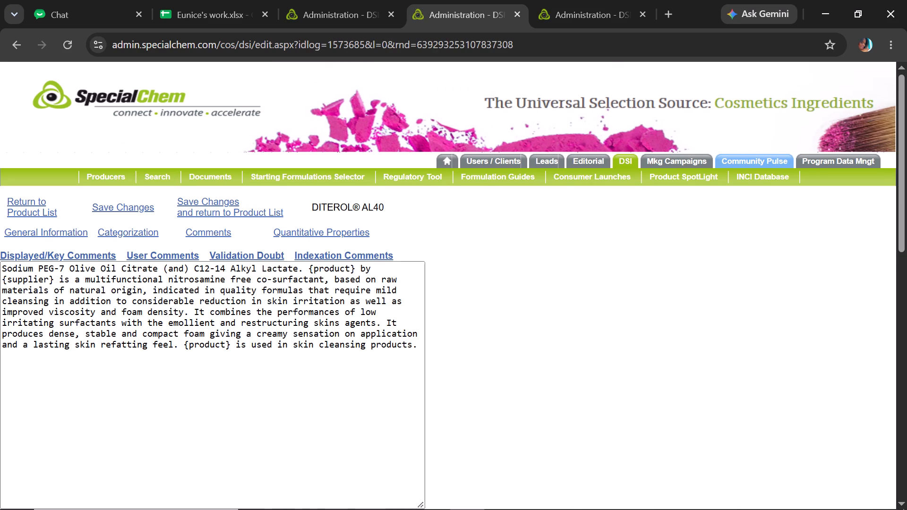
{"action": "left_click_drag", "start_coordinate": [906, 223], "coordinate": [901, 252]}
{"action": "left_click", "coordinate": [322, 160]}
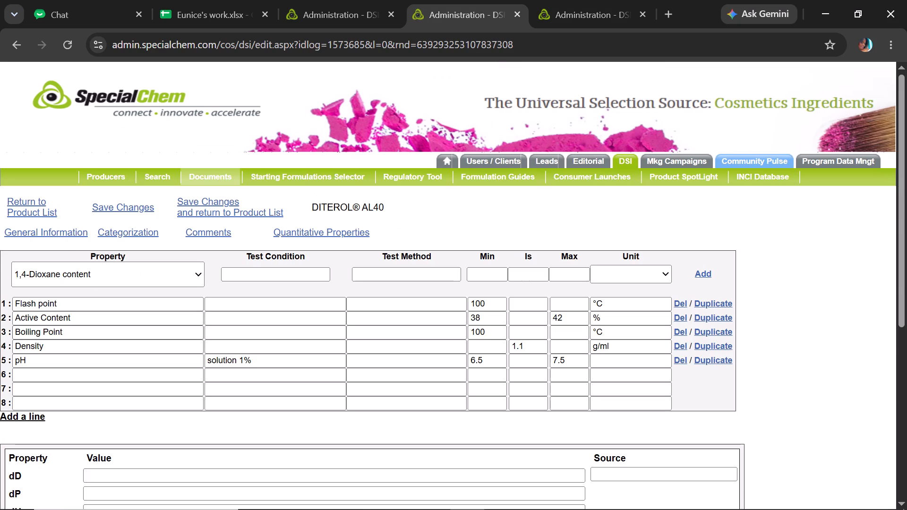
{"action": "left_click", "coordinate": [218, 209]}
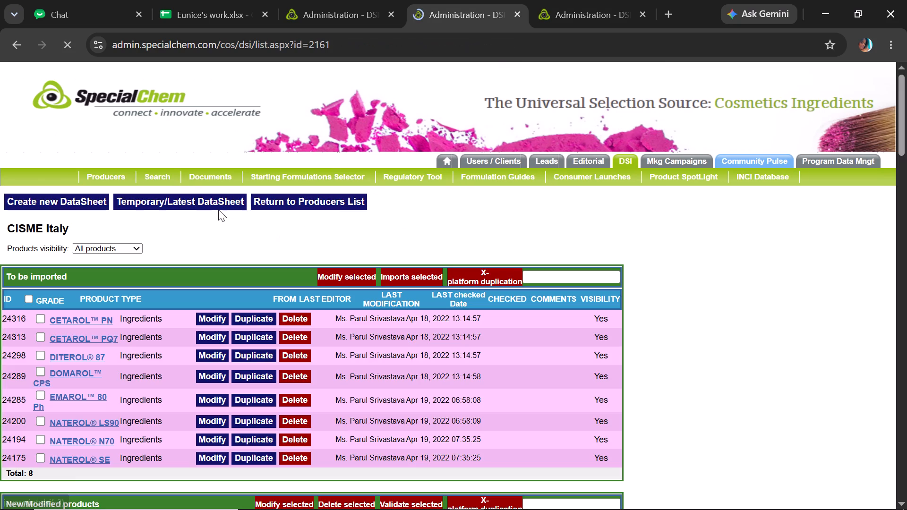
Copy CitroEssential Citriodora Ultra Bact from the spreadsheet's Cosmetics sheet, search for it by trade/grade on the admin site and open the product.
{"action": "left_click", "coordinate": [295, 0]}
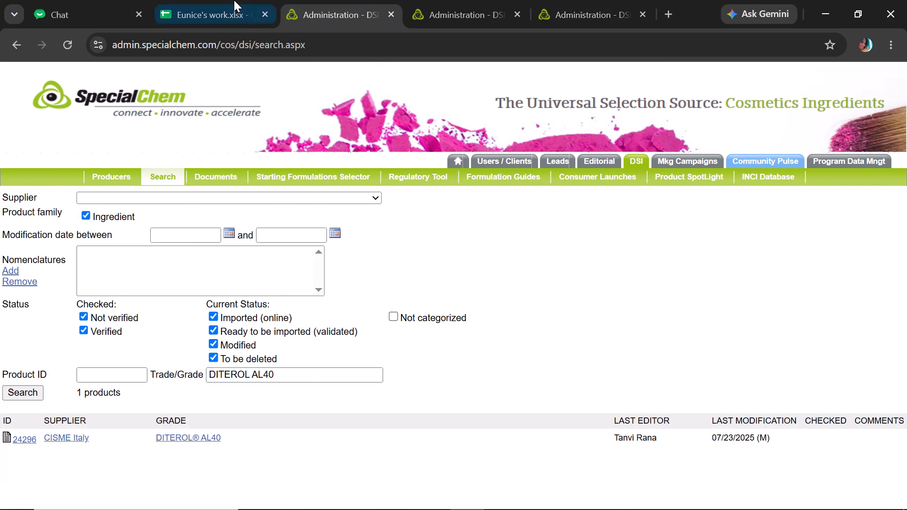
{"action": "left_click", "coordinate": [233, 0]}
{"action": "left_click", "coordinate": [120, 226]}
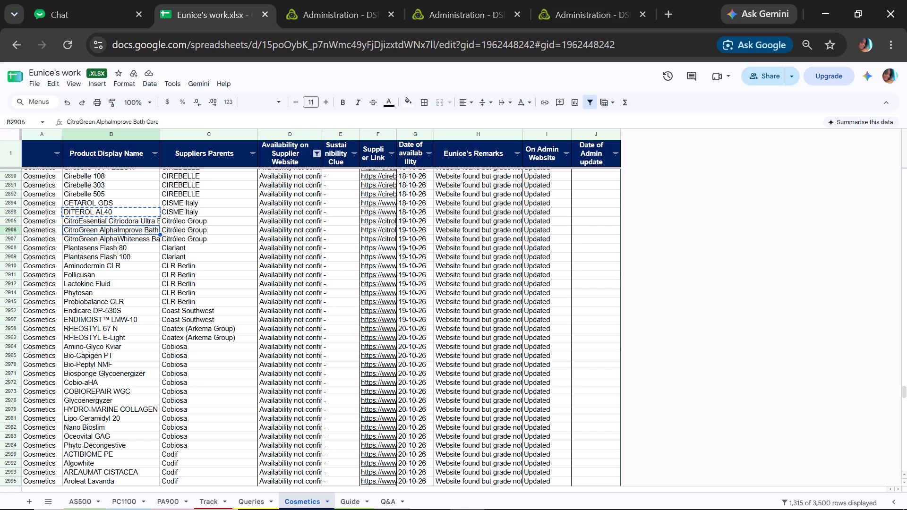
{"action": "left_click", "coordinate": [124, 220]}
{"action": "key", "text": "ctrl+c"}
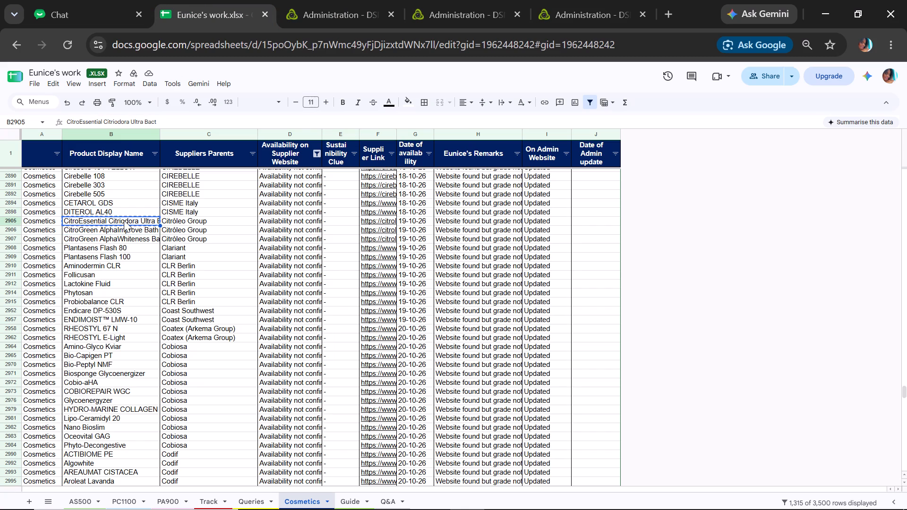
{"action": "left_click", "coordinate": [334, 0]}
{"action": "left_click_drag", "start_coordinate": [291, 369], "coordinate": [13, 364]}
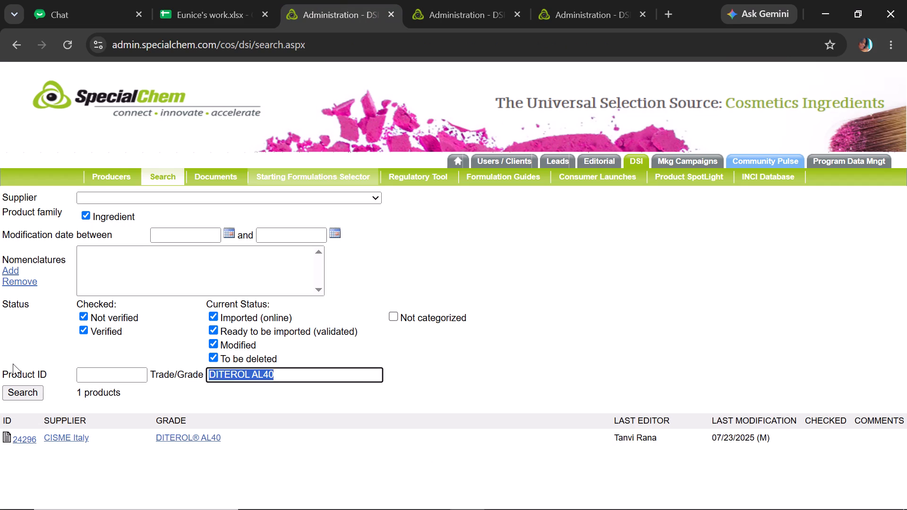
{"action": "key", "text": "ctrl+v"}
{"action": "left_click", "coordinate": [13, 394]}
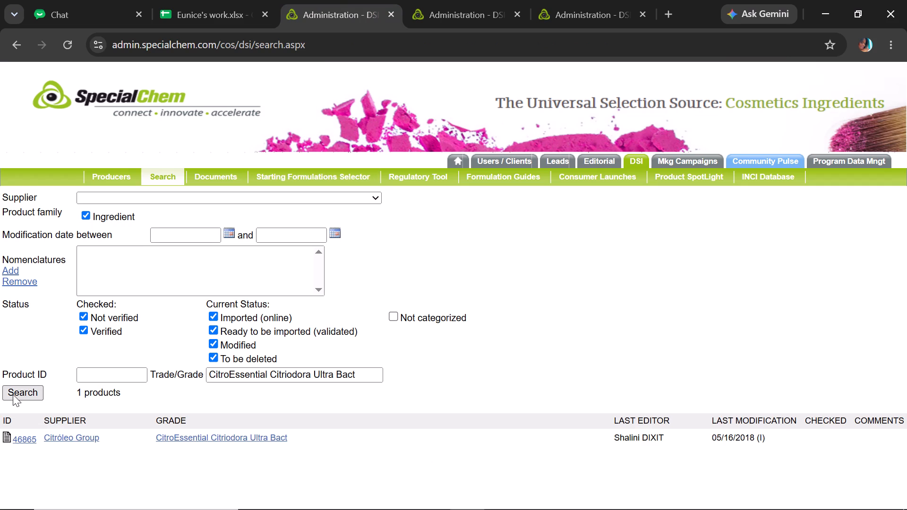
{"action": "left_click", "coordinate": [184, 436]}
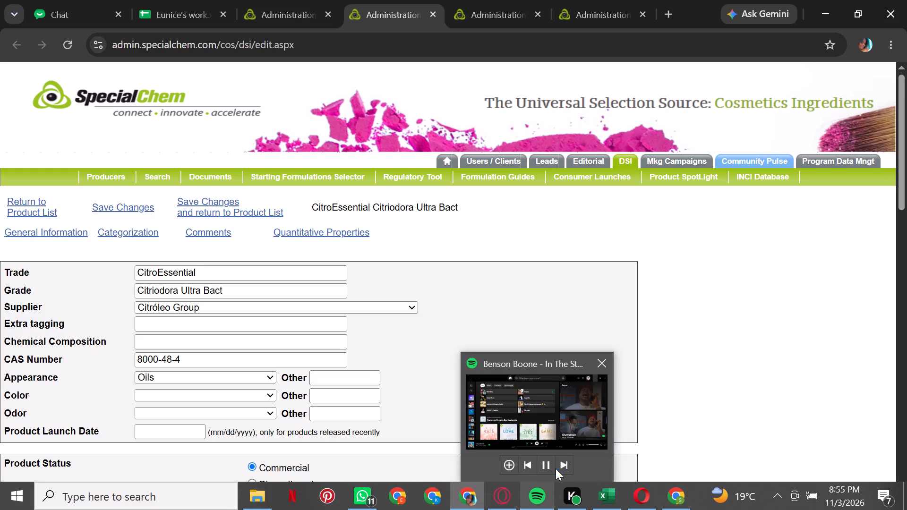
Skip forward two tracks in Spotify.
{"action": "left_click", "coordinate": [561, 465]}
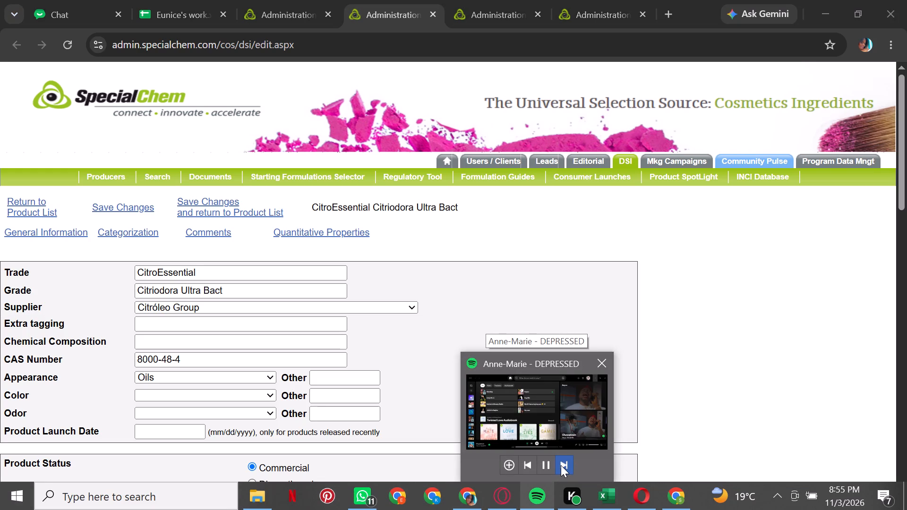
{"action": "left_click", "coordinate": [561, 465]}
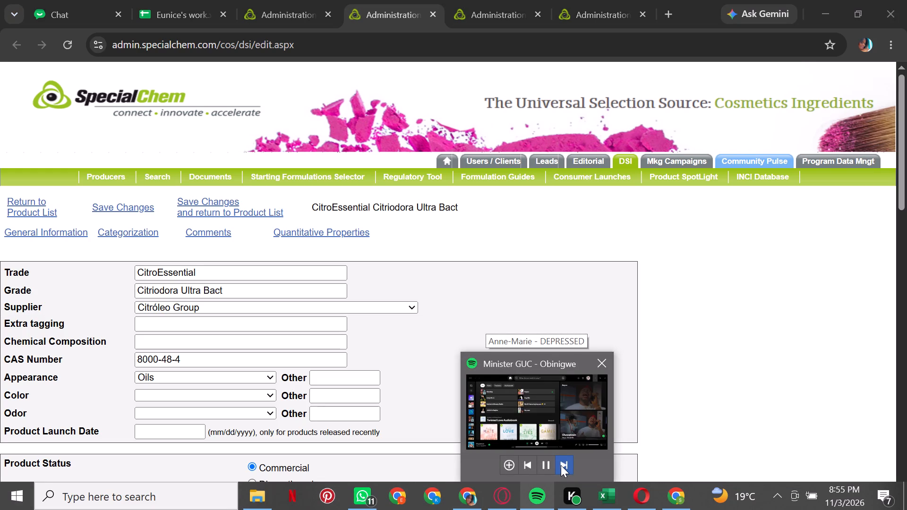
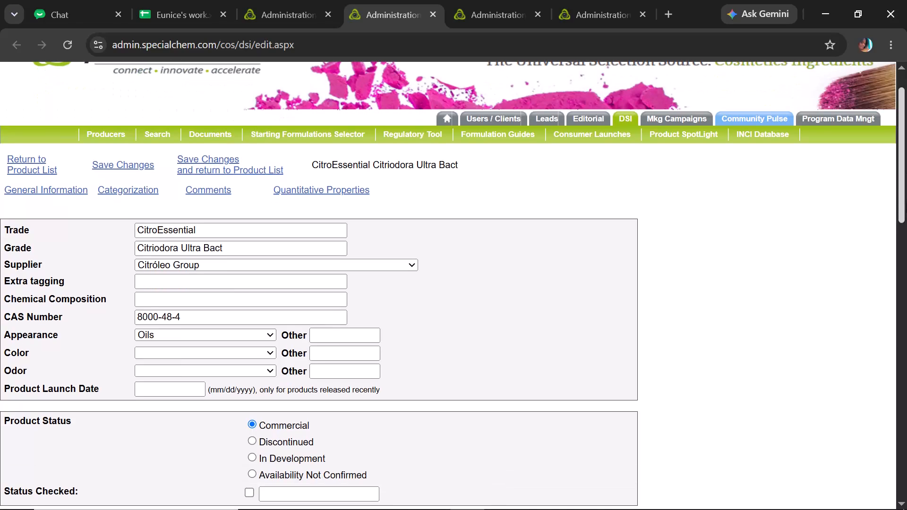
Set CitroEssential Citriodora Ultra Bact's product status to Availability Not Confirmed and save the changes.
{"action": "left_click", "coordinate": [248, 474]}
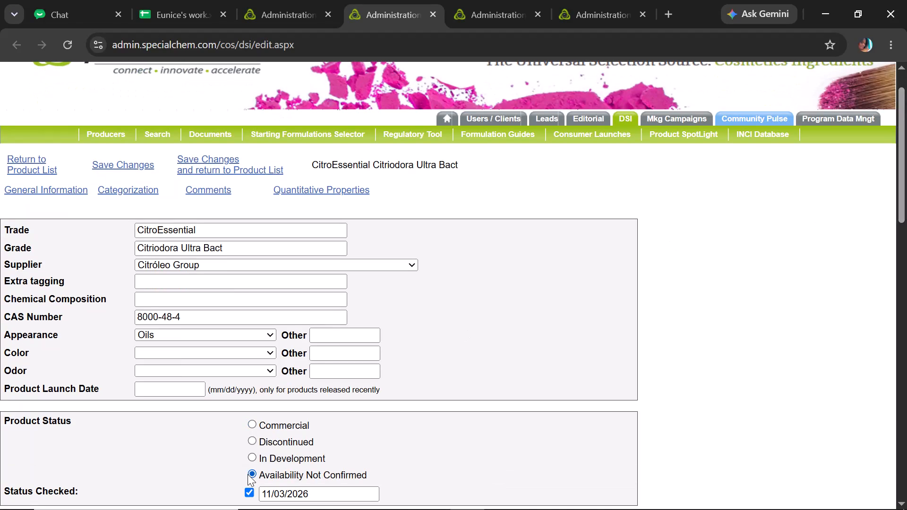
{"action": "left_click", "coordinate": [135, 161]}
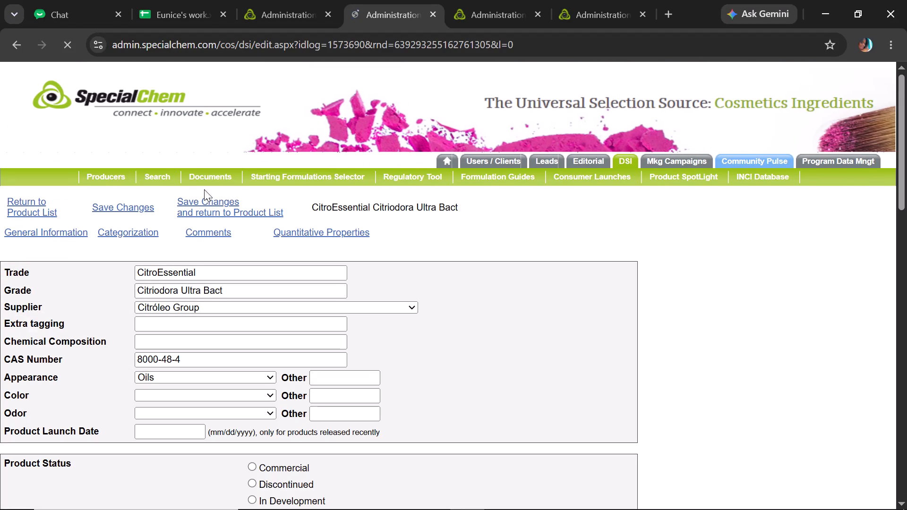
Replace "CitroEssential Citriodora Ultra Bact by Citróleo Group" in the Displayed/Key Comments with "{product} by {supplier}" copied from the spreadsheet's Guide sheet.
{"action": "left_click", "coordinate": [206, 227]}
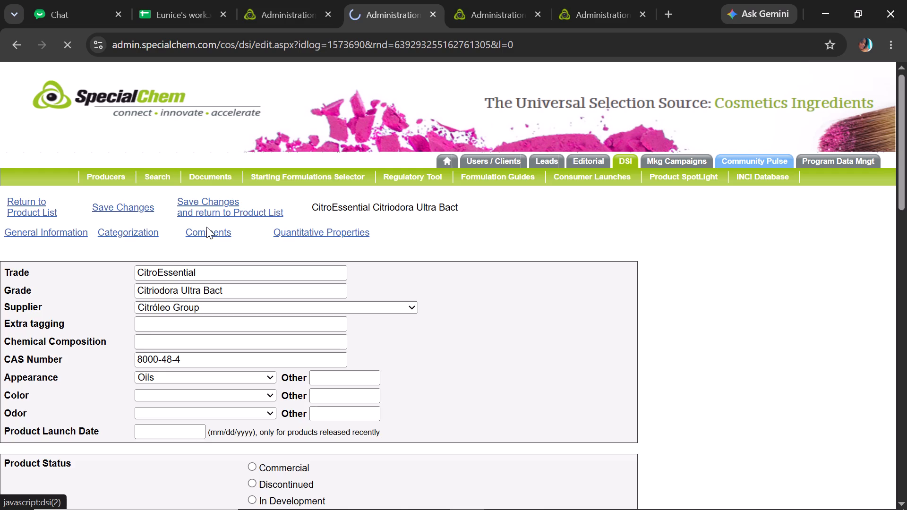
{"action": "left_click", "coordinate": [175, 21]}
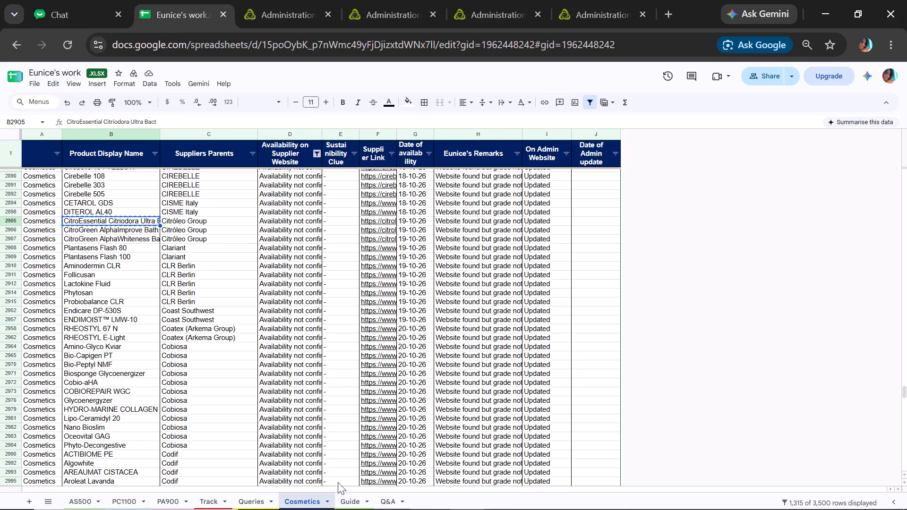
{"action": "left_click", "coordinate": [347, 495]}
{"action": "key", "text": "ctrl+c"}
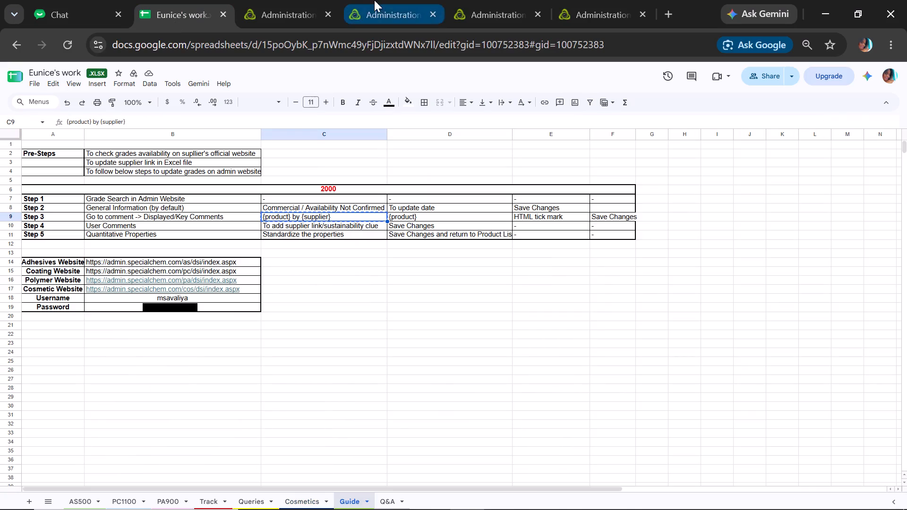
{"action": "left_click", "coordinate": [374, 0]}
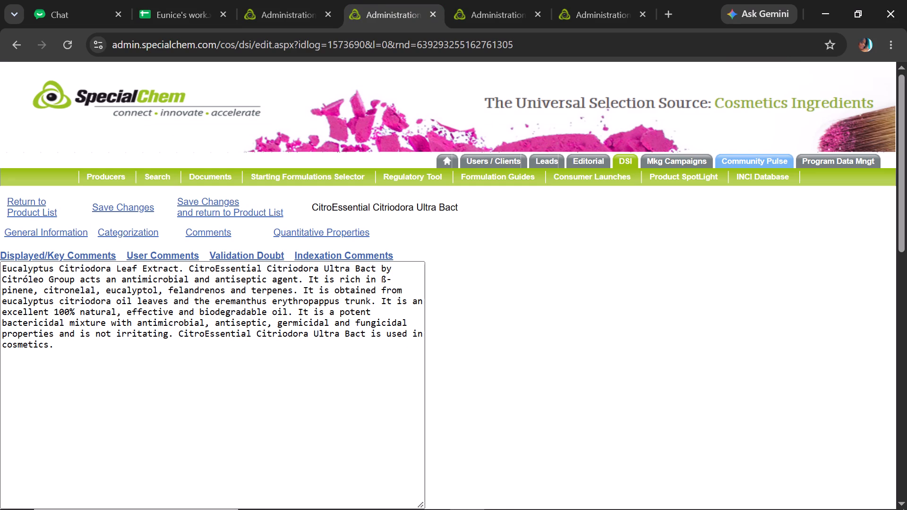
{"action": "left_click", "coordinate": [191, 270]}
{"action": "left_click", "coordinate": [191, 270]}
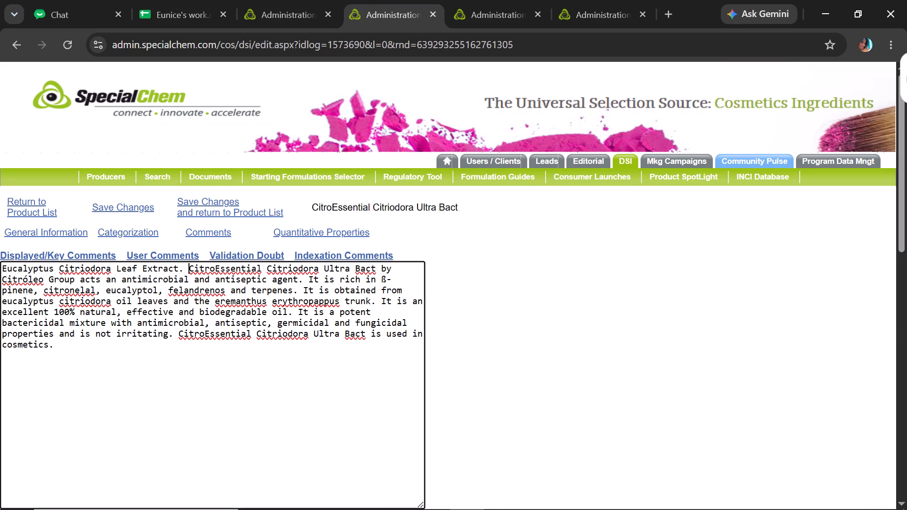
{"action": "left_click_drag", "start_coordinate": [191, 270], "coordinate": [71, 289]}
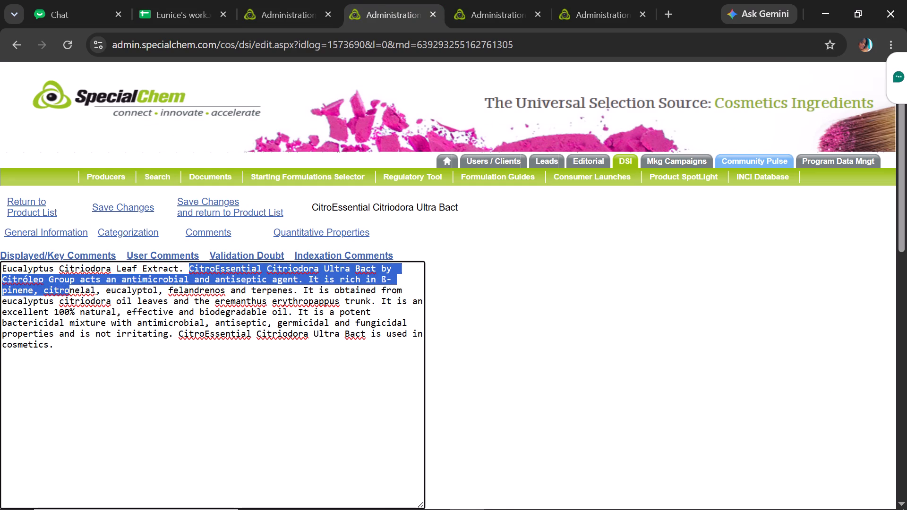
{"action": "left_click_drag", "start_coordinate": [71, 289], "coordinate": [76, 283]}
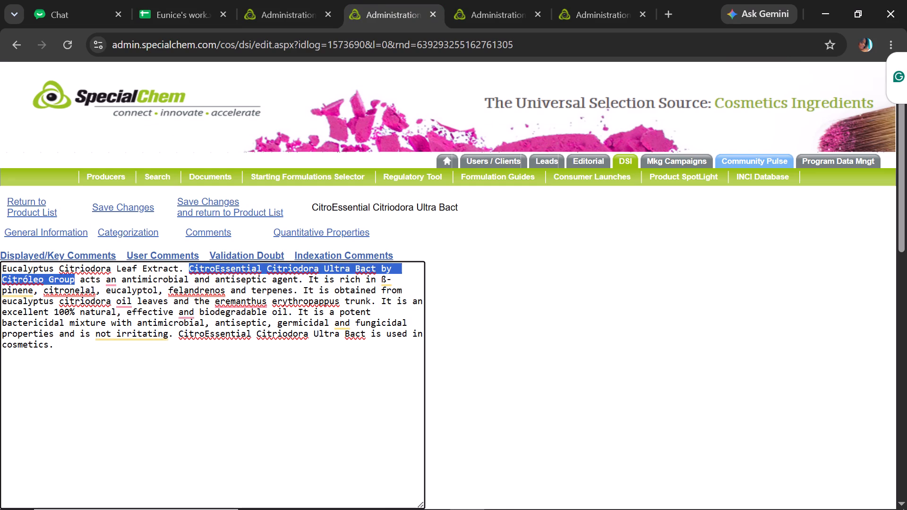
{"action": "key", "text": "ctrl+v"}
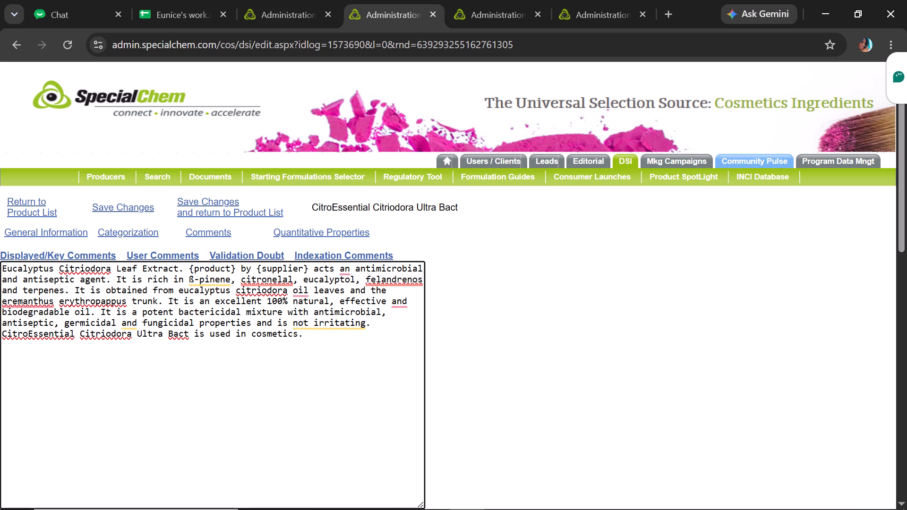
Replace the remaining product name in the comment's last sentence with the {product} placeholder.
{"action": "left_click_drag", "start_coordinate": [235, 270], "coordinate": [189, 263]}
{"action": "key", "text": "ctrl+c"}
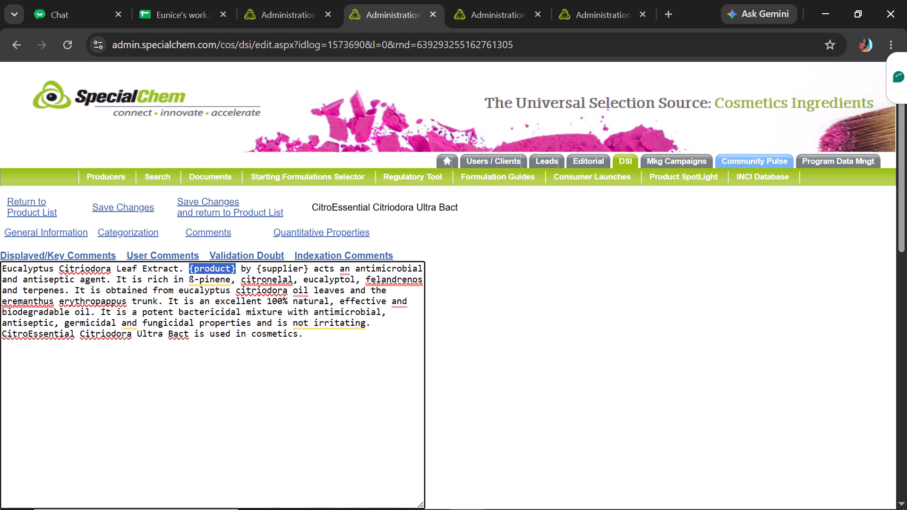
{"action": "left_click_drag", "start_coordinate": [188, 334], "coordinate": [0, 343]}
{"action": "key", "text": "ctrl+v"}
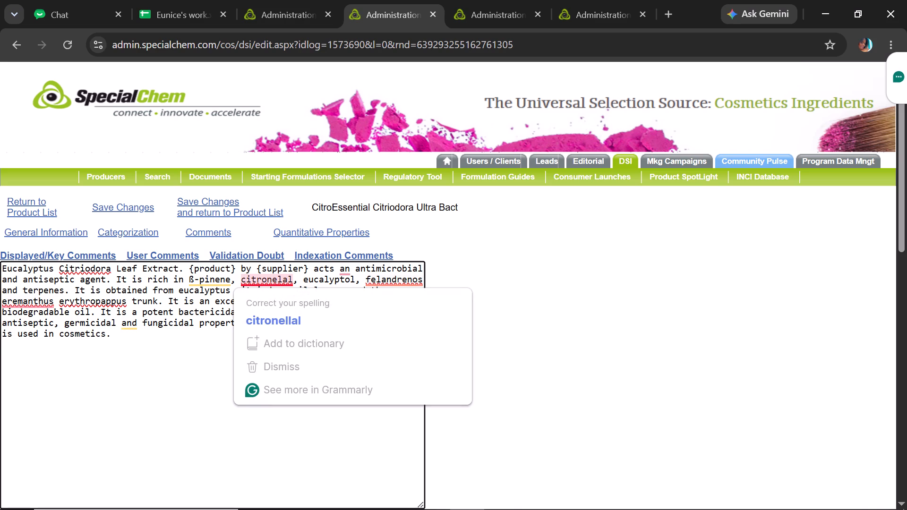
Correct "citronelal" to "citronellal" and remove "oil" before "leaves" in the comment, using Grammarly's suggestions.
{"action": "left_click", "coordinate": [287, 333]}
{"action": "left_click", "coordinate": [286, 308]}
{"action": "type", "text": "citronell"}
{"action": "type", "text": "al"}
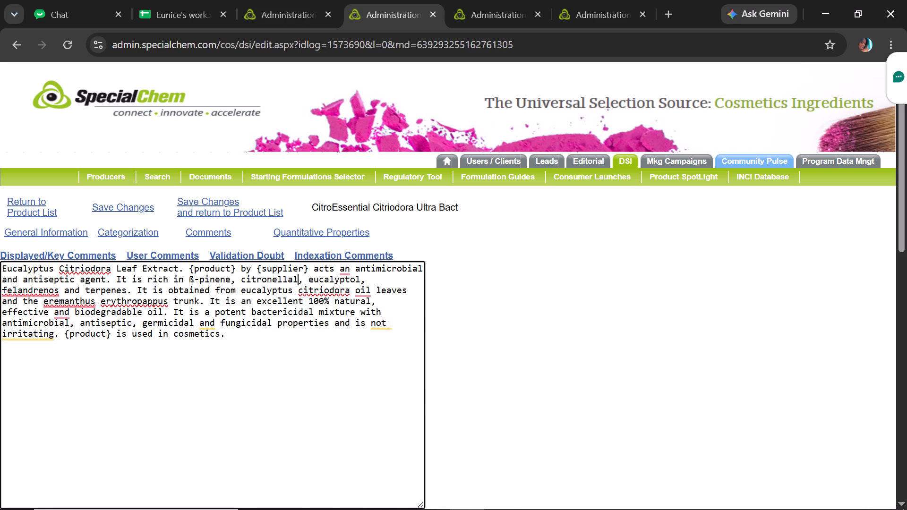
{"action": "left_click", "coordinate": [369, 309]}
{"action": "key", "text": "BackSpace"}
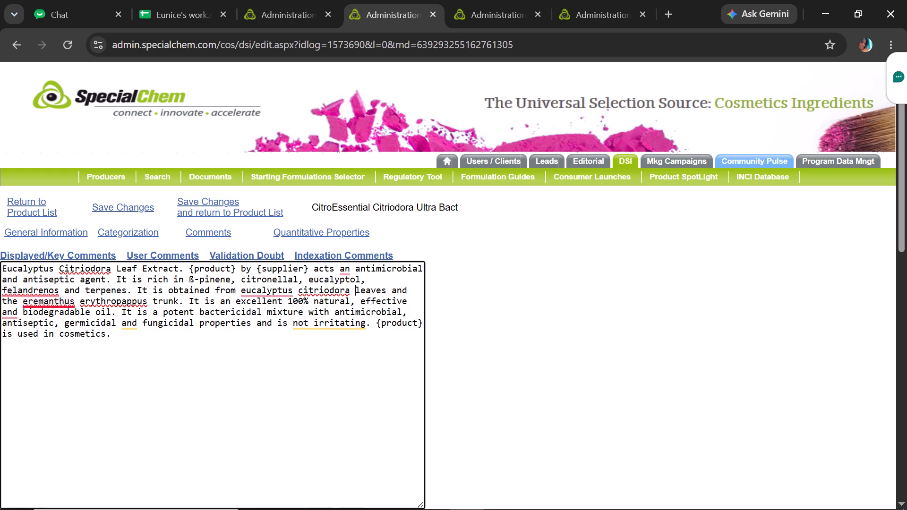
Apply Grammarly's word corrections in the comment: capitalize "Eremanthus" and "Eucalyptus", and replace "felandrenos" with "farnesol,".
{"action": "left_click_drag", "start_coordinate": [75, 326], "coordinate": [53, 302]}
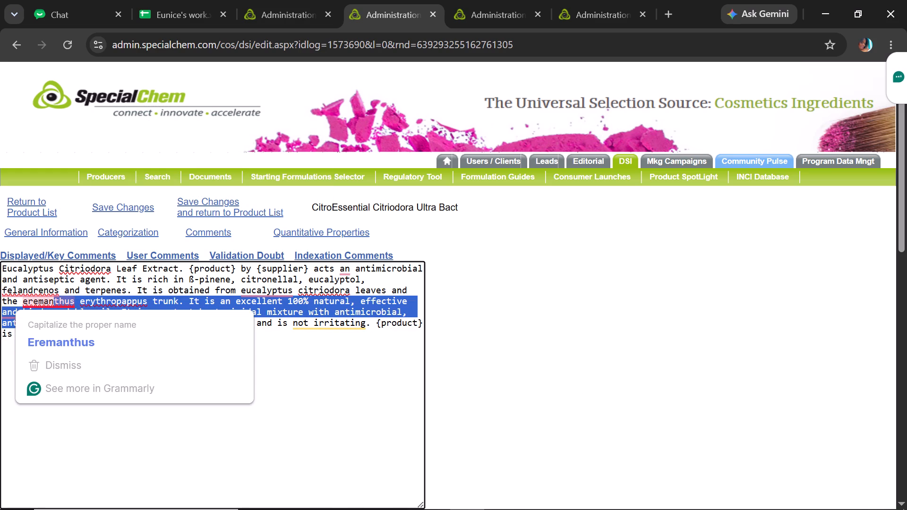
{"action": "left_click", "coordinate": [66, 323]}
{"action": "type", "text": "Ere"}
{"action": "type", "text": "manthus"}
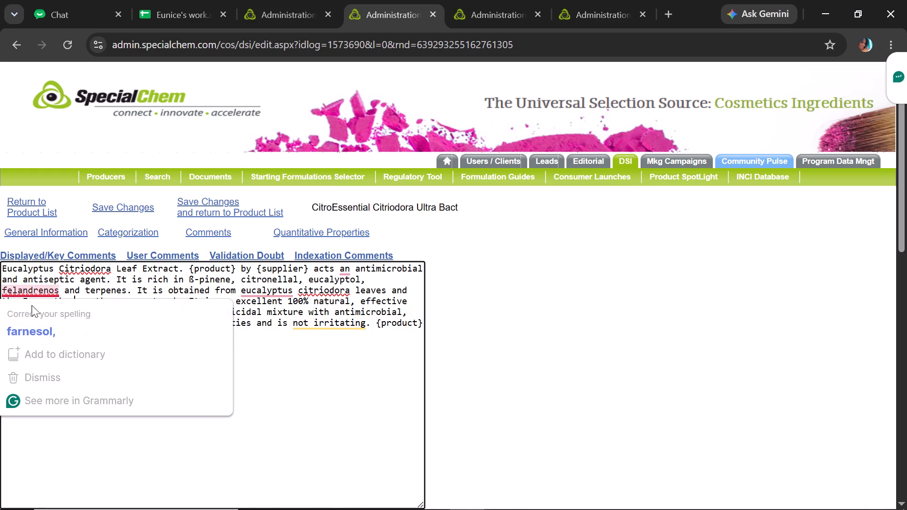
{"action": "left_click", "coordinate": [36, 314]}
{"action": "type", "text": "farnesol,"}
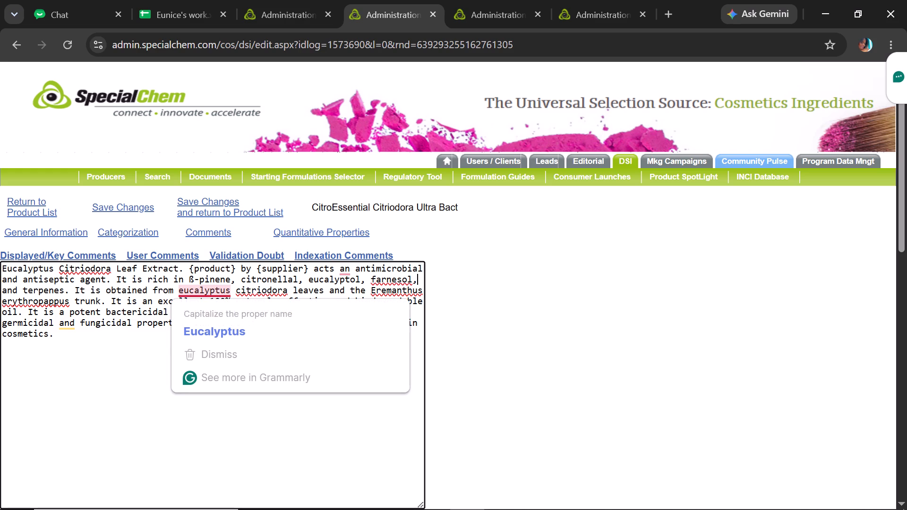
{"action": "left_click", "coordinate": [209, 311]}
{"action": "type", "text": "Eucalyptus"}
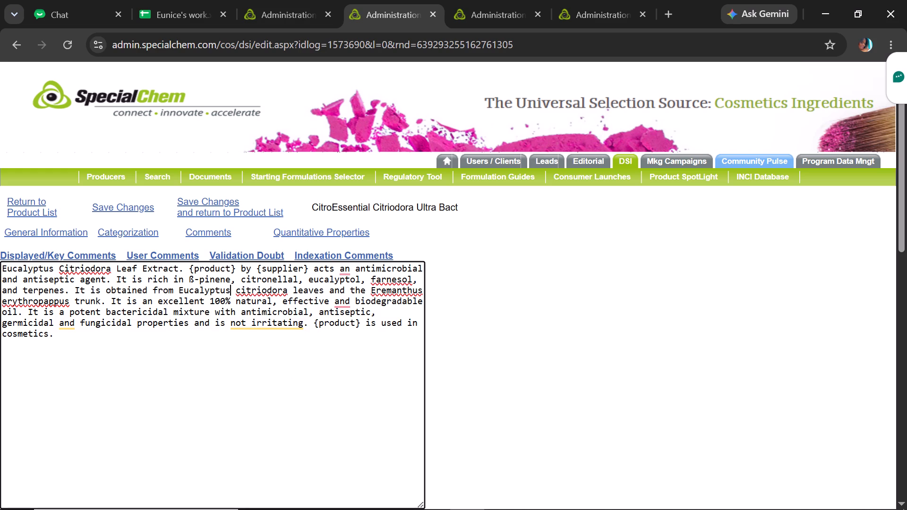
Accept Grammarly's fixes adding a comma after "effective" and "as" before "an antimicrobial" in the comment.
{"action": "left_click_drag", "start_coordinate": [359, 328], "coordinate": [346, 268]}
{"action": "key", "text": "comma"}
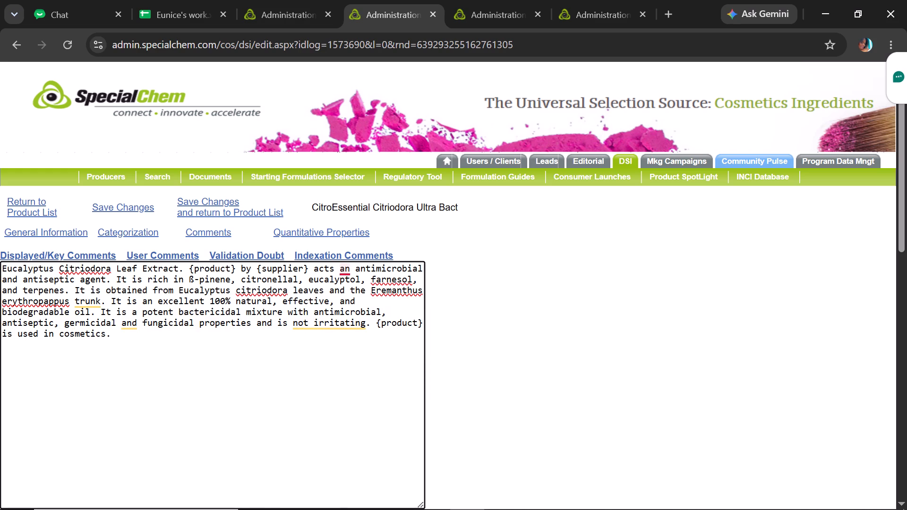
{"action": "left_click_drag", "start_coordinate": [346, 268], "coordinate": [344, 271]}
{"action": "left_click", "coordinate": [351, 290]}
{"action": "type", "text": "as"}
{"action": "key", "text": "space"}
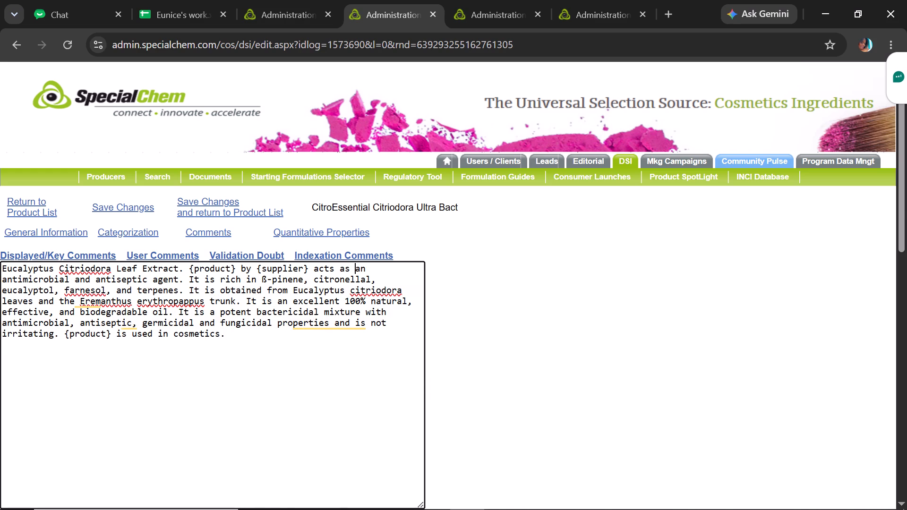
Enable Display as HTML for the Displayed/Key Comments and save the changes.
{"action": "left_click_drag", "start_coordinate": [892, 212], "coordinate": [904, 208]}
{"action": "left_click_drag", "start_coordinate": [904, 208], "coordinate": [904, 225]}
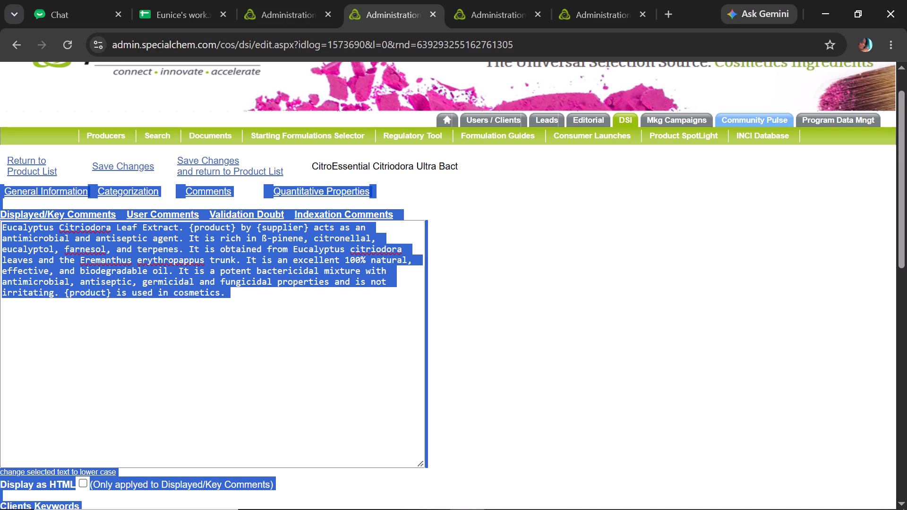
{"action": "left_click", "coordinate": [84, 486]}
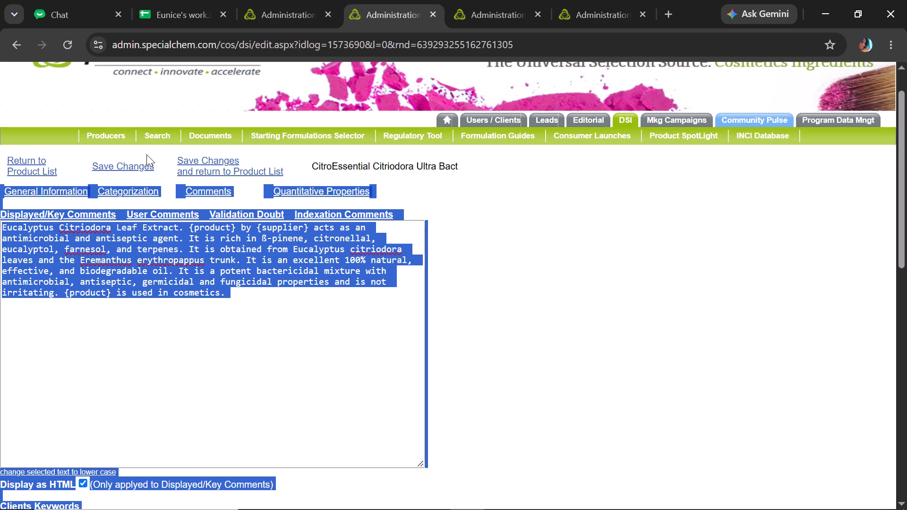
{"action": "left_click", "coordinate": [144, 165]}
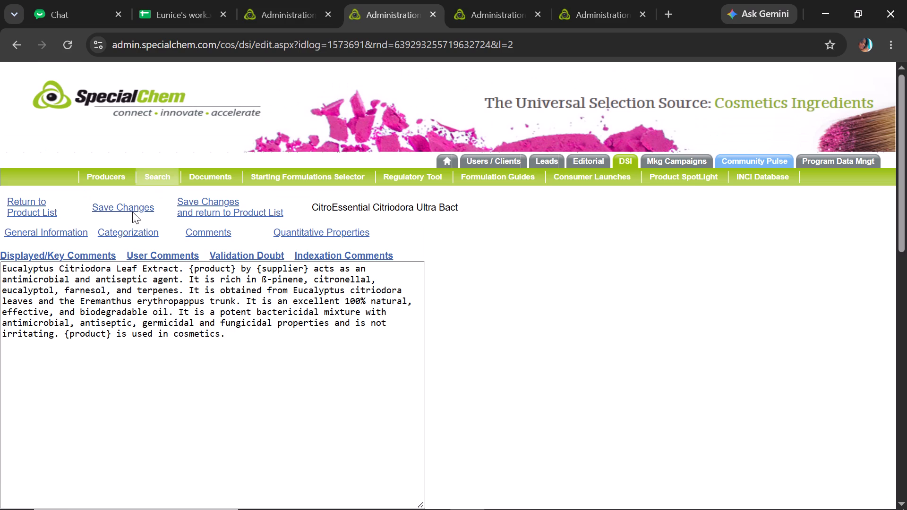
{"action": "left_click", "coordinate": [132, 209]}
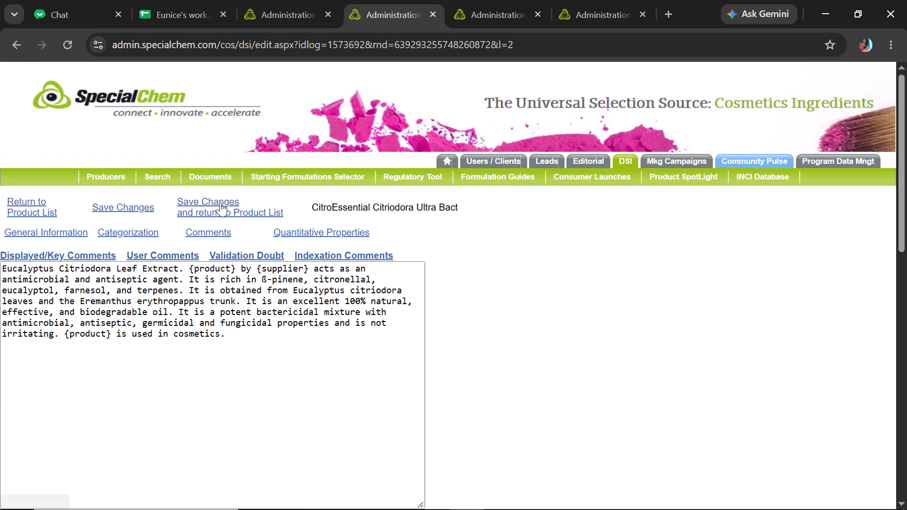
Check CitroEssential Citriodora Ultra Bact's quantitative properties, then save the record and return to the product list.
{"action": "left_click", "coordinate": [334, 235]}
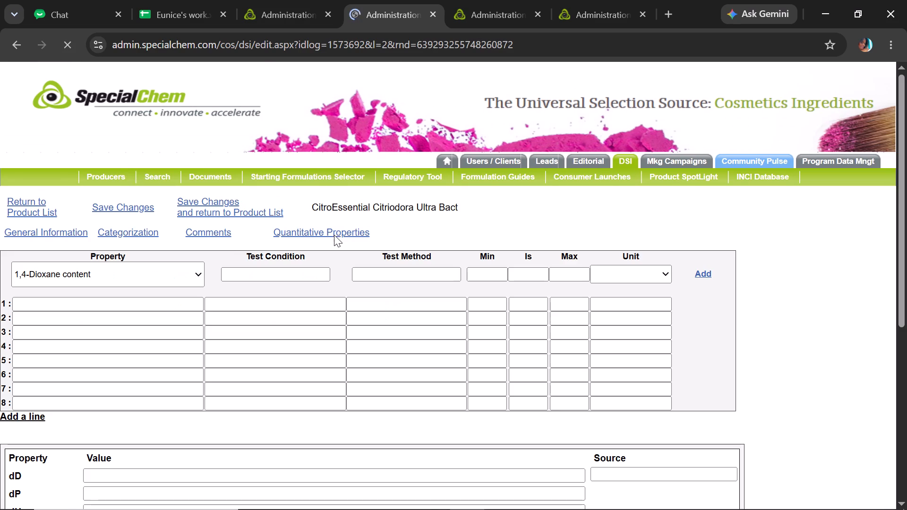
{"action": "left_click", "coordinate": [216, 210]}
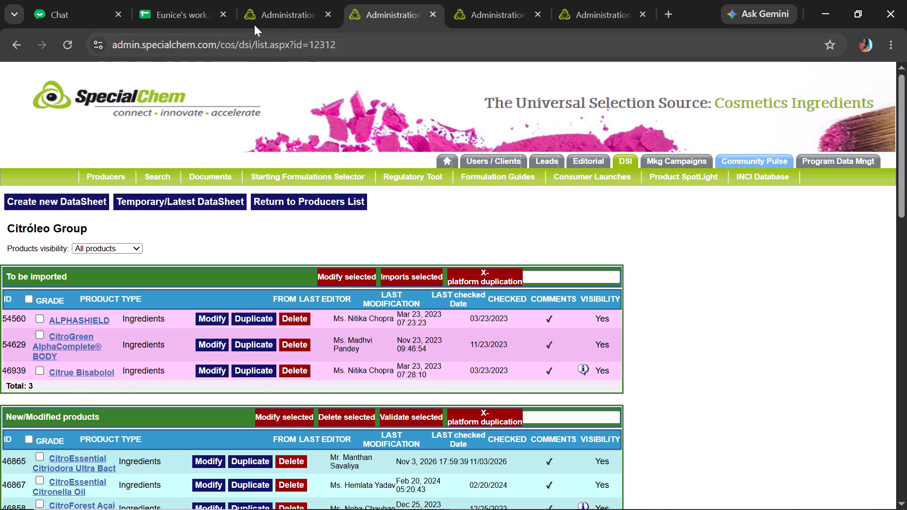
Copy CitroGreen AlphaImprove Bath Care from the spreadsheet's Cosmetics sheet, search for it by trade/grade on the admin site and open the product.
{"action": "left_click", "coordinate": [255, 21]}
{"action": "left_click", "coordinate": [136, 0]}
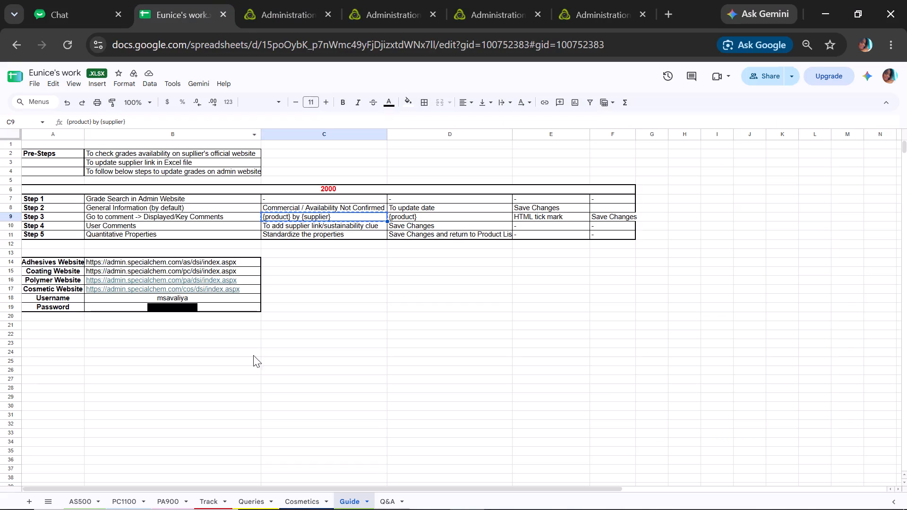
{"action": "left_click", "coordinate": [299, 496]}
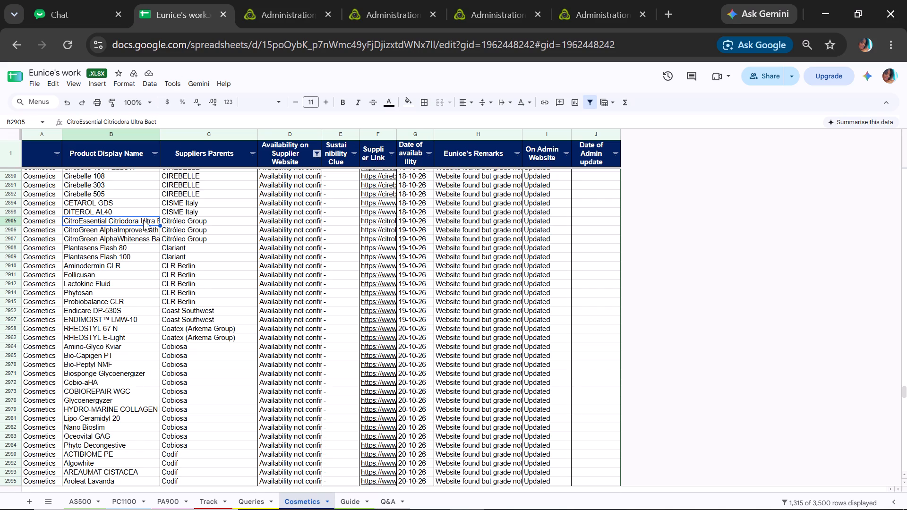
{"action": "left_click", "coordinate": [137, 228]}
{"action": "key", "text": "ctrl+c"}
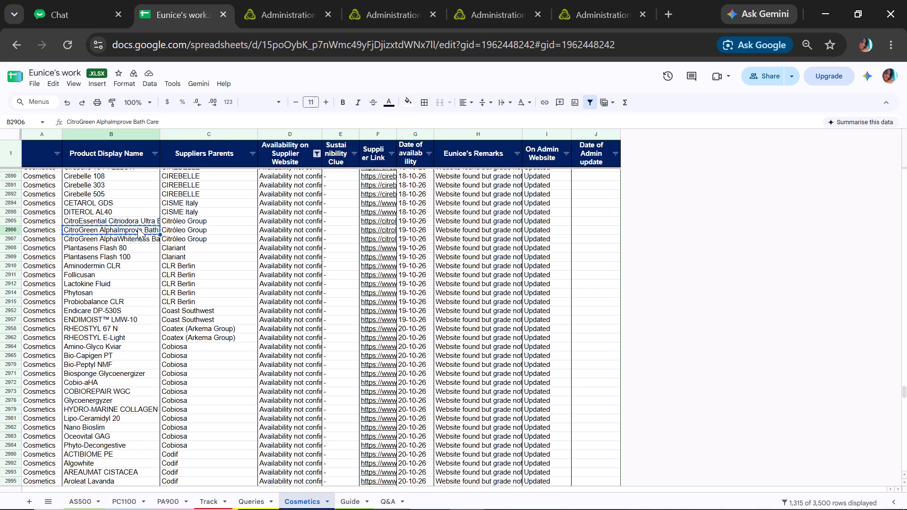
{"action": "left_click", "coordinate": [302, 10]}
{"action": "left_click_drag", "start_coordinate": [363, 374], "coordinate": [42, 314]}
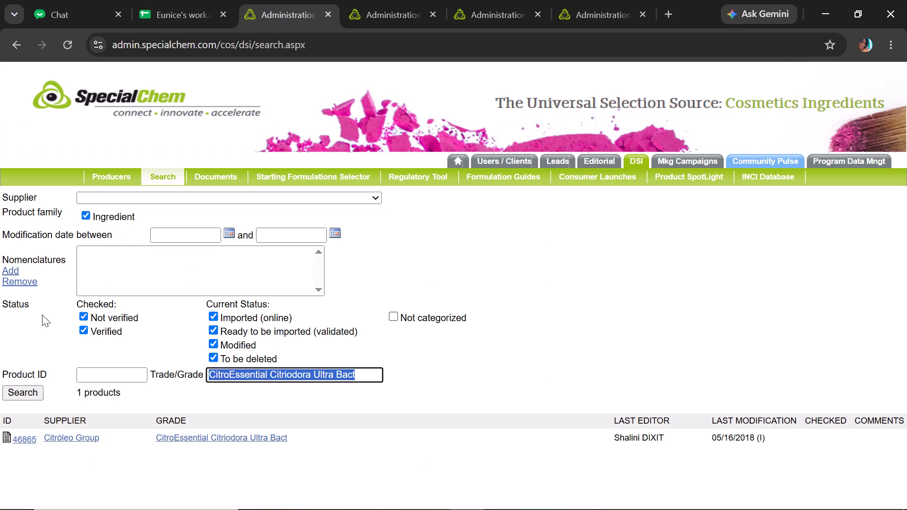
{"action": "key", "text": "ctrl+v"}
{"action": "left_click", "coordinate": [29, 387]}
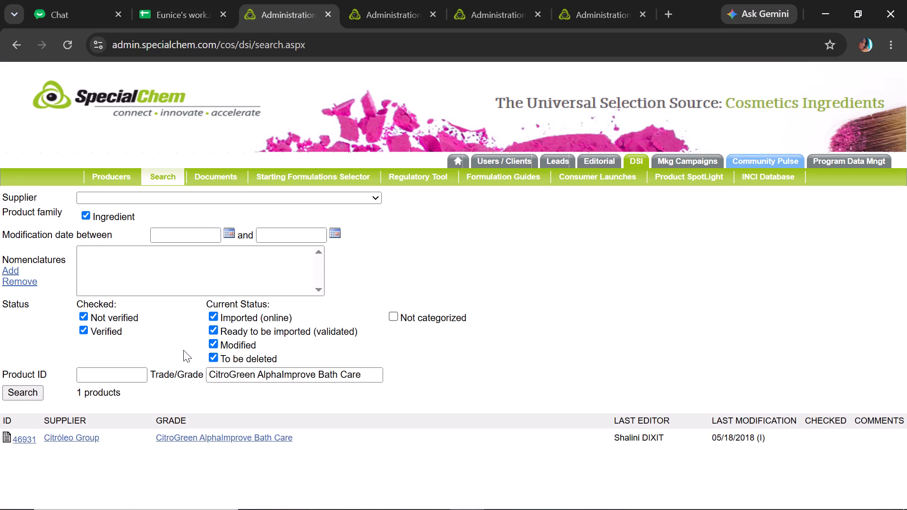
{"action": "left_click", "coordinate": [249, 435]}
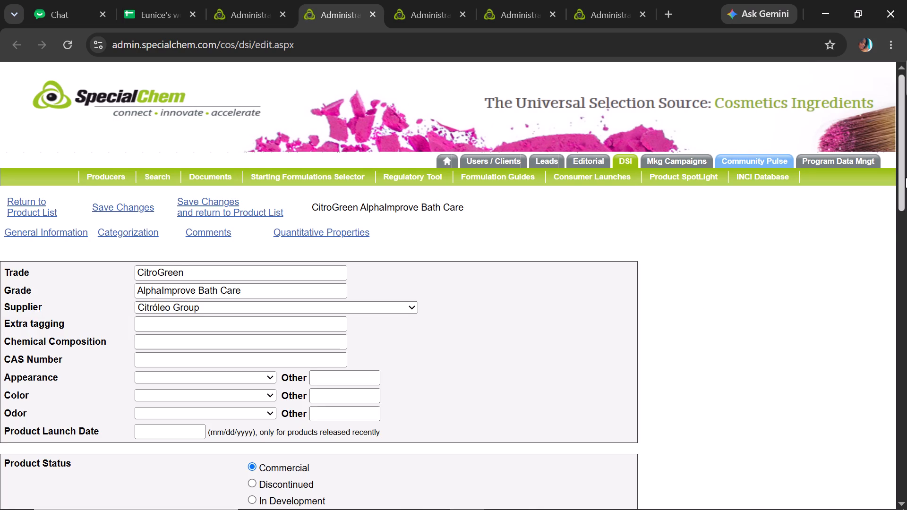
Set CitroGreen AlphaImprove Bath Care's product status to Availability Not Confirmed and save the changes.
{"action": "left_click_drag", "start_coordinate": [906, 177], "coordinate": [906, 203]}
{"action": "left_click", "coordinate": [254, 428]}
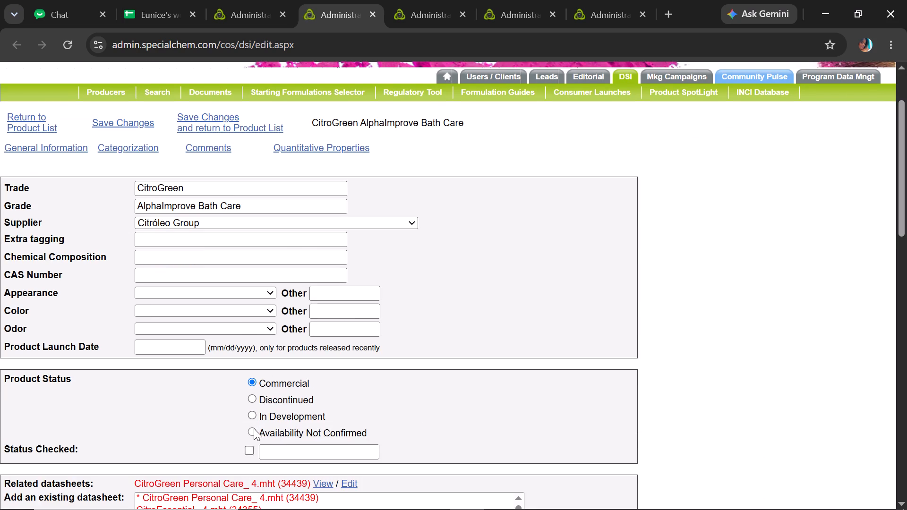
{"action": "left_click", "coordinate": [139, 125]}
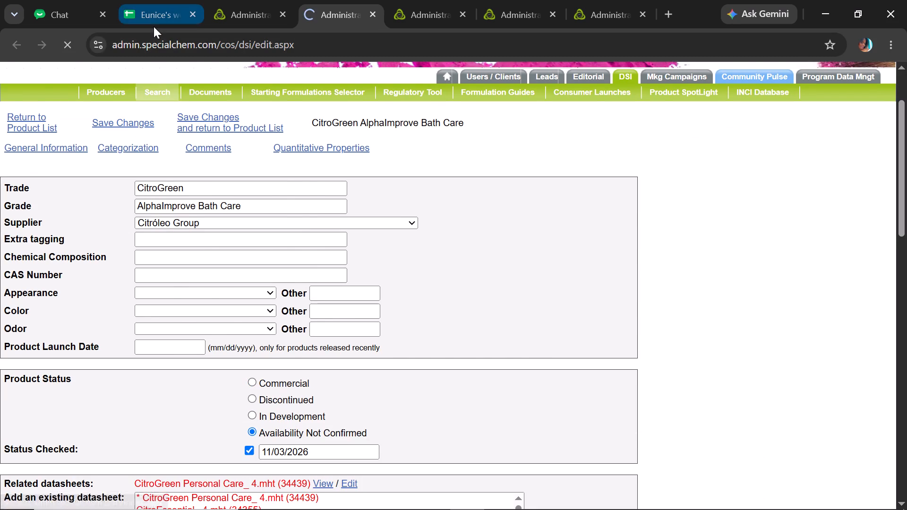
Replace CitroGreen AlphaImprove Bath Care's opening product and supplier names in the Key Comments with the Guide sheet's {product} by {supplier}, and copy {product}.
{"action": "left_click", "coordinate": [154, 26]}
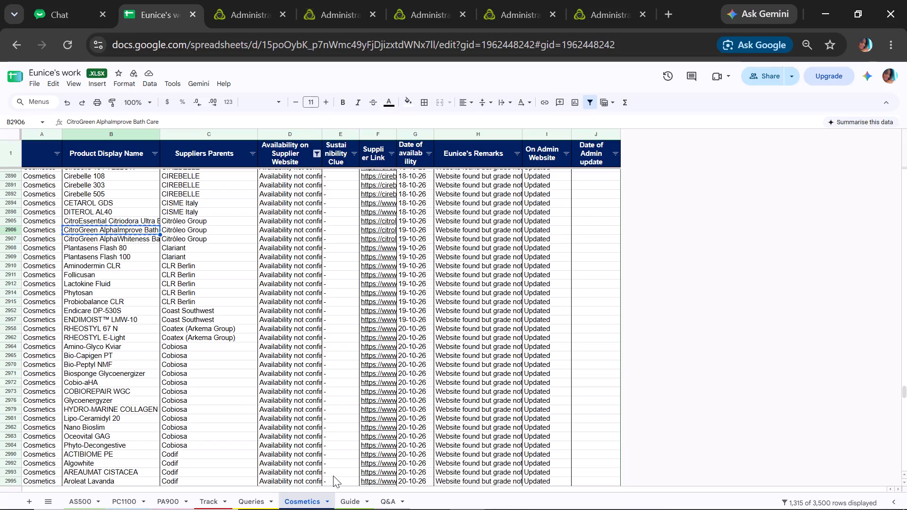
{"action": "left_click", "coordinate": [351, 498]}
{"action": "key", "text": "ctrl+c"}
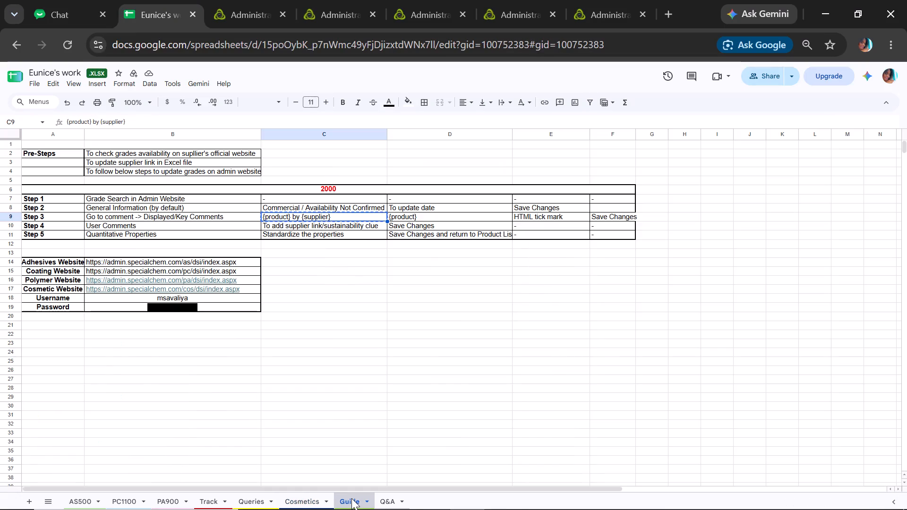
{"action": "left_click", "coordinate": [365, 0]}
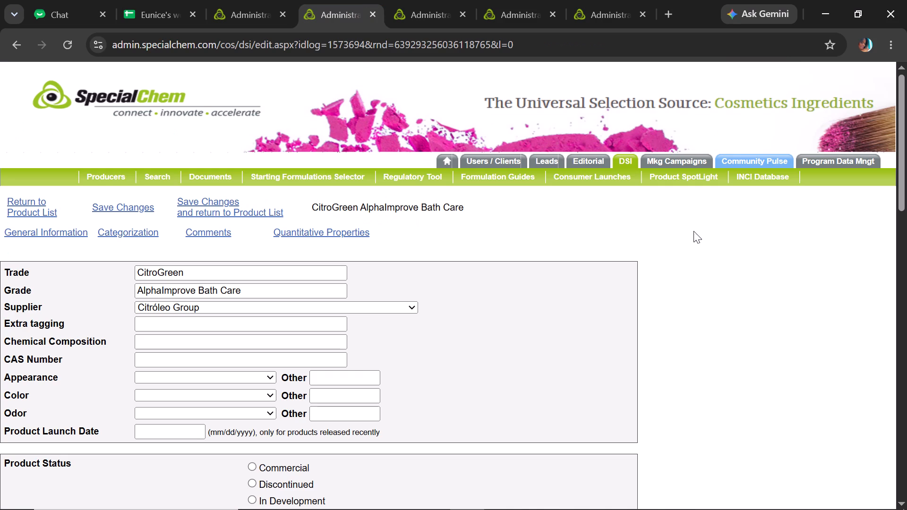
{"action": "left_click_drag", "start_coordinate": [906, 149], "coordinate": [906, 161]}
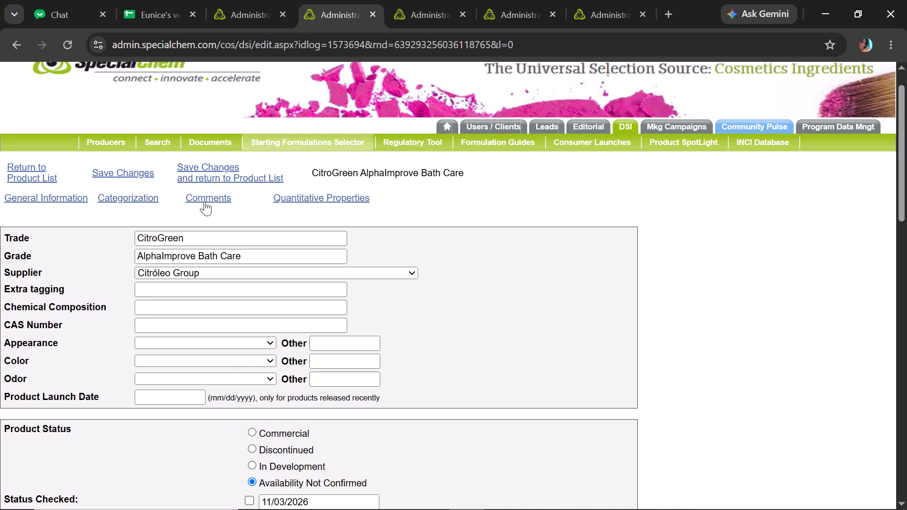
{"action": "left_click", "coordinate": [205, 201]}
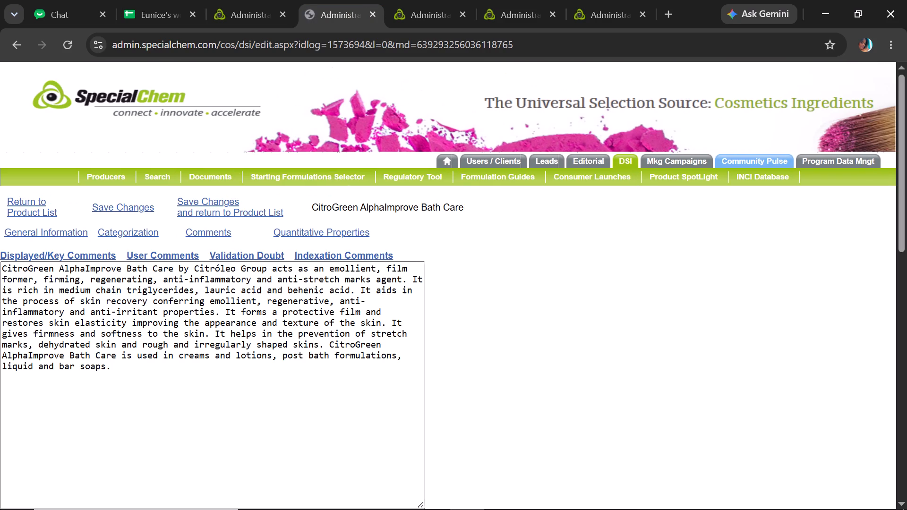
{"action": "double_click", "coordinate": [265, 264]}
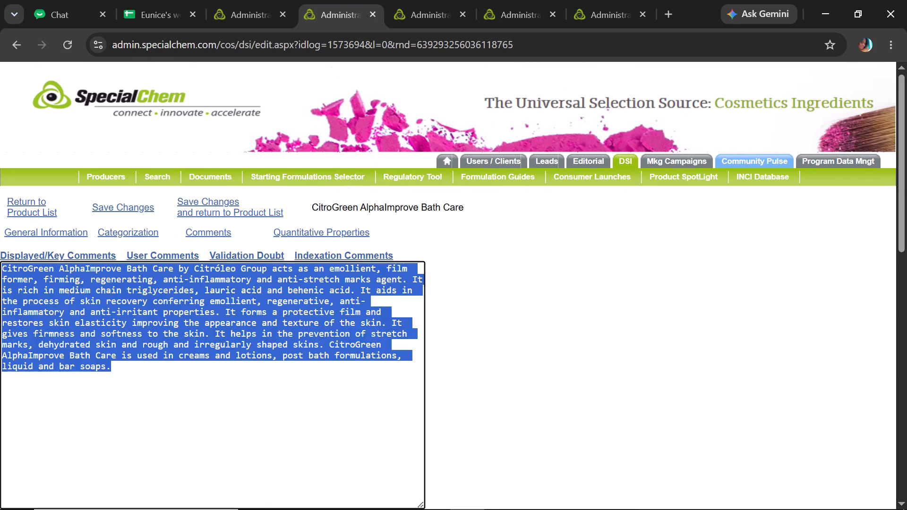
{"action": "key", "text": "ctrl+v"}
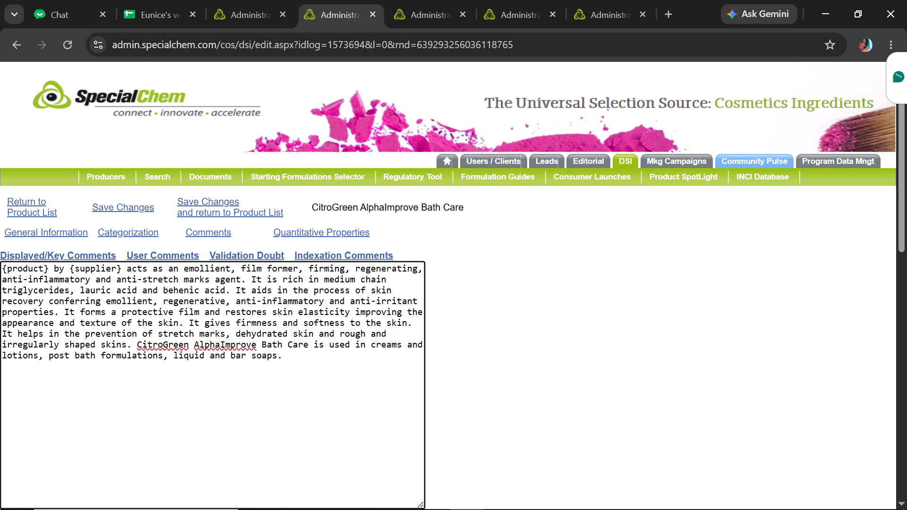
{"action": "left_click_drag", "start_coordinate": [47, 269], "coordinate": [0, 273]}
{"action": "key", "text": "ctrl+c"}
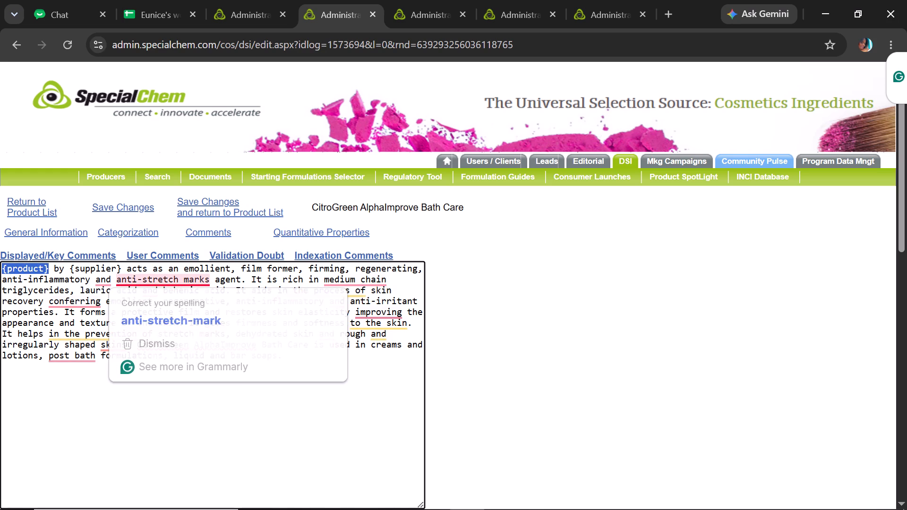
Apply the suggested corrections anti-stretch-mark and medium-chain, and add commas after the first anti-inflammatory, lauric acid and skin recovery in the comment.
{"action": "left_click", "coordinate": [133, 291]}
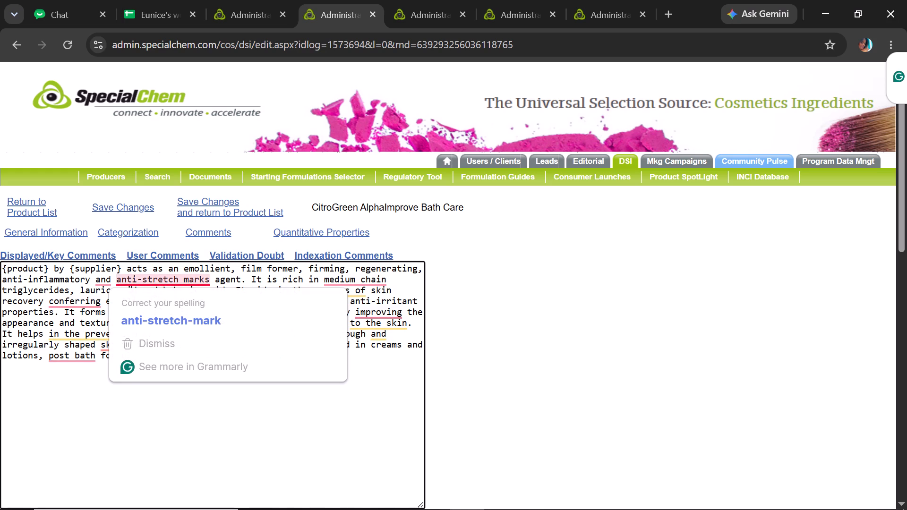
{"action": "left_click_drag", "start_coordinate": [152, 295], "coordinate": [107, 277]}
{"action": "type", "text": "anti-stretch-mark"}
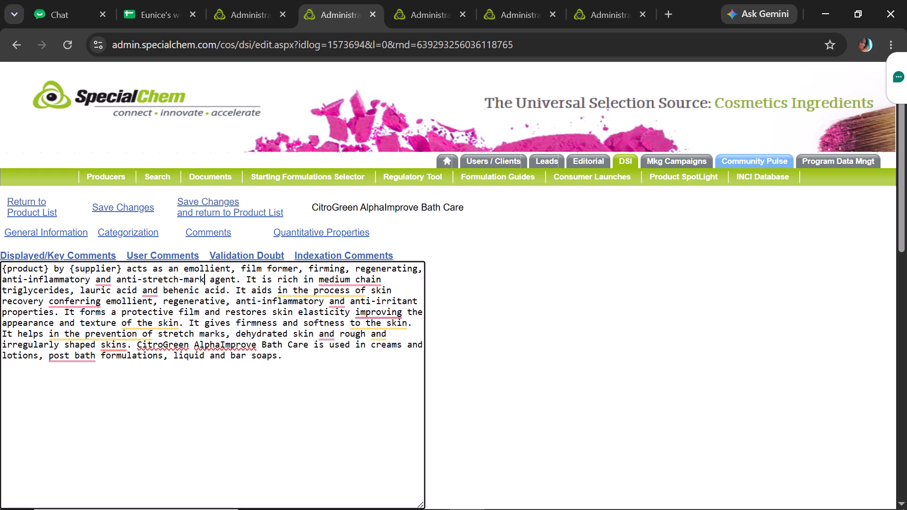
{"action": "left_click", "coordinate": [125, 301]}
{"action": "key", "text": "comma"}
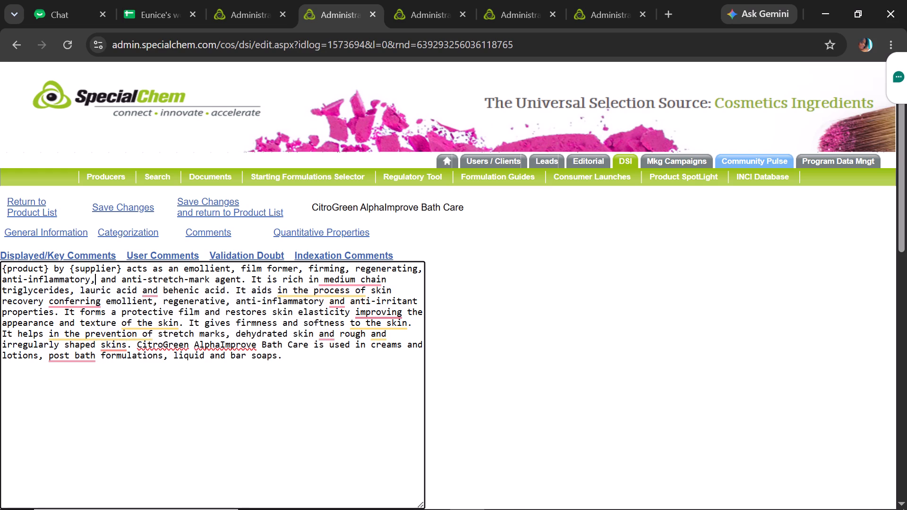
{"action": "left_click", "coordinate": [170, 312]}
{"action": "key", "text": "comma"}
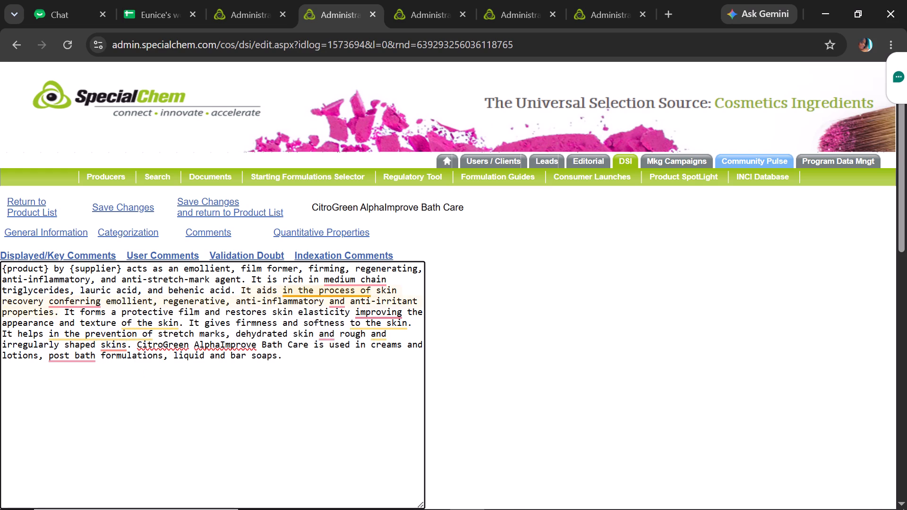
{"action": "left_click", "coordinate": [398, 325]}
{"action": "type", "text": "medium-chain"}
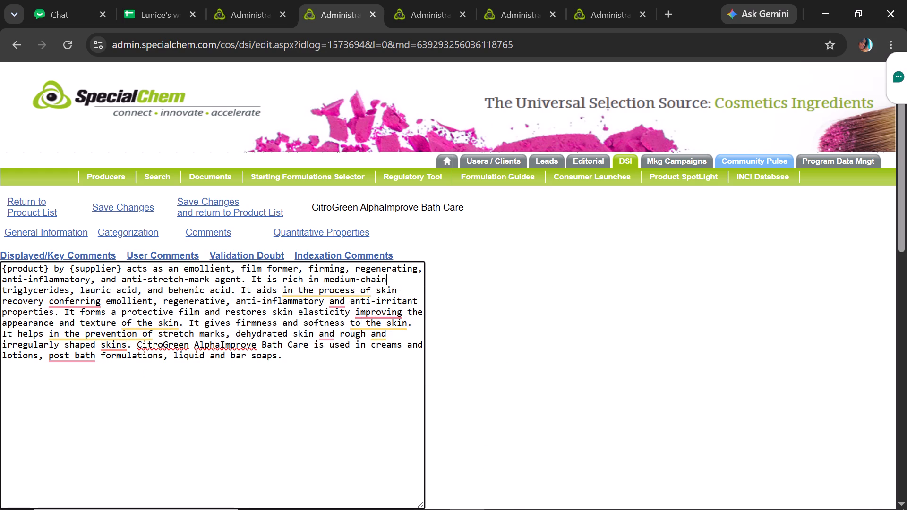
{"action": "left_click", "coordinate": [90, 329]}
{"action": "key", "text": "comma"}
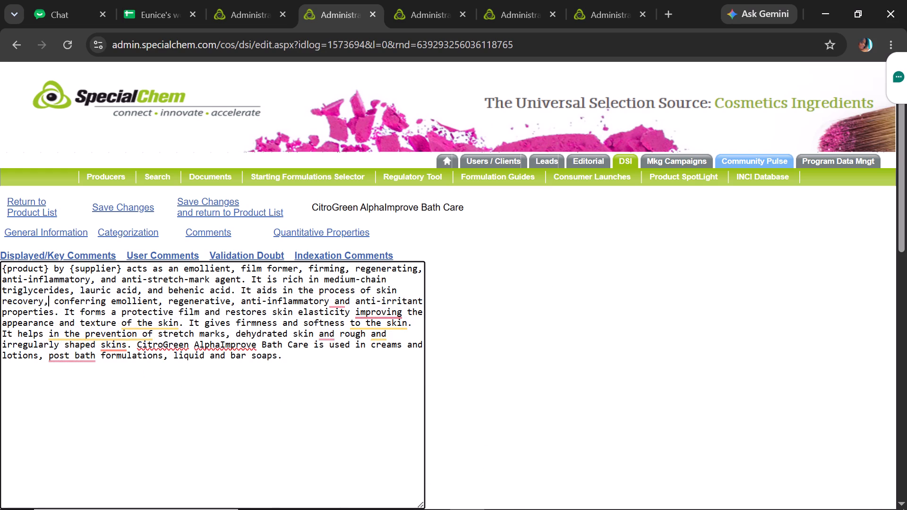
Add commas after the second anti-inflammatory, skin elasticity and dehydrated skin, and correct the wording to irregularly shaped skin and post-bath.
{"action": "left_click", "coordinate": [353, 321]}
{"action": "key", "text": "comma"}
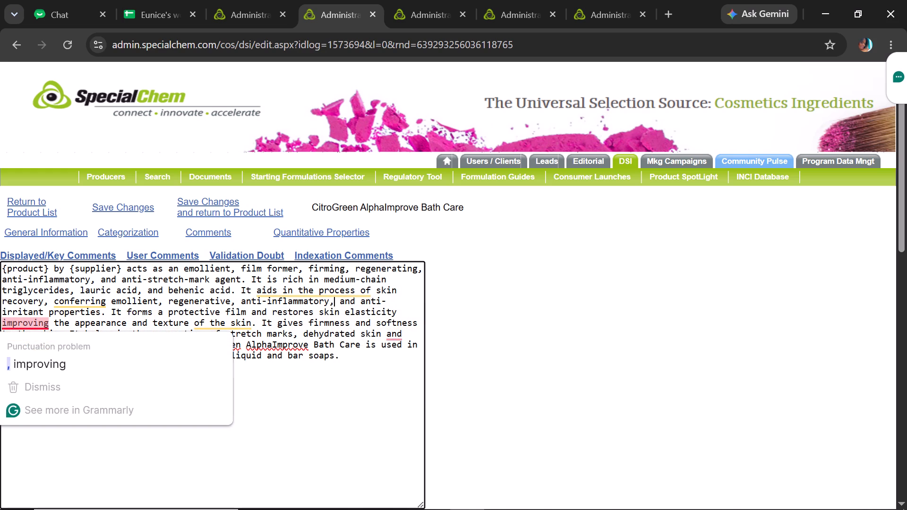
{"action": "left_click", "coordinate": [50, 348]}
{"action": "key", "text": "comma"}
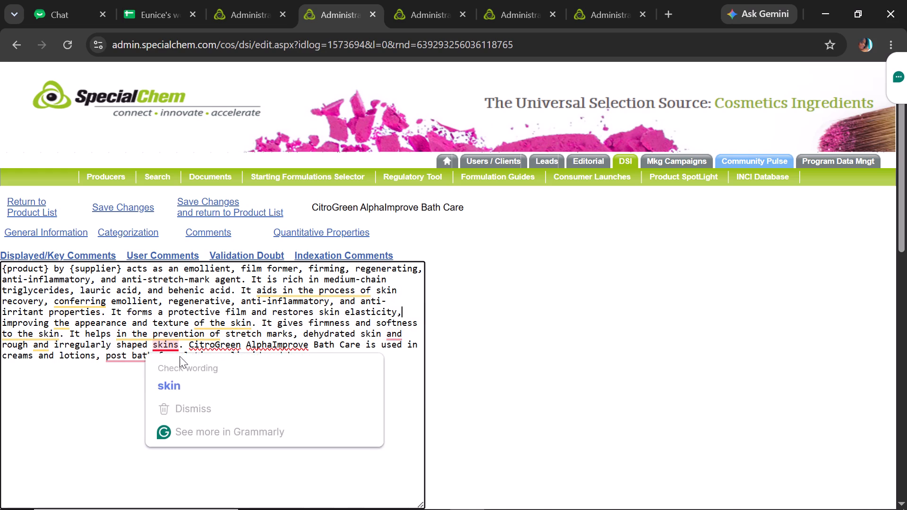
{"action": "left_click_drag", "start_coordinate": [186, 364], "coordinate": [128, 354]}
{"action": "type", "text": "skin"}
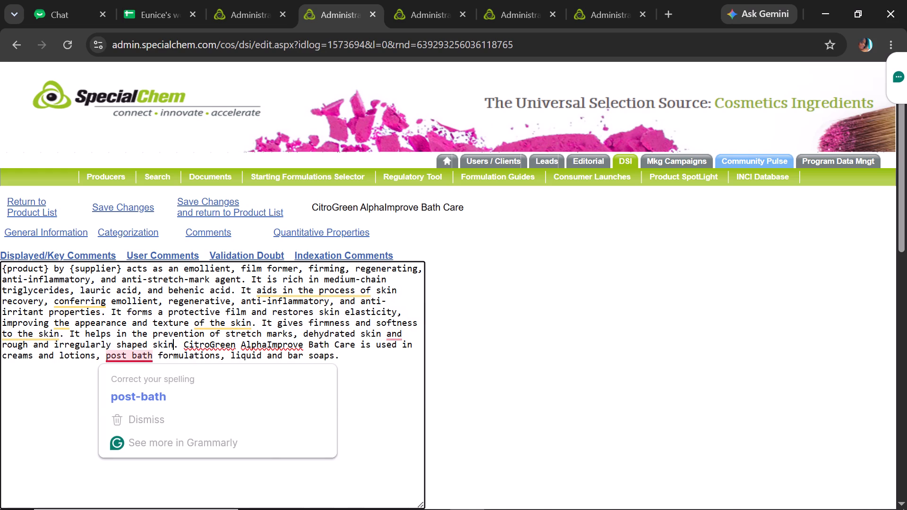
{"action": "left_click", "coordinate": [148, 382]}
{"action": "type", "text": "post-bath"}
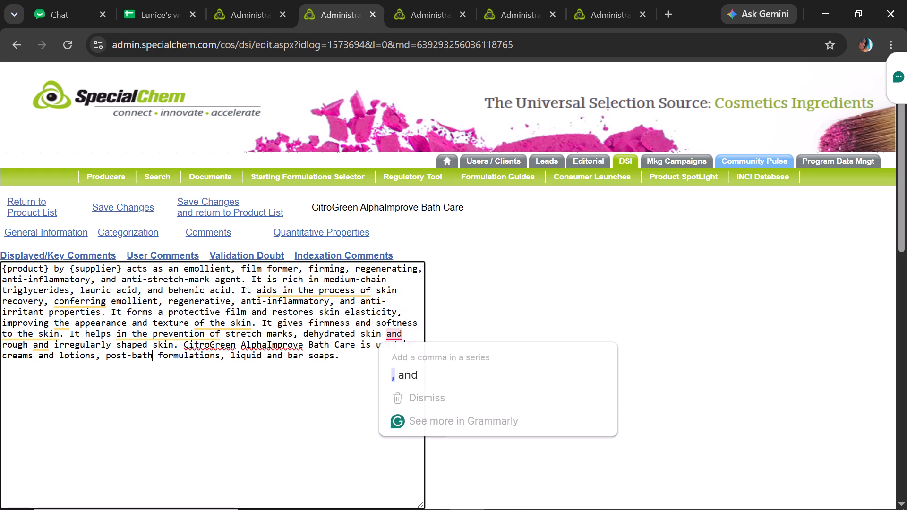
{"action": "left_click", "coordinate": [408, 357]}
{"action": "key", "text": "comma"}
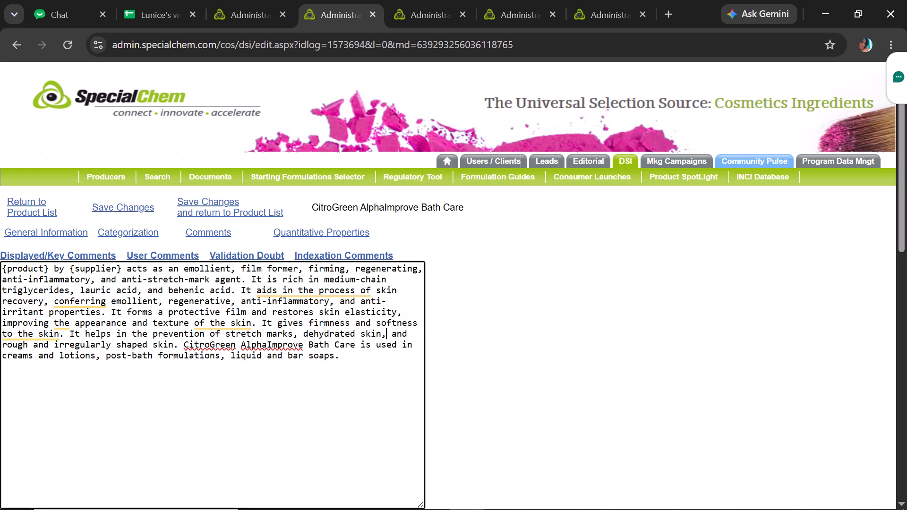
Replace the remaining CitroGreen AlphaImprove Bath Care mention near the end of the comment with {product}.
{"action": "left_click_drag", "start_coordinate": [355, 344], "coordinate": [183, 347]}
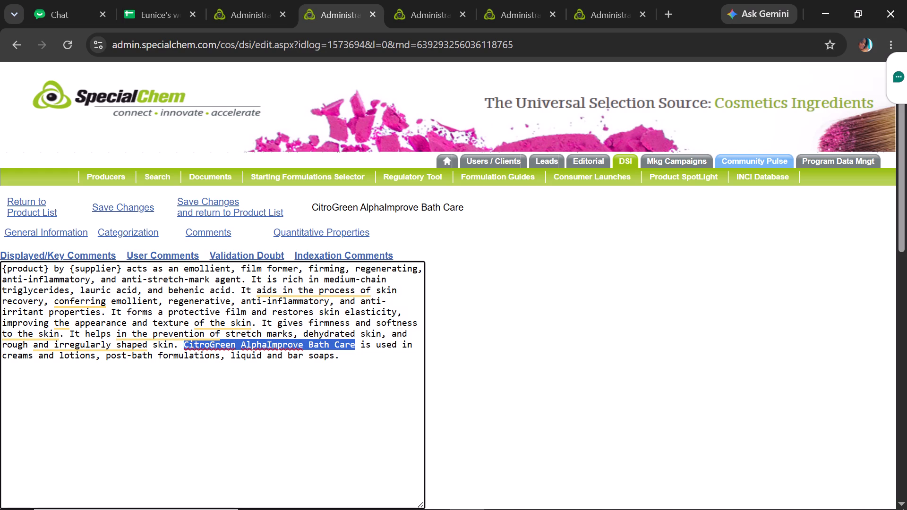
{"action": "key", "text": "ctrl+v"}
Enable Display as HTML for the Displayed/Key Comments and save the changes.
{"action": "left_click_drag", "start_coordinate": [906, 210], "coordinate": [906, 234]}
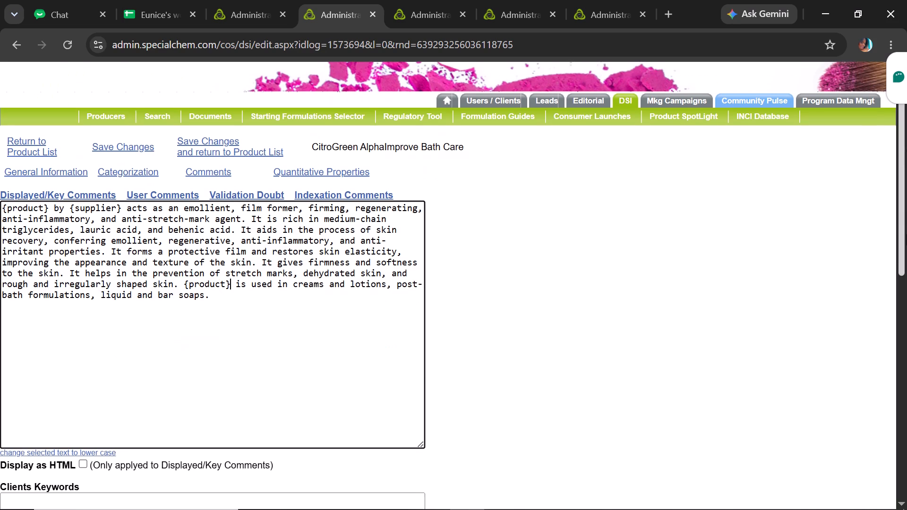
{"action": "left_click", "coordinate": [80, 467]}
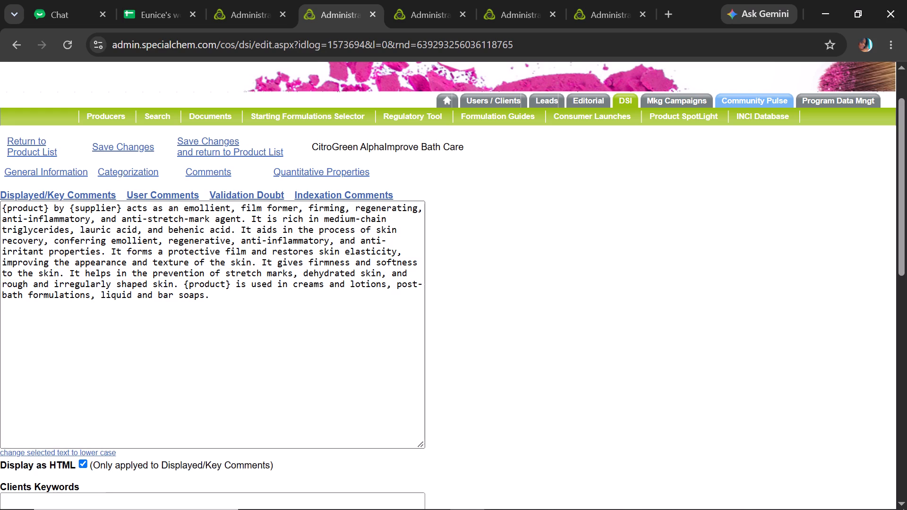
{"action": "left_click", "coordinate": [115, 150]}
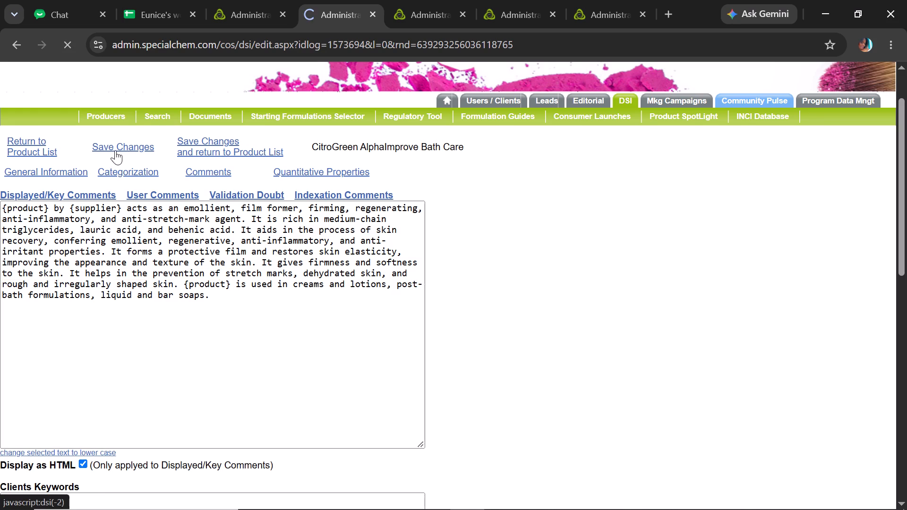
Check CitroGreen AlphaImprove Bath Care's quantitative properties, then save the record and return to the product list.
{"action": "left_click", "coordinate": [318, 231]}
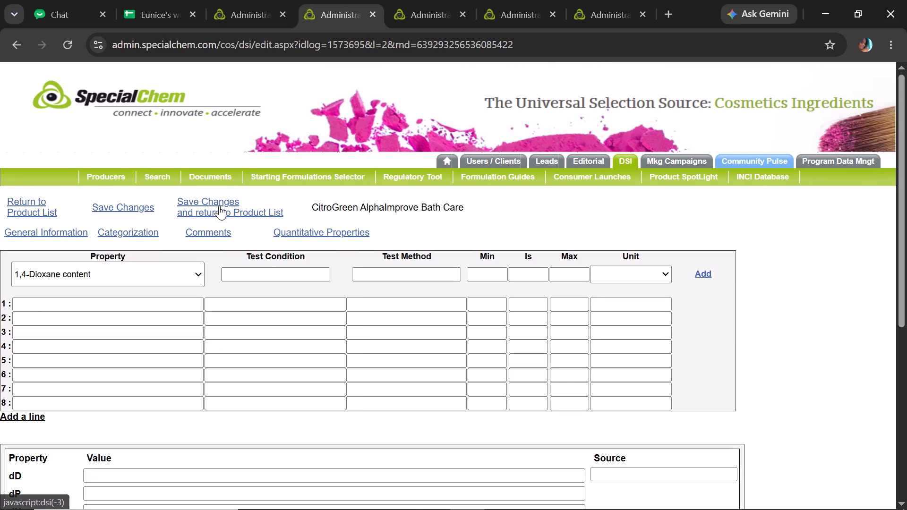
{"action": "left_click", "coordinate": [219, 205]}
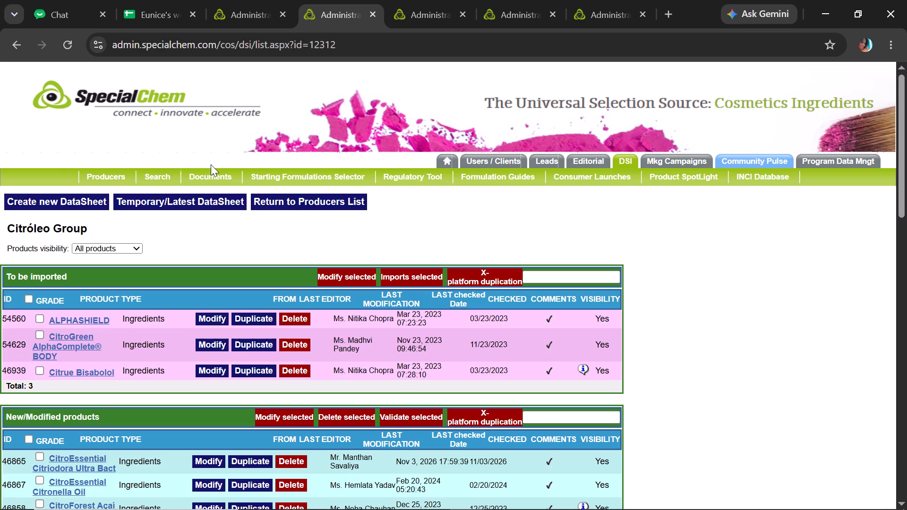
Copy CitroGreen AlphaWhiteness Bath Care from the spreadsheet's Cosmetics sheet, search for it by trade/grade on the admin site and open the product.
{"action": "left_click", "coordinate": [227, 0]}
{"action": "left_click", "coordinate": [170, 0]}
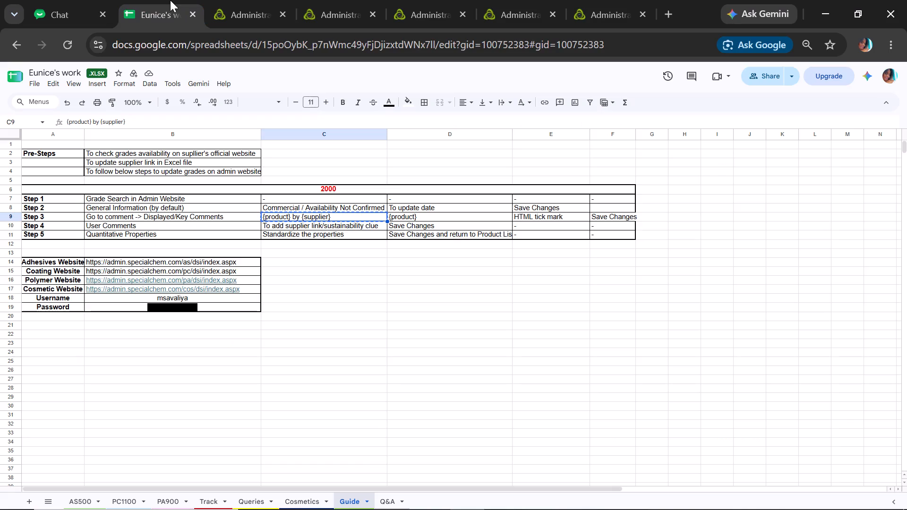
{"action": "left_click", "coordinate": [313, 487]}
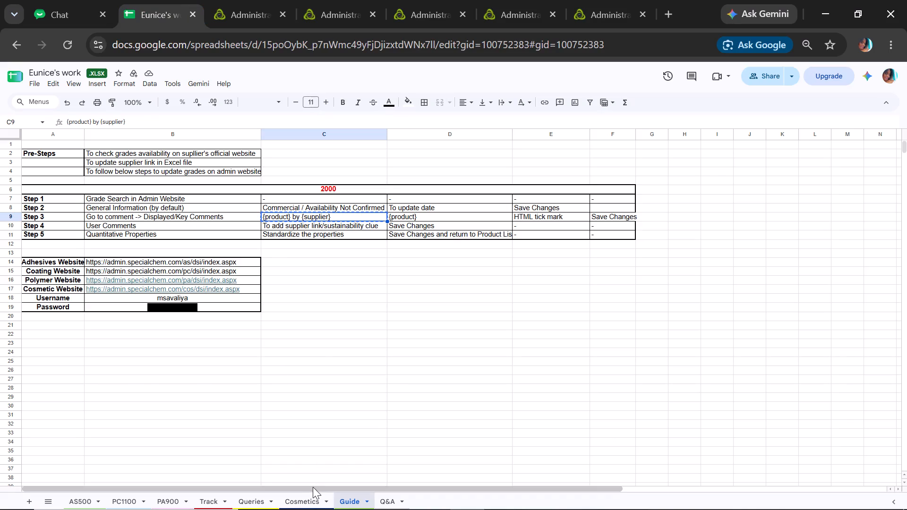
{"action": "left_click", "coordinate": [310, 499]}
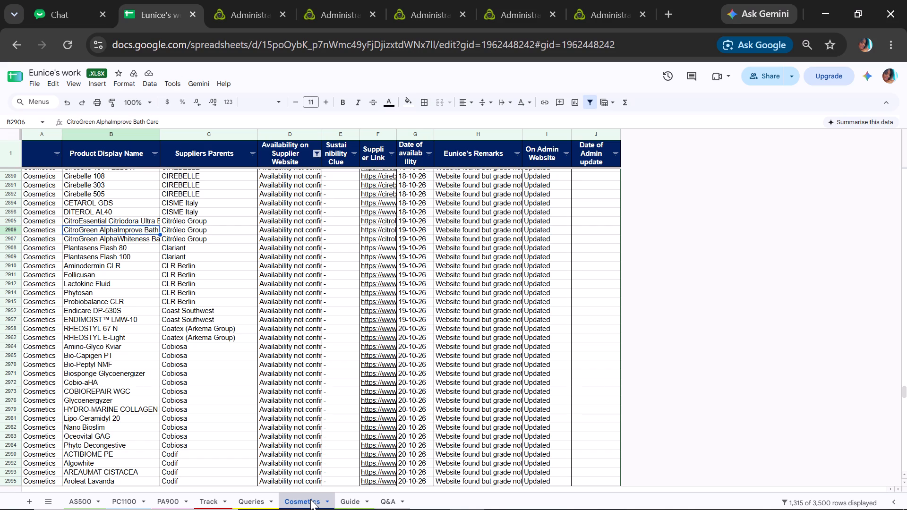
{"action": "key", "text": "Down"}
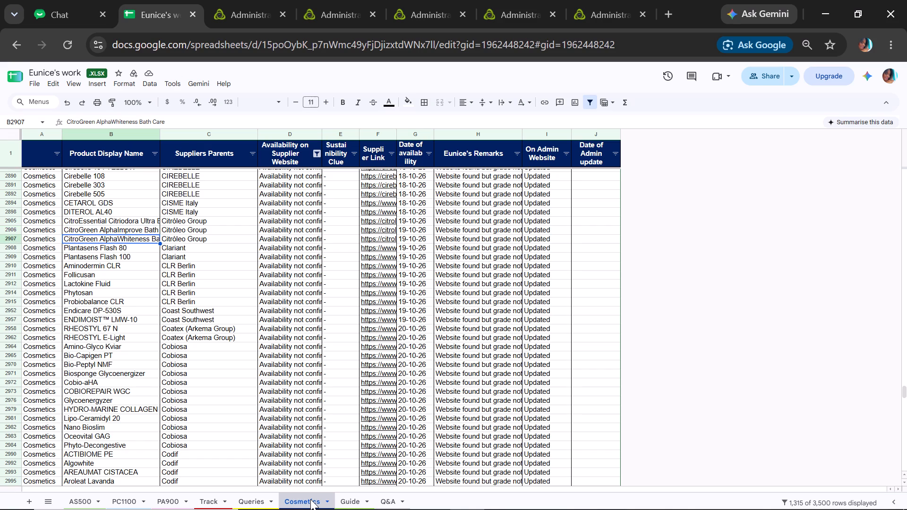
{"action": "key", "text": "ctrl+c"}
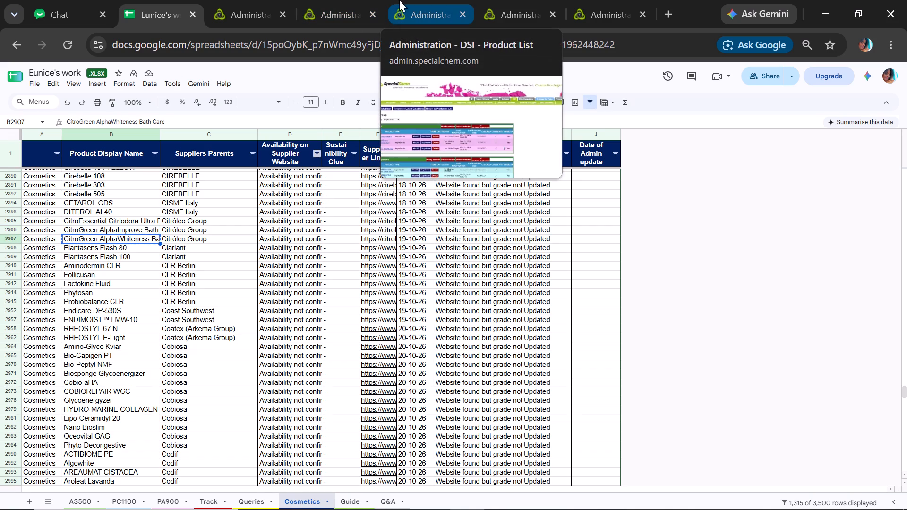
{"action": "left_click", "coordinate": [323, 0]}
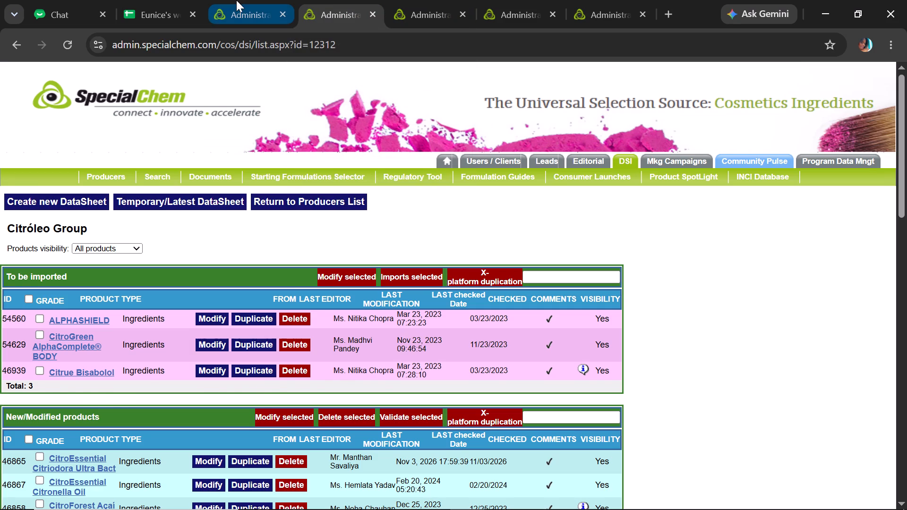
{"action": "left_click", "coordinate": [236, 0]}
{"action": "left_click_drag", "start_coordinate": [376, 374], "coordinate": [63, 330]}
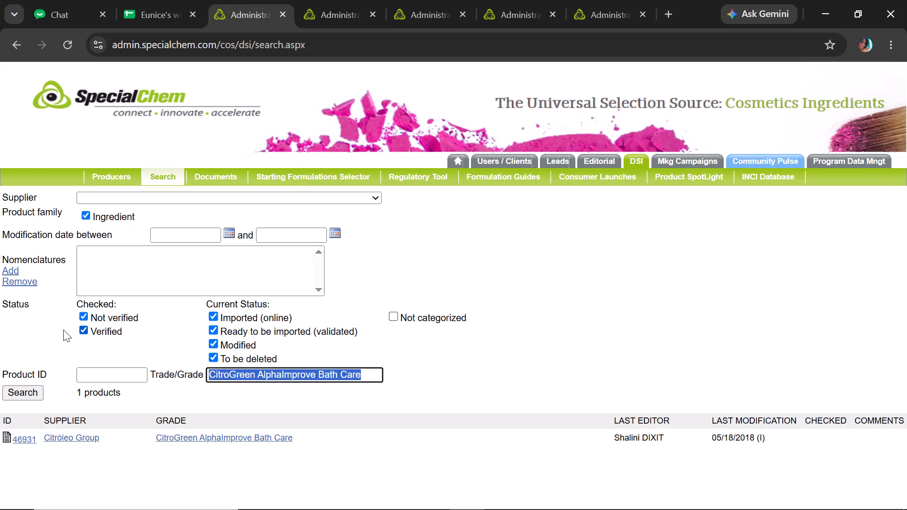
{"action": "key", "text": "ctrl+v"}
{"action": "left_click", "coordinate": [29, 390]}
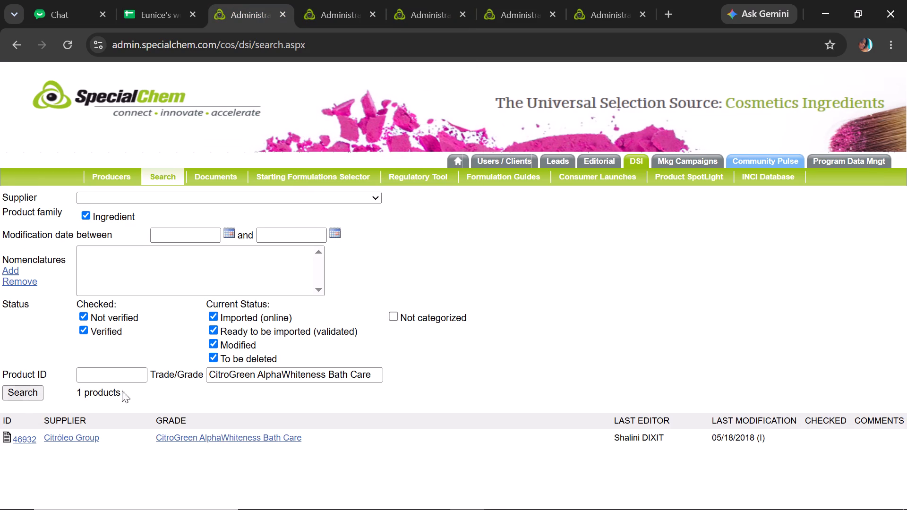
{"action": "left_click", "coordinate": [223, 439]}
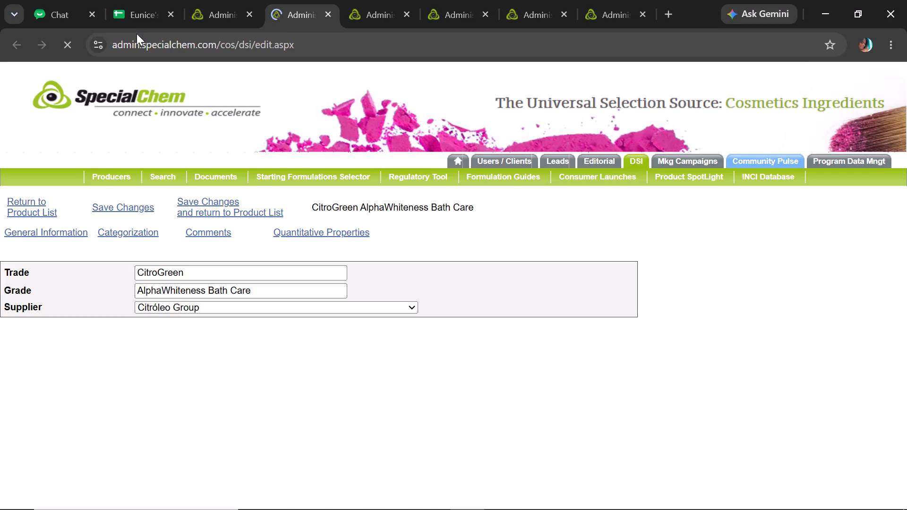
Copy the {product} by {supplier} phrase from the spreadsheet's Guide sheet and return to the CitroGreen AlphaWhiteness Bath Care record.
{"action": "left_click", "coordinate": [137, 22]}
{"action": "left_click", "coordinate": [351, 495]}
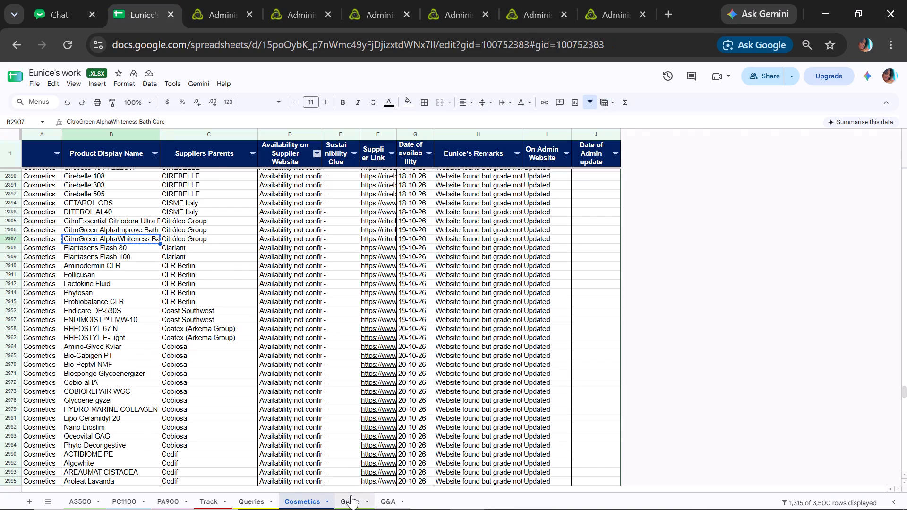
{"action": "key", "text": "ctrl+c"}
{"action": "left_click", "coordinate": [309, 0]}
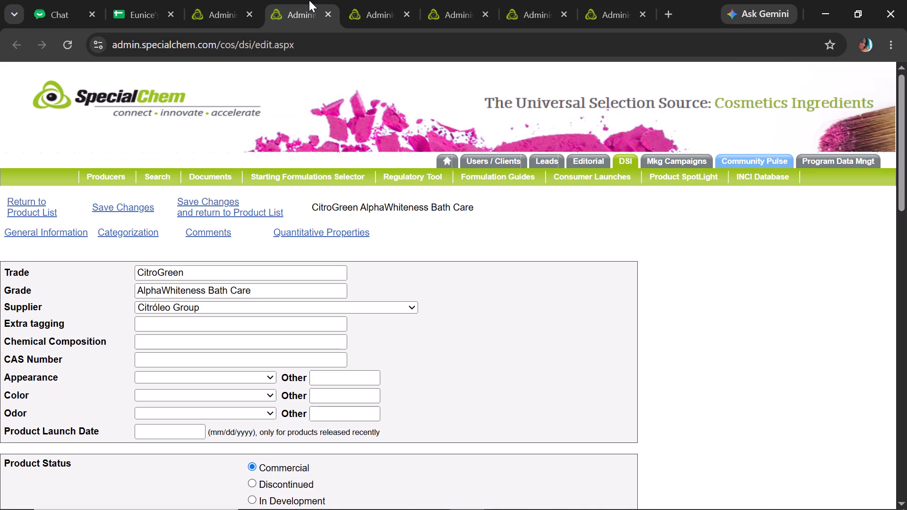
Set CitroGreen AlphaWhiteness Bath Care's product status to Availability Not Confirmed and save the changes.
{"action": "left_click_drag", "start_coordinate": [906, 144], "coordinate": [906, 161]}
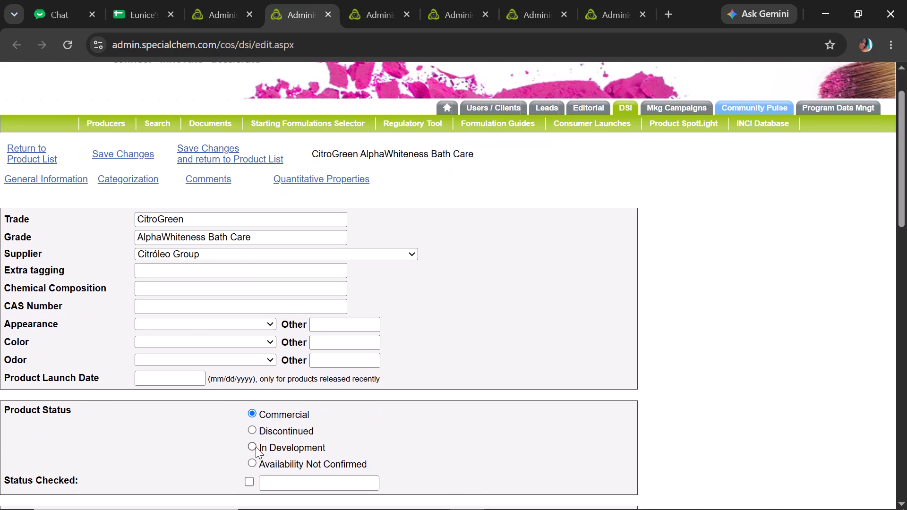
{"action": "left_click", "coordinate": [253, 466]}
{"action": "left_click", "coordinate": [130, 153]}
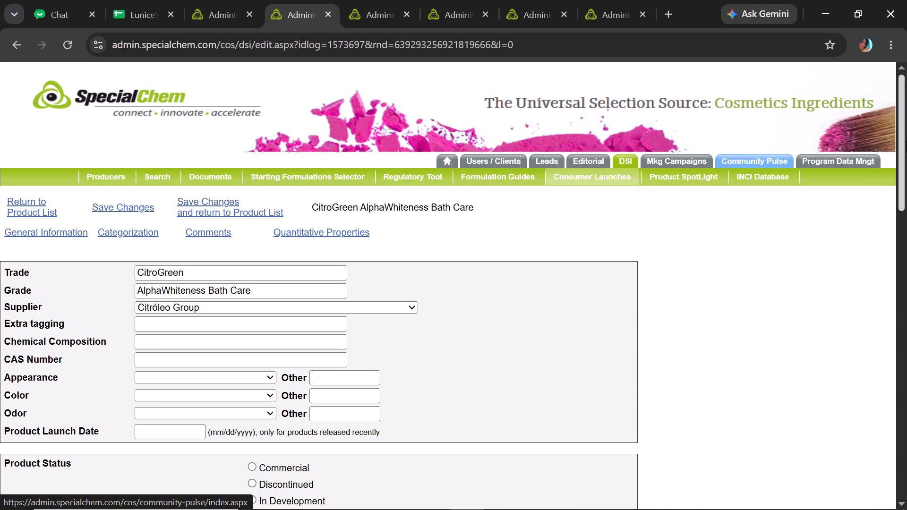
{"action": "left_click_drag", "start_coordinate": [906, 141], "coordinate": [906, 154]}
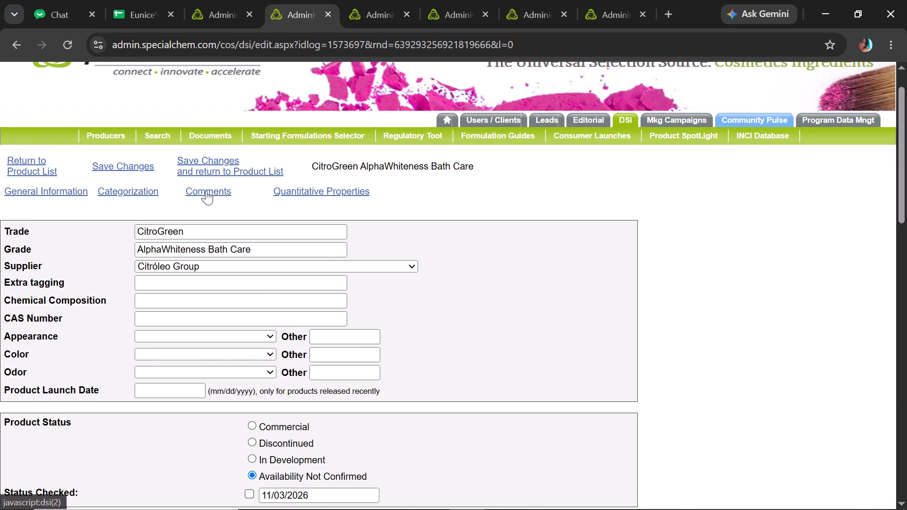
In the comments, replace the opening product and supplier names with {product} by {supplier}, and the second product mention with {product}.
{"action": "left_click", "coordinate": [206, 190]}
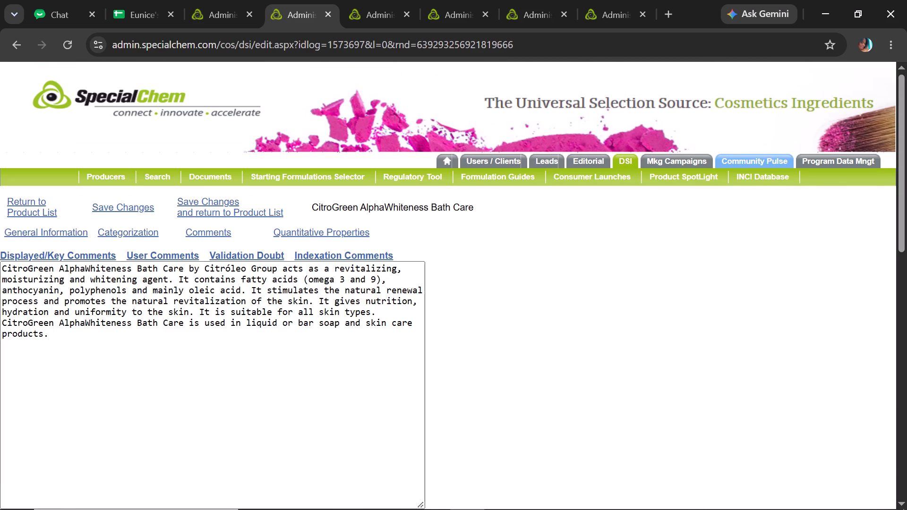
{"action": "double_click", "coordinate": [278, 268]}
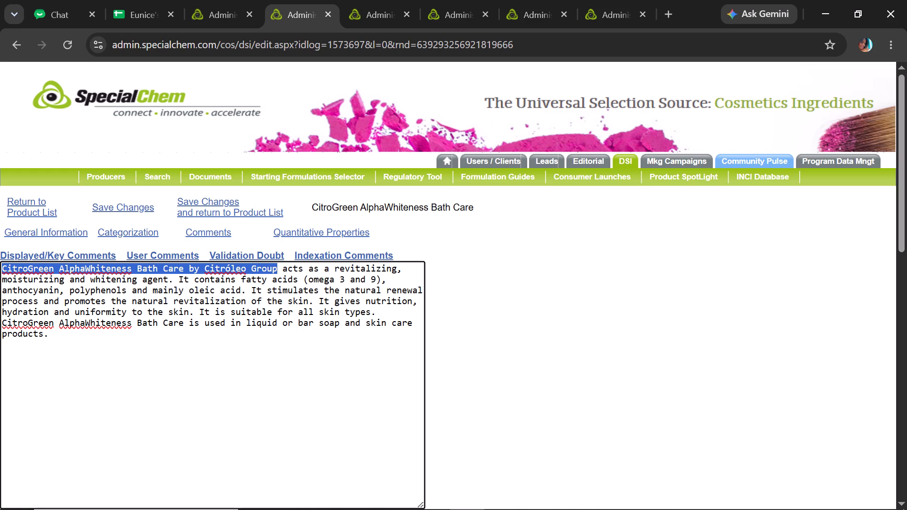
{"action": "key", "text": "ctrl+v"}
{"action": "left_click_drag", "start_coordinate": [48, 271], "coordinate": [0, 271]}
{"action": "key", "text": "ctrl+c"}
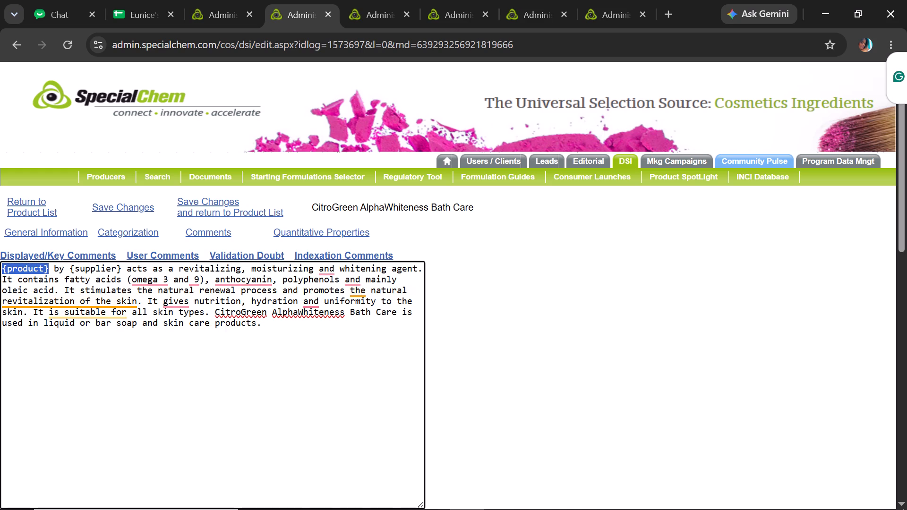
{"action": "left_click_drag", "start_coordinate": [216, 312], "coordinate": [393, 313]}
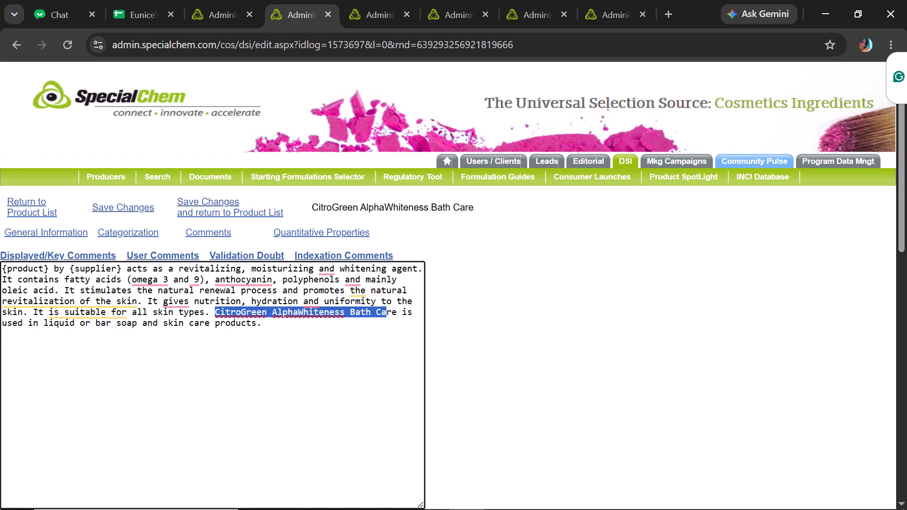
{"action": "left_click_drag", "start_coordinate": [393, 313], "coordinate": [396, 313]}
{"action": "key", "text": "ctrl+v"}
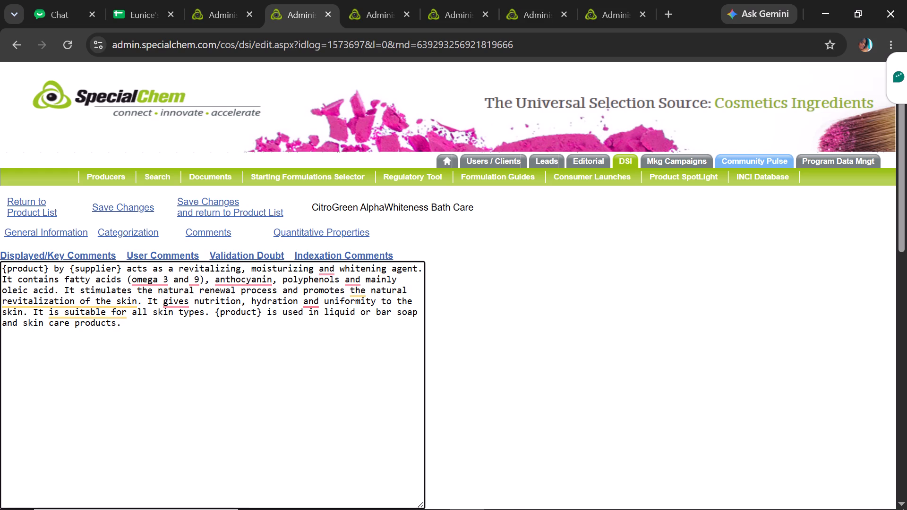
Accept the Grammarly corrections anthocyanins, omega-3 and omega-9 in the comment's second sentence.
{"action": "left_click", "coordinate": [255, 303]}
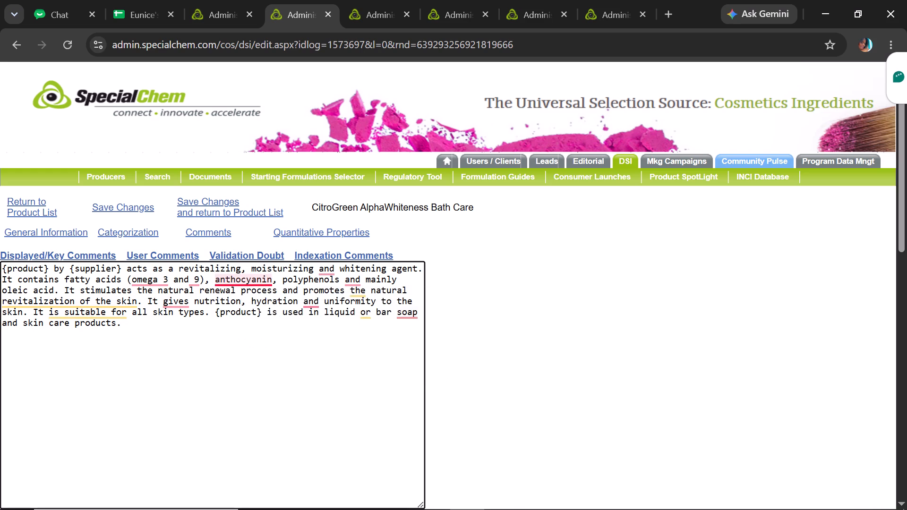
{"action": "left_click", "coordinate": [254, 300]}
{"action": "type", "text": "anthocyanins"}
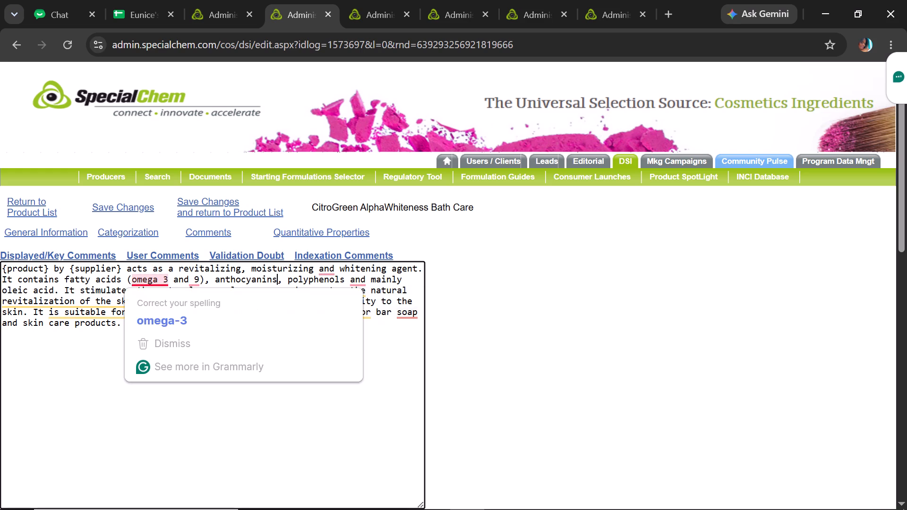
{"action": "left_click", "coordinate": [169, 308]}
{"action": "type", "text": "omega-3"}
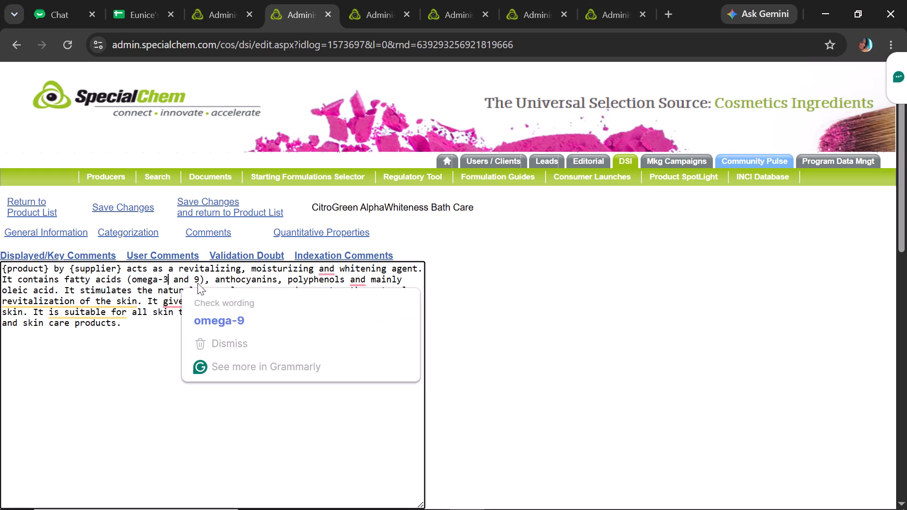
{"action": "left_click", "coordinate": [210, 312]}
{"action": "left_click", "coordinate": [211, 302]}
{"action": "type", "text": "omega-9"}
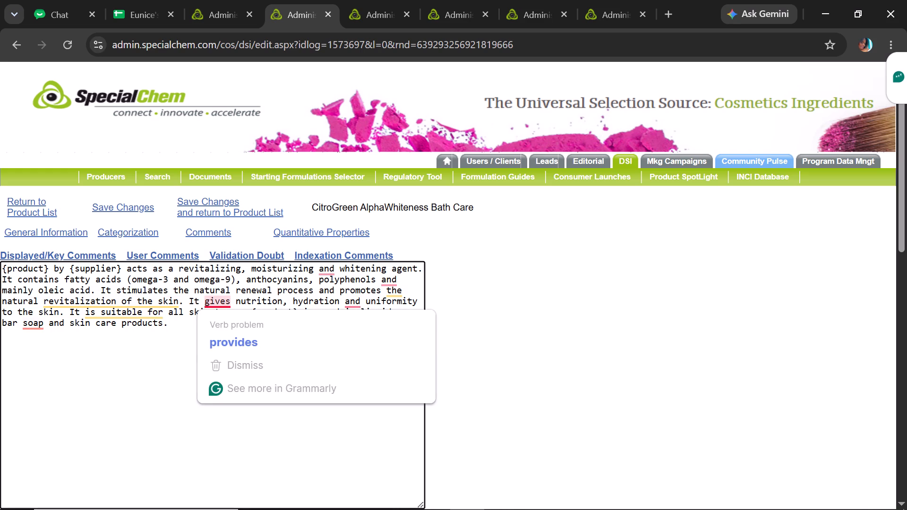
Accept Grammarly's provides and soaps, plus the commas before "and whitening", "and uniformity" and "and mainly oleic acid".
{"action": "left_click", "coordinate": [229, 323]}
{"action": "type", "text": "provides"}
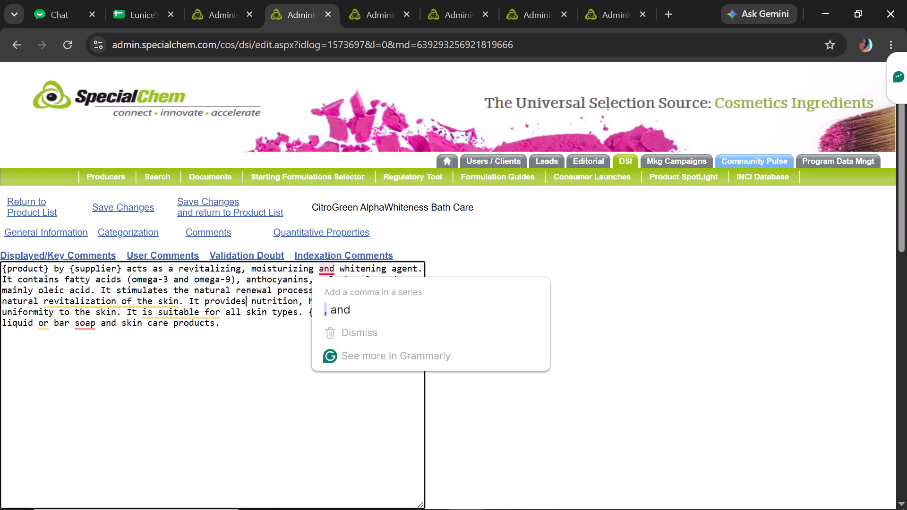
{"action": "left_click_drag", "start_coordinate": [340, 303], "coordinate": [365, 301]}
{"action": "key", "text": "comma"}
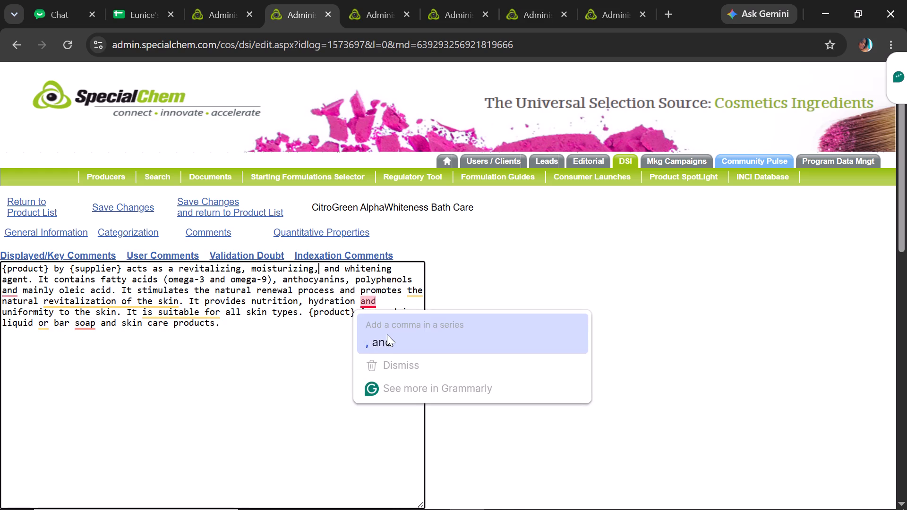
{"action": "left_click", "coordinate": [387, 334]}
{"action": "key", "text": "comma"}
{"action": "left_click", "coordinate": [103, 348]}
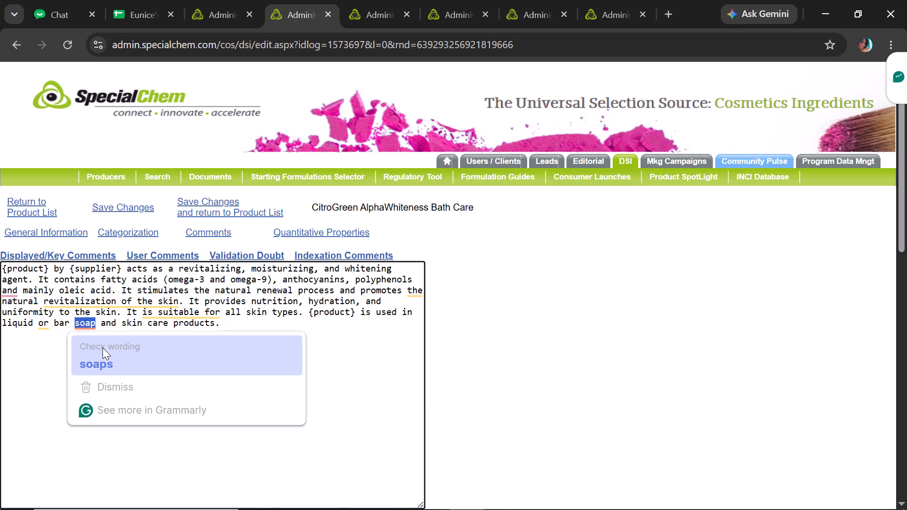
{"action": "type", "text": "soaps"}
{"action": "left_click", "coordinate": [63, 334]}
{"action": "key", "text": "comma"}
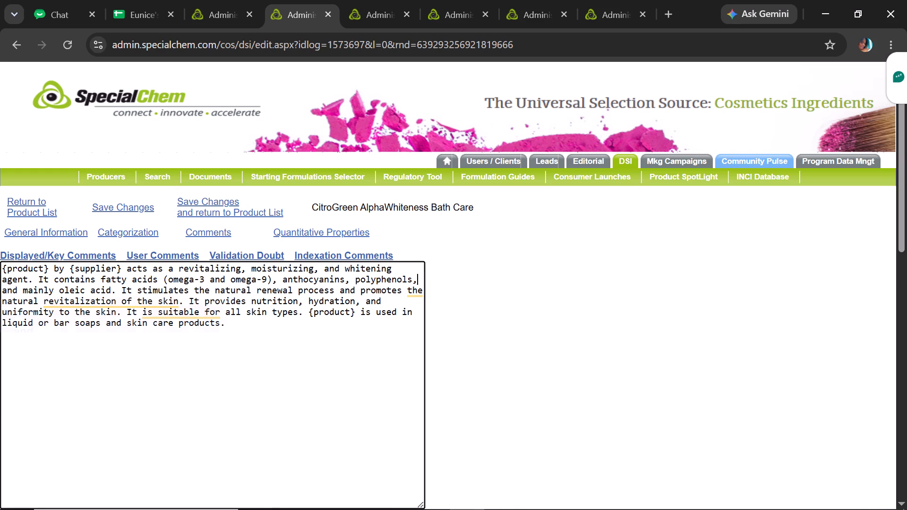
Enable Display as HTML for the Displayed/Key Comments and save the changes.
{"action": "left_click_drag", "start_coordinate": [906, 173], "coordinate": [906, 198]}
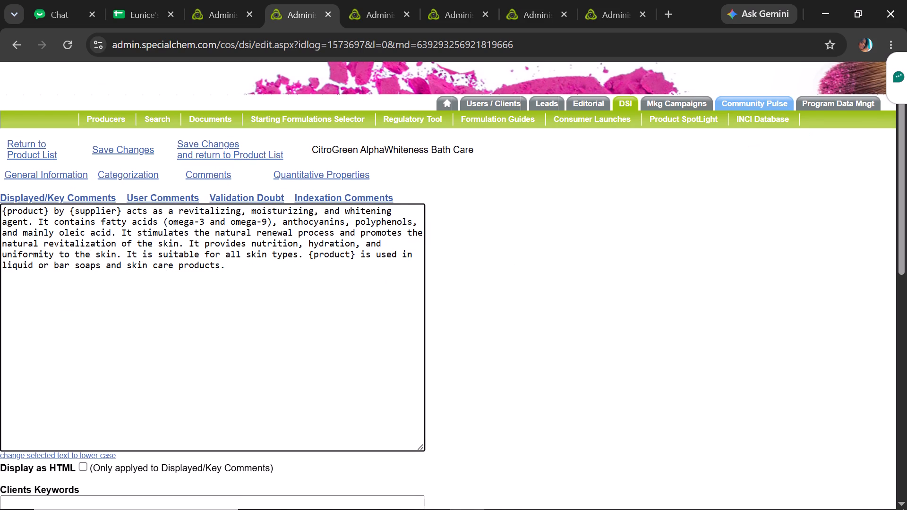
{"action": "left_click", "coordinate": [84, 467]}
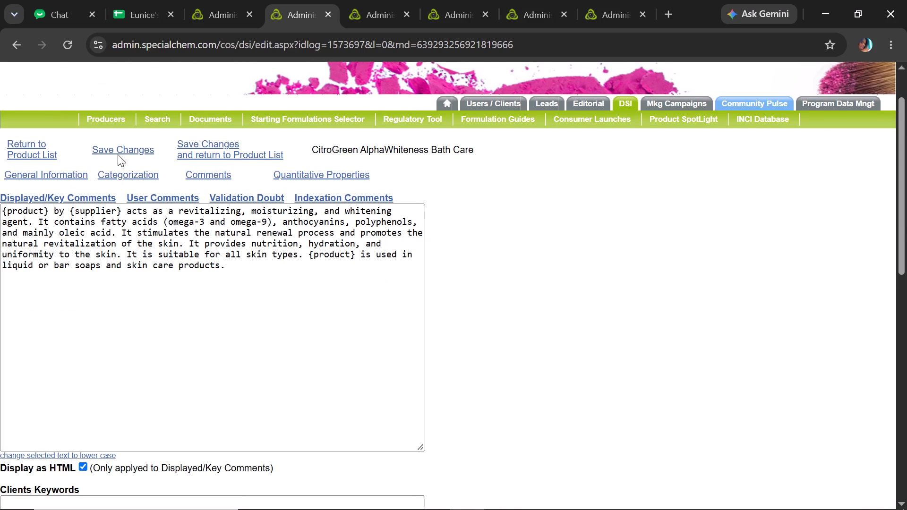
{"action": "left_click", "coordinate": [119, 152]}
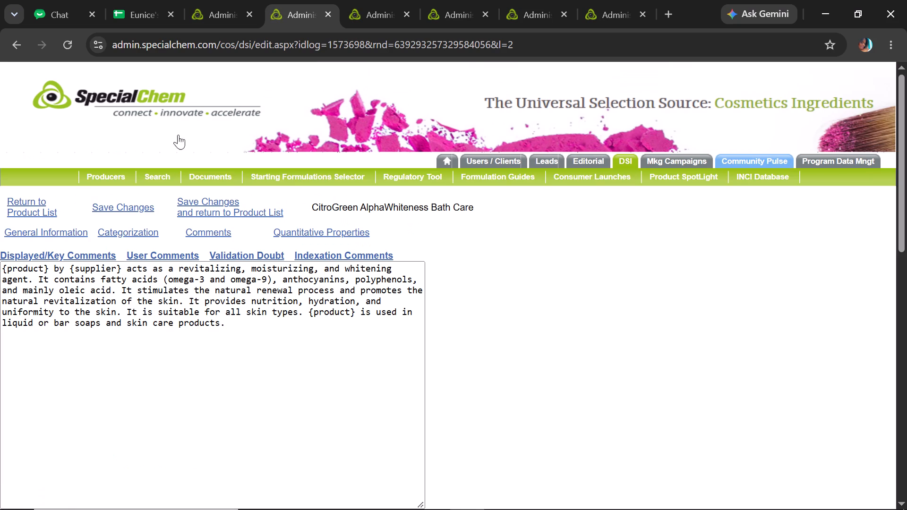
Check CitroGreen AlphaWhiteness Bath Care's quantitative properties, then save the record and return to the product list.
{"action": "left_click", "coordinate": [323, 228]}
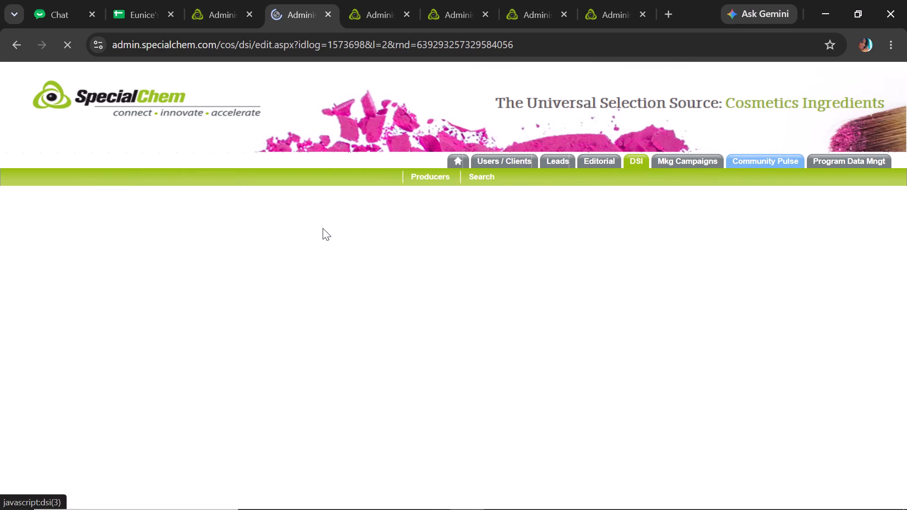
{"action": "left_click", "coordinate": [205, 201]}
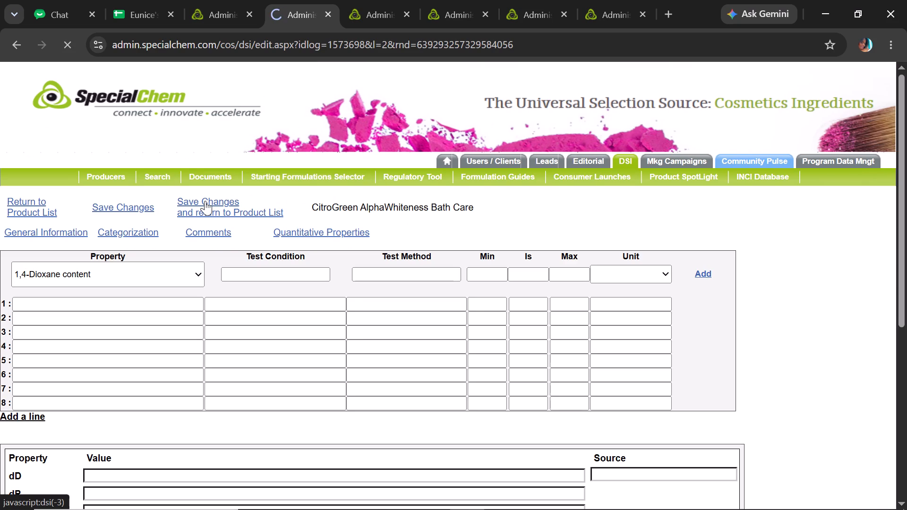
Copy Plantasens Flash 80 from the spreadsheet's Cosmetics sheet, search for it by trade/grade on the admin site and open the product.
{"action": "left_click", "coordinate": [134, 0]}
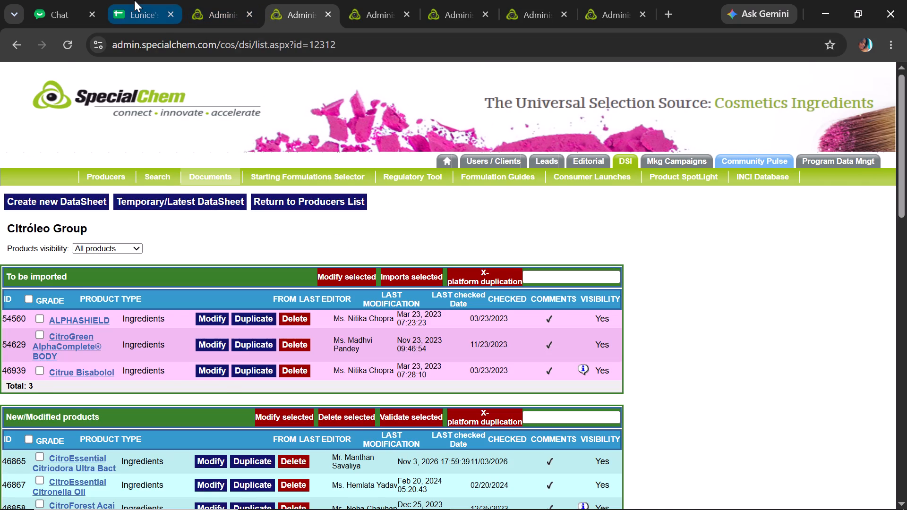
{"action": "left_click", "coordinate": [305, 494]}
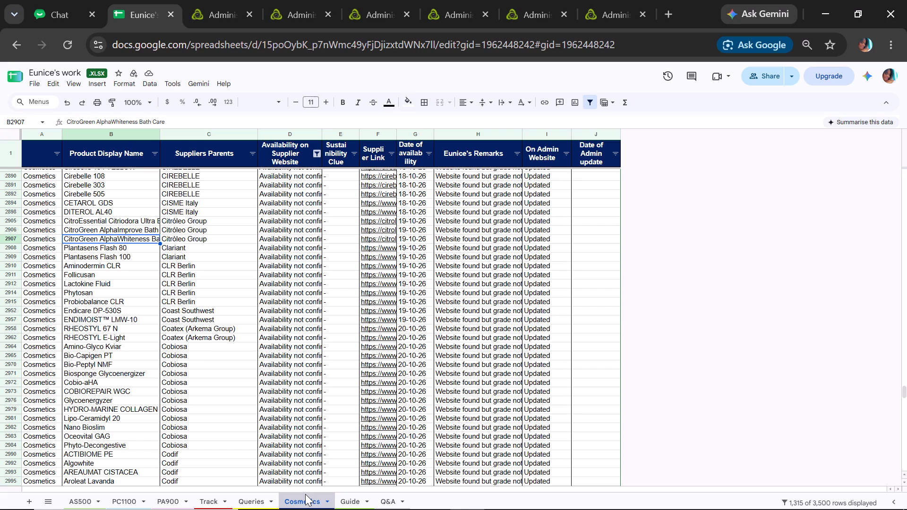
{"action": "key", "text": "Down"}
{"action": "key", "text": "ctrl+c"}
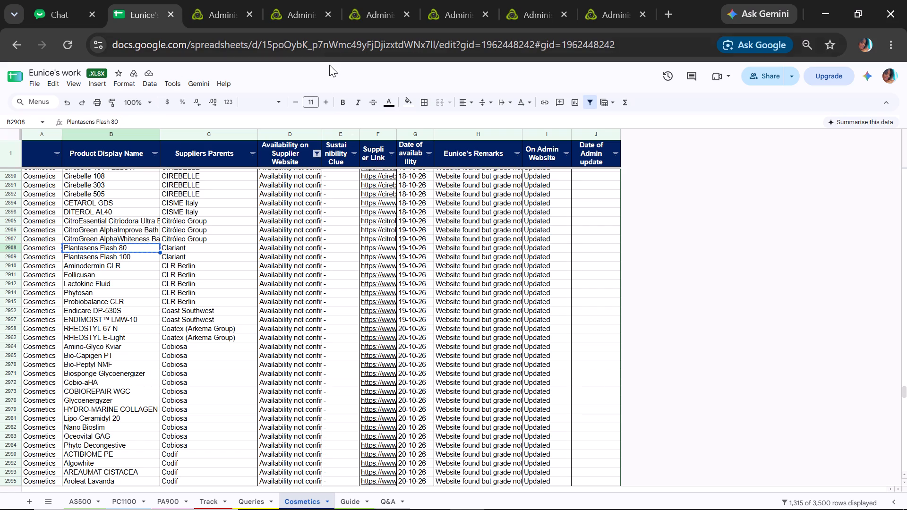
{"action": "left_click", "coordinate": [243, 15]}
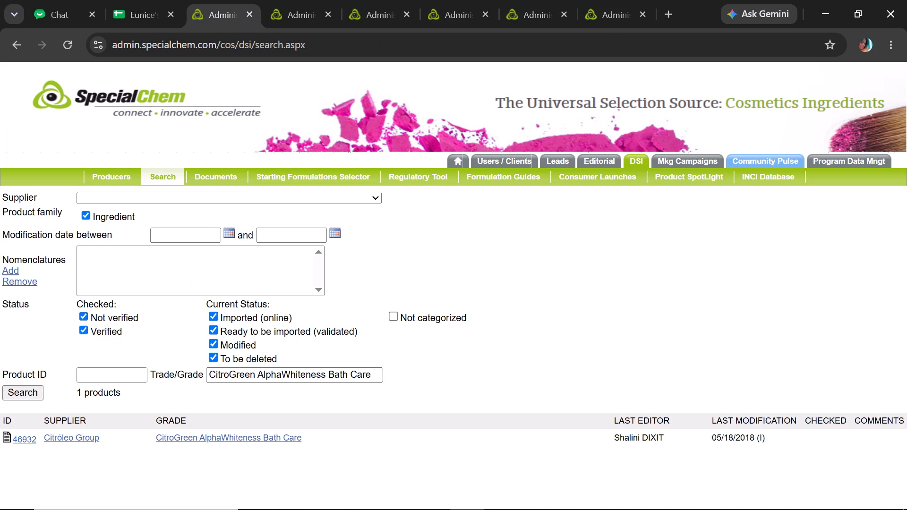
{"action": "left_click_drag", "start_coordinate": [207, 371], "coordinate": [440, 369]}
{"action": "key", "text": "ctrl+v"}
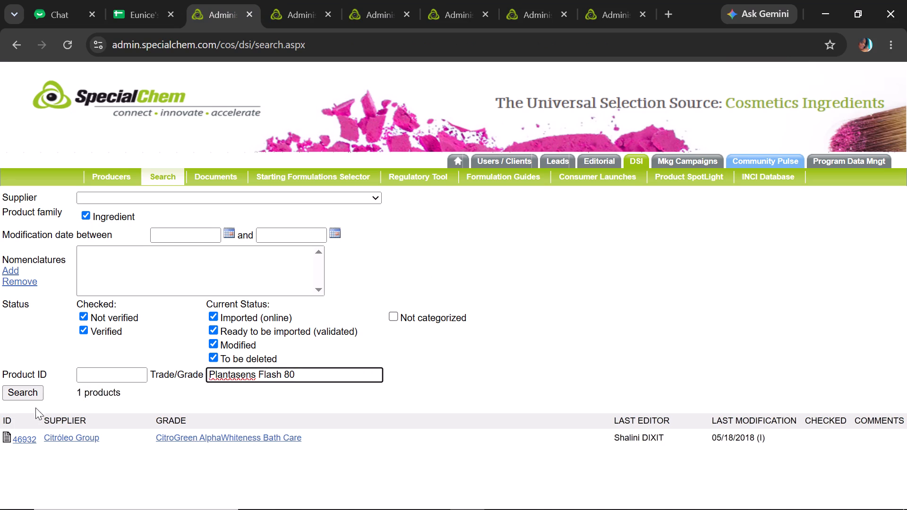
{"action": "left_click", "coordinate": [18, 391]}
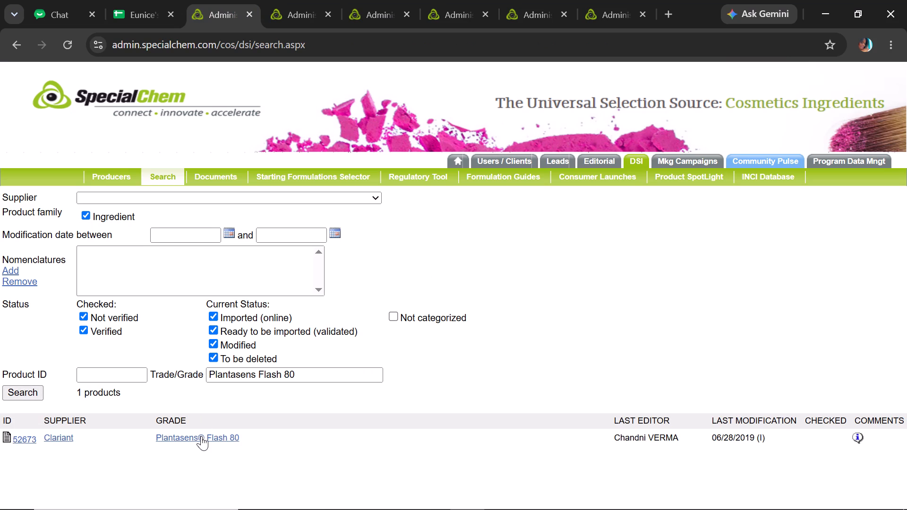
{"action": "left_click", "coordinate": [201, 436]}
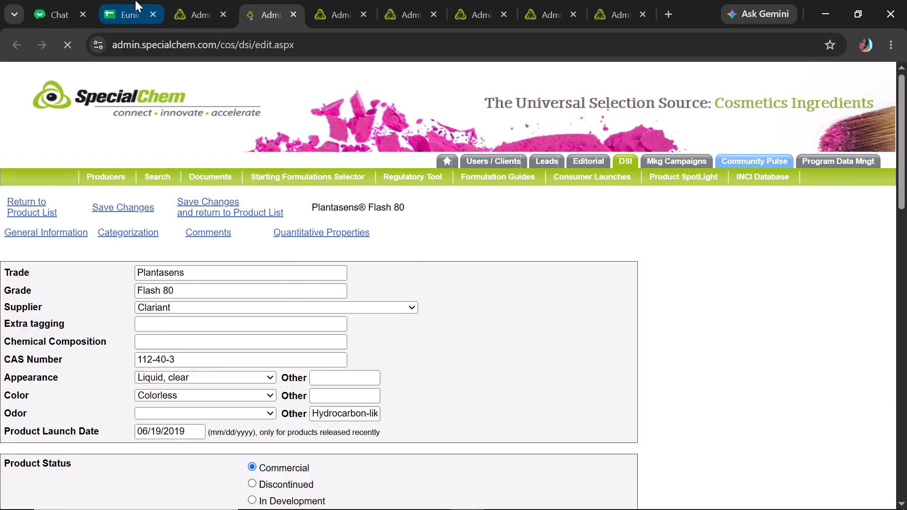
Copy the {product} by {supplier} phrase from the spreadsheet's Guide sheet and return to the Plantasens Flash 80 record.
{"action": "left_click", "coordinate": [135, 0]}
{"action": "left_click", "coordinate": [348, 496]}
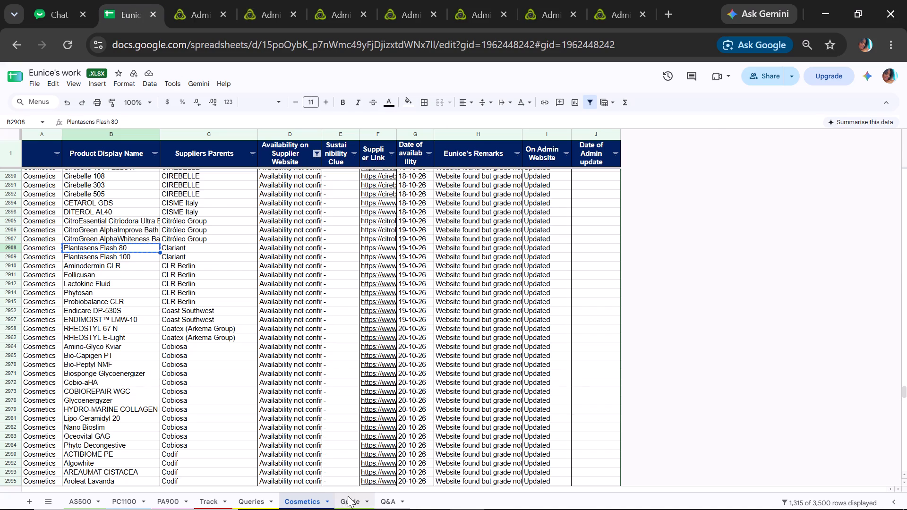
{"action": "key", "text": "ctrl+c"}
{"action": "left_click", "coordinate": [252, 0]}
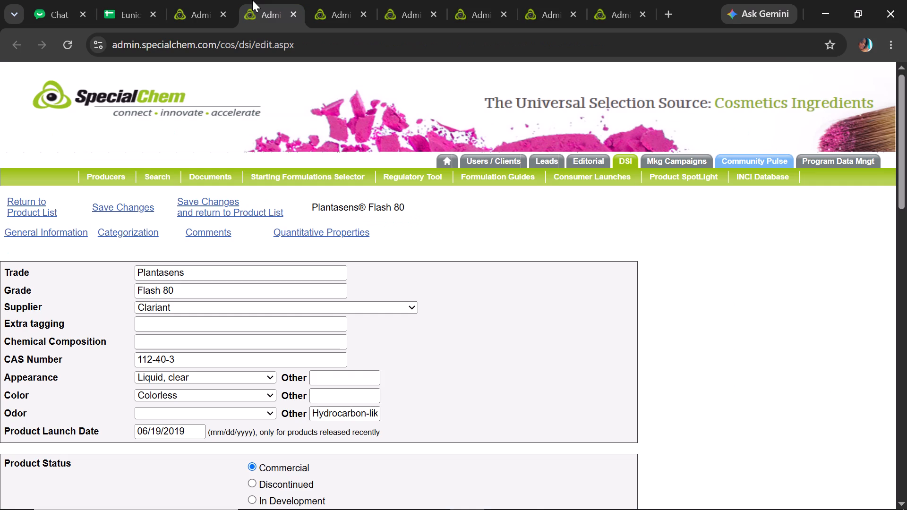
Set Plantasens Flash 80's product status to Availability Not Confirmed and save the changes.
{"action": "left_click_drag", "start_coordinate": [906, 155], "coordinate": [906, 172]}
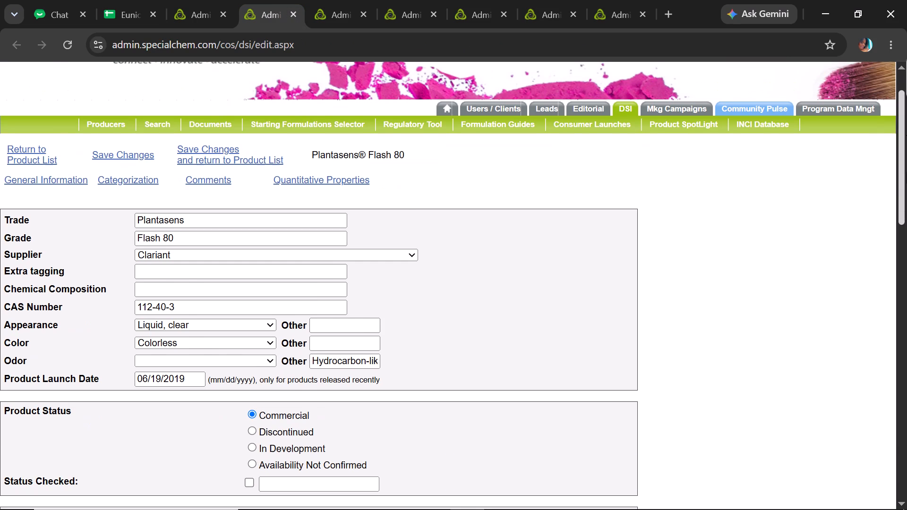
{"action": "left_click", "coordinate": [252, 465]}
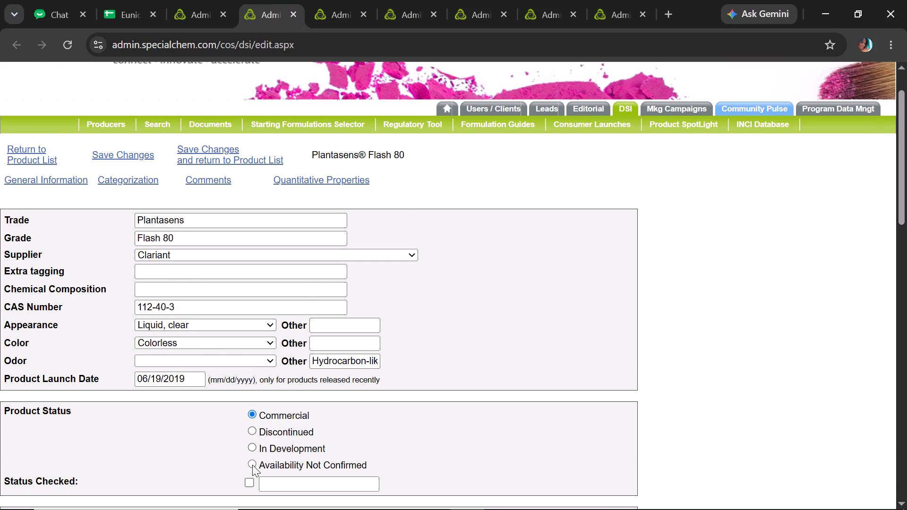
{"action": "left_click", "coordinate": [145, 154]}
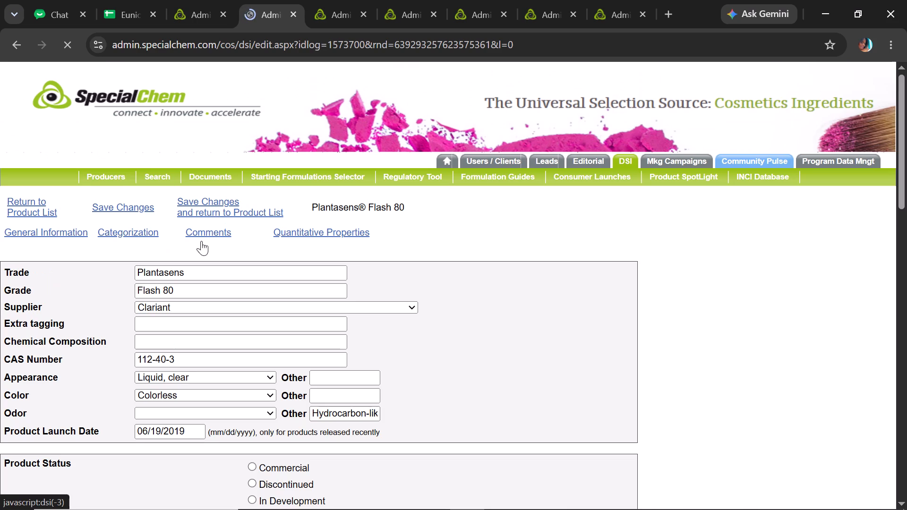
In Plantasens Flash 80's displayed comments, replace the product and supplier names with {product} by {supplier}, and the last product mention with {product}.
{"action": "left_click", "coordinate": [203, 238]}
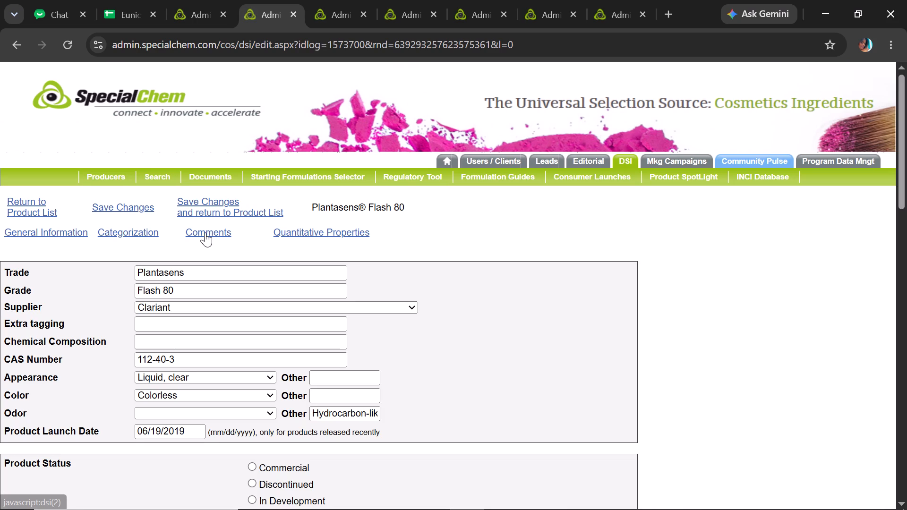
{"action": "left_click", "coordinate": [205, 232]}
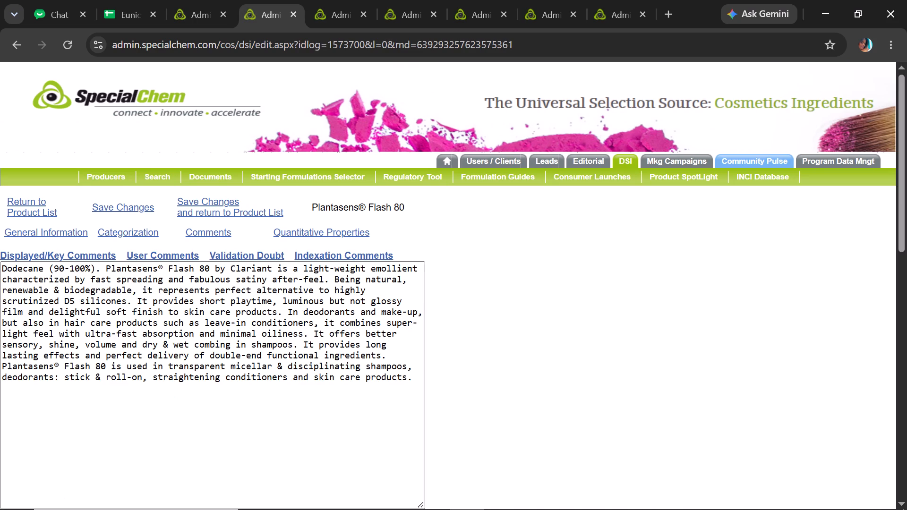
{"action": "left_click", "coordinate": [105, 270]}
{"action": "left_click", "coordinate": [105, 270]}
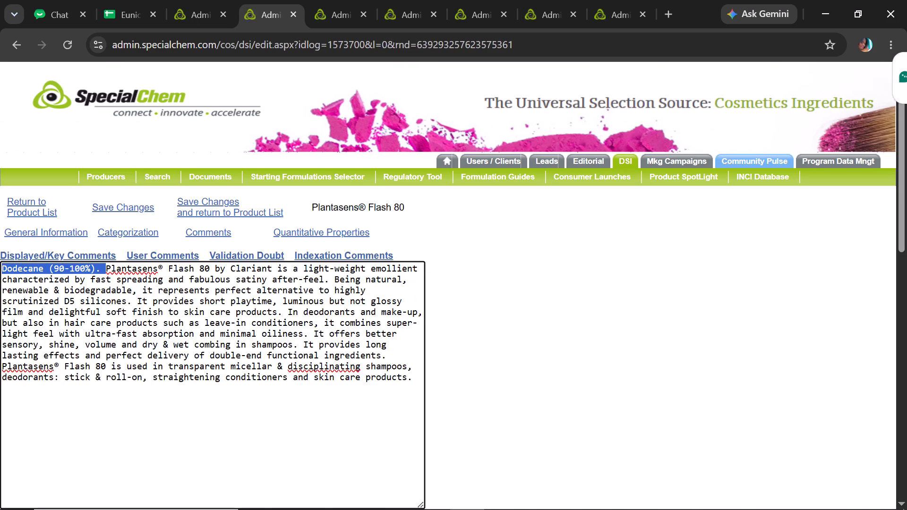
{"action": "left_click", "coordinate": [105, 270]}
{"action": "left_click_drag", "start_coordinate": [105, 270], "coordinate": [275, 271]}
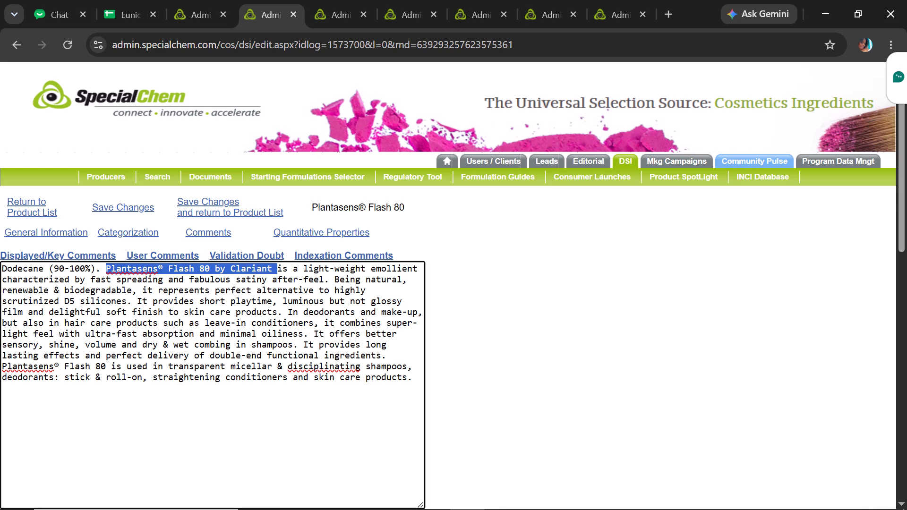
{"action": "key", "text": "ctrl+v"}
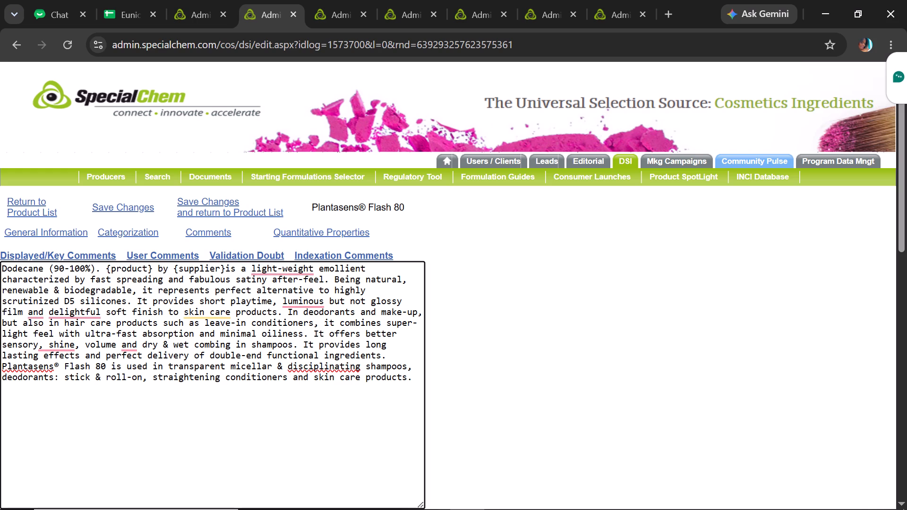
{"action": "key", "text": "space"}
{"action": "left_click_drag", "start_coordinate": [152, 271], "coordinate": [107, 268]}
{"action": "key", "text": "ctrl+c"}
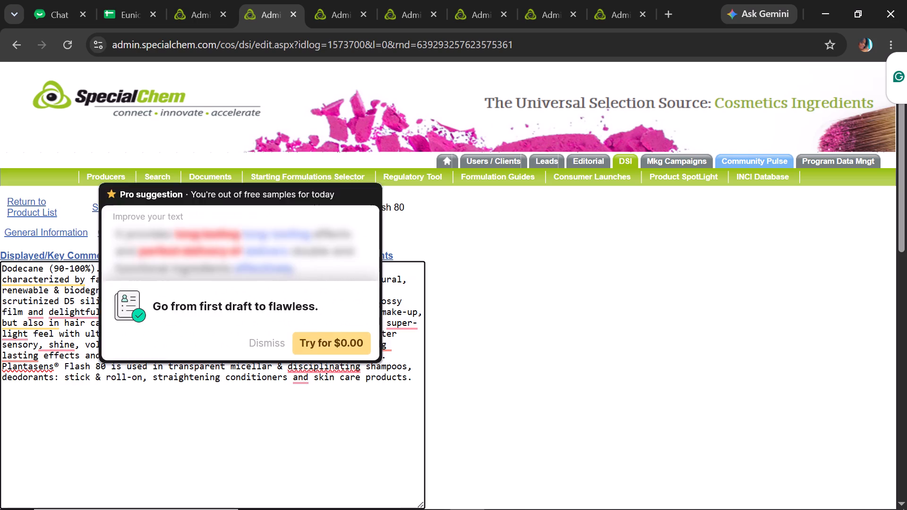
{"action": "left_click_drag", "start_coordinate": [107, 368], "coordinate": [0, 366]}
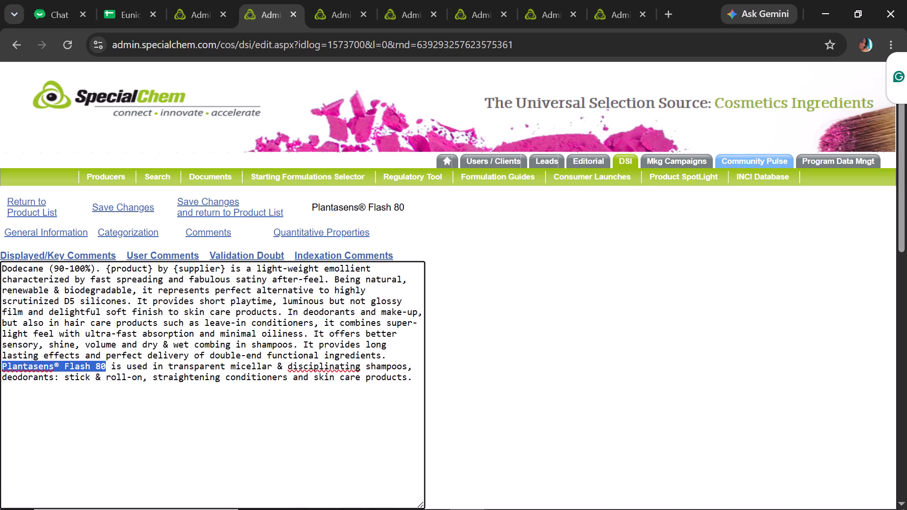
{"action": "key", "text": "ctrl+v"}
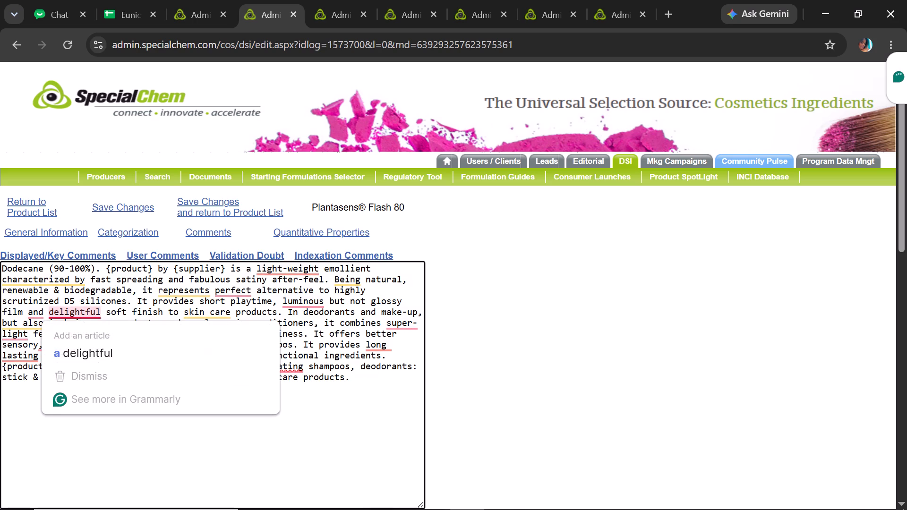
Apply the Grammarly corrections "a delightful", "film, and", "lightweight", "a perfect" and "a luminous" in the comment text.
{"action": "left_click", "coordinate": [117, 334]}
{"action": "type", "text": "a"}
{"action": "key", "text": "space"}
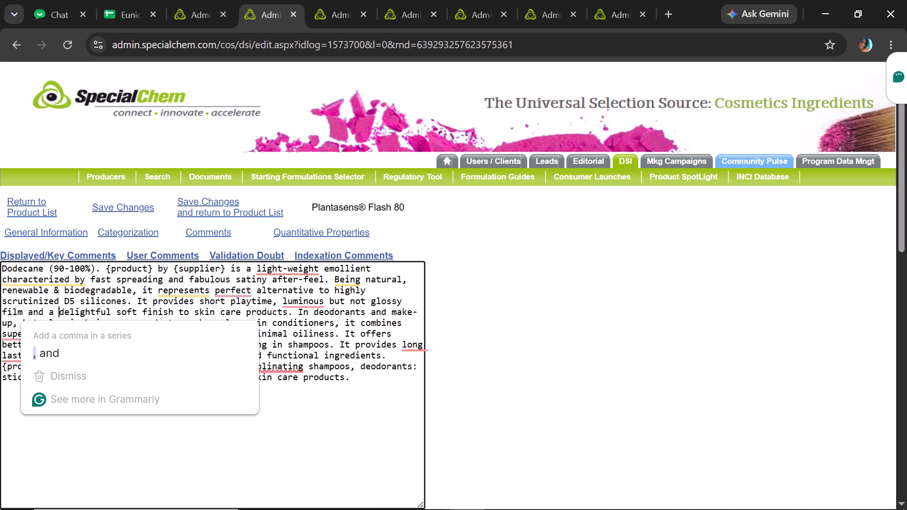
{"action": "left_click", "coordinate": [83, 353]}
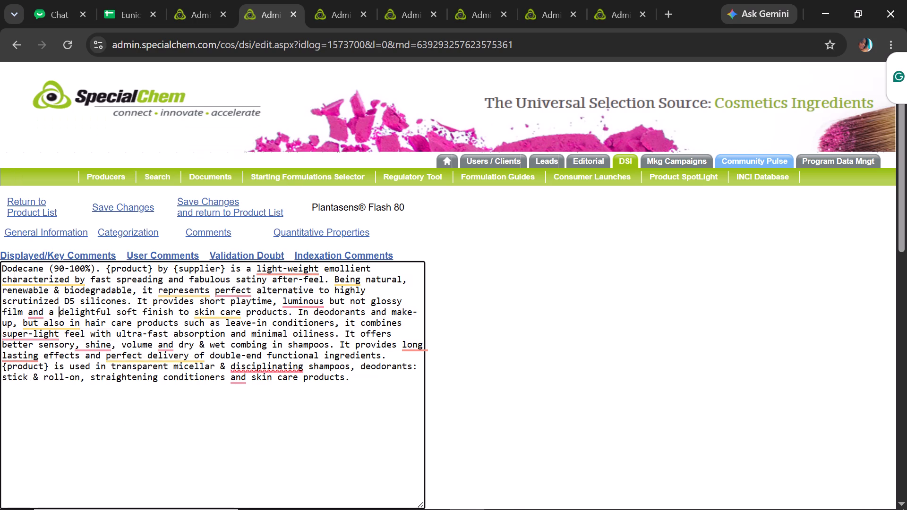
{"action": "left_click", "coordinate": [54, 332]}
{"action": "key", "text": "comma"}
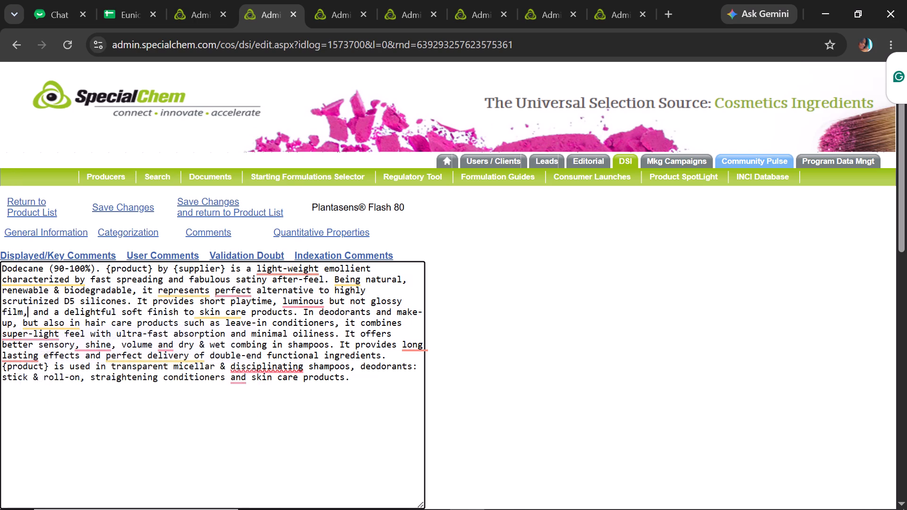
{"action": "left_click", "coordinate": [308, 300]}
{"action": "type", "text": "lightweight"}
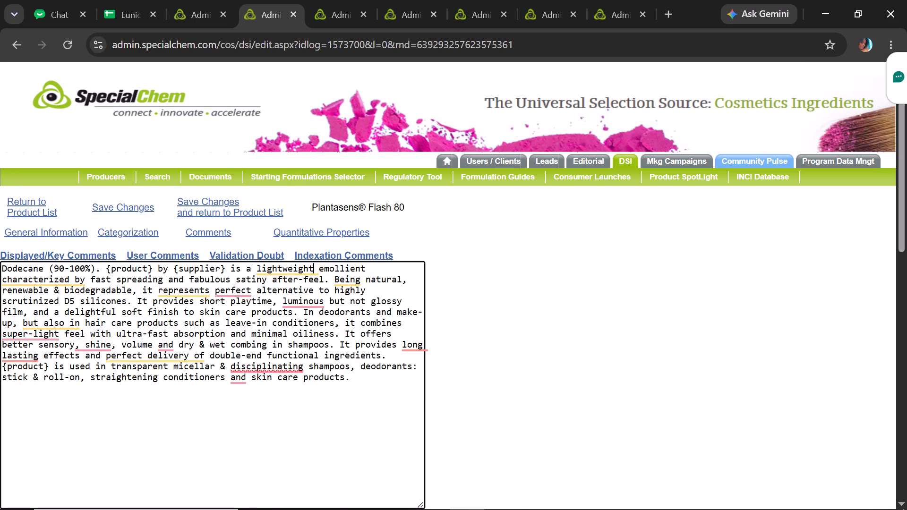
{"action": "left_click", "coordinate": [251, 304]}
{"action": "type", "text": "a"}
{"action": "key", "text": "space"}
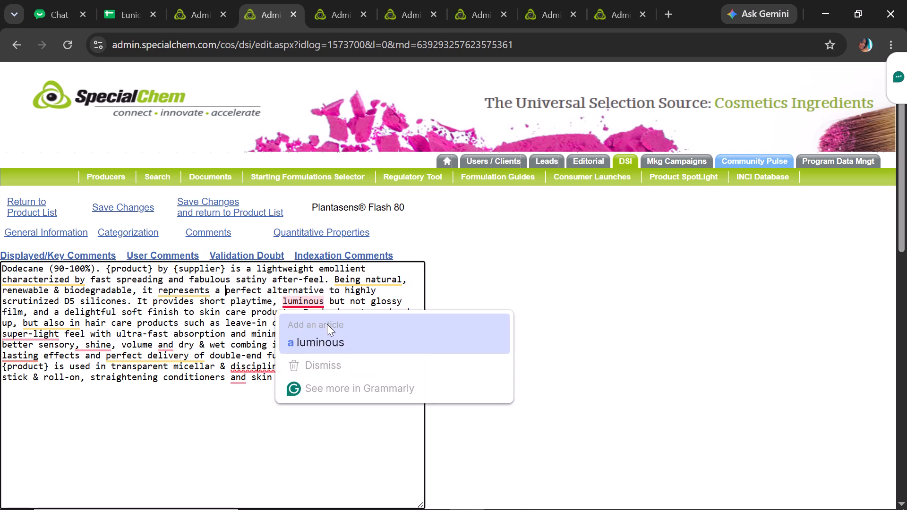
{"action": "left_click", "coordinate": [327, 324]}
{"action": "type", "text": "a"}
{"action": "key", "text": "space"}
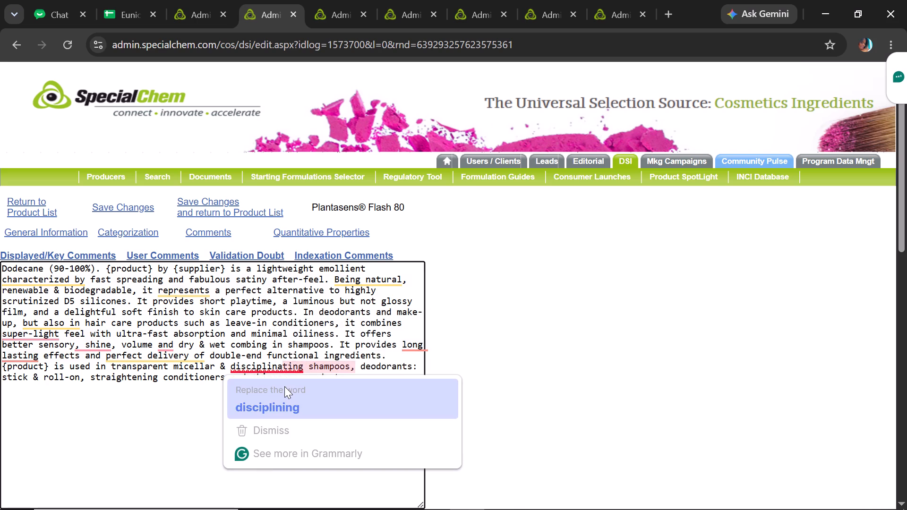
Apply the remaining Grammarly corrections: "disciplining", "long-lasting", "conditioners, and", "volume, and", "sensory feel" and "a super-light".
{"action": "left_click", "coordinate": [284, 386]}
{"action": "type", "text": "disciplin"}
{"action": "type", "text": "ing"}
{"action": "left_click", "coordinate": [450, 389]}
{"action": "type", "text": "long-lasting"}
{"action": "left_click", "coordinate": [247, 401]}
{"action": "key", "text": "comma"}
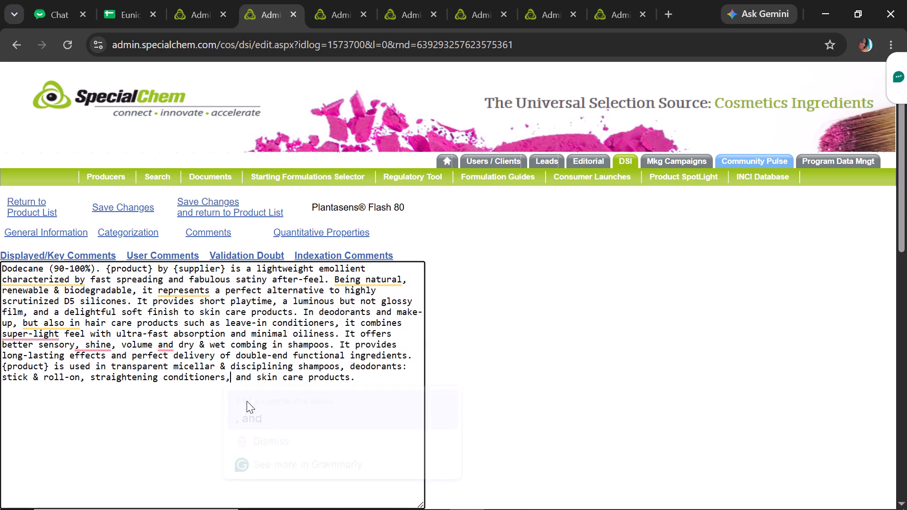
{"action": "left_click_drag", "start_coordinate": [187, 362], "coordinate": [131, 347]}
{"action": "key", "text": "comma"}
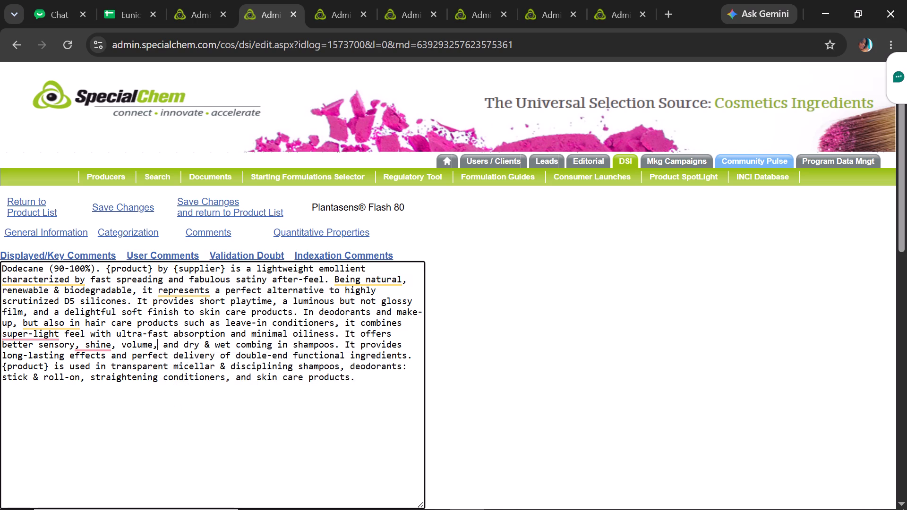
{"action": "left_click_drag", "start_coordinate": [131, 347], "coordinate": [91, 343]}
{"action": "left_click", "coordinate": [106, 358]}
{"action": "key", "text": "space"}
{"action": "type", "text": "fe"}
{"action": "type", "text": "el"}
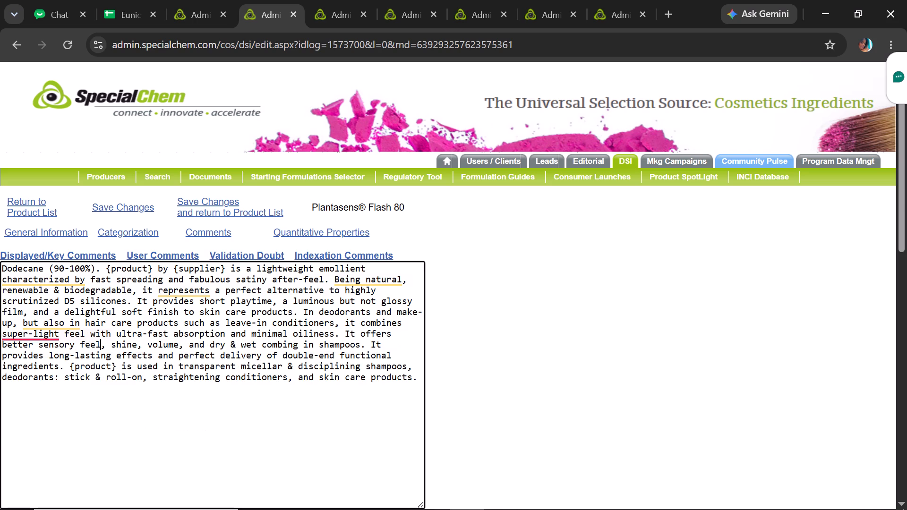
{"action": "left_click", "coordinate": [75, 366]}
{"action": "type", "text": "a"}
{"action": "key", "text": "space"}
Enable Display as HTML for the displayed comments and save the changes.
{"action": "left_click_drag", "start_coordinate": [906, 193], "coordinate": [906, 212]}
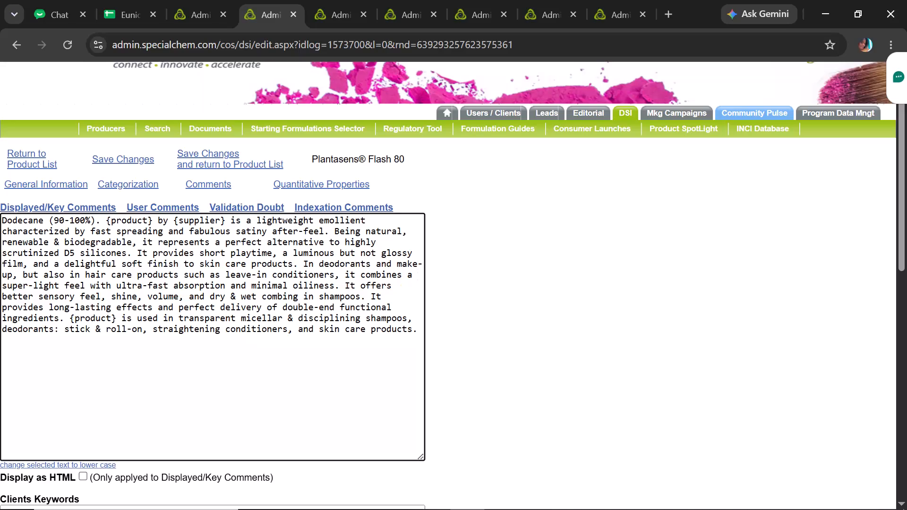
{"action": "left_click", "coordinate": [83, 475]}
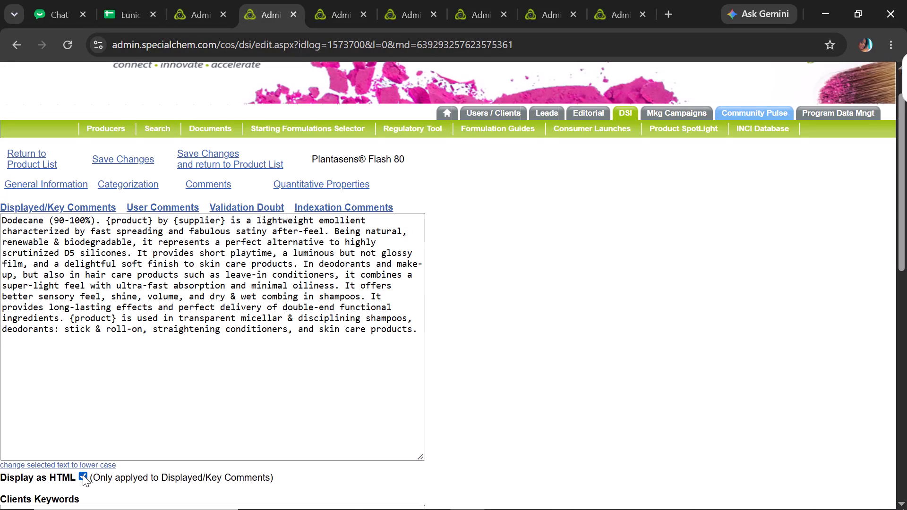
{"action": "left_click", "coordinate": [130, 160]}
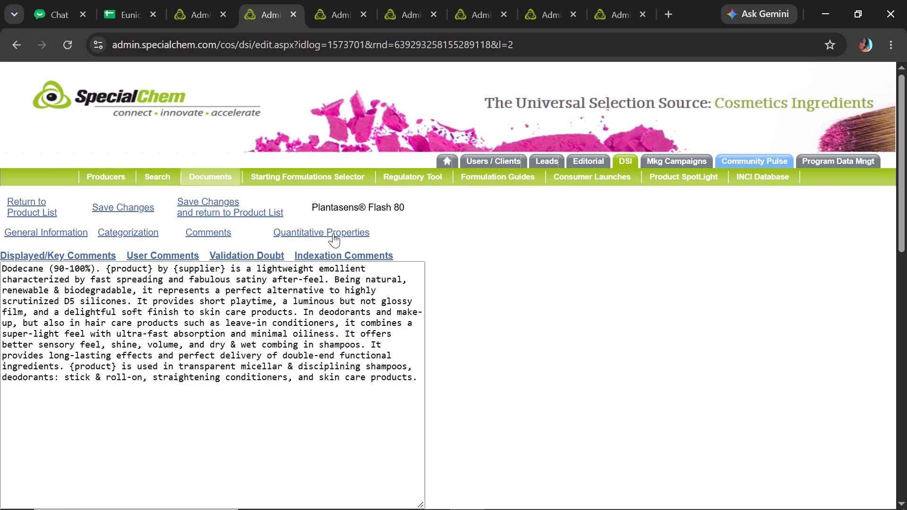
Copy Solidification Point from the quantitative properties, filter OLD PROPERTYNAME by it in Excel's Standard Properties workbook, and return to the record.
{"action": "left_click", "coordinate": [333, 233]}
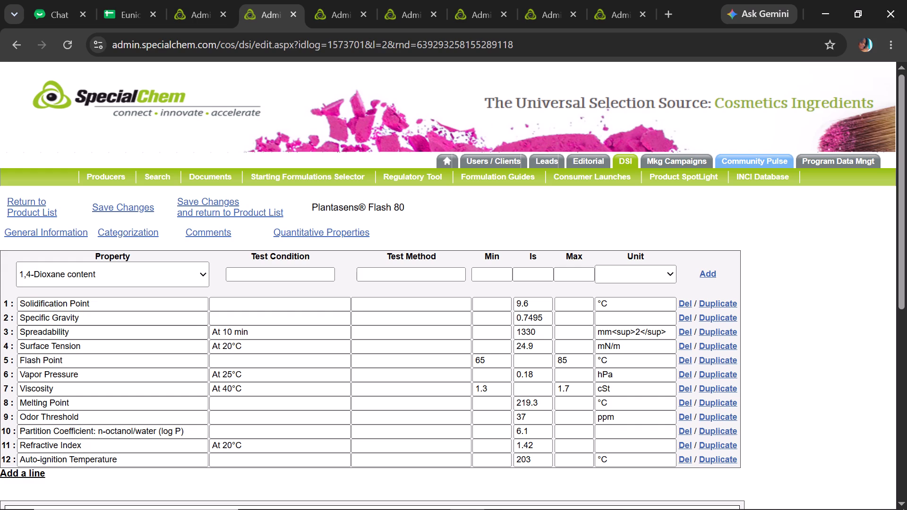
{"action": "left_click_drag", "start_coordinate": [102, 329], "coordinate": [0, 325]}
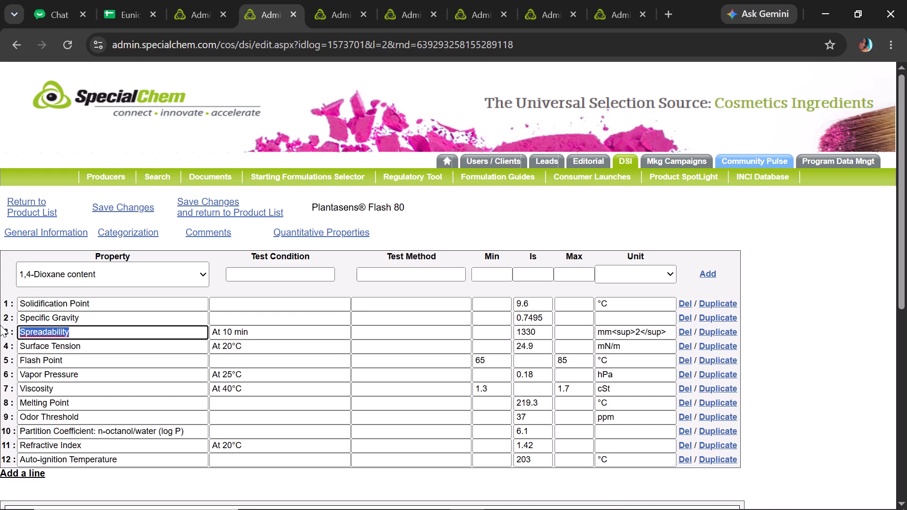
{"action": "key", "text": "ctrl+c"}
{"action": "left_click_drag", "start_coordinate": [95, 298], "coordinate": [0, 270]}
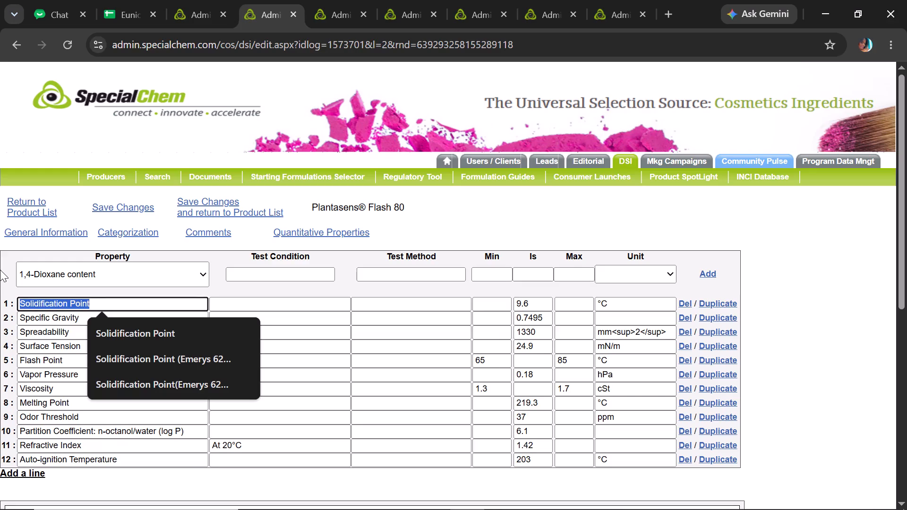
{"action": "key", "text": "ctrl+c"}
{"action": "left_click", "coordinate": [609, 497]}
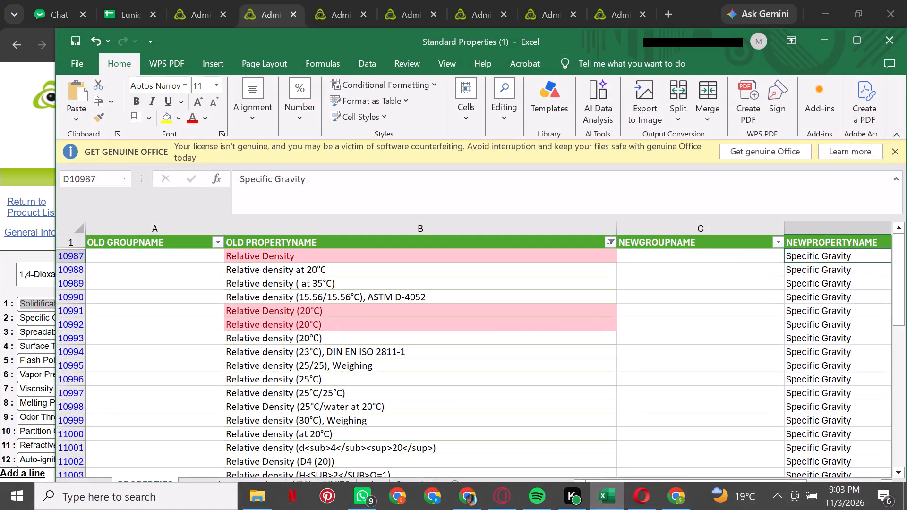
{"action": "left_click", "coordinate": [607, 241]}
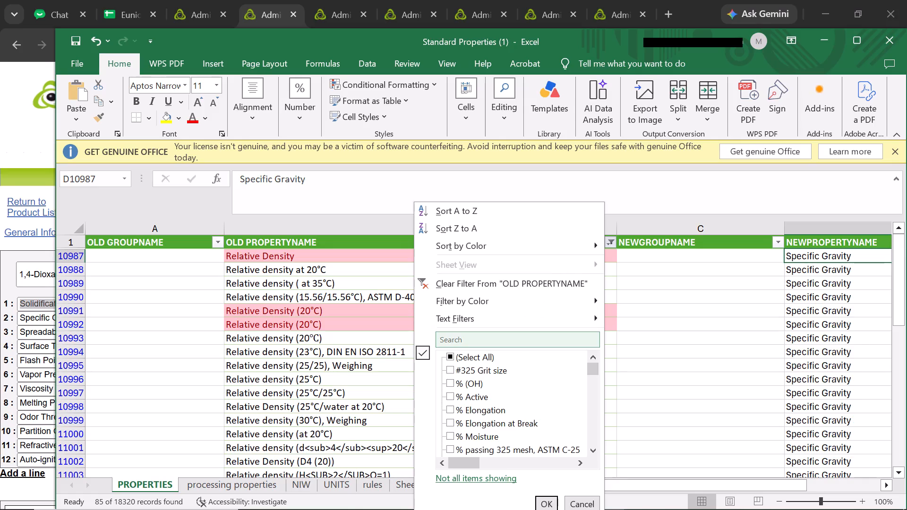
{"action": "left_click", "coordinate": [526, 338]}
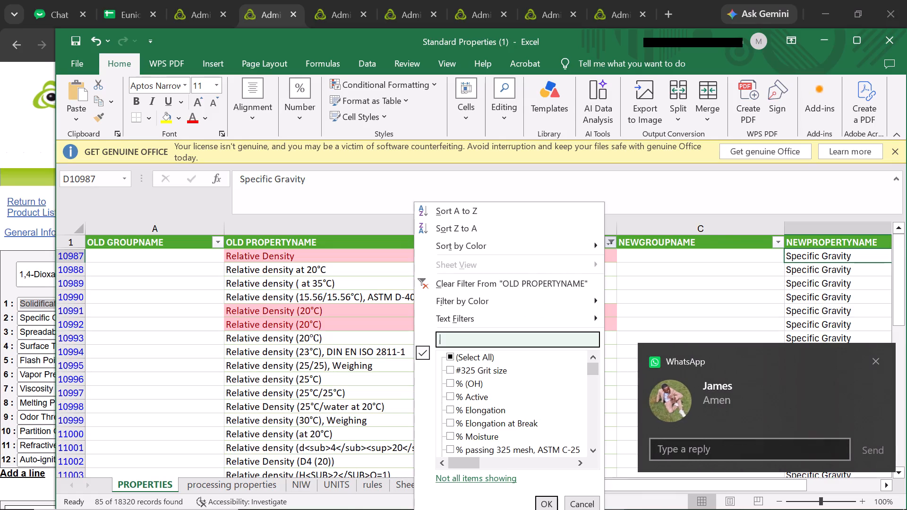
{"action": "key", "text": "ctrl+v"}
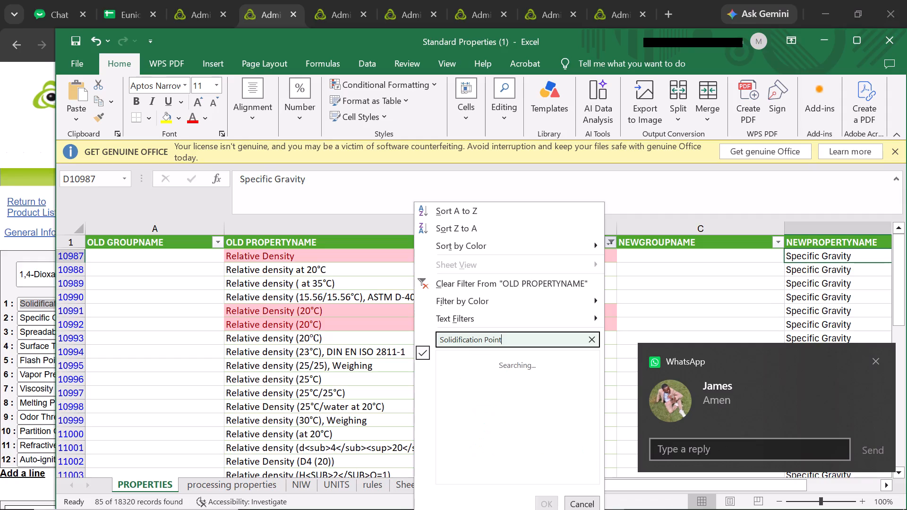
{"action": "left_click", "coordinate": [543, 502]}
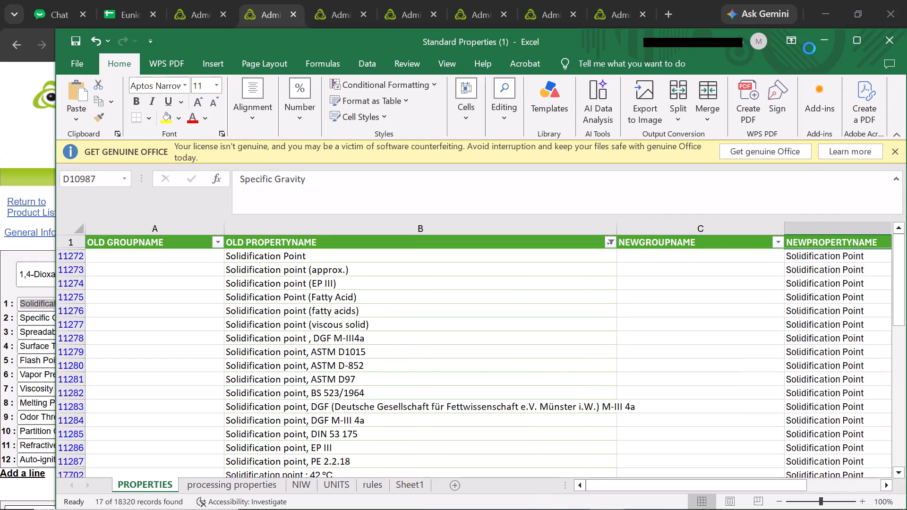
{"action": "left_click", "coordinate": [822, 36]}
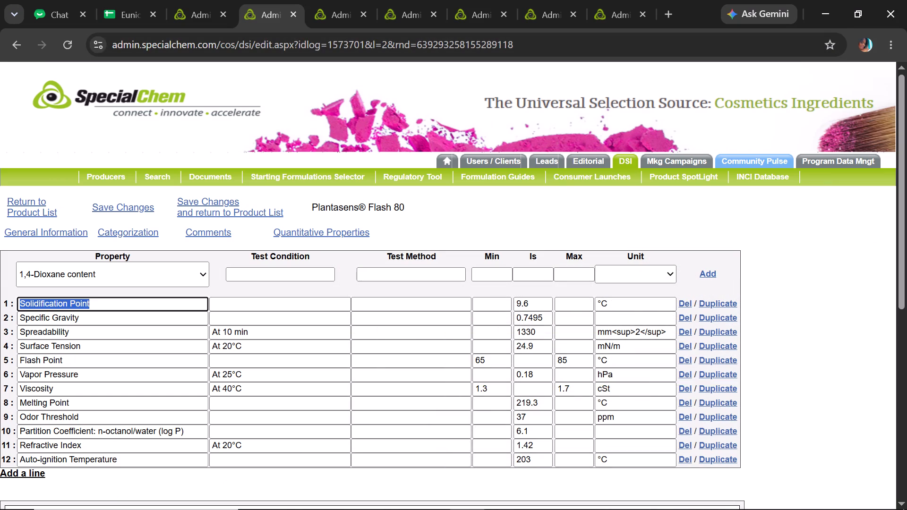
Copy Spreadability from the quantitative properties, search the OLD PROPERTYNAME filter for it in Excel's Standard Properties workbook, and return to the record.
{"action": "left_click_drag", "start_coordinate": [87, 339], "coordinate": [83, 330]}
{"action": "left_click_drag", "start_coordinate": [83, 330], "coordinate": [0, 336]}
{"action": "key", "text": "ctrl+c"}
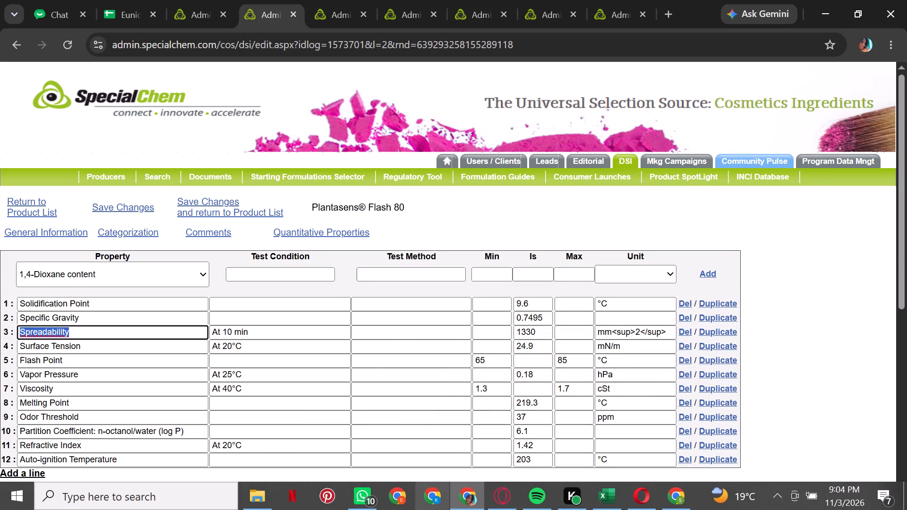
{"action": "left_click", "coordinate": [594, 494]}
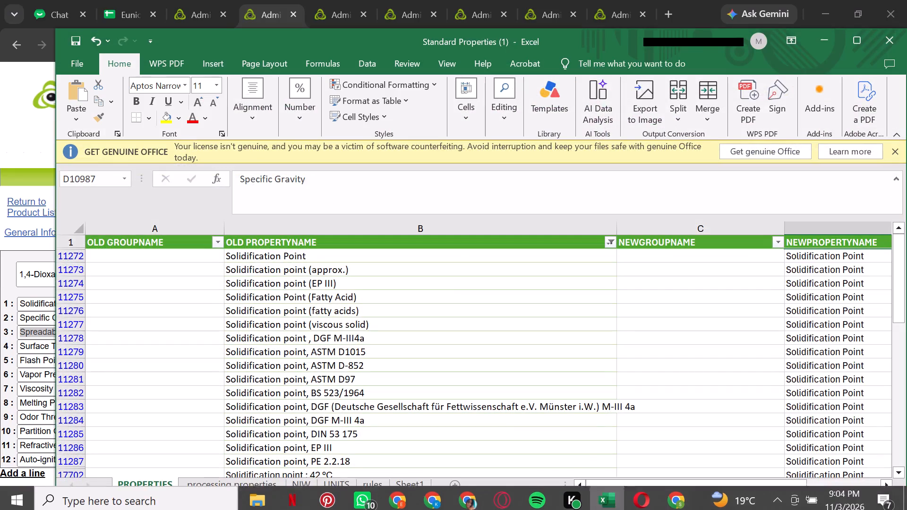
{"action": "left_click", "coordinate": [608, 241]}
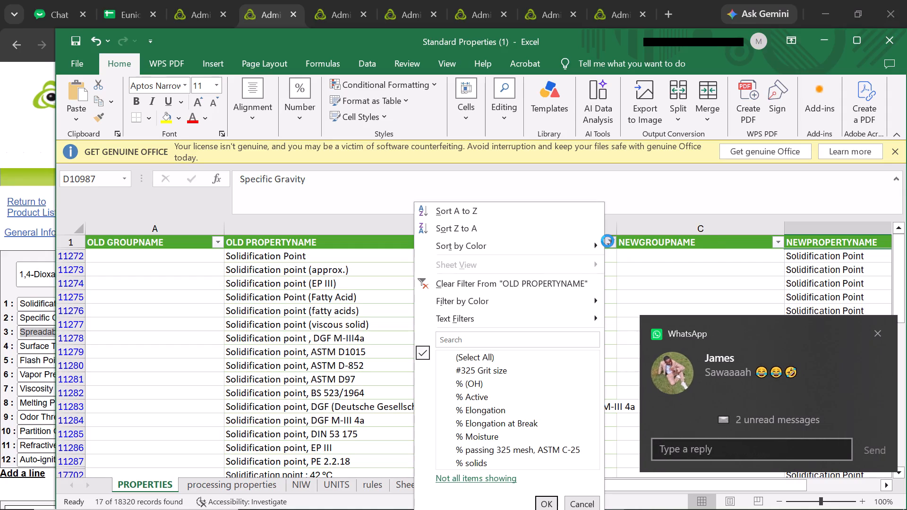
{"action": "left_click", "coordinate": [504, 339]}
{"action": "key", "text": "ctrl+v"}
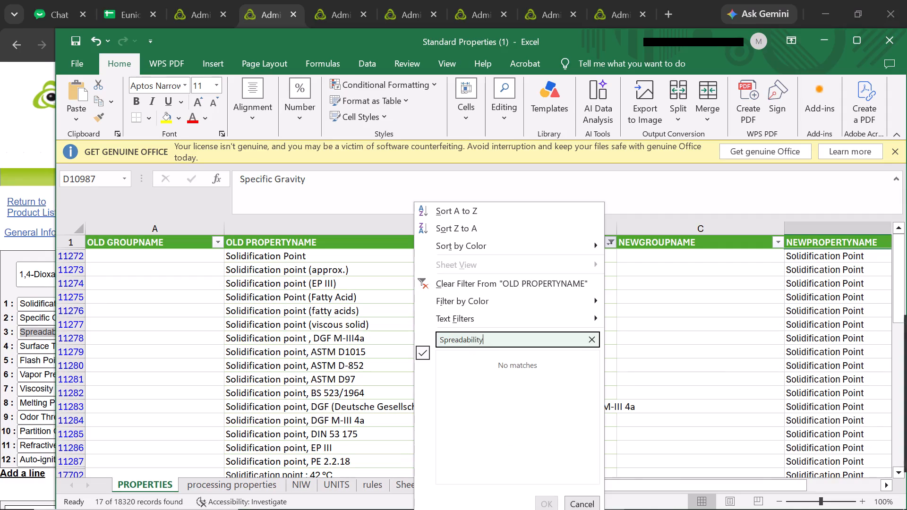
{"action": "left_click", "coordinate": [625, 398]}
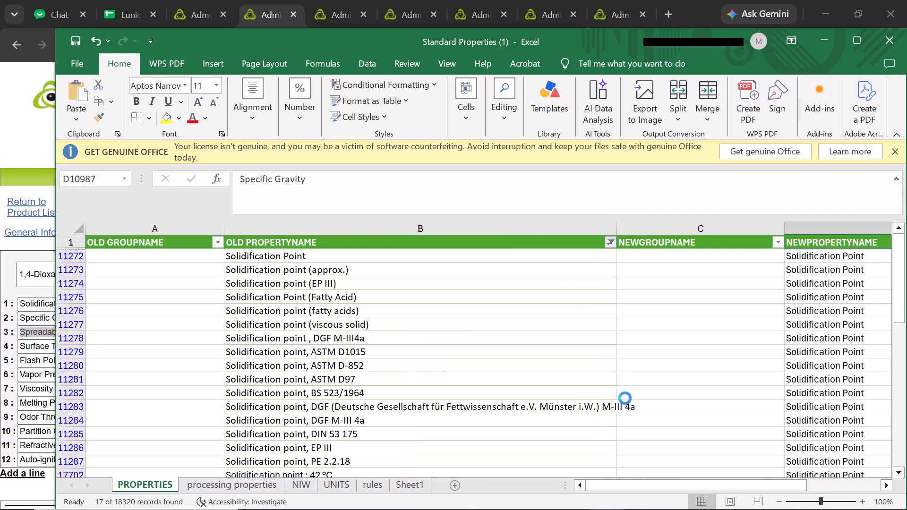
{"action": "left_click", "coordinate": [828, 45]}
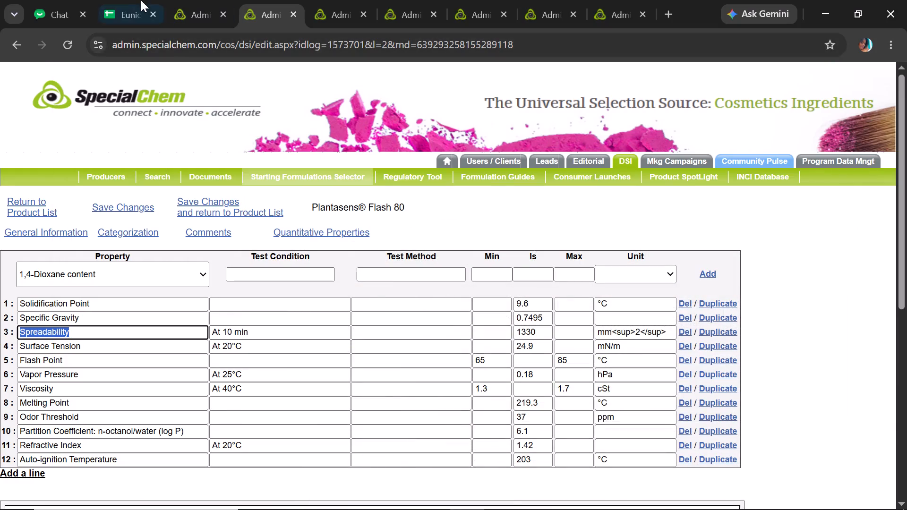
Paste Spreadability into cell A45 below K-value on the Q&A sheet of Eunice's work, and return to the Plantasens Flash 80 record.
{"action": "left_click", "coordinate": [139, 0]}
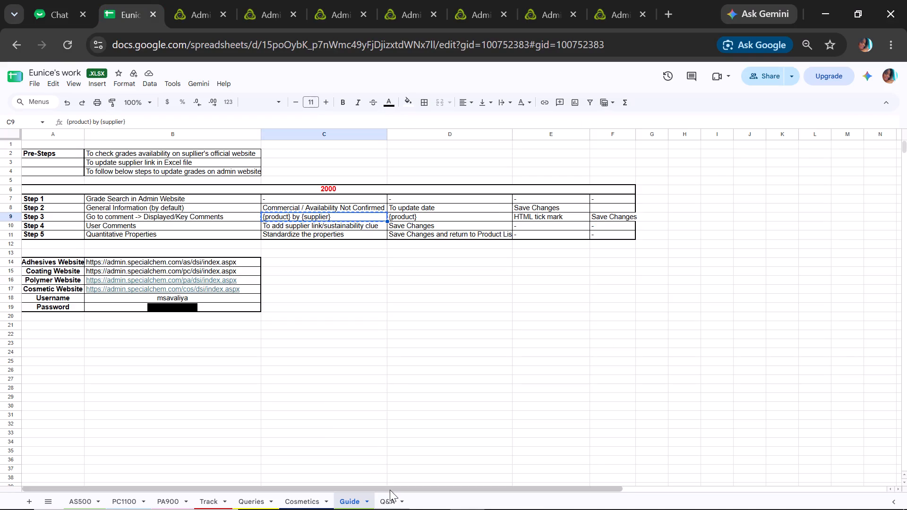
{"action": "left_click", "coordinate": [394, 498]}
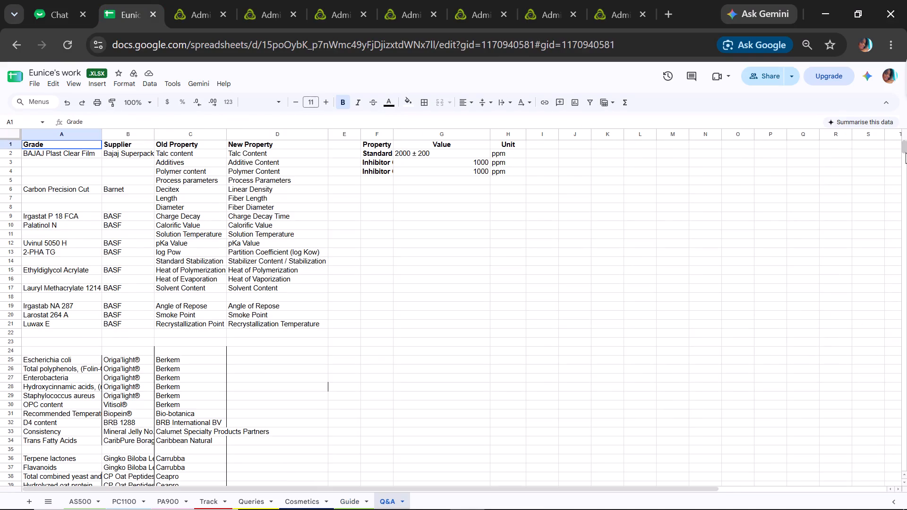
{"action": "left_click_drag", "start_coordinate": [906, 150], "coordinate": [906, 160]}
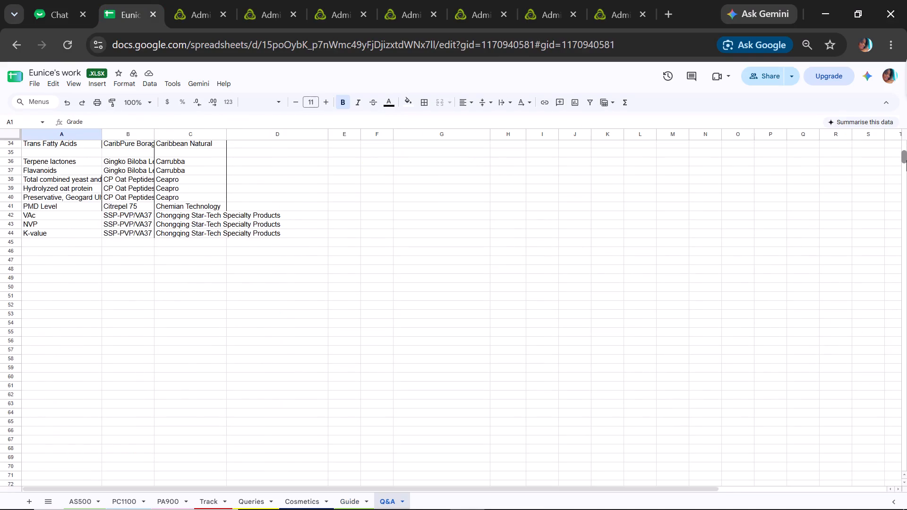
{"action": "left_click_drag", "start_coordinate": [906, 160], "coordinate": [906, 157]}
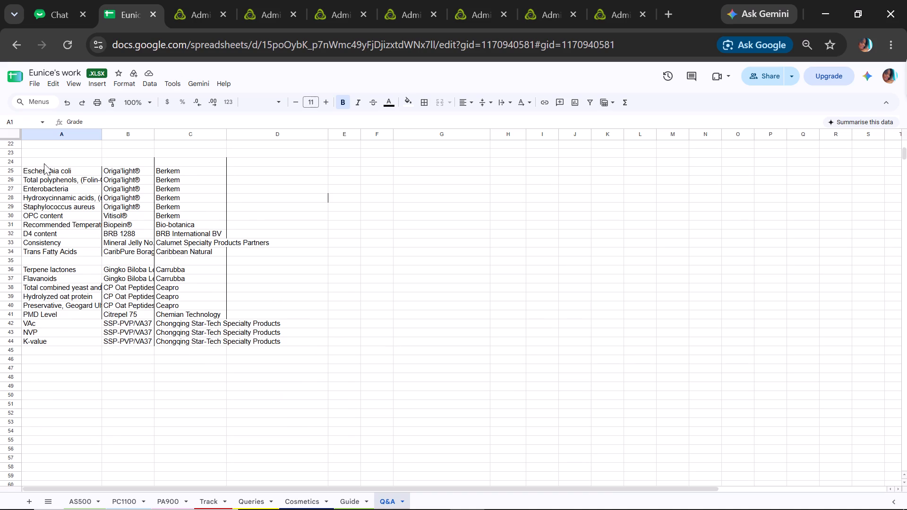
{"action": "left_click", "coordinate": [61, 353]}
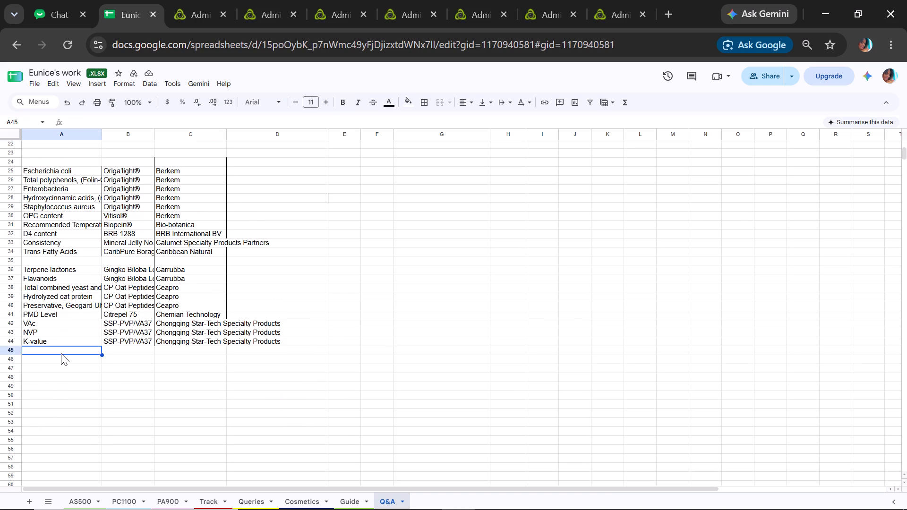
{"action": "key", "text": "ctrl+v"}
{"action": "left_click", "coordinate": [268, 0]}
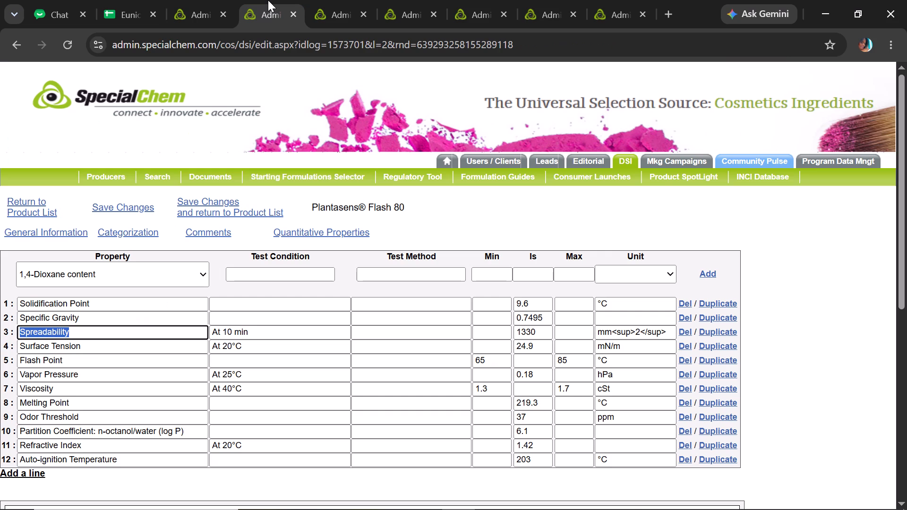
Copy Surface Tension from the quantitative properties and filter OLD PROPERTYNAME by it in Excel's Standard Properties workbook.
{"action": "left_click_drag", "start_coordinate": [102, 344], "coordinate": [0, 330]}
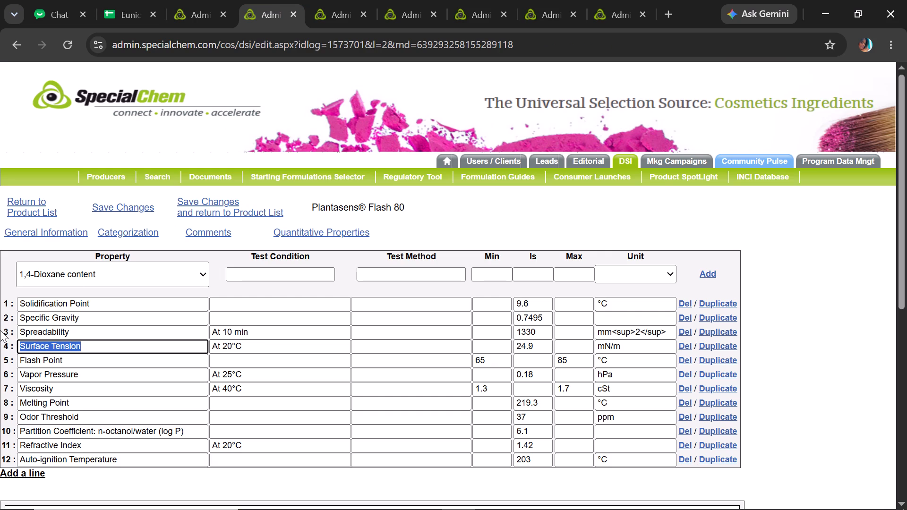
{"action": "key", "text": "ctrl+c"}
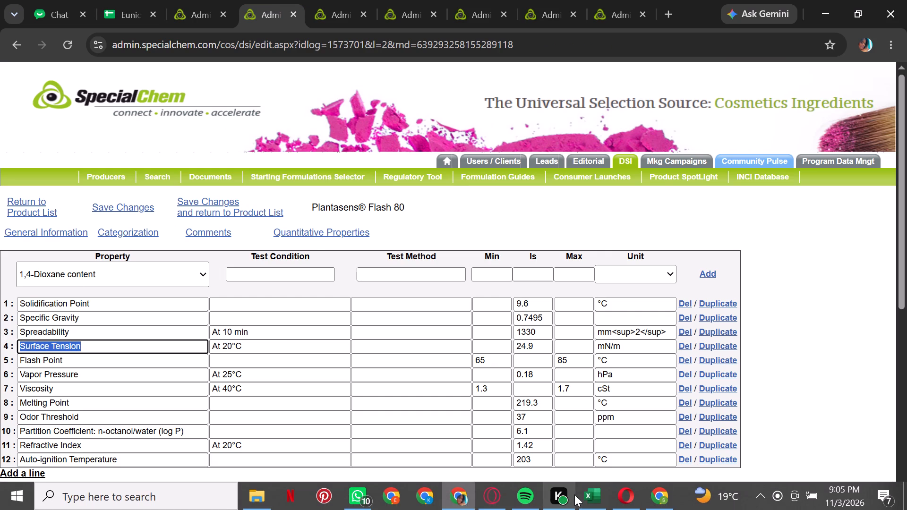
{"action": "left_click", "coordinate": [588, 494]}
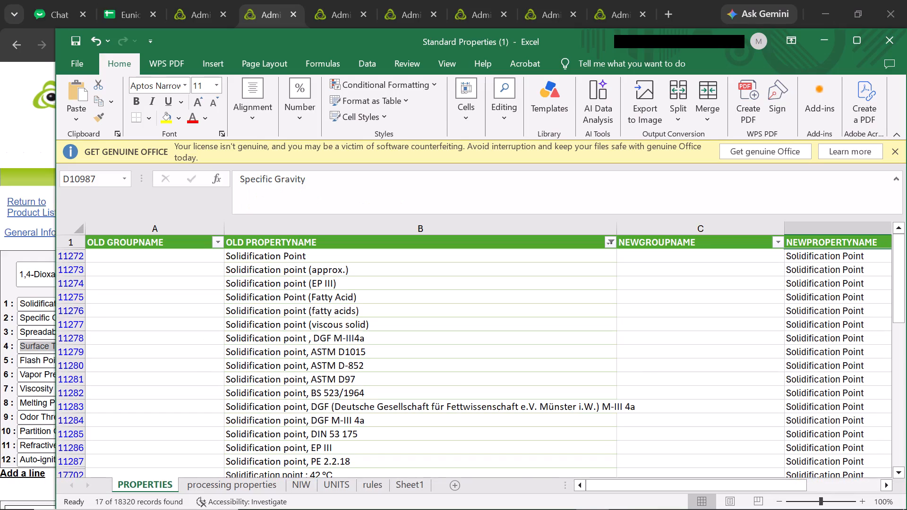
{"action": "left_click", "coordinate": [615, 242]}
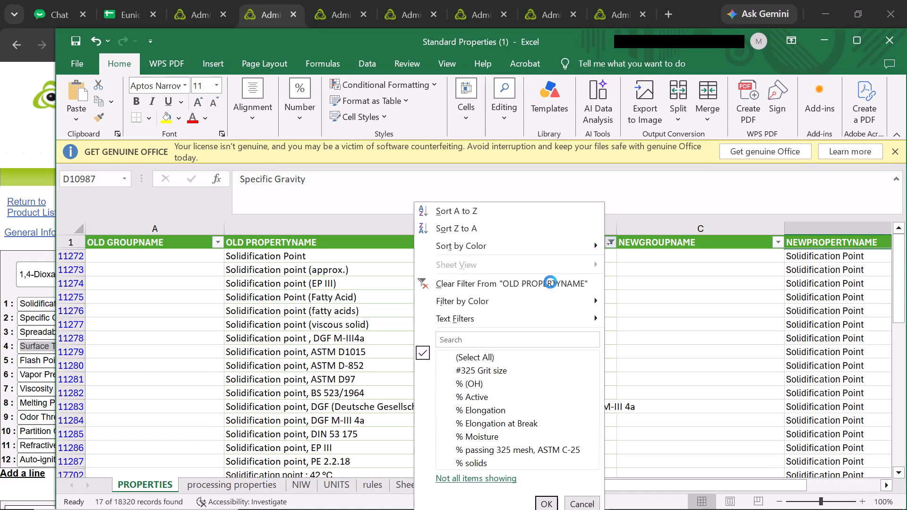
{"action": "left_click", "coordinate": [513, 337]}
{"action": "key", "text": "ctrl+v"}
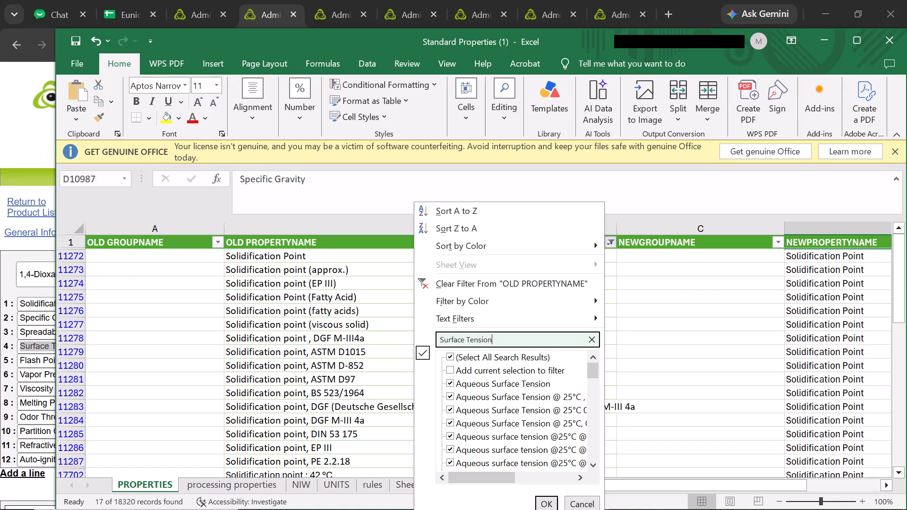
{"action": "left_click", "coordinate": [545, 501]}
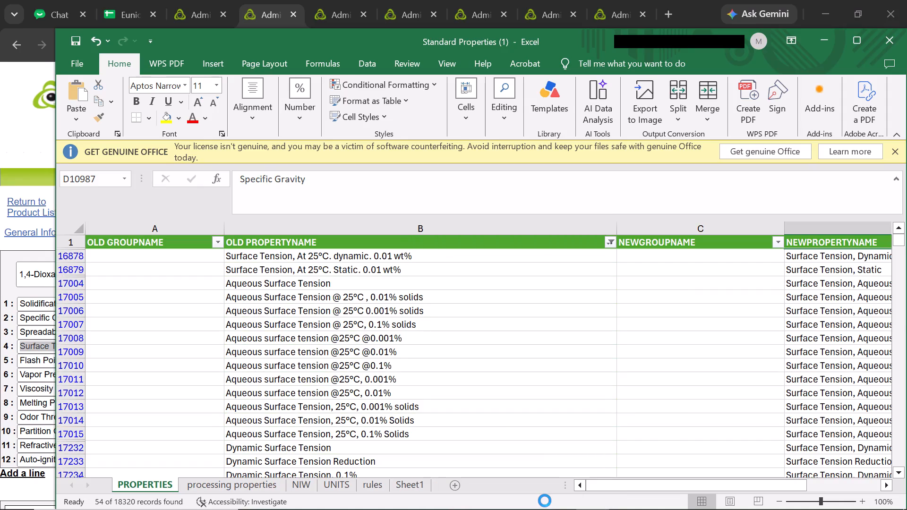
Examine the filtered Surface Tension entries and their NEWPROPERTYNAME values for the standard name, and return to the record.
{"action": "left_click", "coordinate": [402, 335]}
{"action": "key", "text": "Down"}
{"action": "key", "text": "Down"}
{"action": "key", "text": "Down"}
{"action": "key", "text": "Down"}
{"action": "key", "text": "Down"}
{"action": "key", "text": "Down"}
{"action": "key", "text": "Down"}
{"action": "key", "text": "Down"}
{"action": "key", "text": "Down"}
{"action": "key", "text": "Down"}
{"action": "key", "text": "Down"}
{"action": "key", "text": "Down"}
{"action": "key", "text": "Down"}
{"action": "key", "text": "Down"}
{"action": "key", "text": "Down"}
{"action": "key", "text": "Down"}
{"action": "key", "text": "Down"}
{"action": "key", "text": "Down"}
{"action": "key", "text": "Down"}
{"action": "key", "text": "Down"}
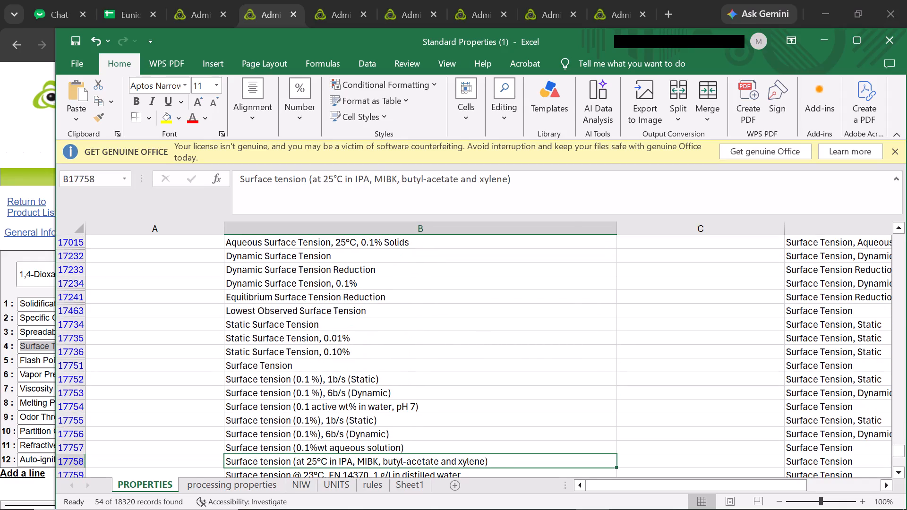
{"action": "left_click", "coordinate": [829, 44]}
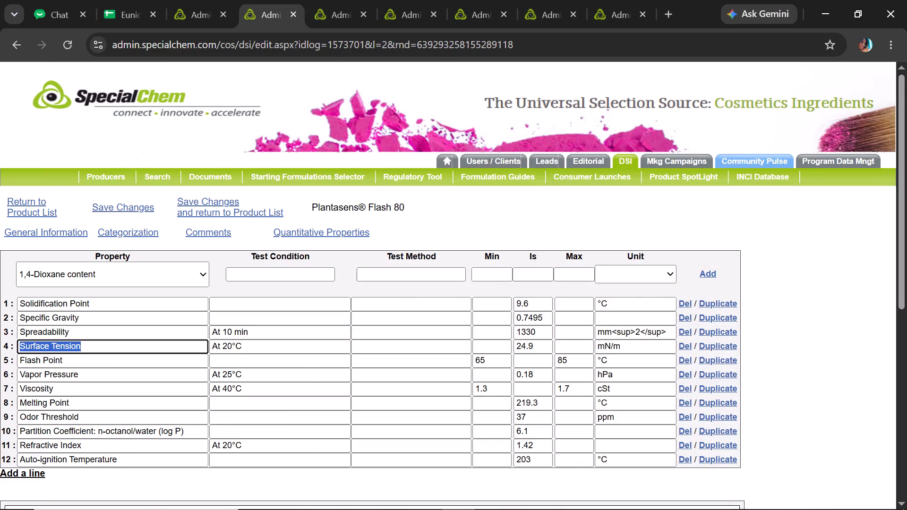
Copy Odor Threshold from the quantitative properties and search the OLD PROPERTYNAME filter for it in Excel's Standard Properties workbook.
{"action": "left_click", "coordinate": [99, 379]}
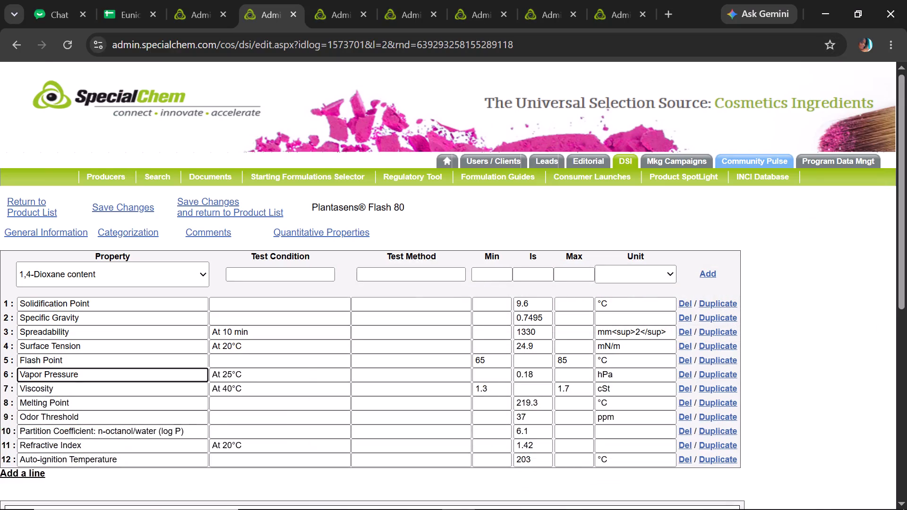
{"action": "left_click_drag", "start_coordinate": [116, 419], "coordinate": [0, 416]}
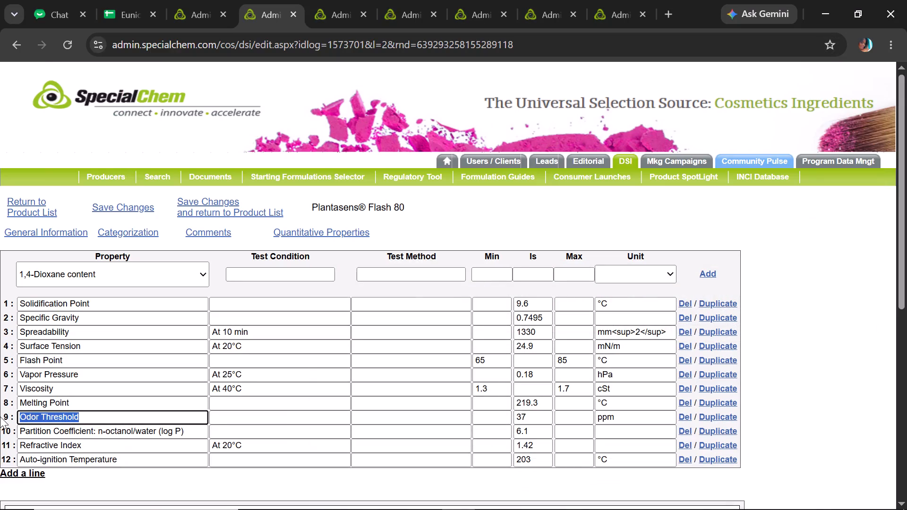
{"action": "key", "text": "ctrl+c"}
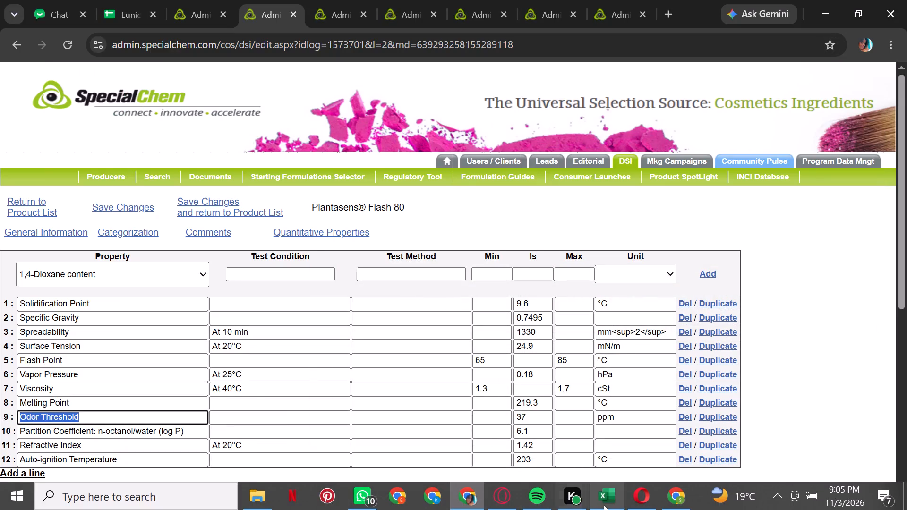
{"action": "left_click", "coordinate": [604, 505]}
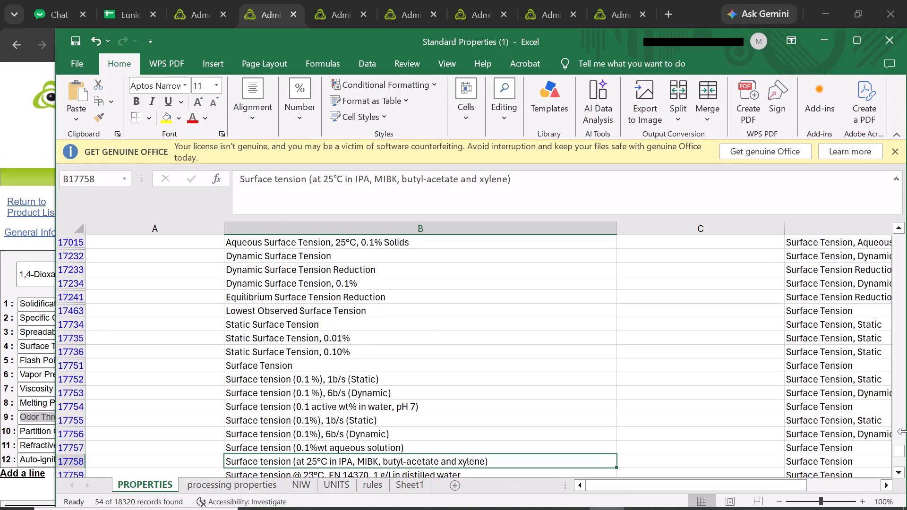
{"action": "left_click_drag", "start_coordinate": [898, 451], "coordinate": [870, 174]}
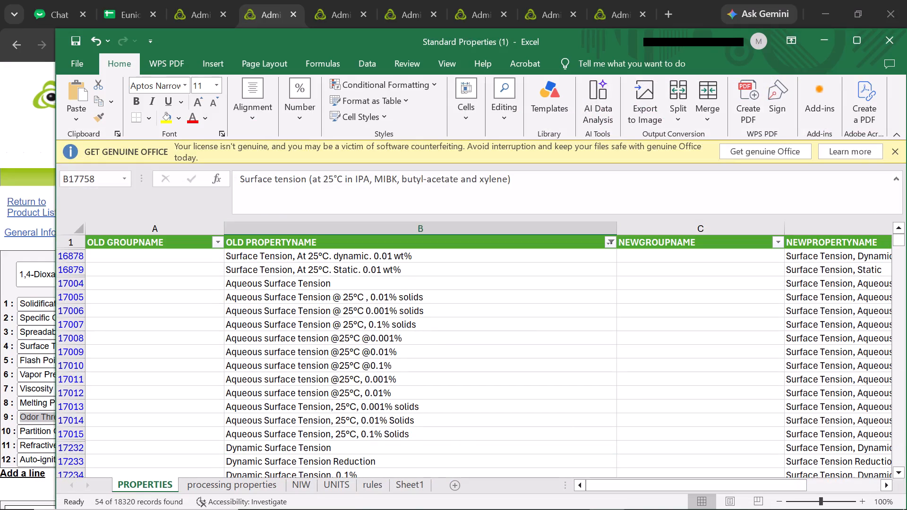
{"action": "left_click", "coordinate": [607, 238]}
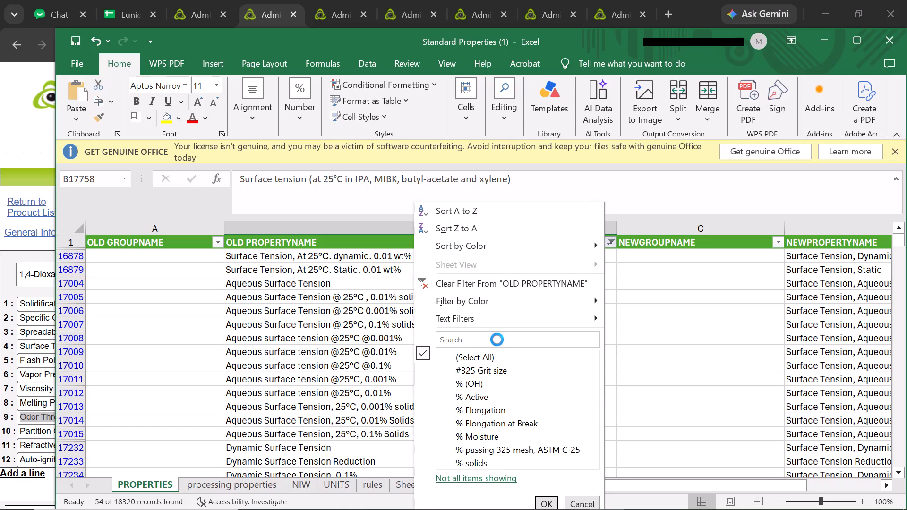
{"action": "left_click", "coordinate": [497, 340]}
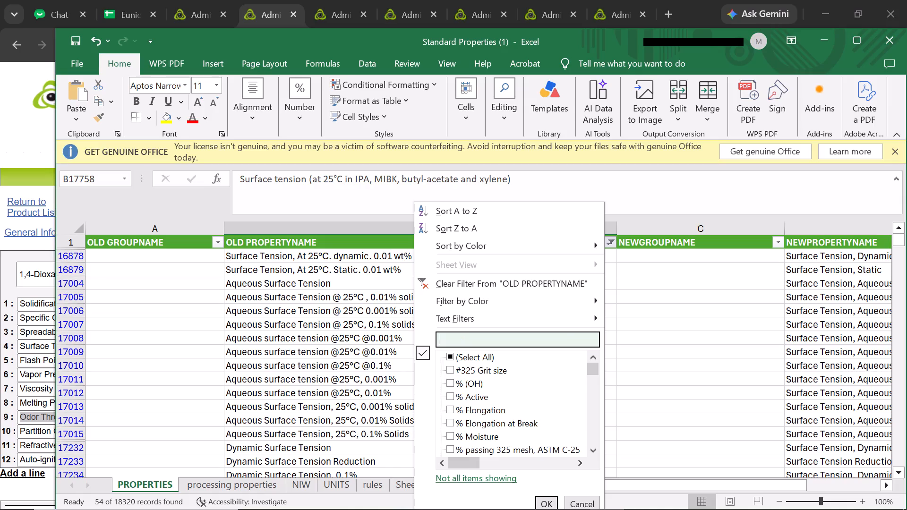
{"action": "key", "text": "ctrl+v"}
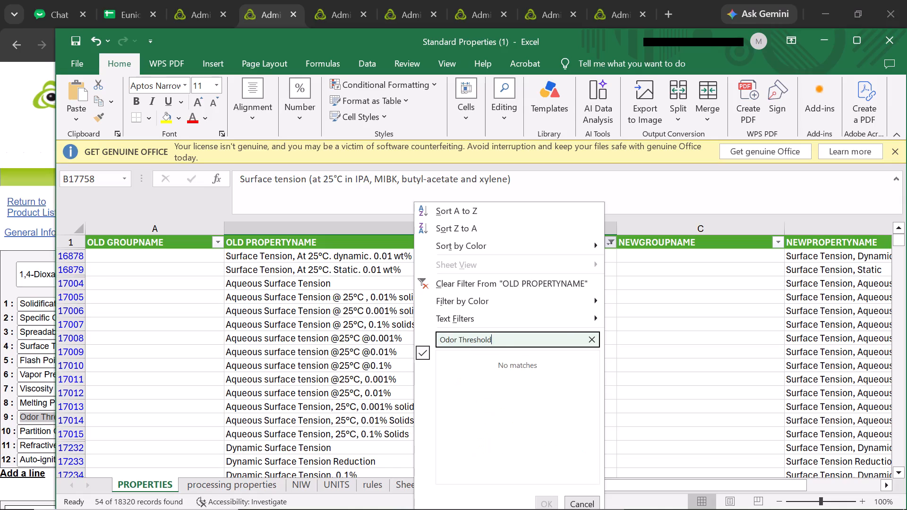
Shorten the OLD PROPERTYNAME filter search to Odor.
{"action": "key", "text": "BackSpace"}
{"action": "key", "text": "BackSpace"}
{"action": "key", "text": "BackSpace"}
{"action": "key", "text": "BackSpace"}
{"action": "key", "text": "BackSpace"}
{"action": "key", "text": "BackSpace"}
{"action": "key", "text": "BackSpace"}
{"action": "key", "text": "BackSpace"}
{"action": "key", "text": "BackSpace"}
{"action": "key", "text": "BackSpace"}
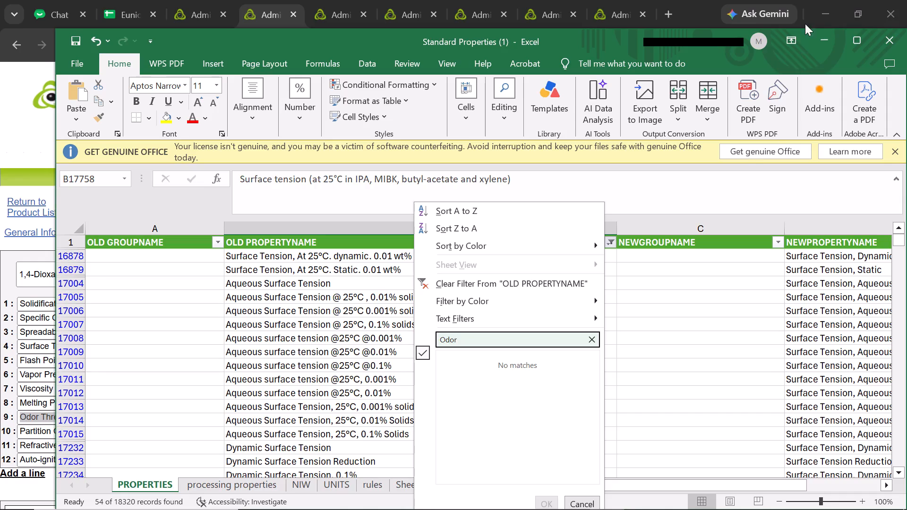
Leave the OLD PROPERTYNAME filter search and return to the quantitative properties of the Plantasens® Flash 80 record in Chrome.
{"action": "left_click", "coordinate": [825, 35]}
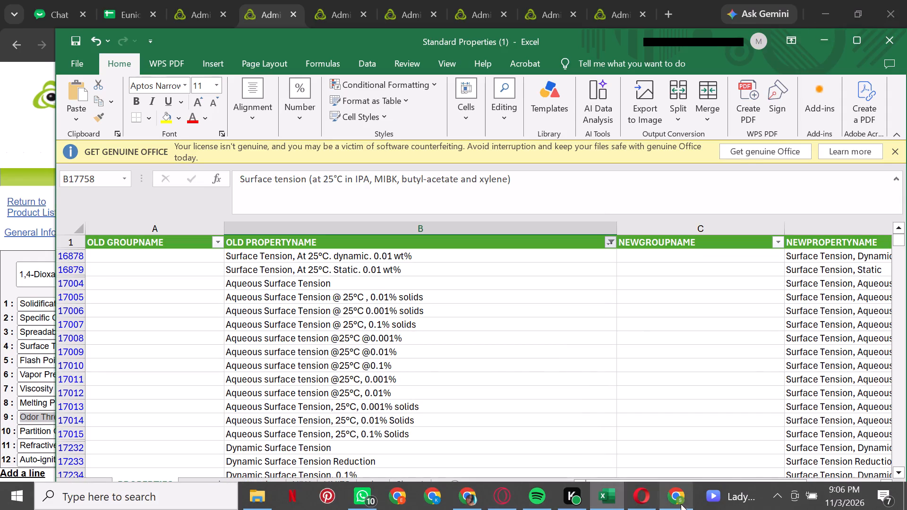
{"action": "left_click", "coordinate": [716, 398]}
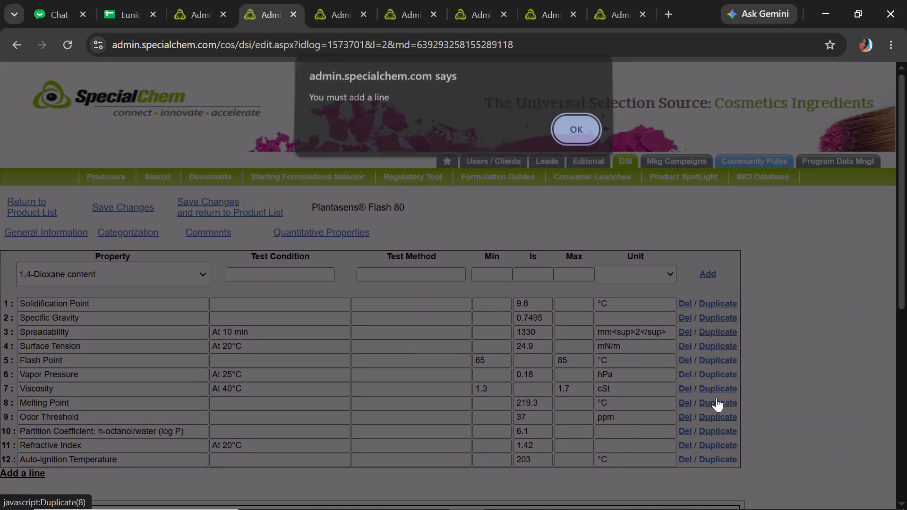
{"action": "left_click", "coordinate": [645, 157]}
{"action": "left_click", "coordinate": [587, 128]}
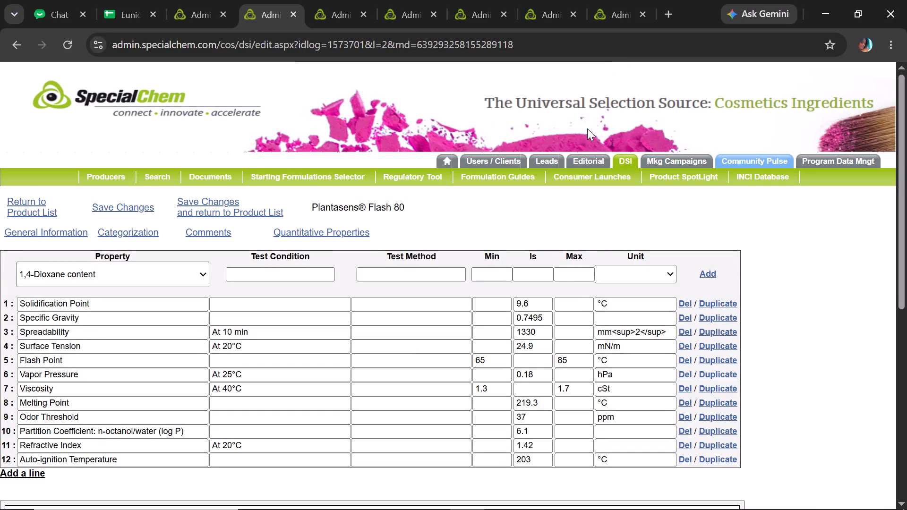
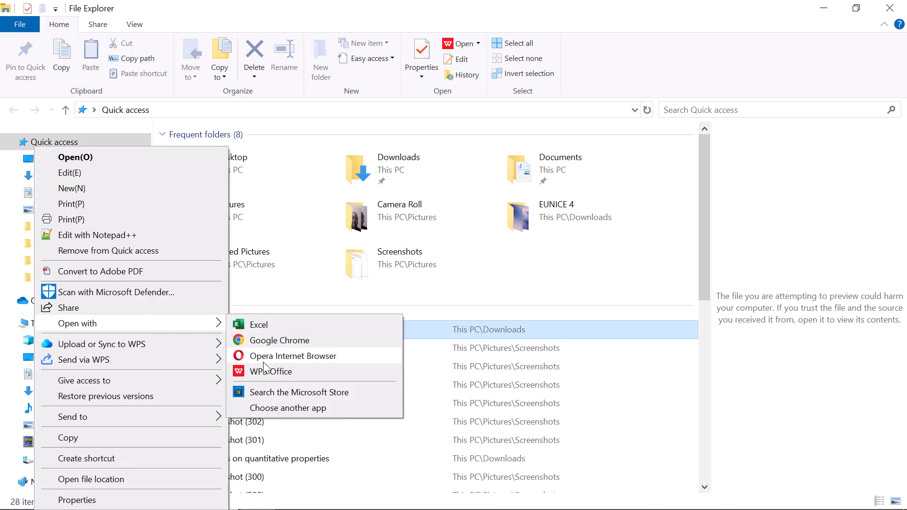
Open the Standard Properties (1) workbook from the recent files in File Explorer with WPS Office.
{"action": "left_click", "coordinate": [264, 366]}
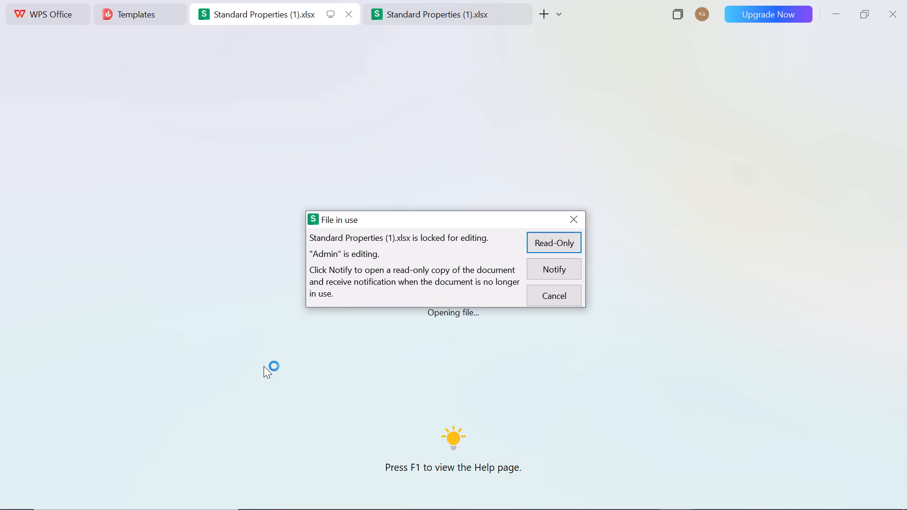
Open Standard Properties (1).xlsx as read-only in WPS Office and search the PROPERTIES sheet's OLD PROPERTYNAME filter for Odor Threshold.
{"action": "left_click", "coordinate": [553, 237]}
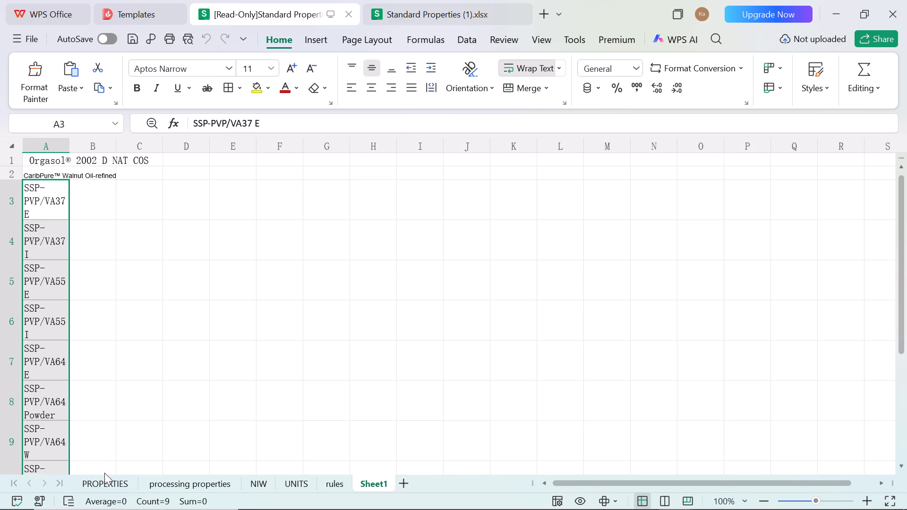
{"action": "left_click", "coordinate": [112, 482]}
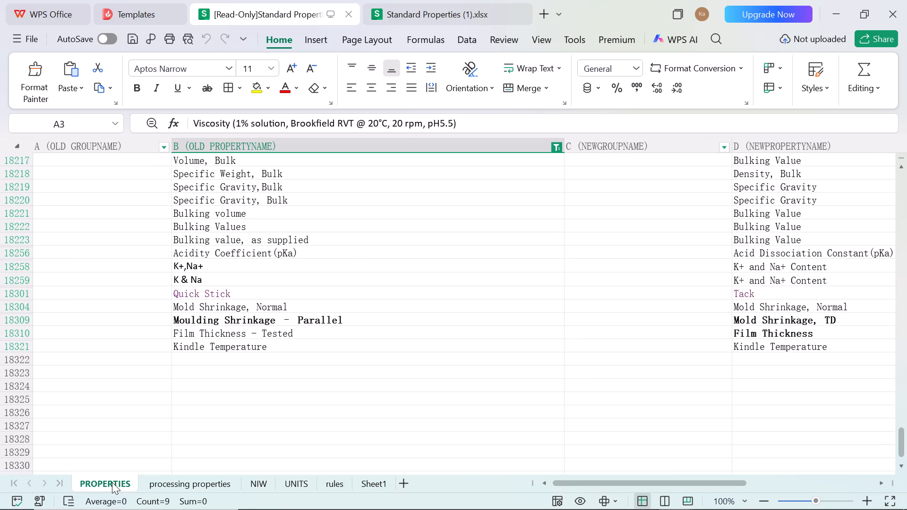
{"action": "left_click", "coordinate": [557, 147]}
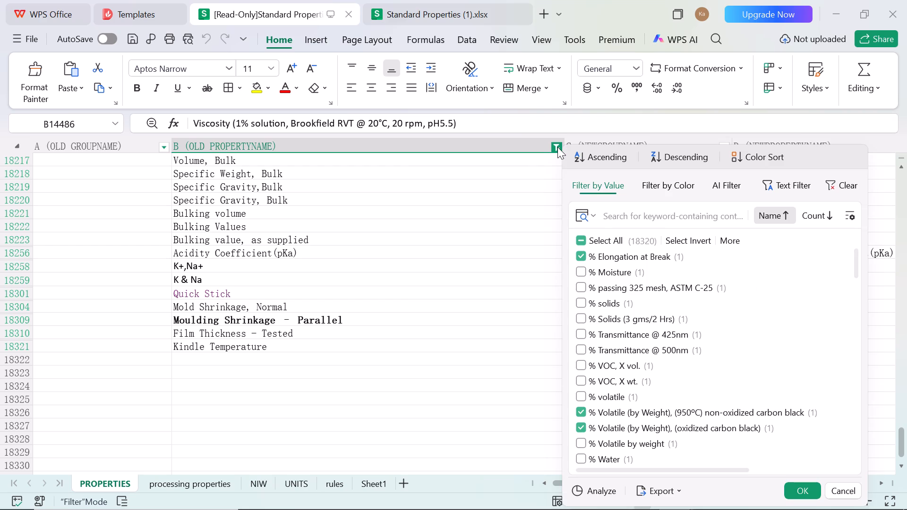
{"action": "key", "text": "ctrl+v"}
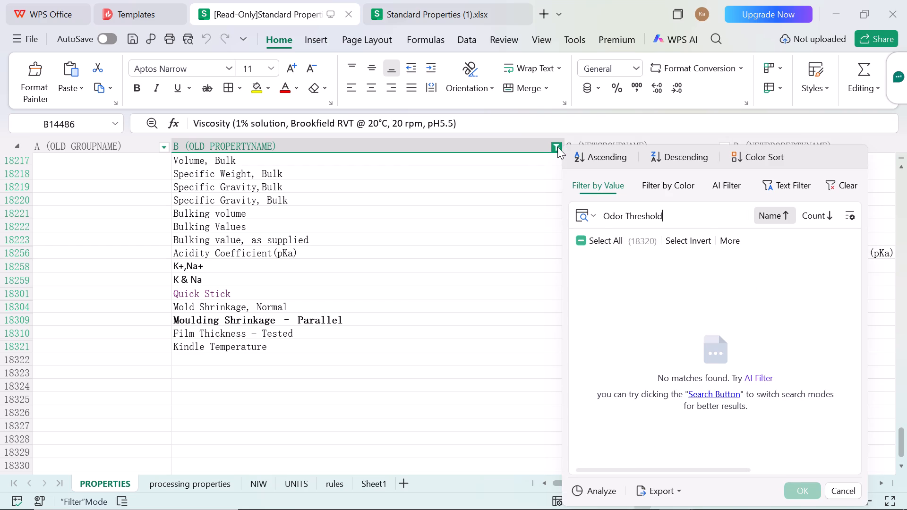
Retry the OLD PROPERTYNAME filter search with the shortened terms Odor, Od and Threshold.
{"action": "key", "text": "BackSpace"}
{"action": "key", "text": "BackSpace"}
{"action": "key", "text": "BackSpace"}
{"action": "key", "text": "BackSpace"}
{"action": "key", "text": "BackSpace"}
{"action": "key", "text": "BackSpace"}
{"action": "key", "text": "BackSpace"}
{"action": "key", "text": "BackSpace"}
{"action": "key", "text": "BackSpace"}
{"action": "key", "text": "BackSpace"}
{"action": "key", "text": "BackSpace"}
{"action": "key", "text": "BackSpace"}
{"action": "key", "text": "BackSpace"}
{"action": "key", "text": "BackSpace"}
{"action": "key", "text": "BackSpace"}
{"action": "key", "text": "BackSpace"}
{"action": "key", "text": "BackSpace"}
{"action": "key", "text": "BackSpace"}
{"action": "key", "text": "BackSpace"}
{"action": "key", "text": "ctrl+v"}
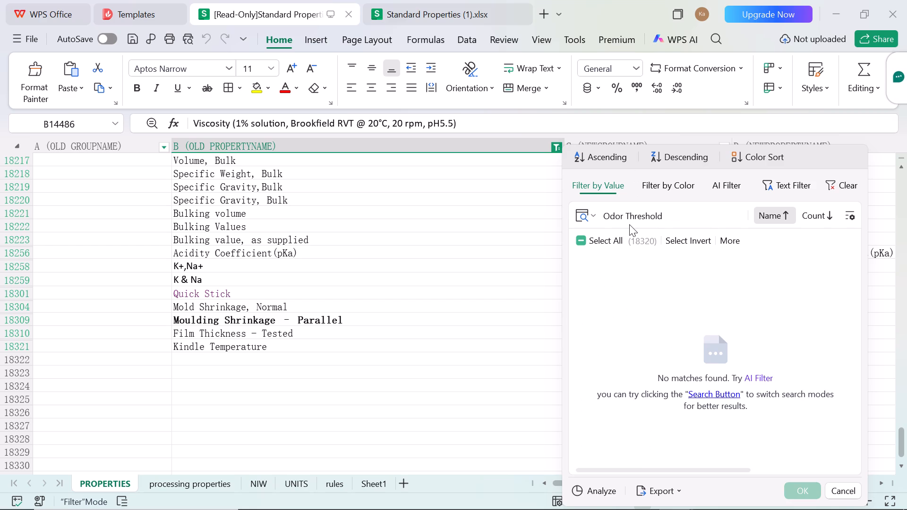
{"action": "left_click_drag", "start_coordinate": [627, 217], "coordinate": [436, 177]}
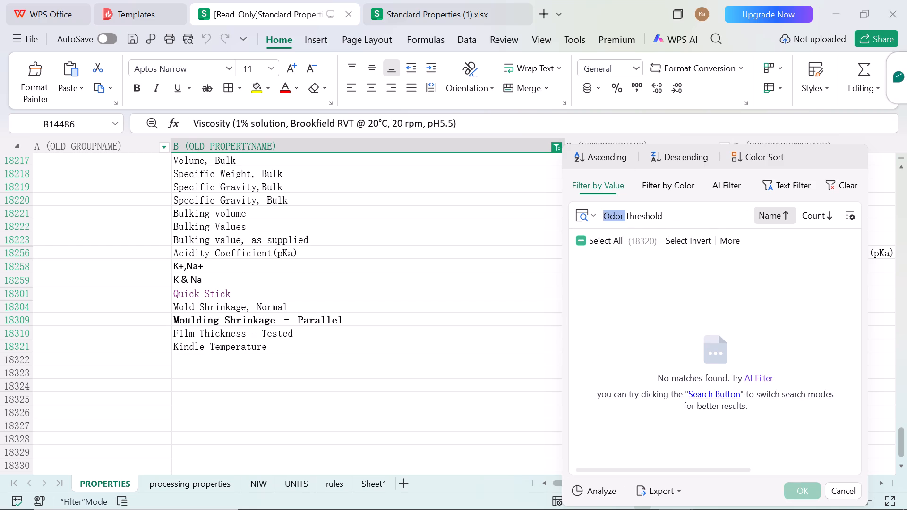
{"action": "key", "text": "BackSpace"}
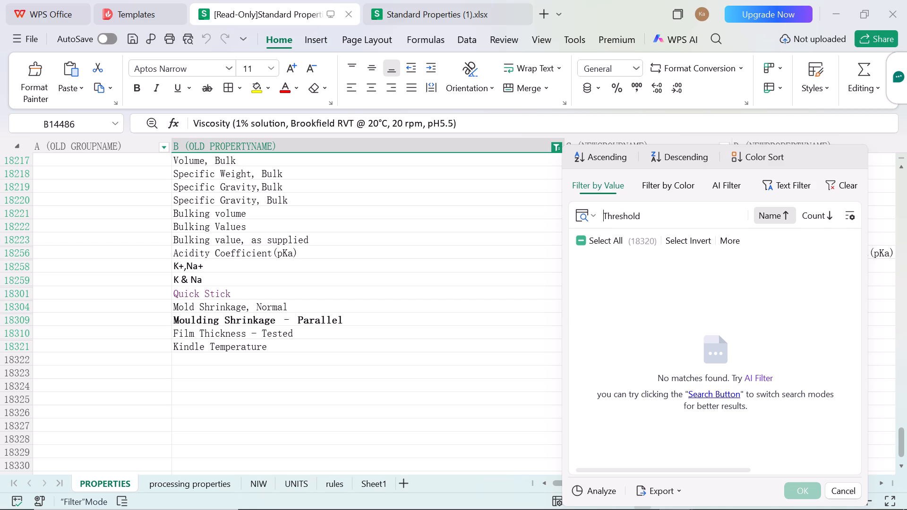
Log Odor Threshold below Spreadability in the Q&A sheet in Chrome, and return to the Plantasens Flash 80 record.
{"action": "left_click", "coordinate": [830, 7]}
{"action": "left_click", "coordinate": [830, 7]}
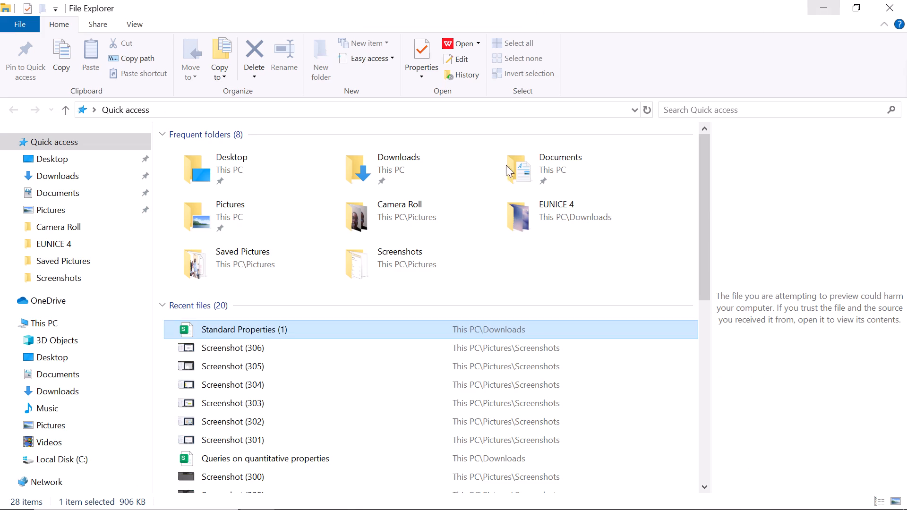
{"action": "left_click", "coordinate": [813, 8]}
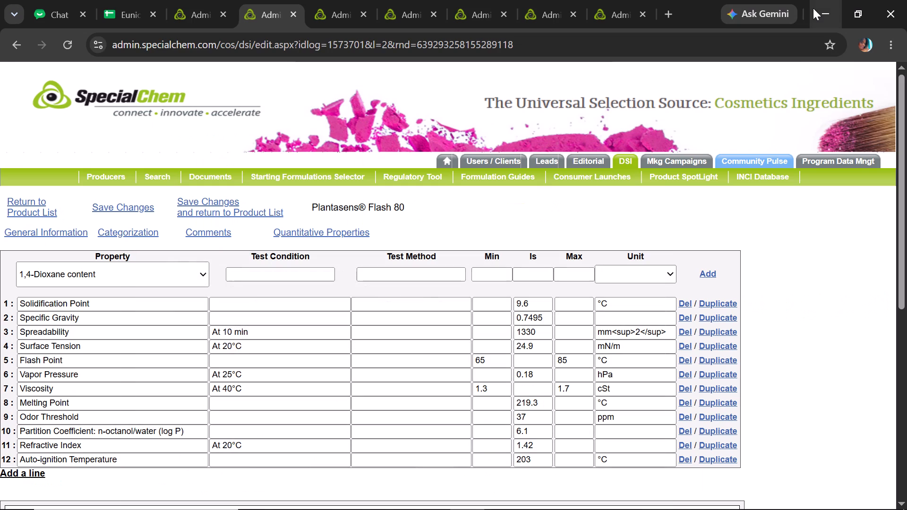
{"action": "left_click", "coordinate": [135, 1]}
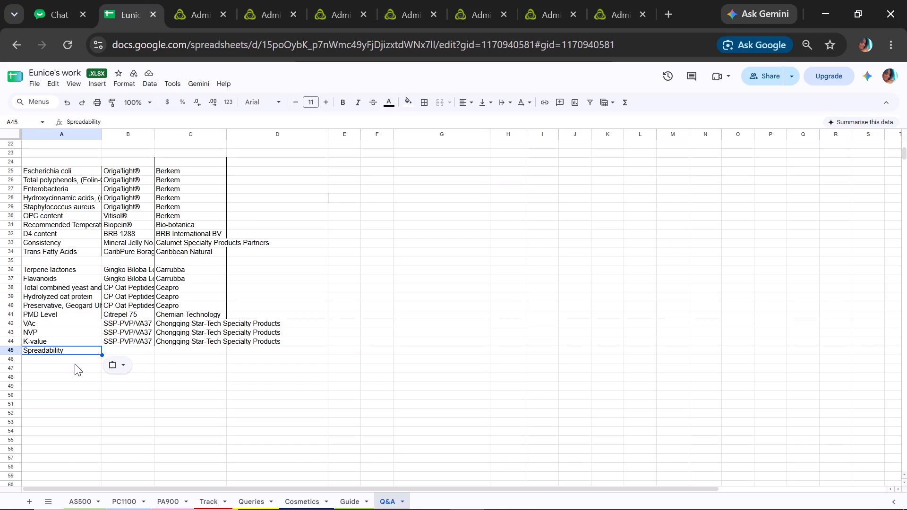
{"action": "left_click", "coordinate": [75, 364]}
{"action": "key", "text": "ctrl+v"}
{"action": "left_click", "coordinate": [207, 0]}
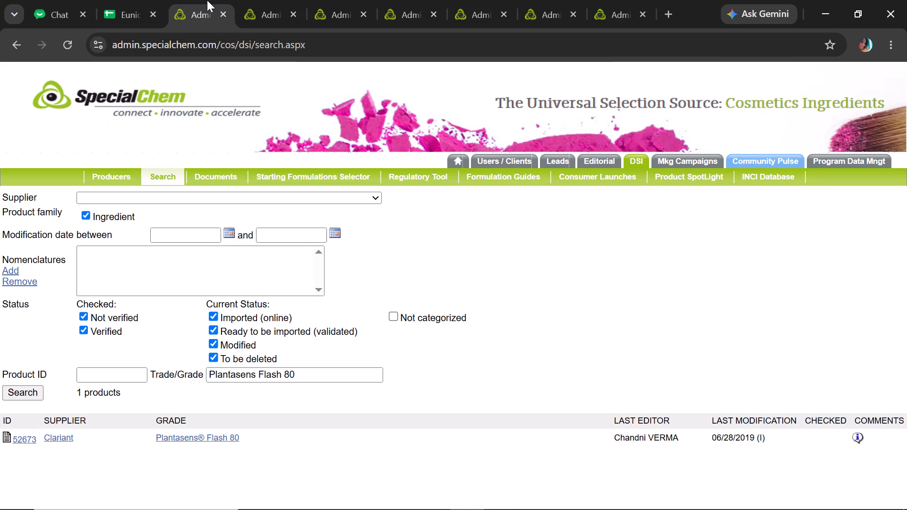
{"action": "left_click", "coordinate": [254, 8]}
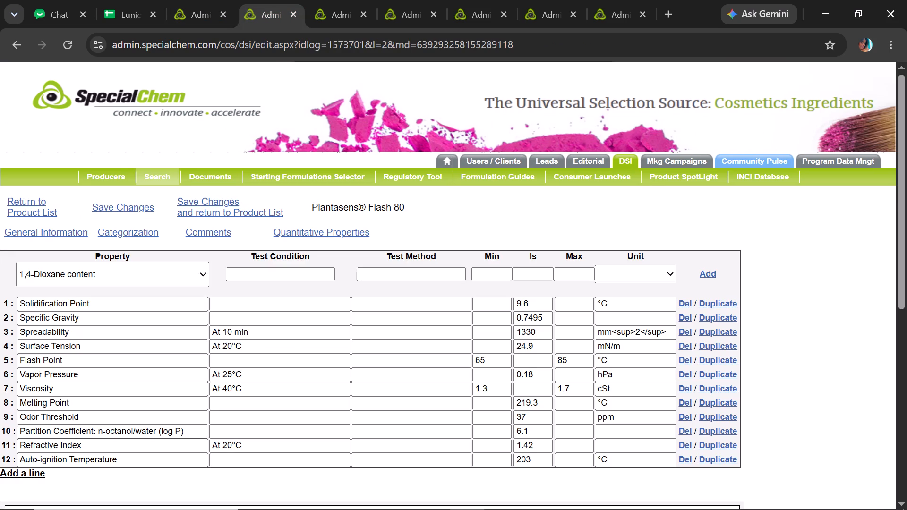
Copy Partition Coefficient: n-octanol/water (log P) from the quantitative properties and filter OLD PROPERTYNAME by it in the WPS workbook.
{"action": "left_click_drag", "start_coordinate": [203, 432], "coordinate": [0, 399]}
{"action": "key", "text": "ctrl+c"}
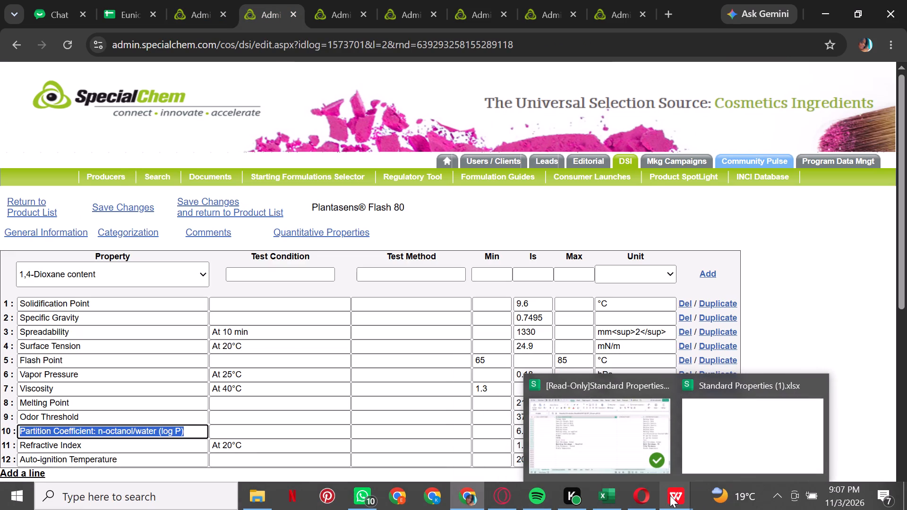
{"action": "left_click", "coordinate": [619, 458]}
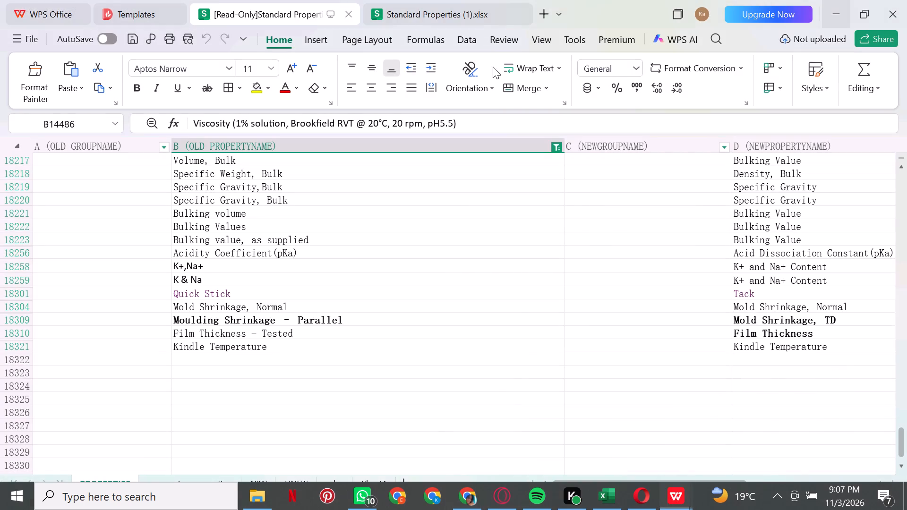
{"action": "left_click", "coordinate": [553, 143]}
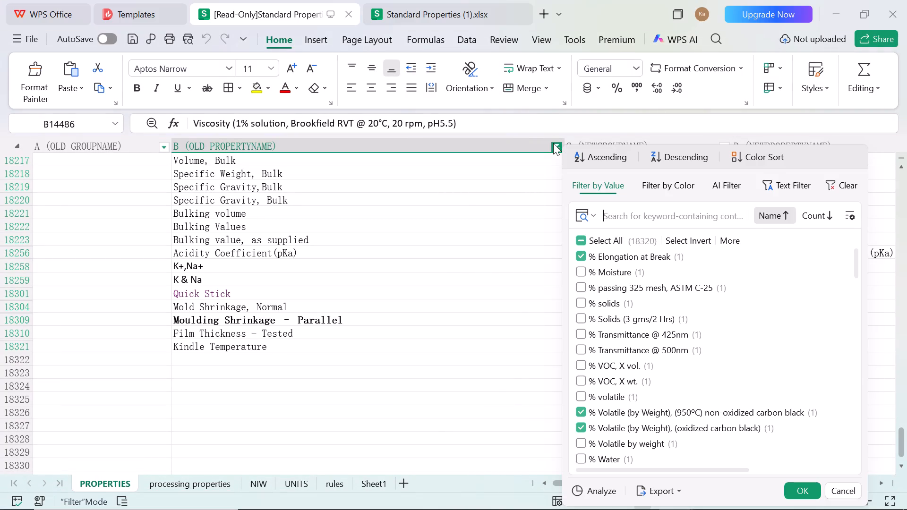
{"action": "key", "text": "ctrl+v"}
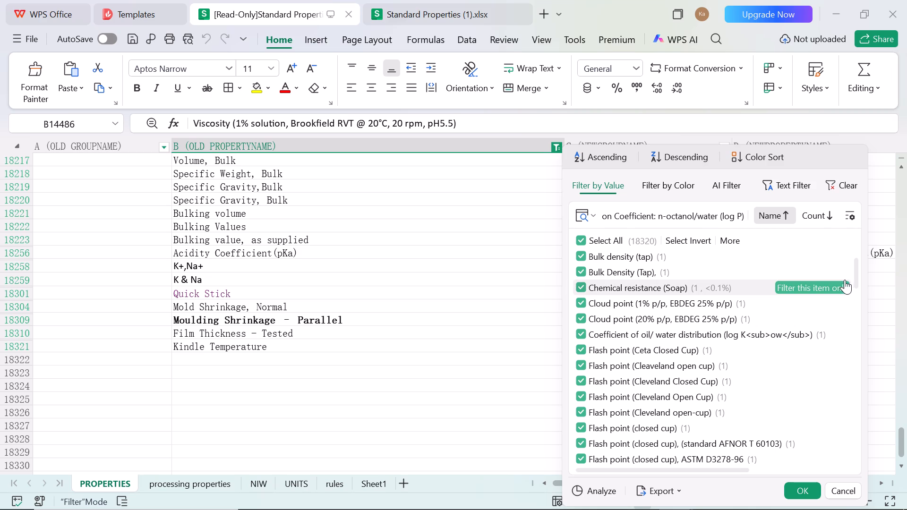
{"action": "left_click_drag", "start_coordinate": [861, 271], "coordinate": [862, 275]}
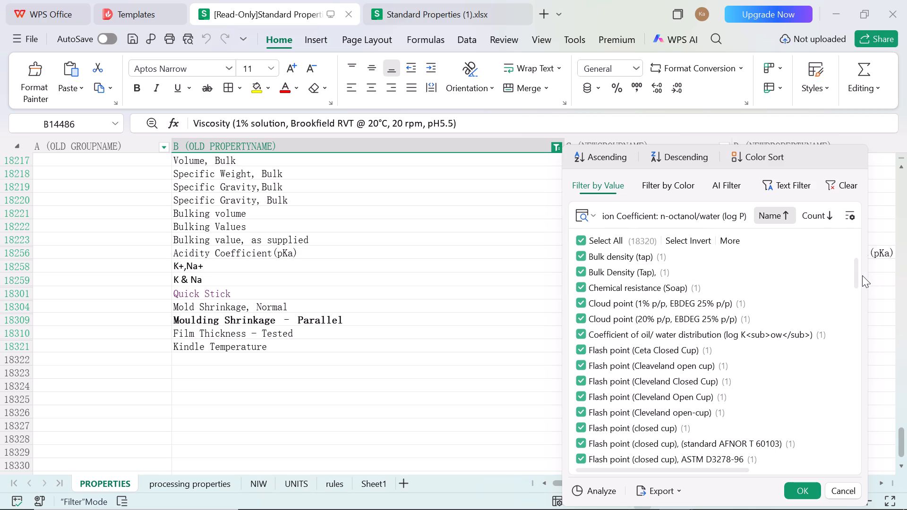
{"action": "left_click_drag", "start_coordinate": [862, 275], "coordinate": [857, 279]}
{"action": "left_click_drag", "start_coordinate": [857, 279], "coordinate": [867, 304]}
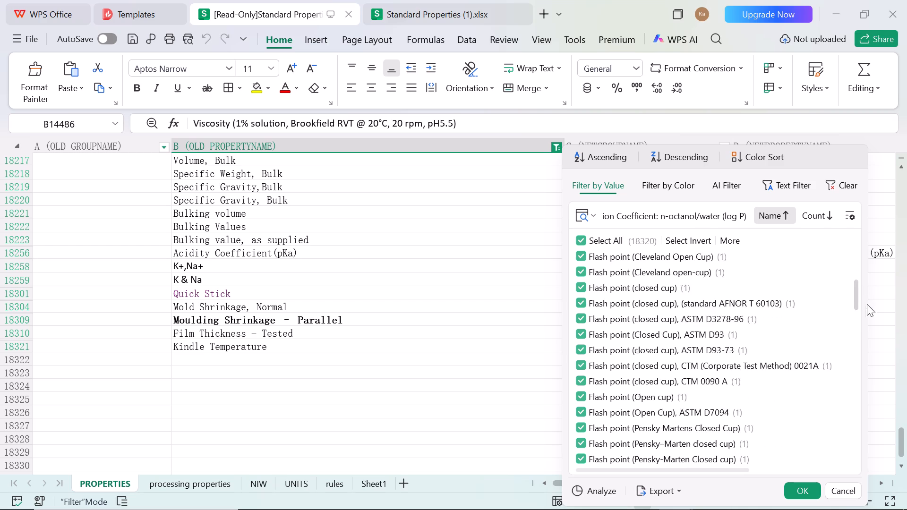
{"action": "left_click_drag", "start_coordinate": [867, 304], "coordinate": [881, 416]}
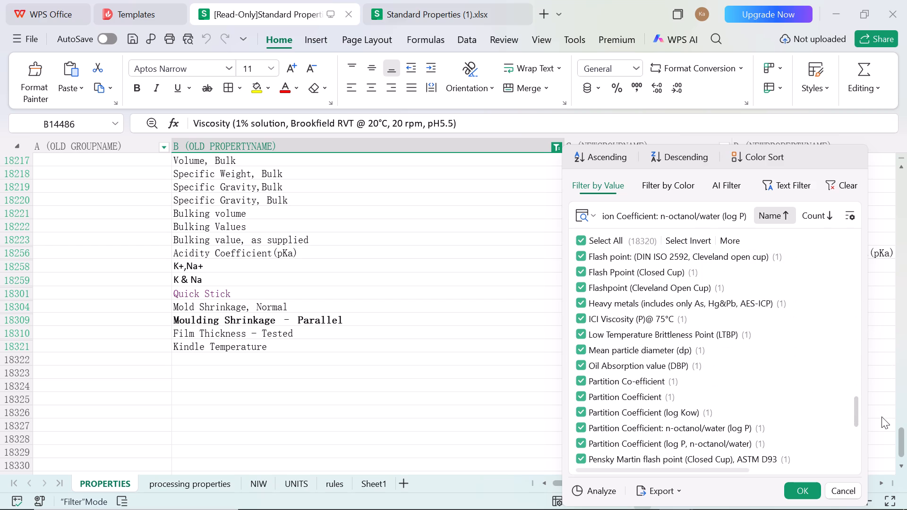
{"action": "left_click_drag", "start_coordinate": [881, 416], "coordinate": [881, 420]}
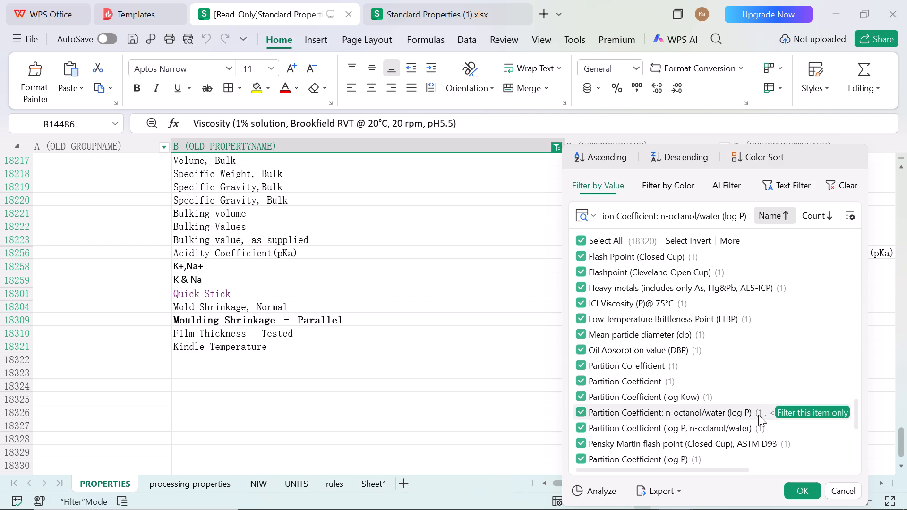
{"action": "left_click", "coordinate": [796, 490]}
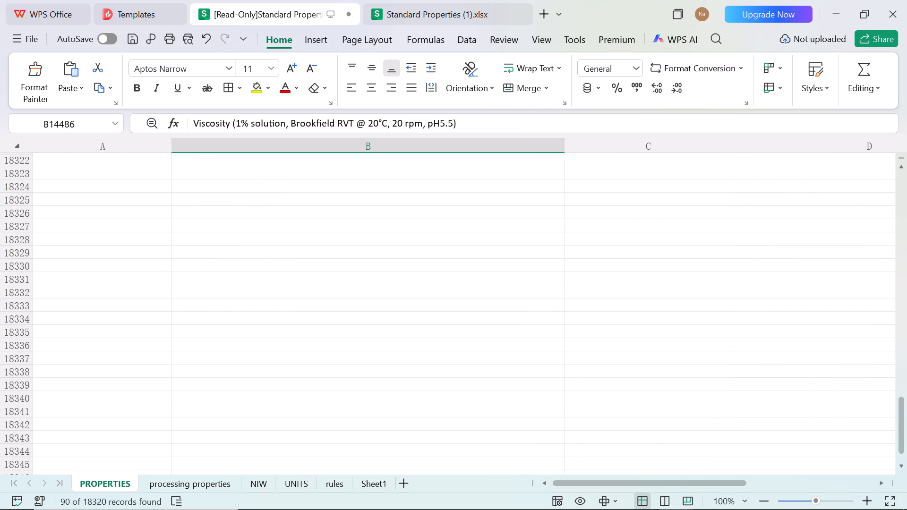
Copy the NEWPROPERTYNAME value Partition Coefficient (log Kow) from the row matching Partition Coefficient: n-octanol/water (log P).
{"action": "left_click_drag", "start_coordinate": [899, 414], "coordinate": [904, 405]}
{"action": "left_click_drag", "start_coordinate": [904, 405], "coordinate": [906, 383]}
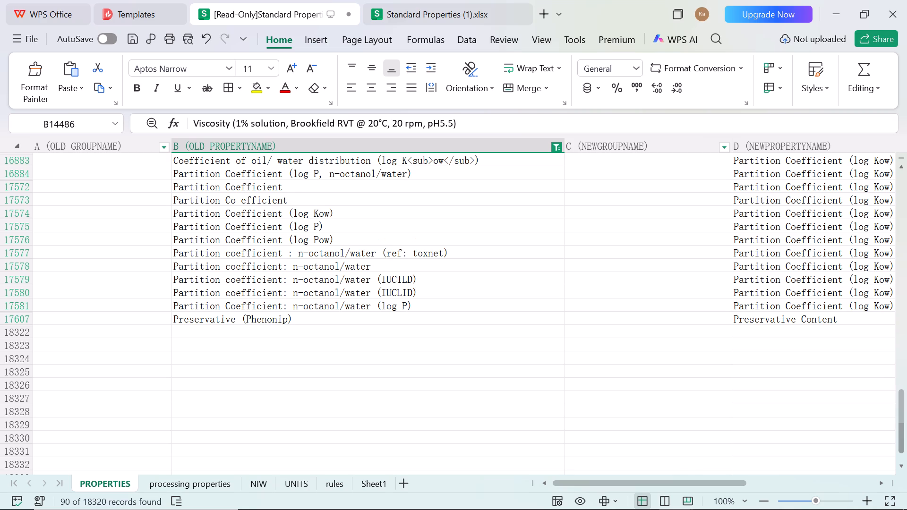
{"action": "left_click", "coordinate": [450, 307]}
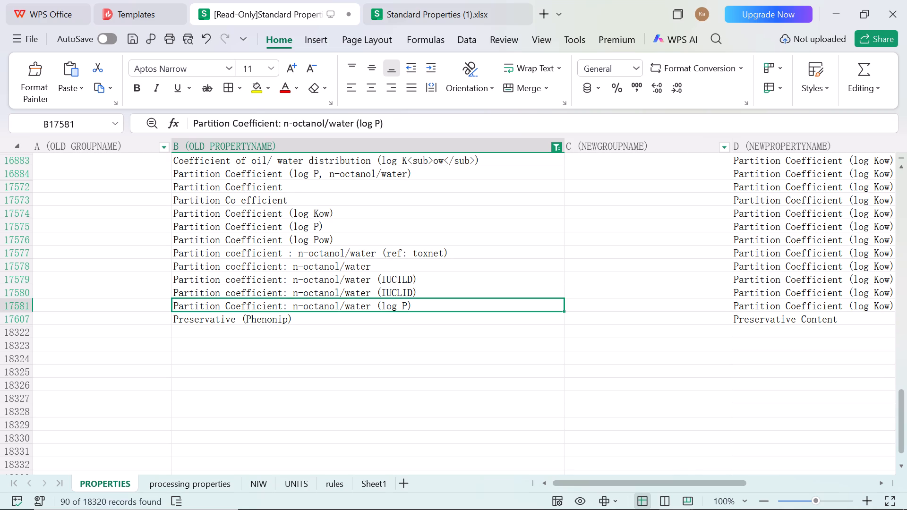
{"action": "left_click", "coordinate": [753, 311]}
{"action": "left_click_drag", "start_coordinate": [630, 485], "coordinate": [672, 479]}
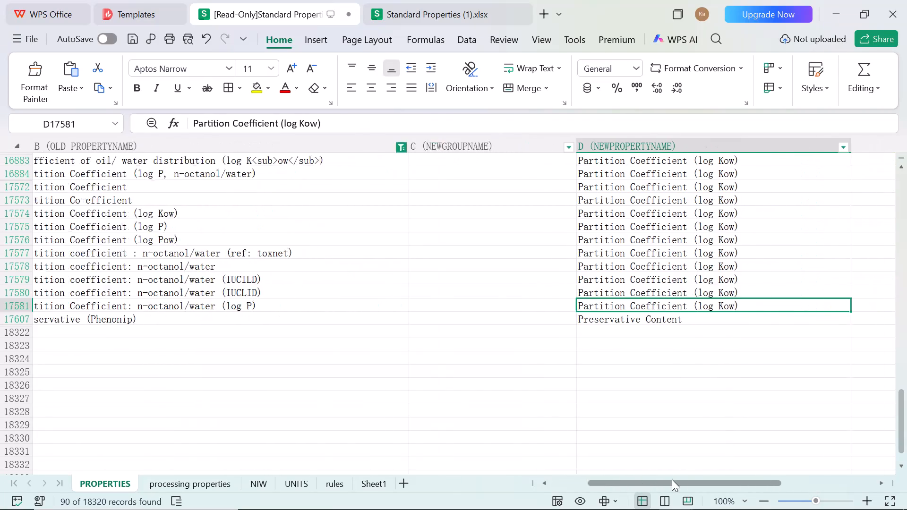
{"action": "left_click_drag", "start_coordinate": [672, 479], "coordinate": [665, 488]}
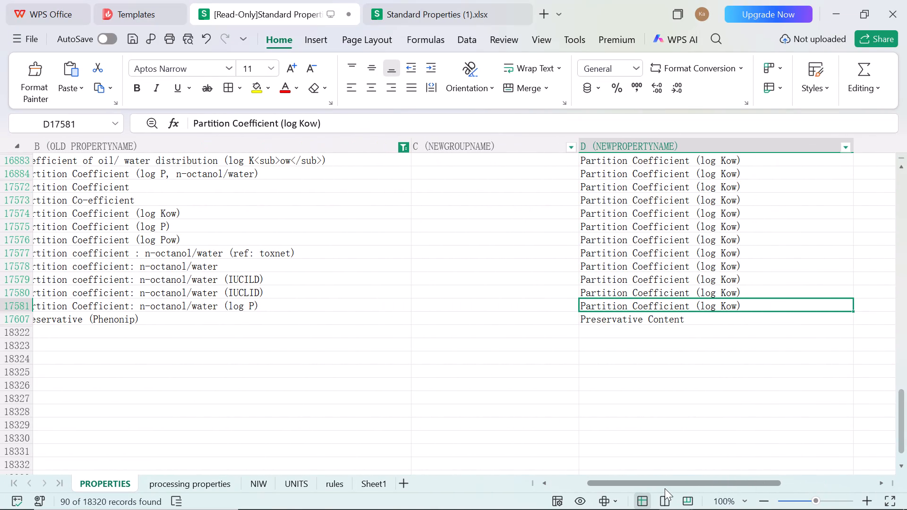
{"action": "left_click_drag", "start_coordinate": [665, 488], "coordinate": [656, 491]}
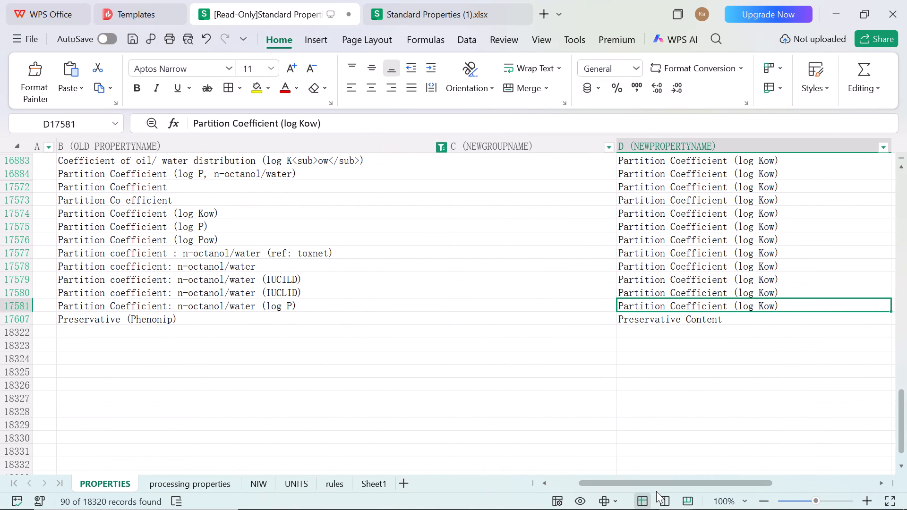
{"action": "key", "text": "ctrl+c"}
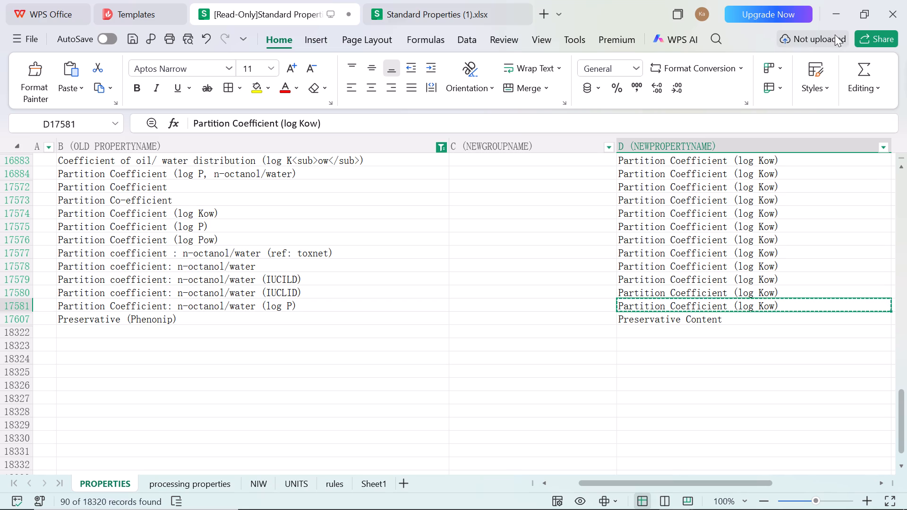
{"action": "left_click", "coordinate": [404, 308]}
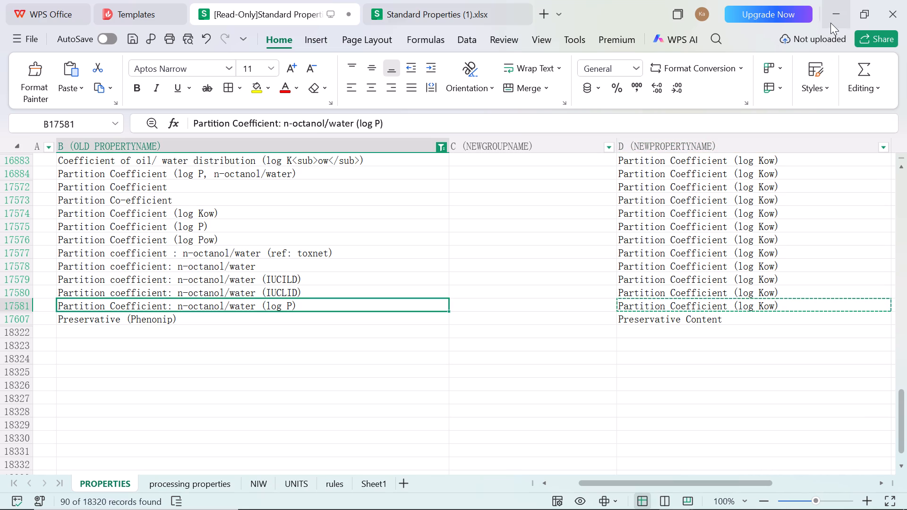
Replace the name of property 10 in the Plantasens Flash 80 record in Chrome with Partition Coefficient (log Kow).
{"action": "left_click", "coordinate": [829, 23]}
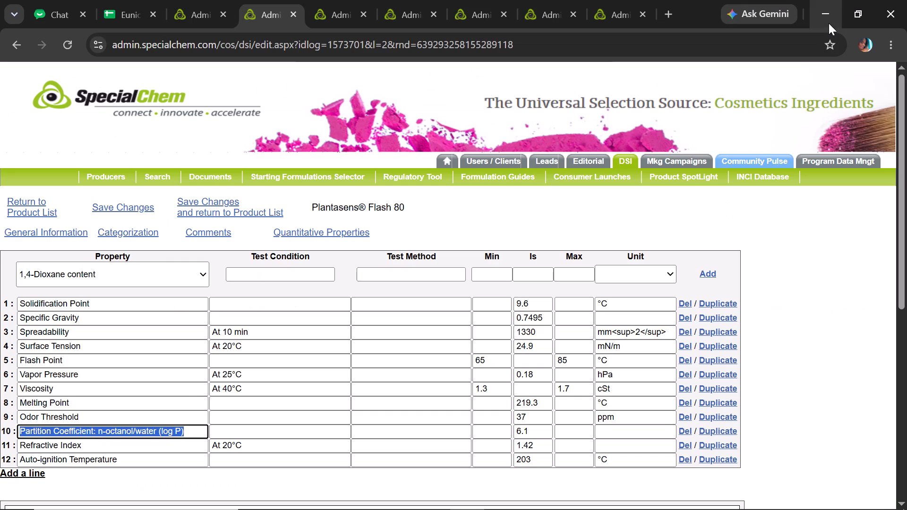
{"action": "key", "text": "ctrl+v"}
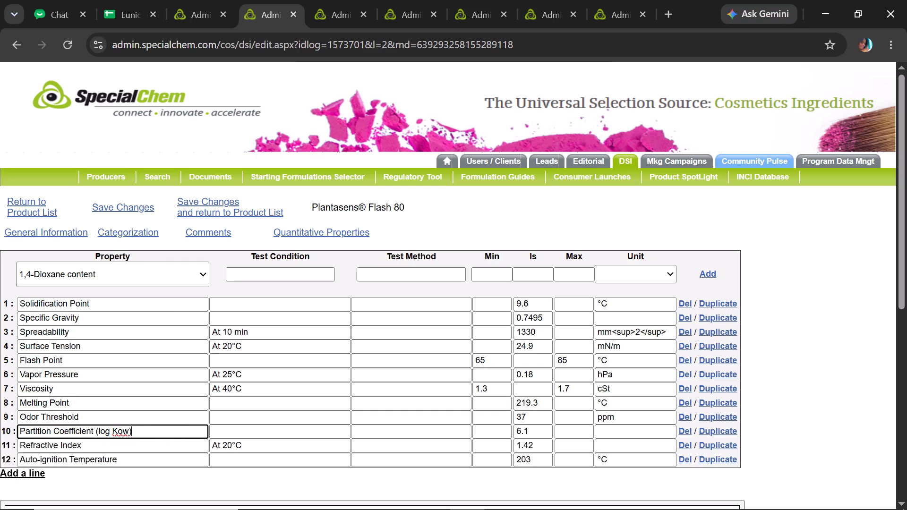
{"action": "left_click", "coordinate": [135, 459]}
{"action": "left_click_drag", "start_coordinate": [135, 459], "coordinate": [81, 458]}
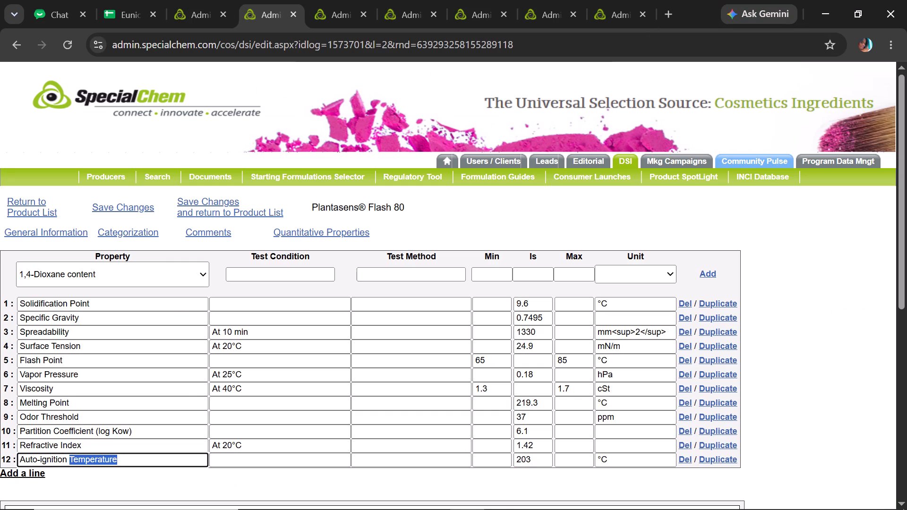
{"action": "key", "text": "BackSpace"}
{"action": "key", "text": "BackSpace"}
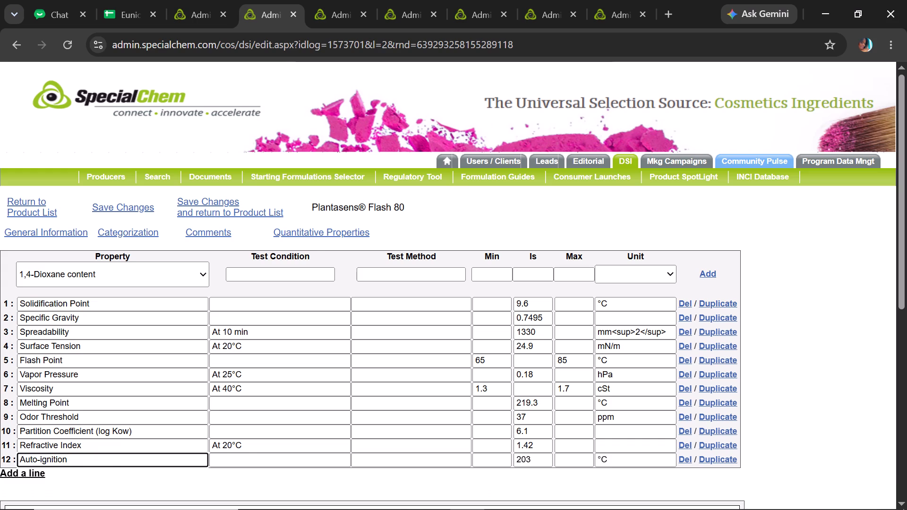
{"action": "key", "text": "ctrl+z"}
Copy Auto-ignition Temperature from property 12 of Plantasens Flash 80 and filter OLD PROPERTYNAME by it in the WPS workbook.
{"action": "left_click", "coordinate": [124, 460]}
{"action": "left_click", "coordinate": [124, 460]}
{"action": "left_click", "coordinate": [124, 460]}
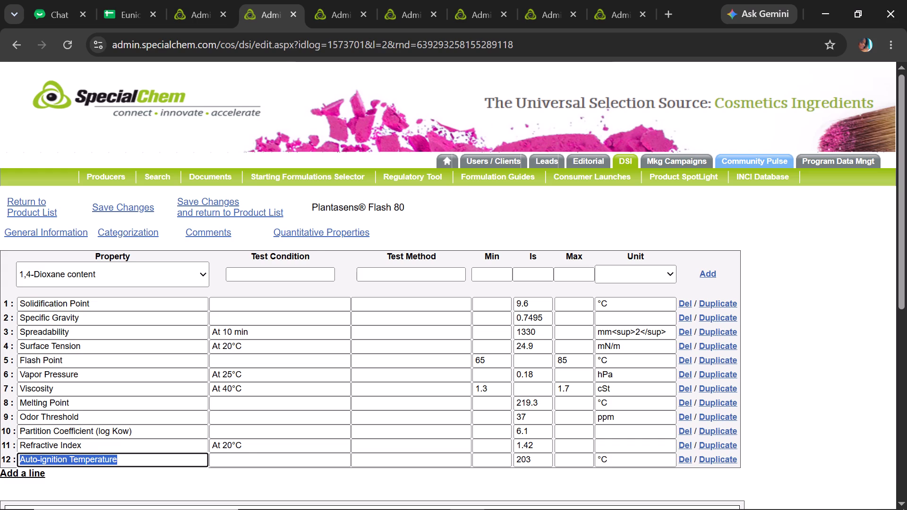
{"action": "key", "text": "ctrl+c"}
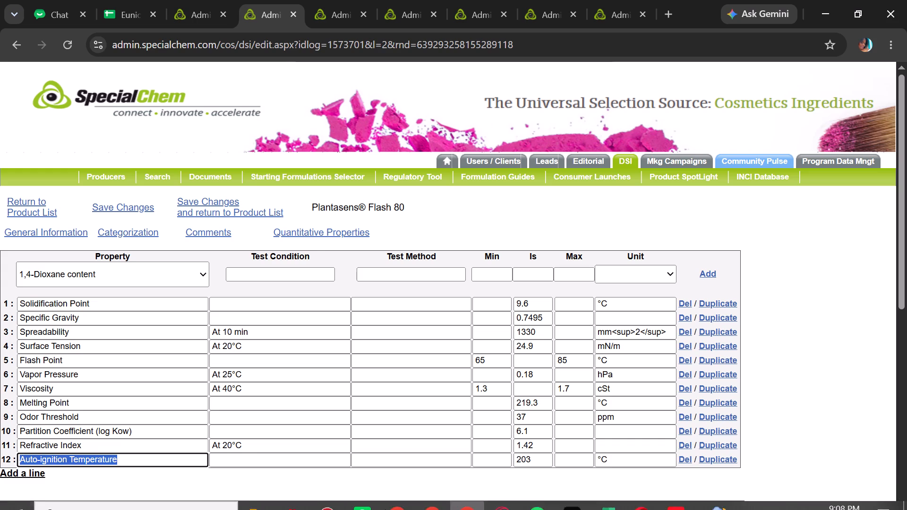
{"action": "left_click", "coordinate": [682, 508]}
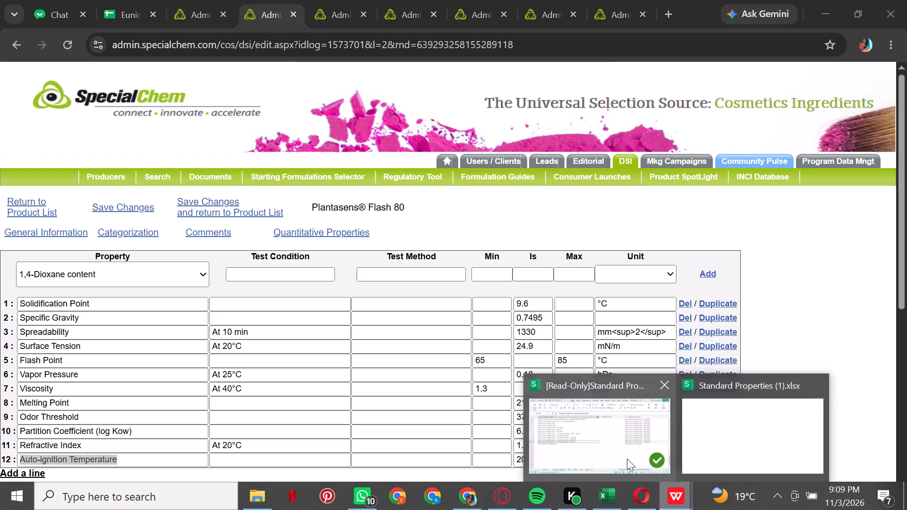
{"action": "left_click", "coordinate": [627, 459]}
{"action": "left_click", "coordinate": [524, 9]}
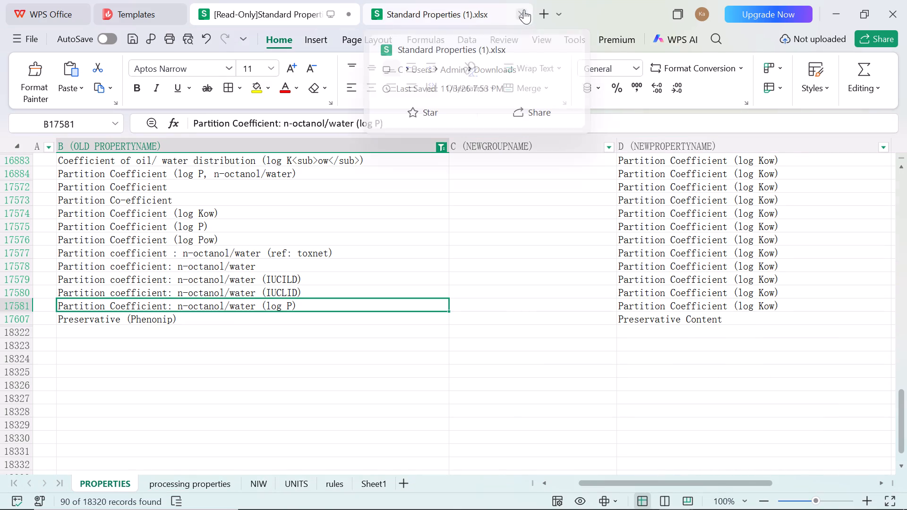
{"action": "left_click", "coordinate": [446, 148]}
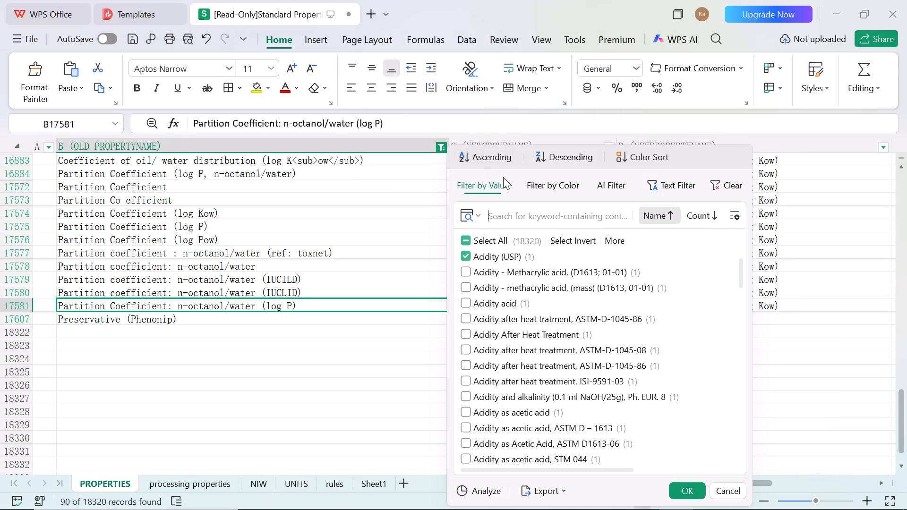
{"action": "key", "text": "ctrl+v"}
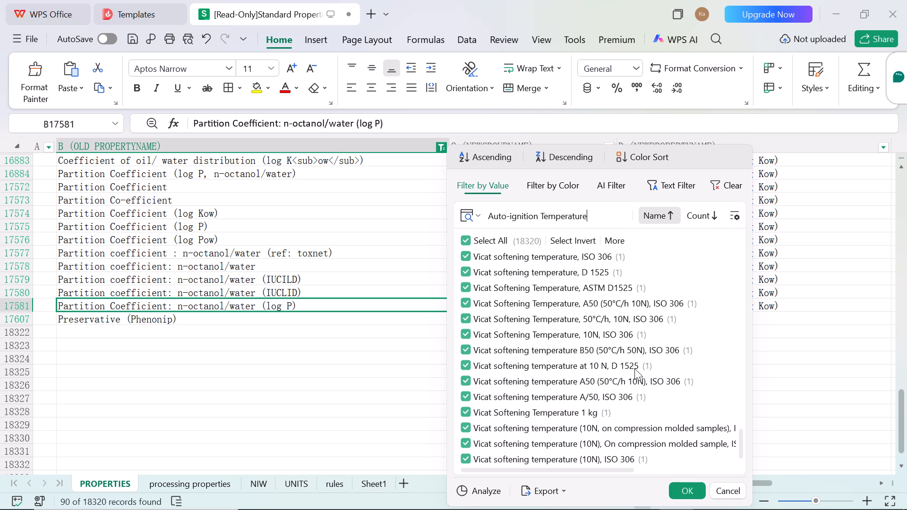
{"action": "left_click_drag", "start_coordinate": [742, 443], "coordinate": [744, 248]}
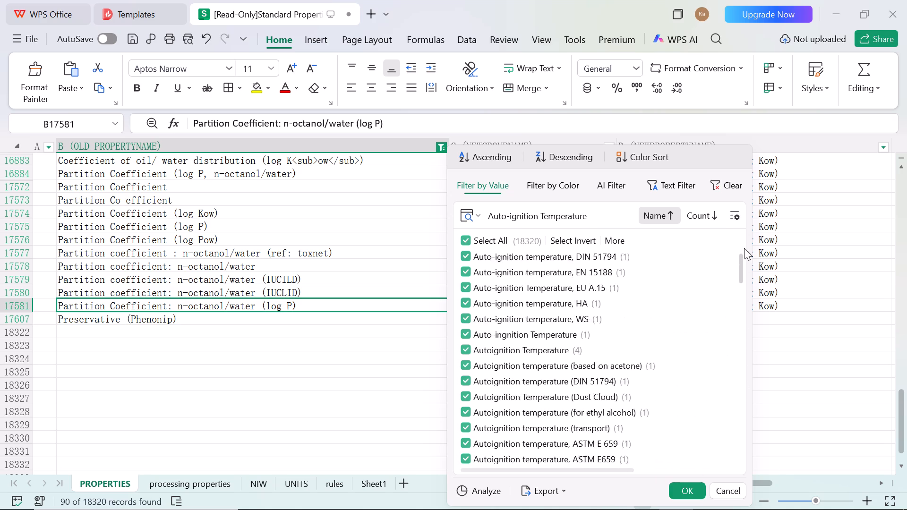
{"action": "left_click_drag", "start_coordinate": [744, 248], "coordinate": [744, 187]}
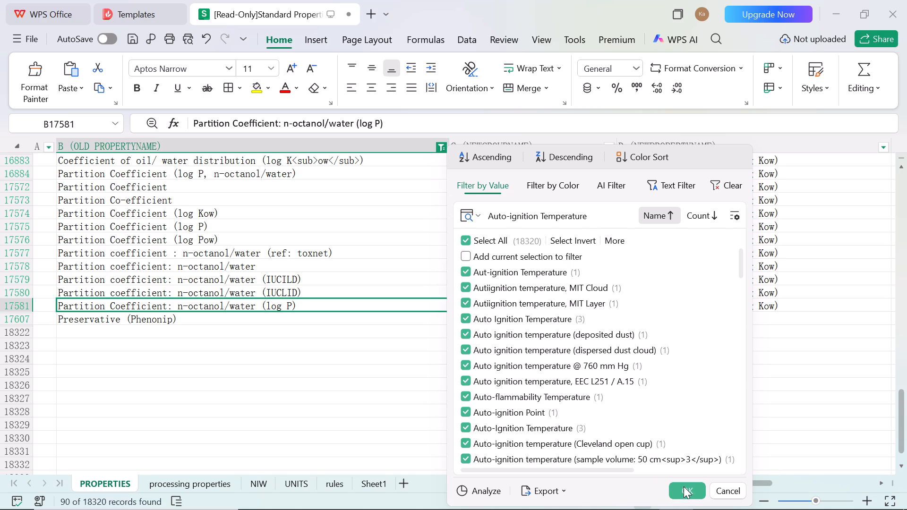
{"action": "left_click", "coordinate": [684, 482]}
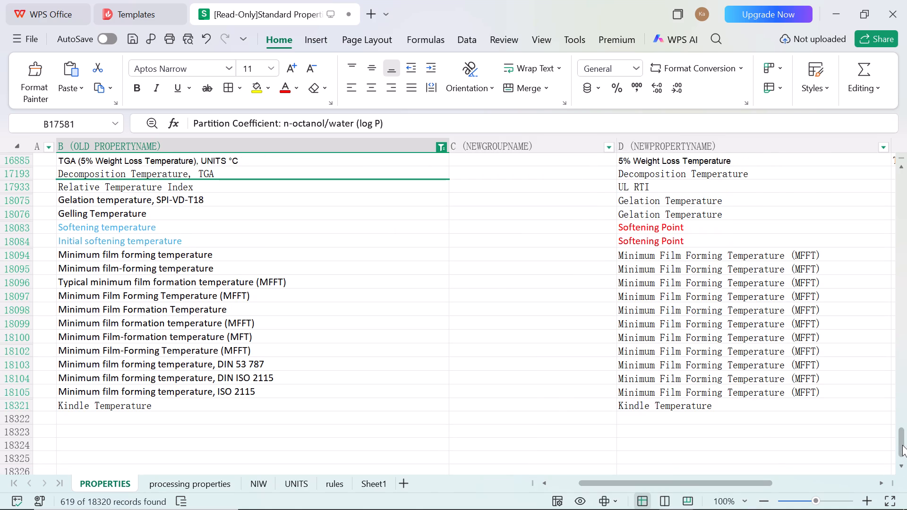
Check the NEWPROPERTYNAME given for Auto-ignition Temperature in the filtered rows, and return to the Plantasens Flash 80 record in Chrome.
{"action": "left_click_drag", "start_coordinate": [902, 445], "coordinate": [877, 216]}
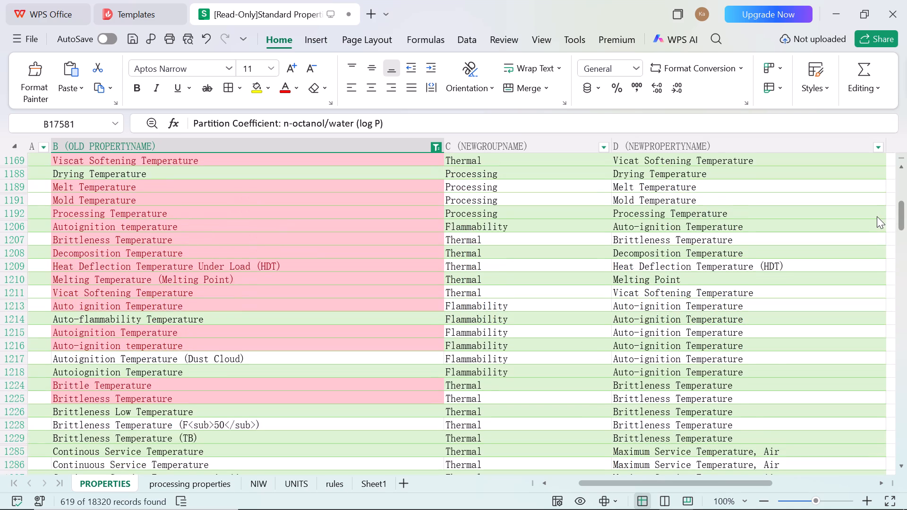
{"action": "left_click_drag", "start_coordinate": [877, 216], "coordinate": [877, 17]}
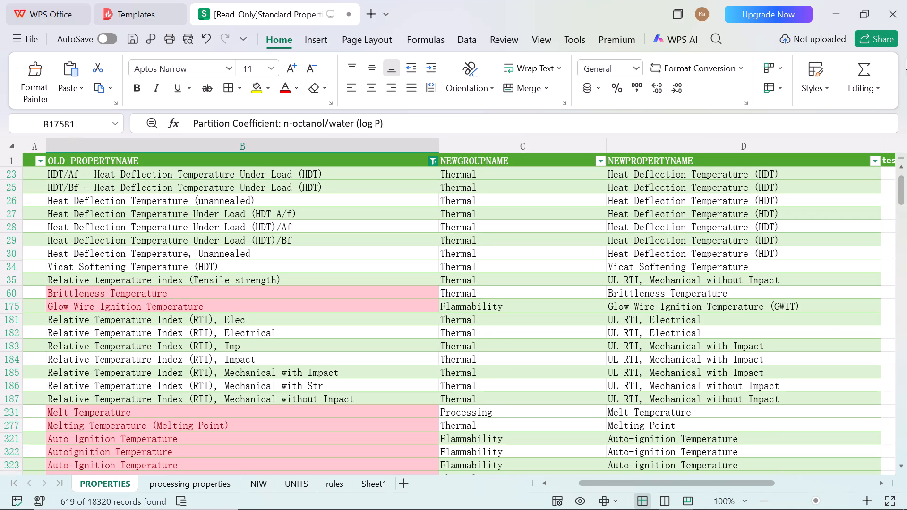
{"action": "left_click_drag", "start_coordinate": [901, 194], "coordinate": [904, 201]}
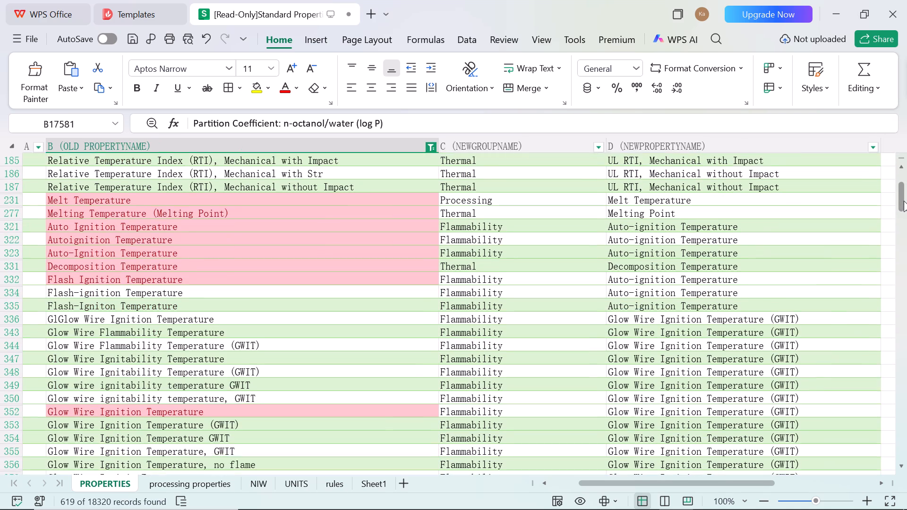
{"action": "left_click_drag", "start_coordinate": [904, 201], "coordinate": [904, 201]}
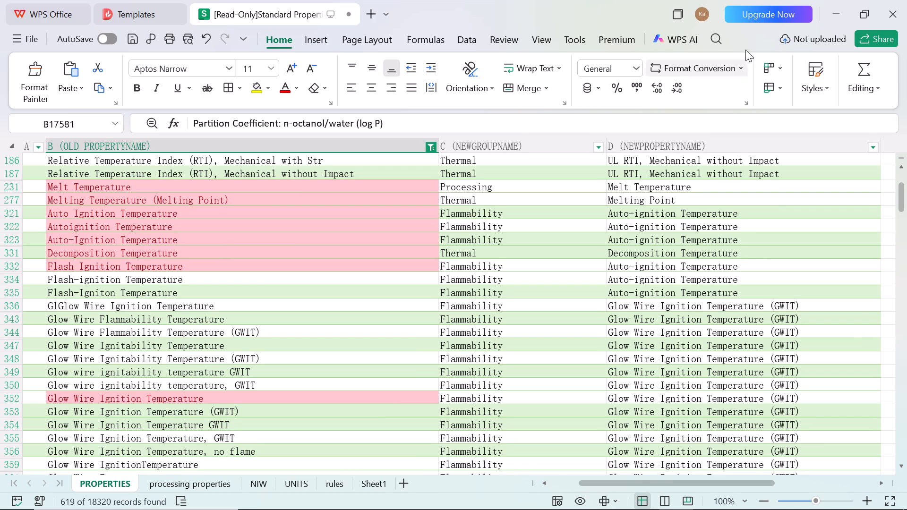
{"action": "left_click", "coordinate": [840, 7]}
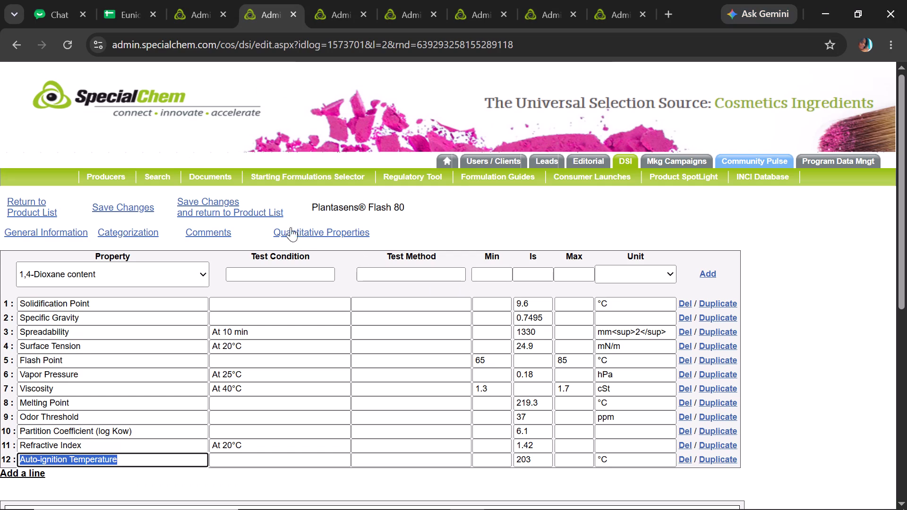
Copy the Plantasens Flash 80 product name, save the record's changes and return to the product list.
{"action": "left_click_drag", "start_coordinate": [313, 207], "coordinate": [472, 193]}
{"action": "key", "text": "ctrl+c"}
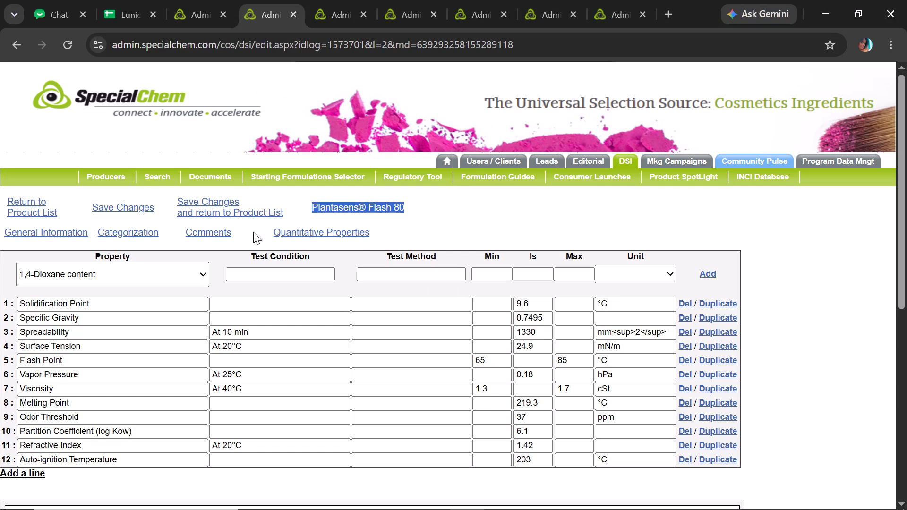
{"action": "left_click", "coordinate": [184, 199]}
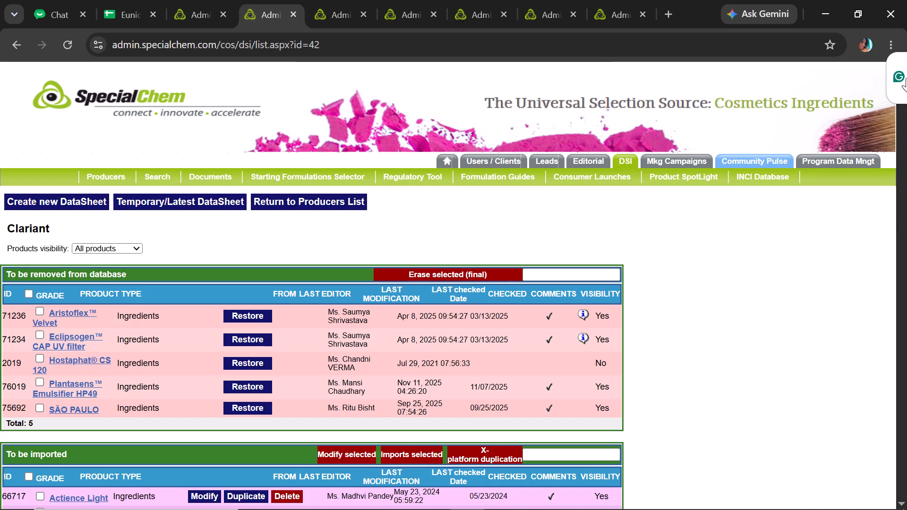
Look through the Clariant product list for the Flash 100 grade and search the page for 100.
{"action": "left_click", "coordinate": [902, 152]}
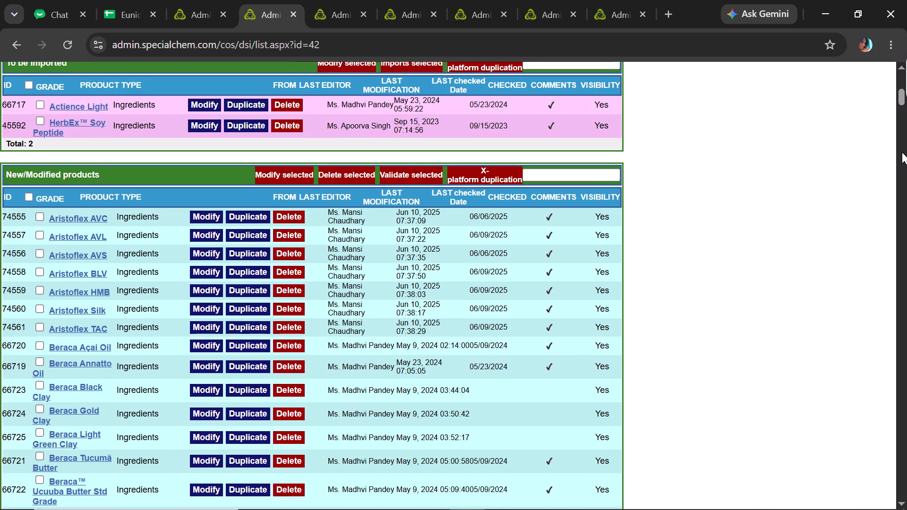
{"action": "left_click_drag", "start_coordinate": [899, 93], "coordinate": [906, 113]}
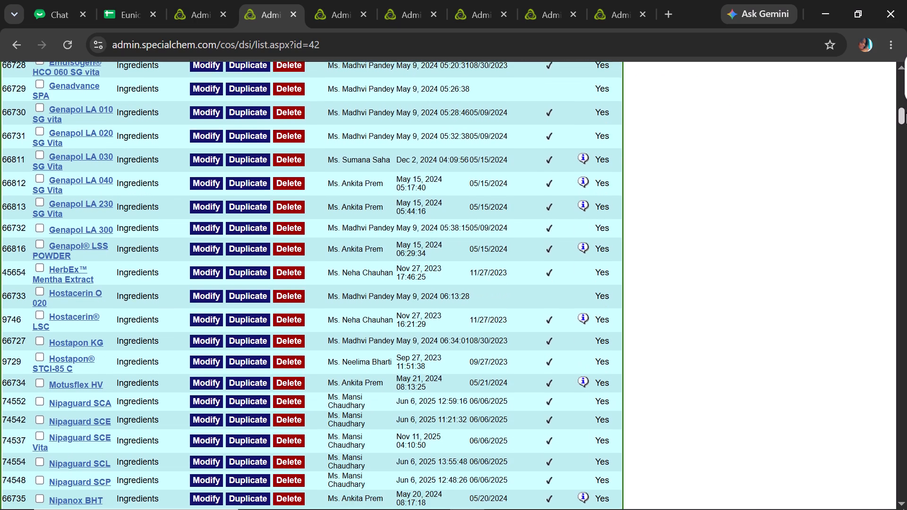
{"action": "left_click_drag", "start_coordinate": [906, 113], "coordinate": [906, 122]}
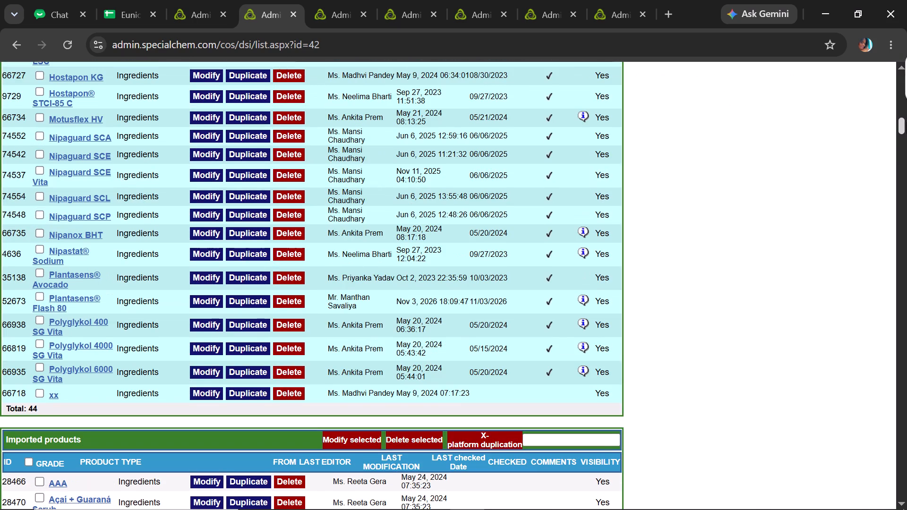
{"action": "left_click_drag", "start_coordinate": [906, 122], "coordinate": [906, 164]}
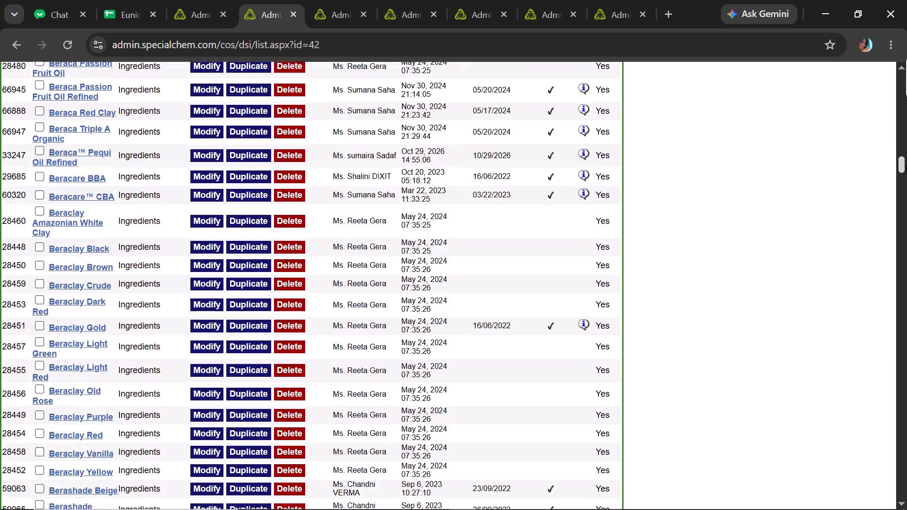
{"action": "left_click_drag", "start_coordinate": [906, 164], "coordinate": [903, 204]}
{"action": "key", "text": "ctrl+f"}
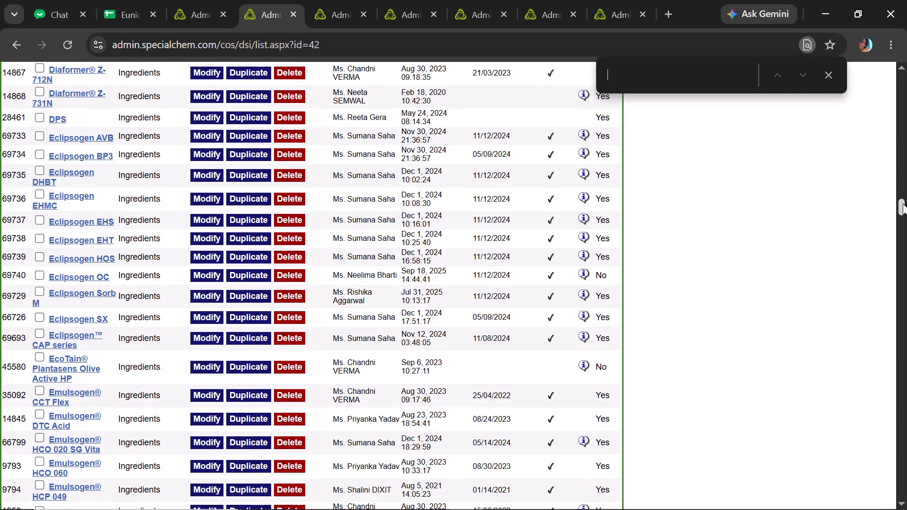
{"action": "type", "text": "100"}
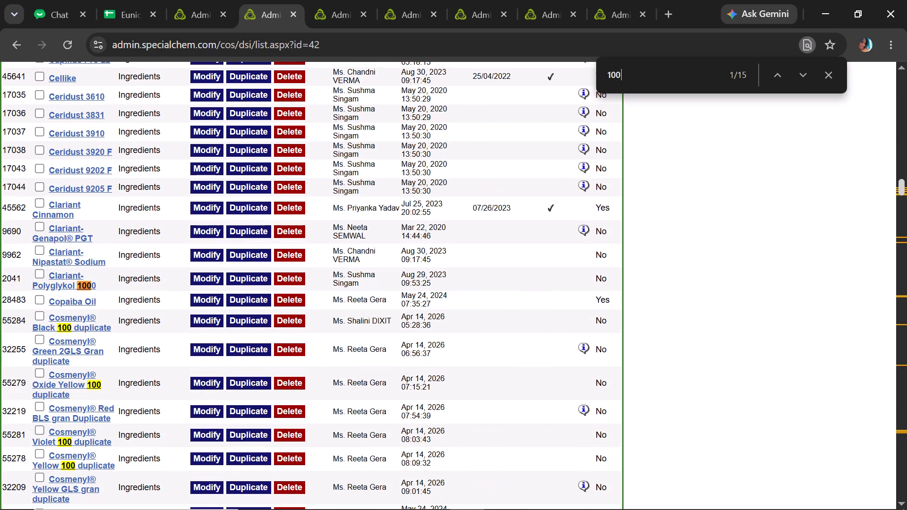
{"action": "left_click", "coordinate": [829, 69]}
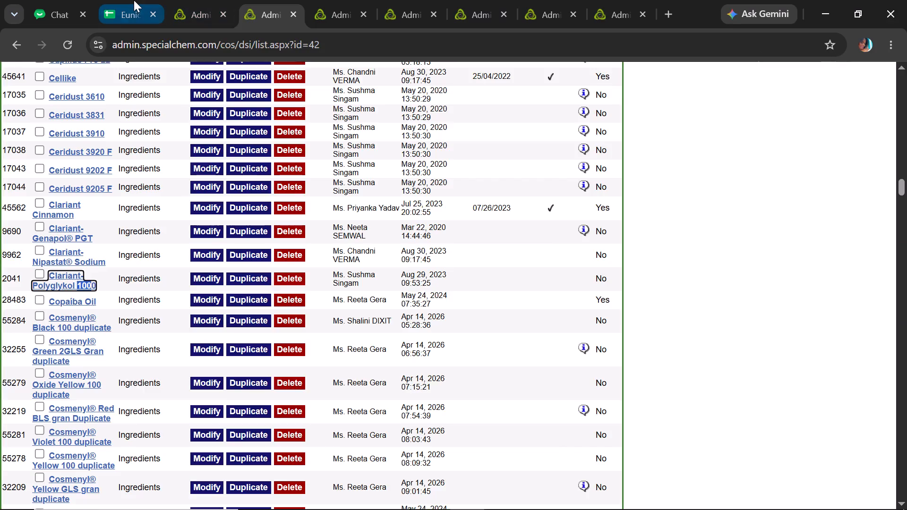
Copy the product name Plantasens Flash 100 from the Cosmetics sheet of the tracking spreadsheet.
{"action": "left_click", "coordinate": [132, 0]}
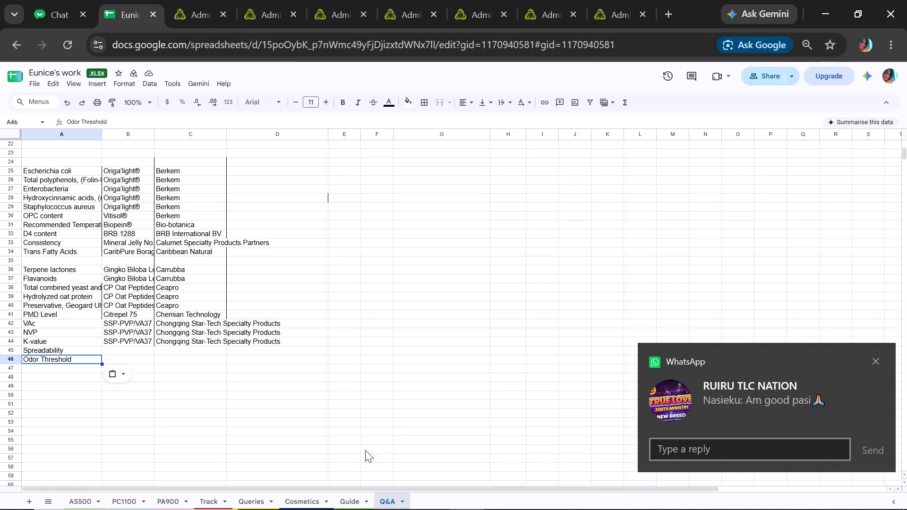
{"action": "left_click", "coordinate": [335, 499]}
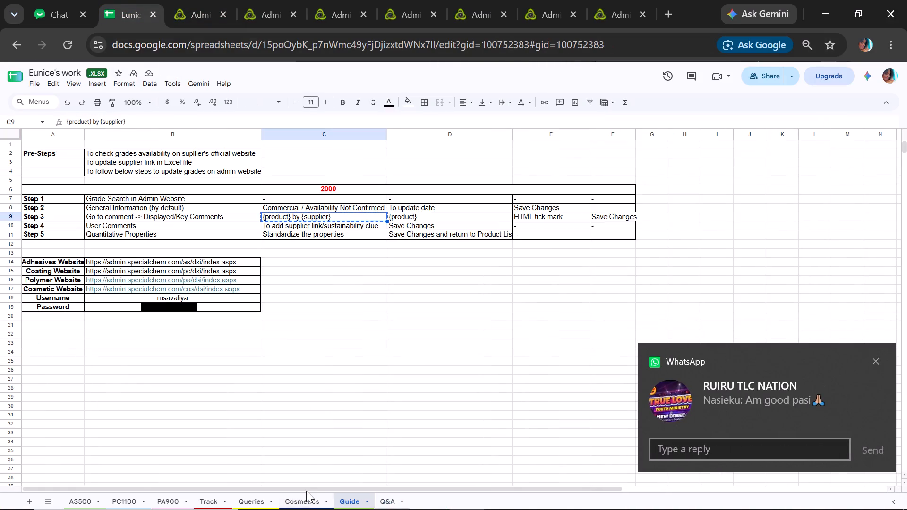
{"action": "left_click", "coordinate": [310, 503]}
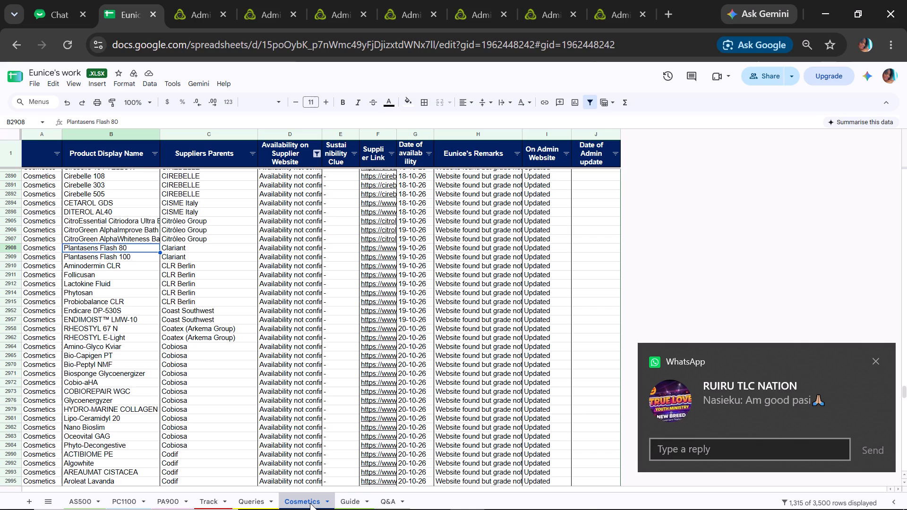
{"action": "left_click", "coordinate": [116, 255]}
{"action": "key", "text": "ctrl+c"}
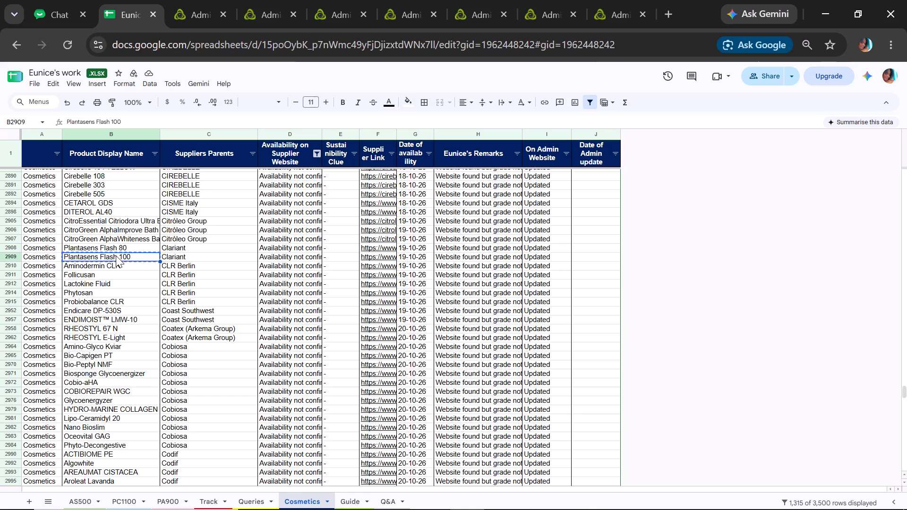
Search the admin site's products by Trade/Grade for Plantasens Flash 100 and open its record.
{"action": "left_click", "coordinate": [258, 0]}
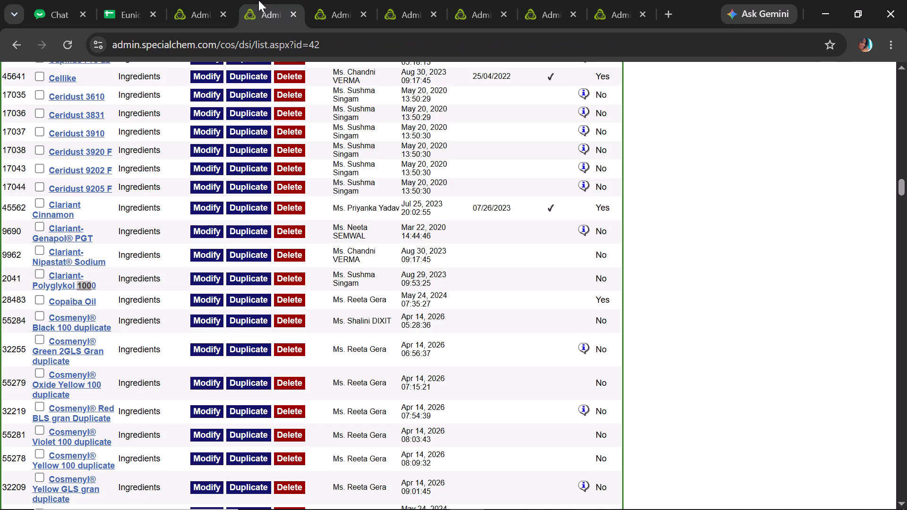
{"action": "left_click", "coordinate": [206, 0]}
{"action": "left_click_drag", "start_coordinate": [317, 380], "coordinate": [144, 384]}
{"action": "key", "text": "ctrl+v"}
{"action": "left_click", "coordinate": [34, 387]}
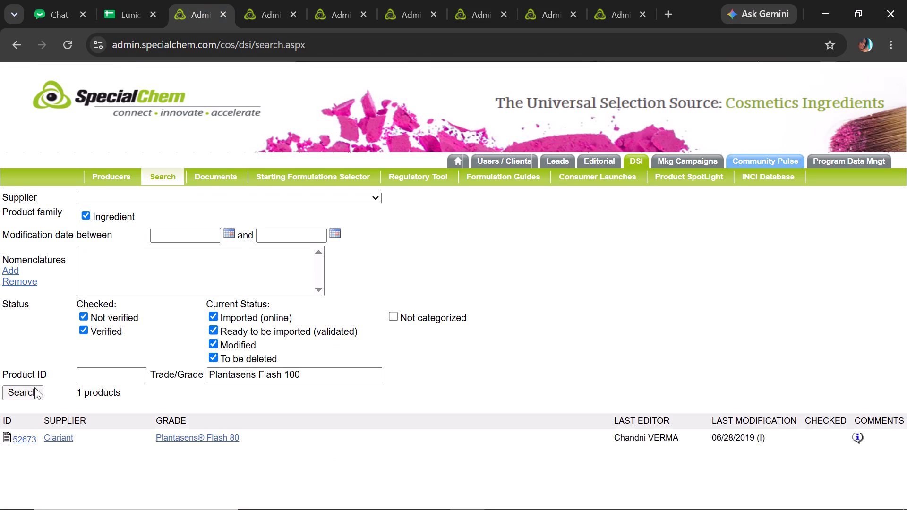
{"action": "left_click", "coordinate": [221, 436]}
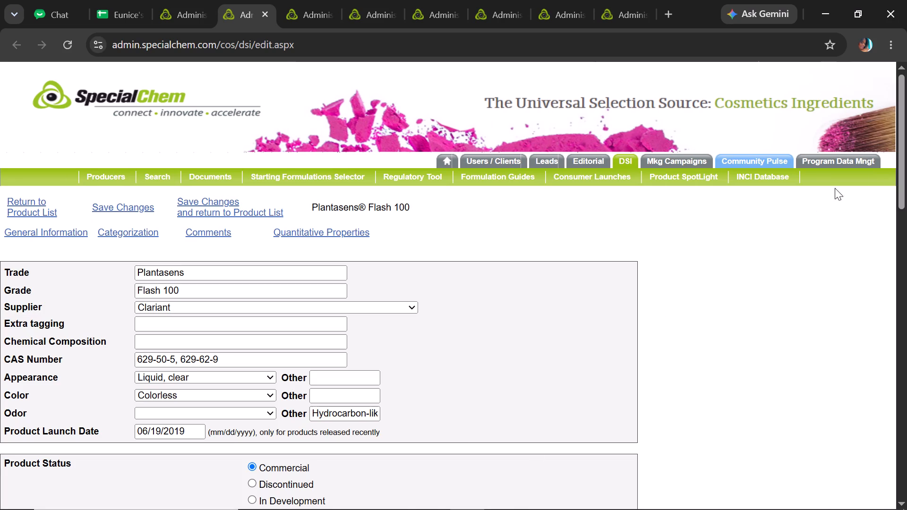
Set the product status of Plantasens Flash 100 to Availability Not Confirmed and save the changes.
{"action": "left_click_drag", "start_coordinate": [906, 168], "coordinate": [906, 183]}
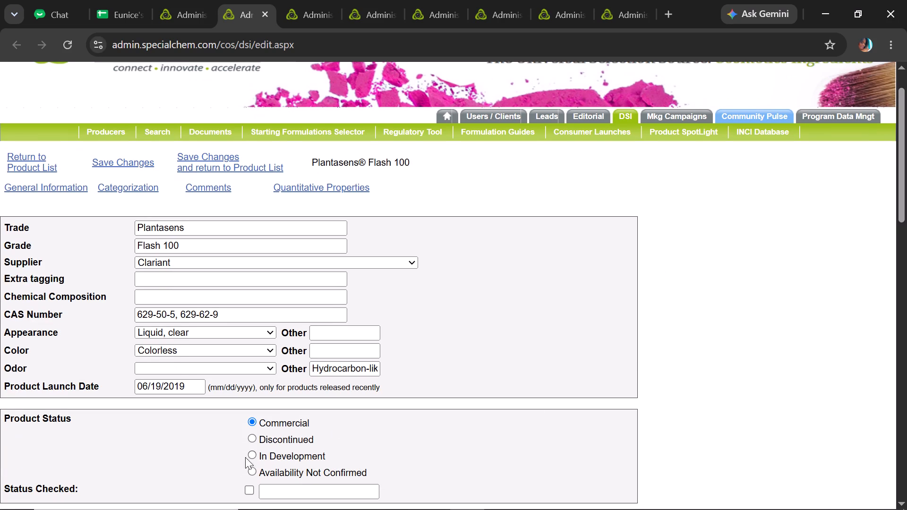
{"action": "left_click", "coordinate": [253, 471]}
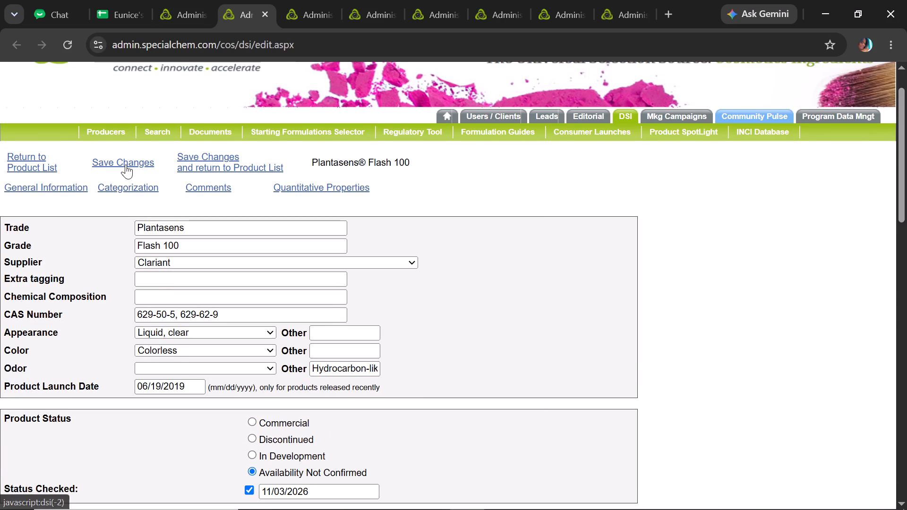
{"action": "left_click", "coordinate": [126, 164]}
Copy the placeholder text {product} by {supplier} from Step 3 of the spreadsheet's Guide sheet.
{"action": "left_click", "coordinate": [99, 17]}
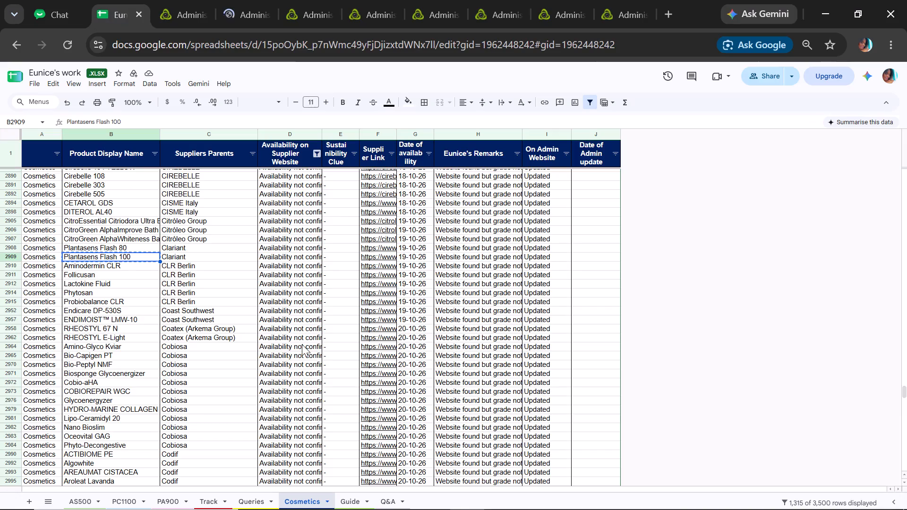
{"action": "left_click", "coordinate": [356, 498]}
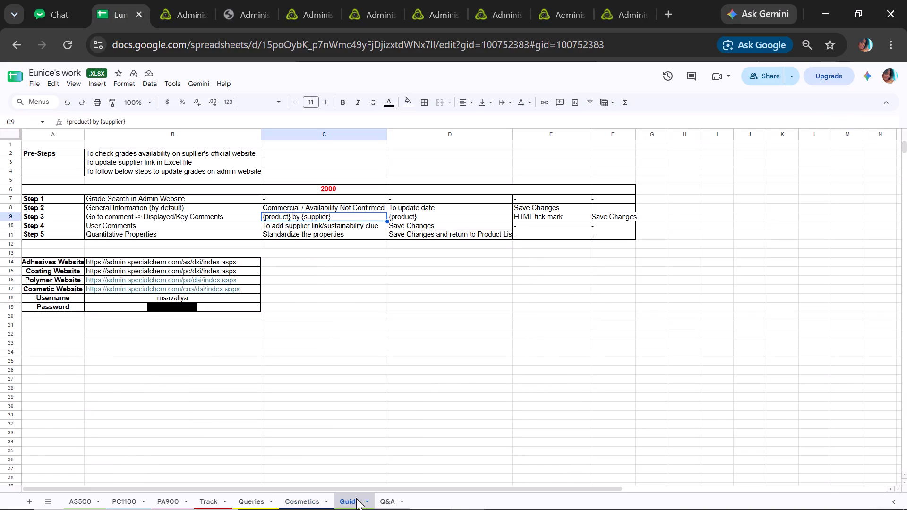
{"action": "key", "text": "ctrl+c"}
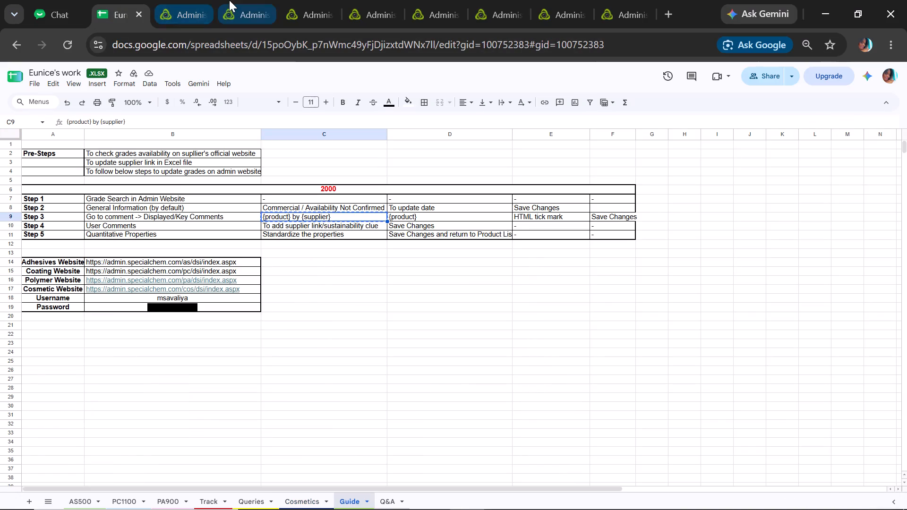
In the Displayed/Key Comments of Plantasens Flash 100, replace "Plantasens® Flash 100 by Clariant" with {product} by {supplier}.
{"action": "left_click", "coordinate": [232, 0]}
{"action": "left_click_drag", "start_coordinate": [906, 161], "coordinate": [906, 180]}
{"action": "left_click", "coordinate": [219, 168]}
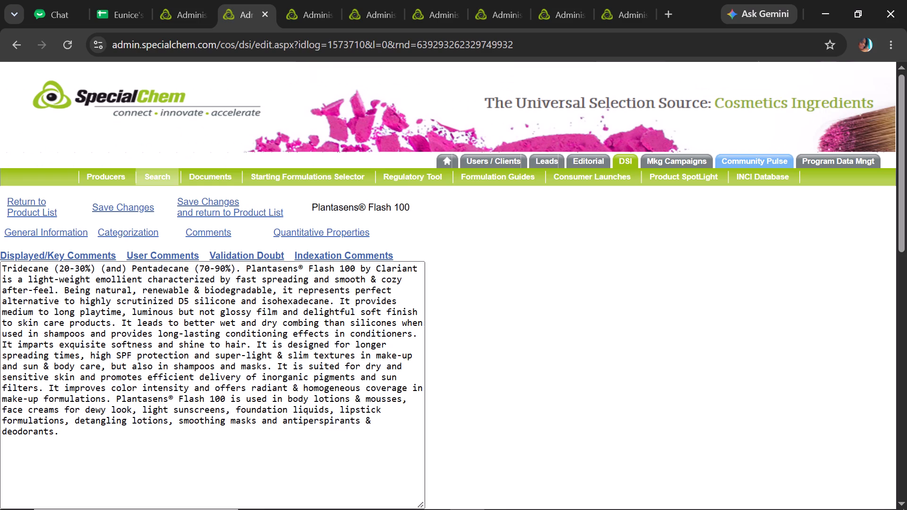
{"action": "left_click", "coordinate": [247, 266]}
{"action": "left_click", "coordinate": [247, 266]}
{"action": "left_click_drag", "start_coordinate": [247, 266], "coordinate": [411, 267]}
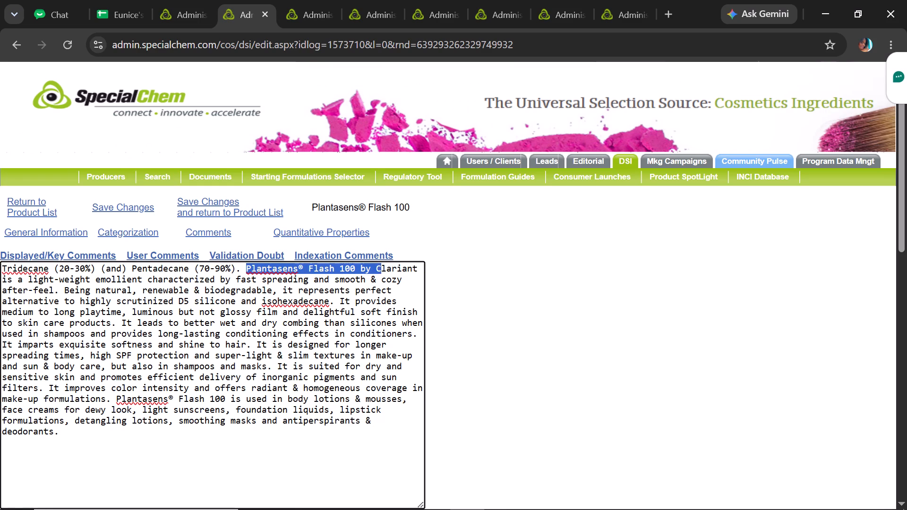
{"action": "left_click_drag", "start_coordinate": [411, 267], "coordinate": [419, 266]}
{"action": "key", "text": "ctrl+v"}
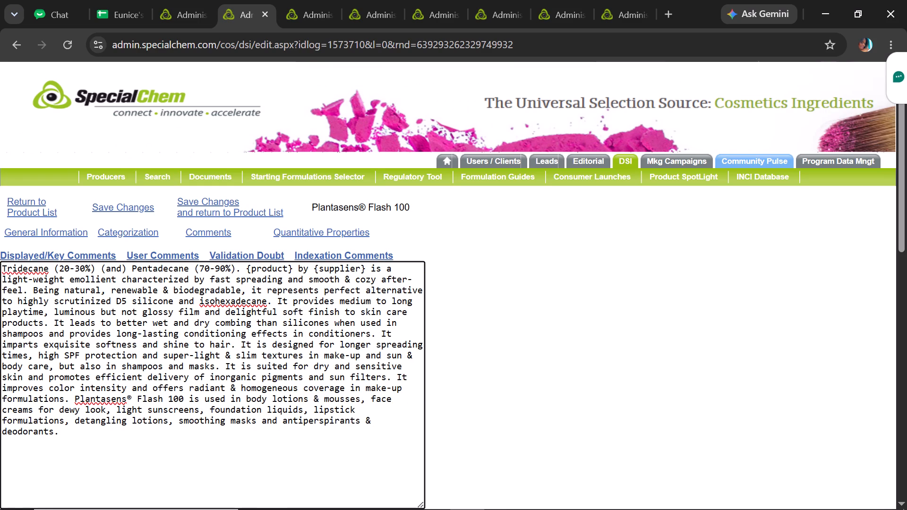
Replace the remaining "Plantasens® Flash 100" in the comment's last sentence with {product}.
{"action": "left_click_drag", "start_coordinate": [291, 270], "coordinate": [246, 271]}
{"action": "key", "text": "ctrl+c"}
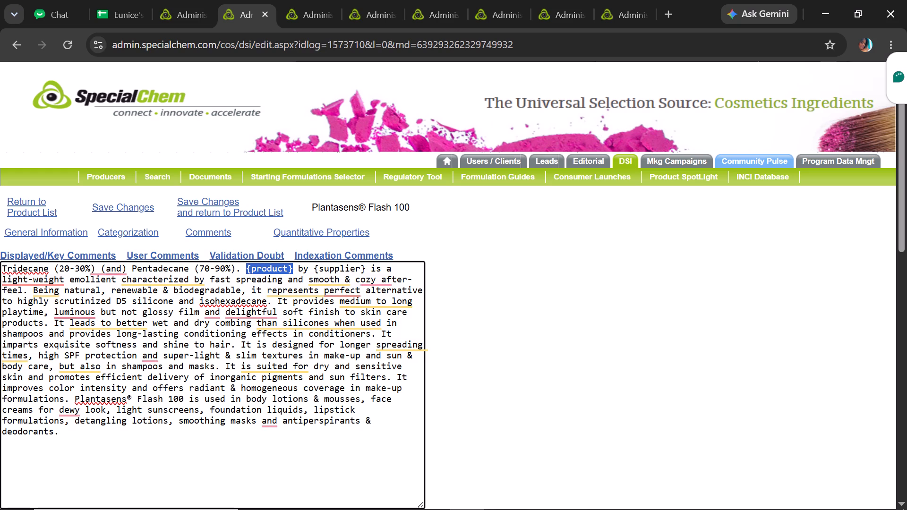
{"action": "left_click_drag", "start_coordinate": [185, 399], "coordinate": [87, 392]}
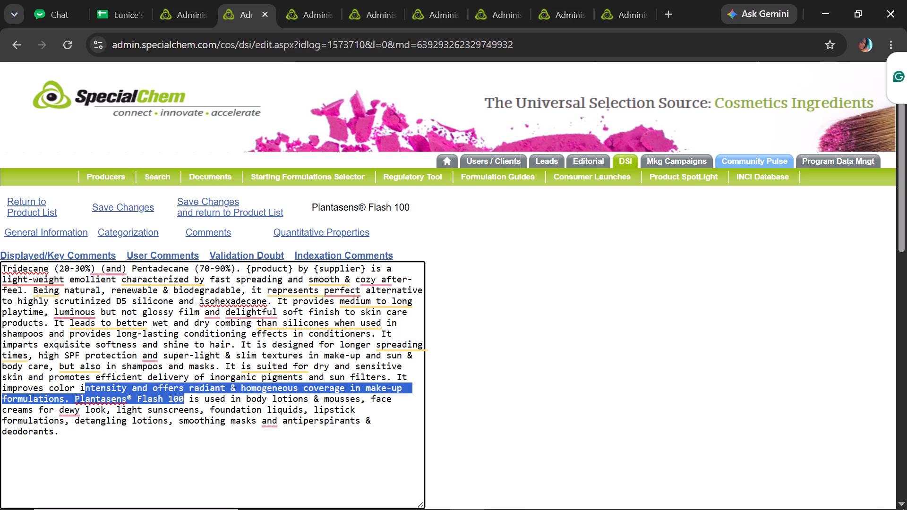
{"action": "left_click_drag", "start_coordinate": [87, 392], "coordinate": [76, 394]}
{"action": "key", "text": "ctrl+v"}
Accept the grammar suggestions adding "a" before luminous, delightful and perfect, and commas after "SPF protection" and "glossy film".
{"action": "left_click_drag", "start_coordinate": [76, 394], "coordinate": [82, 312]}
{"action": "left_click", "coordinate": [94, 338]}
{"action": "type", "text": "a"}
{"action": "key", "text": "space"}
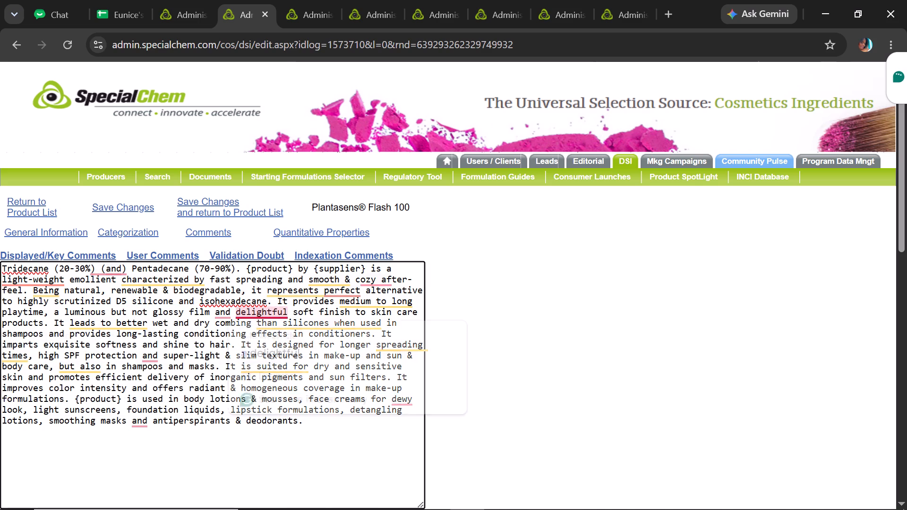
{"action": "left_click", "coordinate": [265, 328]}
{"action": "type", "text": "a"}
{"action": "key", "text": "space"}
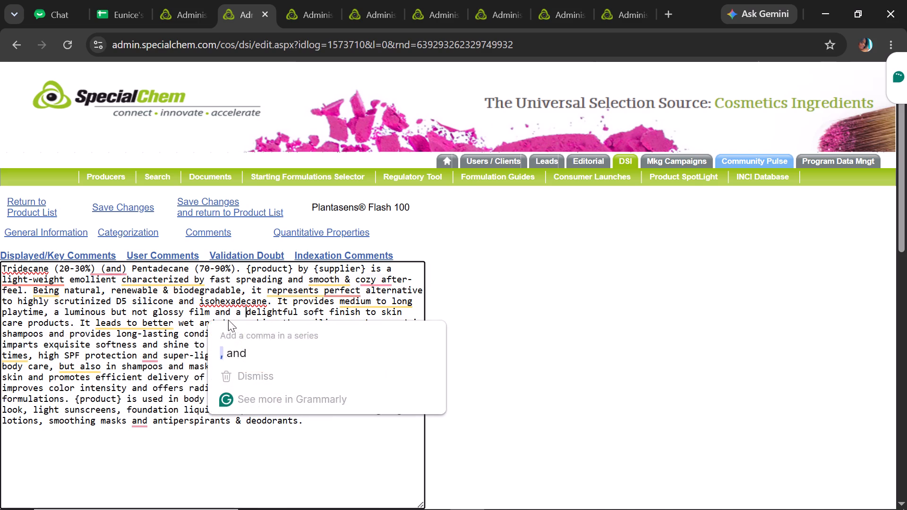
{"action": "left_click_drag", "start_coordinate": [232, 333], "coordinate": [155, 352]}
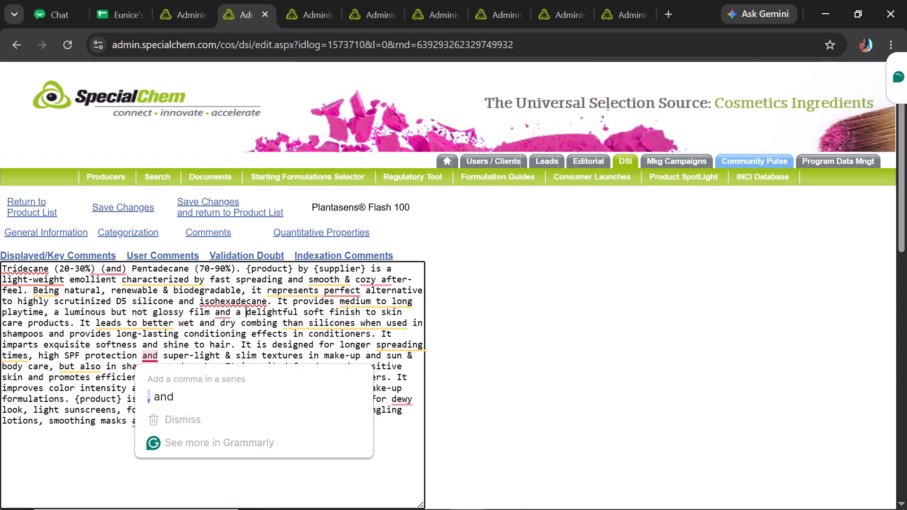
{"action": "left_click", "coordinate": [164, 369]}
{"action": "key", "text": "comma"}
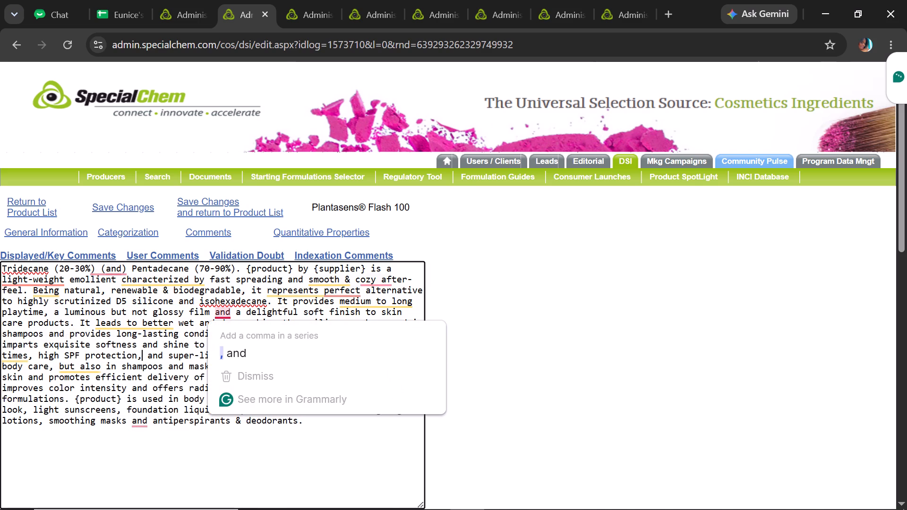
{"action": "left_click", "coordinate": [241, 332]}
{"action": "key", "text": "comma"}
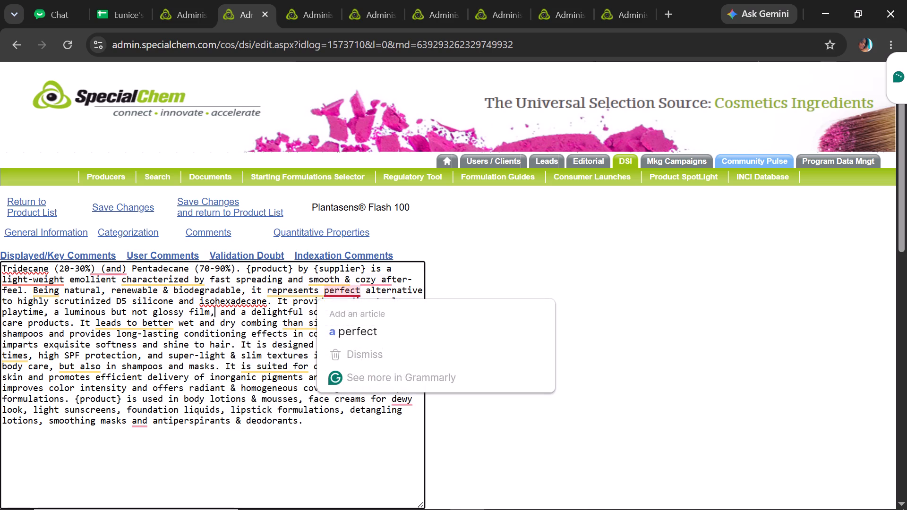
{"action": "left_click", "coordinate": [360, 327]}
{"action": "type", "text": "a"}
{"action": "key", "text": "space"}
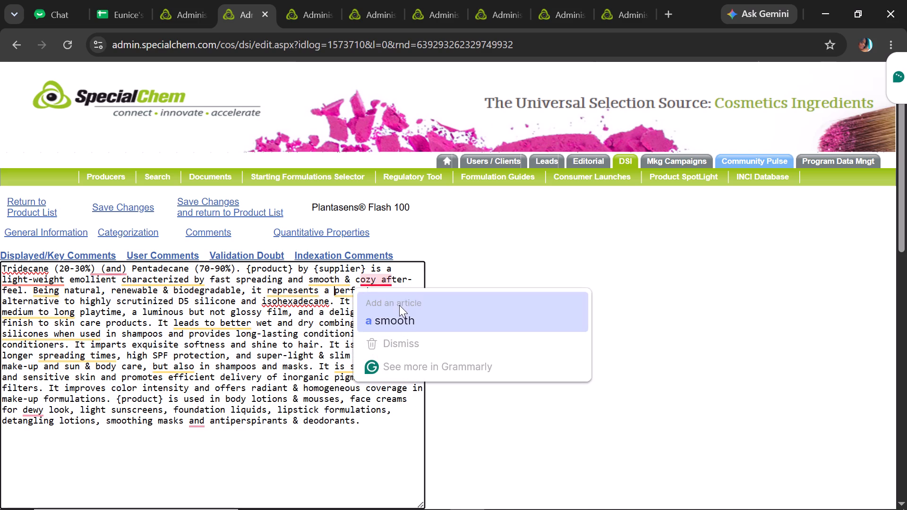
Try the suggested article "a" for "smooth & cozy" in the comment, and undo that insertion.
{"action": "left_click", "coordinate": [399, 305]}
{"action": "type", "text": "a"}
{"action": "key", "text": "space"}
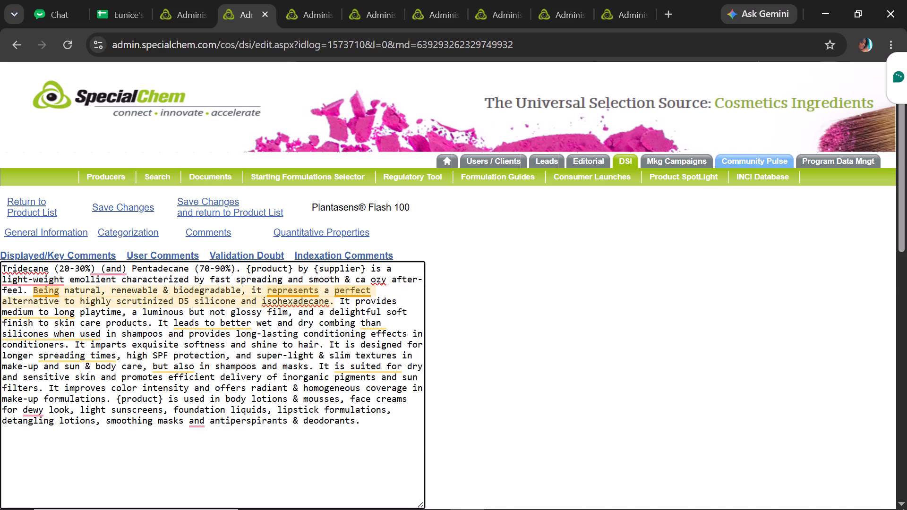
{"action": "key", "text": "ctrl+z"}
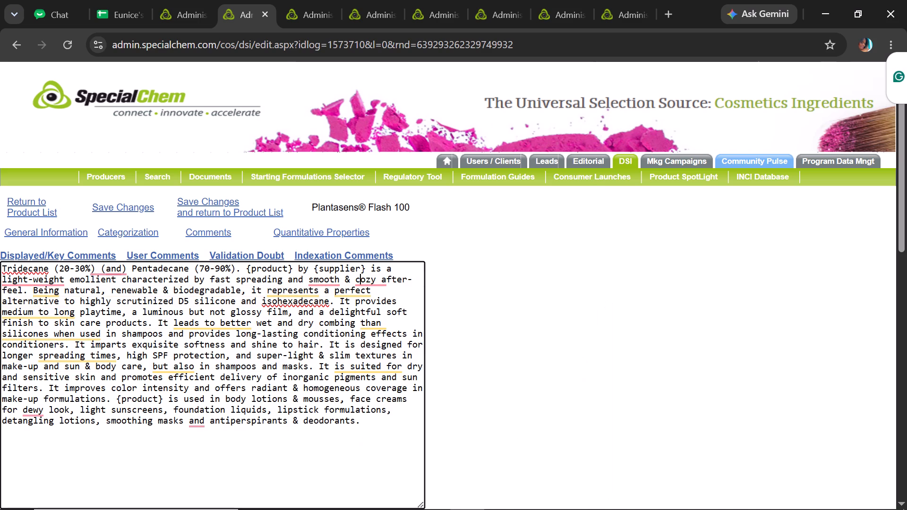
Accept the suggestions "a" before smooth and dewy, a comma after "smoothing masks", and "lightweight" in place of "light-weight".
{"action": "left_click", "coordinate": [330, 289]}
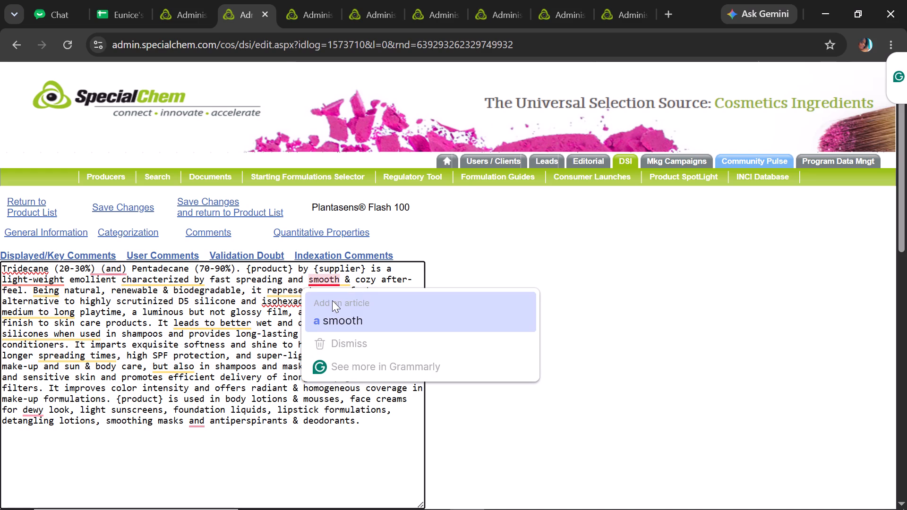
{"action": "left_click", "coordinate": [332, 300]}
{"action": "type", "text": "a"}
{"action": "key", "text": "space"}
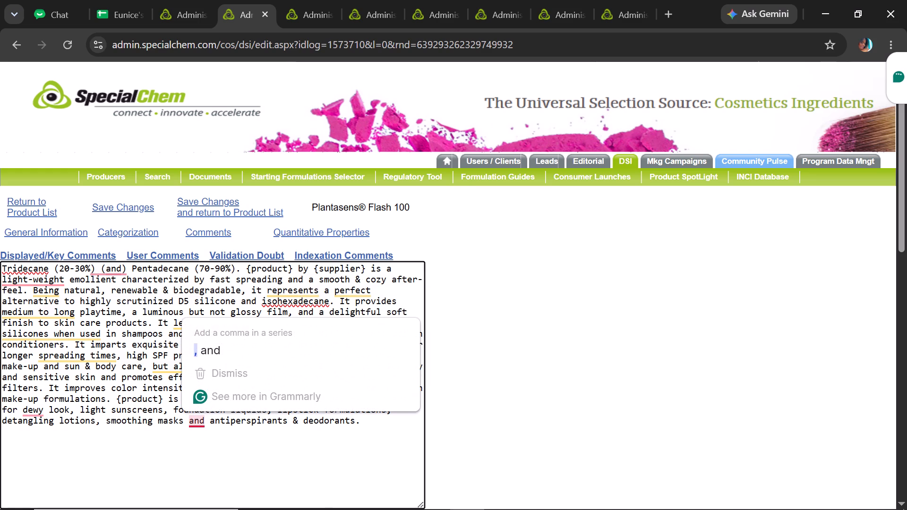
{"action": "left_click", "coordinate": [213, 356]}
{"action": "key", "text": "comma"}
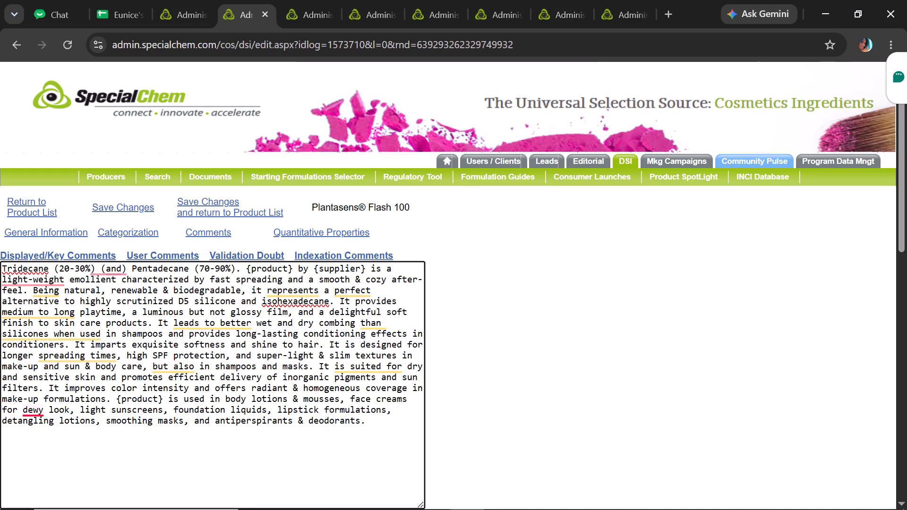
{"action": "left_click", "coordinate": [60, 340]}
{"action": "type", "text": "a"}
{"action": "key", "text": "space"}
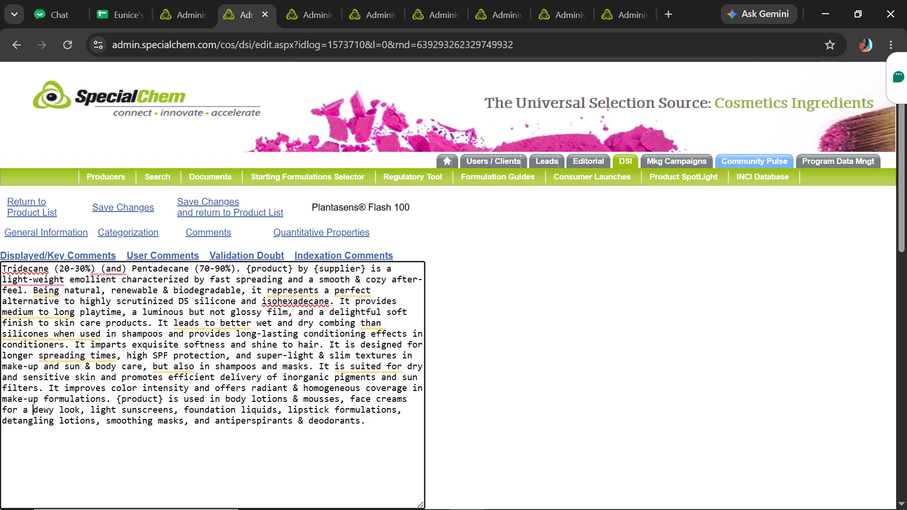
{"action": "left_click", "coordinate": [73, 306]}
{"action": "type", "text": "lightweight"}
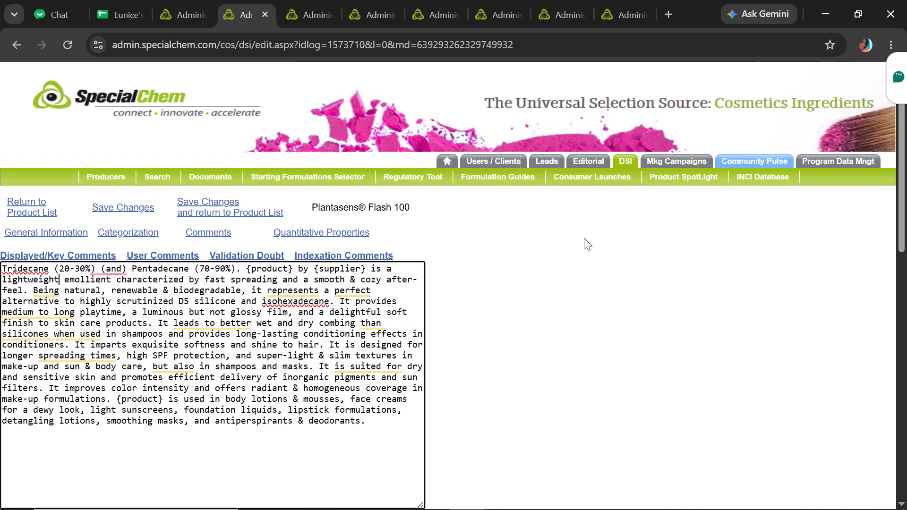
Enable Display as HTML for the key comments and save the changes.
{"action": "left_click_drag", "start_coordinate": [906, 158], "coordinate": [906, 183]}
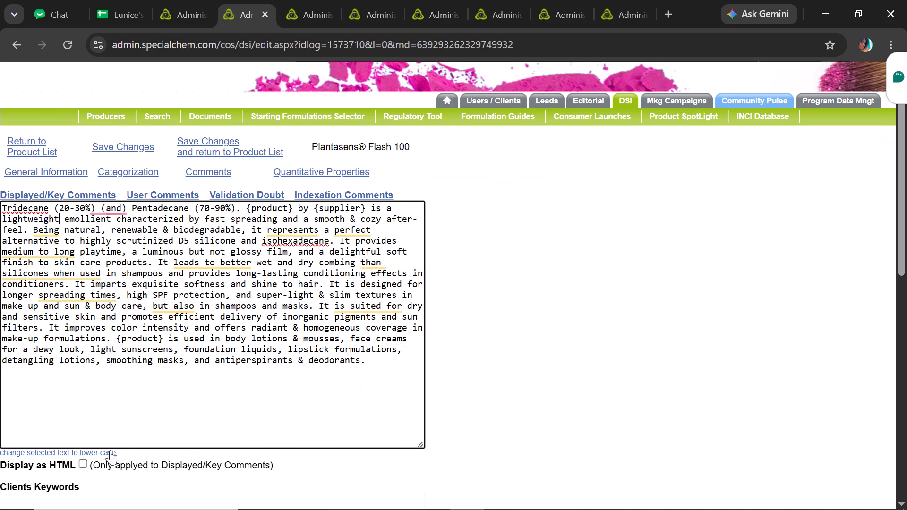
{"action": "left_click", "coordinate": [87, 463]}
{"action": "left_click", "coordinate": [128, 148]}
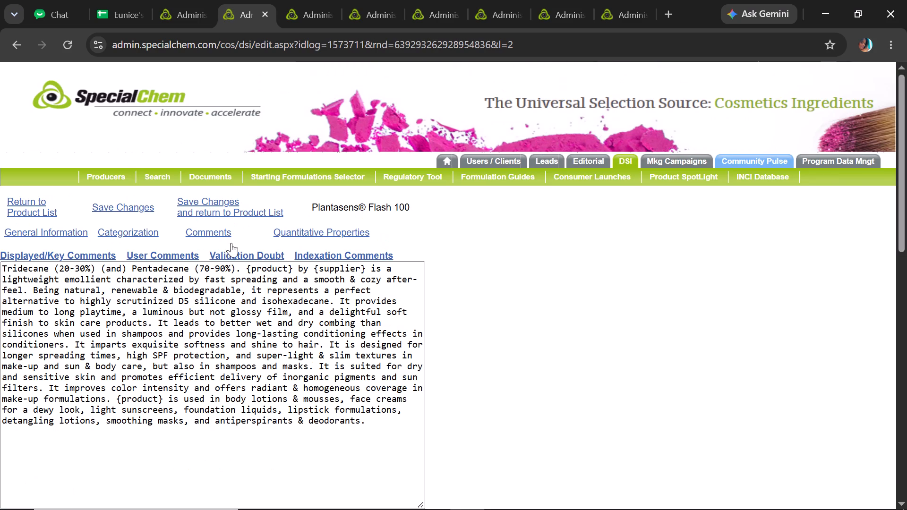
Open the quantitative properties of Plantasens Flash 100, then save the changes and return to the product list.
{"action": "left_click", "coordinate": [287, 232]}
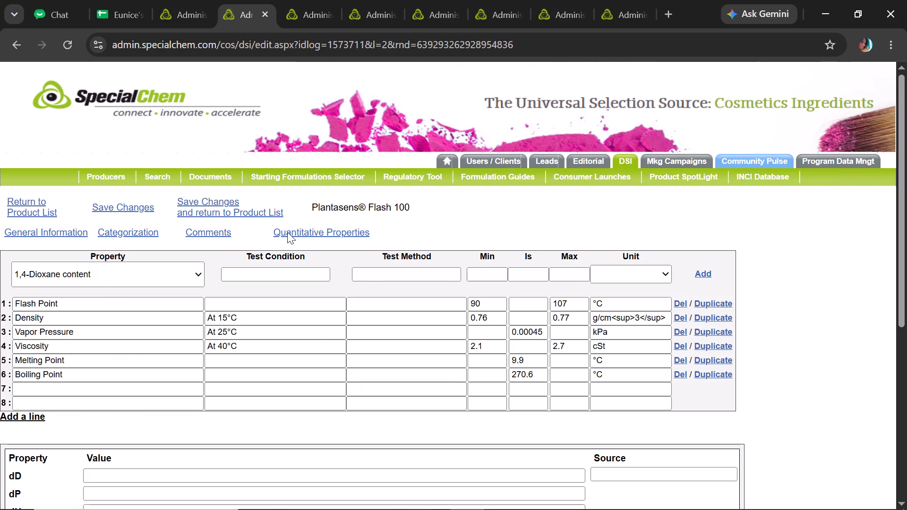
{"action": "left_click", "coordinate": [210, 217]}
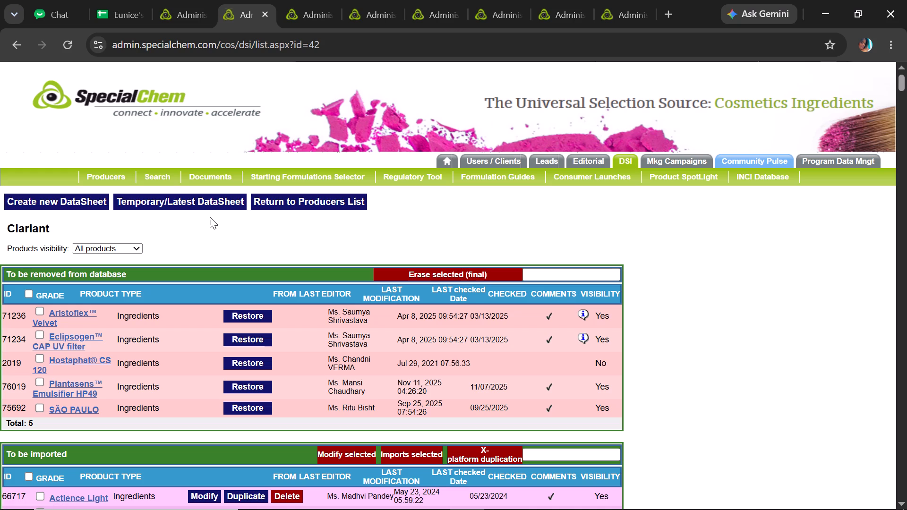
Copy Plantasens Flash 80 from the Cosmetics sheet into the Q&A sheet beside Spreadability and fill it down to the Odor Threshold row.
{"action": "left_click", "coordinate": [190, 14]}
{"action": "left_click", "coordinate": [137, 5]}
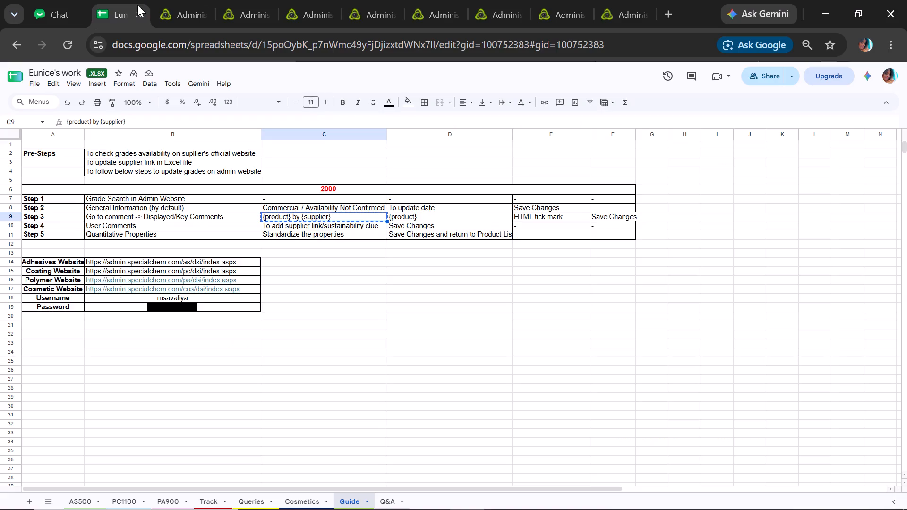
{"action": "left_click", "coordinate": [314, 496]}
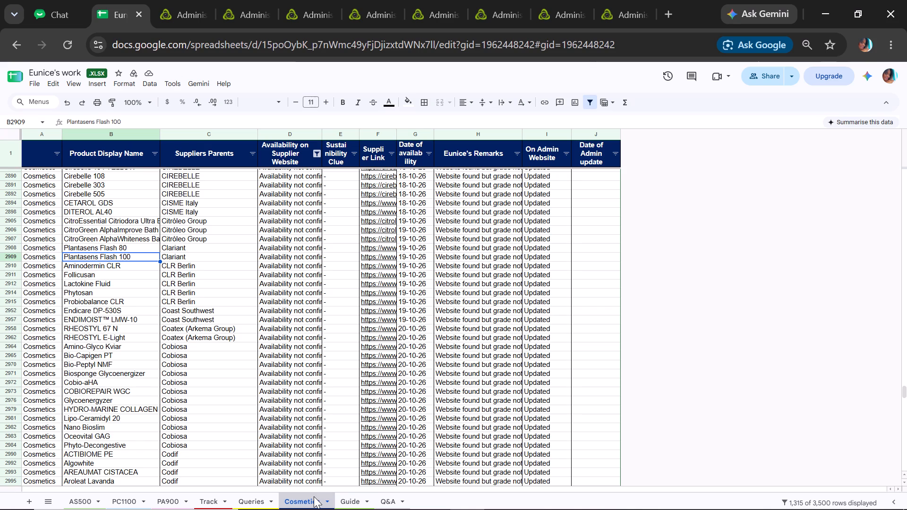
{"action": "left_click", "coordinate": [118, 250]}
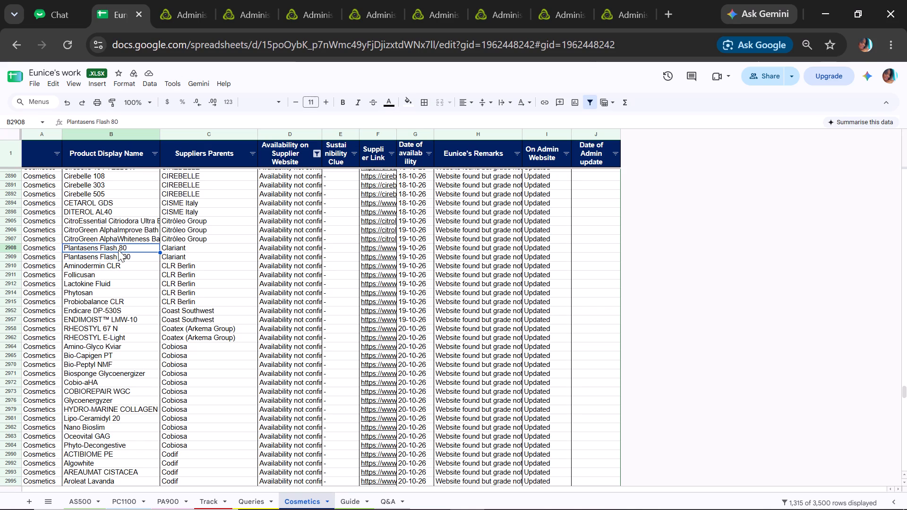
{"action": "key", "text": "ctrl+c"}
{"action": "left_click", "coordinate": [390, 499]}
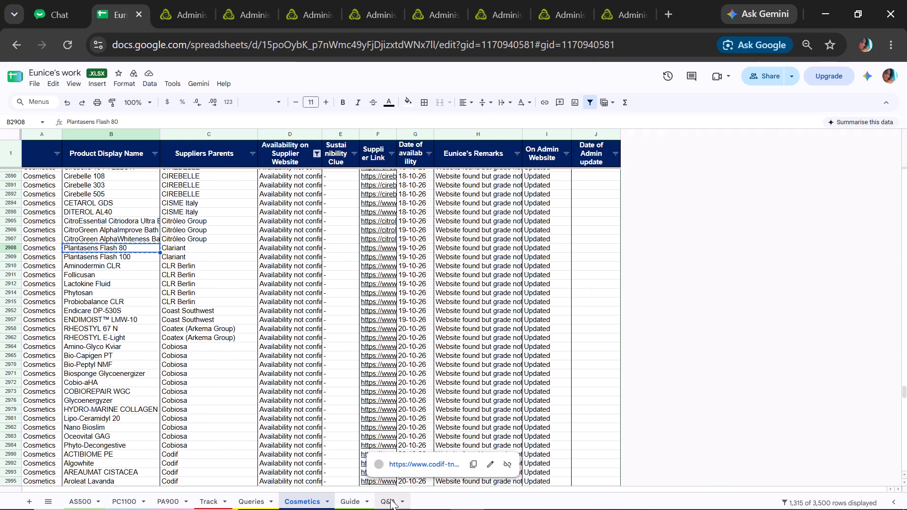
{"action": "left_click", "coordinate": [114, 347]}
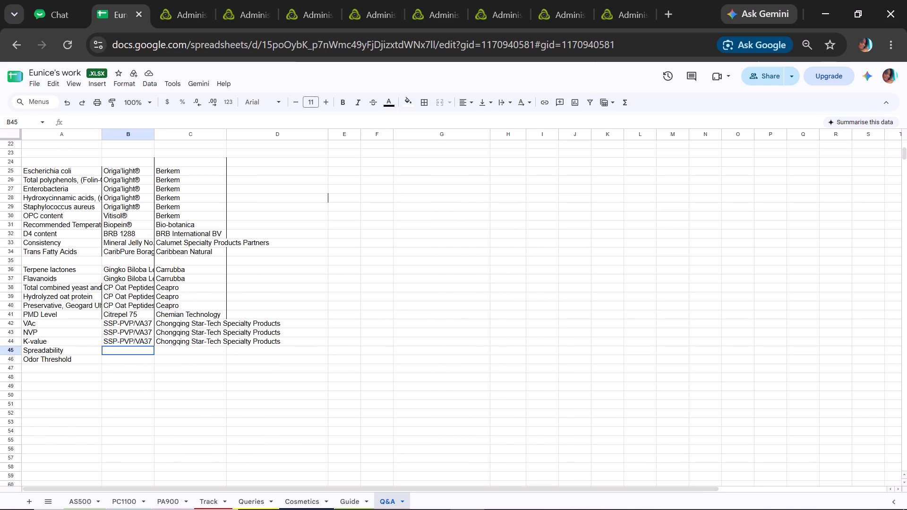
{"action": "key", "text": "ctrl+v"}
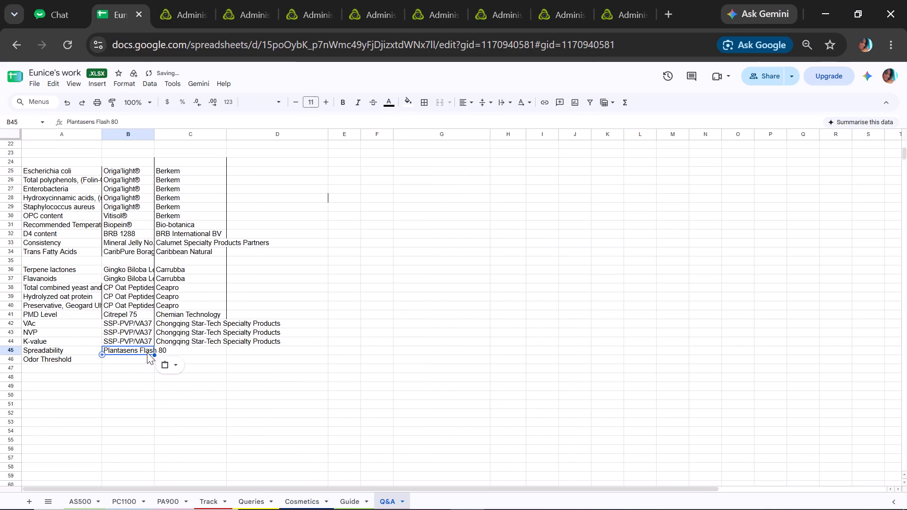
{"action": "left_click_drag", "start_coordinate": [154, 352], "coordinate": [154, 357]}
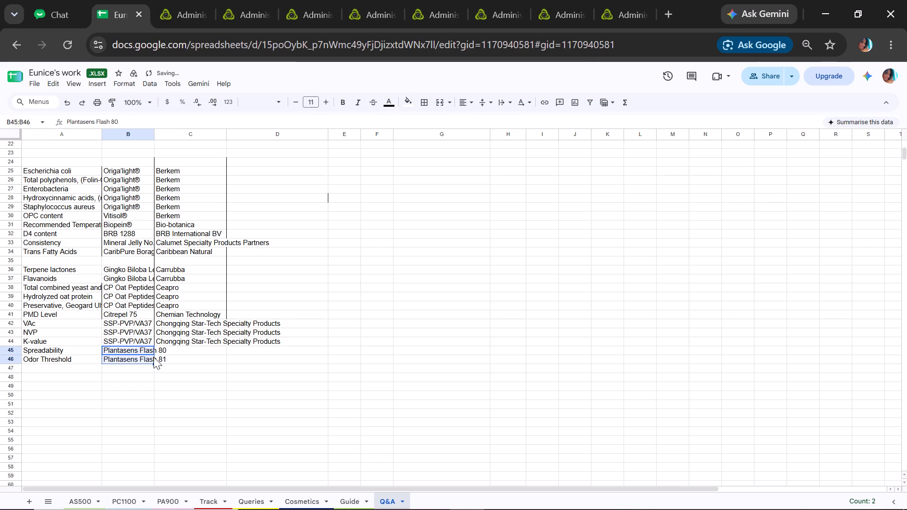
Copy the supplier Clariant from the Cosmetics sheet into the Q&A sheet's Spreadability row and fill it down to the Odor Threshold row.
{"action": "left_click", "coordinate": [319, 497]}
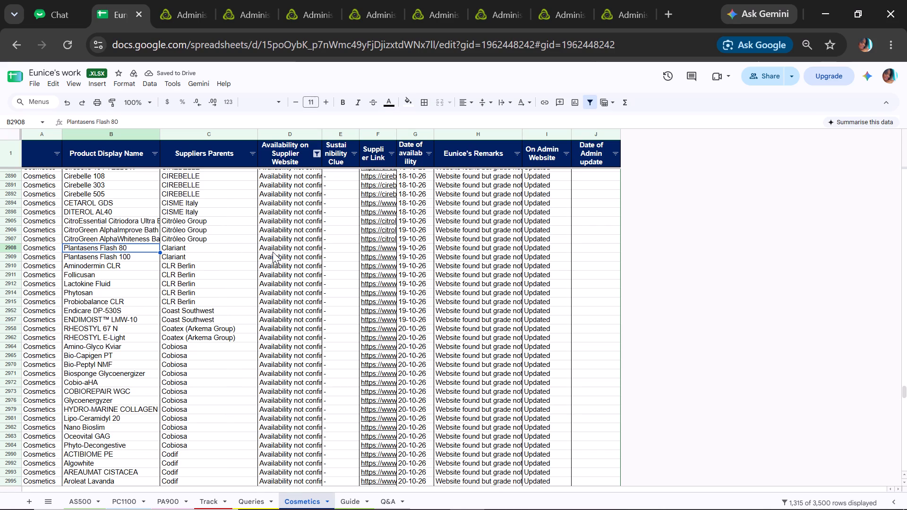
{"action": "left_click", "coordinate": [229, 249]}
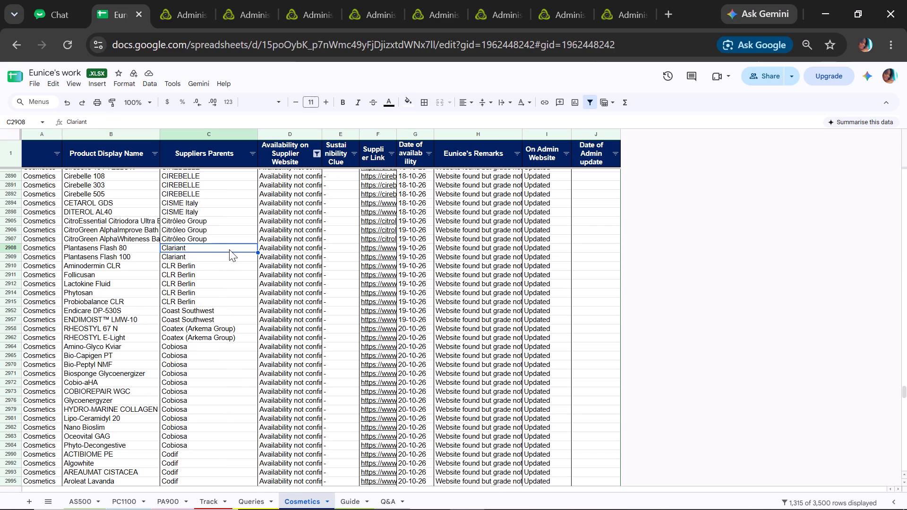
{"action": "key", "text": "ctrl+c"}
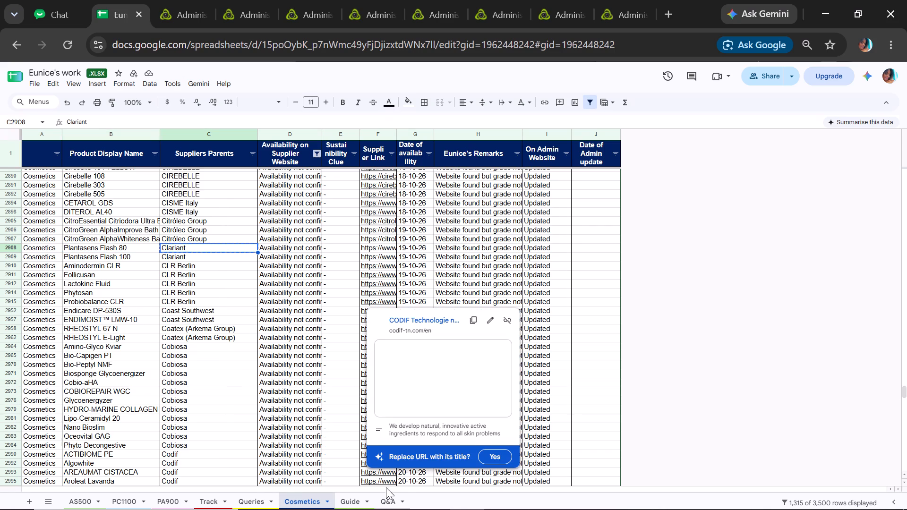
{"action": "left_click", "coordinate": [388, 497]}
{"action": "left_click", "coordinate": [174, 352]}
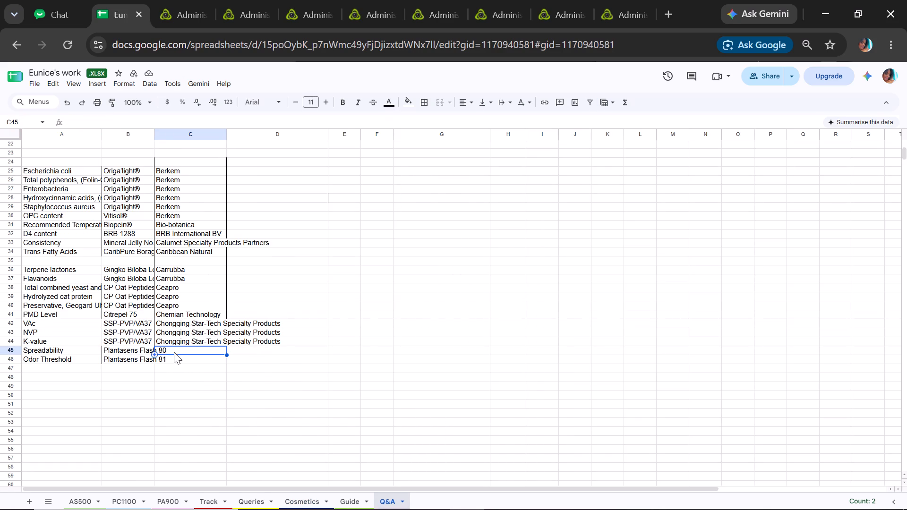
{"action": "key", "text": "ctrl+v"}
{"action": "left_click_drag", "start_coordinate": [226, 355], "coordinate": [226, 360]}
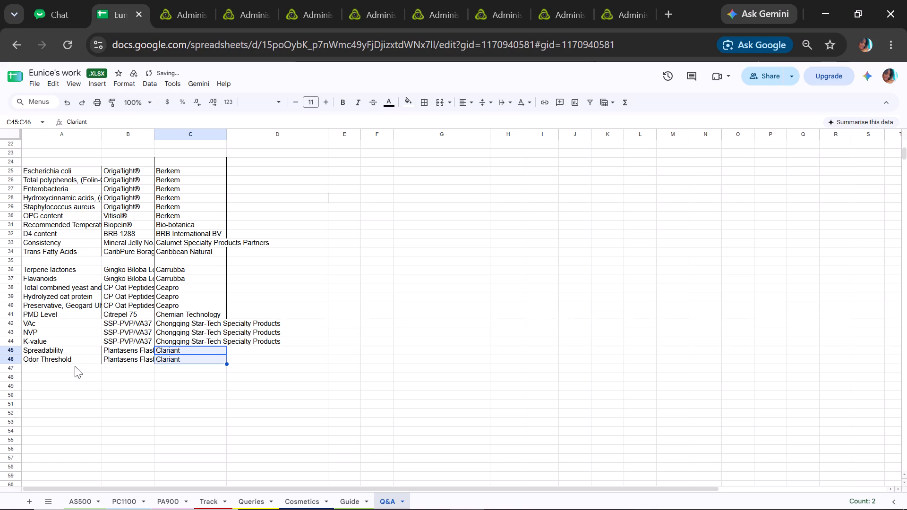
{"action": "left_click", "coordinate": [75, 366]}
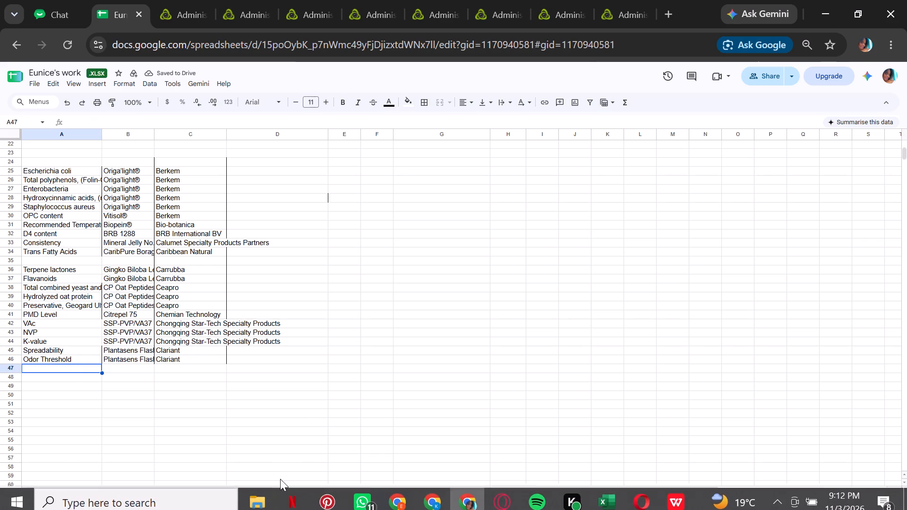
Copy Aminodermin CLR from the Cosmetics sheet and search for it as Trade/Grade on the SpecialChem admin site.
{"action": "left_click", "coordinate": [310, 504]}
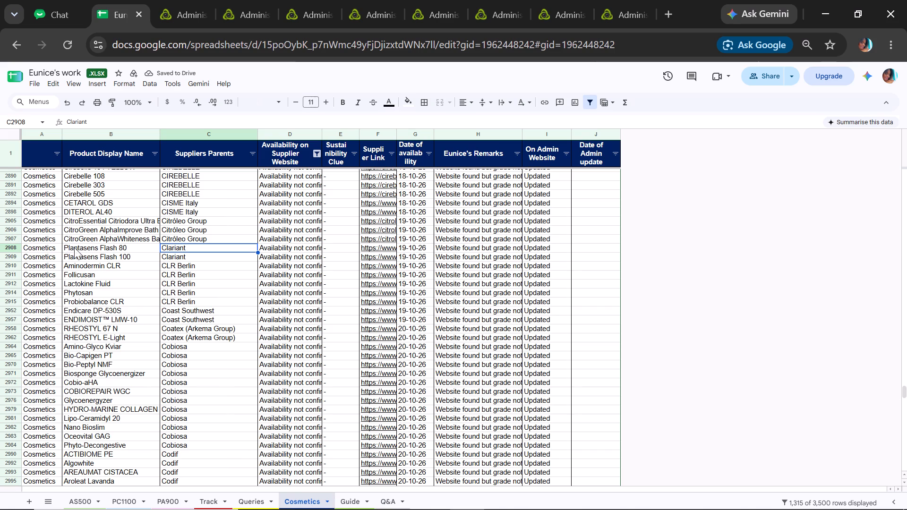
{"action": "left_click", "coordinate": [83, 263]}
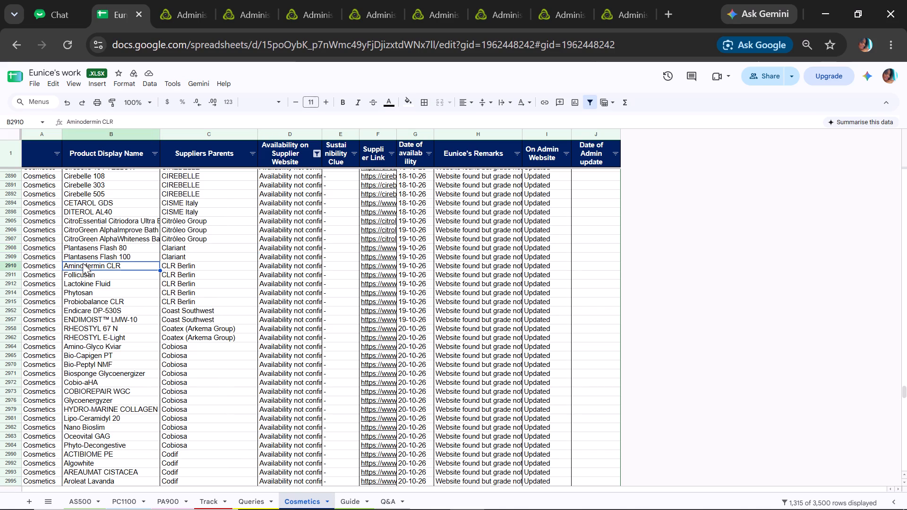
{"action": "key", "text": "ctrl+c"}
{"action": "left_click", "coordinate": [178, 0]}
{"action": "left_click_drag", "start_coordinate": [313, 372], "coordinate": [5, 345]}
{"action": "key", "text": "ctrl+v"}
{"action": "left_click", "coordinate": [19, 395]}
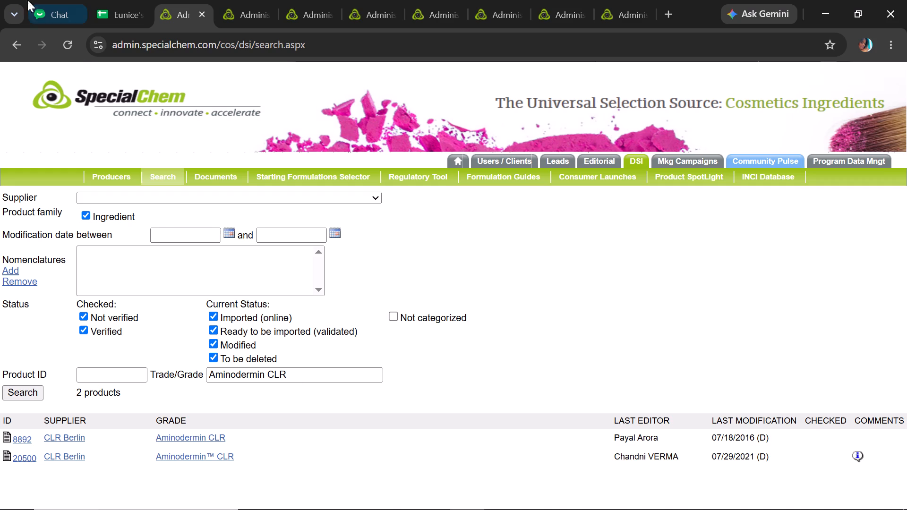
{"action": "left_click", "coordinate": [124, 16]}
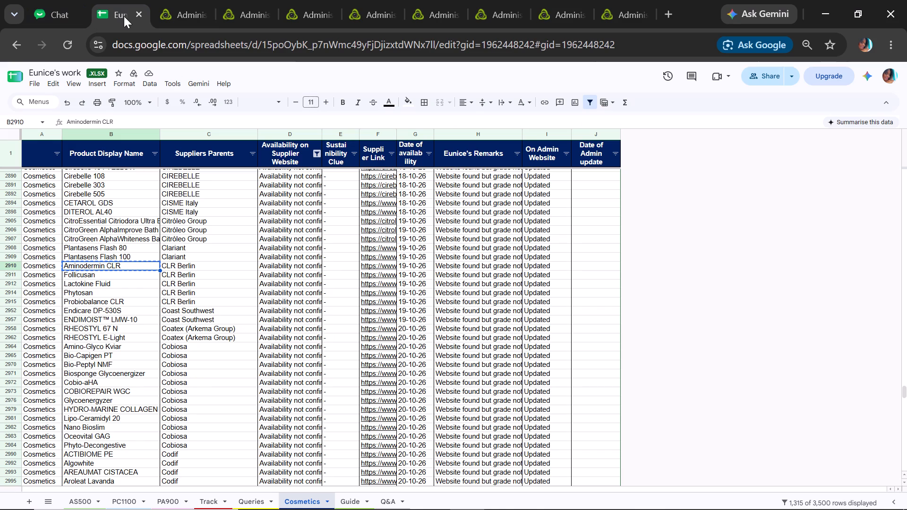
{"action": "left_click", "coordinate": [188, 10]}
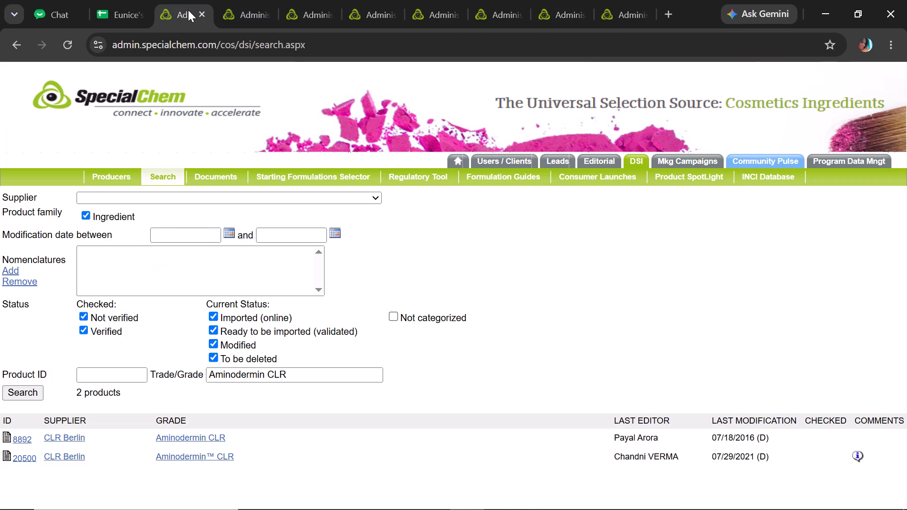
Open the grade Aminodermin CLR, set its product status to Availability Not Confirmed, and save the changes.
{"action": "left_click", "coordinate": [216, 437]}
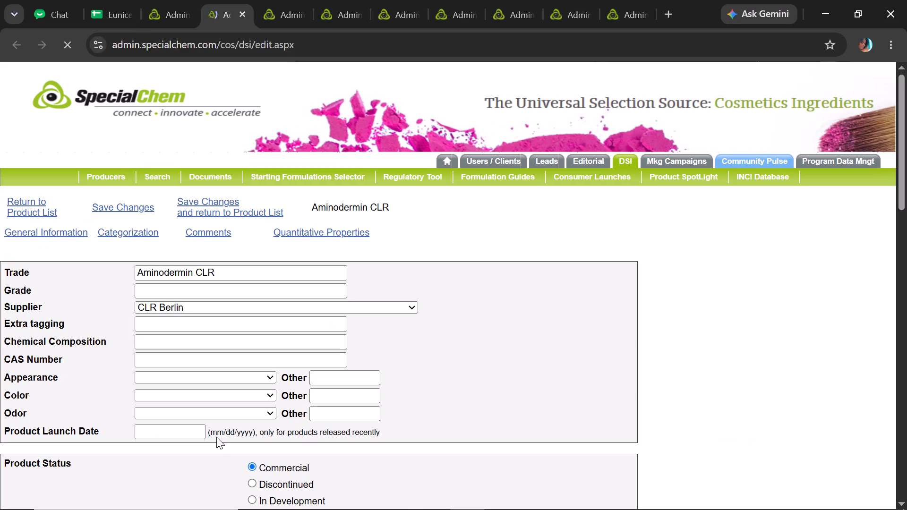
{"action": "left_click_drag", "start_coordinate": [906, 127], "coordinate": [906, 135]}
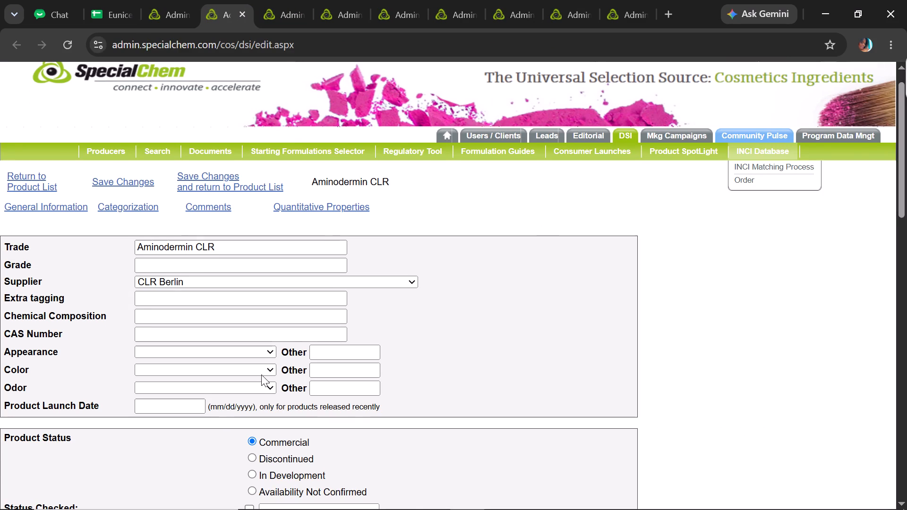
{"action": "left_click", "coordinate": [252, 488]}
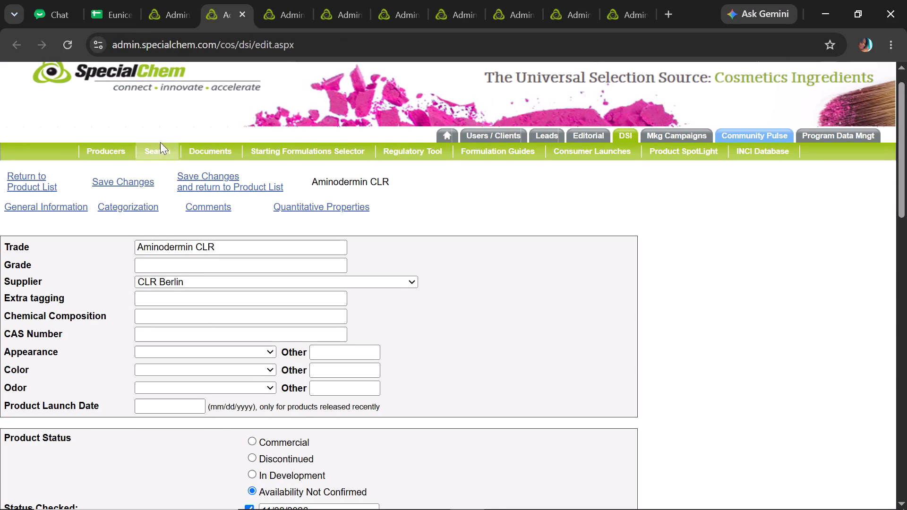
{"action": "left_click", "coordinate": [139, 181]}
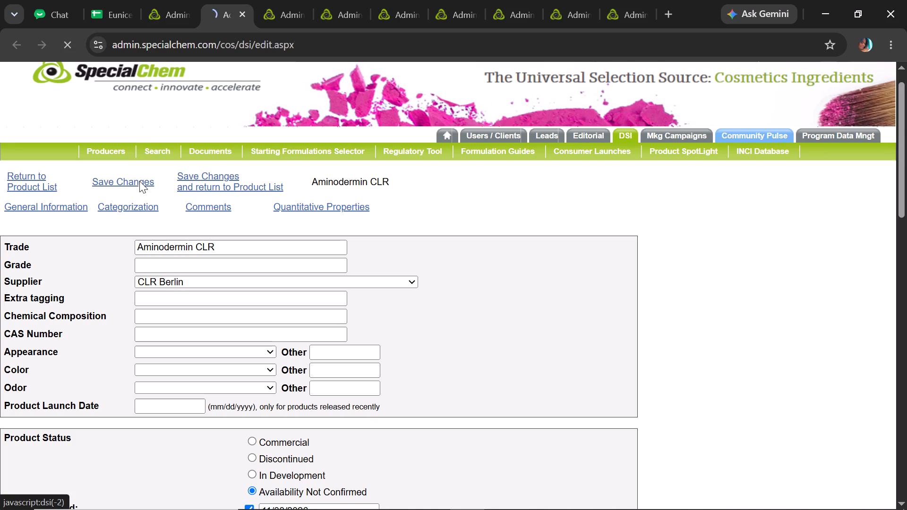
In the key comments, insert the Guide's "{product} by {supplier}" plus "is" before "Used in skin and hair care products", lowercasing "used".
{"action": "left_click", "coordinate": [207, 231]}
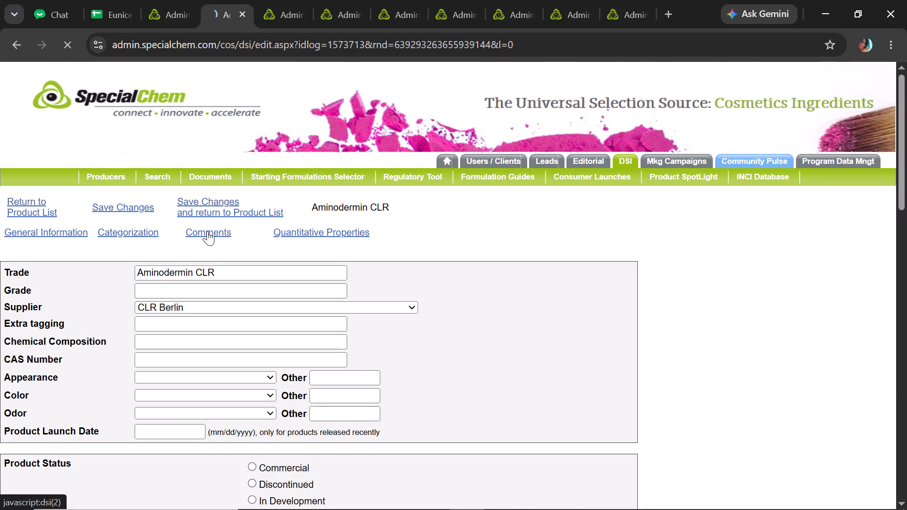
{"action": "left_click", "coordinate": [109, 0]}
{"action": "left_click", "coordinate": [353, 508]}
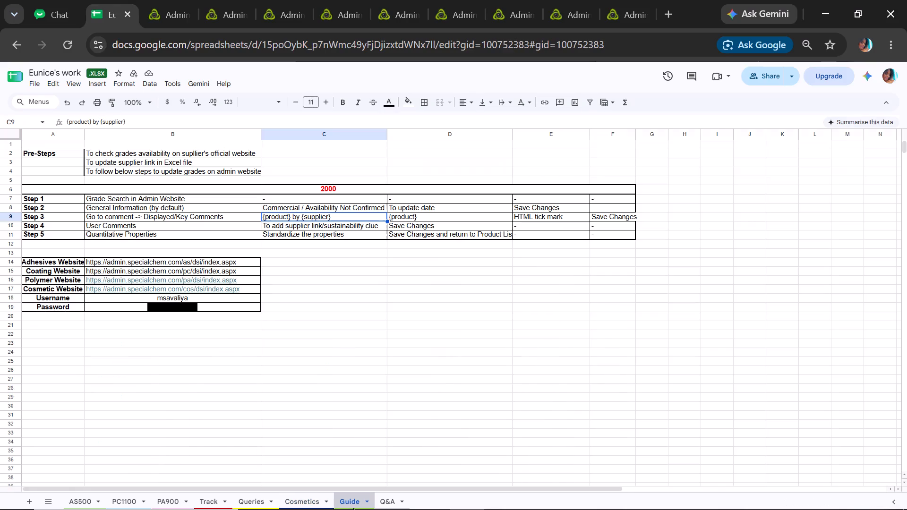
{"action": "key", "text": "ctrl+c"}
{"action": "left_click", "coordinate": [218, 0]}
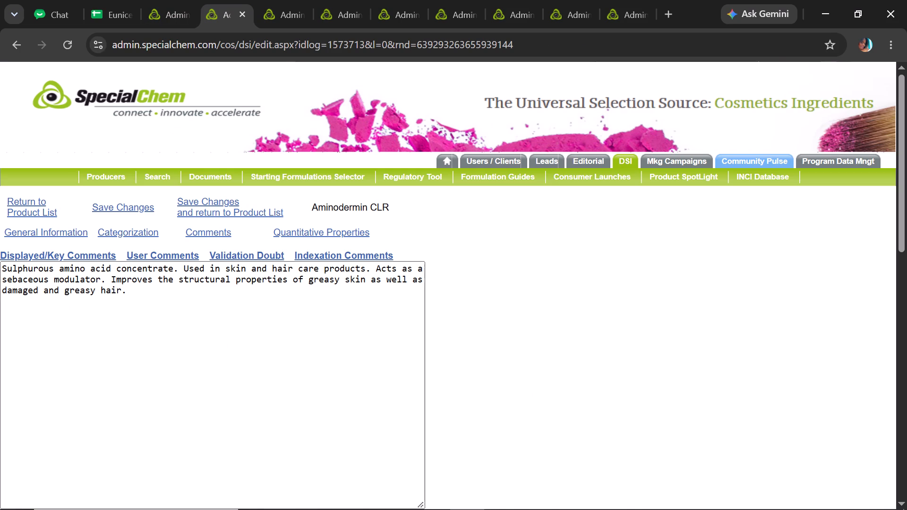
{"action": "double_click", "coordinate": [183, 266]}
{"action": "left_click", "coordinate": [183, 266]}
{"action": "key", "text": "ctrl+v"}
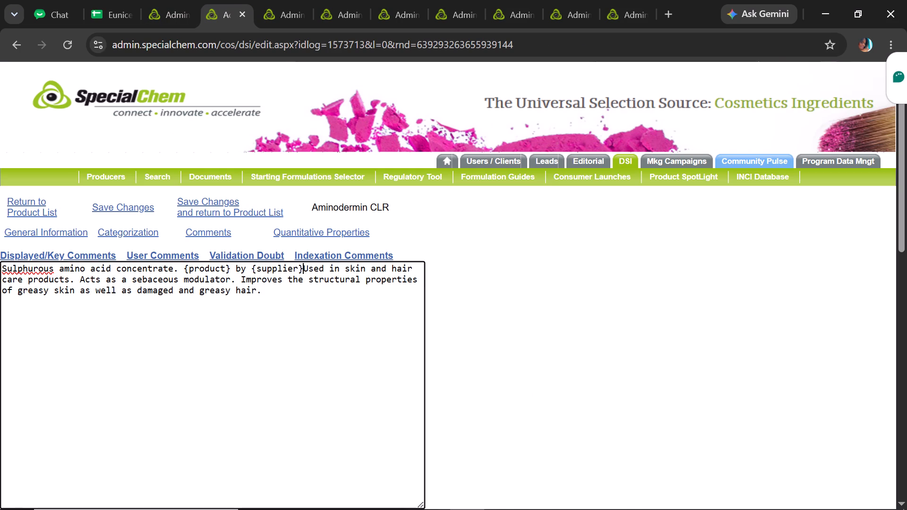
{"action": "key", "text": "space"}
{"action": "type", "text": "is"}
{"action": "key", "text": "space"}
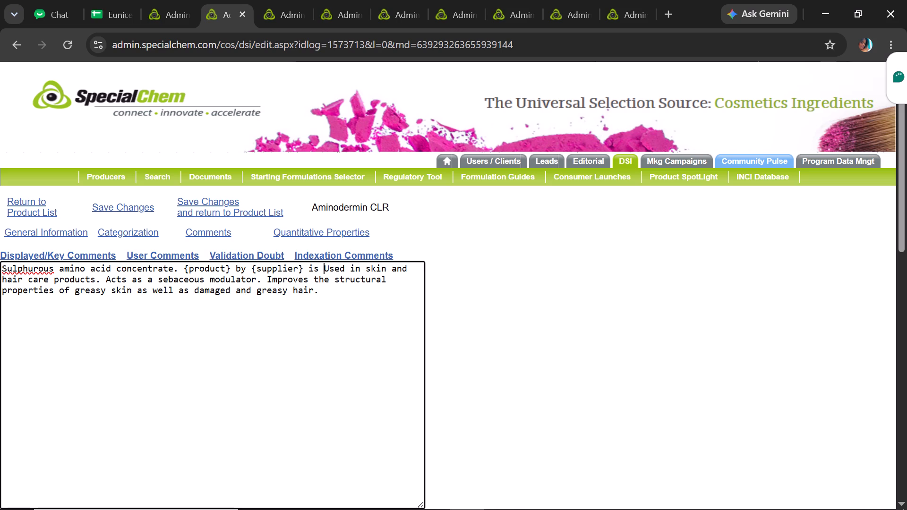
{"action": "key", "text": "Delete"}
{"action": "key", "text": "u"}
Insert a copy of "{product}" before "Acts as a sebaceous modulator" in the key comments and lowercase "acts".
{"action": "left_click_drag", "start_coordinate": [231, 269], "coordinate": [185, 263]}
{"action": "key", "text": "ctrl+c"}
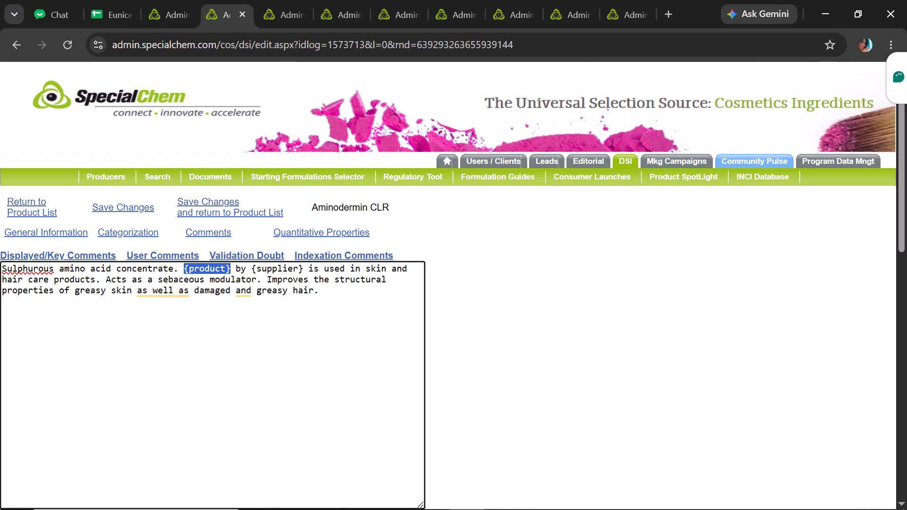
{"action": "left_click", "coordinate": [104, 278]}
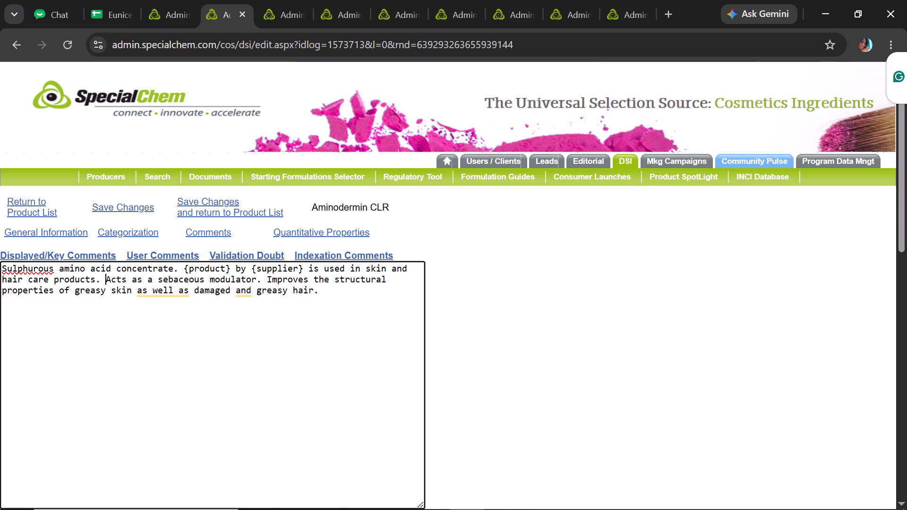
{"action": "key", "text": "ctrl+v"}
{"action": "key", "text": "space"}
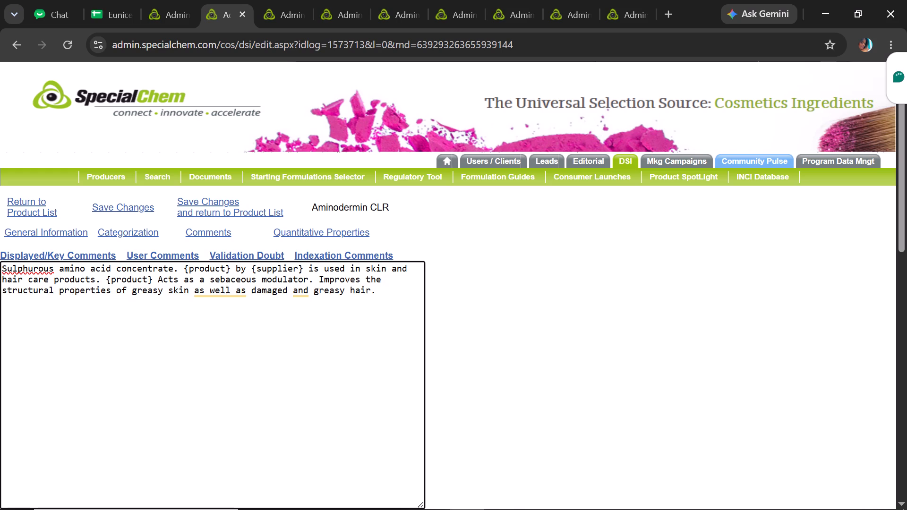
{"action": "key", "text": "Delete"}
{"action": "key", "text": "a"}
Enable Display as HTML for the Aminodermin CLR key comments and save the changes.
{"action": "left_click_drag", "start_coordinate": [906, 168], "coordinate": [906, 178]}
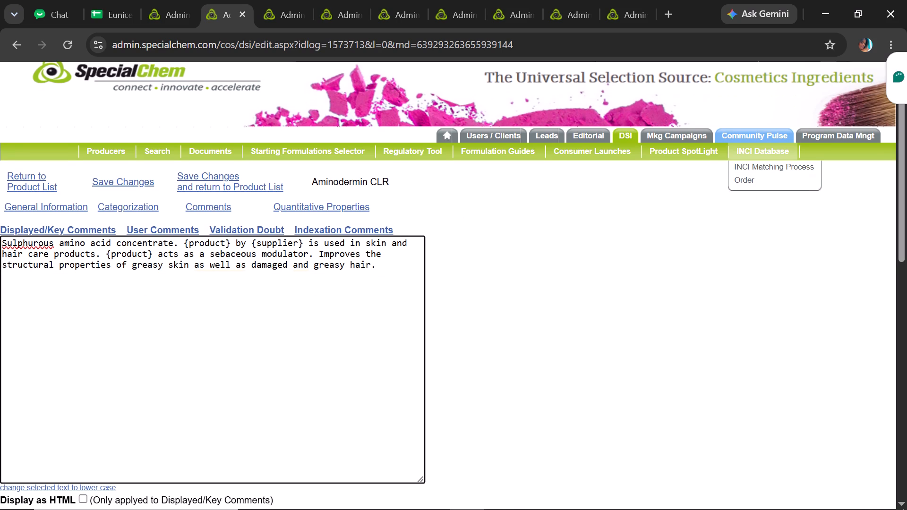
{"action": "left_click", "coordinate": [82, 500]}
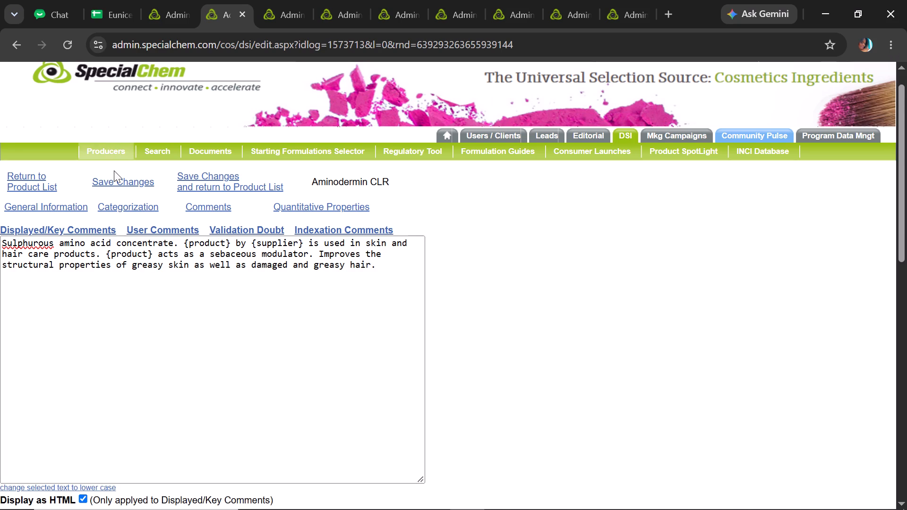
{"action": "left_click", "coordinate": [117, 179]}
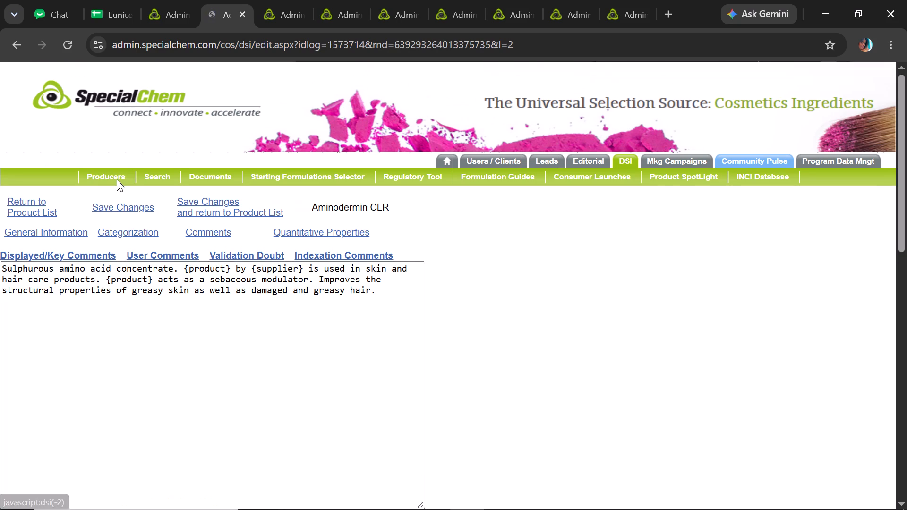
Open the quantitative properties of Aminodermin CLR, then save the changes and return to the product list to check its entry.
{"action": "left_click", "coordinate": [285, 230]}
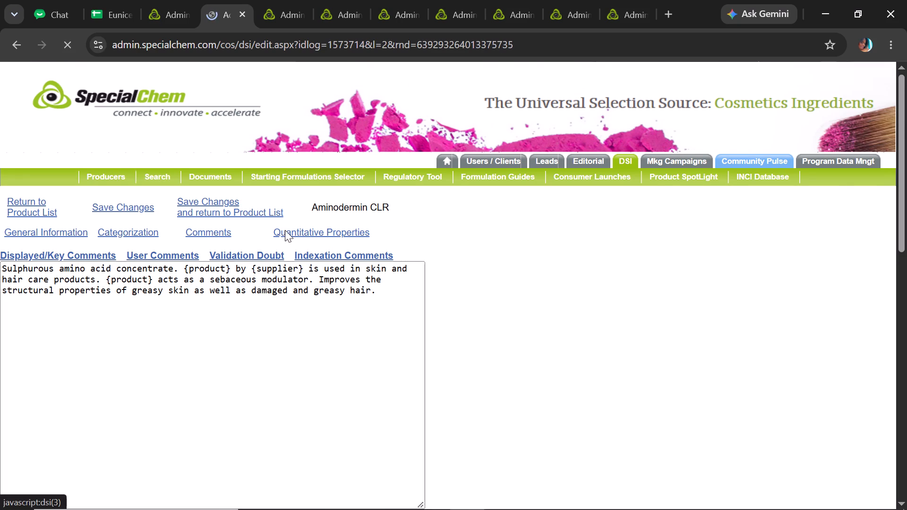
{"action": "left_click", "coordinate": [209, 197]}
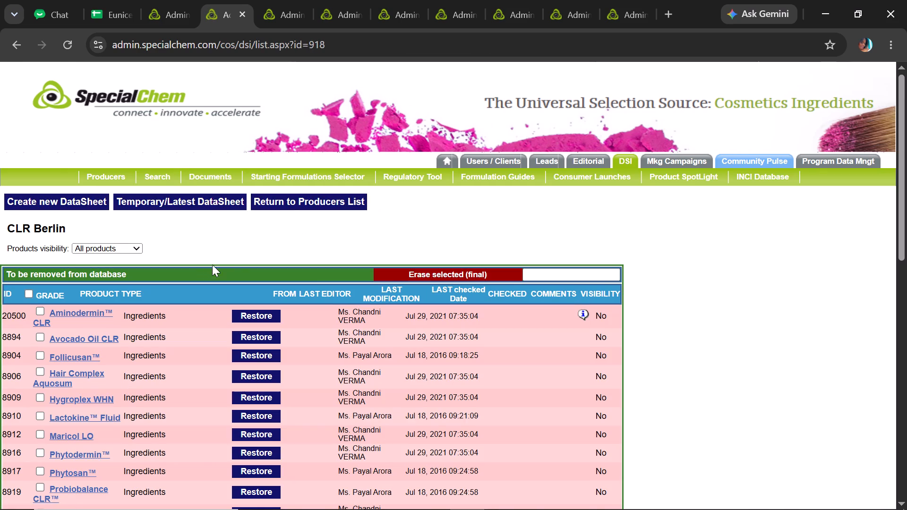
{"action": "left_click_drag", "start_coordinate": [906, 227], "coordinate": [905, 324]}
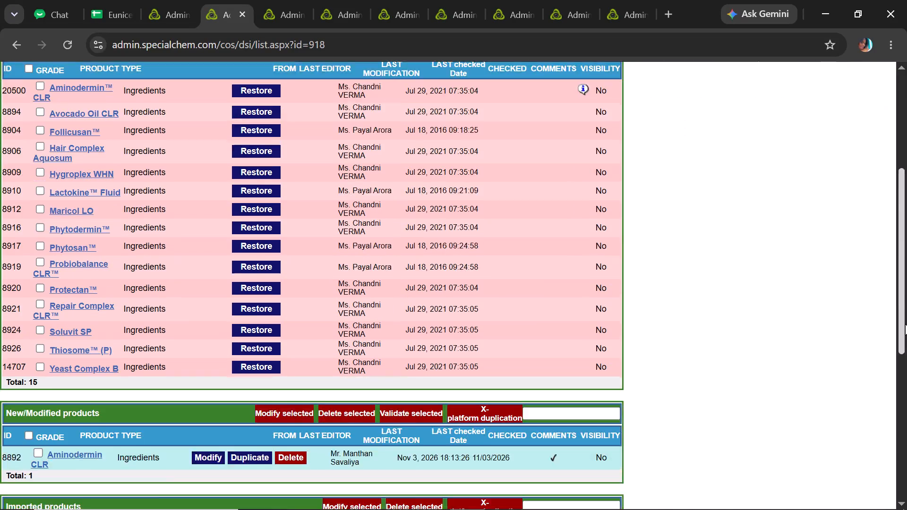
{"action": "left_click_drag", "start_coordinate": [905, 324], "coordinate": [899, 409]}
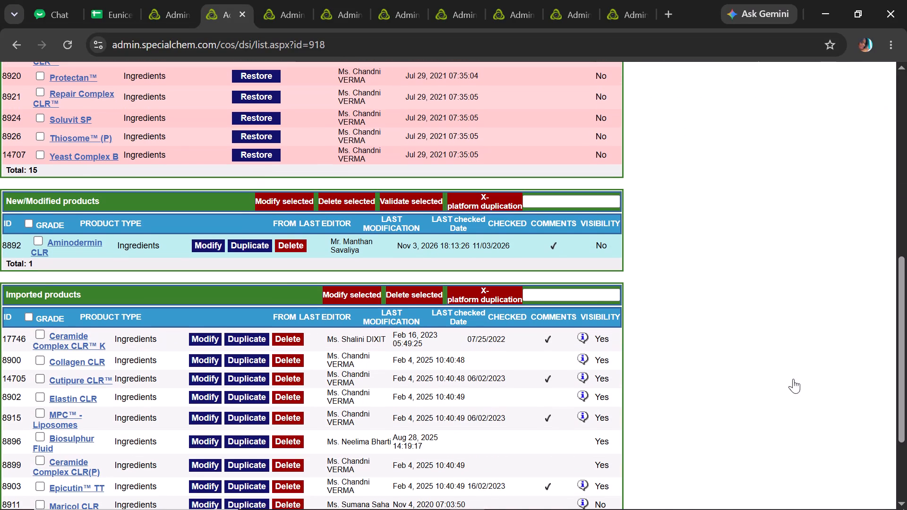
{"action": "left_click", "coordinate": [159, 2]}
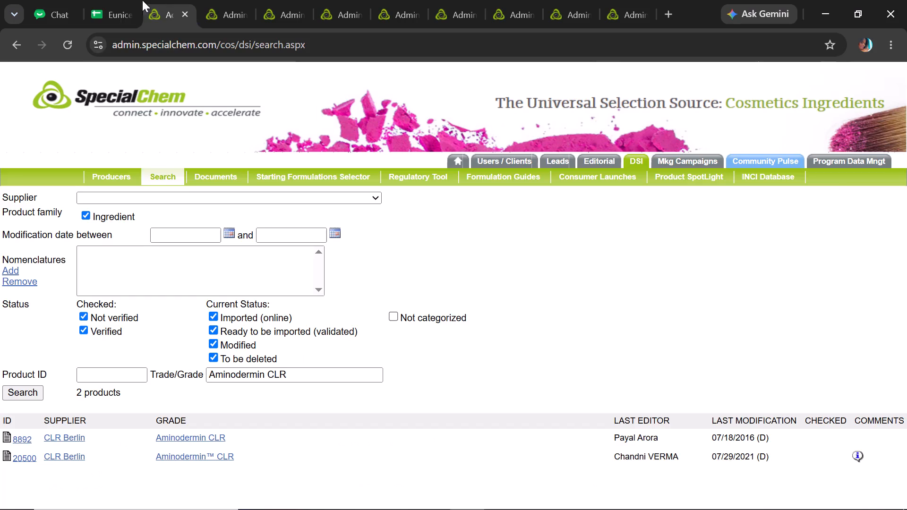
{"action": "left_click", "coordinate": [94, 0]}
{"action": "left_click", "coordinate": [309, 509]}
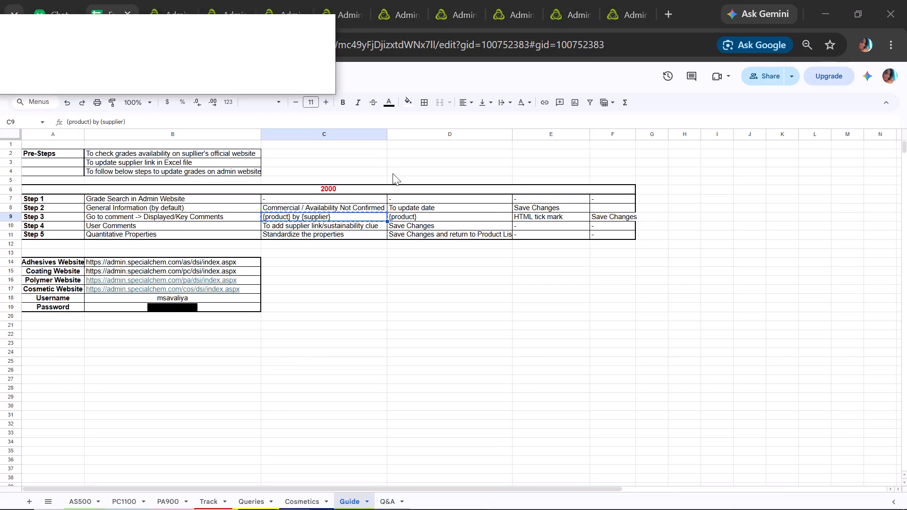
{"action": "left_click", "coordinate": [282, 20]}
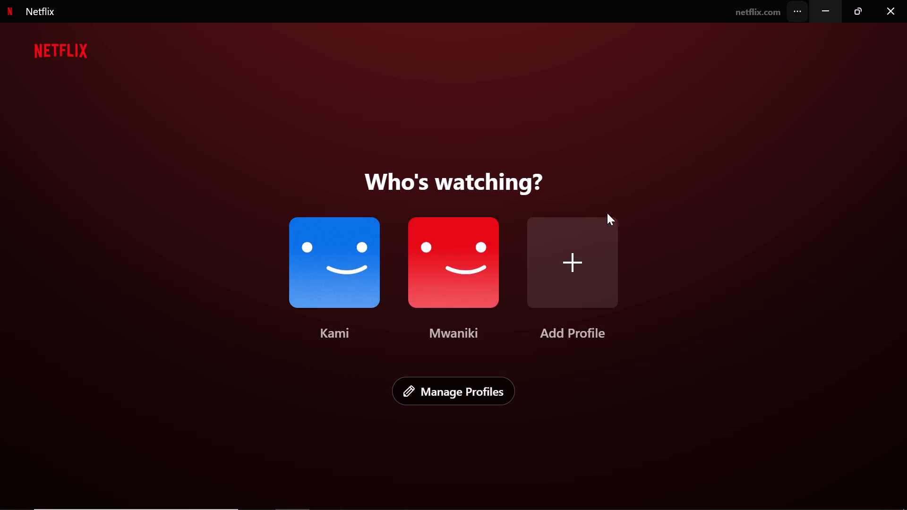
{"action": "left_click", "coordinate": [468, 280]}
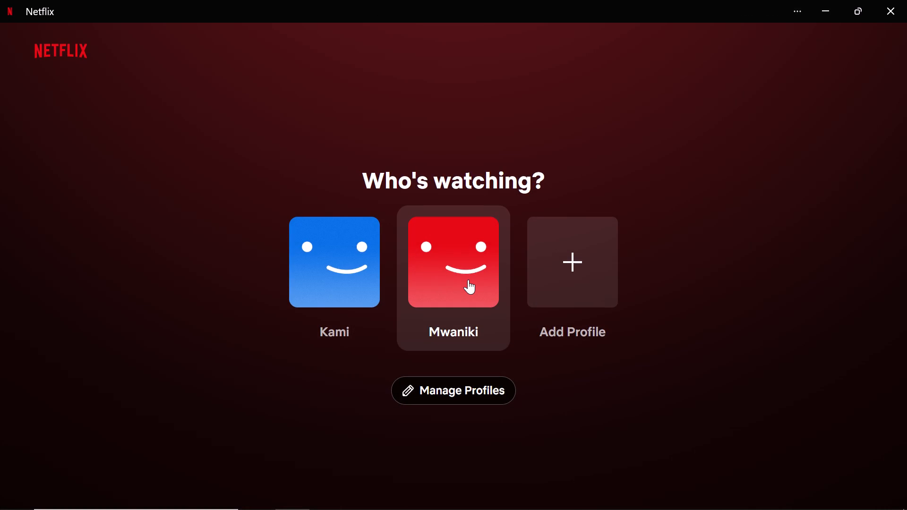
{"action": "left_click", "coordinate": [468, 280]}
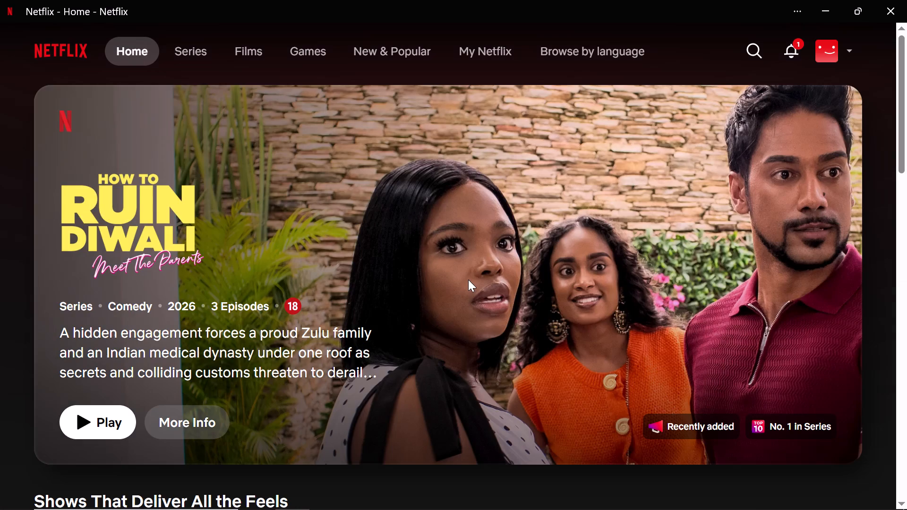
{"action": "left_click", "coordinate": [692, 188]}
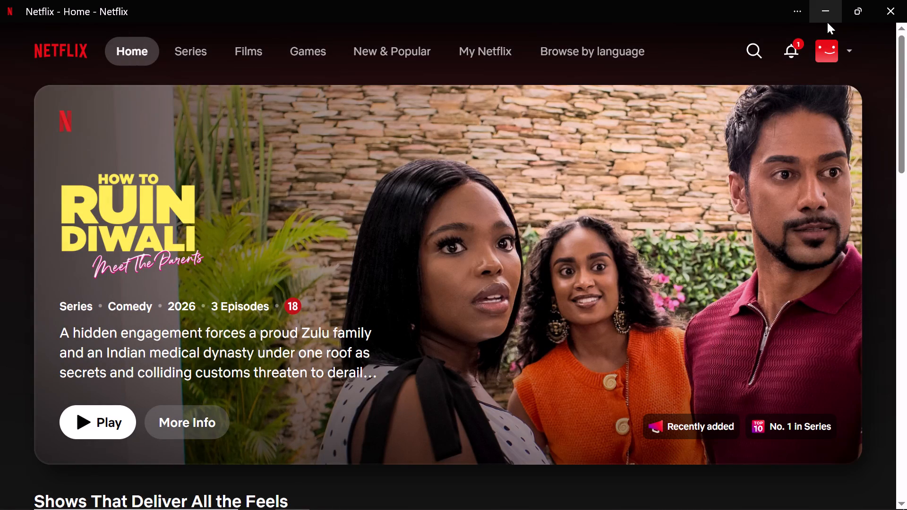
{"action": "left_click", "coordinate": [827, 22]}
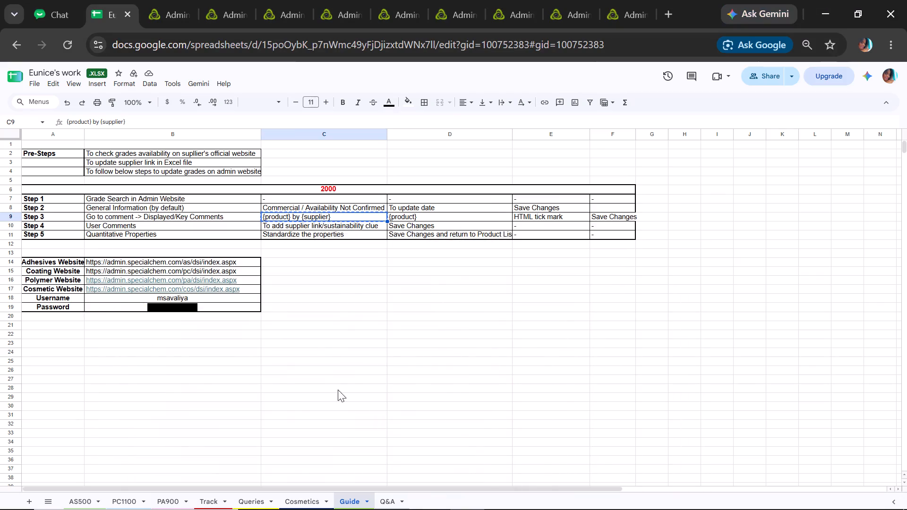
Copy Follicusan from the Cosmetics sheet, search for that grade on the admin site and open the CLR Berlin Follicusan record.
{"action": "left_click", "coordinate": [302, 499]}
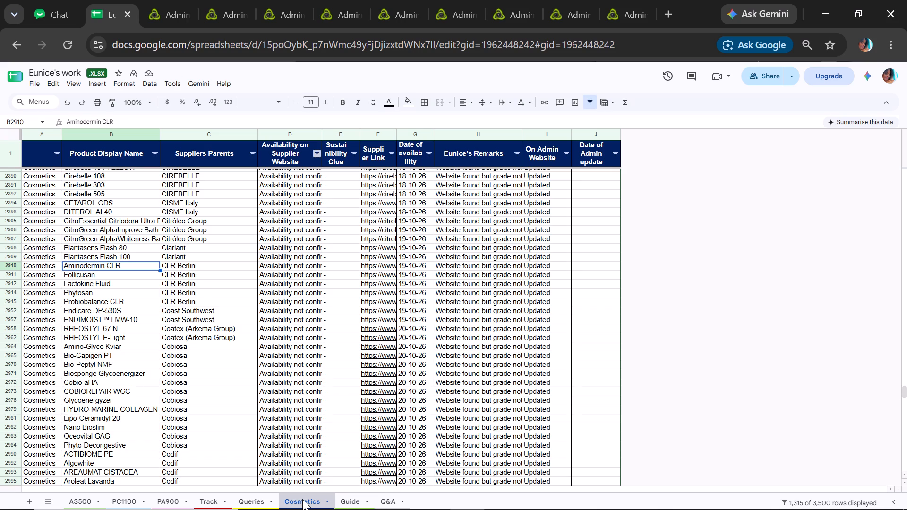
{"action": "left_click", "coordinate": [132, 272]}
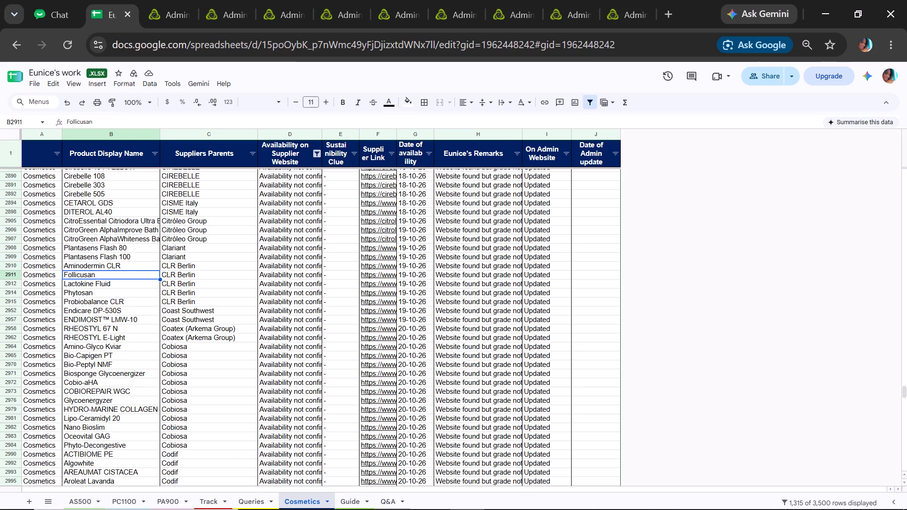
{"action": "key", "text": "ctrl+c"}
{"action": "left_click", "coordinate": [167, 2]}
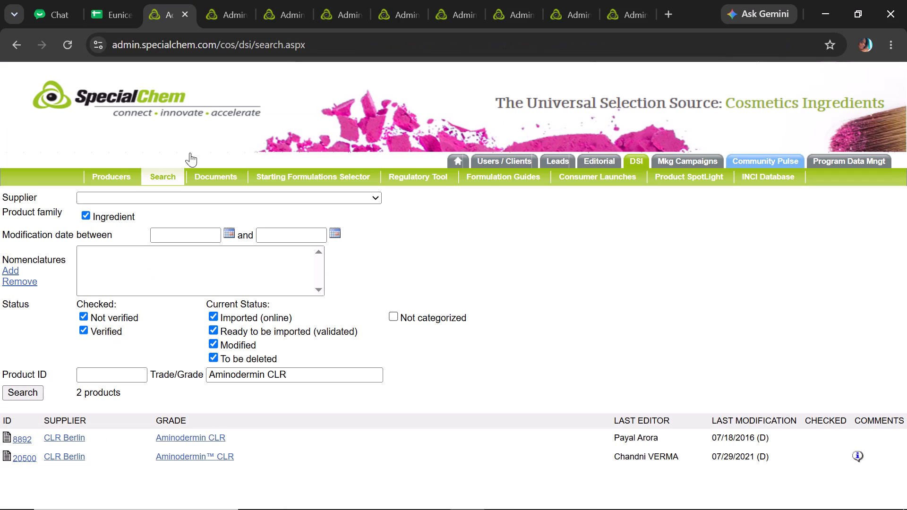
{"action": "left_click_drag", "start_coordinate": [308, 378], "coordinate": [41, 371]}
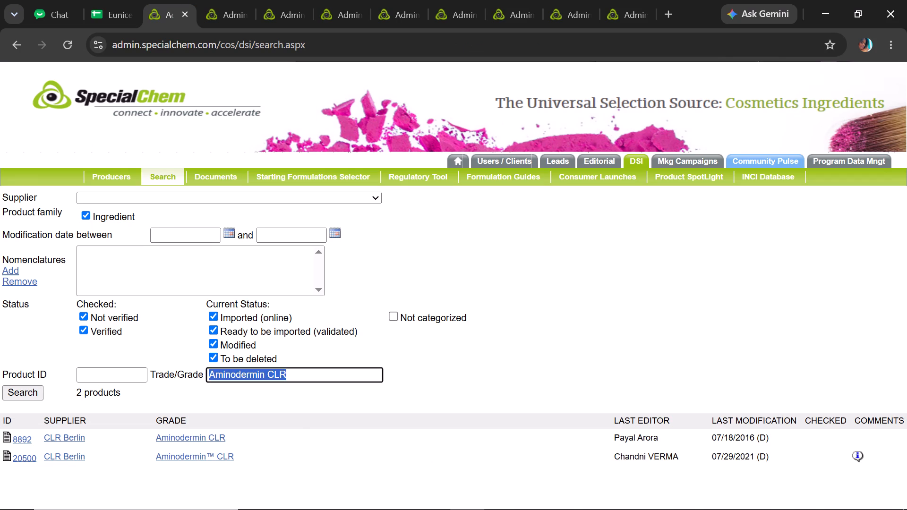
{"action": "key", "text": "ctrl+v"}
{"action": "left_click", "coordinate": [16, 391]}
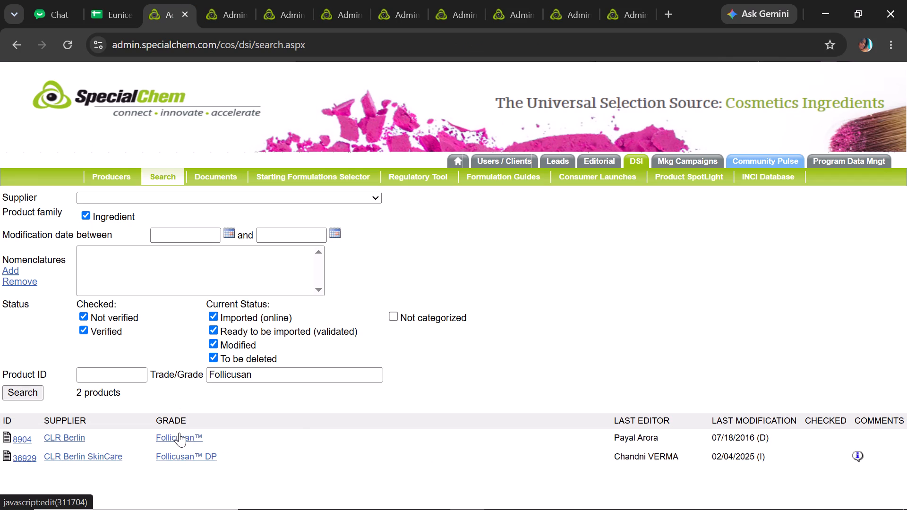
{"action": "left_click", "coordinate": [179, 433]}
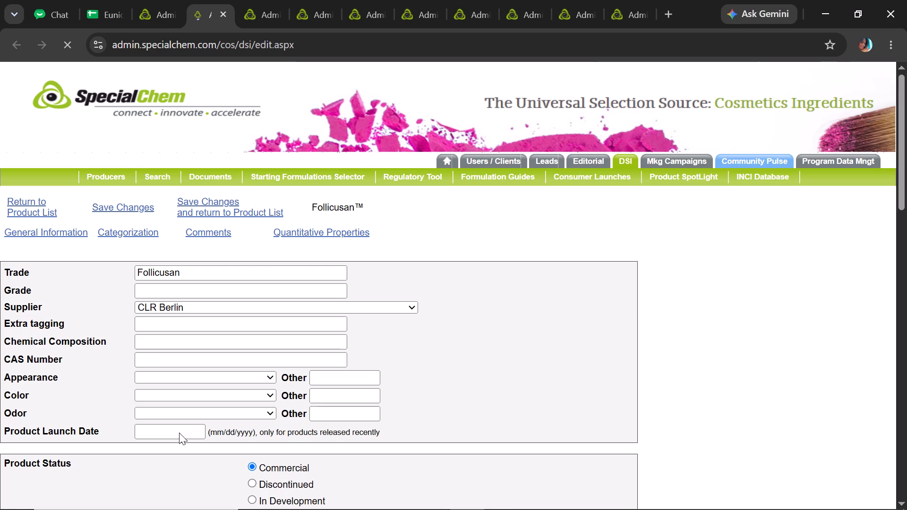
Set the Follicusan product status to Availability Not Confirmed and save the changes.
{"action": "left_click_drag", "start_coordinate": [903, 120], "coordinate": [904, 131]}
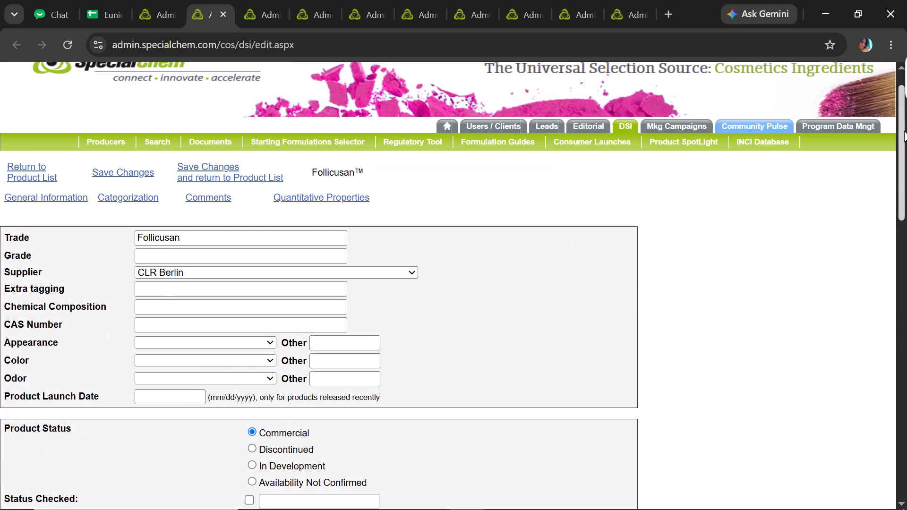
{"action": "left_click", "coordinate": [252, 480]}
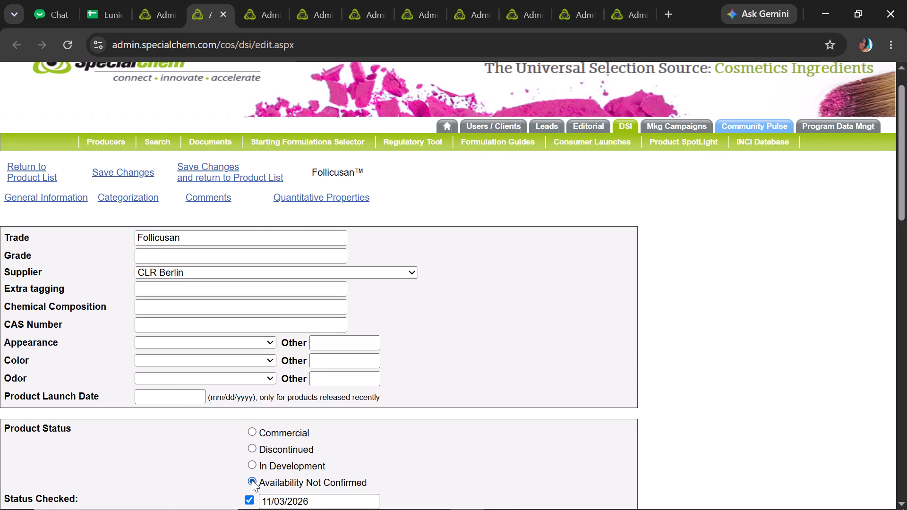
{"action": "left_click", "coordinate": [124, 170]}
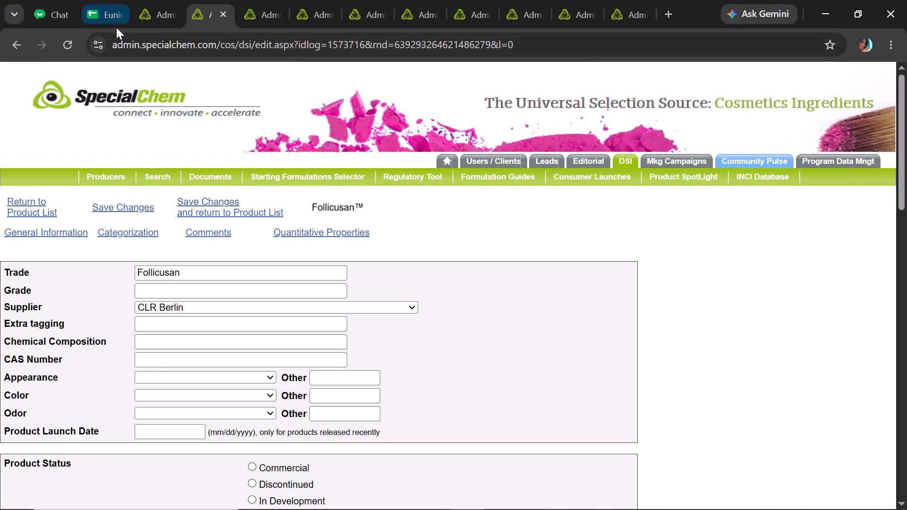
Insert the Guide's "{product} by {supplier}" plus "contains" before "Water, Alcohol Denat." at the start of the Follicusan key comments.
{"action": "left_click", "coordinate": [108, 14]}
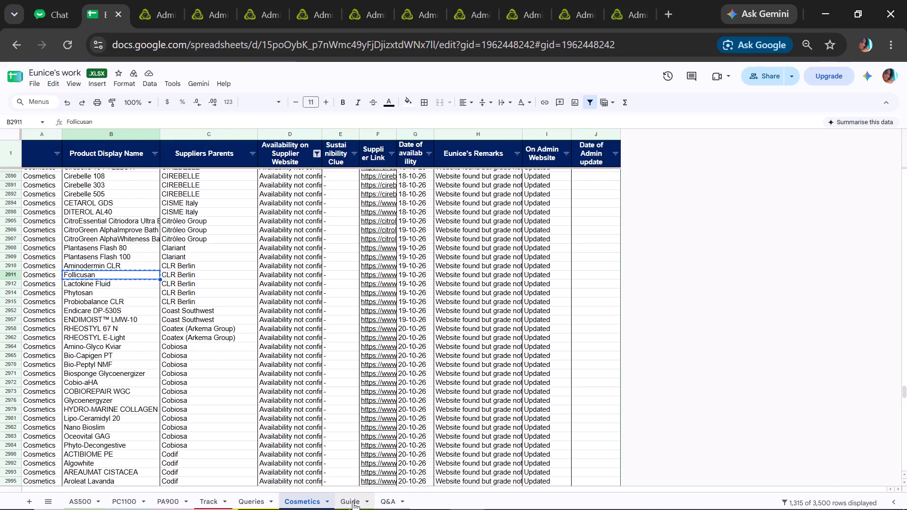
{"action": "left_click", "coordinate": [353, 501]}
{"action": "key", "text": "ctrl+c"}
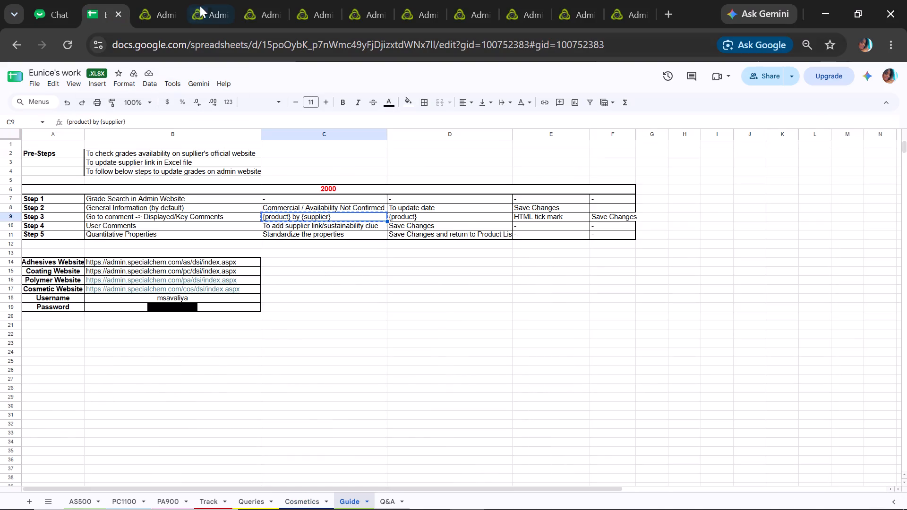
{"action": "left_click", "coordinate": [200, 4]}
{"action": "left_click", "coordinate": [210, 236]}
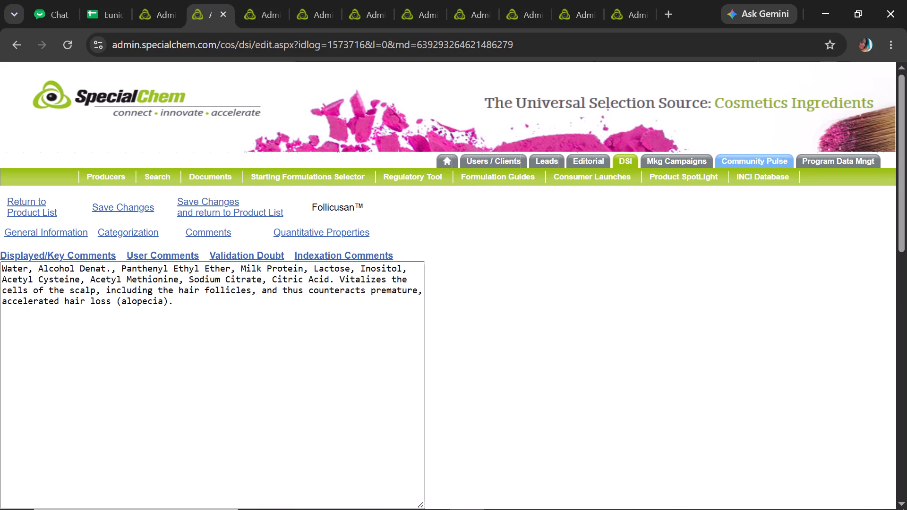
{"action": "left_click", "coordinate": [3, 271]}
{"action": "left_click", "coordinate": [3, 271]}
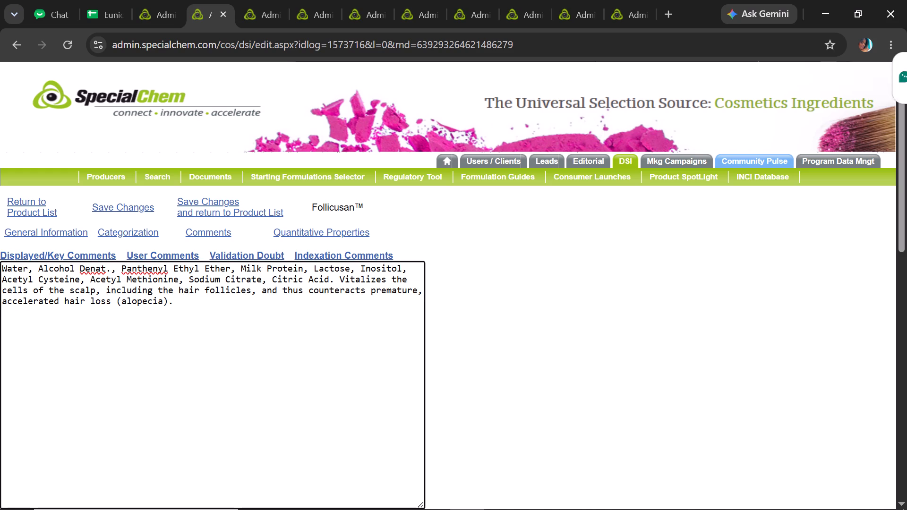
{"action": "key", "text": "ctrl+v"}
{"action": "key", "text": "space"}
{"action": "type", "text": "con"}
{"action": "type", "text": "tain"}
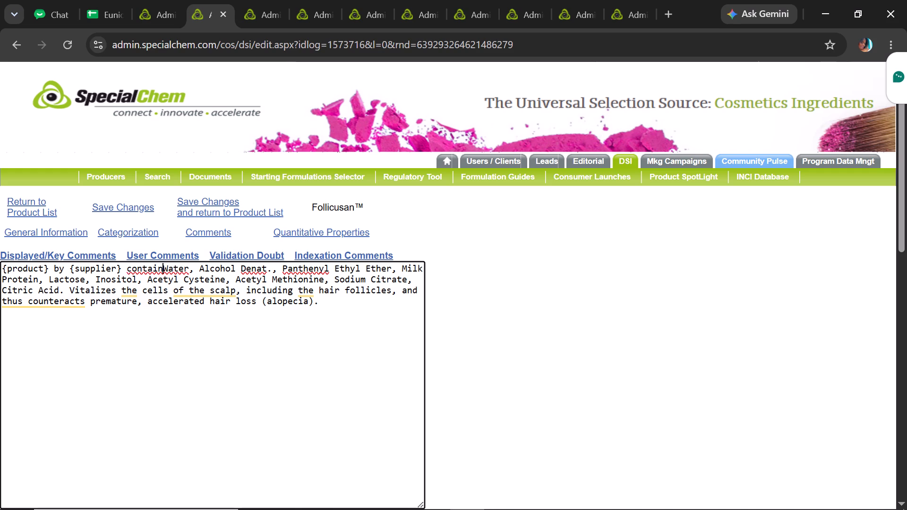
{"action": "key", "text": "s"}
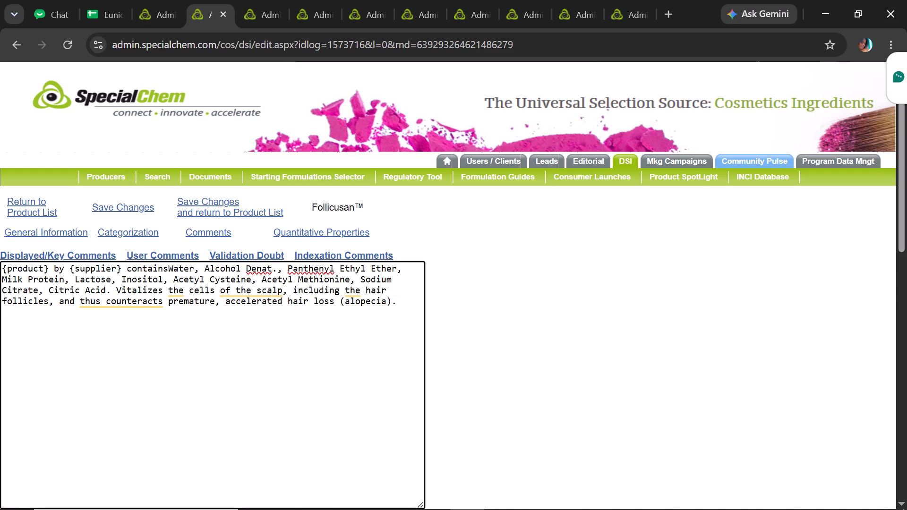
{"action": "key", "text": "space"}
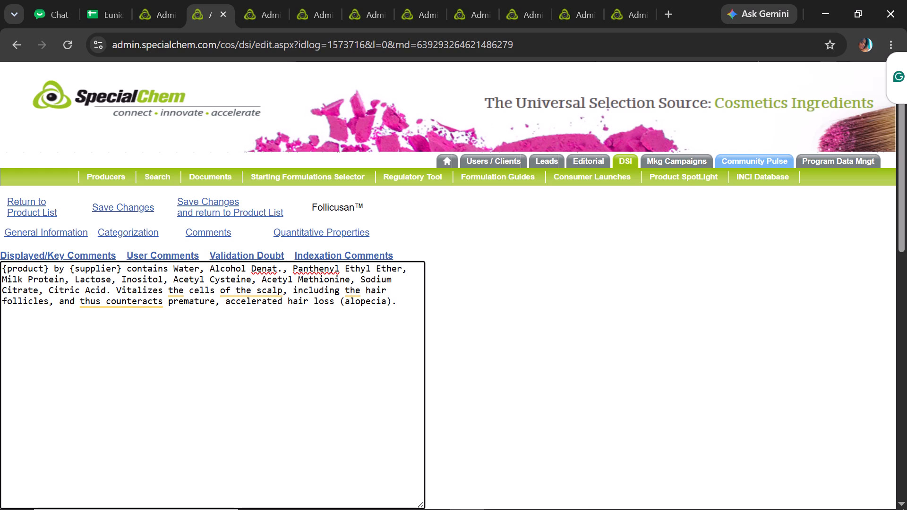
Insert a copy of "{product}" before "Vitalizes the cells of the scalp" in the key comments and lowercase "vitalizes".
{"action": "left_click_drag", "start_coordinate": [48, 271], "coordinate": [0, 259]}
{"action": "key", "text": "ctrl+c"}
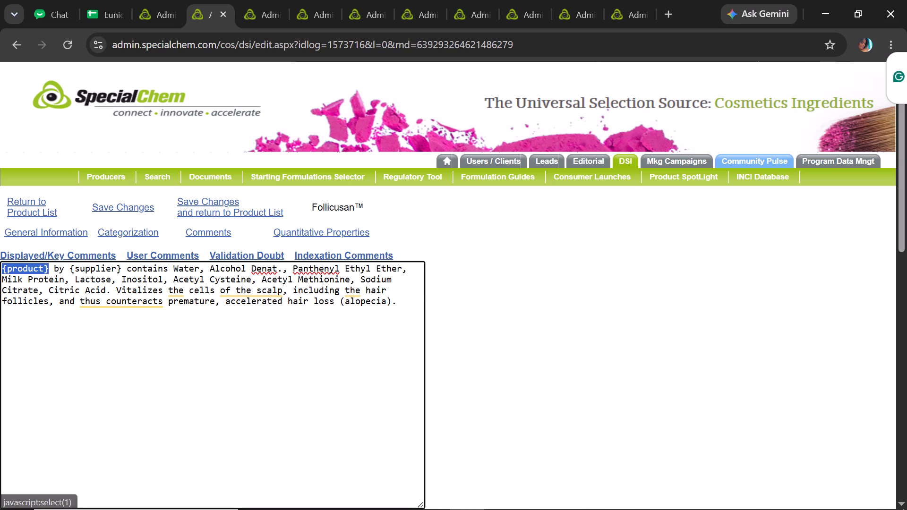
{"action": "left_click", "coordinate": [118, 291]}
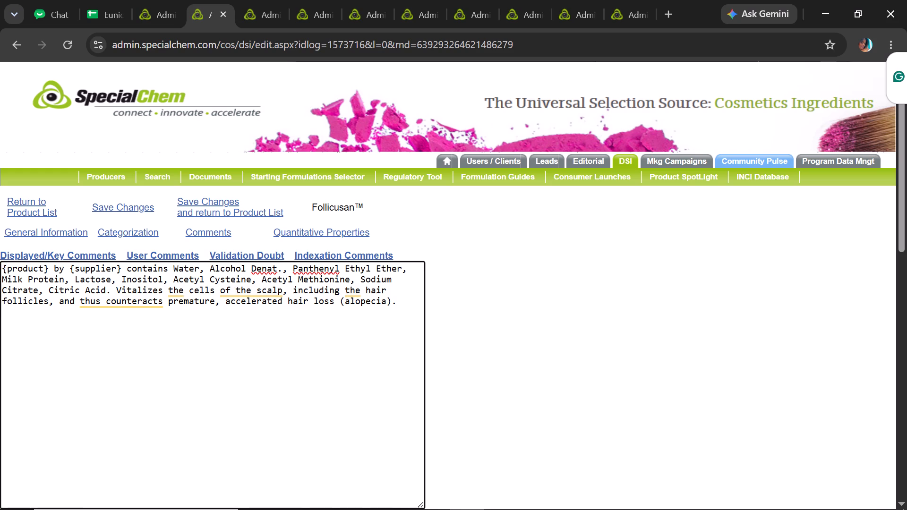
{"action": "key", "text": "ctrl+v"}
{"action": "key", "text": "space"}
{"action": "key", "text": "Delete"}
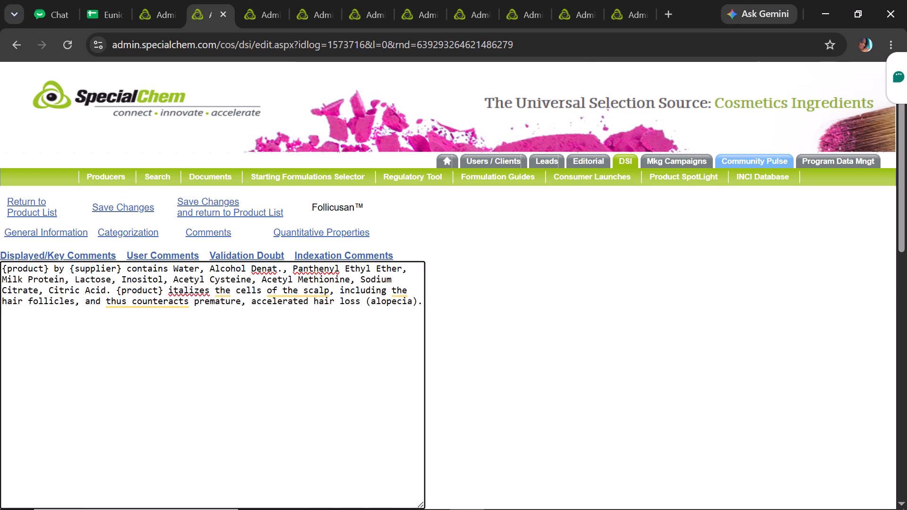
{"action": "key", "text": "v"}
Enable Display as HTML for the Follicusan key comments and save the changes.
{"action": "left_click_drag", "start_coordinate": [906, 196], "coordinate": [906, 217]}
{"action": "left_click", "coordinate": [81, 476]}
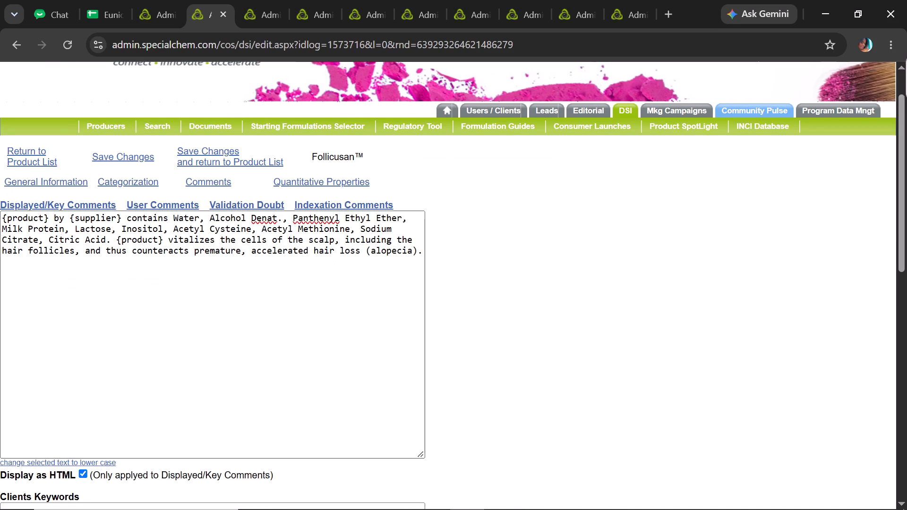
{"action": "left_click", "coordinate": [126, 157]}
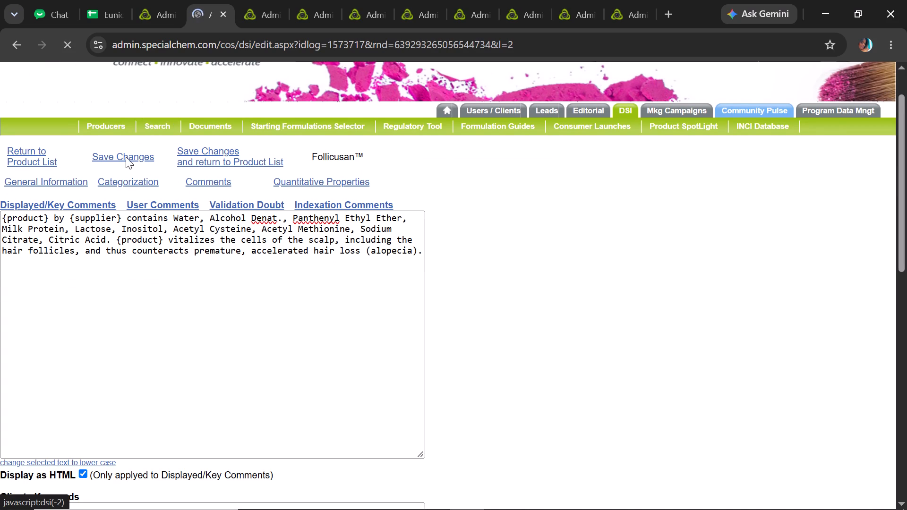
Shorten the first quantitative property's name to "pH" for Follicusan, then save the changes and return to the product list.
{"action": "left_click", "coordinate": [289, 234]}
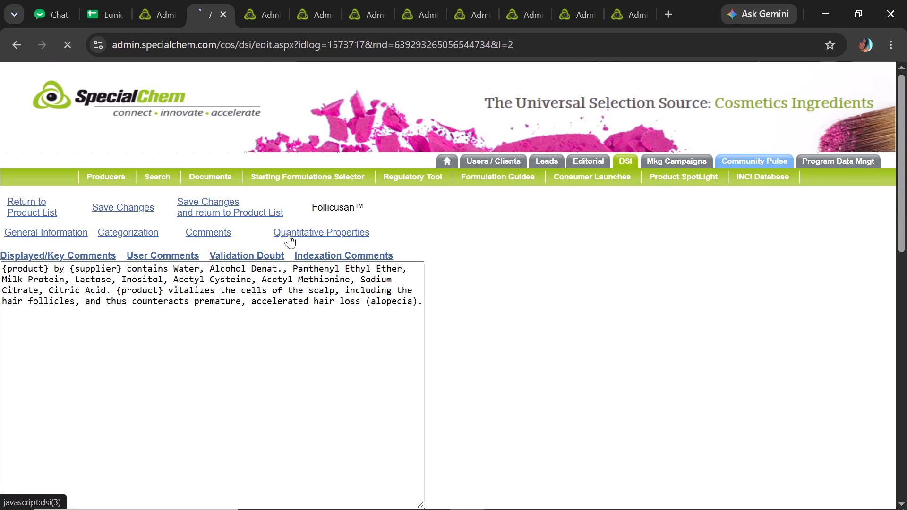
{"action": "left_click_drag", "start_coordinate": [65, 307], "coordinate": [28, 306]}
{"action": "key", "text": "BackSpace"}
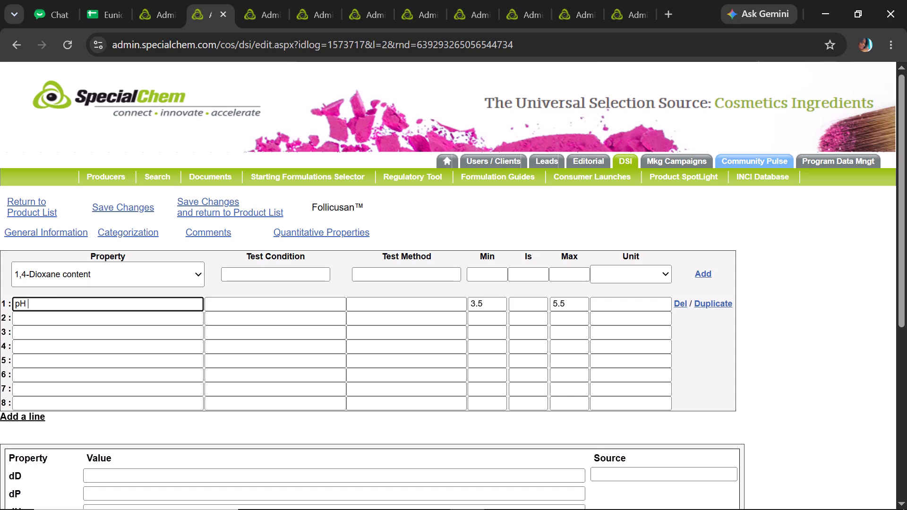
{"action": "left_click", "coordinate": [195, 202]}
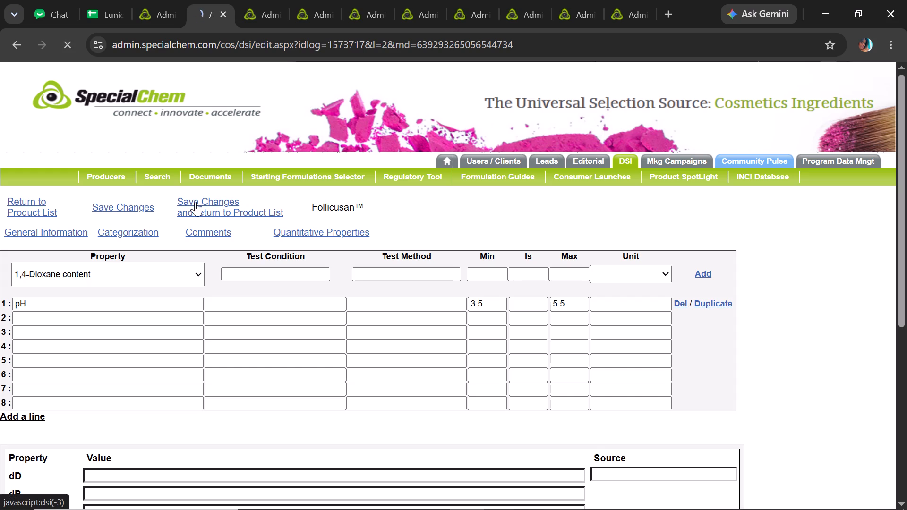
Copy the product name Lactokine Fluid from the Cosmetics sheet.
{"action": "left_click", "coordinate": [98, 0]}
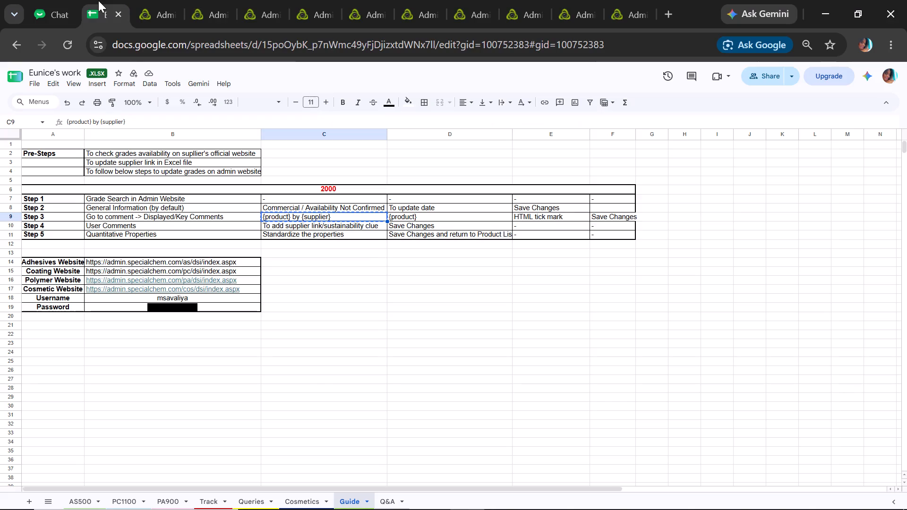
{"action": "left_click", "coordinate": [311, 492]}
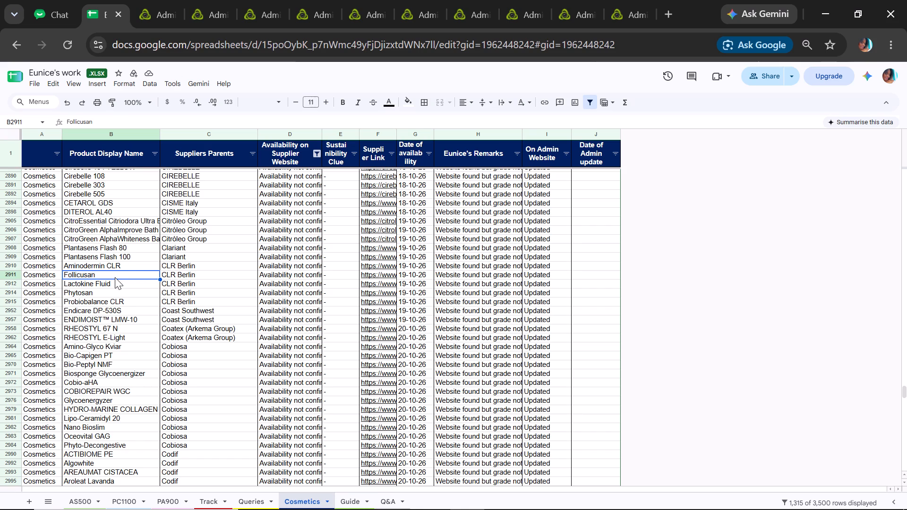
{"action": "left_click", "coordinate": [114, 284]}
{"action": "key", "text": "ctrl+c"}
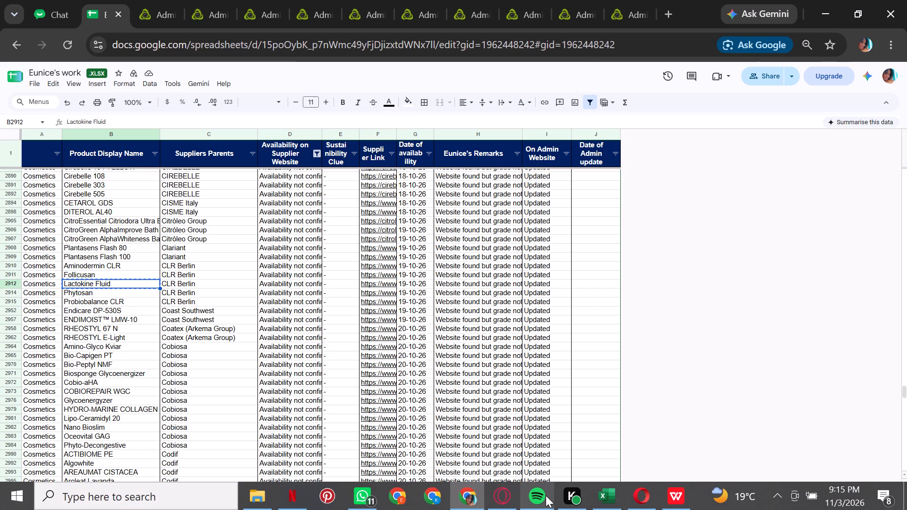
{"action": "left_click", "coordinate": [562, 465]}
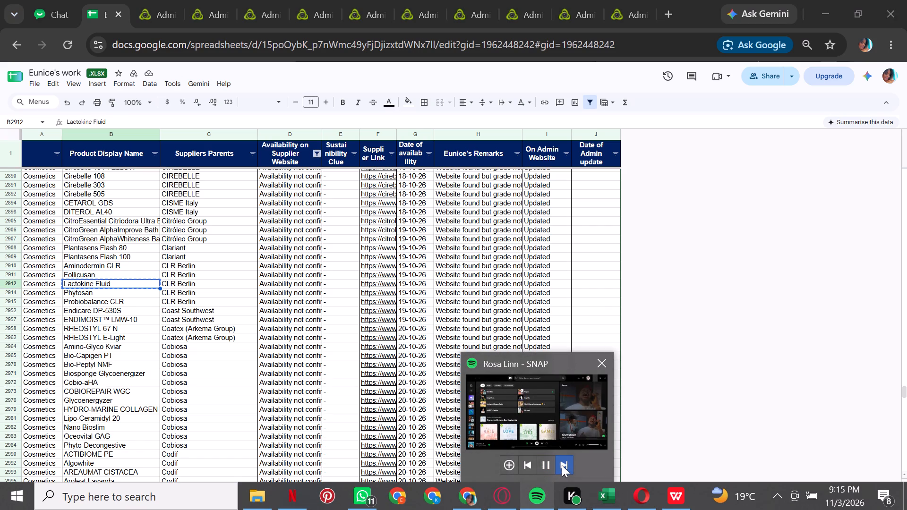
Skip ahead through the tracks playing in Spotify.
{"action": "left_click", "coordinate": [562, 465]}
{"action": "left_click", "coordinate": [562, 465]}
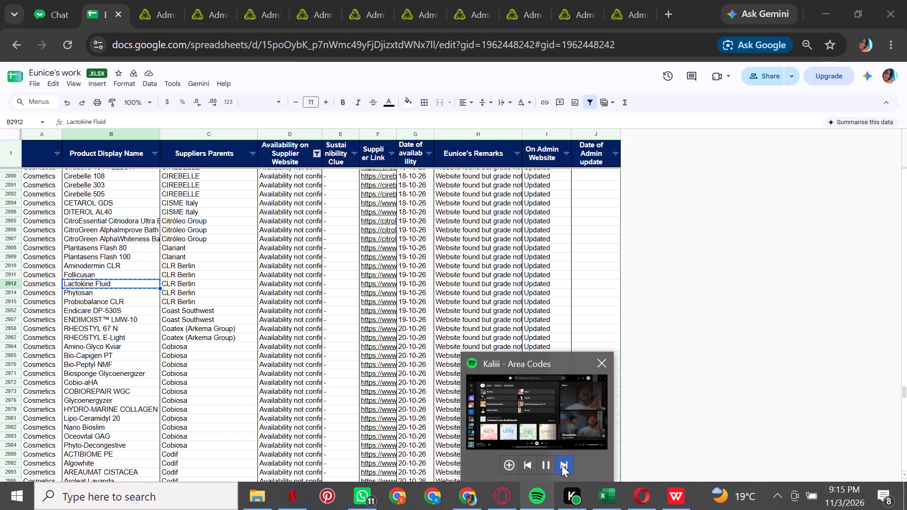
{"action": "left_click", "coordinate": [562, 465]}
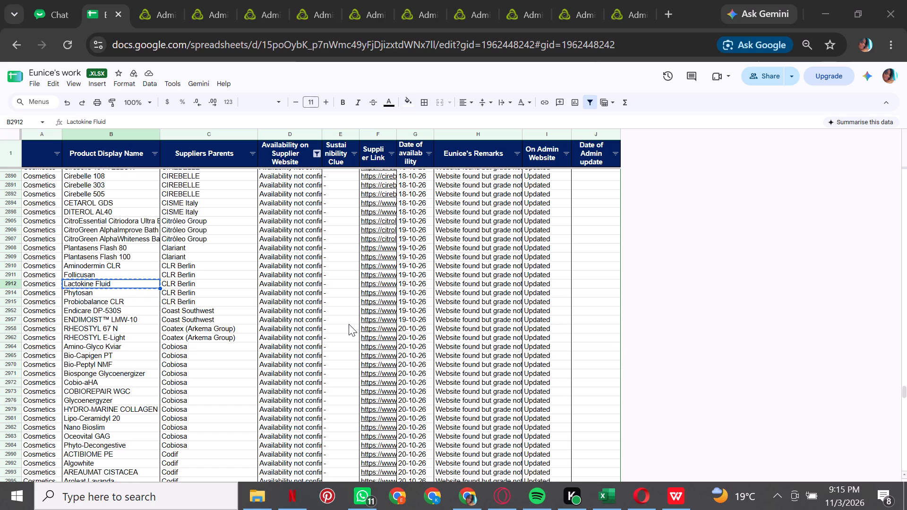
Search the SpecialChem admin site for the grade Lactokine Fluid and open the CLR Berlin Lactokine Fluid datasheet.
{"action": "left_click", "coordinate": [199, 0]}
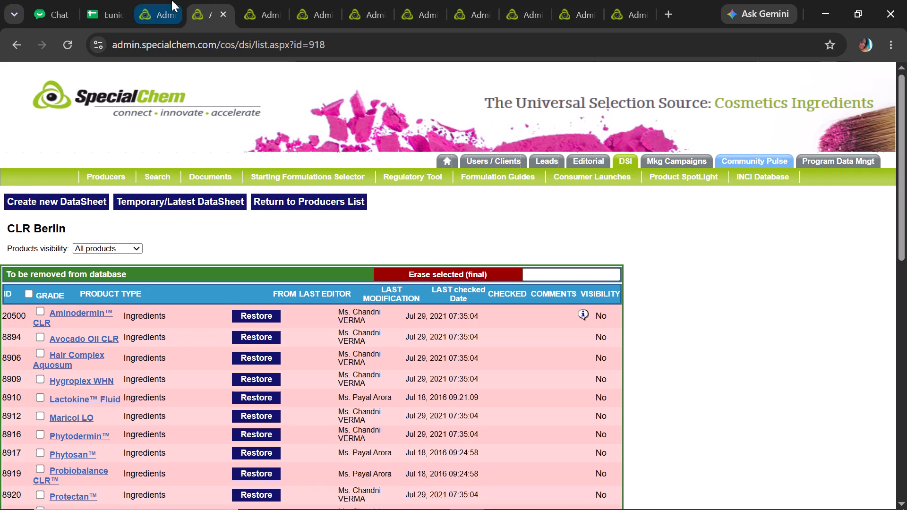
{"action": "left_click", "coordinate": [171, 0]}
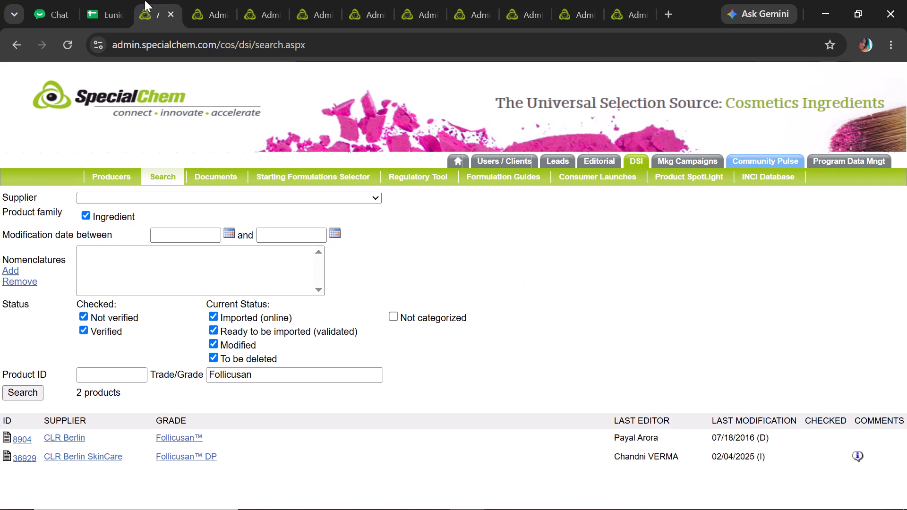
{"action": "left_click", "coordinate": [92, 7]}
{"action": "left_click", "coordinate": [156, 7]}
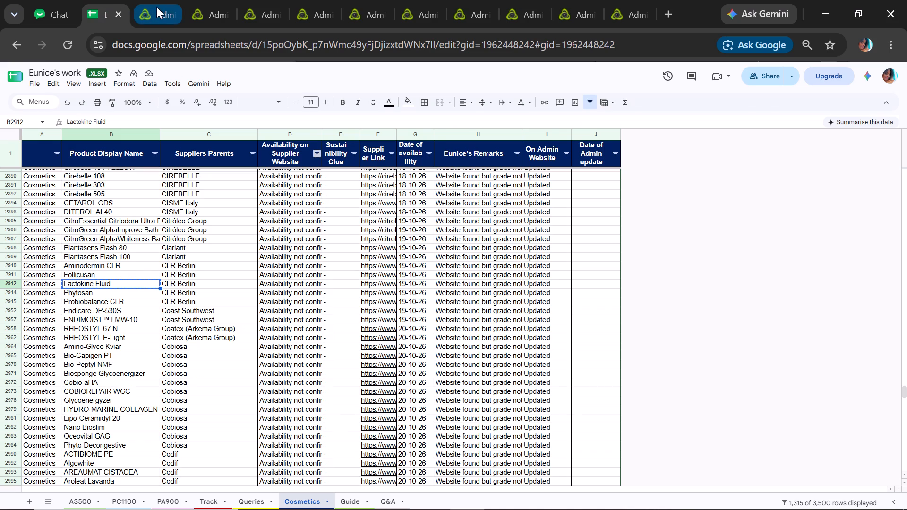
{"action": "left_click_drag", "start_coordinate": [300, 380], "coordinate": [52, 376]}
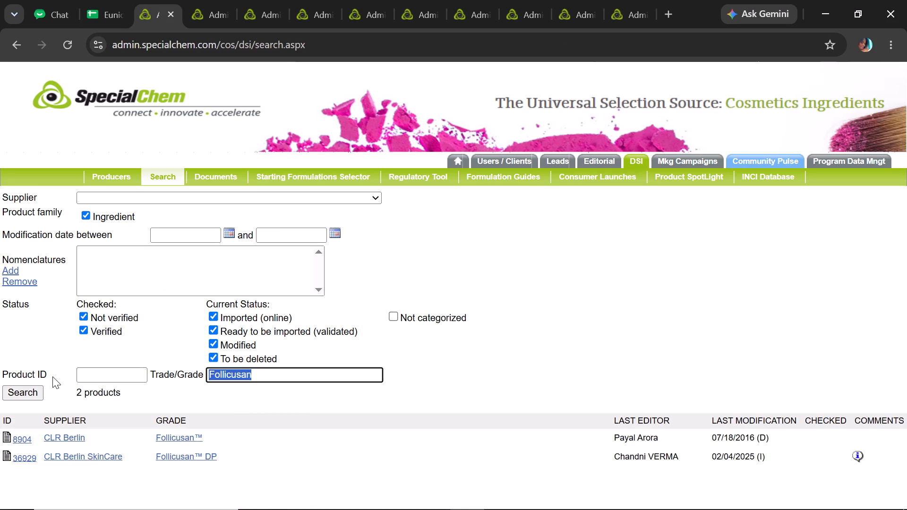
{"action": "key", "text": "ctrl+v"}
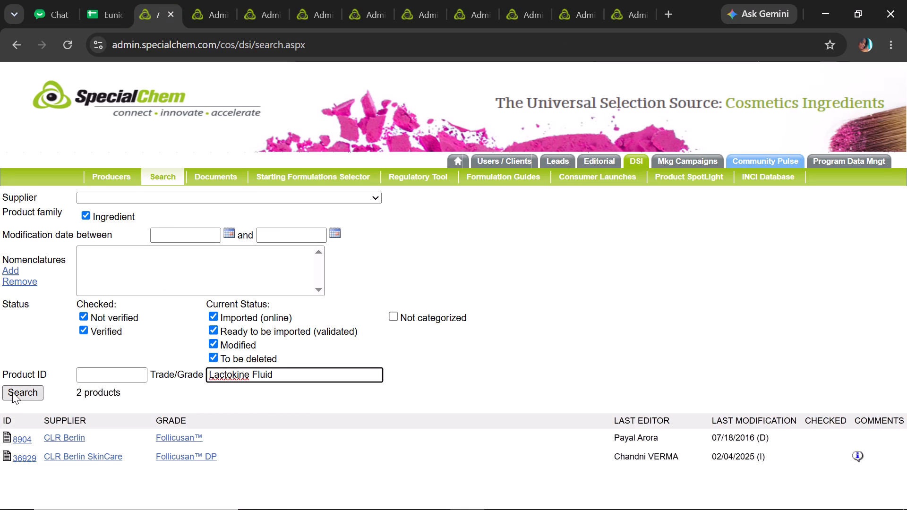
{"action": "left_click", "coordinate": [12, 392]}
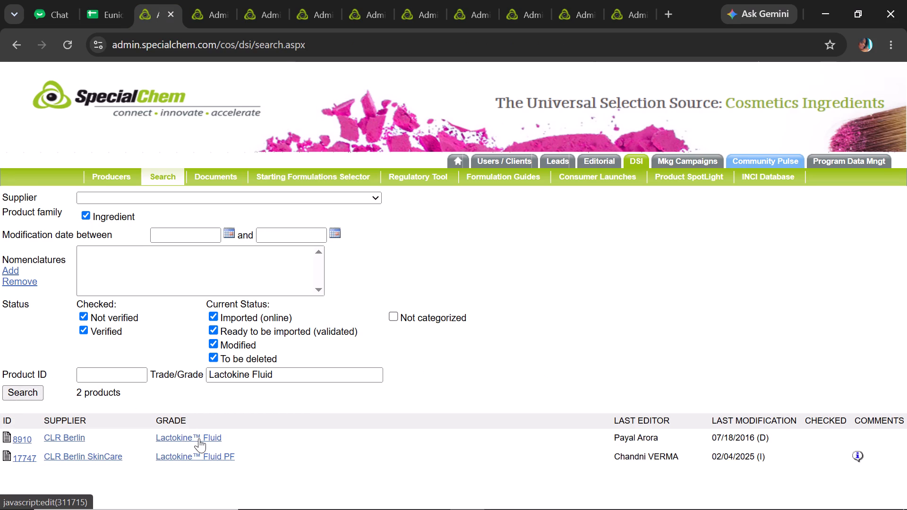
{"action": "left_click", "coordinate": [199, 438]}
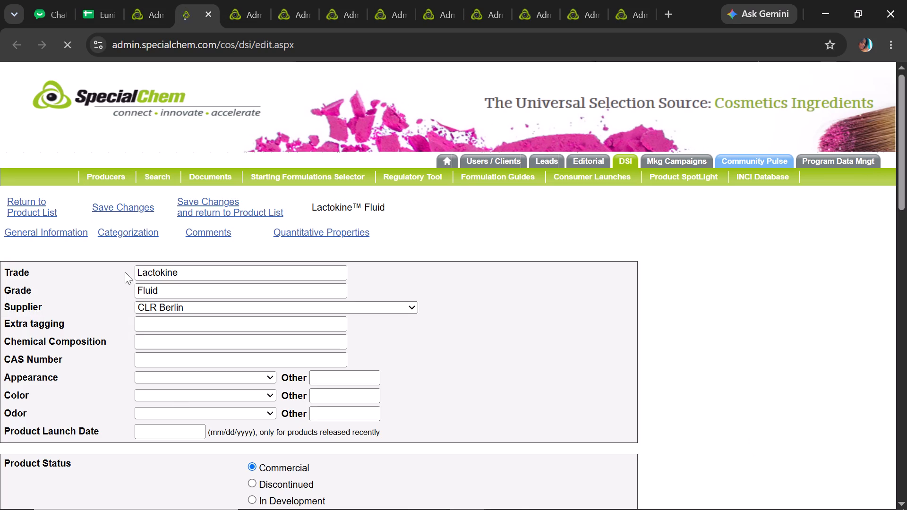
Copy the "{product} by {supplier}" template text from the Guide sheet of the spreadsheet.
{"action": "left_click", "coordinate": [102, 17]}
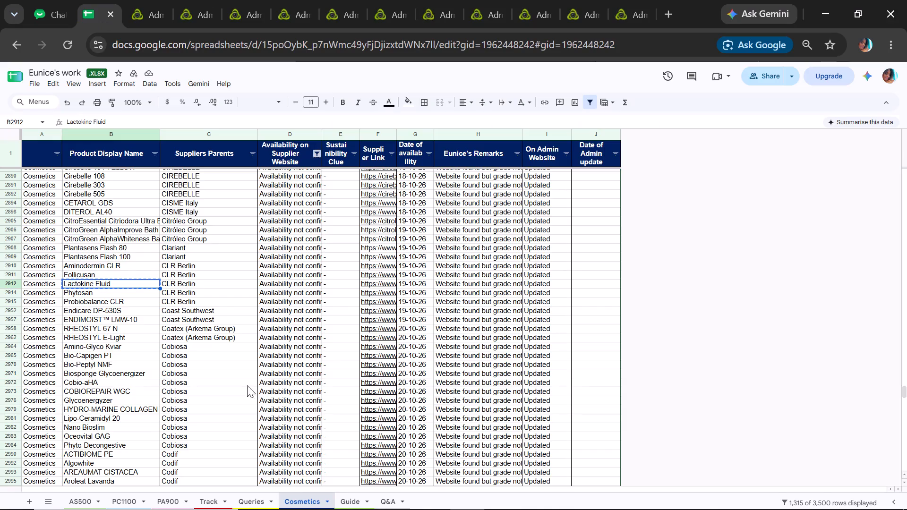
{"action": "left_click", "coordinate": [342, 499]}
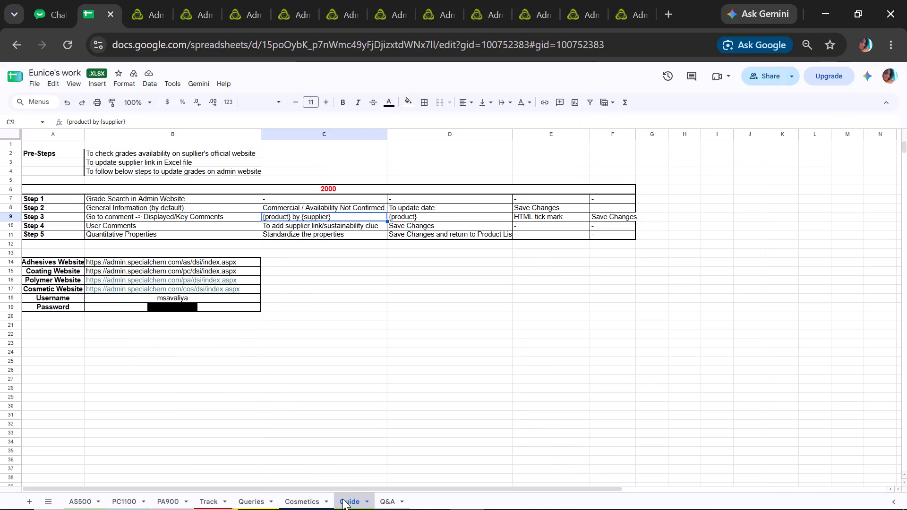
{"action": "key", "text": "ctrl+c"}
Set Lactokine Fluid's product status to Availability Not Confirmed on the admin site and save the changes.
{"action": "left_click", "coordinate": [181, 0]}
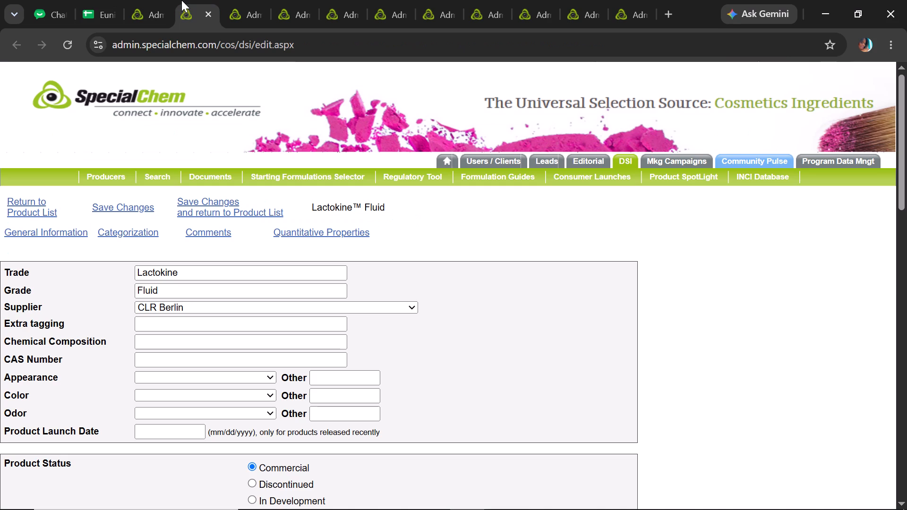
{"action": "left_click_drag", "start_coordinate": [906, 139], "coordinate": [906, 152]}
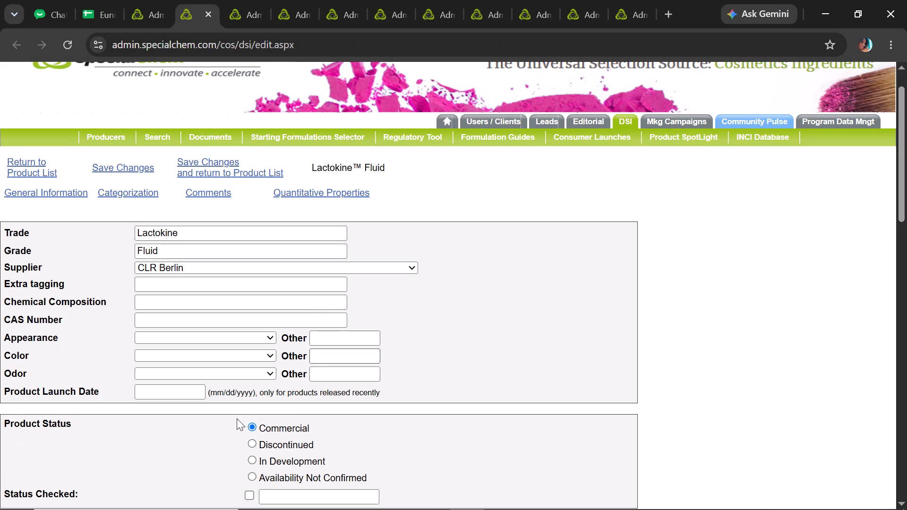
{"action": "left_click", "coordinate": [251, 477]}
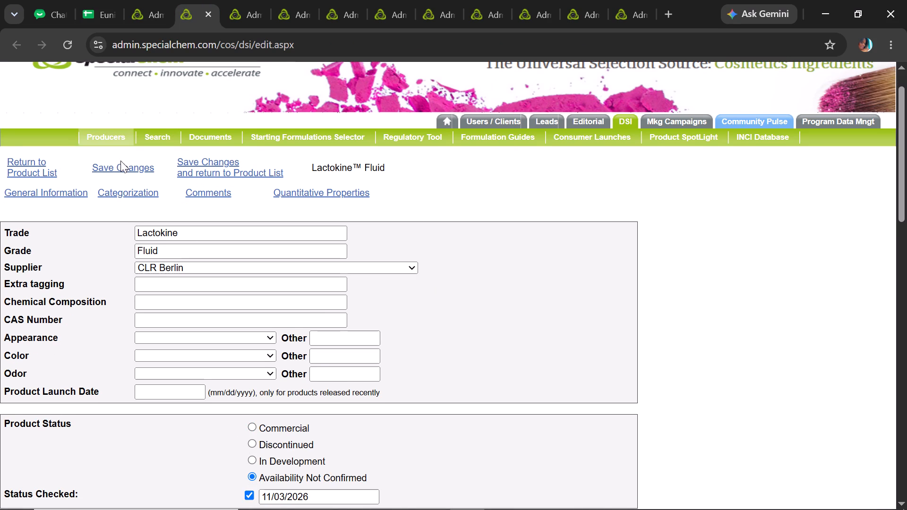
{"action": "left_click", "coordinate": [124, 169]}
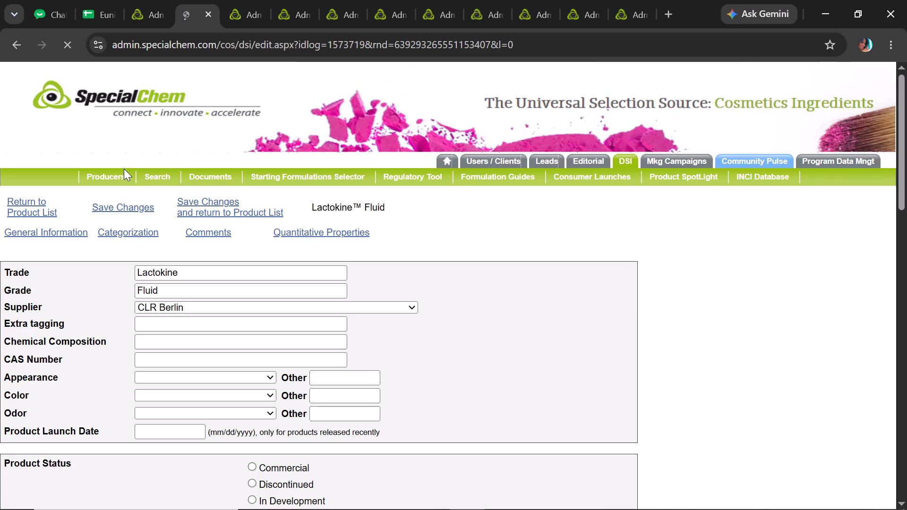
Begin the Lactokine Fluid key comments with "{product} by {supplier} is a" and lowercase "milk-based".
{"action": "left_click", "coordinate": [212, 236]}
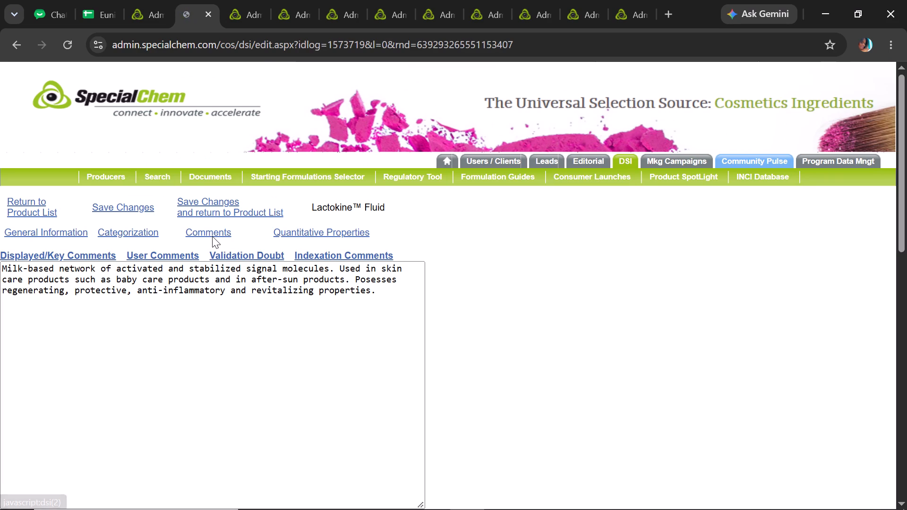
{"action": "left_click", "coordinate": [0, 271]}
{"action": "left_click", "coordinate": [0, 271]}
{"action": "left_click", "coordinate": [0, 271]}
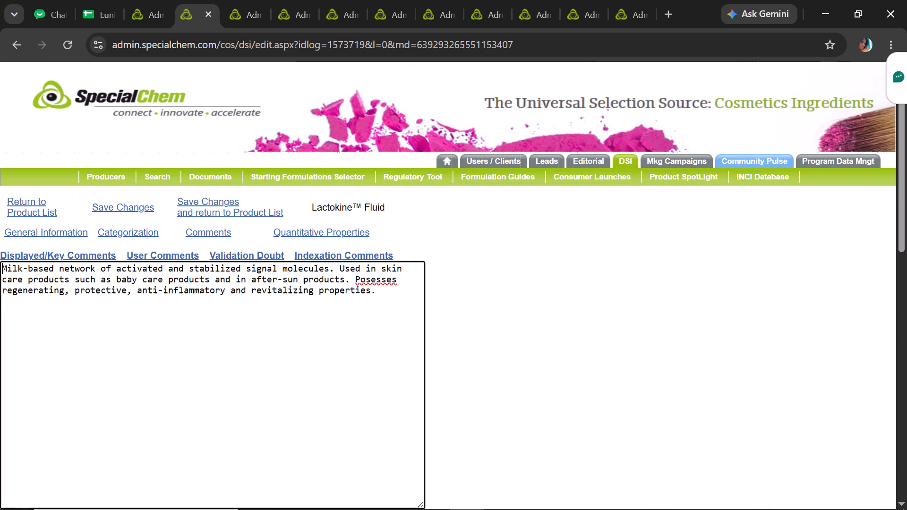
{"action": "key", "text": "ctrl+v"}
{"action": "key", "text": "space"}
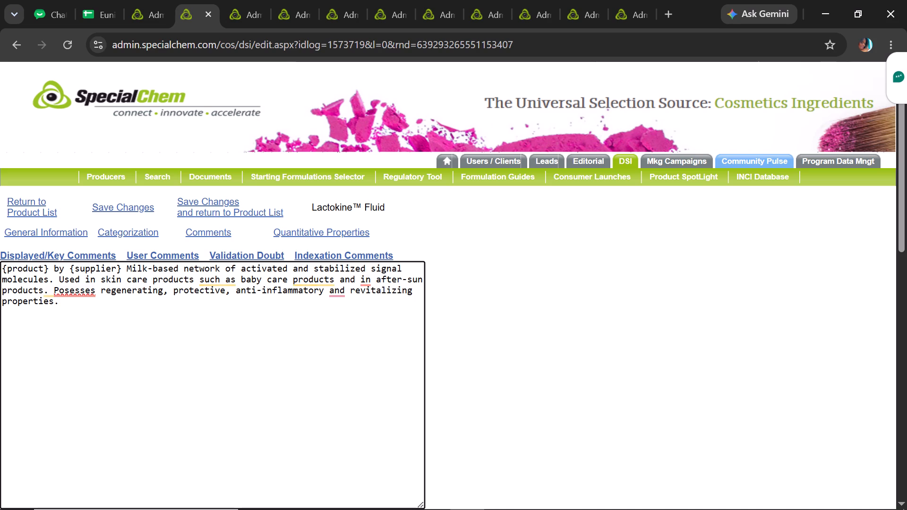
{"action": "type", "text": "is a"}
{"action": "key", "text": "space"}
{"action": "key", "text": "Delete"}
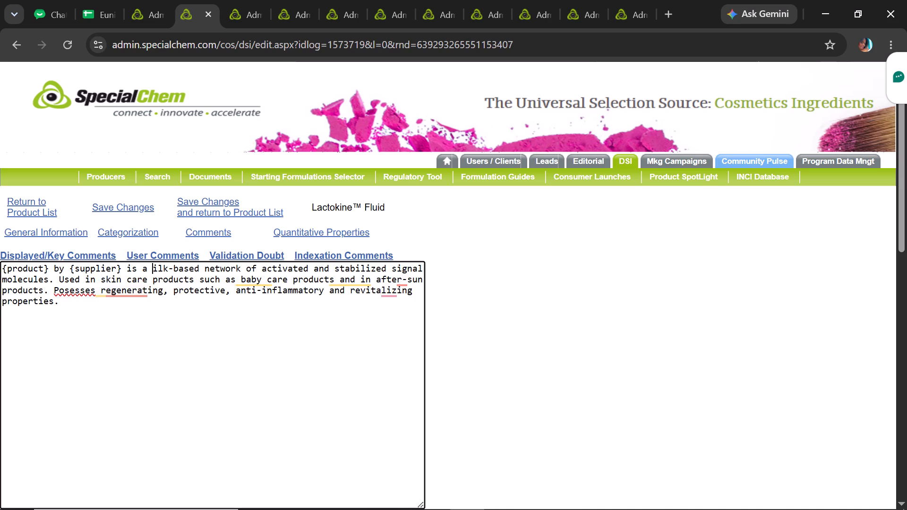
{"action": "key", "text": "m"}
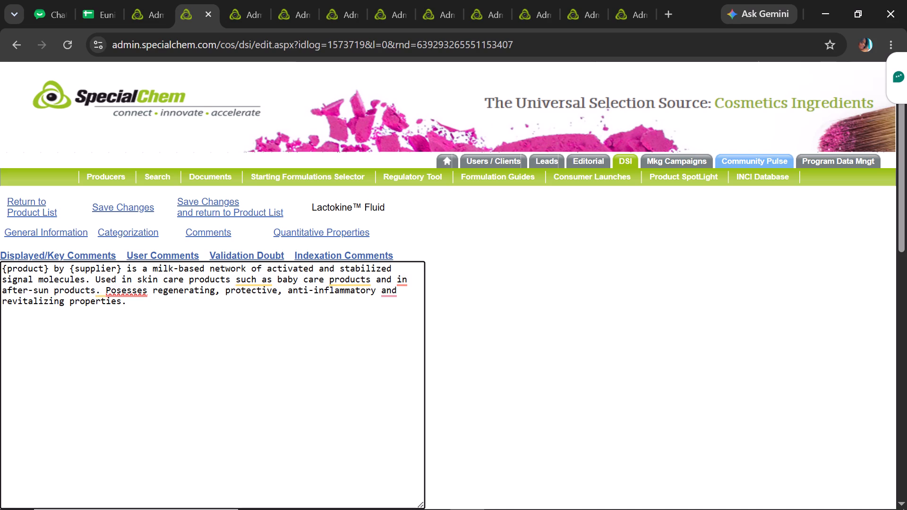
Copy the "{product}" placeholder from the start of the key comments.
{"action": "left_click_drag", "start_coordinate": [50, 271], "coordinate": [0, 265]}
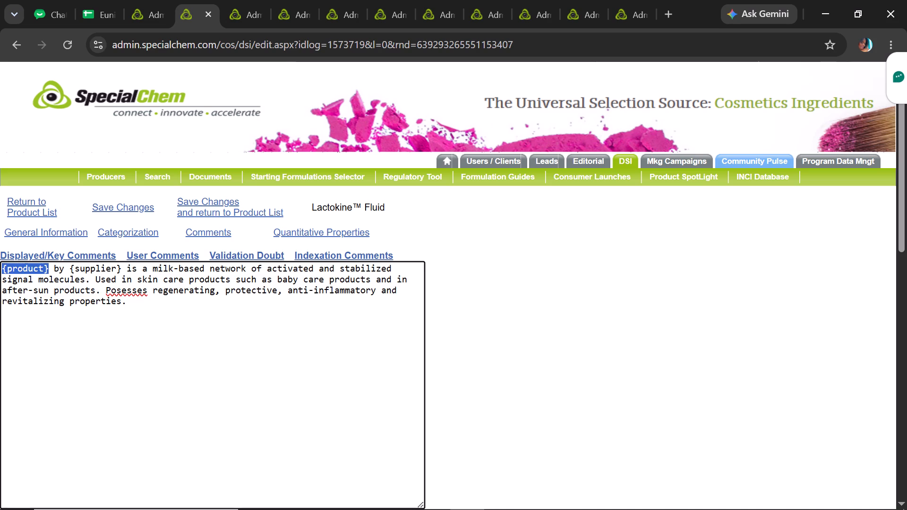
{"action": "key", "text": "ctrl+c"}
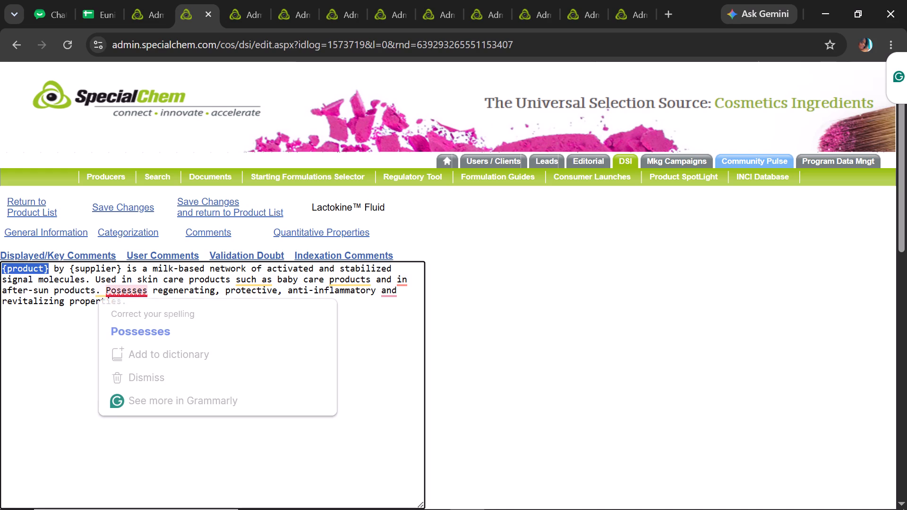
Correct the key comments' wording to "Possesses", "anti-inflammatory, and revitalizing" and "baby care products and after-sun products".
{"action": "left_click", "coordinate": [149, 314]}
{"action": "type", "text": "Possesses"}
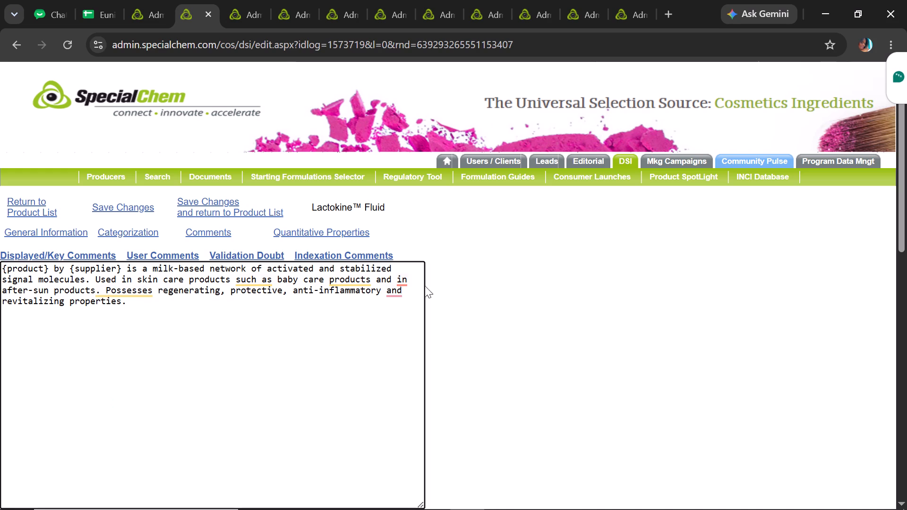
{"action": "left_click", "coordinate": [403, 311]}
{"action": "key", "text": "comma"}
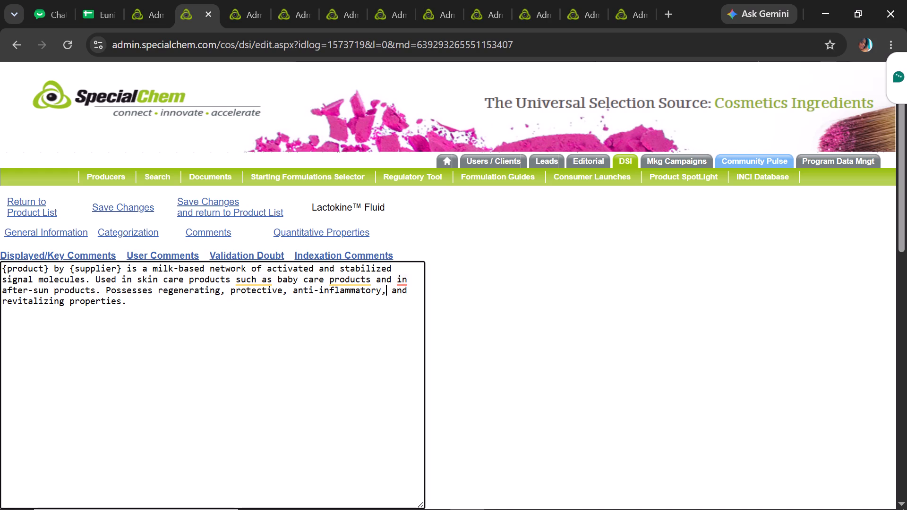
{"action": "left_click", "coordinate": [418, 309]}
{"action": "key", "text": "BackSpace"}
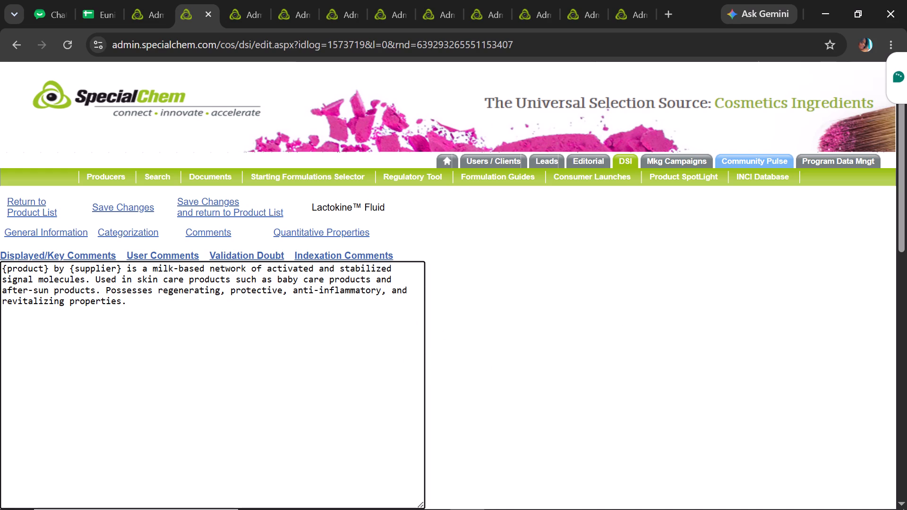
Insert the copied "{product}" before "Possesses" in the key comments and lowercase "possesses".
{"action": "left_click", "coordinate": [107, 295]}
{"action": "key", "text": "ctrl+v"}
{"action": "key", "text": "space"}
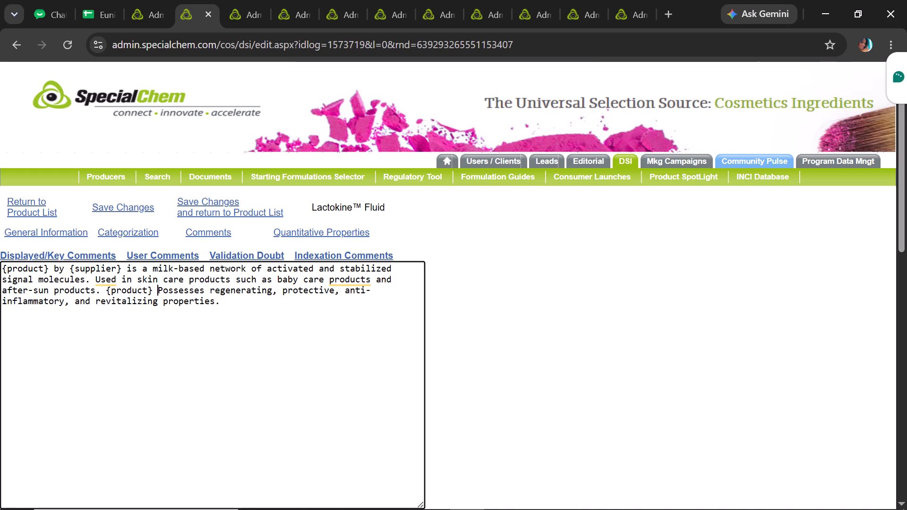
{"action": "key", "text": "Delete"}
{"action": "key", "text": "p"}
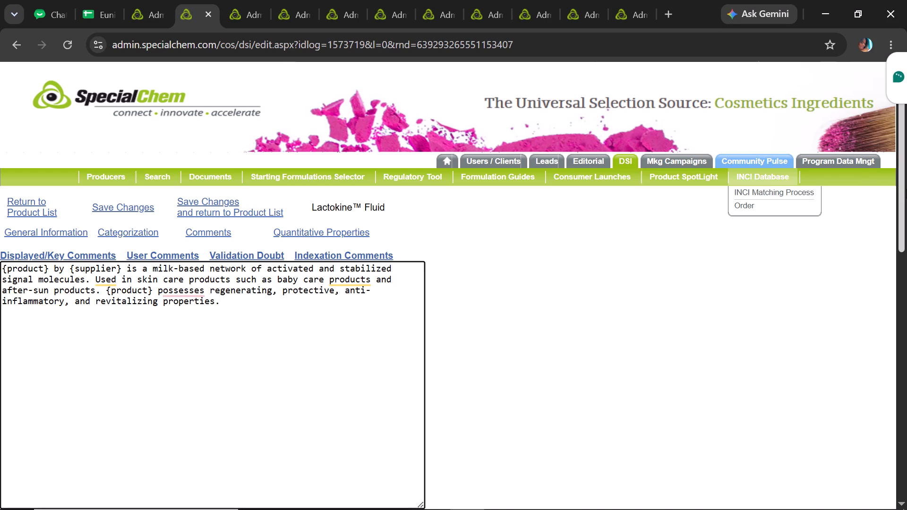
Enable Display as HTML for the Lactokine Fluid key comments and save the changes.
{"action": "left_click_drag", "start_coordinate": [906, 188], "coordinate": [906, 195]}
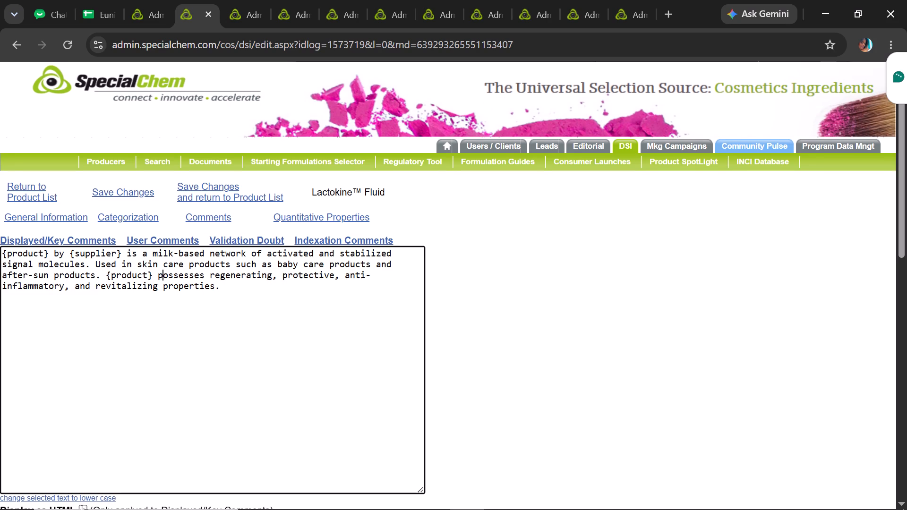
{"action": "left_click", "coordinate": [83, 505]}
{"action": "left_click", "coordinate": [126, 191]}
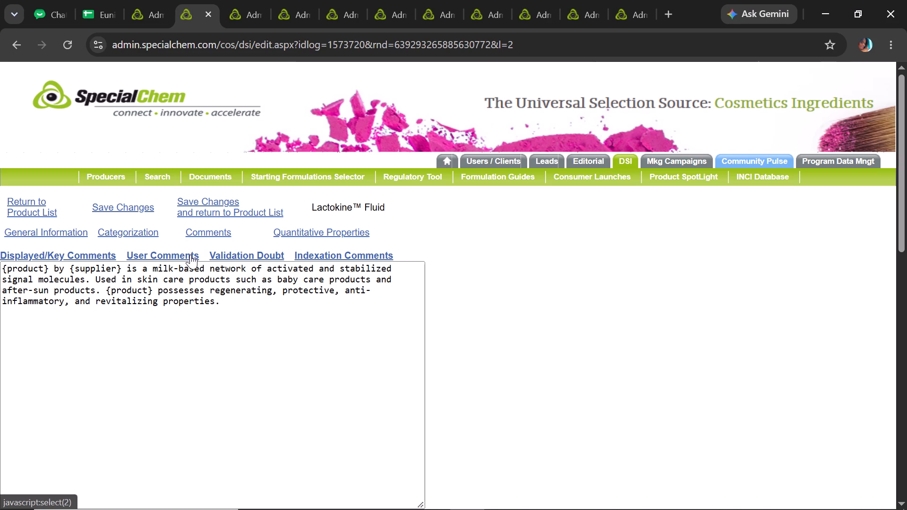
Check Lactokine Fluid's quantitative properties and comments, then save the changes and return to the product list.
{"action": "left_click_drag", "start_coordinate": [906, 110], "coordinate": [906, 132]}
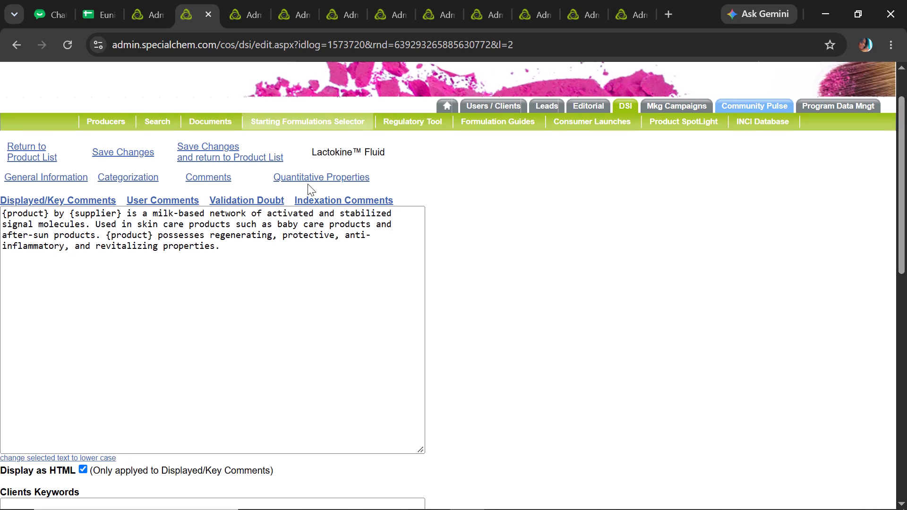
{"action": "left_click", "coordinate": [308, 178]}
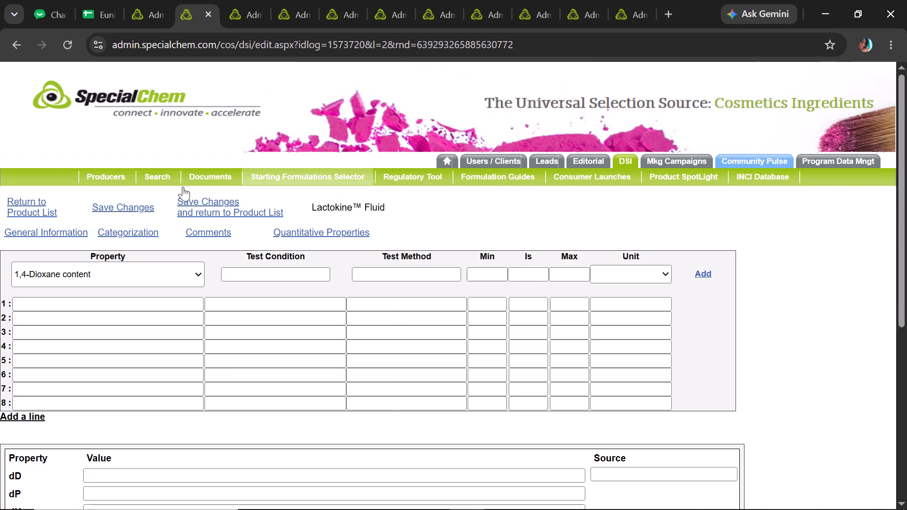
{"action": "left_click", "coordinate": [207, 232]}
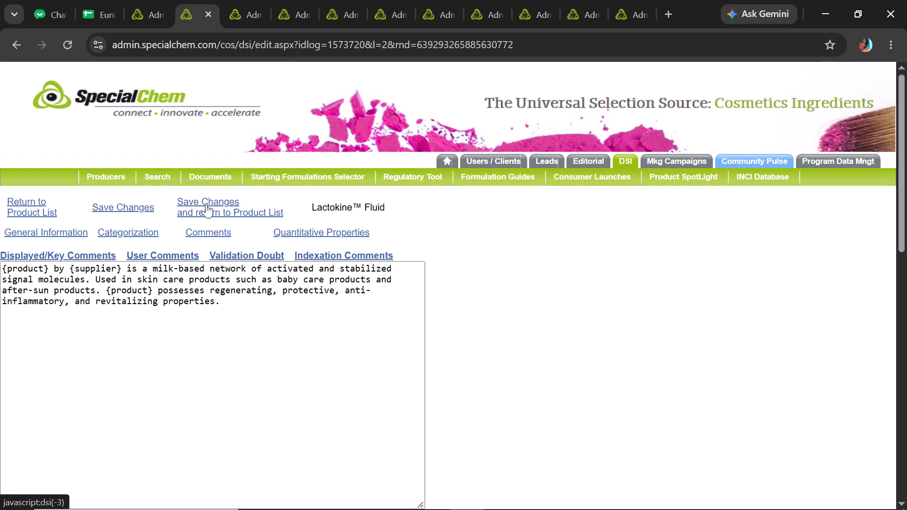
{"action": "left_click", "coordinate": [206, 204]}
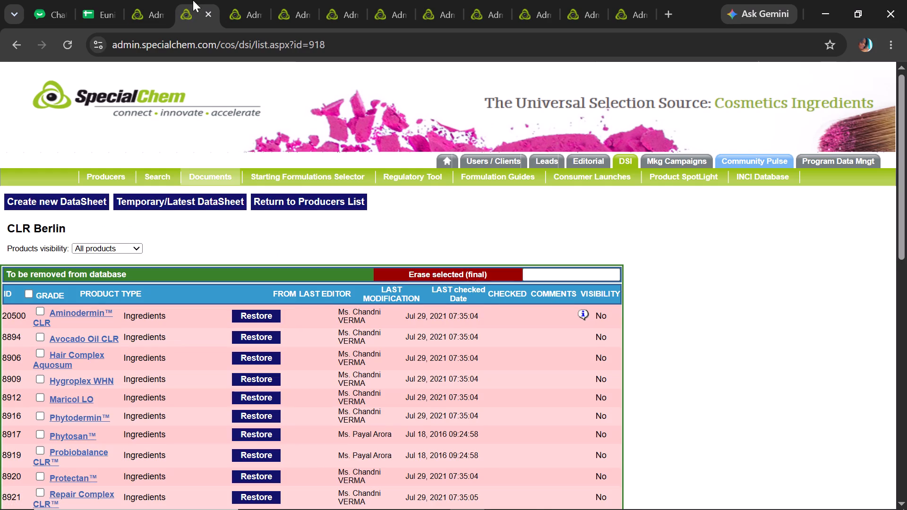
Copy Phytosan from the Cosmetics sheet, search for it by trade/grade on the admin site, and open the CLR Berlin Phytosan record.
{"action": "left_click", "coordinate": [102, 10]}
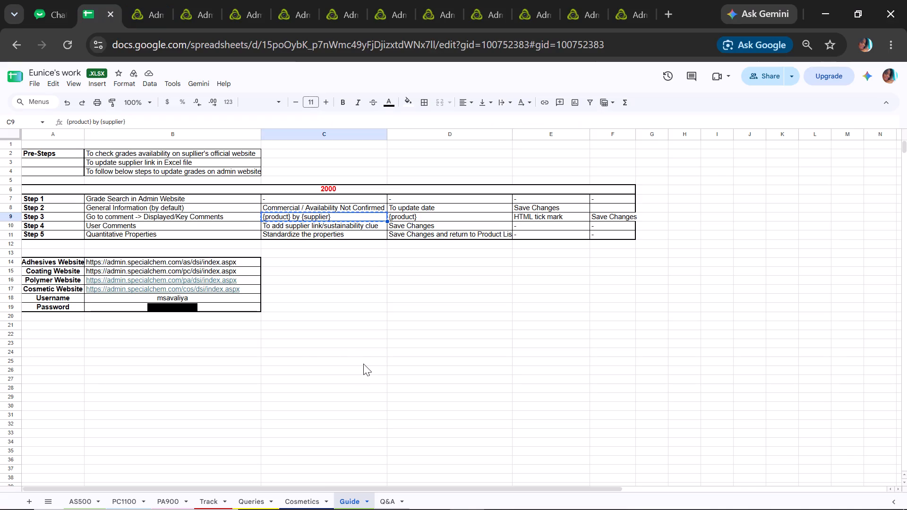
{"action": "left_click", "coordinate": [305, 494]}
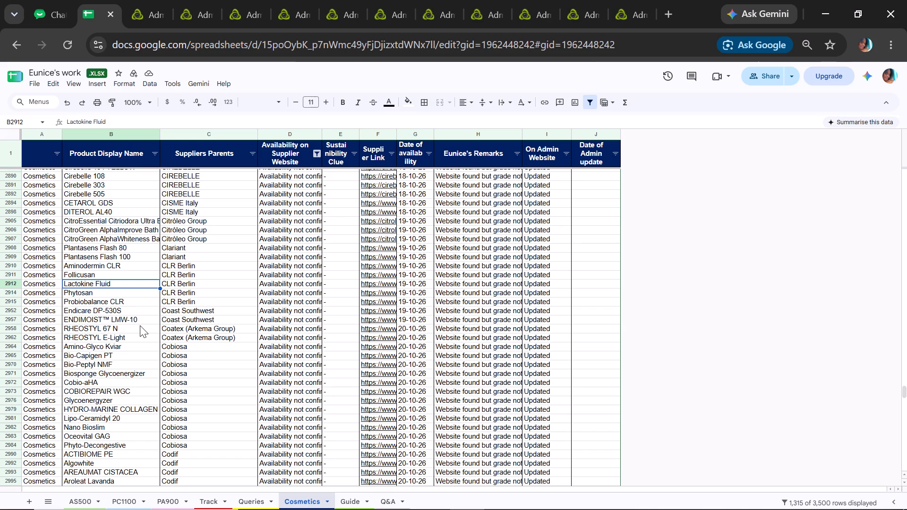
{"action": "left_click", "coordinate": [125, 294]}
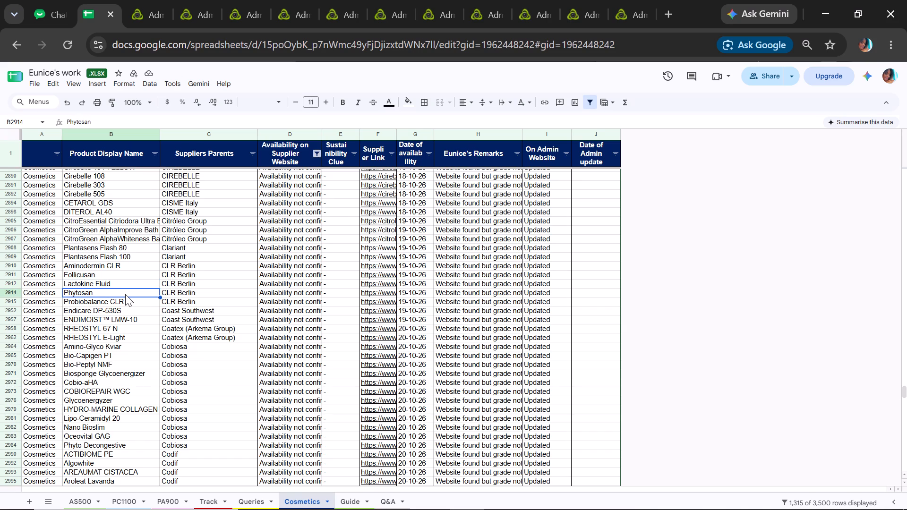
{"action": "key", "text": "ctrl+c"}
{"action": "left_click", "coordinate": [135, 2]}
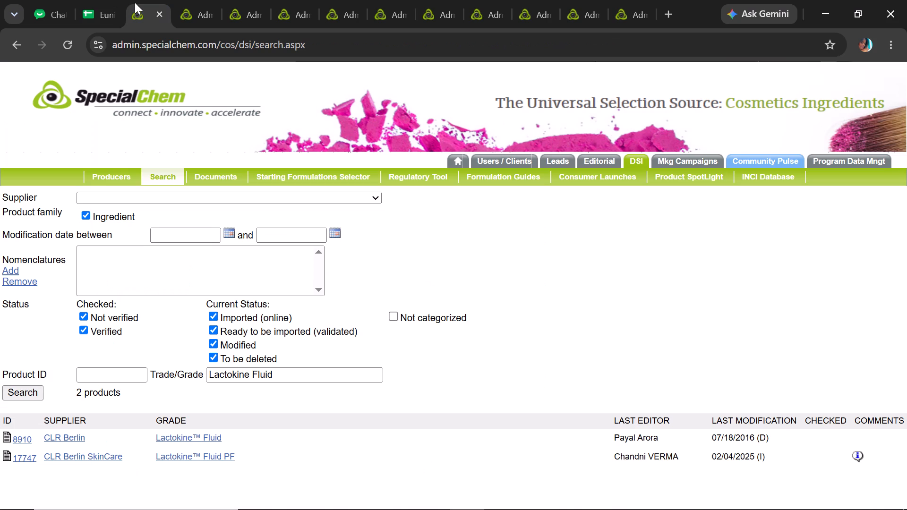
{"action": "left_click_drag", "start_coordinate": [276, 374], "coordinate": [107, 382]}
{"action": "key", "text": "ctrl+v"}
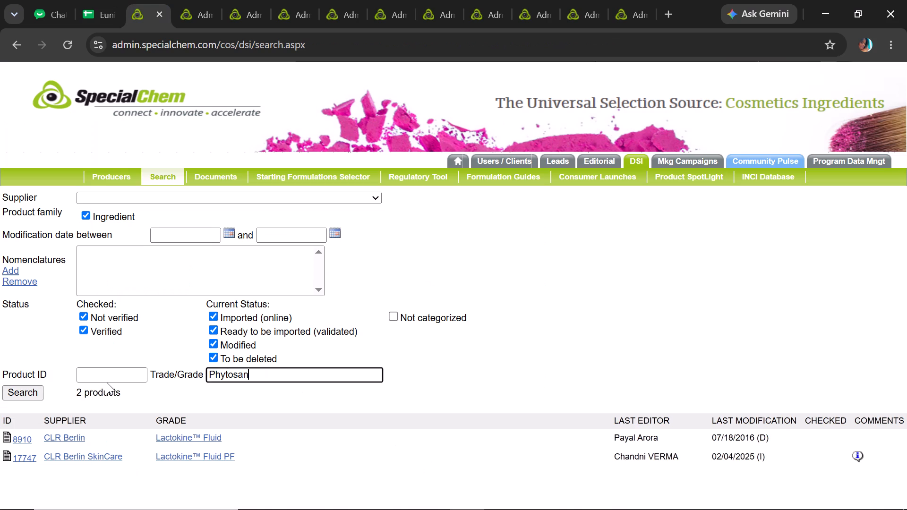
{"action": "left_click", "coordinate": [37, 396]}
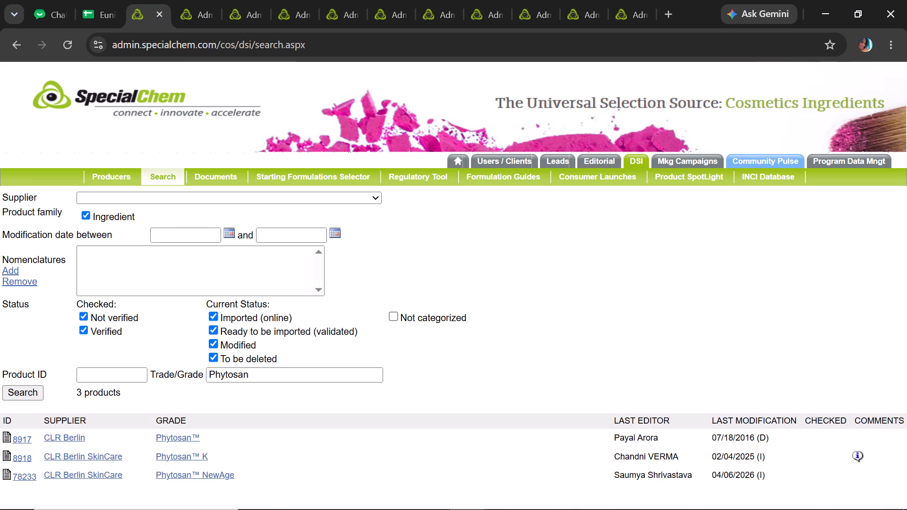
{"action": "left_click", "coordinate": [194, 436]}
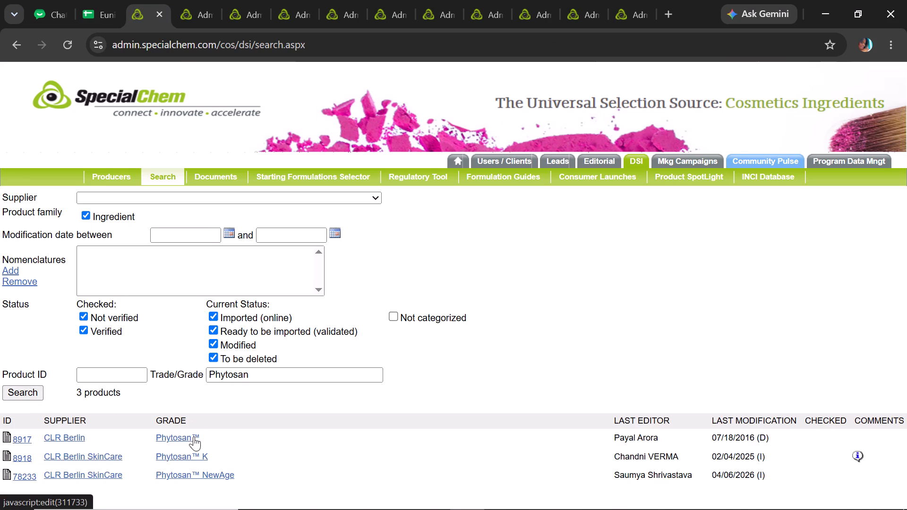
Copy the "{product} by {supplier}" text from the Guide sheet.
{"action": "left_click", "coordinate": [107, 0]}
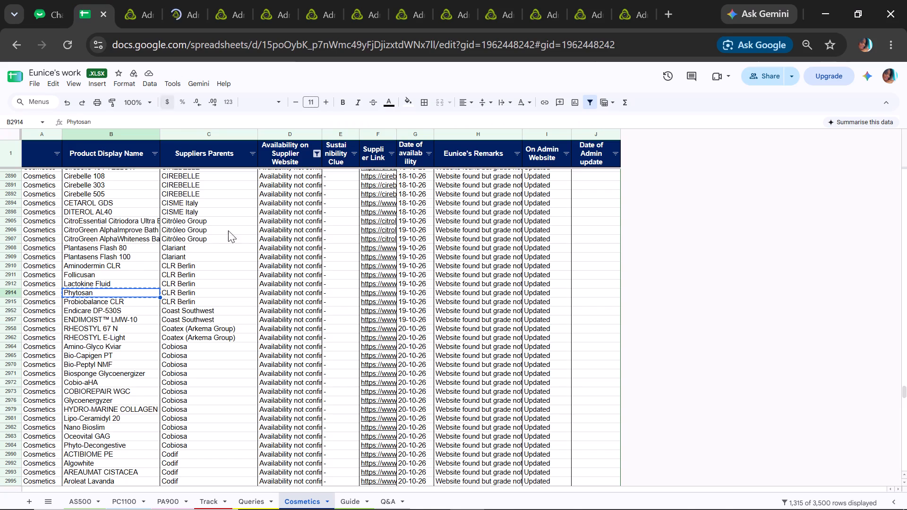
{"action": "left_click", "coordinate": [350, 496]}
{"action": "key", "text": "ctrl+c"}
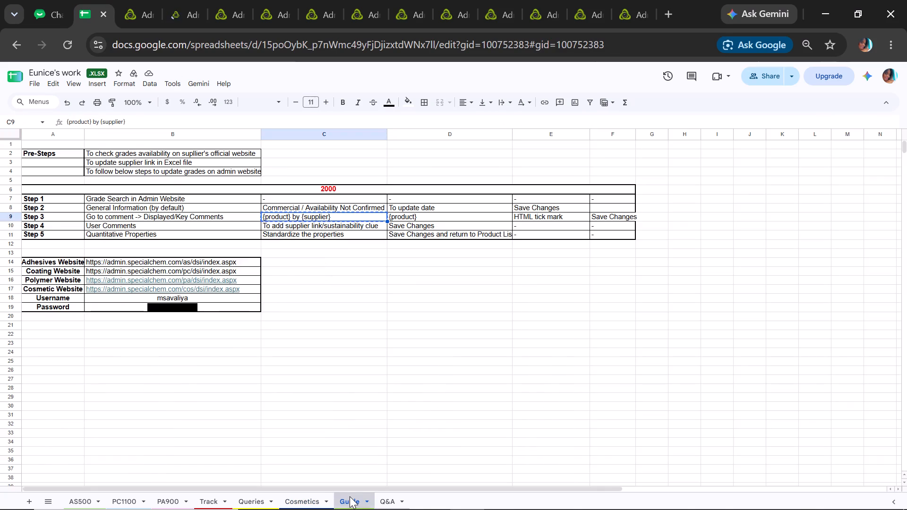
Set Phytosan's product status to Availability Not Confirmed and save the changes.
{"action": "left_click", "coordinate": [191, 1]}
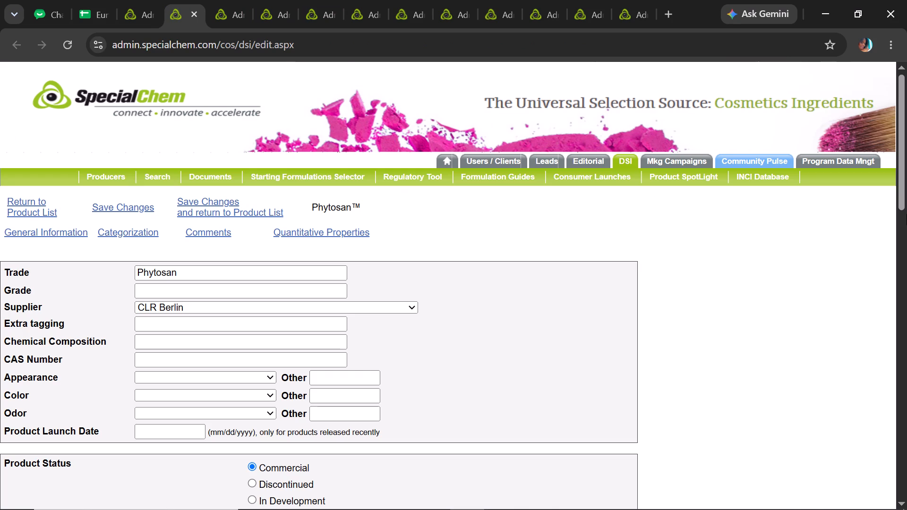
{"action": "left_click", "coordinate": [906, 213]}
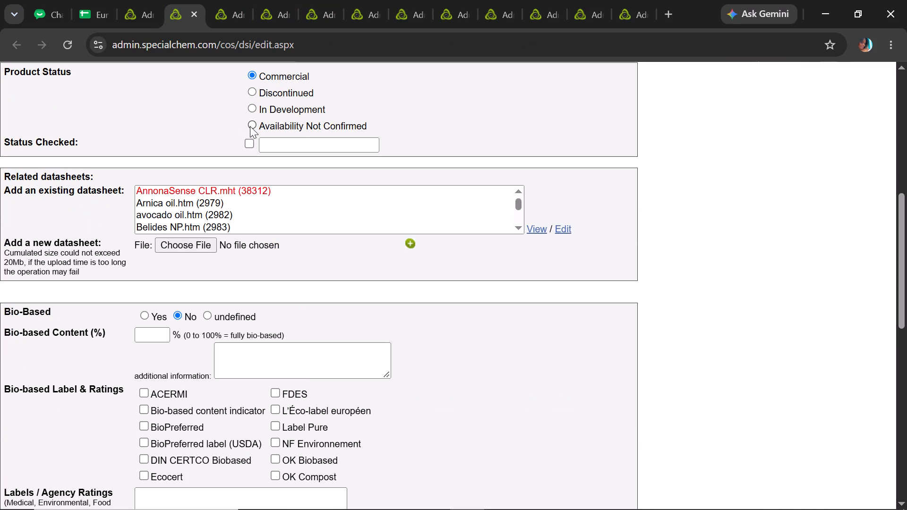
{"action": "left_click", "coordinate": [250, 126]}
{"action": "left_click_drag", "start_coordinate": [906, 222], "coordinate": [906, 43]}
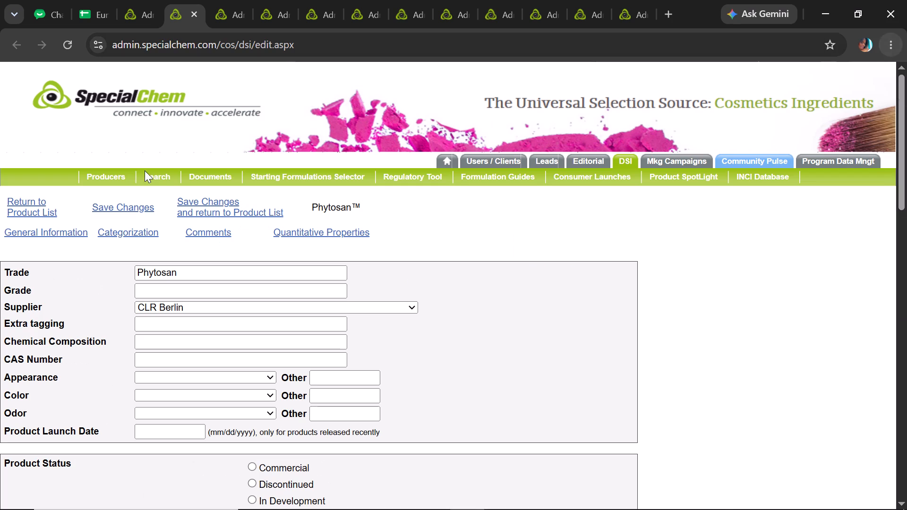
{"action": "left_click", "coordinate": [115, 206]}
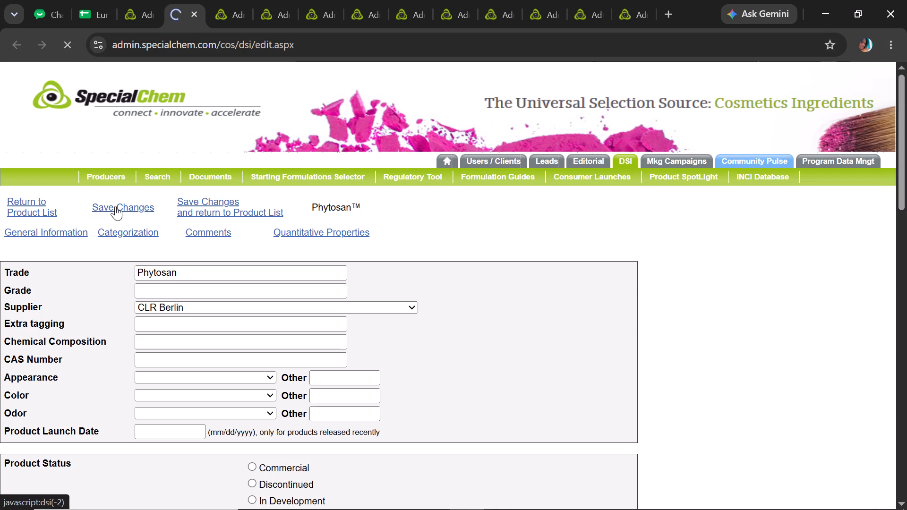
Add a comma after "glycoproteins" in Phytosan's key comments and begin the text with the copied "{product} by {supplier}" plus "contains".
{"action": "left_click", "coordinate": [221, 229]}
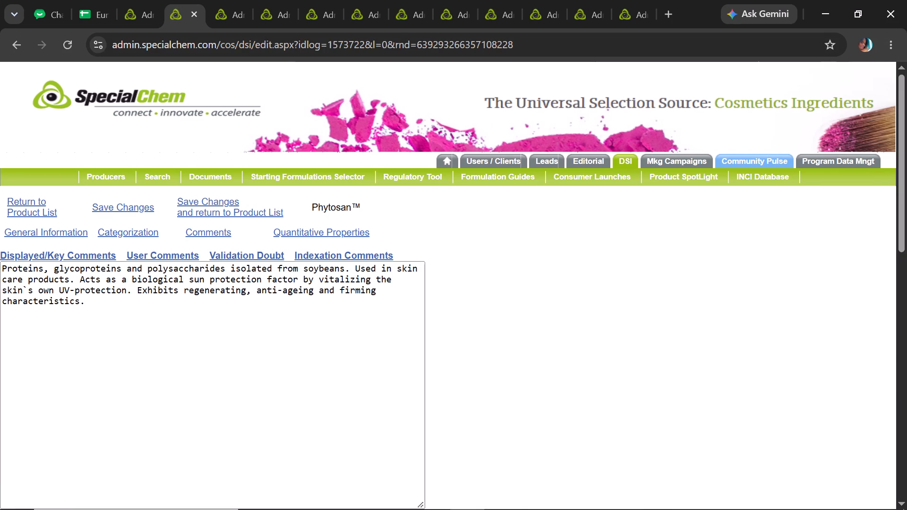
{"action": "double_click", "coordinate": [0, 267]}
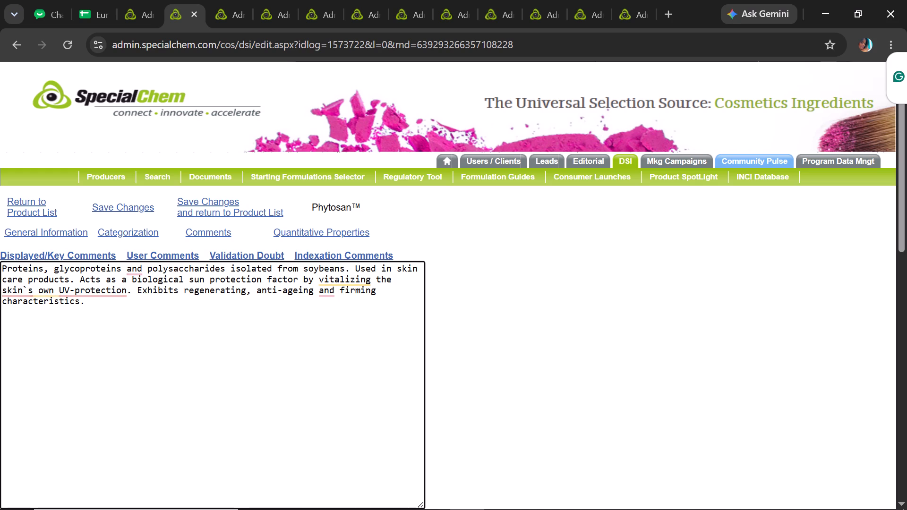
{"action": "left_click", "coordinate": [147, 288]}
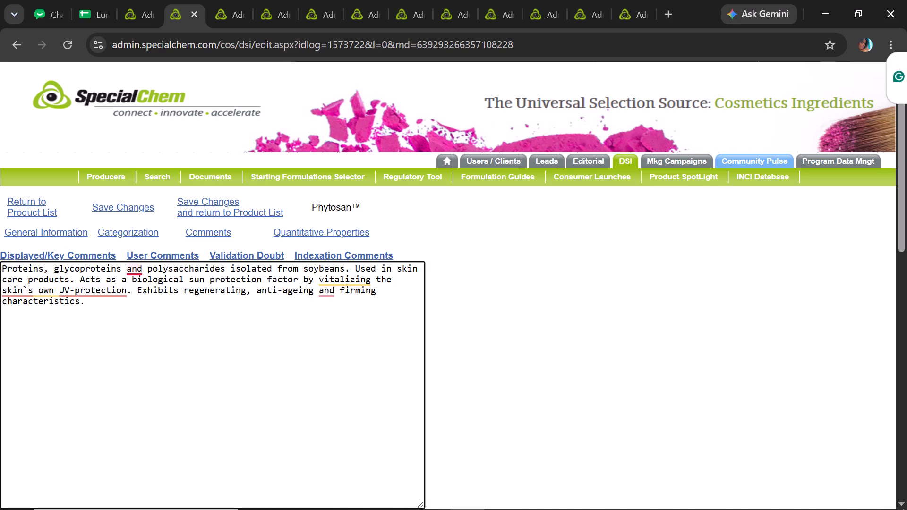
{"action": "left_click", "coordinate": [145, 288]}
{"action": "key", "text": "comma"}
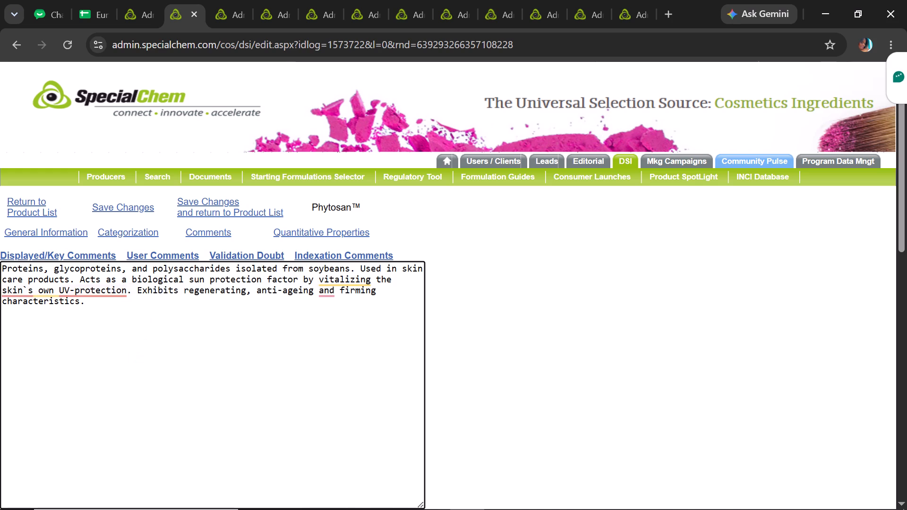
{"action": "left_click", "coordinate": [2, 272]}
{"action": "key", "text": "ctrl+v"}
{"action": "key", "text": "space"}
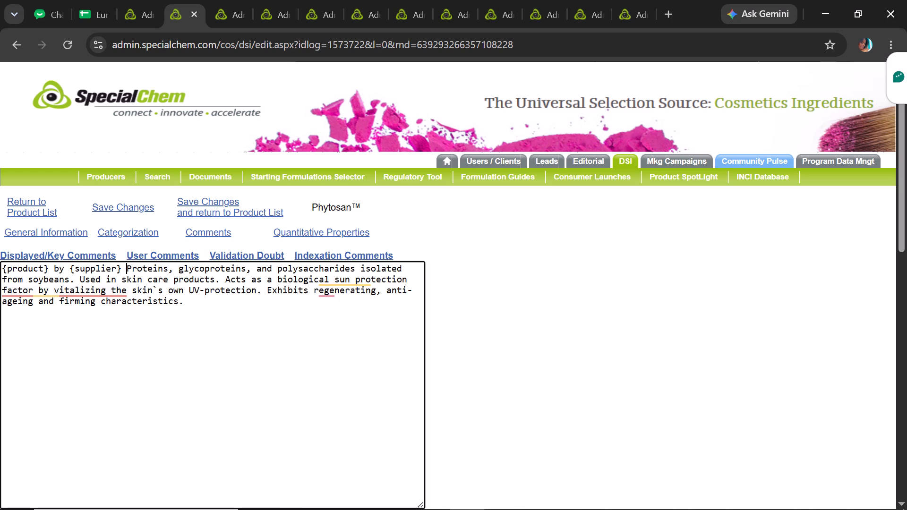
{"action": "type", "text": "contains"}
{"action": "key", "text": "space"}
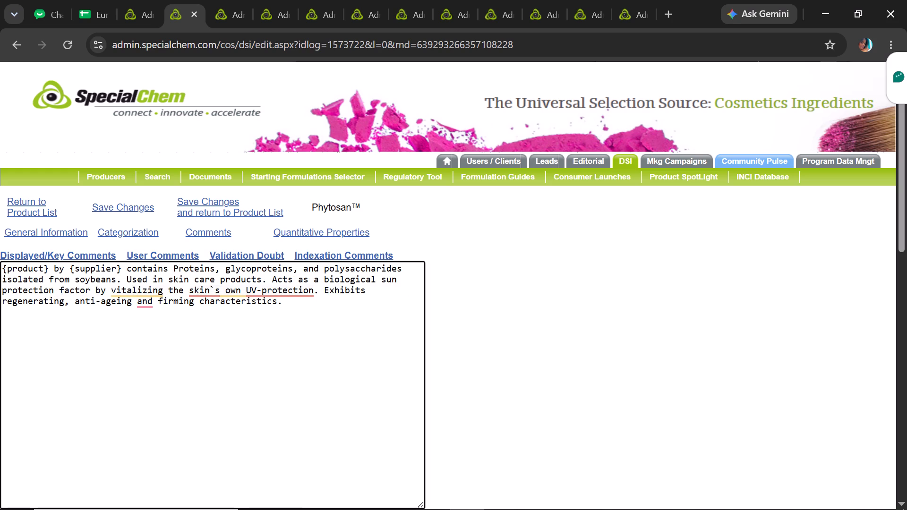
Copy "{product}" from the key comments and correct the wording to "UV protection", "skin's" and "anti-ageing, and firming".
{"action": "left_click_drag", "start_coordinate": [49, 270], "coordinate": [0, 269]}
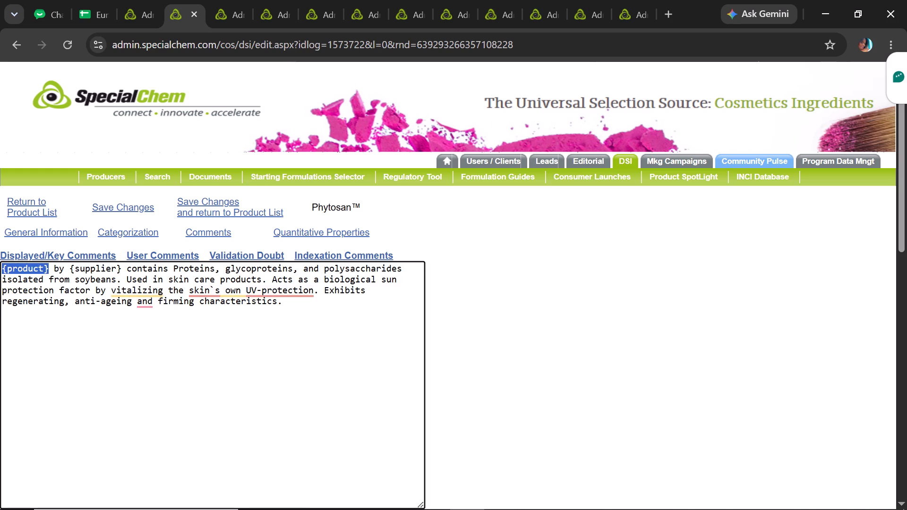
{"action": "key", "text": "ctrl+c"}
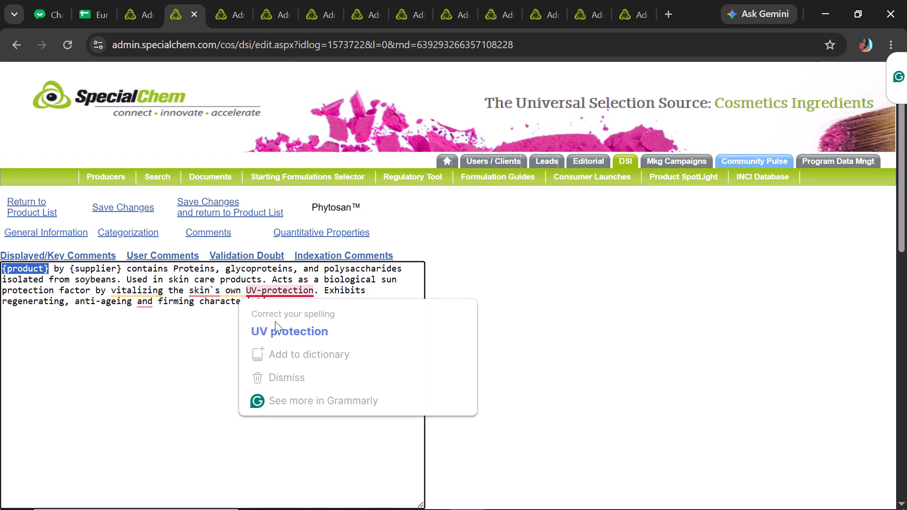
{"action": "left_click", "coordinate": [275, 321]}
{"action": "type", "text": "UV protection"}
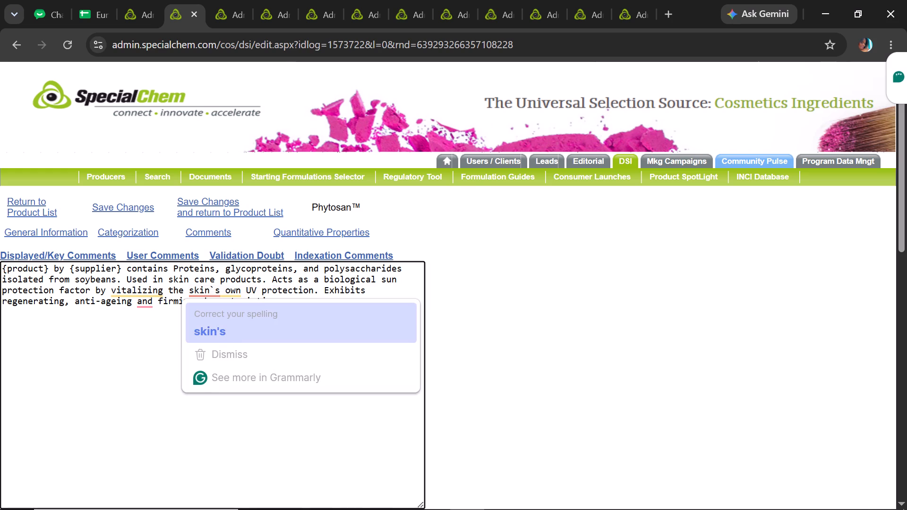
{"action": "left_click", "coordinate": [238, 332]}
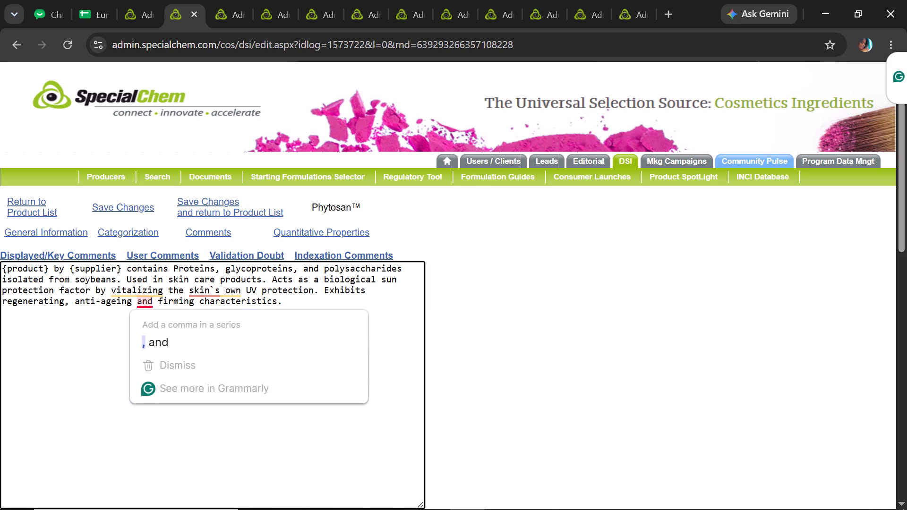
{"action": "left_click_drag", "start_coordinate": [155, 314], "coordinate": [199, 290]}
{"action": "key", "text": "comma"}
{"action": "left_click", "coordinate": [215, 314]}
{"action": "type", "text": "skin's"}
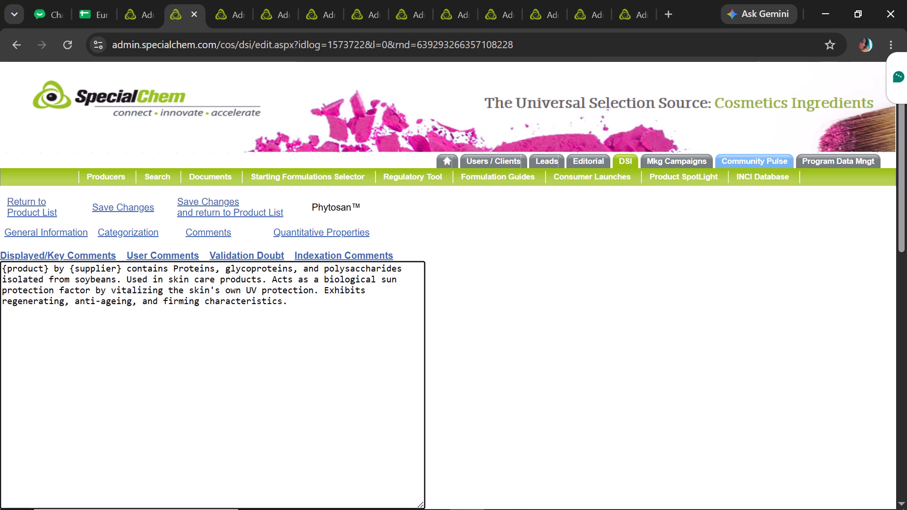
Insert the copied "{product}" and "is" before "Used in skin care products" and lowercase "used".
{"action": "left_click", "coordinate": [128, 279]}
{"action": "key", "text": "ctrl+v"}
{"action": "key", "text": "space"}
{"action": "key", "text": "i"}
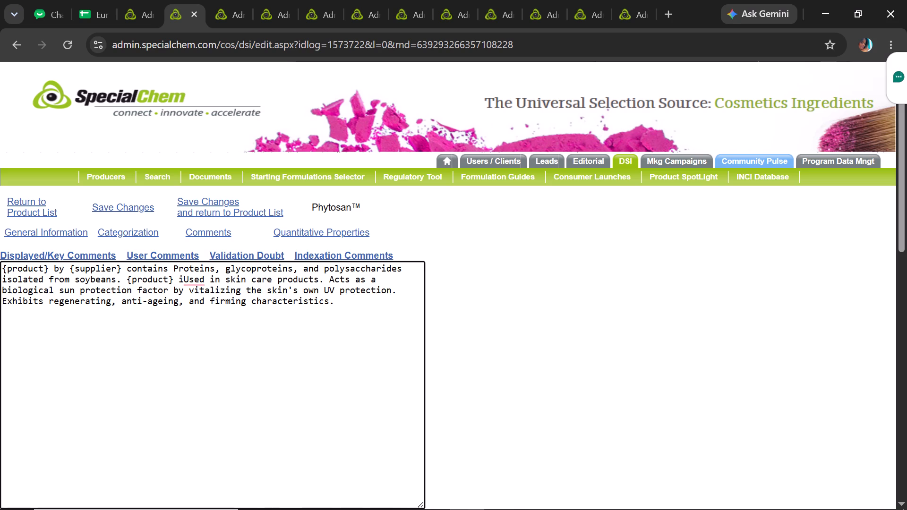
{"action": "type", "text": "s"}
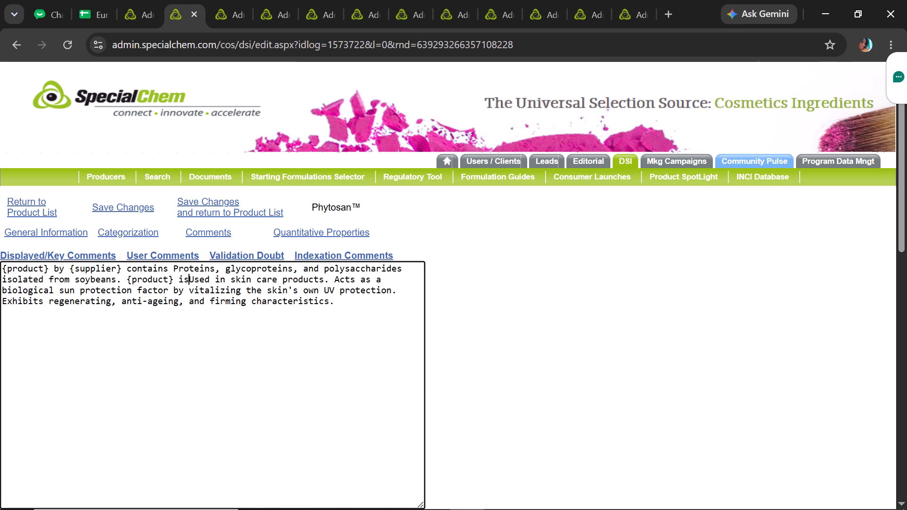
{"action": "key", "text": "space"}
{"action": "key", "text": "Delete"}
{"action": "key", "text": "u"}
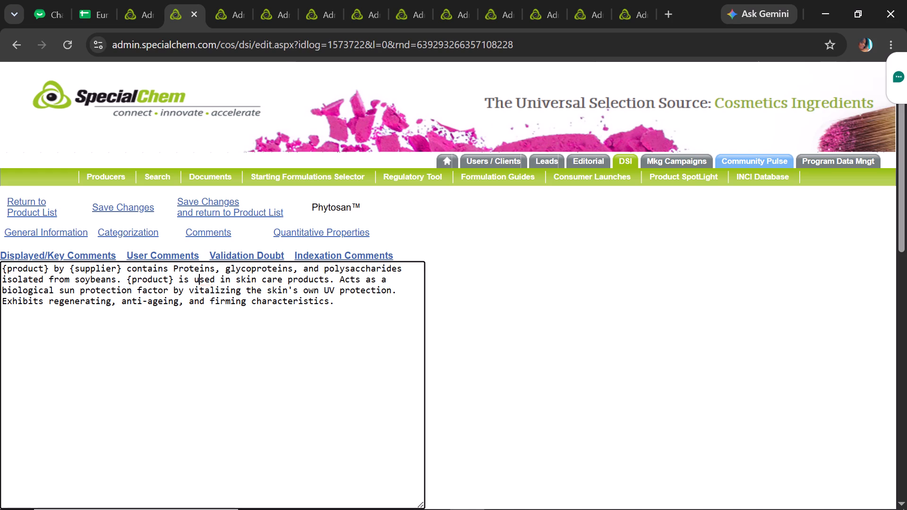
Enable Display as HTML for the Phytosan key comments and save the changes.
{"action": "left_click_drag", "start_coordinate": [906, 220], "coordinate": [902, 243]}
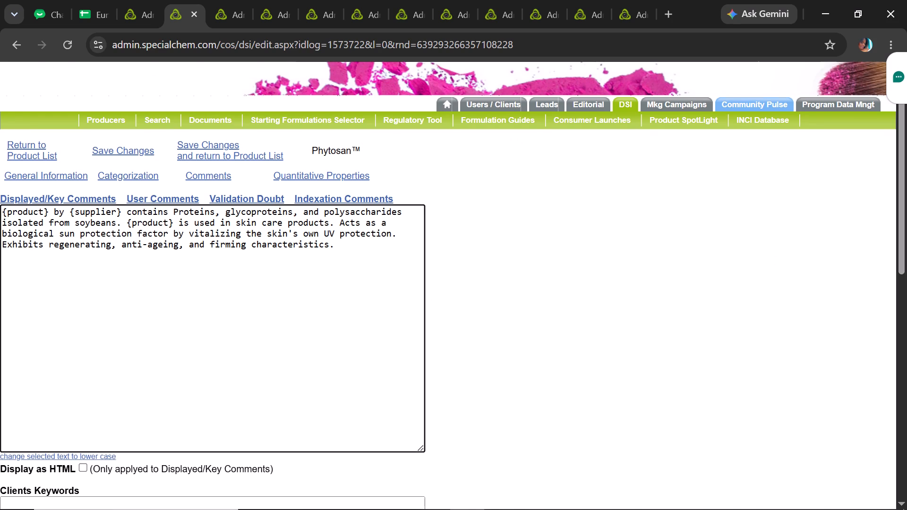
{"action": "left_click", "coordinate": [83, 465]}
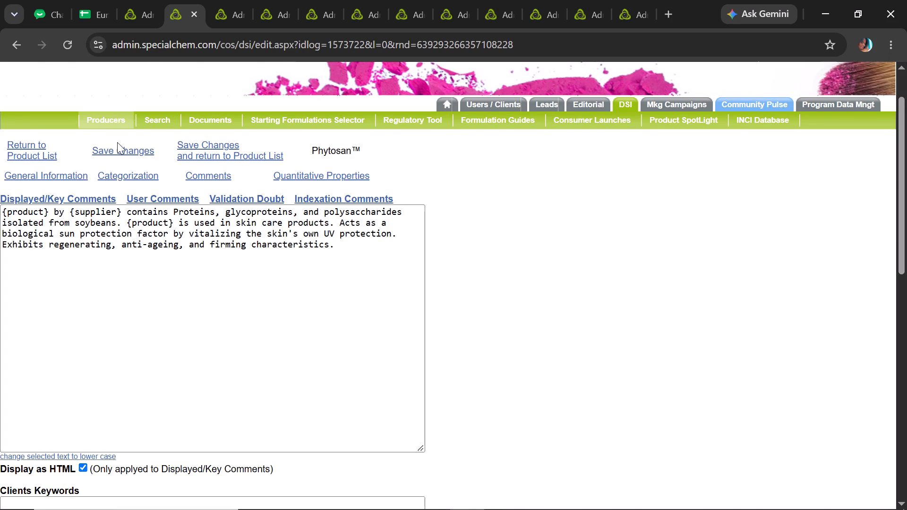
{"action": "left_click", "coordinate": [119, 155]}
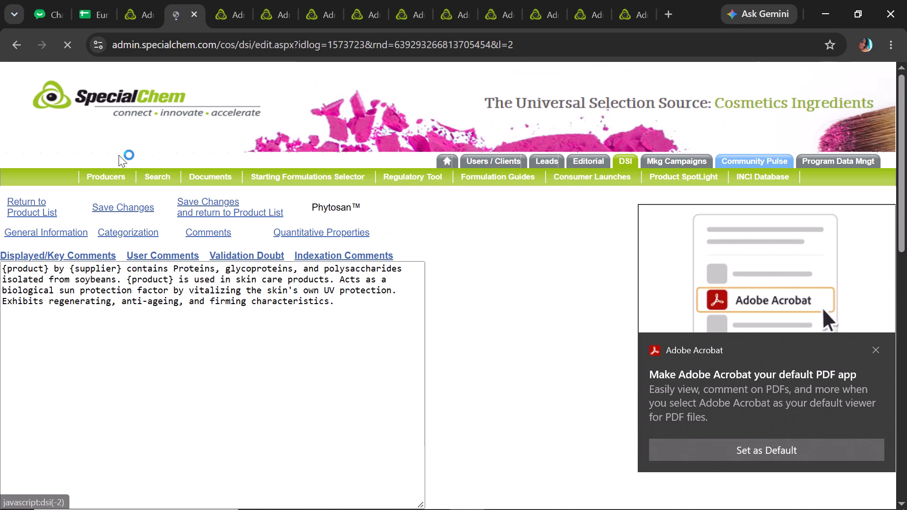
Open Phytosan's quantitative properties, then save the changes and return to the product list.
{"action": "left_click", "coordinate": [310, 233]}
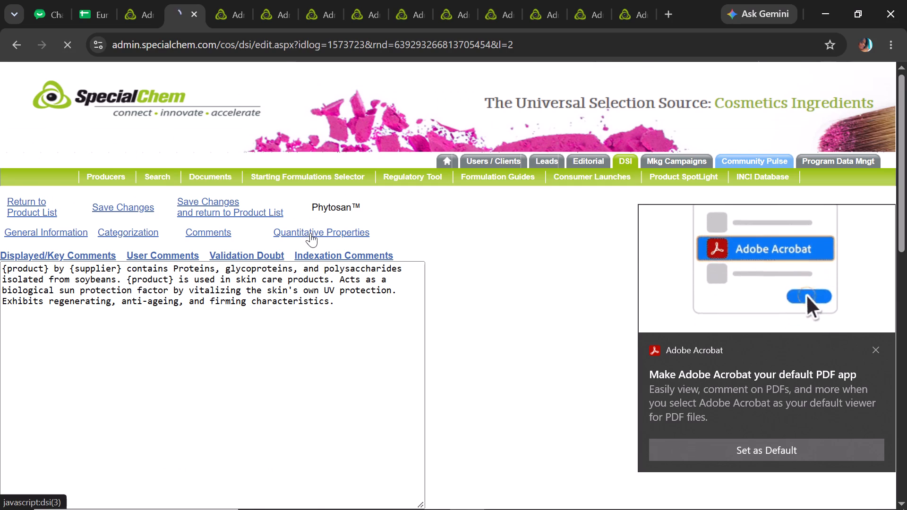
{"action": "left_click", "coordinate": [216, 201]}
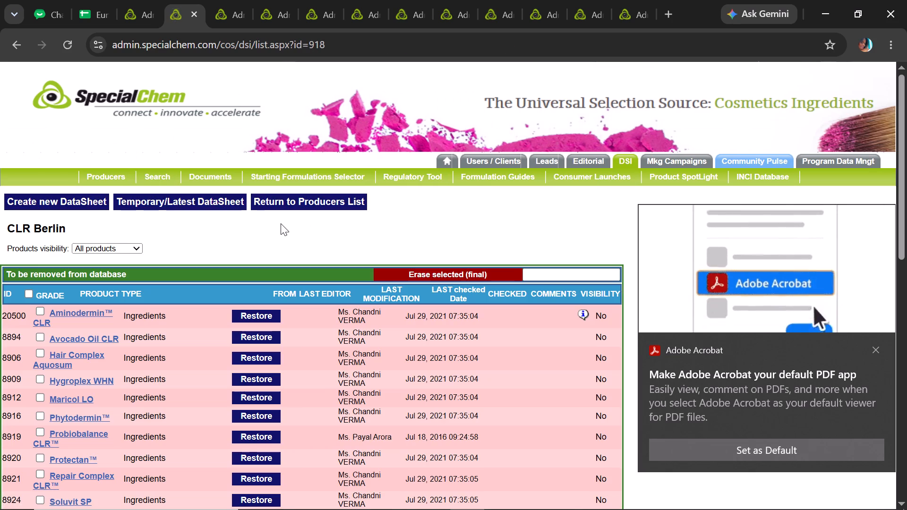
Copy the Probiobalance CLR name from the Cosmetics sheet, search the admin site for it, and open the CLR Berlin grade.
{"action": "left_click", "coordinate": [82, 0]}
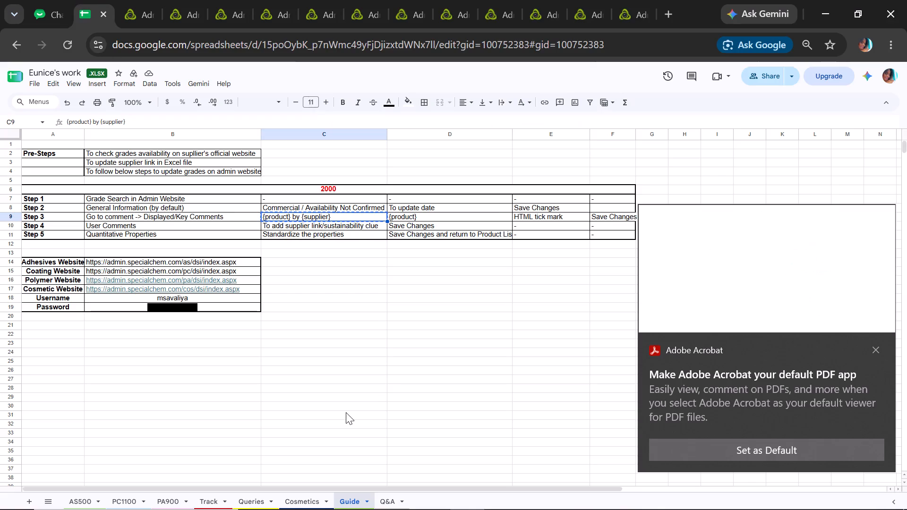
{"action": "left_click", "coordinate": [301, 501]}
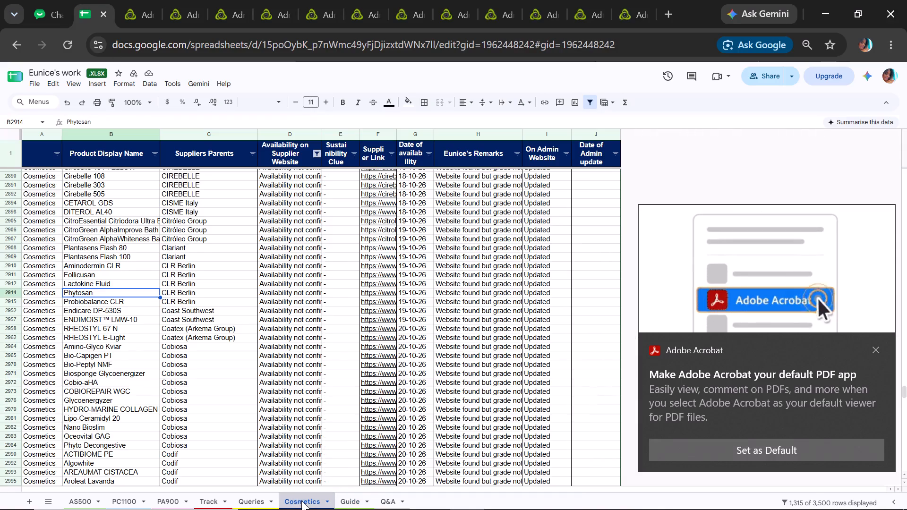
{"action": "left_click", "coordinate": [119, 299]}
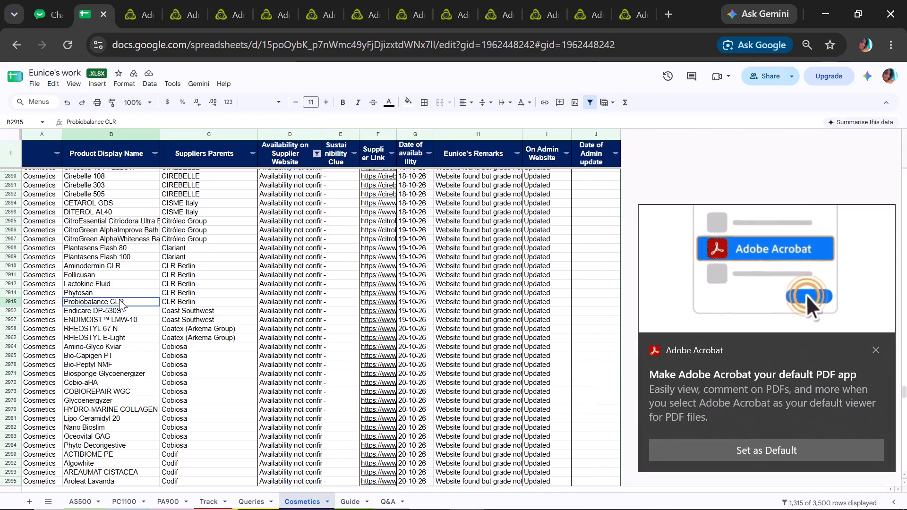
{"action": "key", "text": "ctrl+c"}
{"action": "left_click", "coordinate": [140, 16]}
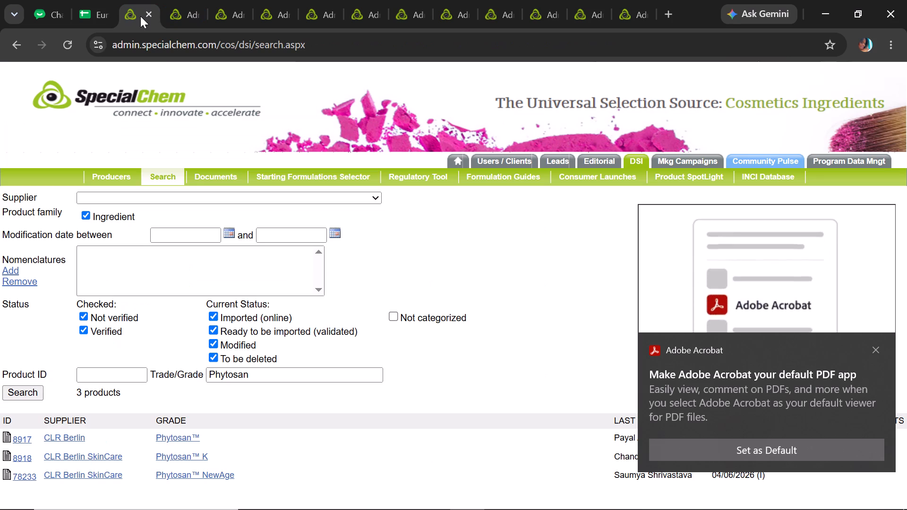
{"action": "left_click_drag", "start_coordinate": [280, 378], "coordinate": [40, 382]}
{"action": "key", "text": "ctrl+v"}
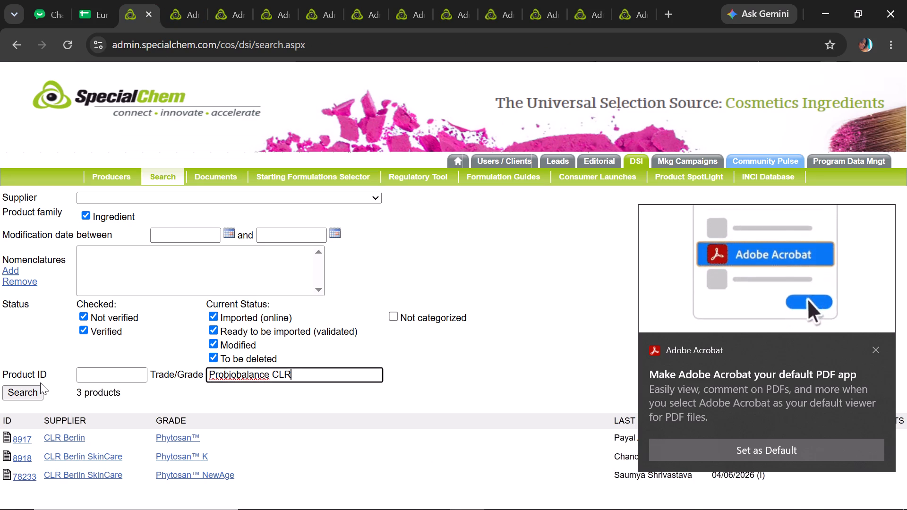
{"action": "left_click", "coordinate": [35, 388]}
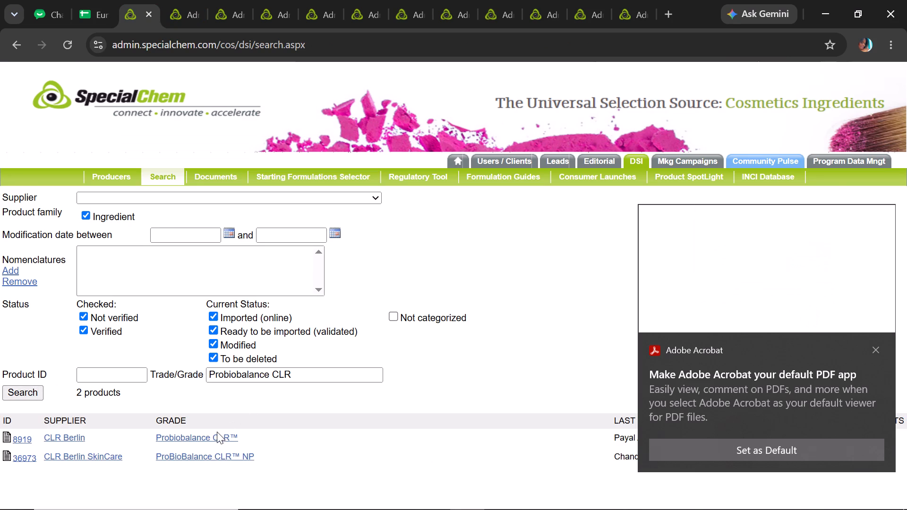
{"action": "left_click", "coordinate": [221, 438]}
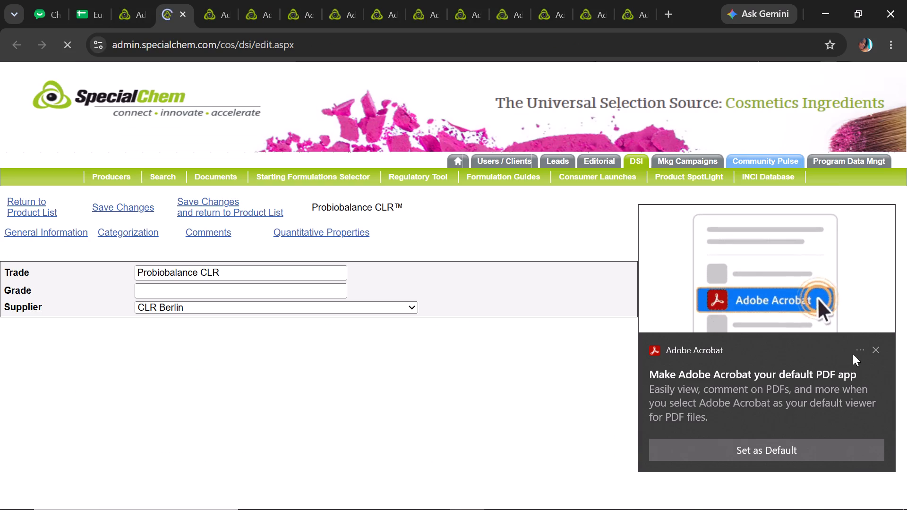
Dismiss the Adobe Acrobat default PDF app notification.
{"action": "left_click_drag", "start_coordinate": [868, 349], "coordinate": [878, 348]}
{"action": "left_click", "coordinate": [878, 348]}
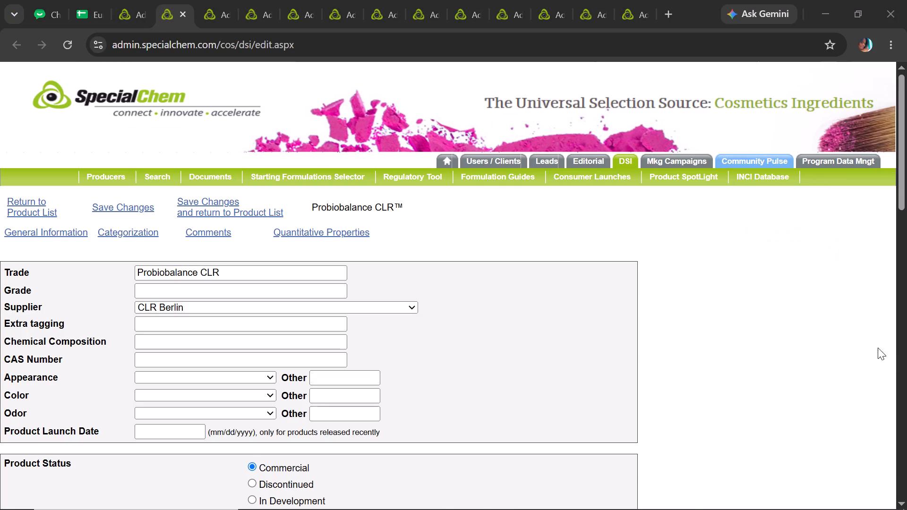
Set the Probiobalance CLR product status to Availability Not Confirmed, with status checked date 11/03/2026, and save the changes.
{"action": "left_click_drag", "start_coordinate": [906, 118], "coordinate": [906, 137]}
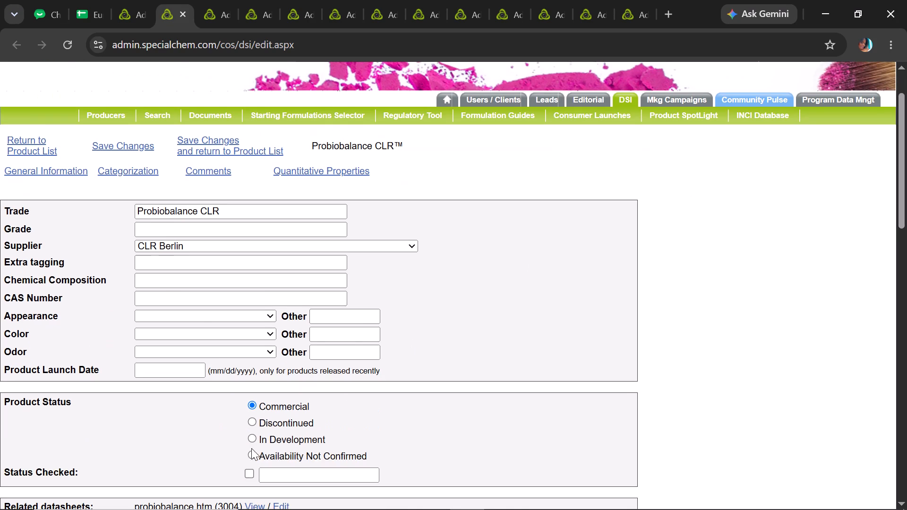
{"action": "left_click", "coordinate": [252, 455]}
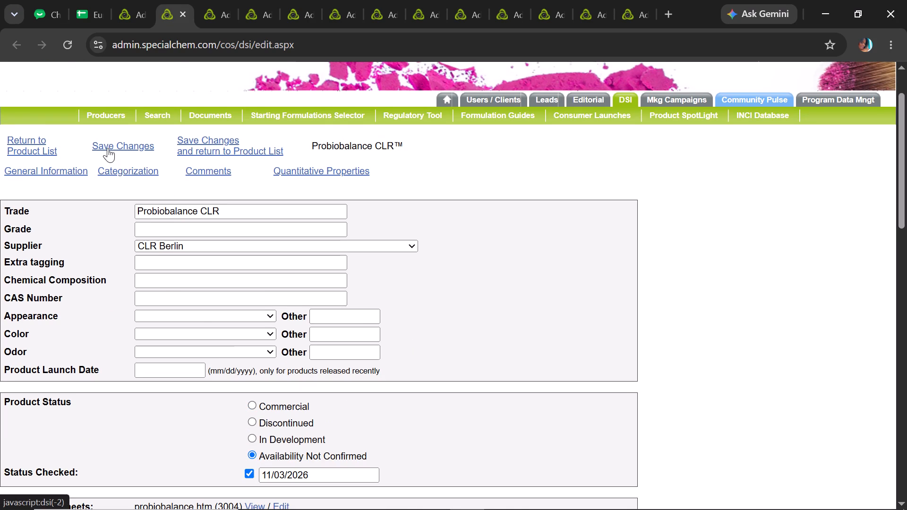
{"action": "left_click", "coordinate": [108, 148]}
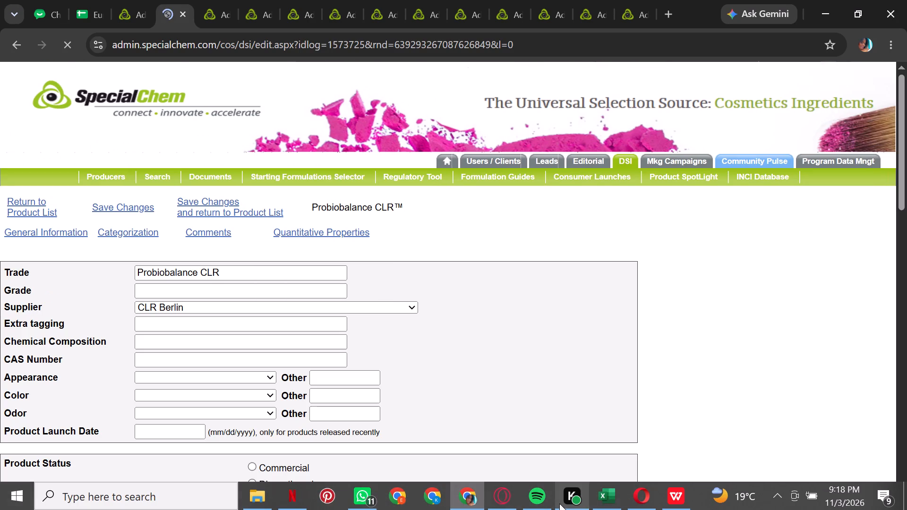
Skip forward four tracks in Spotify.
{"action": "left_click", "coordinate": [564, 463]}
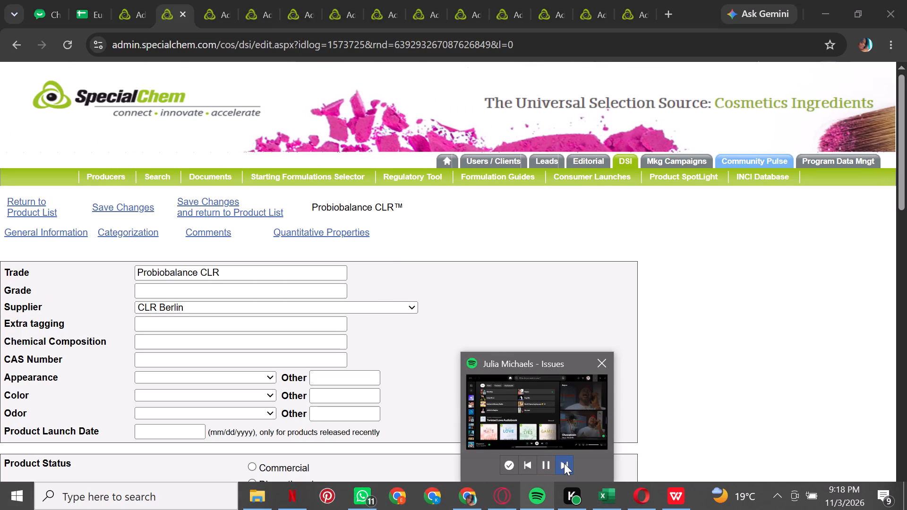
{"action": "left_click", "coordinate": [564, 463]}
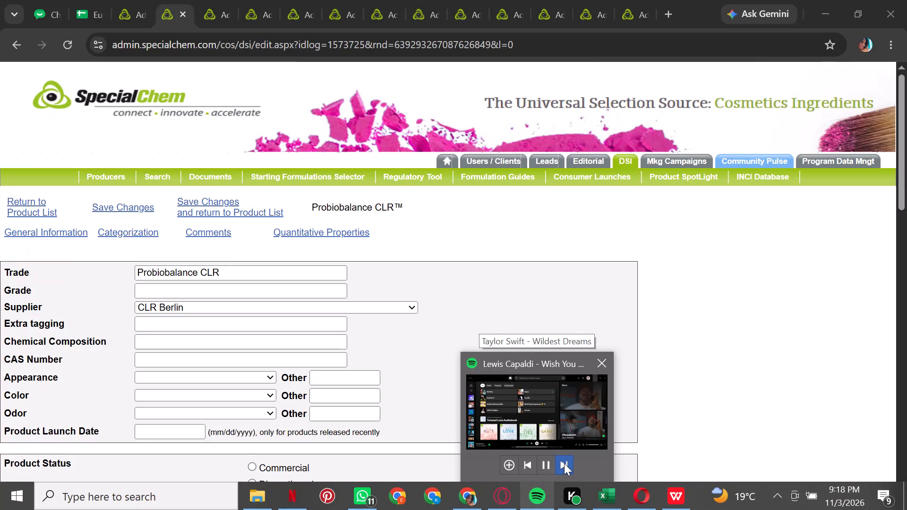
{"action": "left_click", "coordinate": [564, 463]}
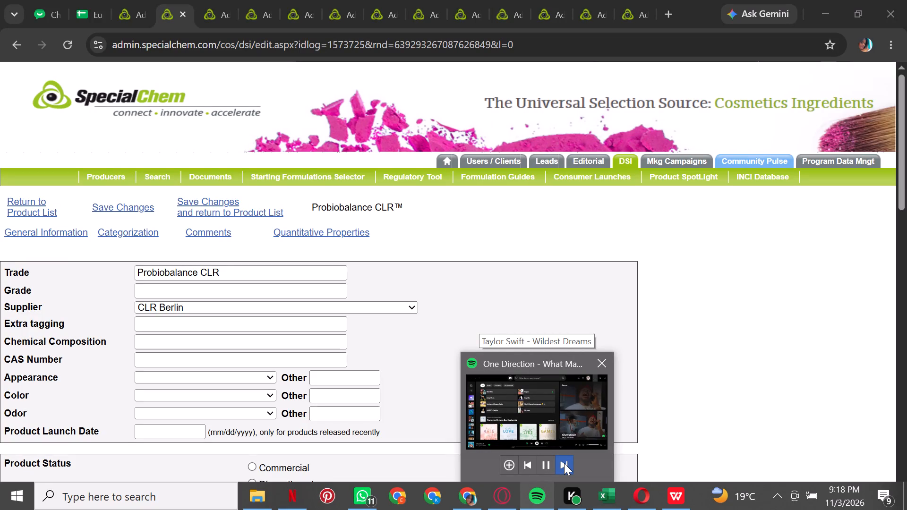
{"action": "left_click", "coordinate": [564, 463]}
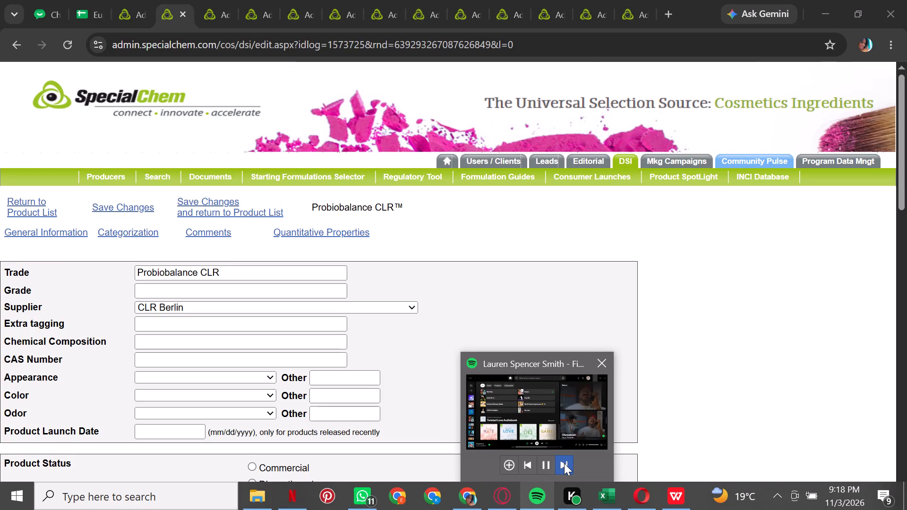
Open the comments of Probiobalance CLR.
{"action": "left_click_drag", "start_coordinate": [906, 186], "coordinate": [904, 201]}
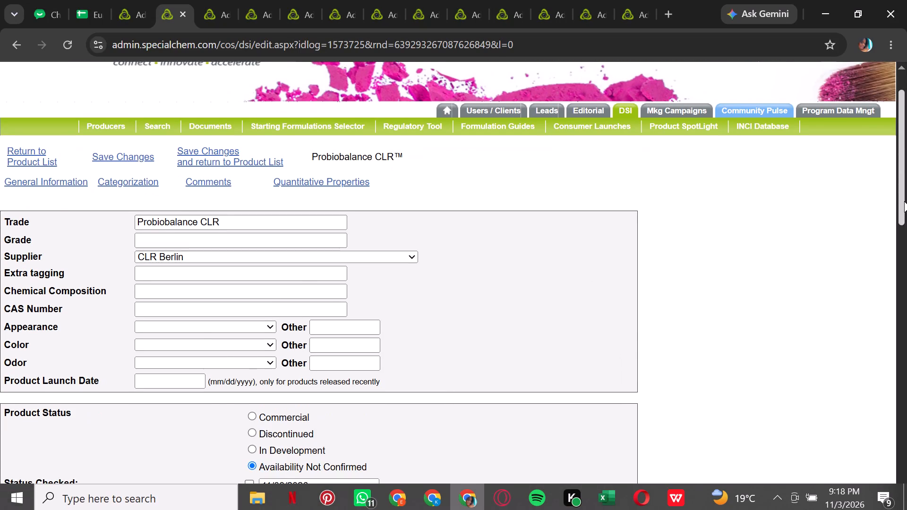
{"action": "left_click_drag", "start_coordinate": [904, 201], "coordinate": [899, 213]}
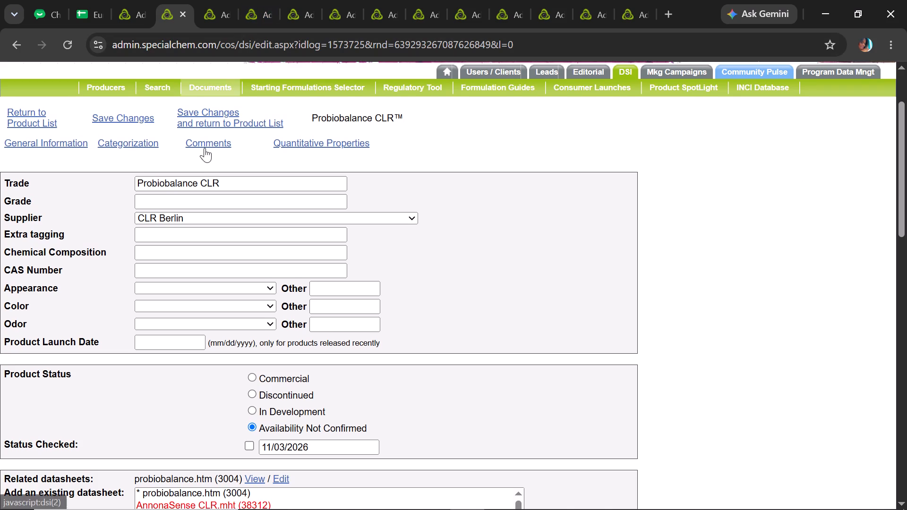
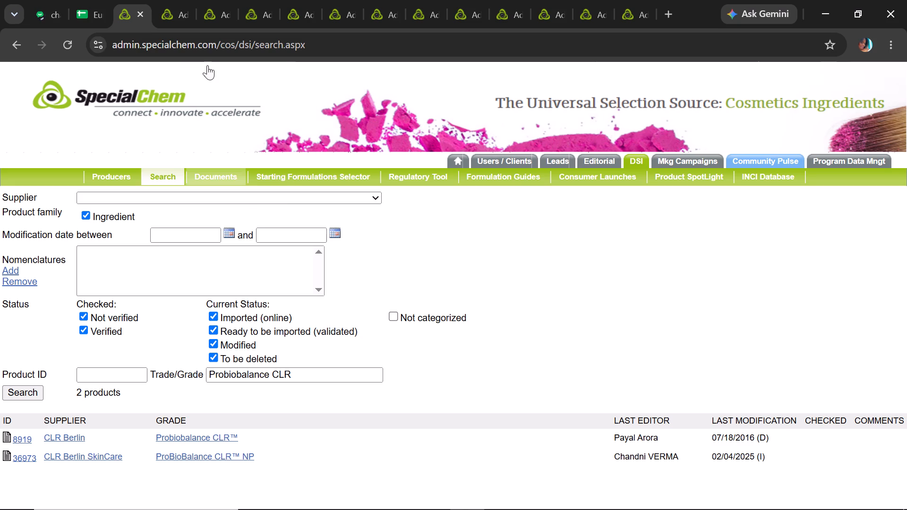
Start the Displayed/Key Comments text for Probiobalance CLR™ with "{product} by {supplier} is composed of" before "Water".
{"action": "left_click", "coordinate": [174, 23]}
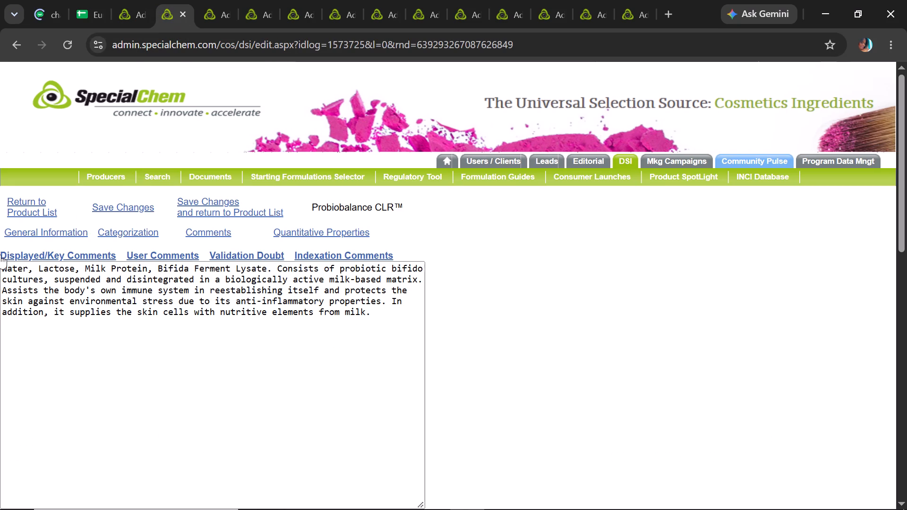
{"action": "double_click", "coordinate": [0, 266]}
{"action": "key", "text": "ctrl+v"}
{"action": "key", "text": "space"}
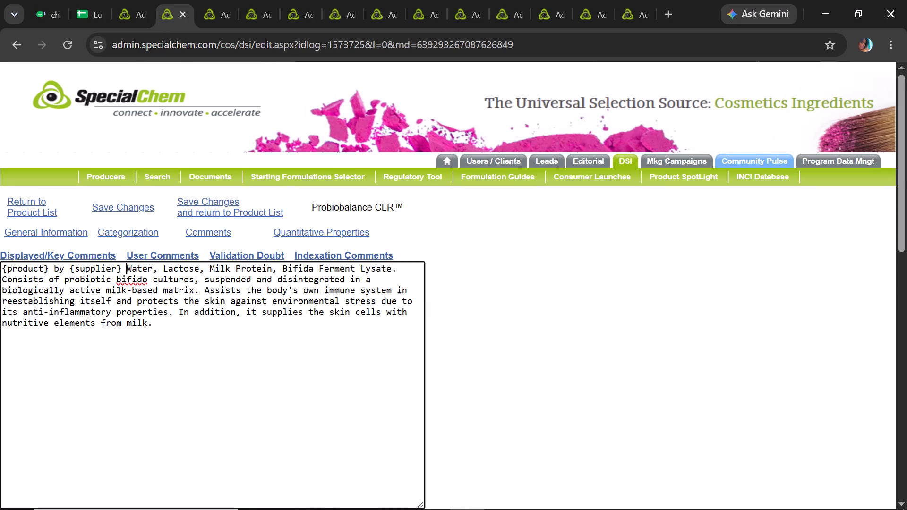
{"action": "type", "text": "is"}
{"action": "key", "text": "space"}
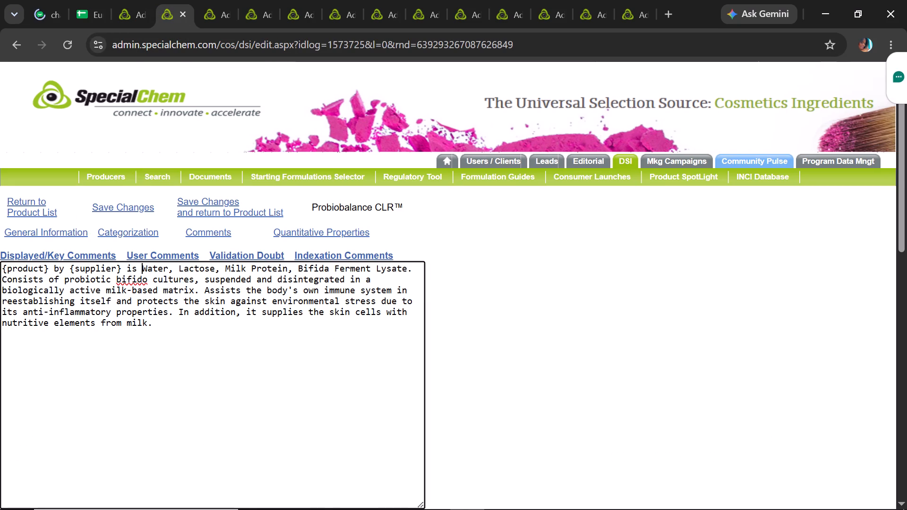
{"action": "type", "text": "com"}
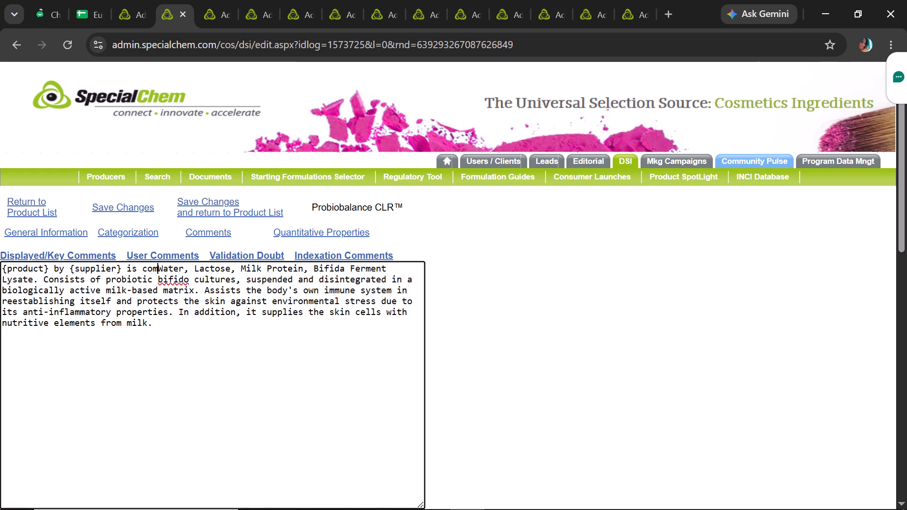
{"action": "key", "text": "o"}
{"action": "key", "text": "BackSpace"}
{"action": "type", "text": "posed"}
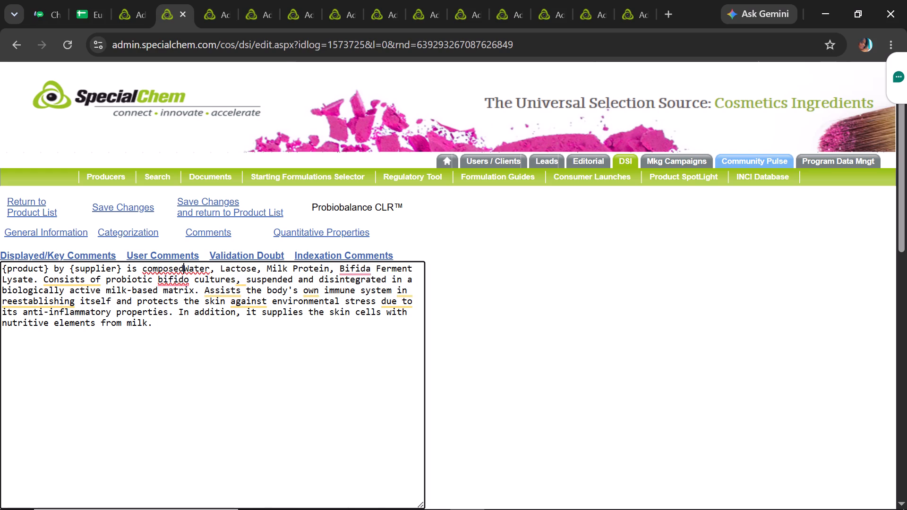
{"action": "key", "text": "p"}
{"action": "key", "text": "BackSpace"}
{"action": "type", "text": "of"}
{"action": "key", "text": "space"}
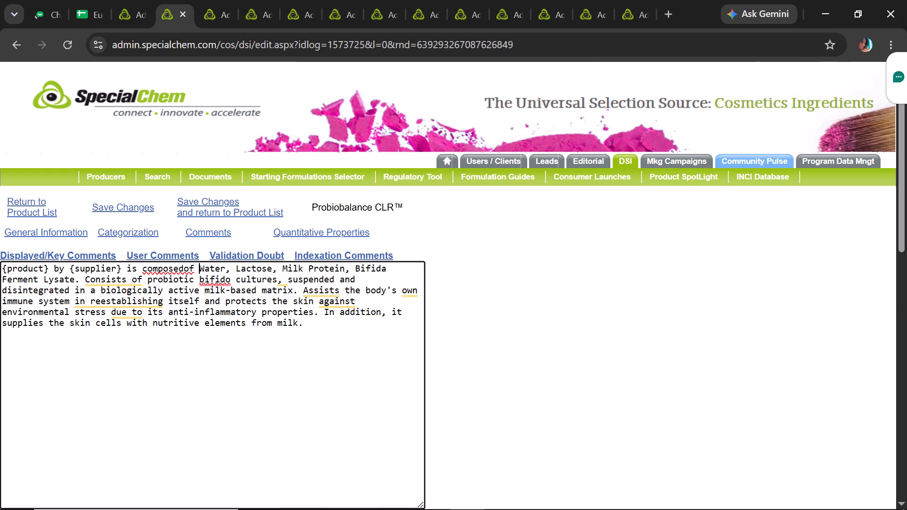
{"action": "key", "text": "Left"}
{"action": "key", "text": "Left"}
{"action": "key", "text": "Left"}
{"action": "key", "text": "space"}
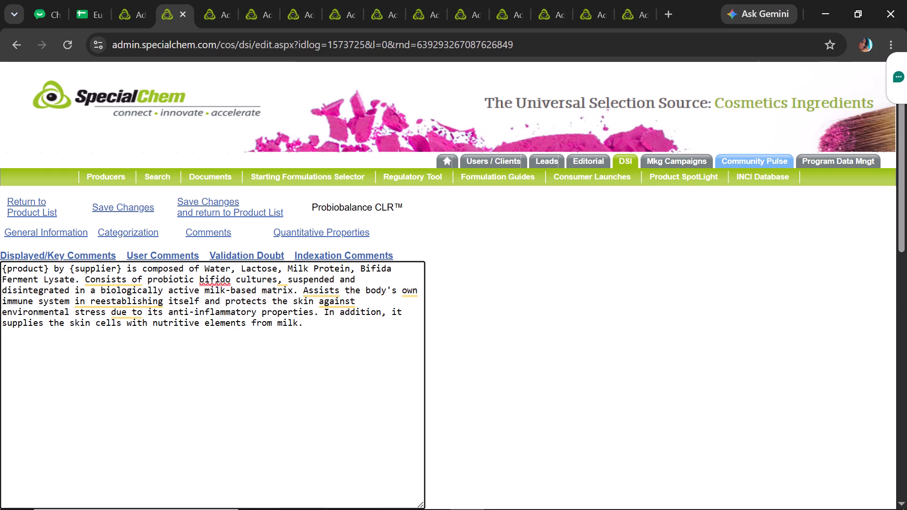
Copy the {product} placeholder from the start of the comment.
{"action": "left_click_drag", "start_coordinate": [49, 273], "coordinate": [0, 268]}
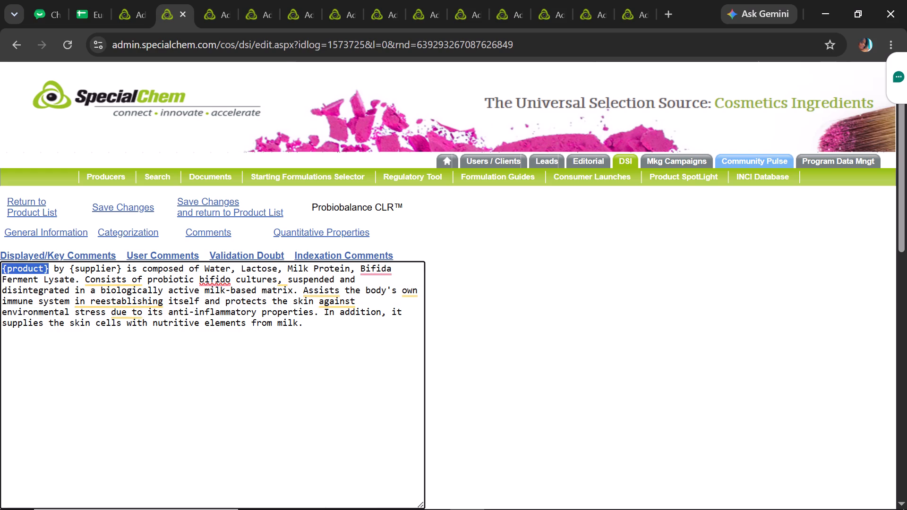
{"action": "key", "text": "ctrl+c"}
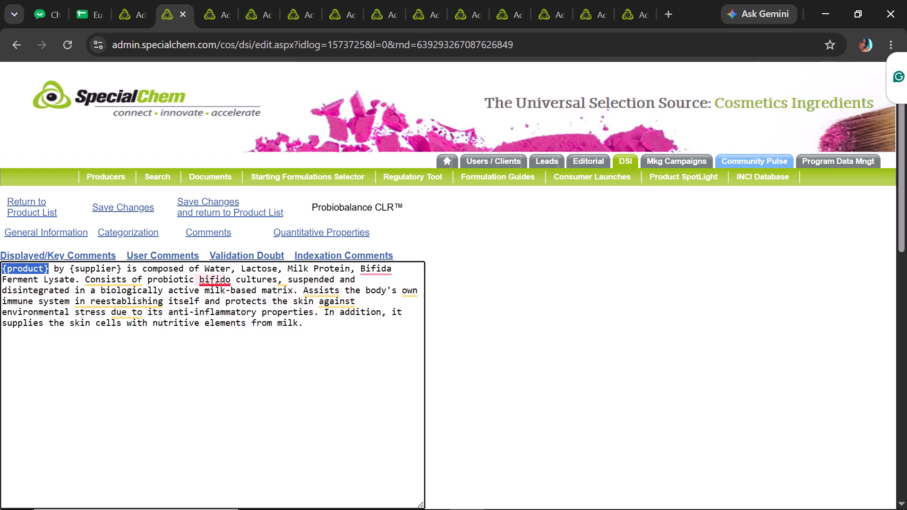
Apply the suggested corrections: change "bifido" to "bifidobacteria" and insert "and" before "Bifida Ferment Lysate".
{"action": "left_click", "coordinate": [218, 302]}
{"action": "type", "text": "bifidobac"}
{"action": "type", "text": "teria"}
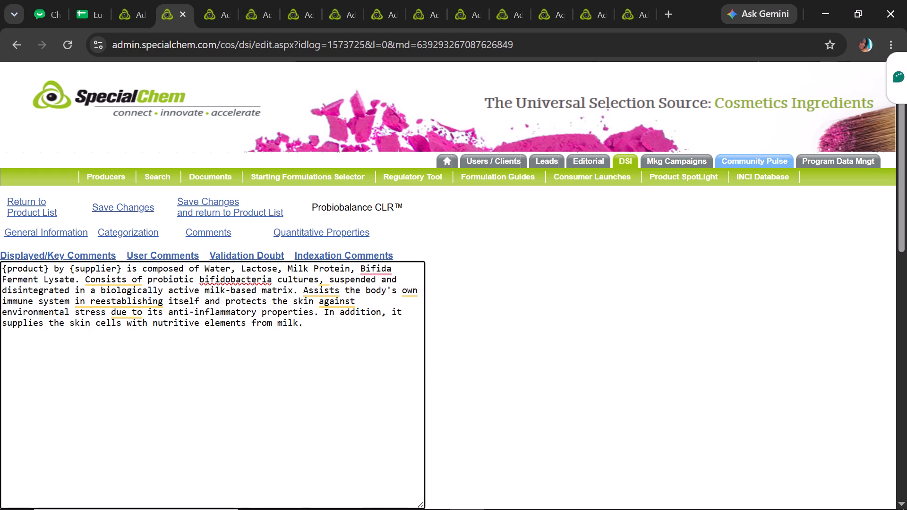
{"action": "left_click", "coordinate": [386, 289]}
{"action": "type", "text": "and"}
{"action": "key", "text": "space"}
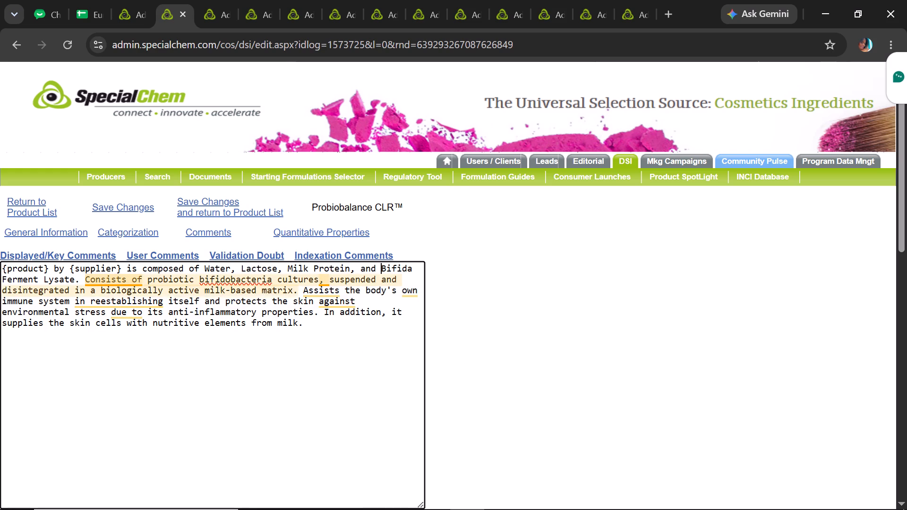
Begin the comment's second sentence with the copied {product} placeholder and change "Consists" to lowercase "consists".
{"action": "left_click", "coordinate": [67, 388]}
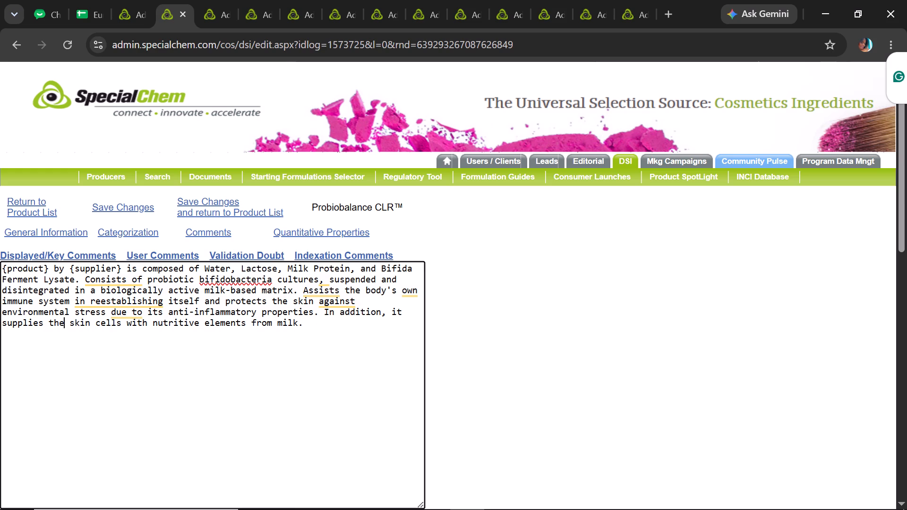
{"action": "left_click", "coordinate": [83, 278]}
{"action": "key", "text": "ctrl+v"}
{"action": "key", "text": "space"}
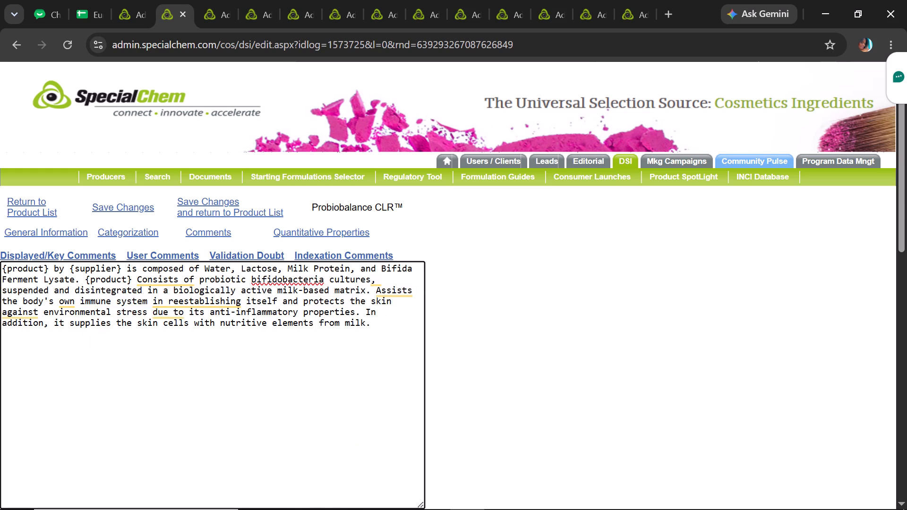
{"action": "key", "text": "Delete"}
{"action": "key", "text": "c"}
Enable Display as HTML for the comment and save the changes.
{"action": "left_click_drag", "start_coordinate": [906, 175], "coordinate": [906, 194]}
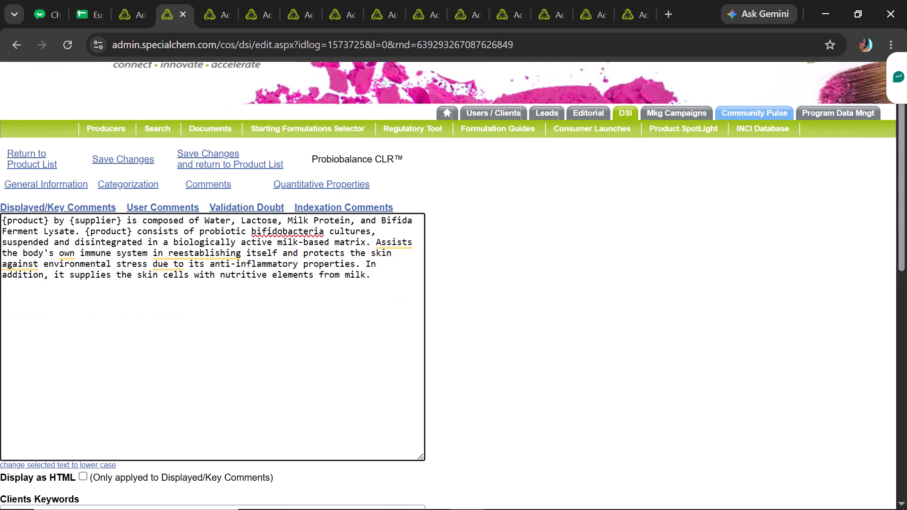
{"action": "left_click", "coordinate": [84, 475]}
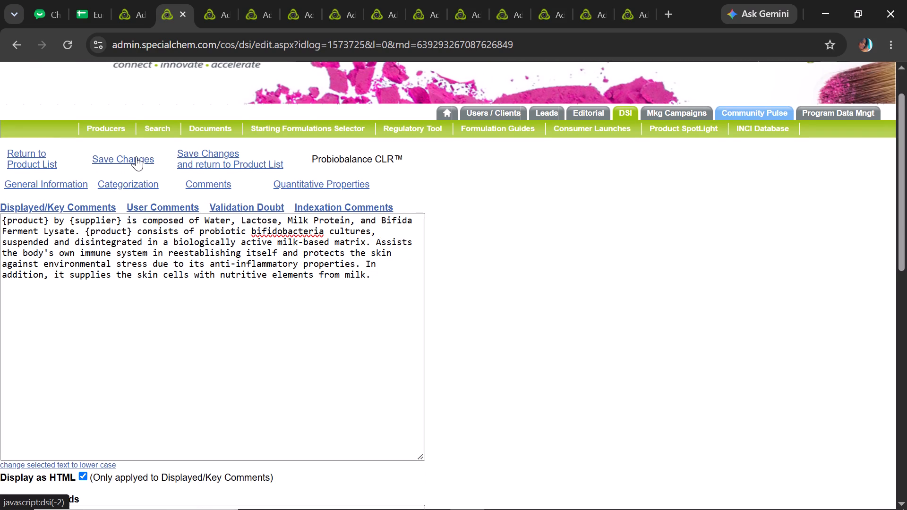
{"action": "left_click", "coordinate": [136, 156]}
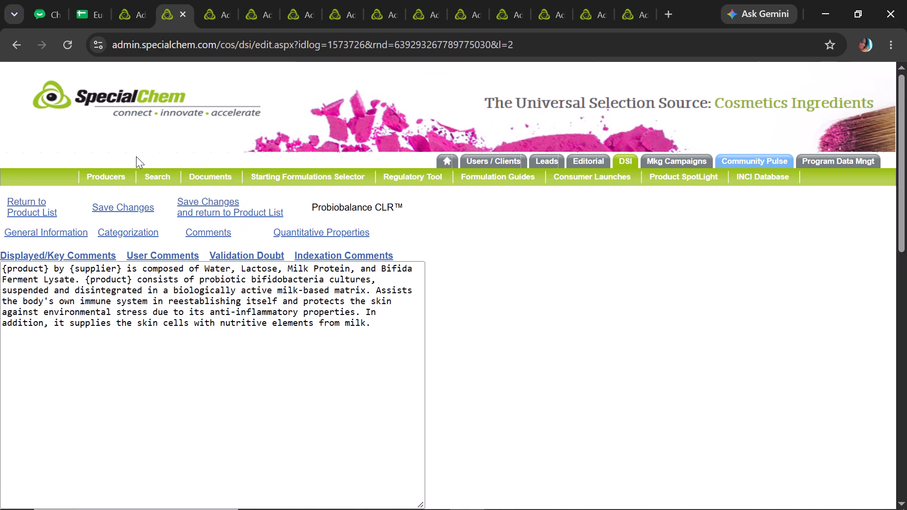
Look up the product's "pH range" quantitative property by filtering OLD PROPERTYNAME in the Excel Standard Properties workbook.
{"action": "left_click", "coordinate": [316, 229]}
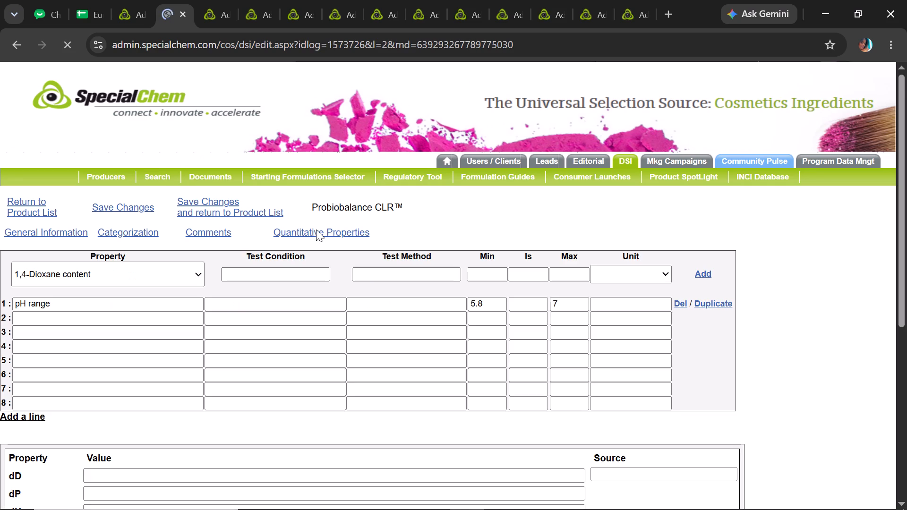
{"action": "double_click", "coordinate": [30, 305]}
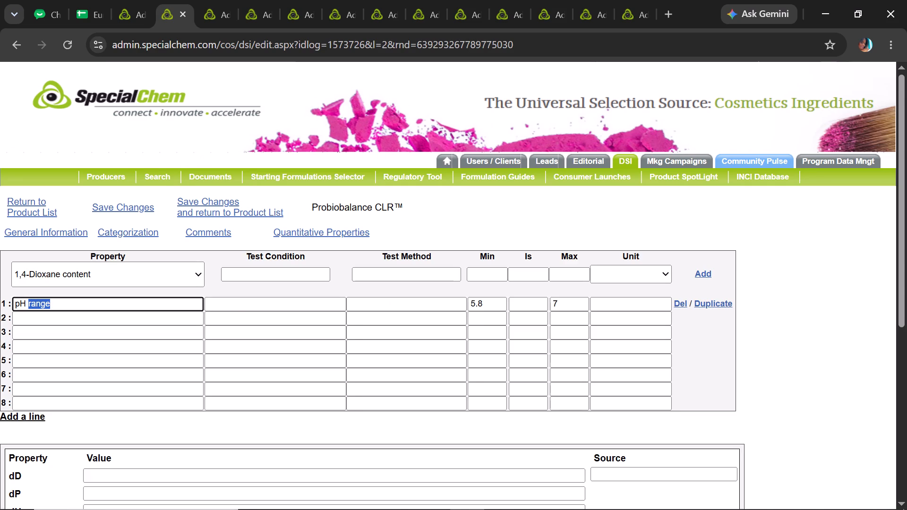
{"action": "double_click", "coordinate": [69, 304]}
{"action": "left_click", "coordinate": [69, 304]}
{"action": "key", "text": "ctrl+c"}
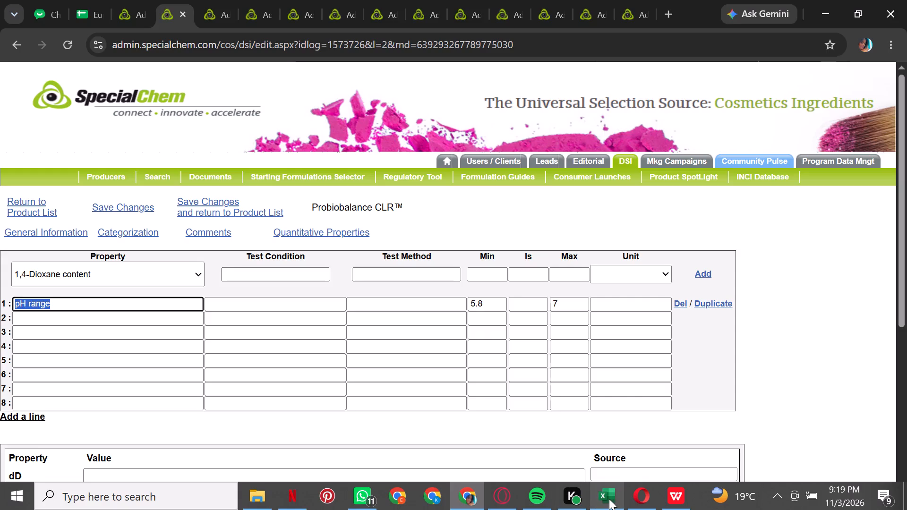
{"action": "left_click", "coordinate": [609, 499]}
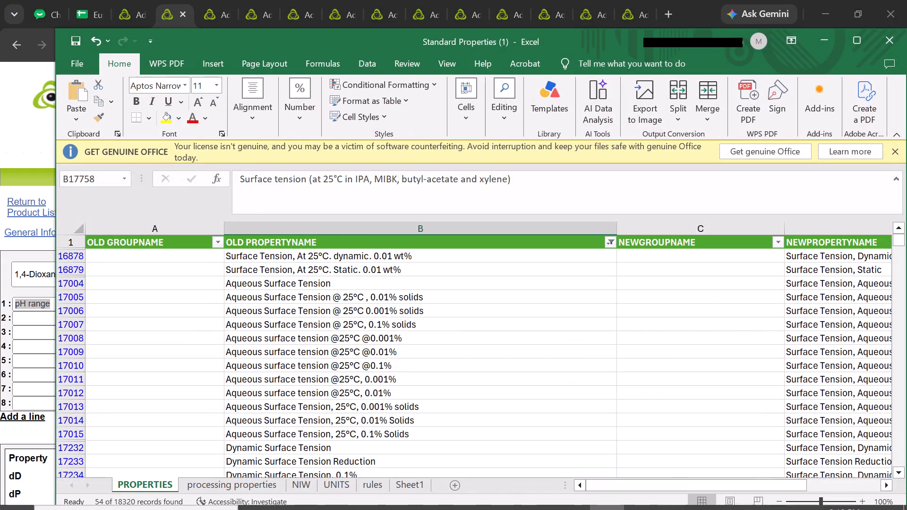
{"action": "left_click", "coordinate": [610, 238]}
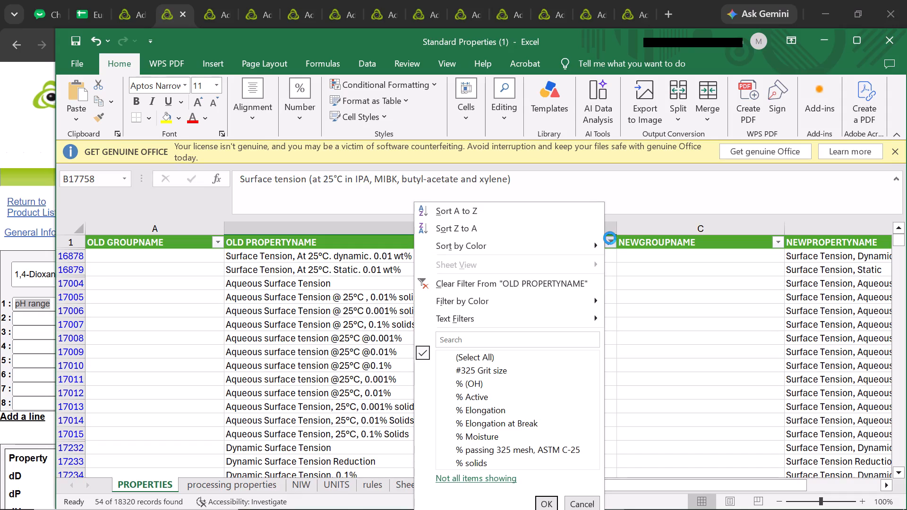
{"action": "left_click", "coordinate": [455, 338]}
{"action": "key", "text": "ctrl+v"}
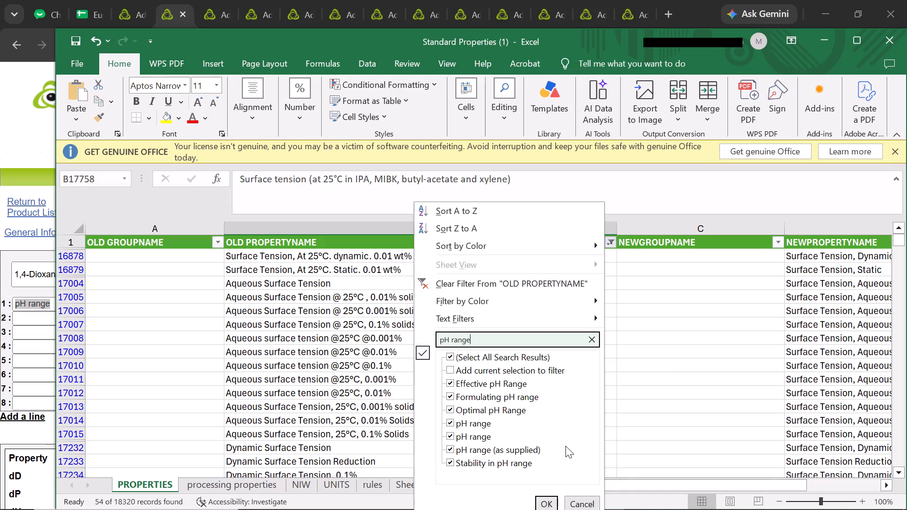
{"action": "left_click", "coordinate": [539, 503]}
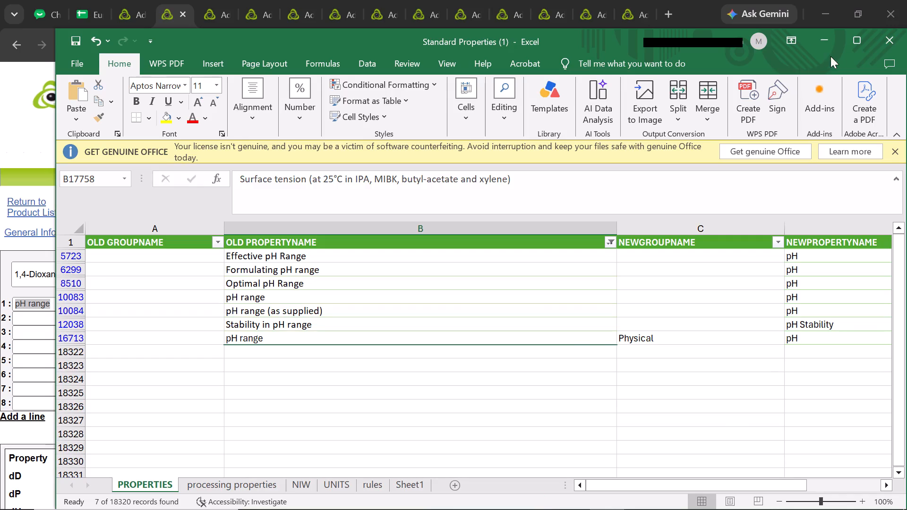
{"action": "left_click", "coordinate": [821, 37]}
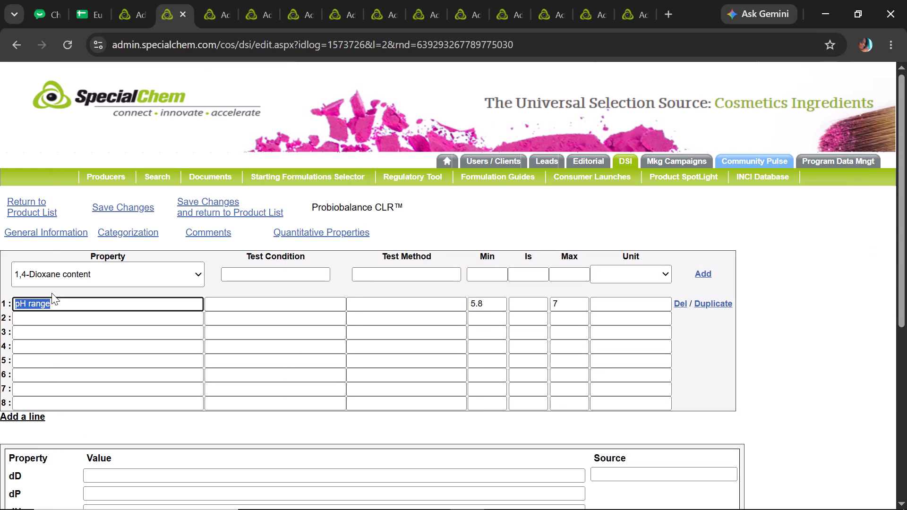
Rename the first quantitative property as "pH", then save the changes and return to the product list.
{"action": "left_click", "coordinate": [66, 303]}
{"action": "key", "text": "BackSpace"}
{"action": "key", "text": "BackSpace"}
{"action": "key", "text": "BackSpace"}
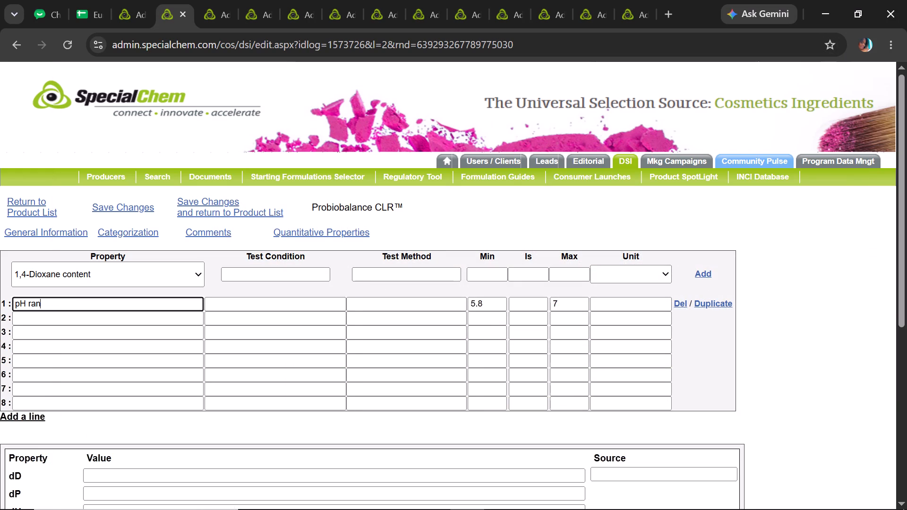
{"action": "key", "text": "BackSpace"}
{"action": "key", "text": "BackSpace"}
{"action": "key", "text": "BackSpace"}
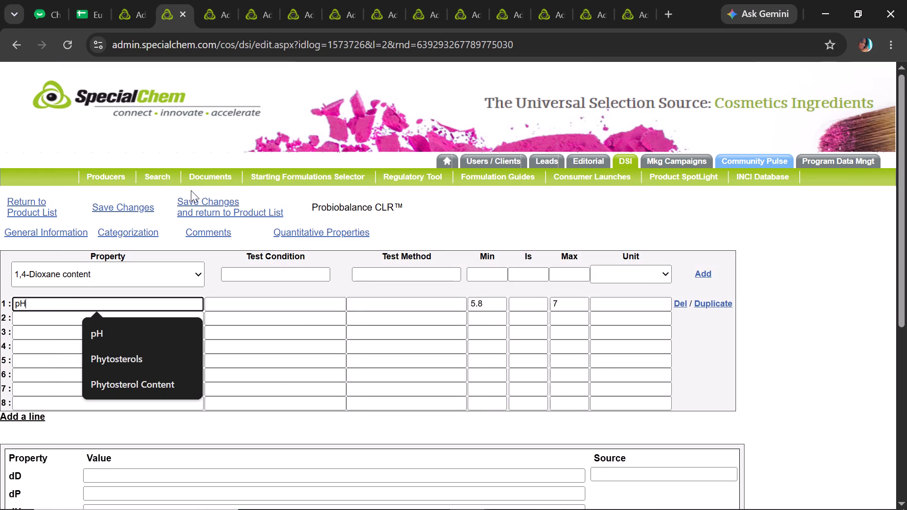
{"action": "left_click", "coordinate": [198, 203]}
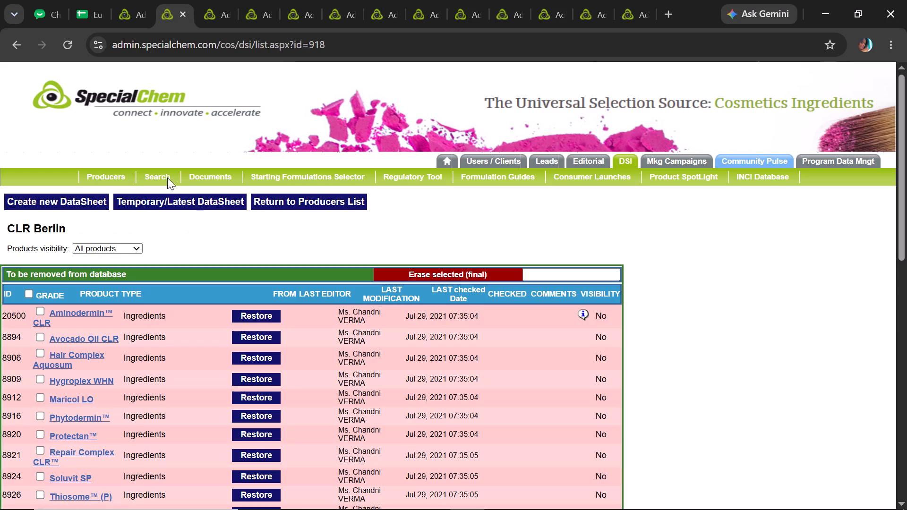
Close the finished product list tabs, keeping the chat, tracking spreadsheet and product search tabs open.
{"action": "left_click", "coordinate": [180, 20]}
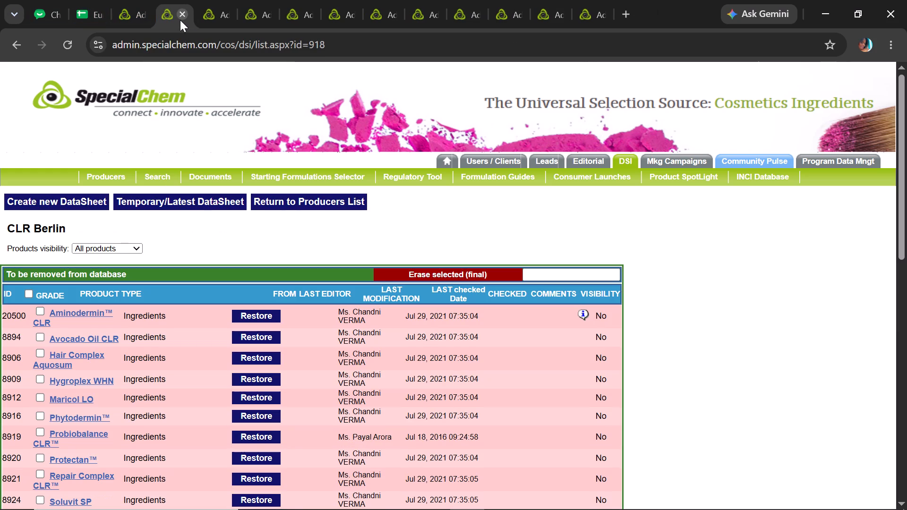
{"action": "left_click", "coordinate": [180, 20]}
{"action": "triple_click", "coordinate": [180, 20]}
{"action": "triple_click", "coordinate": [180, 20]}
{"action": "triple_click", "coordinate": [180, 20]}
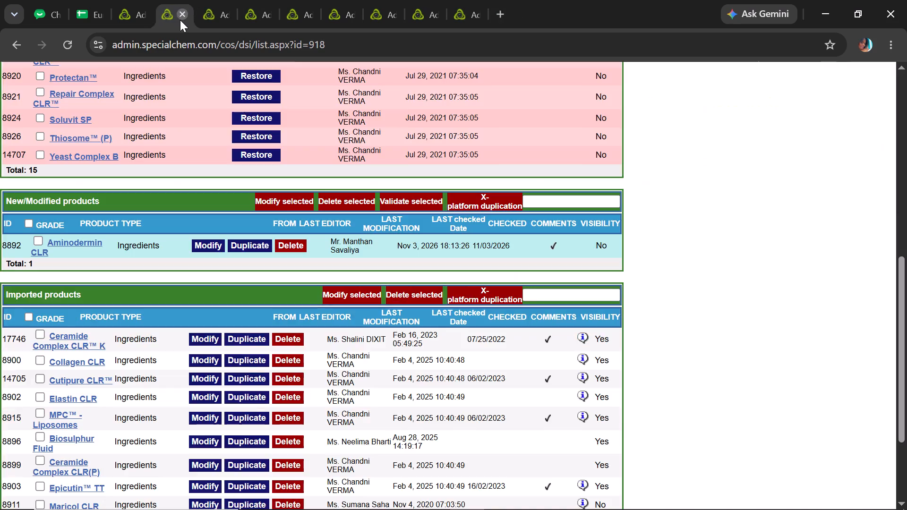
{"action": "triple_click", "coordinate": [180, 20]}
{"action": "triple_click", "coordinate": [180, 20]}
{"action": "triple_click", "coordinate": [180, 20]}
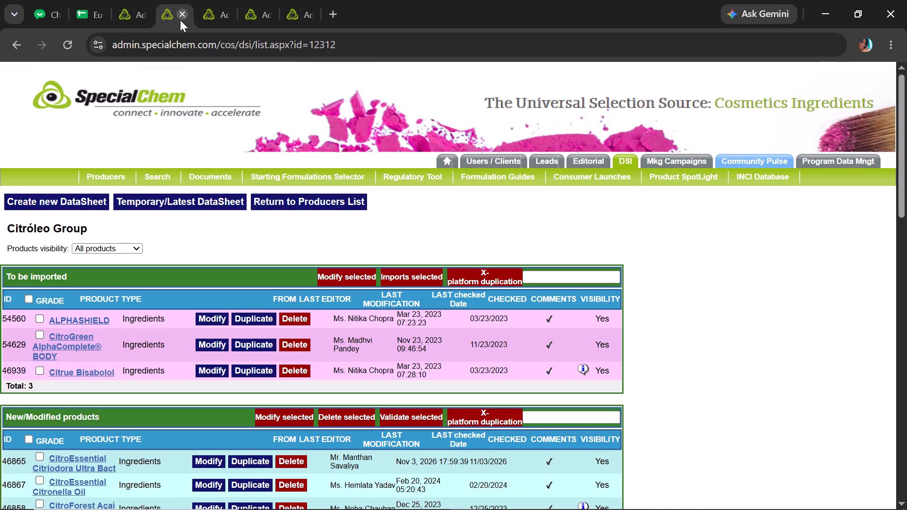
{"action": "triple_click", "coordinate": [180, 20]}
{"action": "left_click", "coordinate": [180, 20]}
{"action": "left_click", "coordinate": [180, 20]}
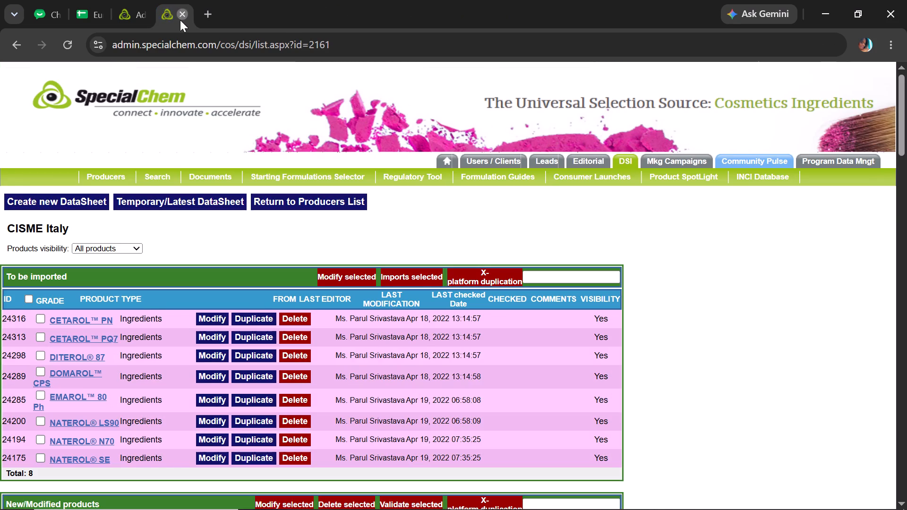
Switch to the tracking spreadsheet in Google Sheets and open its Cosmetics sheet.
{"action": "left_click", "coordinate": [123, 3]}
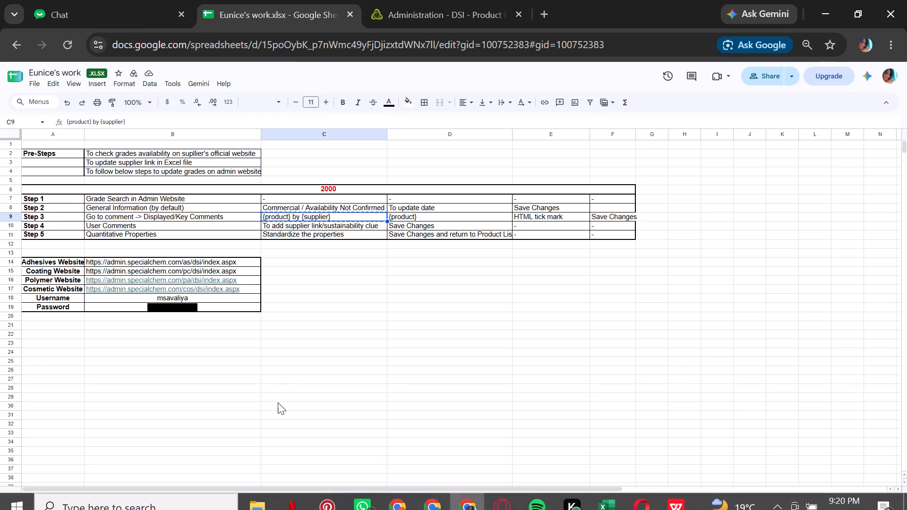
{"action": "left_click", "coordinate": [292, 501]}
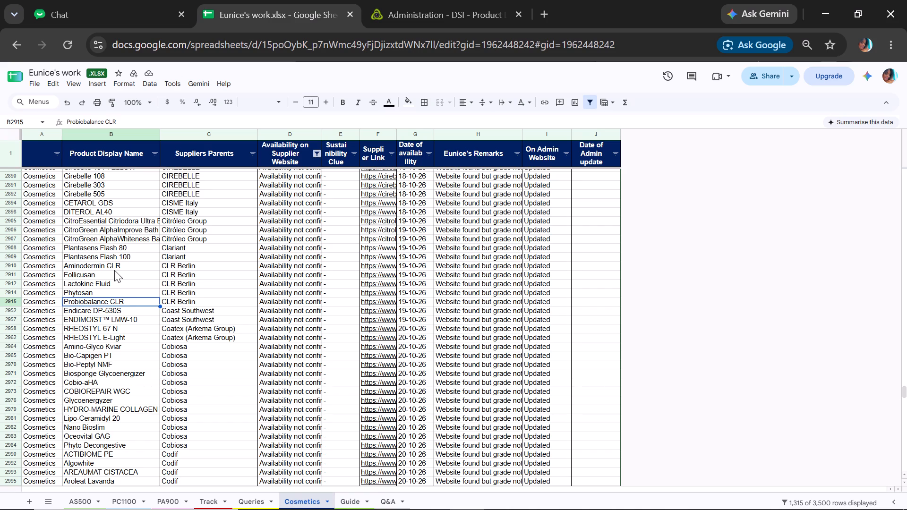
Copy the grade "Endicare DP-530S" from the tracking spreadsheet, search for it in the admin site and open its datasheet.
{"action": "left_click", "coordinate": [129, 311]}
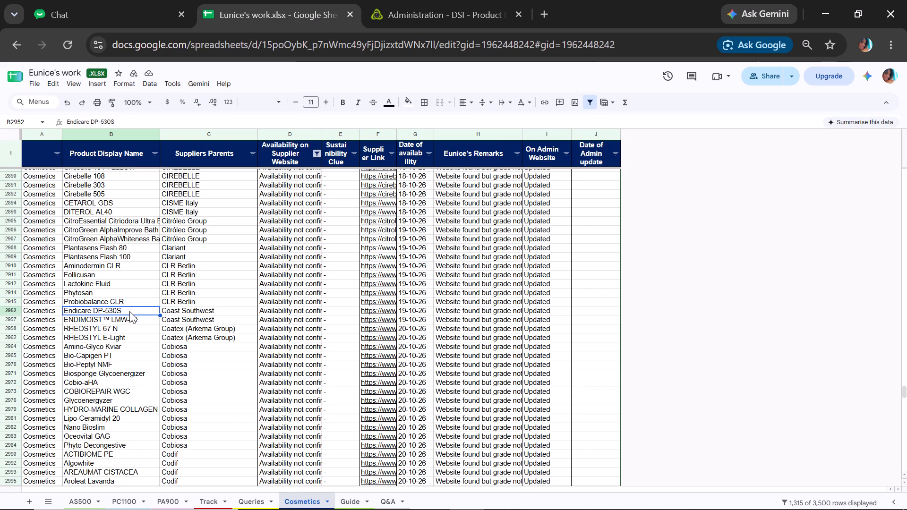
{"action": "key", "text": "ctrl+c"}
{"action": "left_click", "coordinate": [403, 0]}
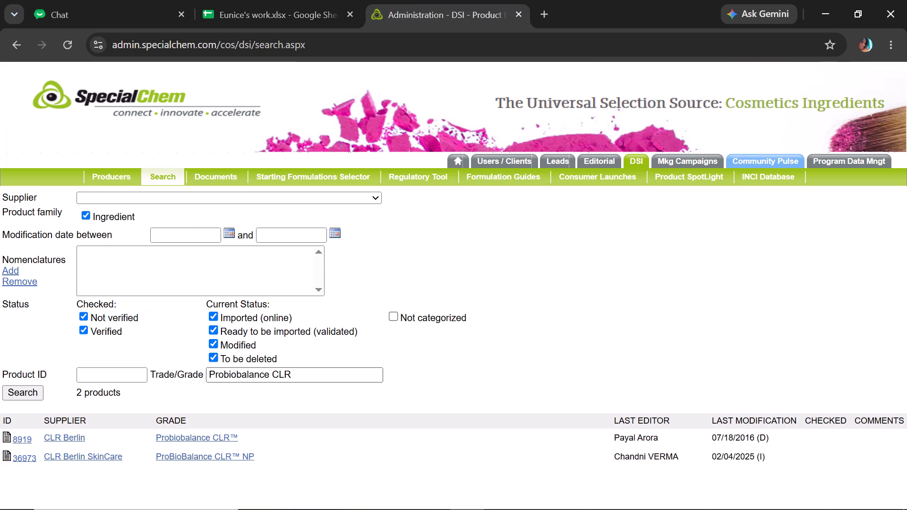
{"action": "left_click_drag", "start_coordinate": [311, 374], "coordinate": [89, 392]}
{"action": "key", "text": "ctrl+v"}
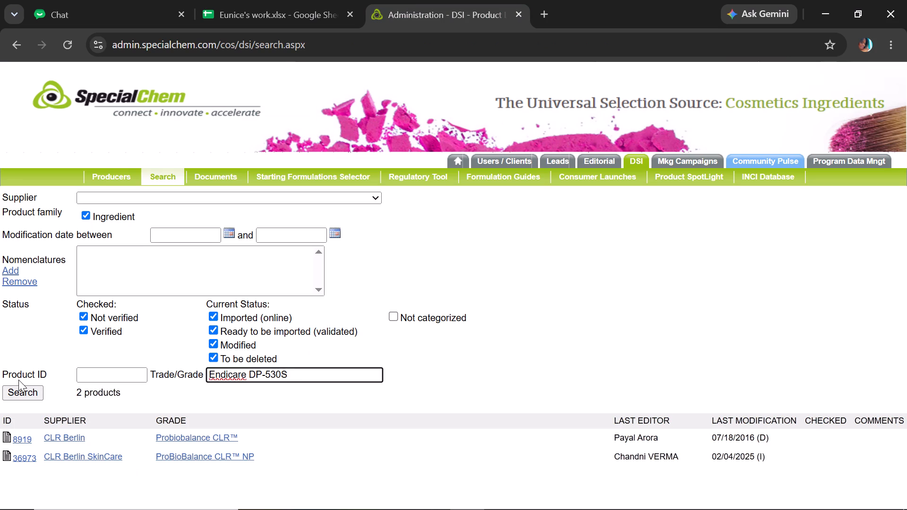
{"action": "left_click", "coordinate": [25, 394]}
{"action": "left_click", "coordinate": [212, 437]}
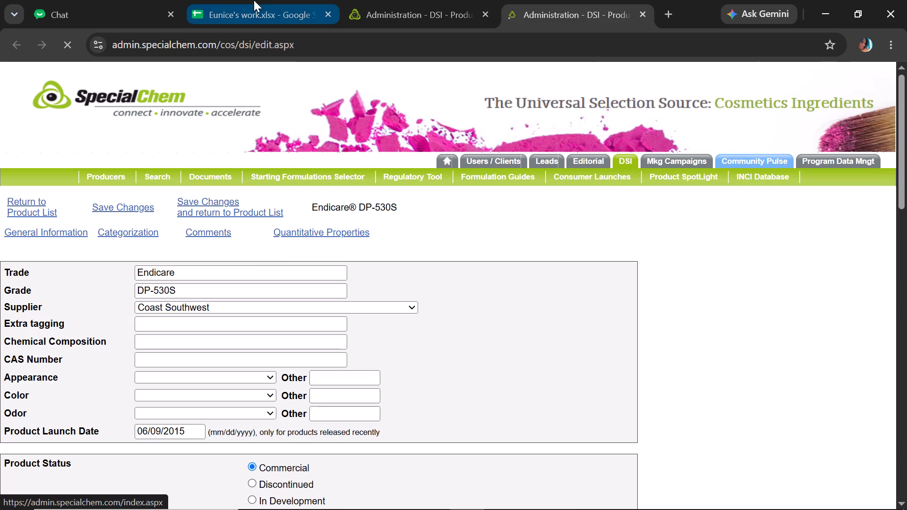
Set the Endicare DP-530S product status to Availability Not Confirmed and save the changes.
{"action": "left_click_drag", "start_coordinate": [906, 158], "coordinate": [906, 171]}
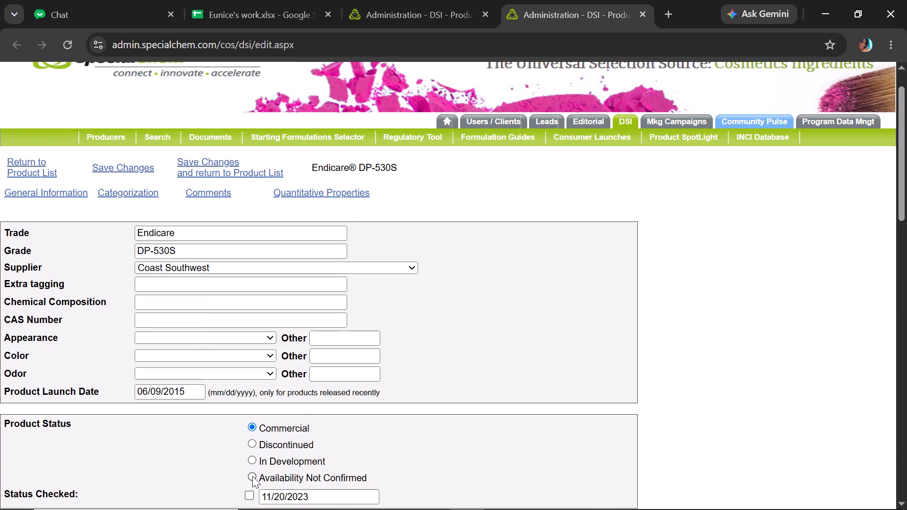
{"action": "left_click", "coordinate": [252, 476]}
{"action": "left_click", "coordinate": [124, 165]}
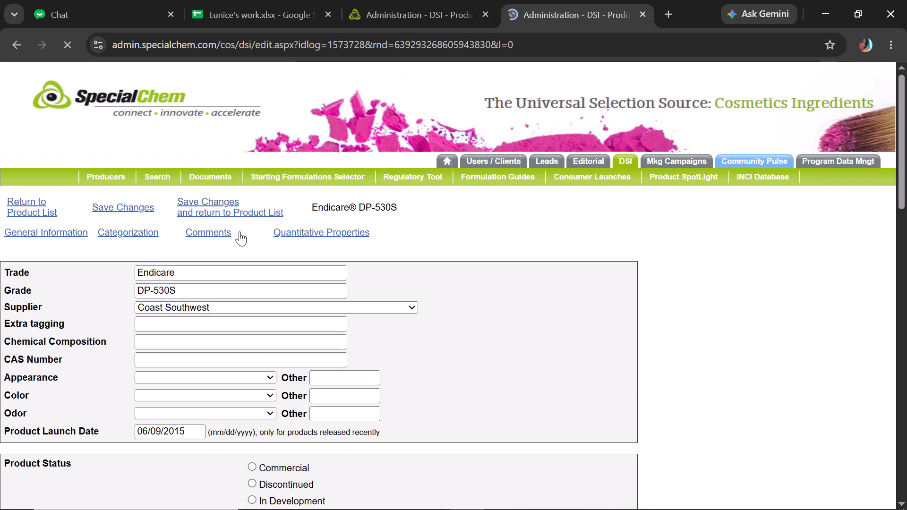
Review the Endicare DP-530S comments and quantitative properties, then save the changes and return to the product list.
{"action": "left_click", "coordinate": [225, 234]}
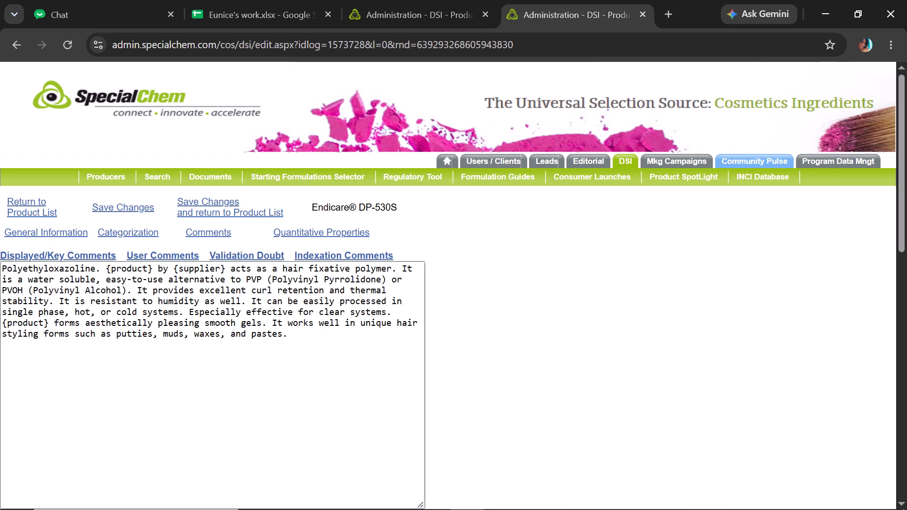
{"action": "left_click_drag", "start_coordinate": [906, 201], "coordinate": [906, 217]}
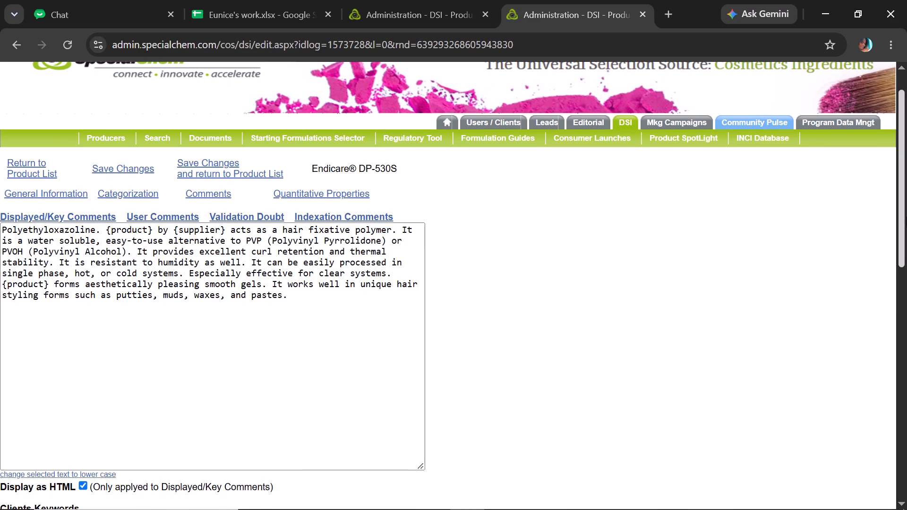
{"action": "left_click_drag", "start_coordinate": [906, 217], "coordinate": [906, 219]}
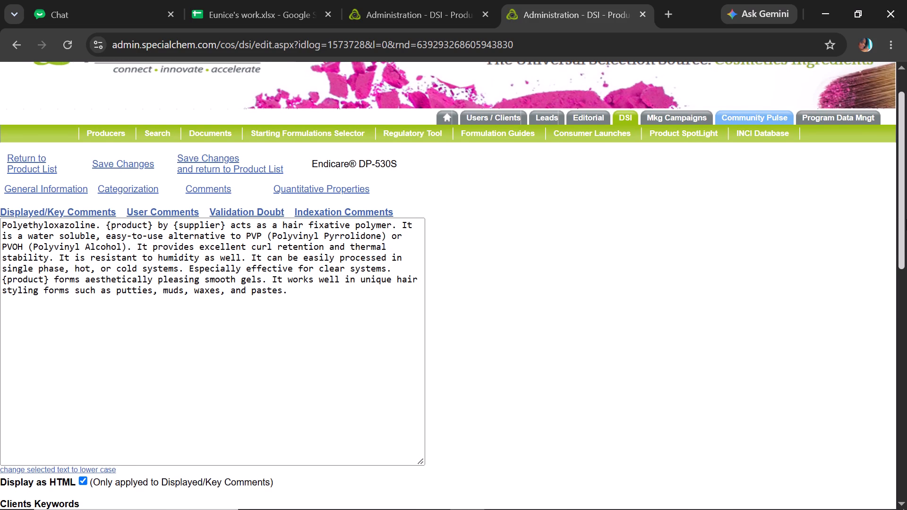
{"action": "left_click_drag", "start_coordinate": [906, 219], "coordinate": [906, 226]}
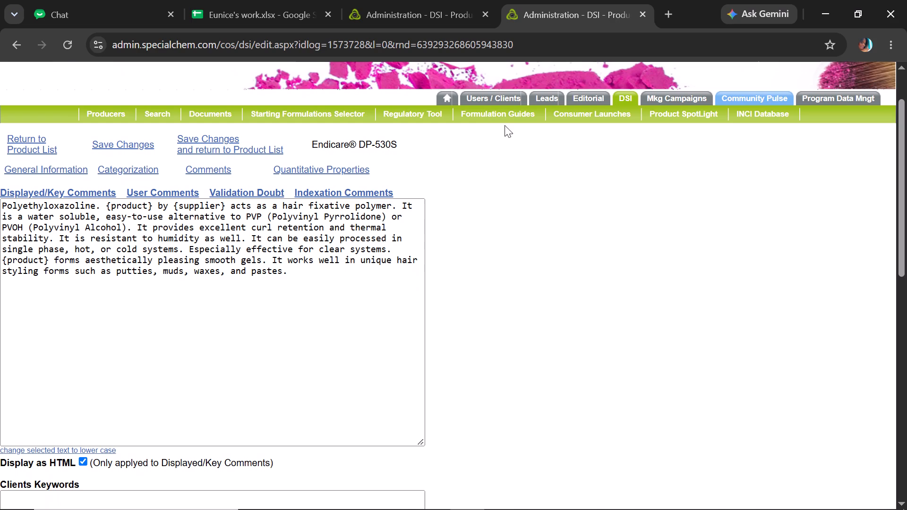
{"action": "left_click", "coordinate": [330, 174]}
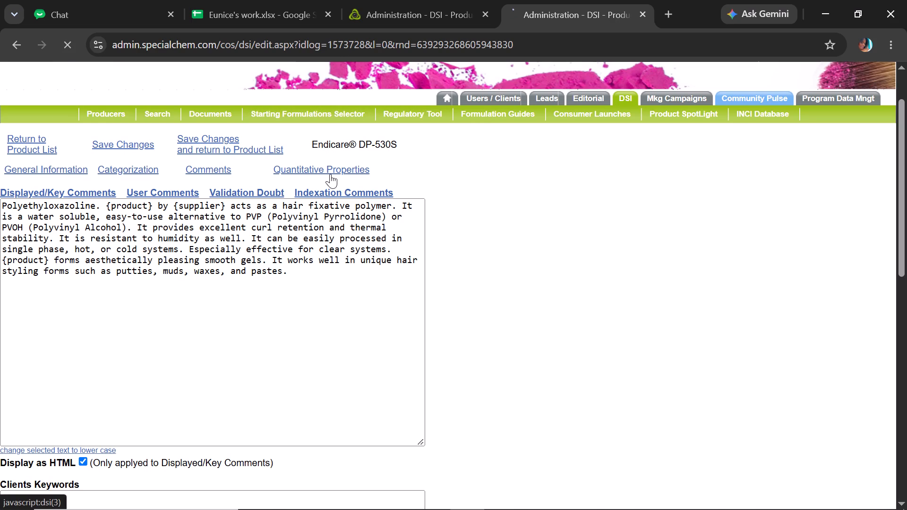
{"action": "left_click", "coordinate": [232, 206]}
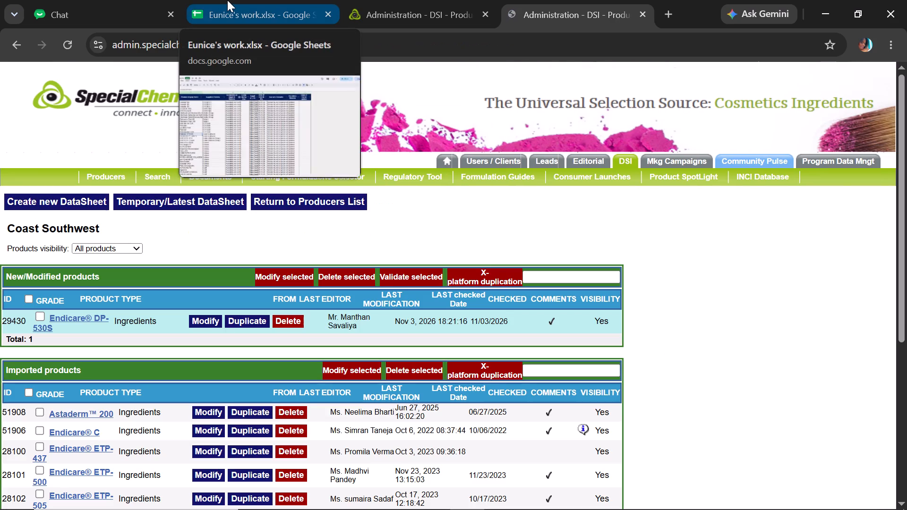
Copy the grade "ENDIMOIST™ LMW-10" from the tracking spreadsheet, search for it in the admin site and open its datasheet.
{"action": "left_click", "coordinate": [241, 0]}
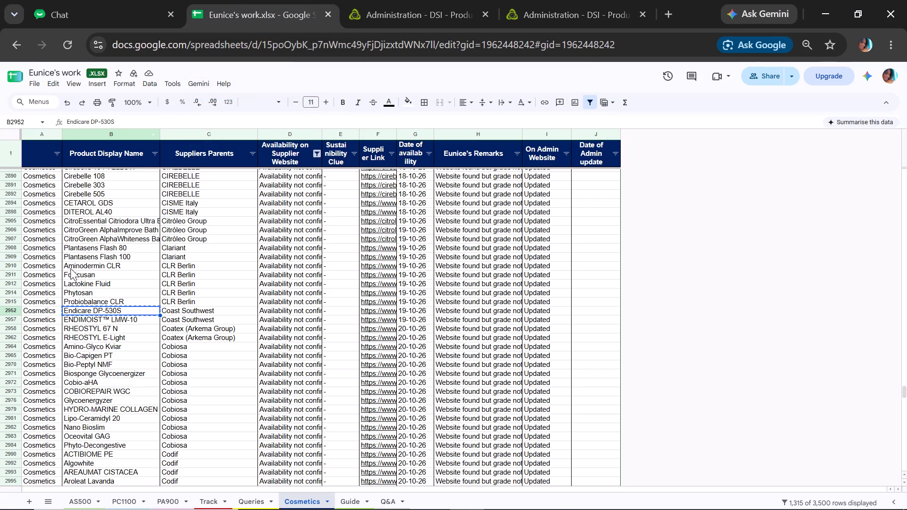
{"action": "left_click", "coordinate": [107, 321]}
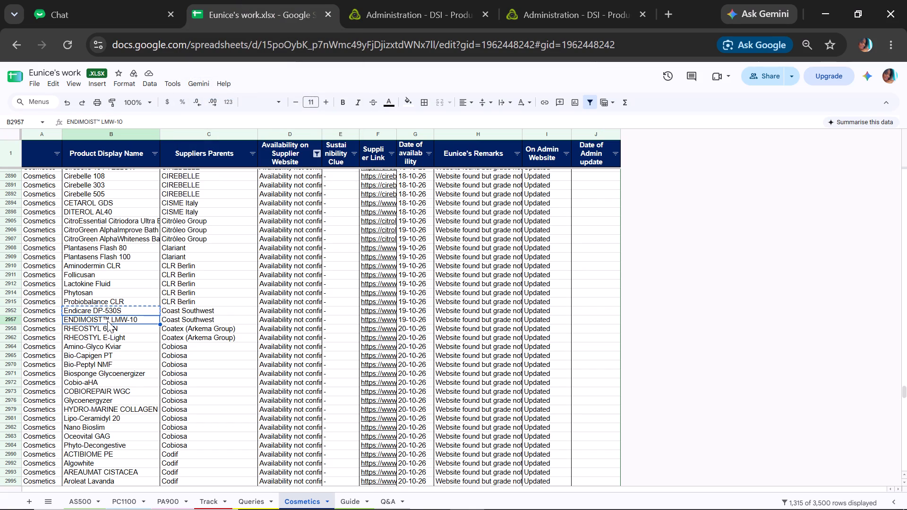
{"action": "key", "text": "ctrl+c"}
{"action": "left_click", "coordinate": [415, 8]}
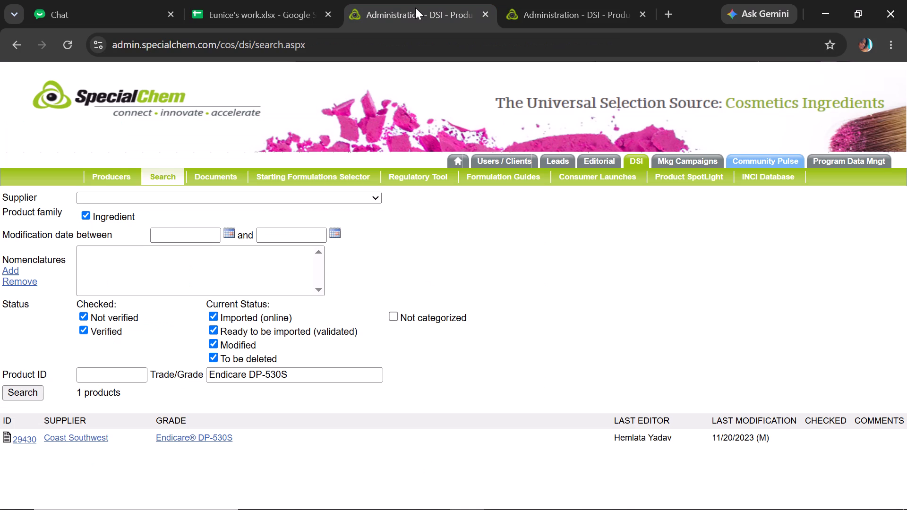
{"action": "left_click_drag", "start_coordinate": [300, 373], "coordinate": [168, 371]}
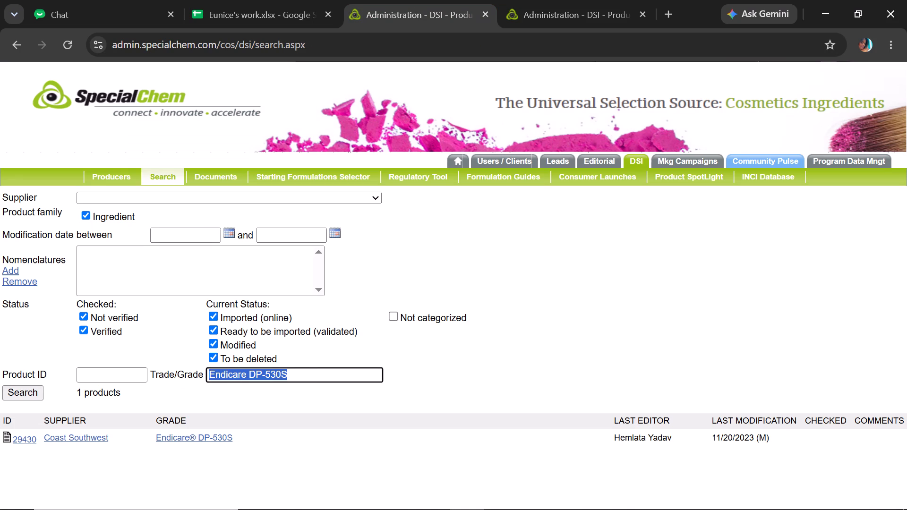
{"action": "key", "text": "ctrl+v"}
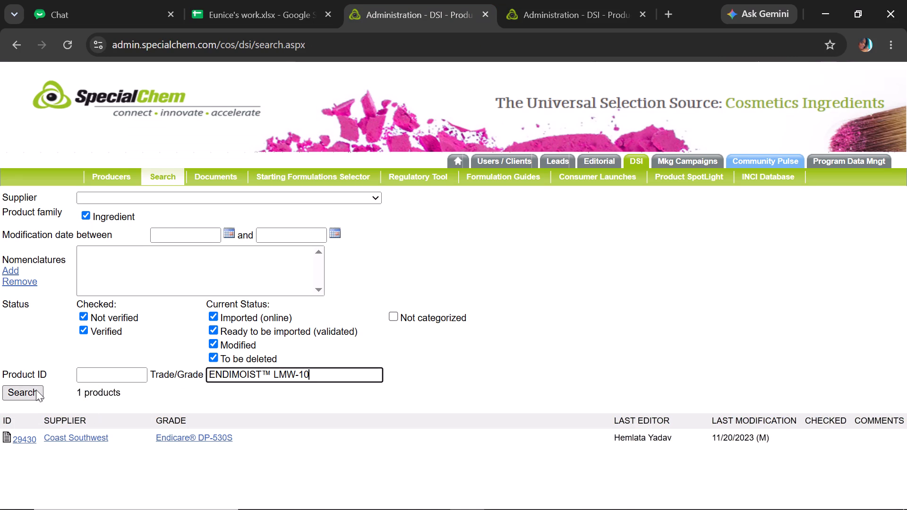
{"action": "left_click", "coordinate": [36, 390]}
{"action": "left_click", "coordinate": [197, 437]}
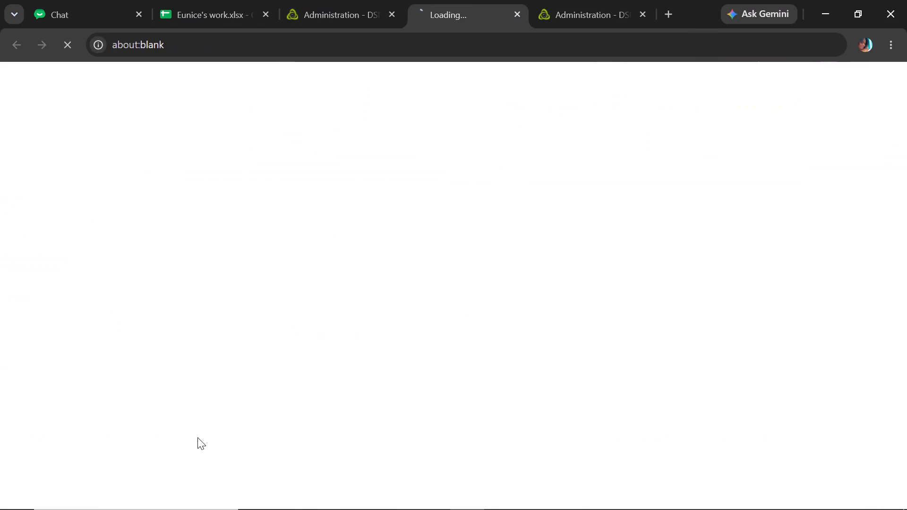
Set the ENDIMOIST™ LMW-10 product status to Availability Not Confirmed and save the changes.
{"action": "left_click_drag", "start_coordinate": [906, 149], "coordinate": [906, 164]}
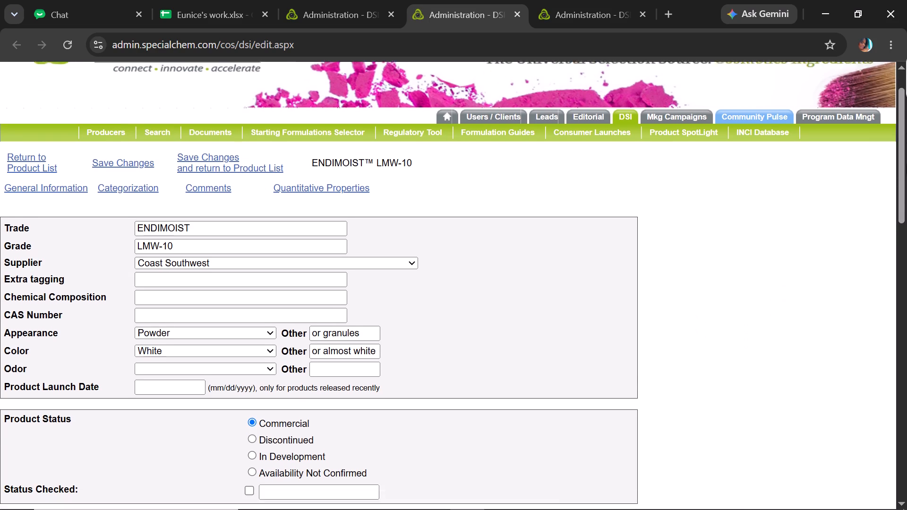
{"action": "left_click_drag", "start_coordinate": [906, 164], "coordinate": [906, 165]}
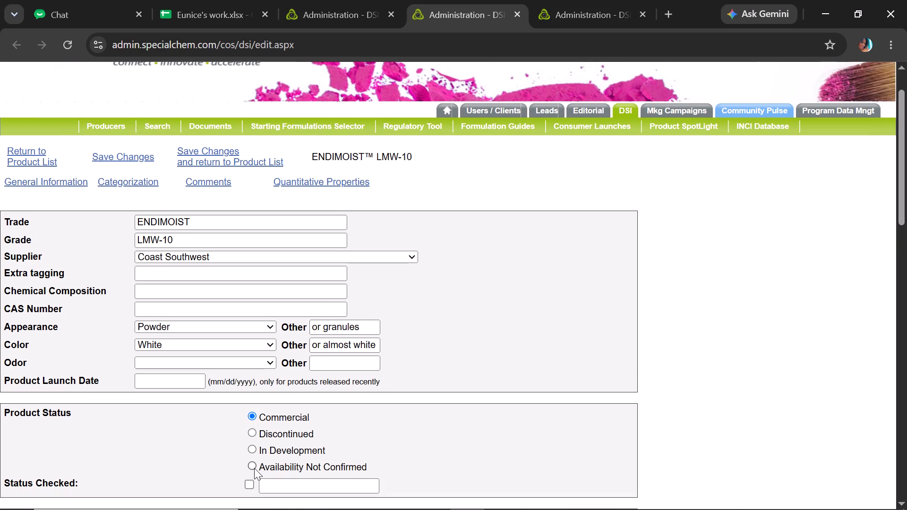
{"action": "left_click", "coordinate": [254, 468]}
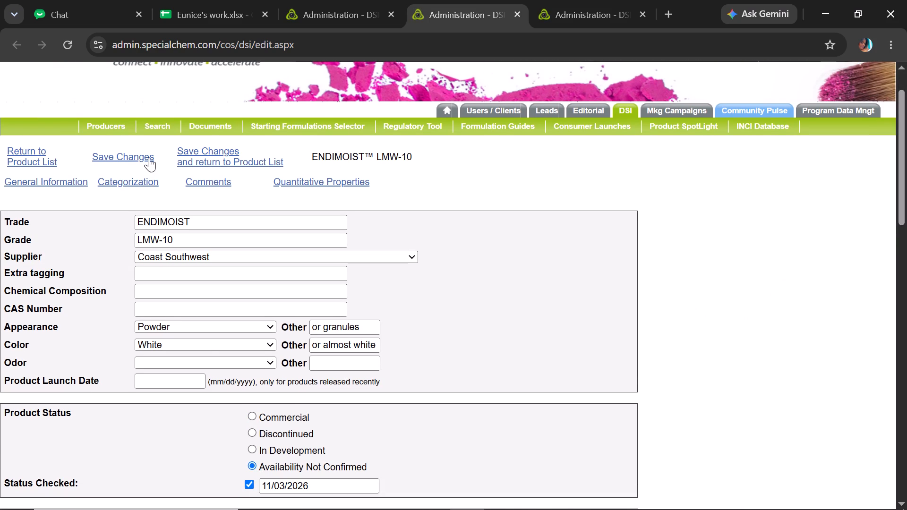
{"action": "left_click", "coordinate": [150, 155]}
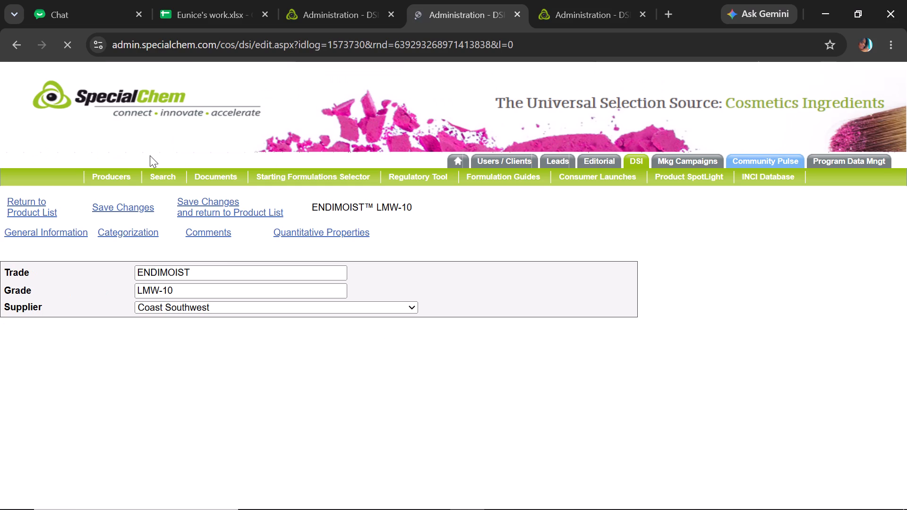
Using the standard phrase from the Guide sheet, start the ENDIMOIST comment's second sentence with "{product} by {supplier} is used".
{"action": "left_click", "coordinate": [227, 237]}
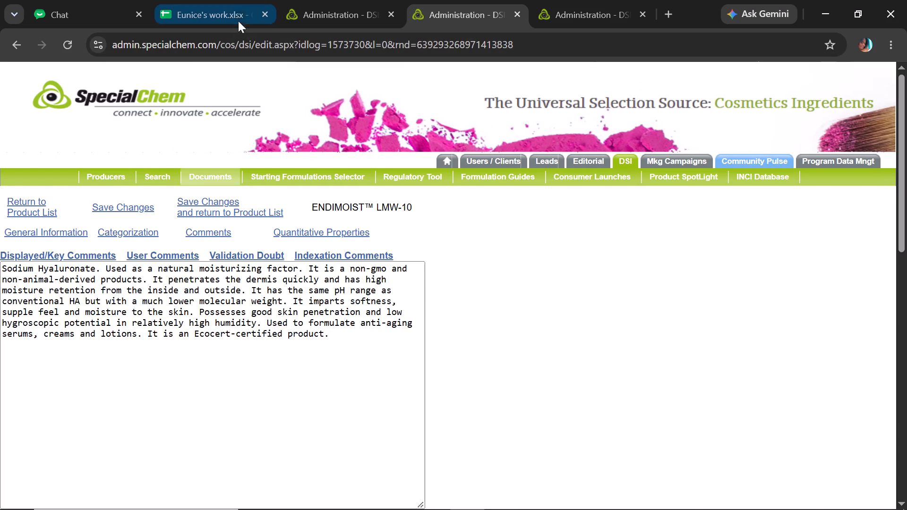
{"action": "left_click", "coordinate": [235, 7]}
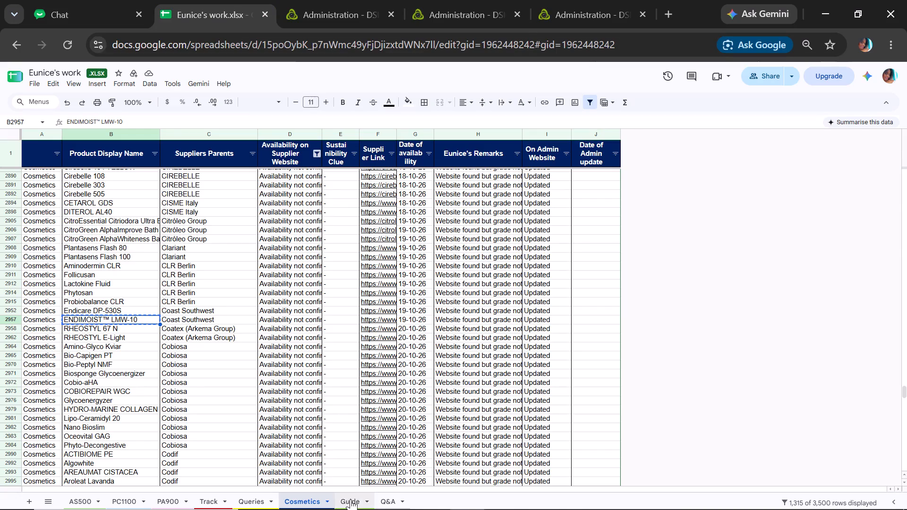
{"action": "left_click", "coordinate": [351, 499]}
{"action": "key", "text": "ctrl+c"}
{"action": "left_click", "coordinate": [483, 0]}
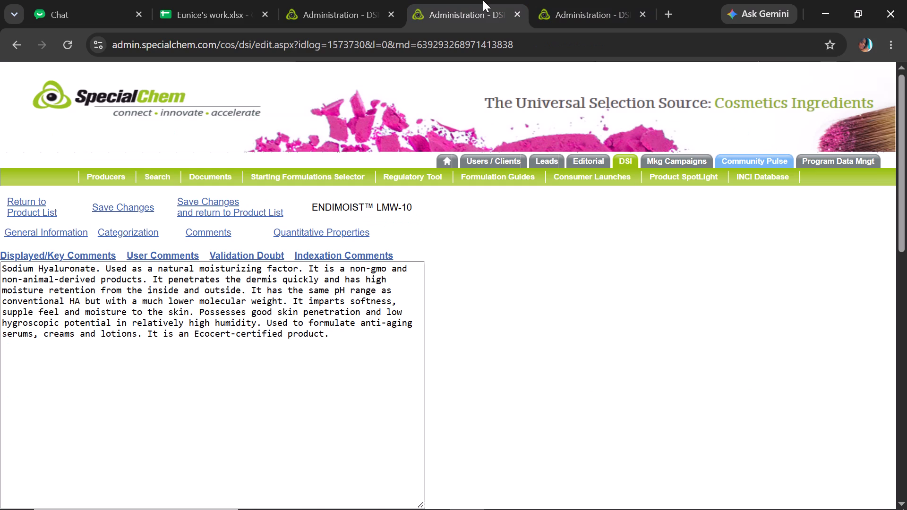
{"action": "double_click", "coordinate": [106, 266]}
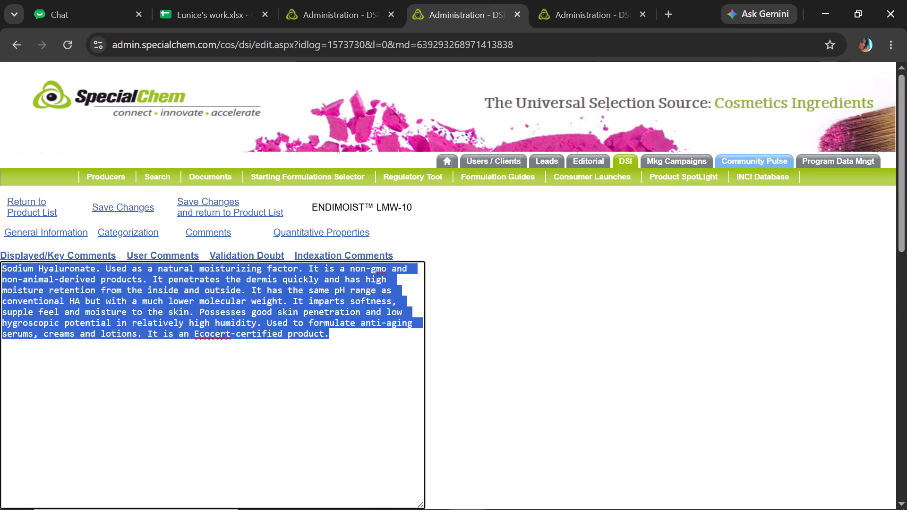
{"action": "left_click", "coordinate": [106, 266]}
{"action": "key", "text": "ctrl+v"}
{"action": "key", "text": "space"}
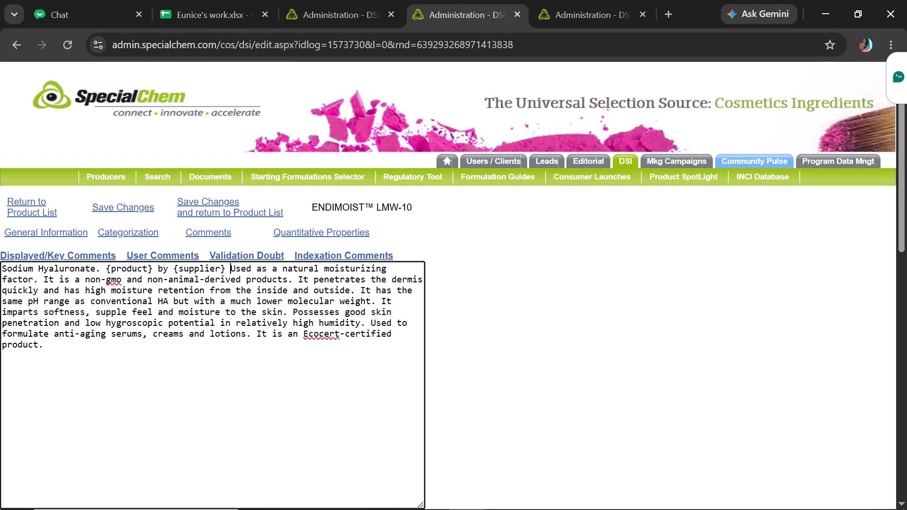
{"action": "type", "text": "is"}
{"action": "key", "text": "space"}
{"action": "key", "text": "Delete"}
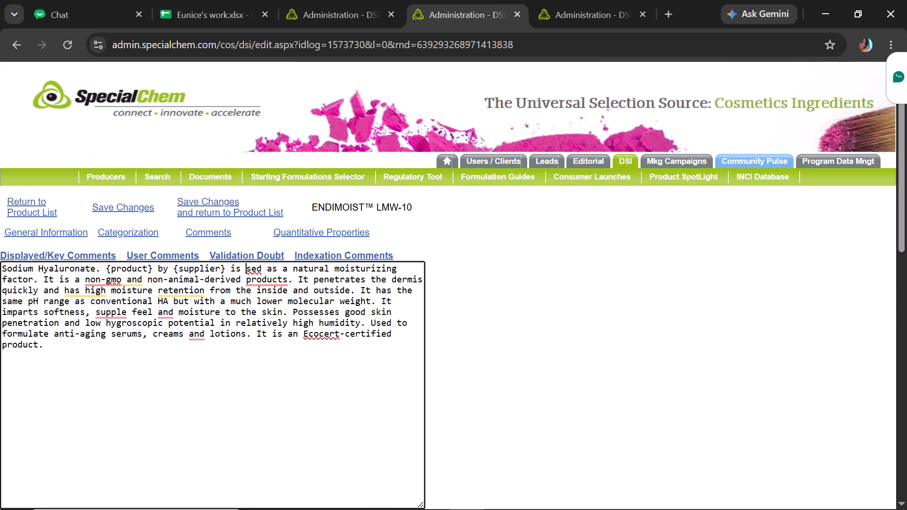
{"action": "key", "text": "u"}
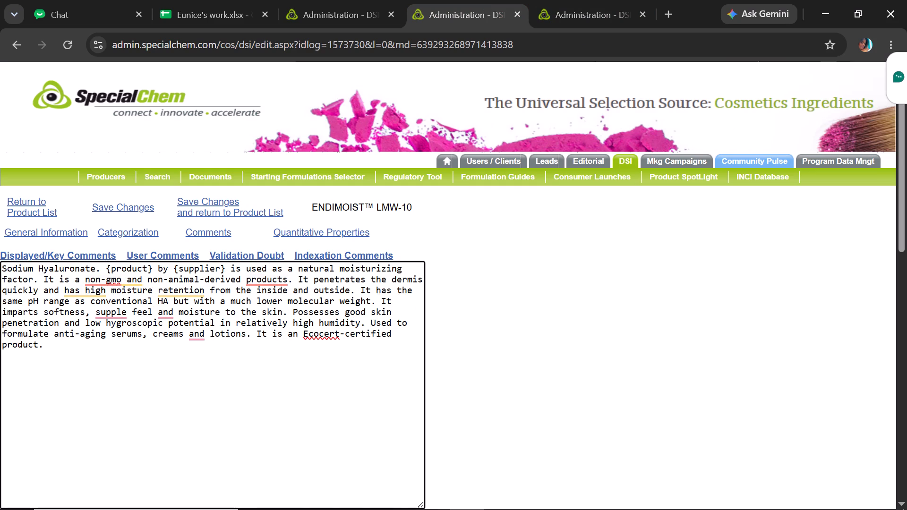
Copy the "{product}" placeholder from the ENDIMOIST comment text.
{"action": "left_click", "coordinate": [150, 269]}
{"action": "left_click_drag", "start_coordinate": [152, 269], "coordinate": [120, 269]}
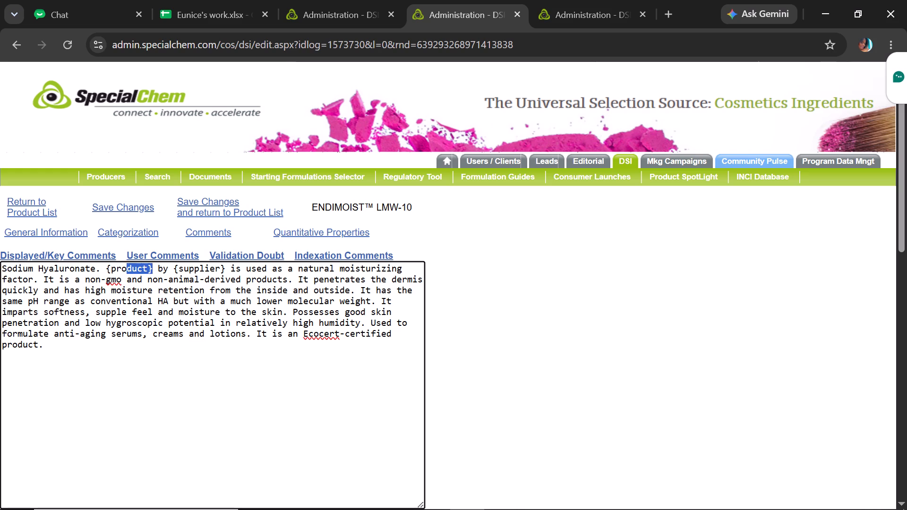
{"action": "left_click_drag", "start_coordinate": [120, 269], "coordinate": [107, 269]}
{"action": "key", "text": "ctrl+c"}
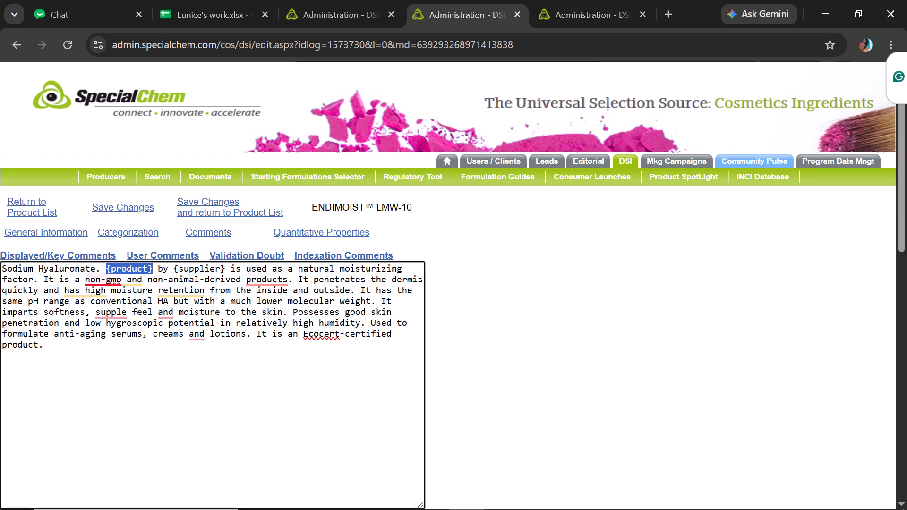
Correct the ENDIMOIST comment's wording to "non-GMO", "a supple feel," and "non-animal-derived product", and add a comma after "creams".
{"action": "left_click", "coordinate": [118, 299]}
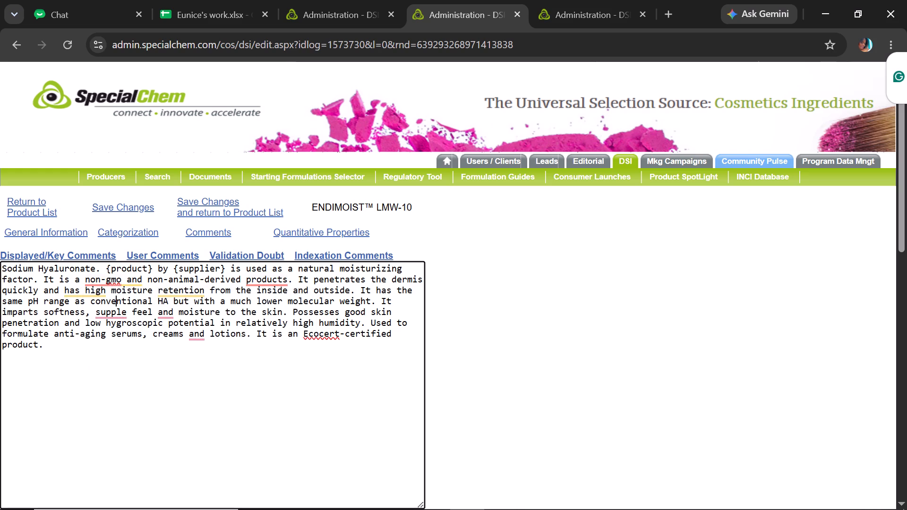
{"action": "left_click_drag", "start_coordinate": [116, 299], "coordinate": [113, 307]}
{"action": "type", "text": "non-GMO"}
{"action": "left_click", "coordinate": [121, 322]}
{"action": "left_click_drag", "start_coordinate": [131, 344], "coordinate": [155, 325]}
{"action": "type", "text": "a"}
{"action": "key", "text": "space"}
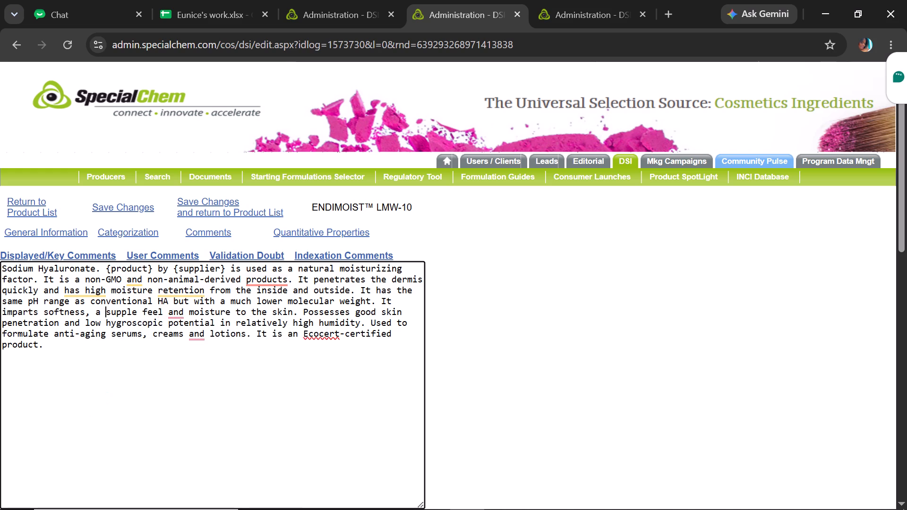
{"action": "left_click_drag", "start_coordinate": [155, 325], "coordinate": [178, 315]}
{"action": "left_click", "coordinate": [185, 331]}
{"action": "key", "text": "comma"}
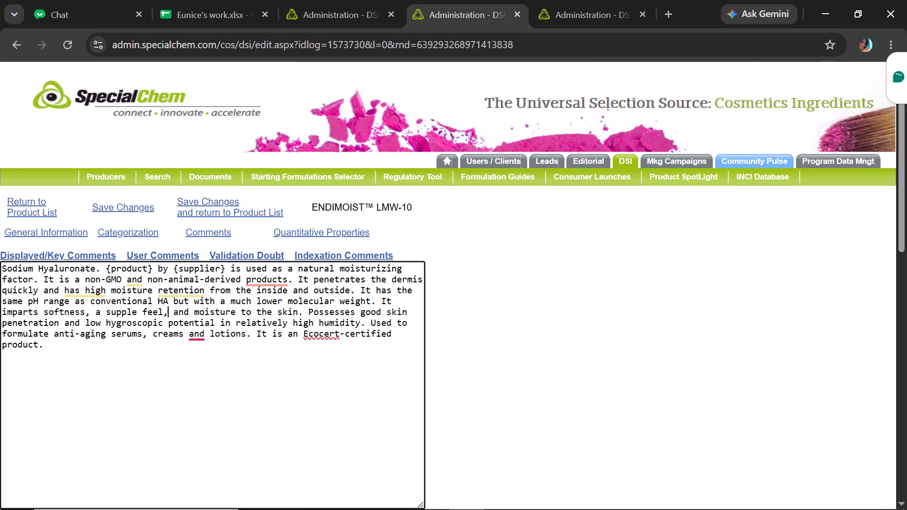
{"action": "left_click", "coordinate": [288, 304]}
{"action": "type", "text": "product"}
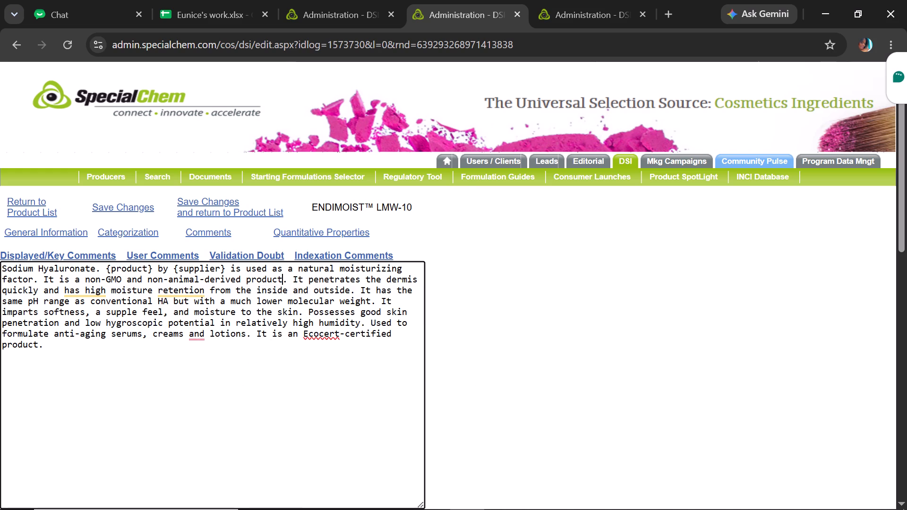
{"action": "left_click", "coordinate": [218, 360]}
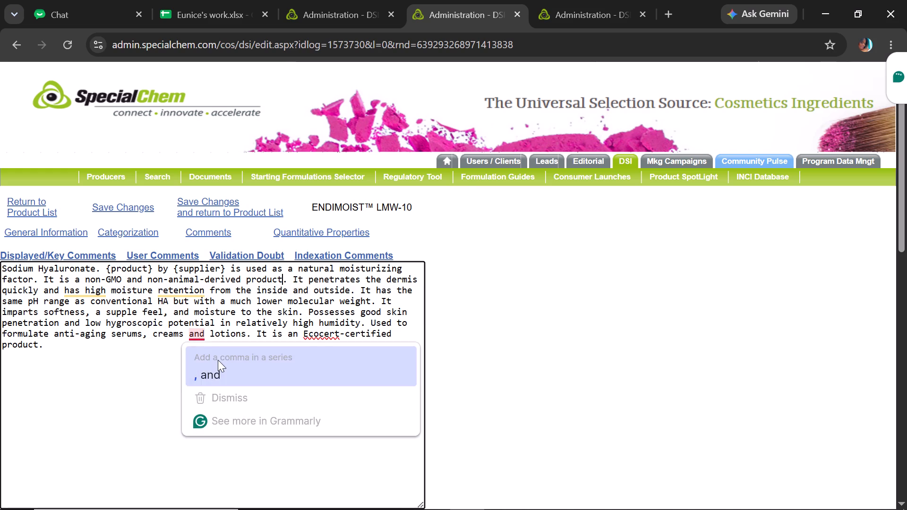
{"action": "key", "text": "comma"}
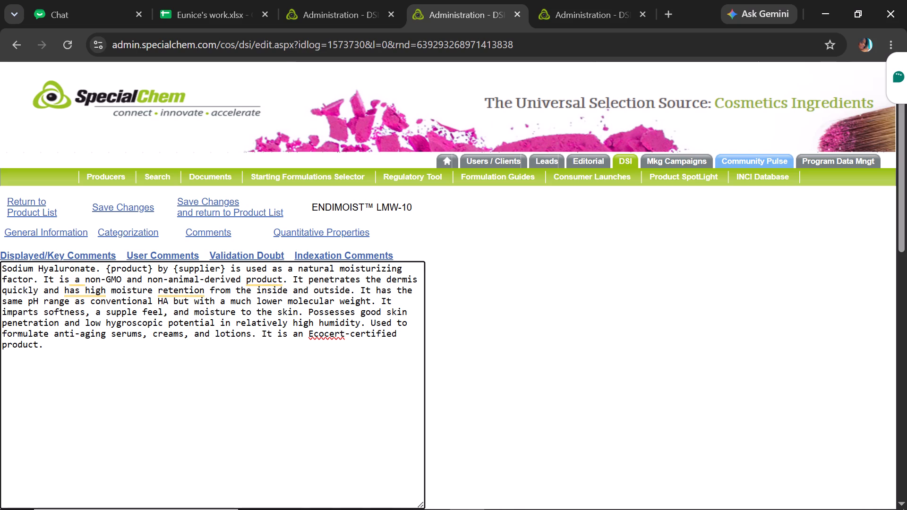
Replace "It" at the start of the comment's non-GMO sentence with the copied "{product}" placeholder.
{"action": "left_click", "coordinate": [54, 280]}
{"action": "key", "text": "BackSpace"}
{"action": "key", "text": "BackSpace"}
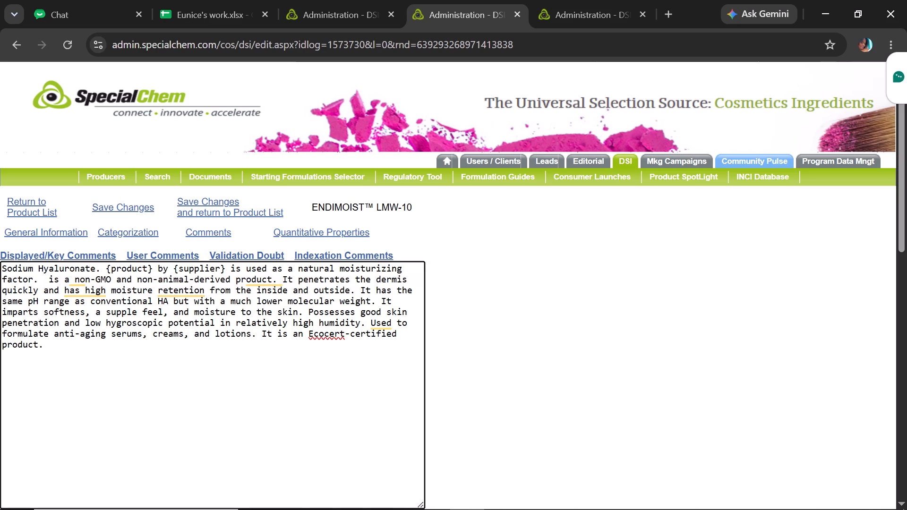
{"action": "key", "text": "ctrl+v"}
Enable HTML display for the ENDIMOIST LMW-10 key comment and save the changes.
{"action": "left_click_drag", "start_coordinate": [906, 205], "coordinate": [906, 234]}
{"action": "left_click", "coordinate": [81, 451]}
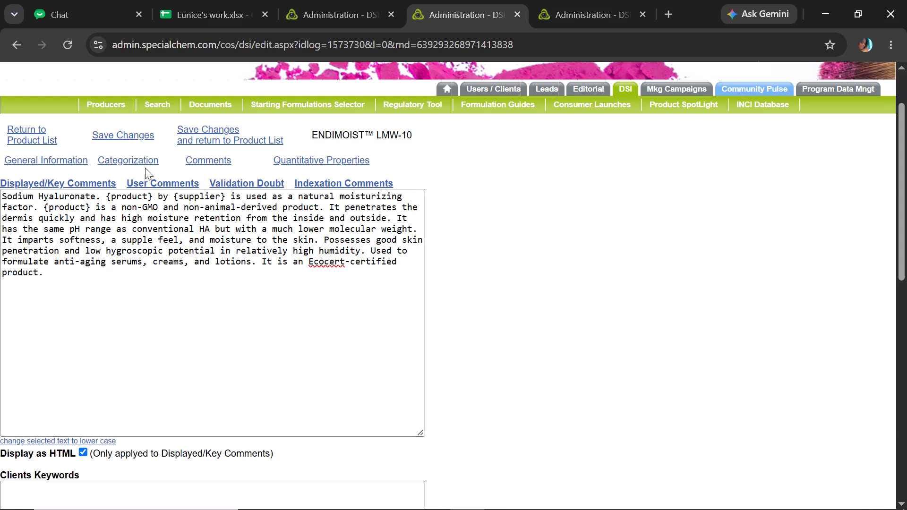
{"action": "left_click", "coordinate": [128, 135]}
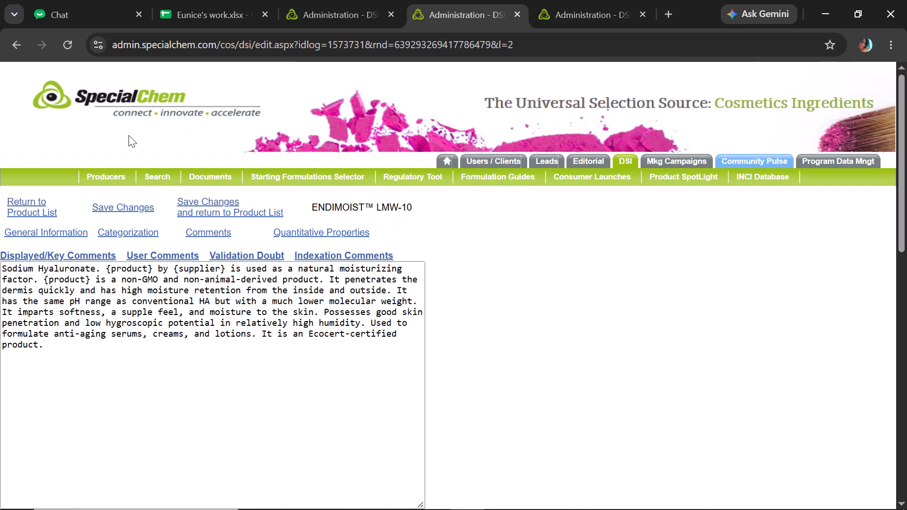
In the ENDIMOIST quantitative properties, rename the molecular weight property as "Molecular Weight, Mw".
{"action": "left_click_drag", "start_coordinate": [906, 170], "coordinate": [904, 198]}
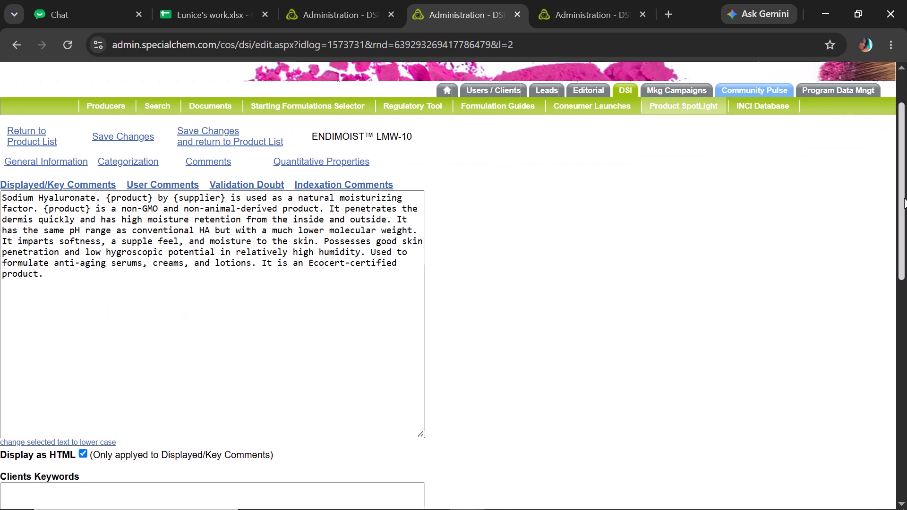
{"action": "left_click", "coordinate": [279, 164]}
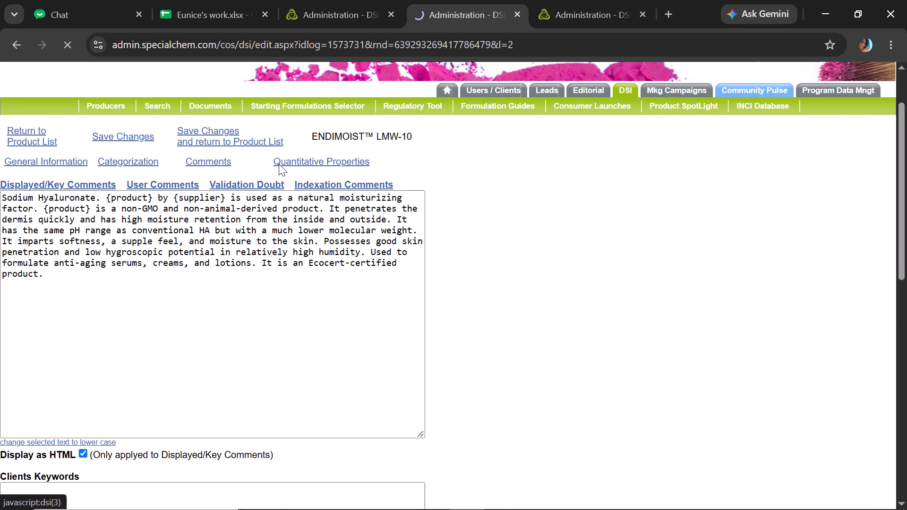
{"action": "left_click", "coordinate": [103, 302]}
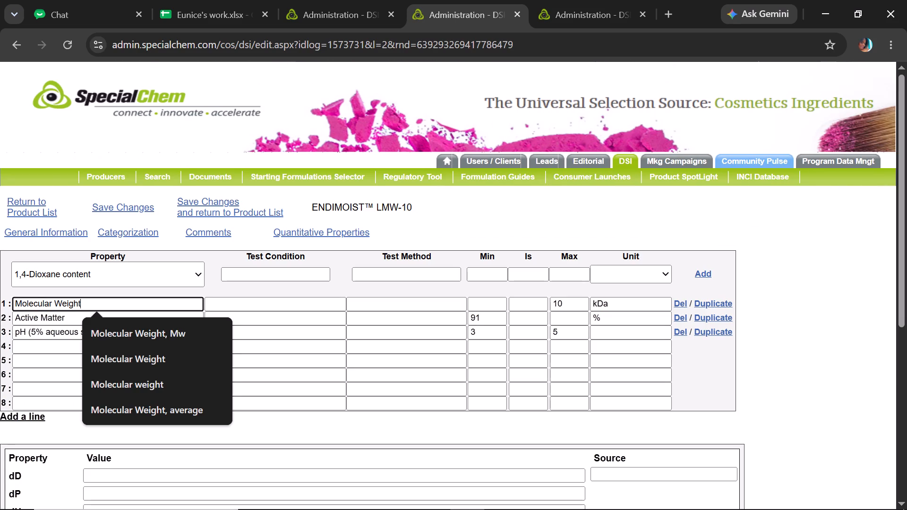
{"action": "left_click", "coordinate": [130, 328]}
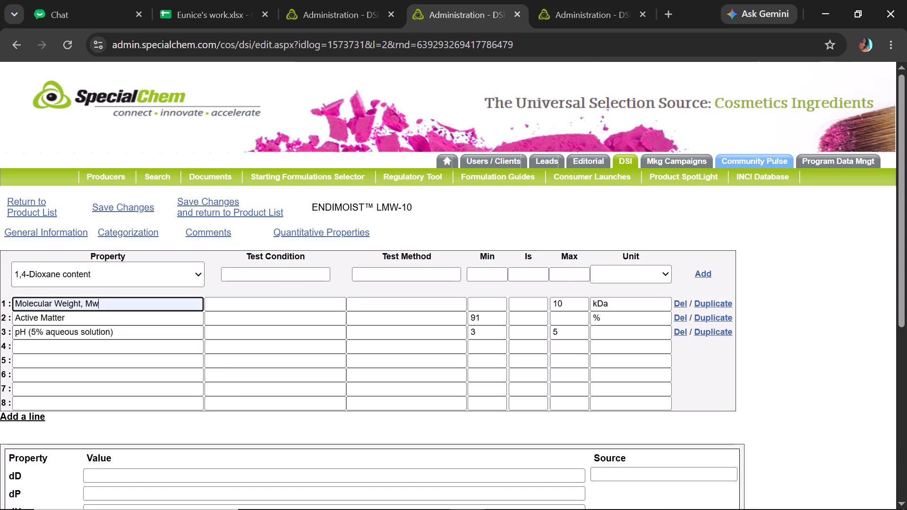
Move "5% aqueous solution" from the pH property name into its test condition, leaving only "pH" as the name.
{"action": "left_click_drag", "start_coordinate": [31, 329], "coordinate": [111, 327]}
{"action": "key", "text": "ctrl+c"}
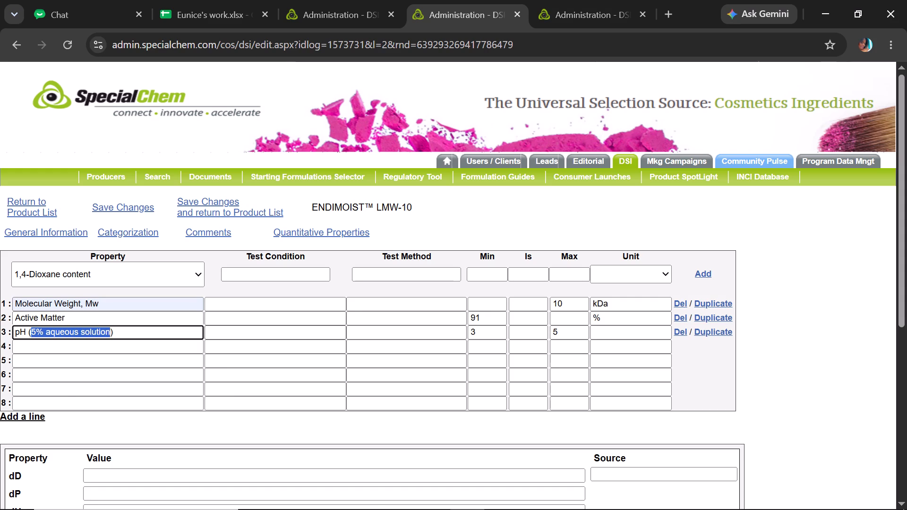
{"action": "left_click", "coordinate": [232, 332]}
{"action": "key", "text": "ctrl+v"}
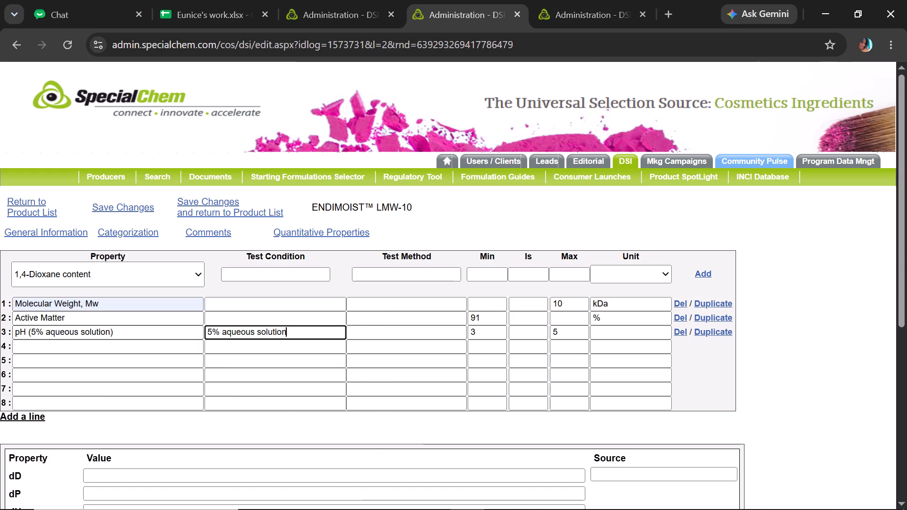
{"action": "left_click_drag", "start_coordinate": [27, 332], "coordinate": [450, 265]}
{"action": "key", "text": "BackSpace"}
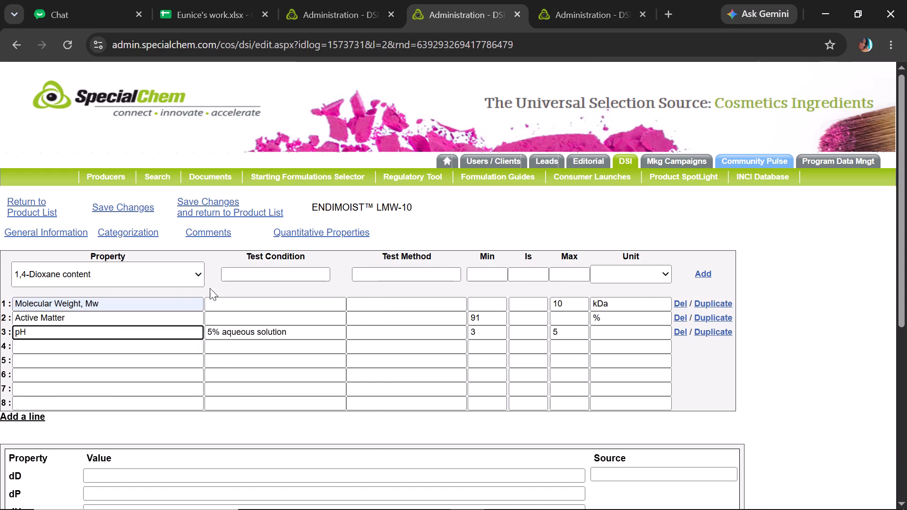
Filter the old property names in the Standard Properties Excel workbook by "Active Matter" and copy the standard name "Active Content".
{"action": "left_click", "coordinate": [179, 317]}
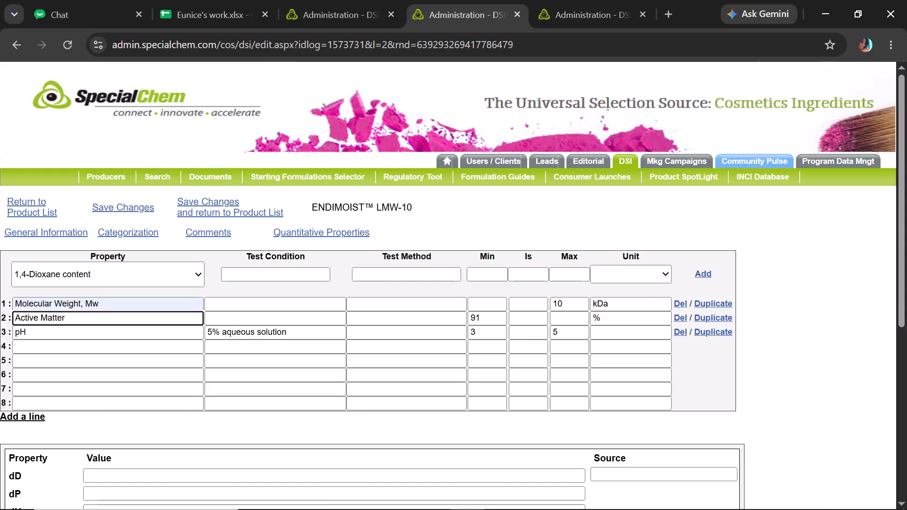
{"action": "left_click_drag", "start_coordinate": [92, 313], "coordinate": [0, 316]}
{"action": "key", "text": "ctrl+c"}
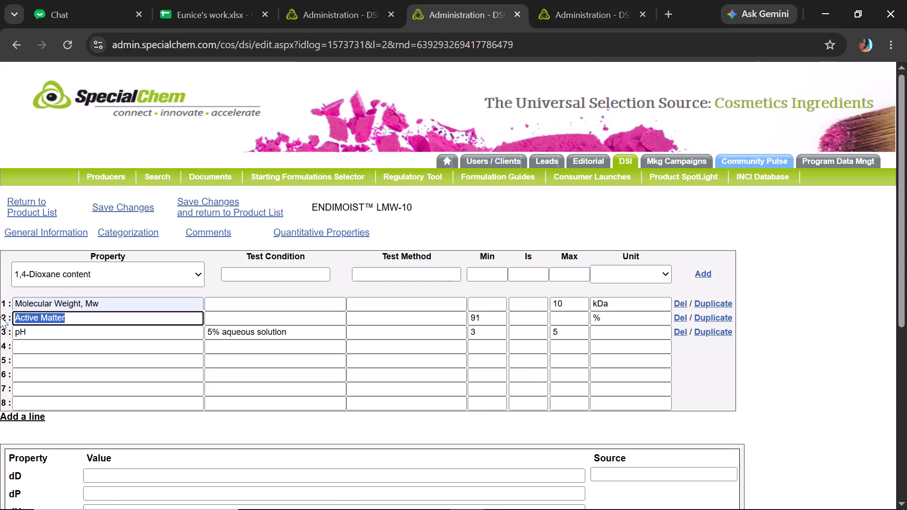
{"action": "left_click", "coordinate": [610, 492]}
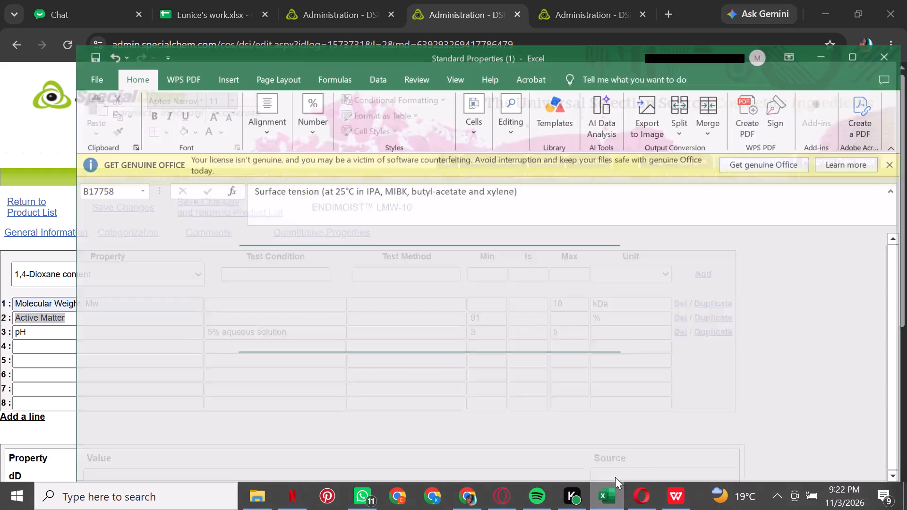
{"action": "left_click", "coordinate": [608, 241]}
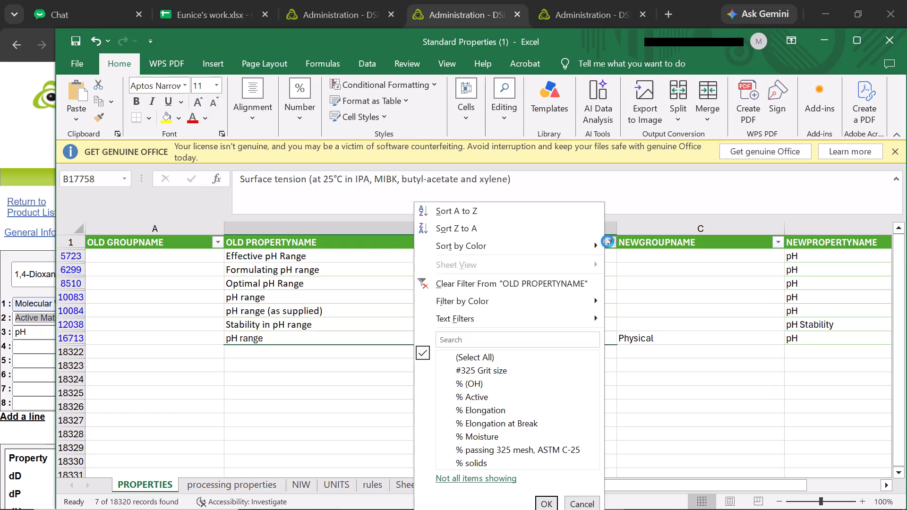
{"action": "left_click", "coordinate": [514, 336]}
{"action": "key", "text": "ctrl+v"}
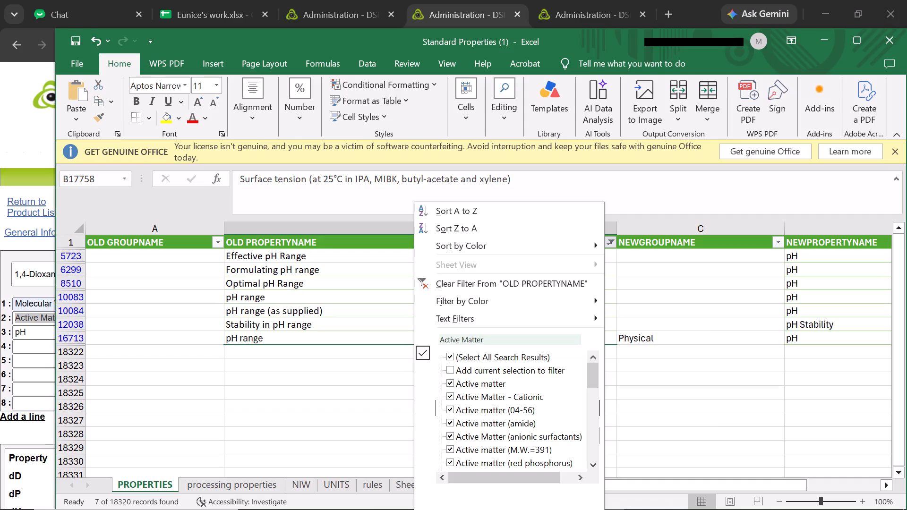
{"action": "left_click", "coordinate": [552, 503]}
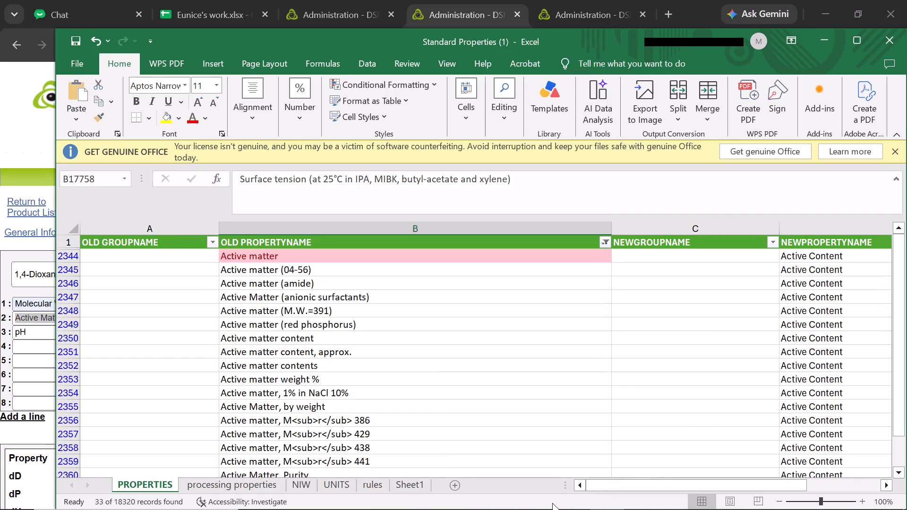
{"action": "left_click", "coordinate": [792, 253]}
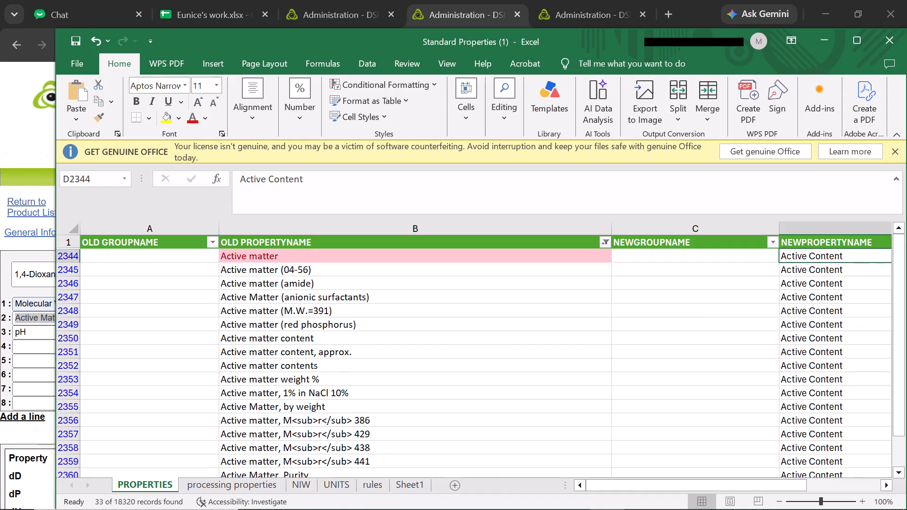
{"action": "key", "text": "ctrl+c"}
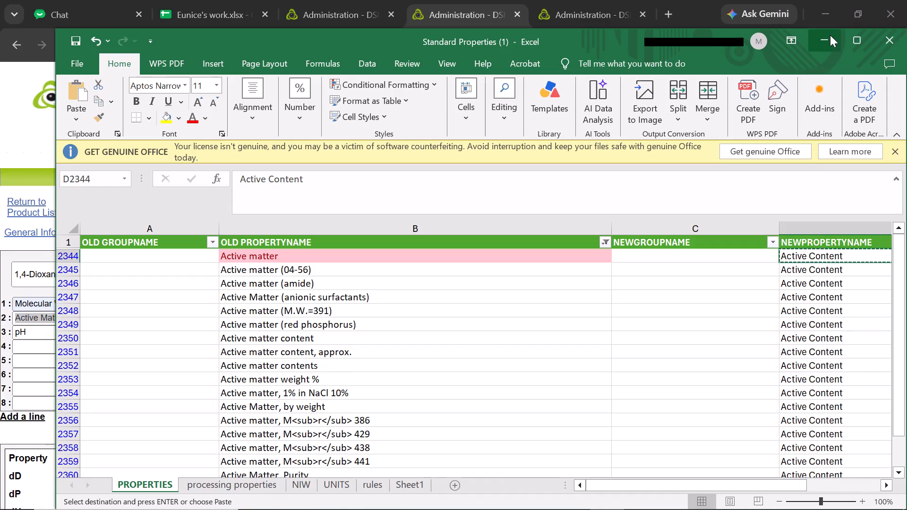
Back in the admin site, replace "Active Matter" with "Active Content", then save the datasheet and return to the product list.
{"action": "left_click", "coordinate": [830, 35]}
{"action": "key", "text": "ctrl+v"}
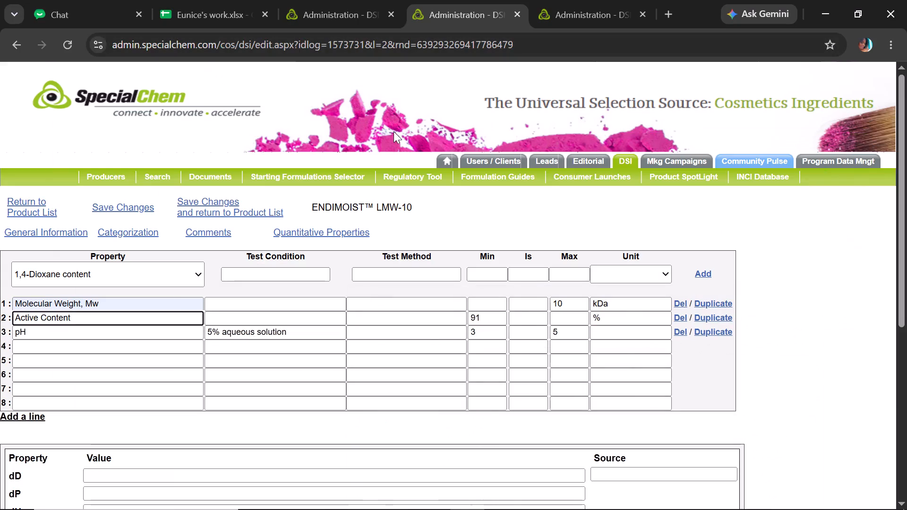
{"action": "left_click", "coordinate": [190, 203]}
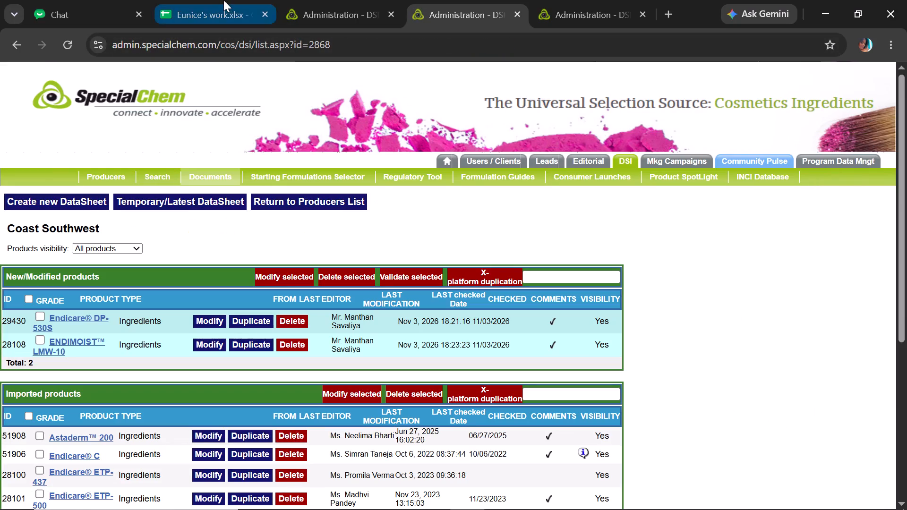
Copy the grade "RHEOSTYL 67 N" from the tracking spreadsheet's Cosmetics sheet, search for it in the admin site and open its datasheet.
{"action": "left_click", "coordinate": [223, 0]}
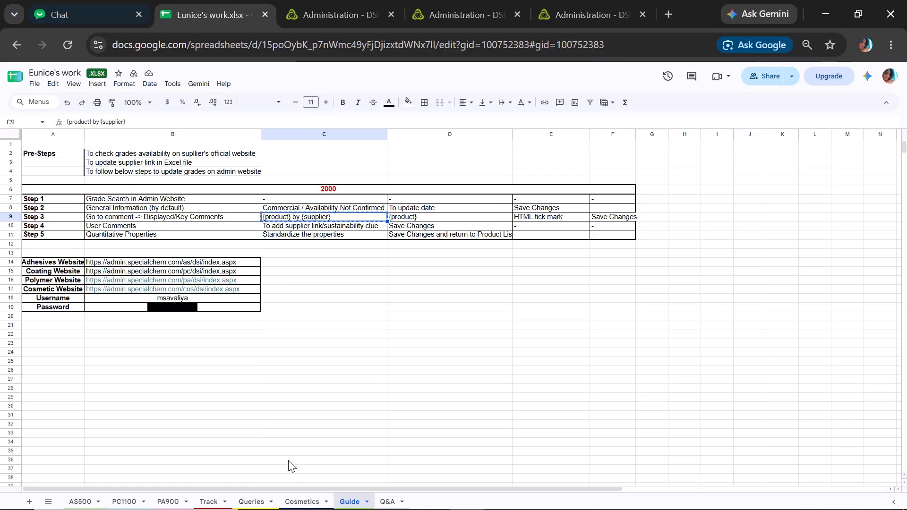
{"action": "left_click", "coordinate": [296, 499]}
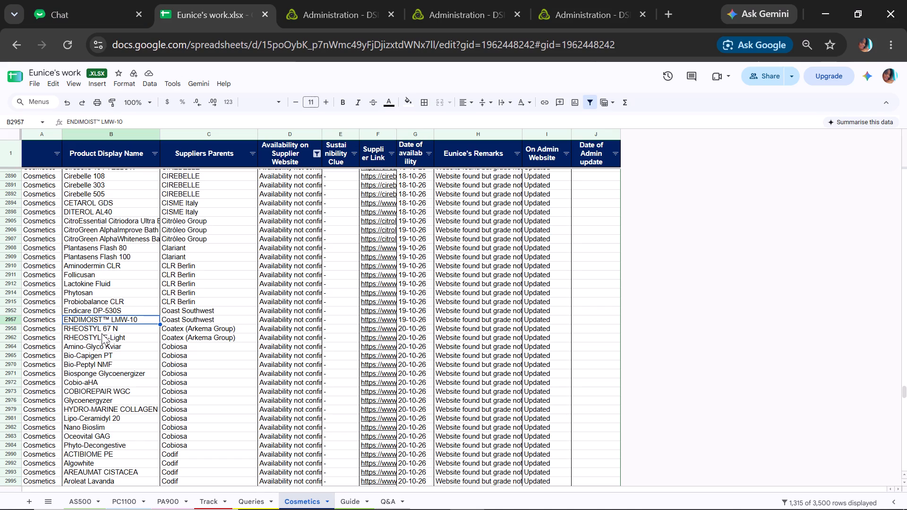
{"action": "left_click", "coordinate": [102, 333]}
{"action": "key", "text": "ctrl+c"}
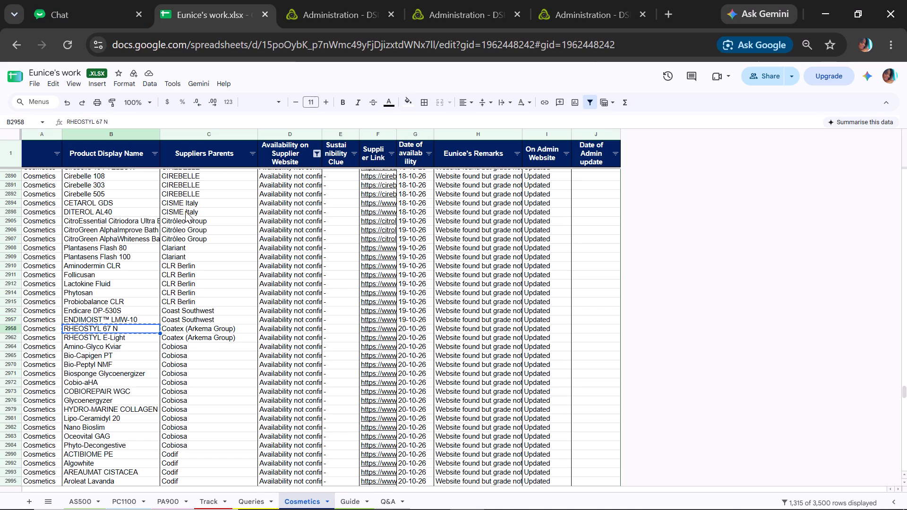
{"action": "left_click", "coordinate": [351, 0]}
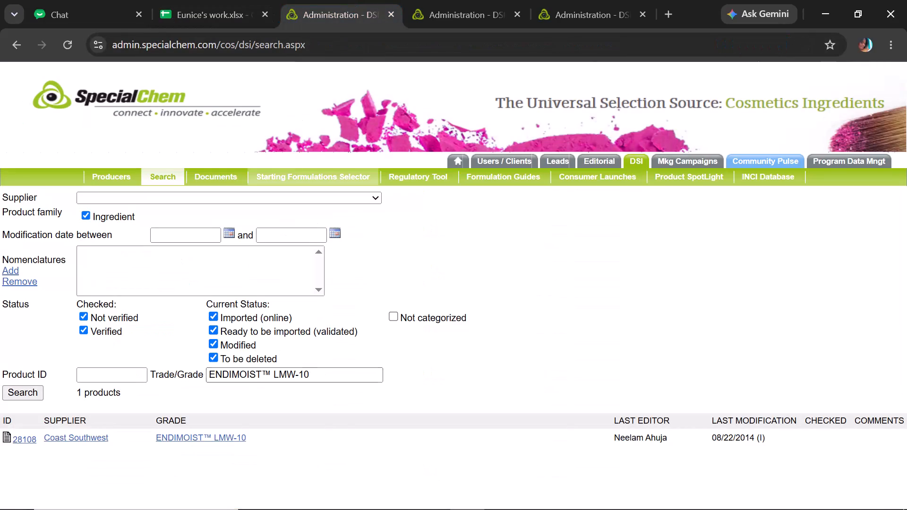
{"action": "left_click_drag", "start_coordinate": [319, 381], "coordinate": [84, 392]}
{"action": "key", "text": "ctrl+v"}
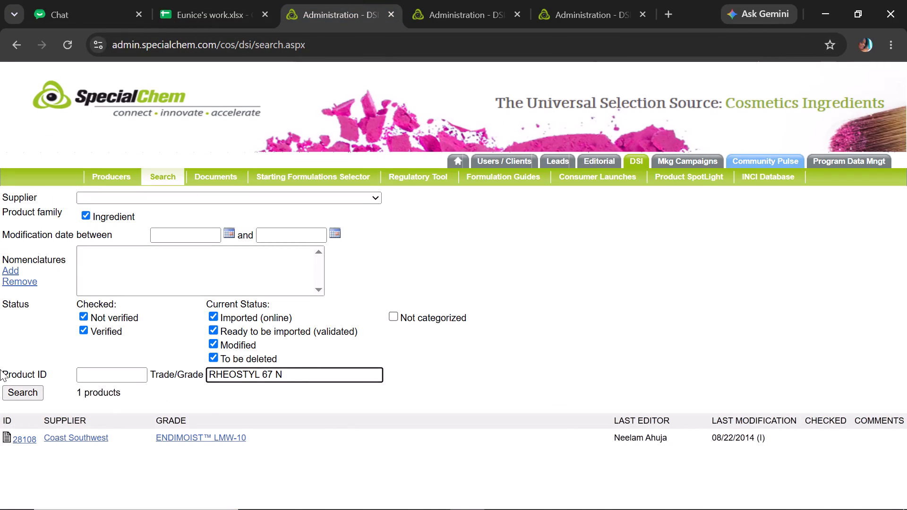
{"action": "left_click", "coordinate": [20, 389]}
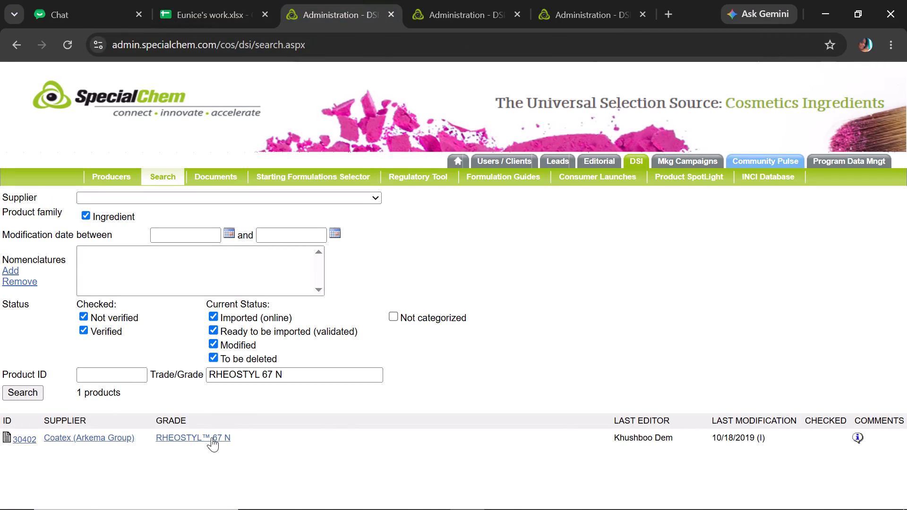
{"action": "left_click", "coordinate": [212, 439]}
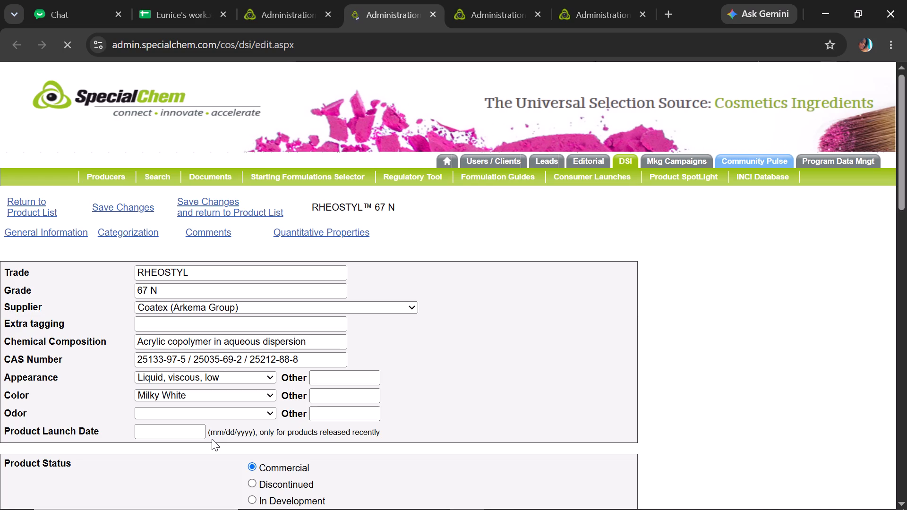
Set the RHEOSTYL 67 N product status to "Availability Not Confirmed" with status-checked date 11/03/2026, and save the changes.
{"action": "left_click_drag", "start_coordinate": [906, 199], "coordinate": [906, 218]}
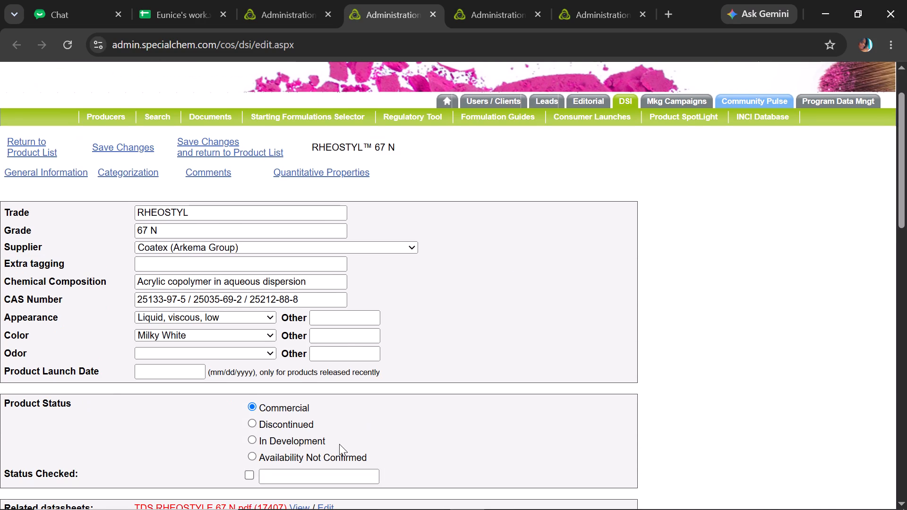
{"action": "left_click", "coordinate": [253, 456]}
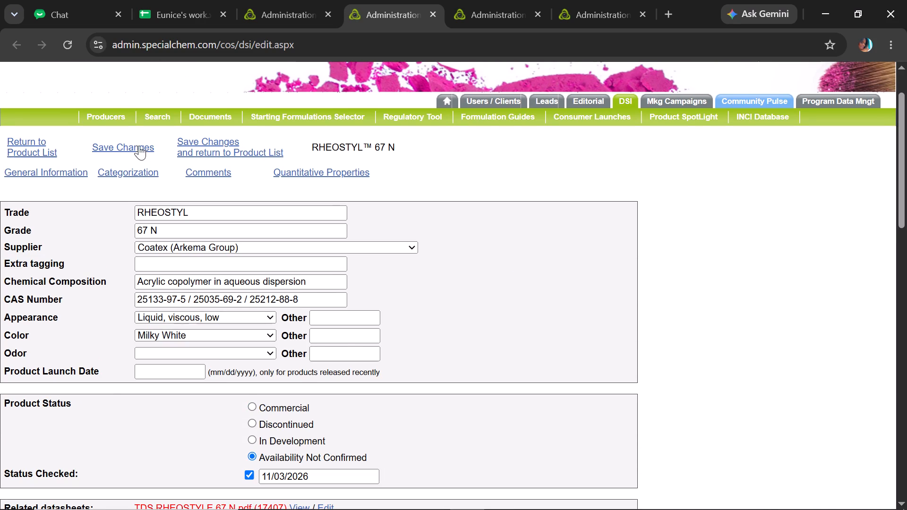
{"action": "left_click", "coordinate": [135, 140]}
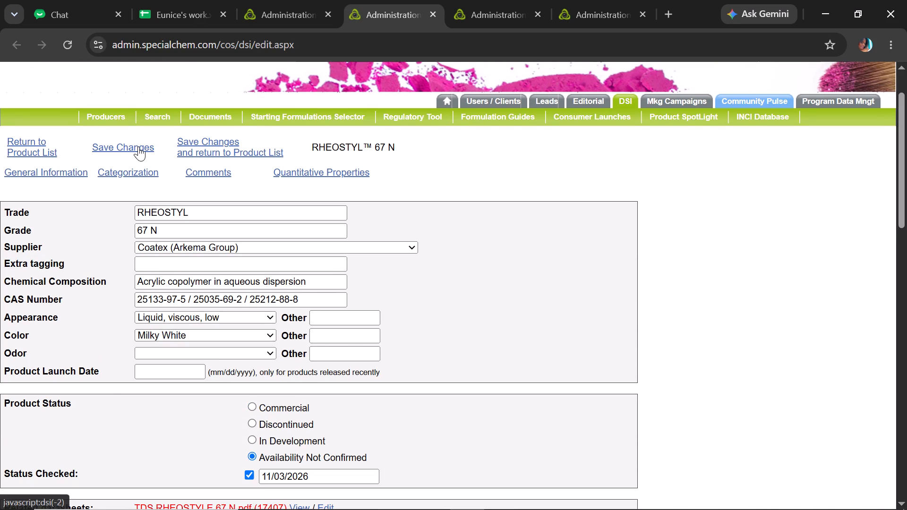
{"action": "left_click", "coordinate": [138, 146]}
Copy "{product} by {supplier}" from the tracking spreadsheet's Guide sheet and paste it over "RHEOSTYL™ 67 N by Coatex" in the datasheet's displayed comments.
{"action": "left_click", "coordinate": [168, 0]}
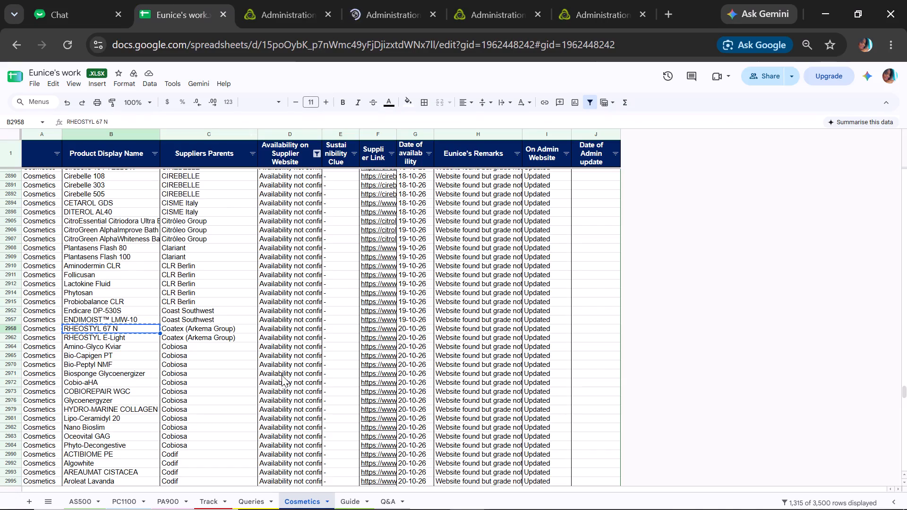
{"action": "left_click", "coordinate": [345, 497]}
{"action": "key", "text": "ctrl+c"}
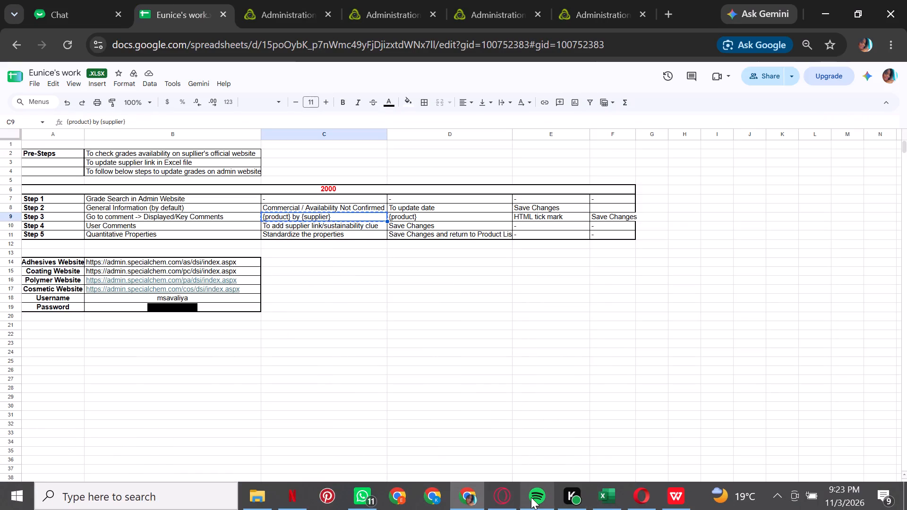
{"action": "left_click", "coordinate": [376, 6]}
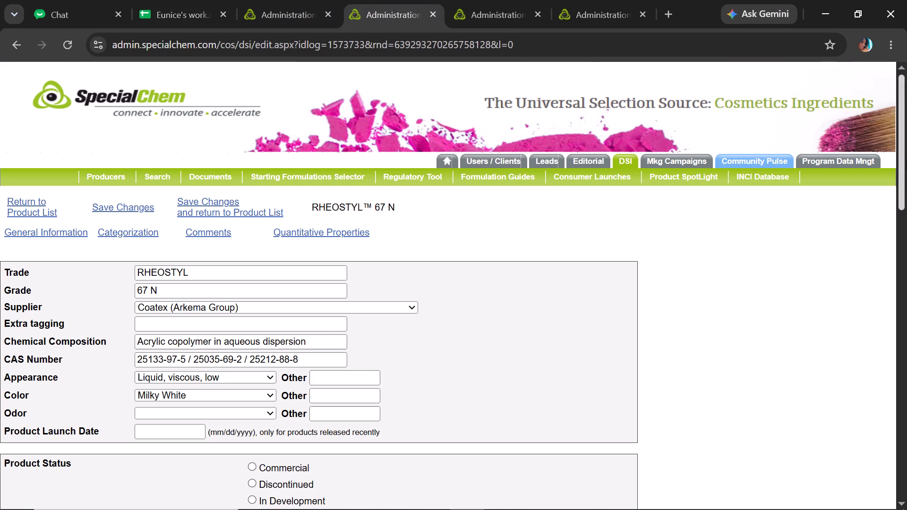
{"action": "left_click_drag", "start_coordinate": [906, 159], "coordinate": [906, 184]}
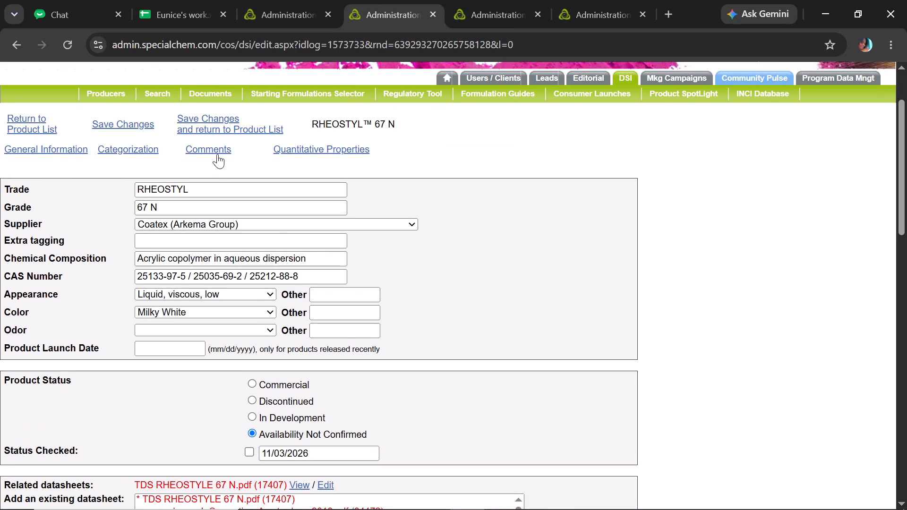
{"action": "left_click", "coordinate": [218, 153]}
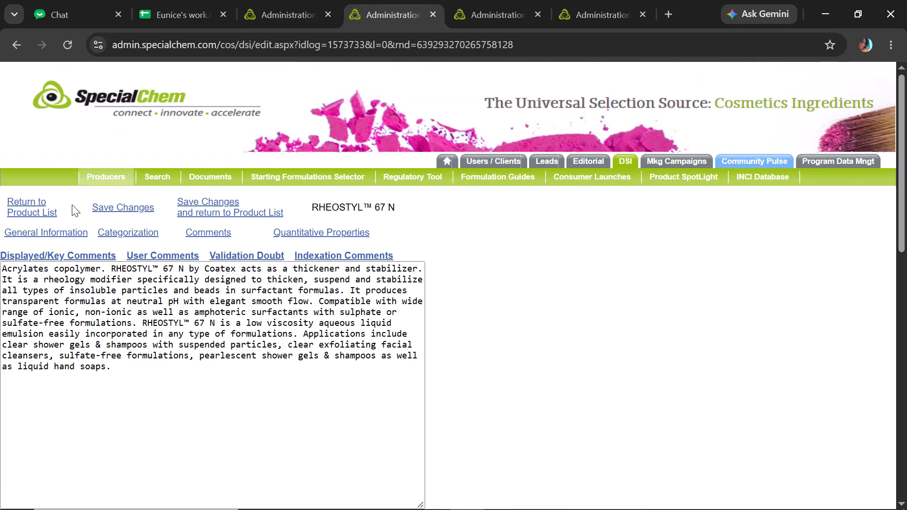
{"action": "double_click", "coordinate": [110, 263]}
{"action": "left_click", "coordinate": [110, 263]}
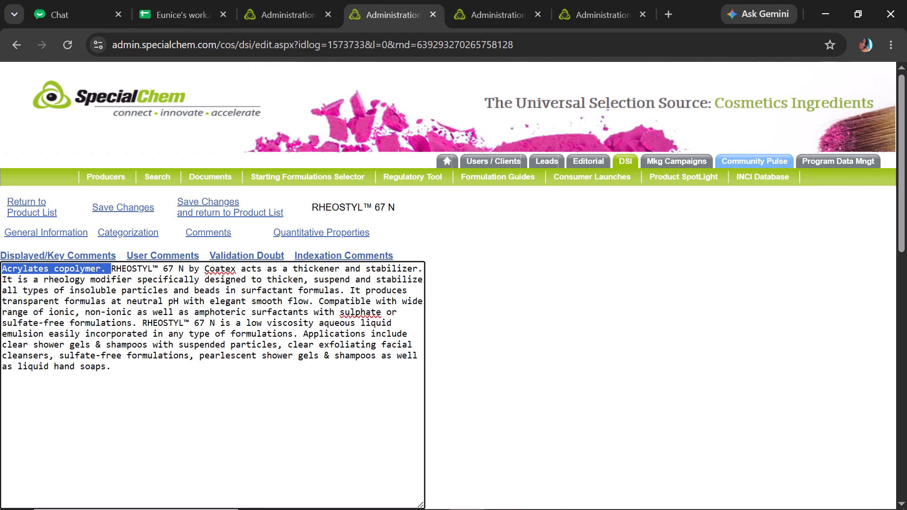
{"action": "left_click_drag", "start_coordinate": [110, 263], "coordinate": [236, 260]}
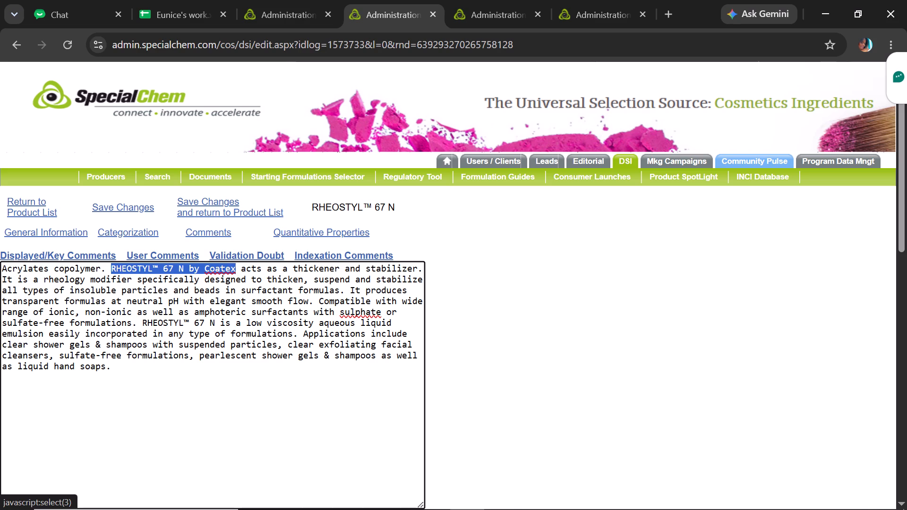
{"action": "left_click_drag", "start_coordinate": [236, 260], "coordinate": [236, 260]}
{"action": "key", "text": "ctrl+v"}
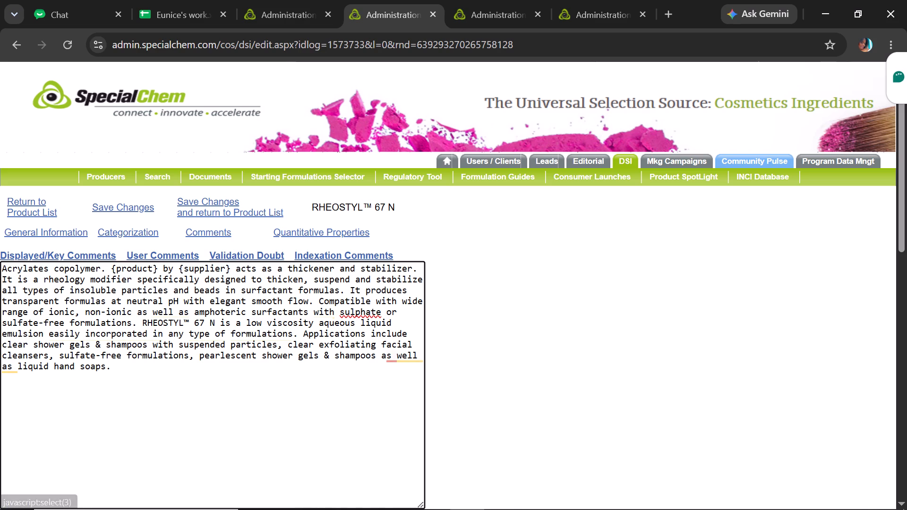
Replace the remaining "RHEOSTYL™ 67 N" in the comment with "{product}", keeping a space before "is".
{"action": "left_click_drag", "start_coordinate": [157, 269], "coordinate": [113, 265]}
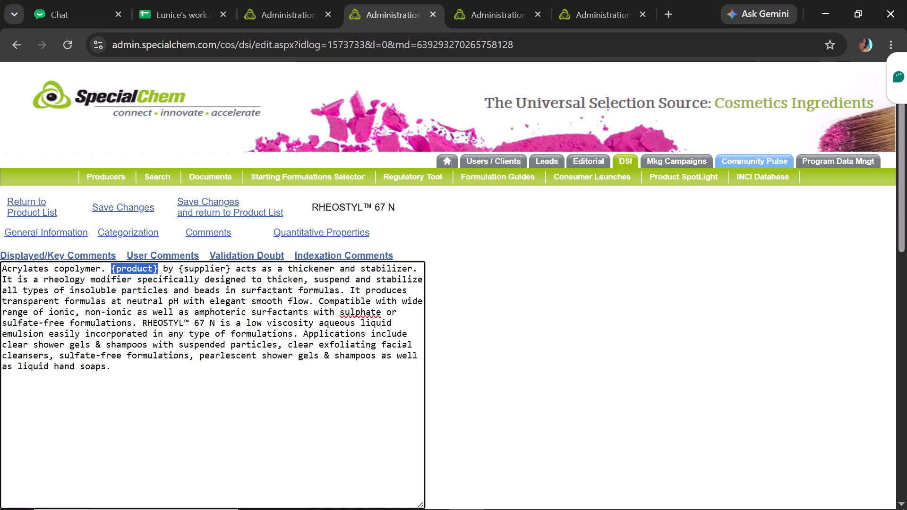
{"action": "key", "text": "ctrl+c"}
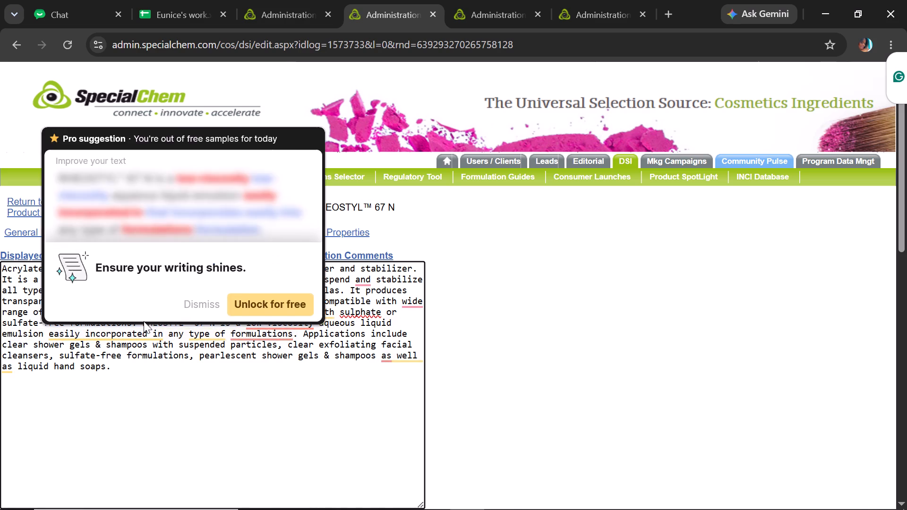
{"action": "left_click", "coordinate": [144, 321]}
{"action": "left_click", "coordinate": [144, 321]}
{"action": "left_click_drag", "start_coordinate": [144, 321], "coordinate": [161, 319]}
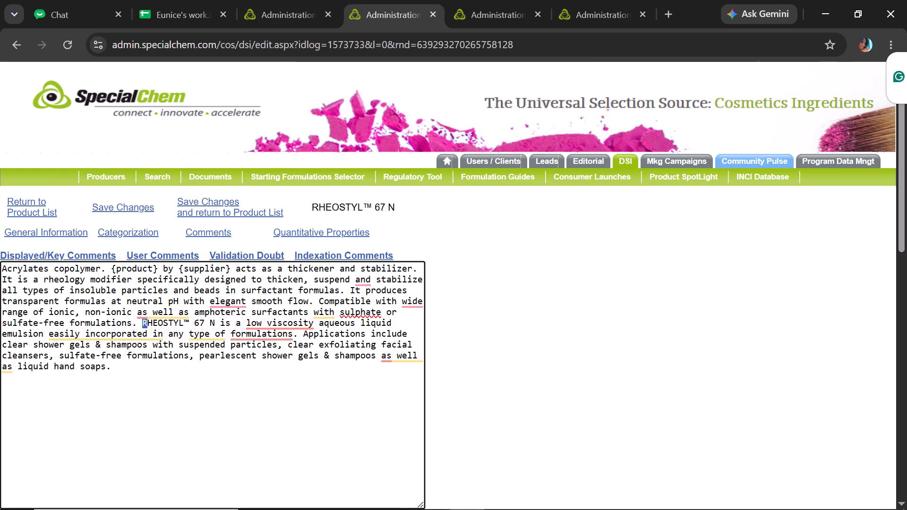
{"action": "left_click_drag", "start_coordinate": [161, 319], "coordinate": [219, 320]}
{"action": "key", "text": "ctrl+v"}
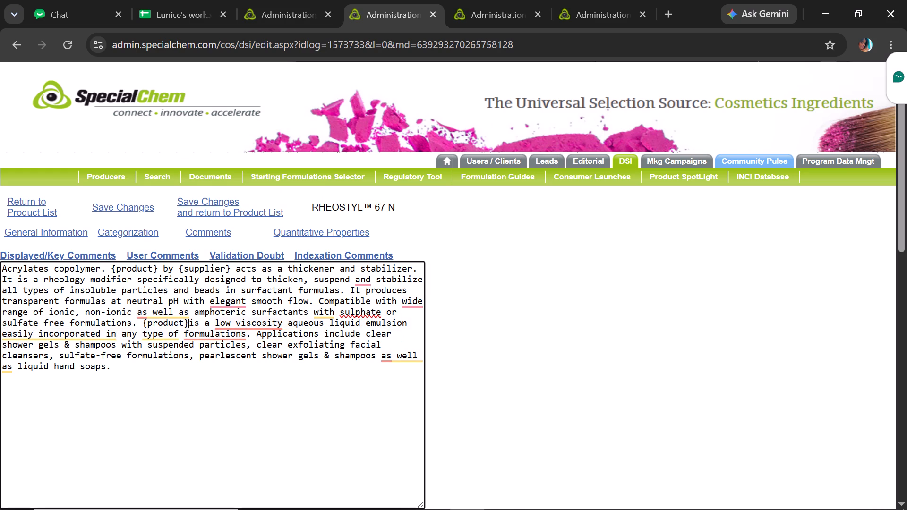
{"action": "key", "text": "space"}
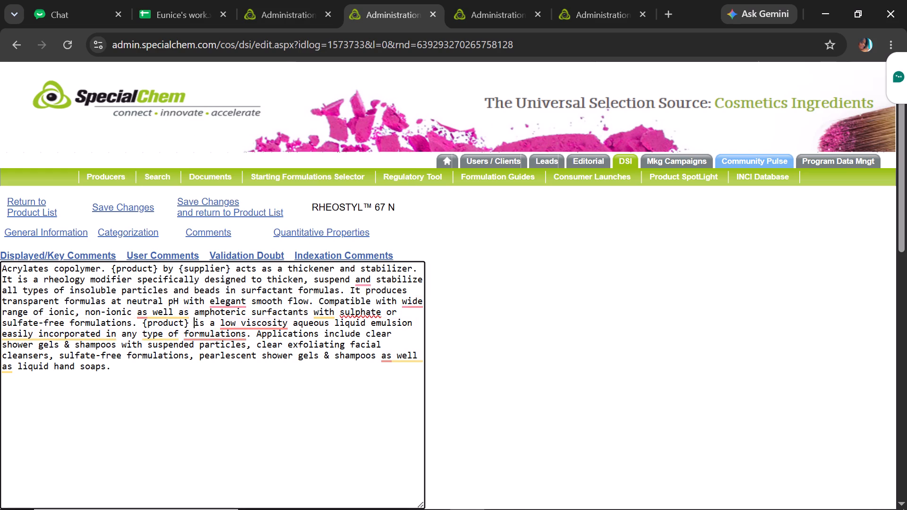
Correct the comment's grammar: "low-viscosity", "any type of formulation", commas after "elegant", "non-ionic" and "suspend", and "a" before "wide range".
{"action": "left_click", "coordinate": [234, 318]}
{"action": "key", "text": "comma"}
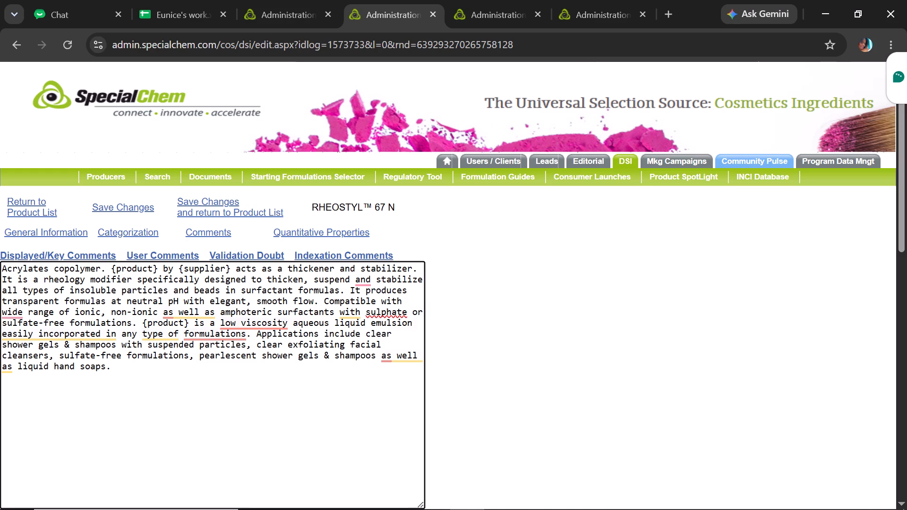
{"action": "left_click", "coordinate": [269, 348]}
{"action": "type", "text": "low-viscosity"}
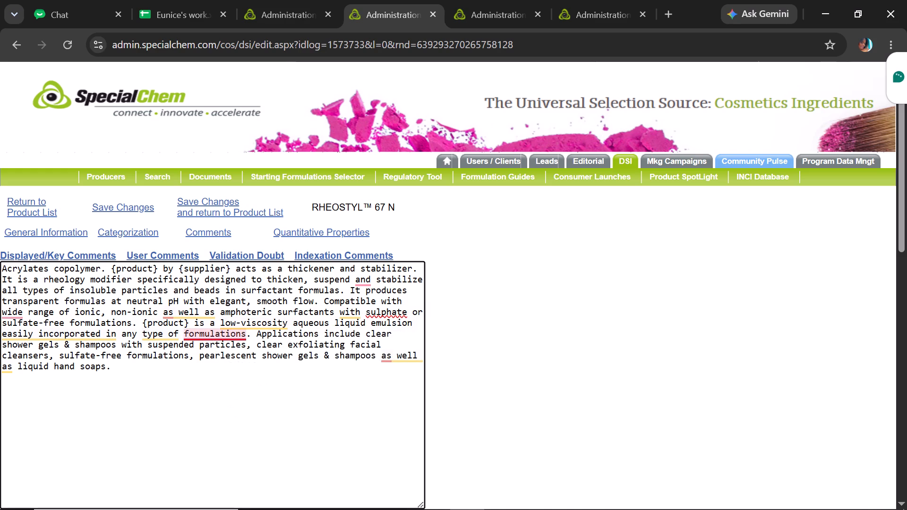
{"action": "left_click", "coordinate": [236, 363]}
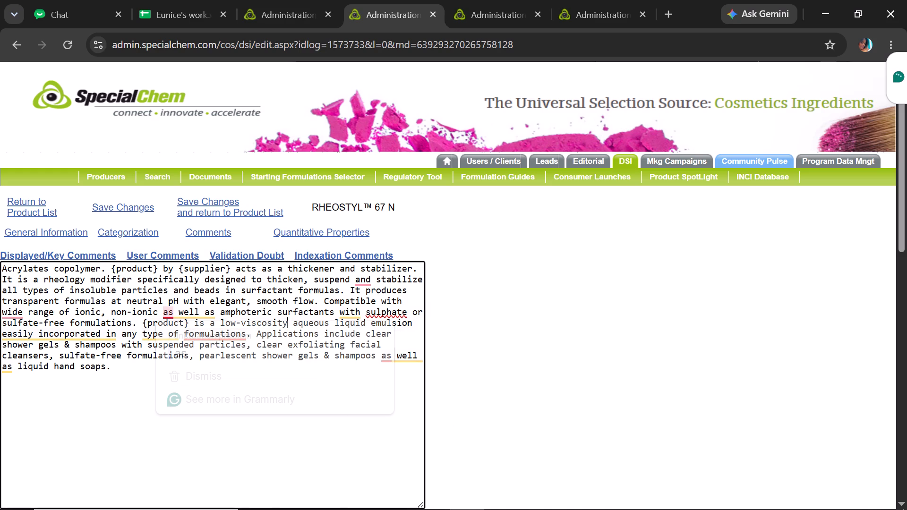
{"action": "left_click", "coordinate": [188, 347]}
{"action": "key", "text": "comma"}
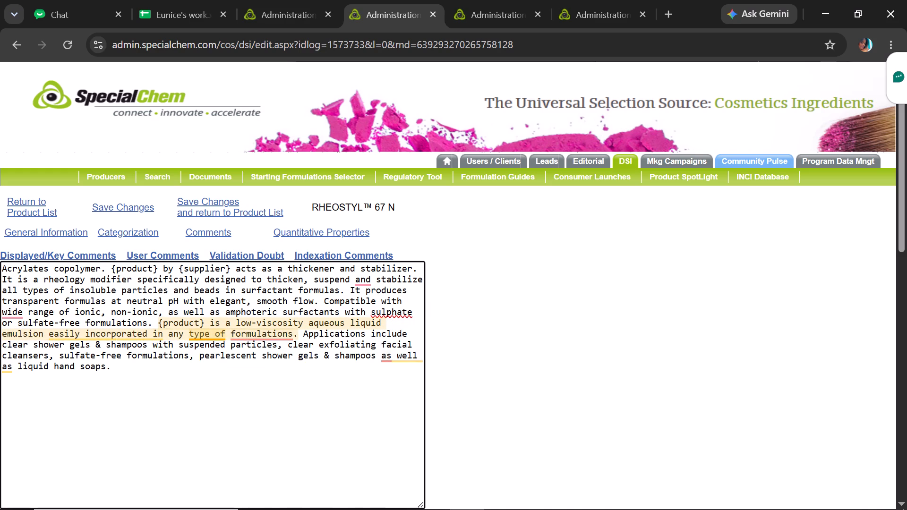
{"action": "left_click", "coordinate": [275, 365]}
{"action": "type", "text": "formu"}
{"action": "type", "text": "lation"}
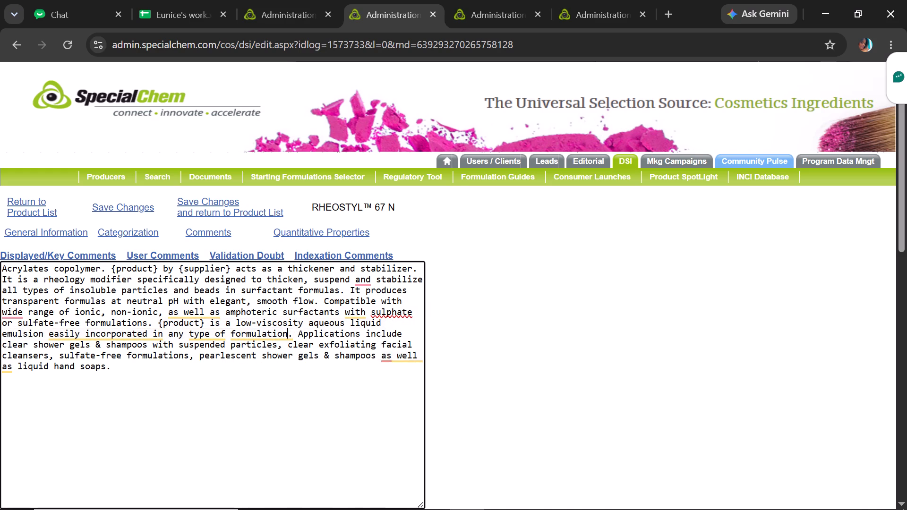
{"action": "left_click", "coordinate": [380, 306]}
{"action": "key", "text": "comma"}
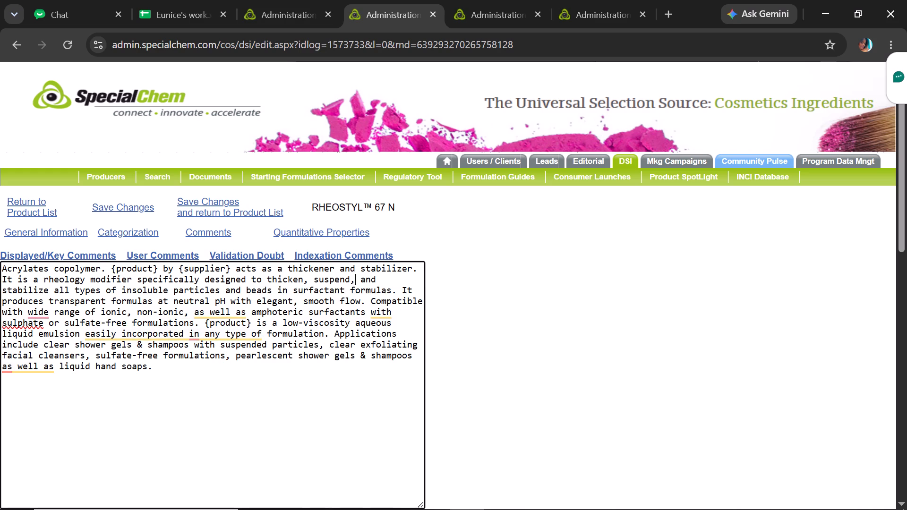
{"action": "left_click", "coordinate": [66, 343]}
{"action": "type", "text": "a"}
{"action": "key", "text": "space"}
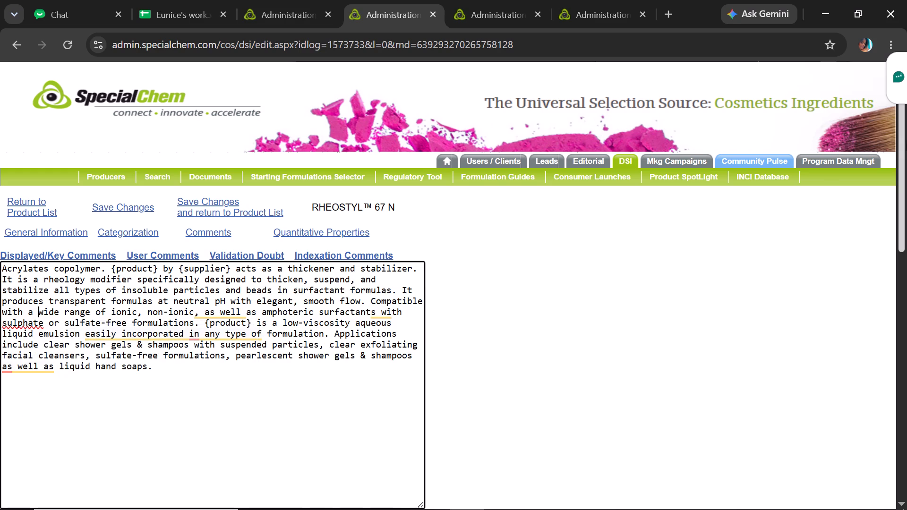
Enable Display as HTML for the displayed comments and save the changes.
{"action": "left_click_drag", "start_coordinate": [906, 126], "coordinate": [903, 150]}
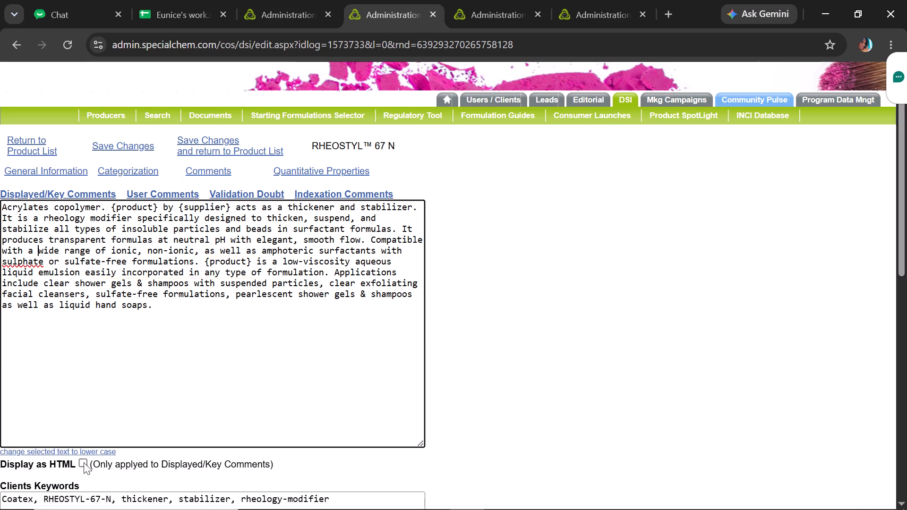
{"action": "left_click", "coordinate": [84, 462]}
{"action": "left_click", "coordinate": [118, 143]}
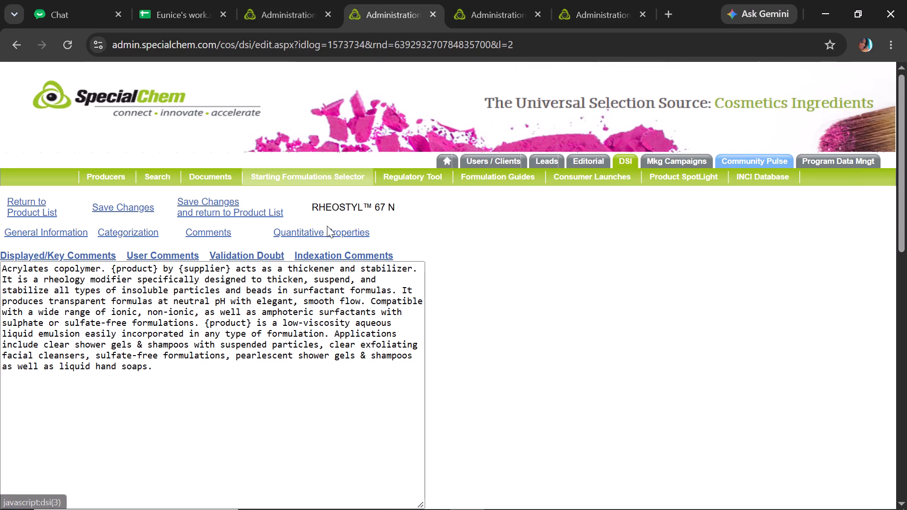
In the quantitative properties, rename "Solids content" as "Solid Content" and "Specific gravity" as "Specific Gravity".
{"action": "left_click", "coordinate": [327, 238]}
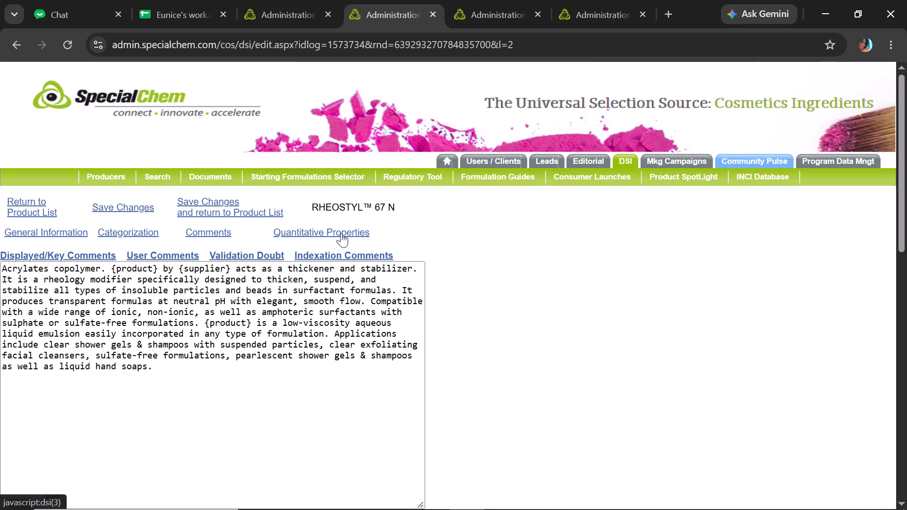
{"action": "left_click", "coordinate": [341, 233]}
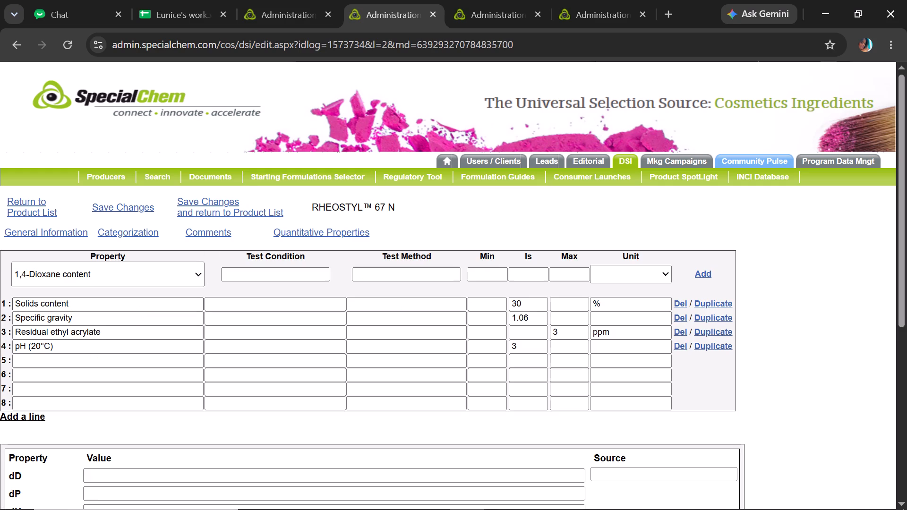
{"action": "left_click", "coordinate": [81, 308]}
{"action": "left_click", "coordinate": [113, 327]}
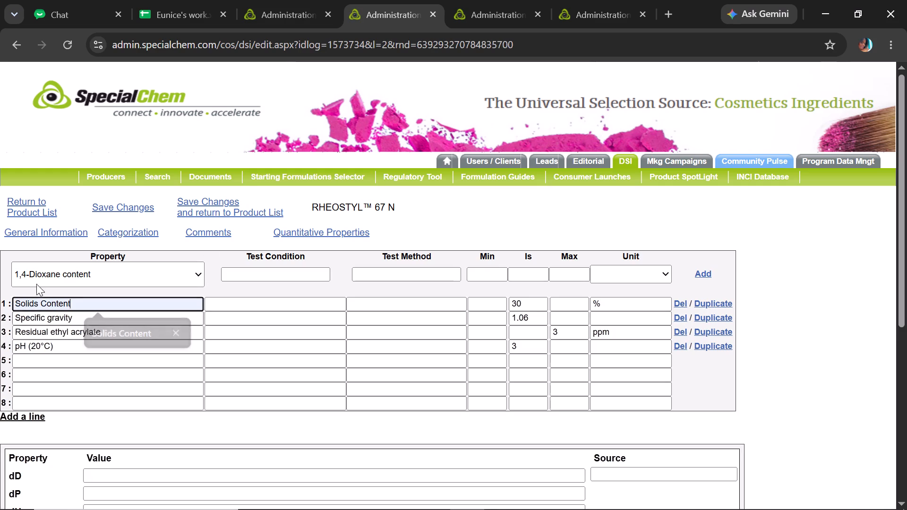
{"action": "left_click", "coordinate": [36, 301]}
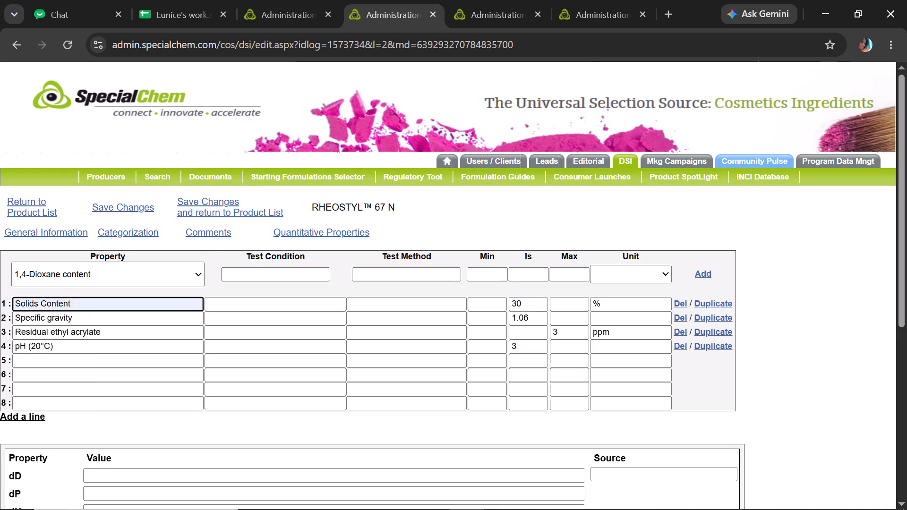
{"action": "key", "text": "BackSpace"}
{"action": "left_click", "coordinate": [131, 316]}
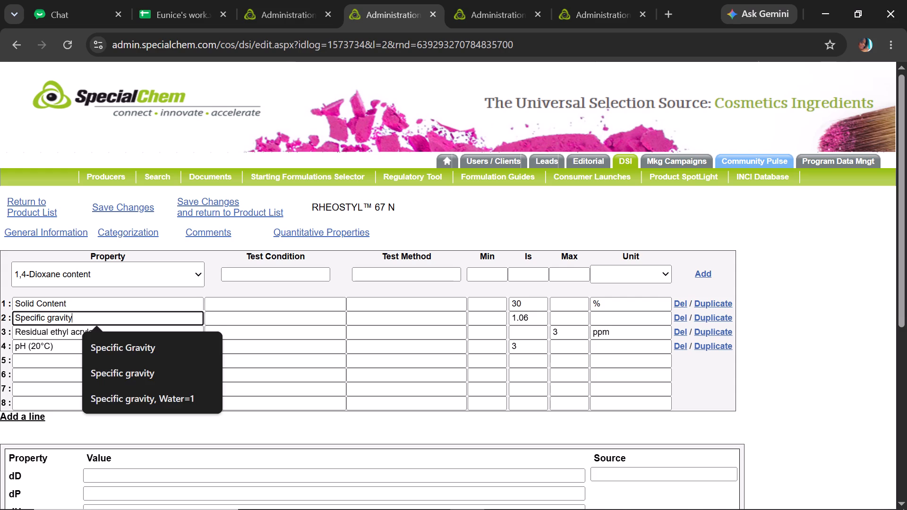
{"action": "left_click", "coordinate": [139, 344]}
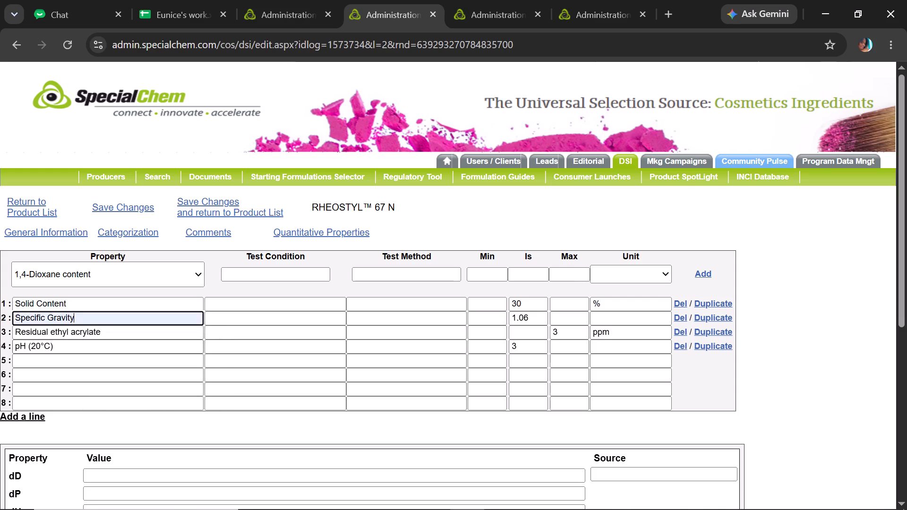
Move "20°C" from the pH property name into its test condition, leaving only "pH" as the name.
{"action": "left_click_drag", "start_coordinate": [32, 344], "coordinate": [49, 344]}
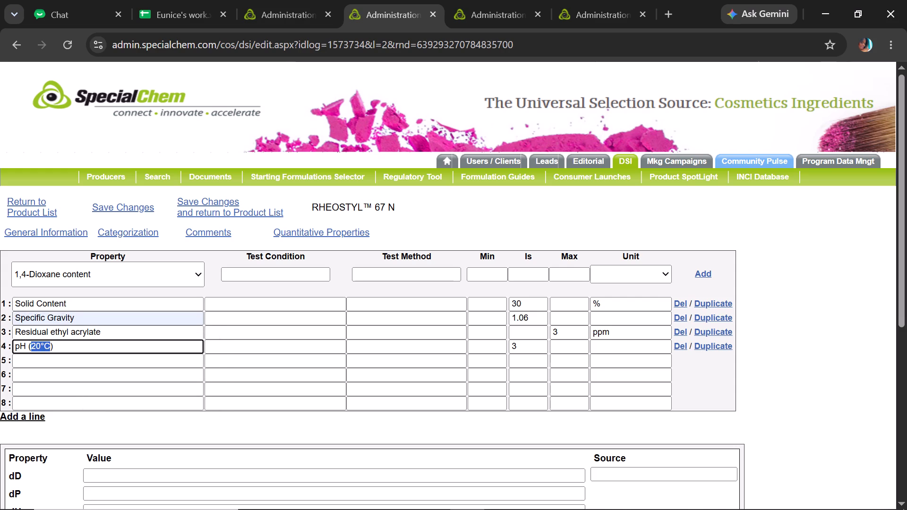
{"action": "key", "text": "ctrl+c"}
{"action": "left_click", "coordinate": [220, 342]}
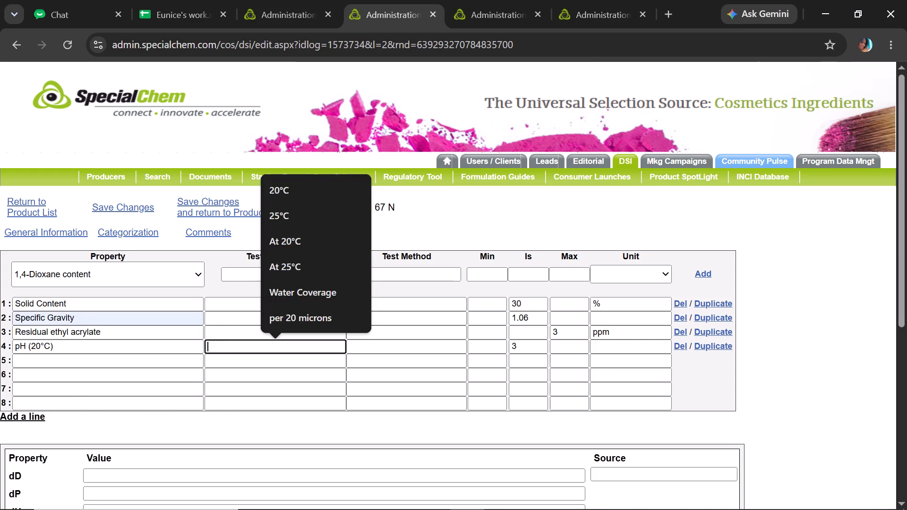
{"action": "key", "text": "ctrl+v"}
{"action": "left_click_drag", "start_coordinate": [26, 349], "coordinate": [266, 346]}
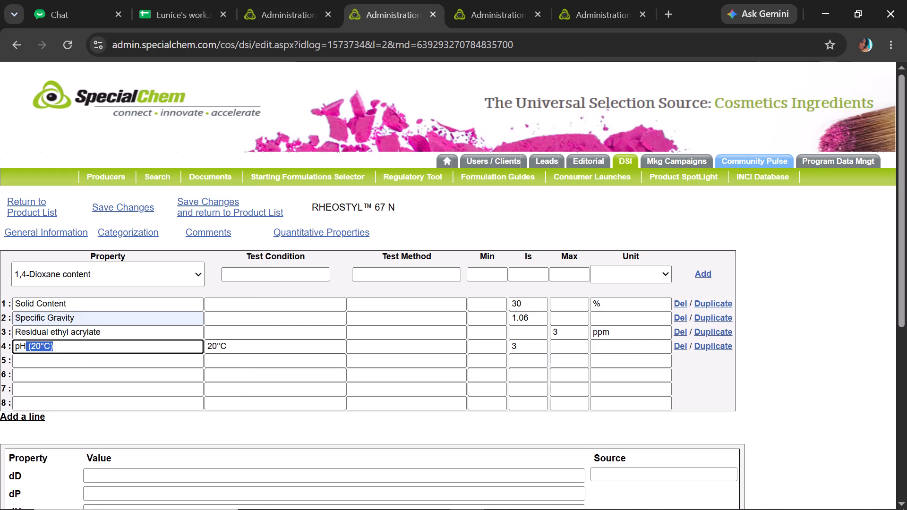
{"action": "key", "text": "BackSpace"}
Look up "Residual ethyl acrylate" among the old property names in the WPS Standard Properties workbook, leaving its filter unchanged.
{"action": "left_click_drag", "start_coordinate": [143, 336], "coordinate": [0, 348]}
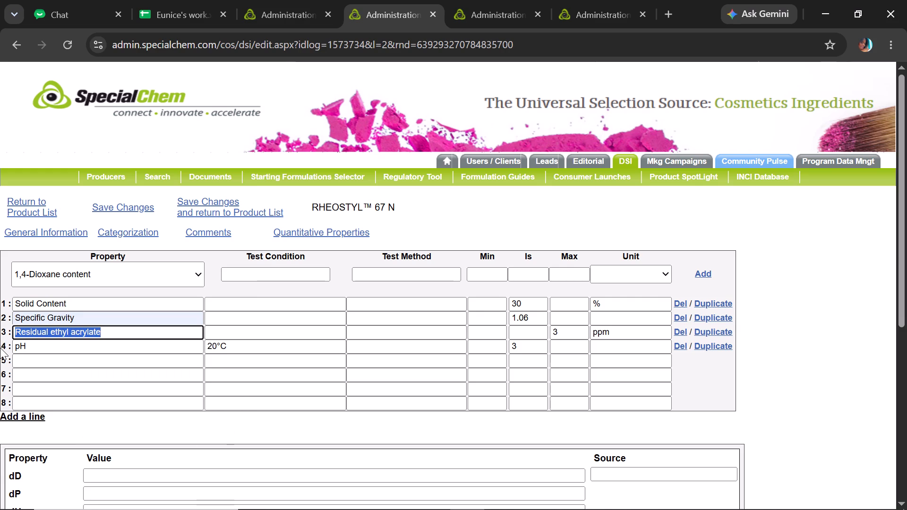
{"action": "key", "text": "ctrl+c"}
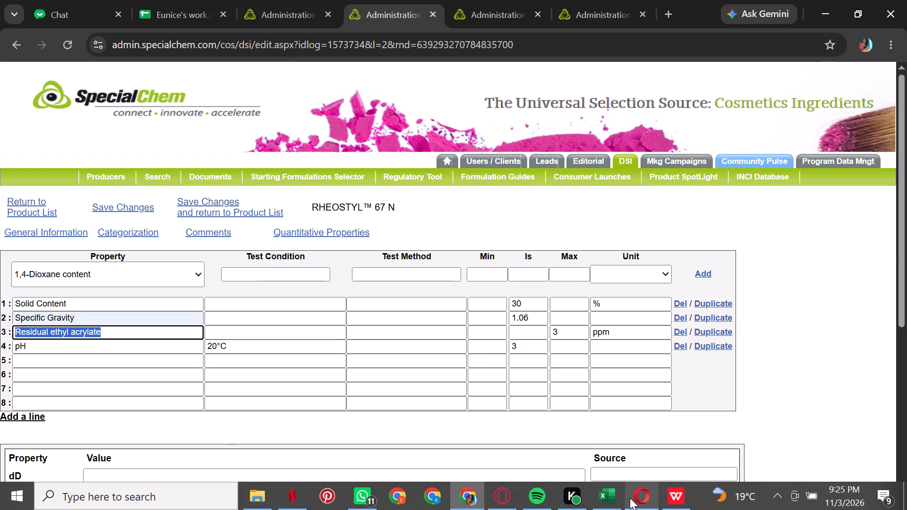
{"action": "left_click", "coordinate": [668, 493]}
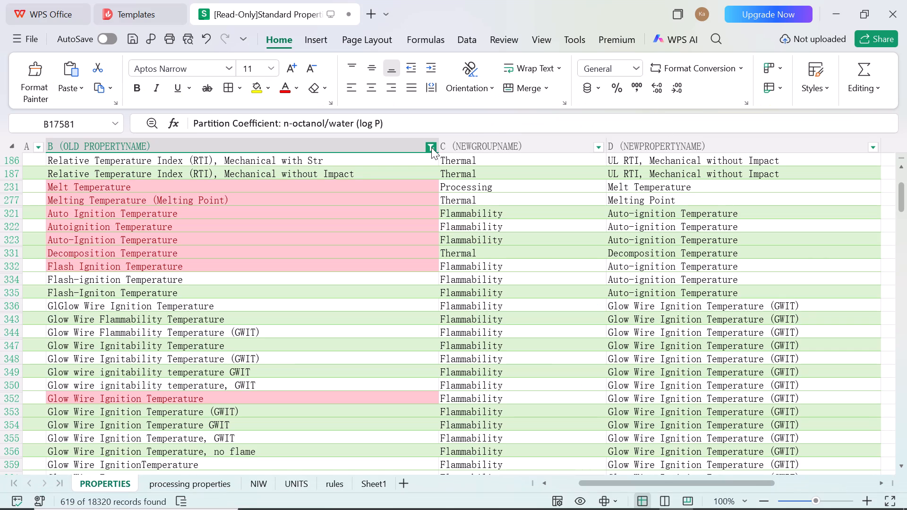
{"action": "left_click", "coordinate": [431, 147]}
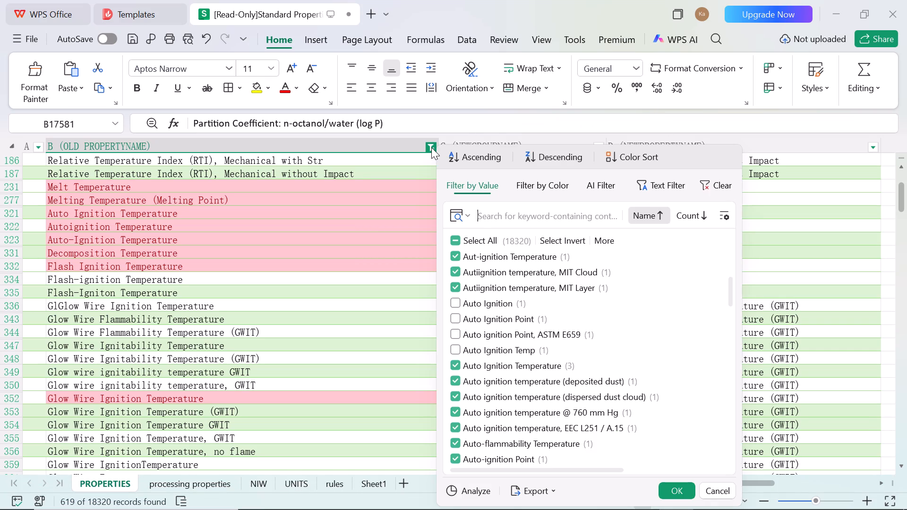
{"action": "key", "text": "ctrl+v"}
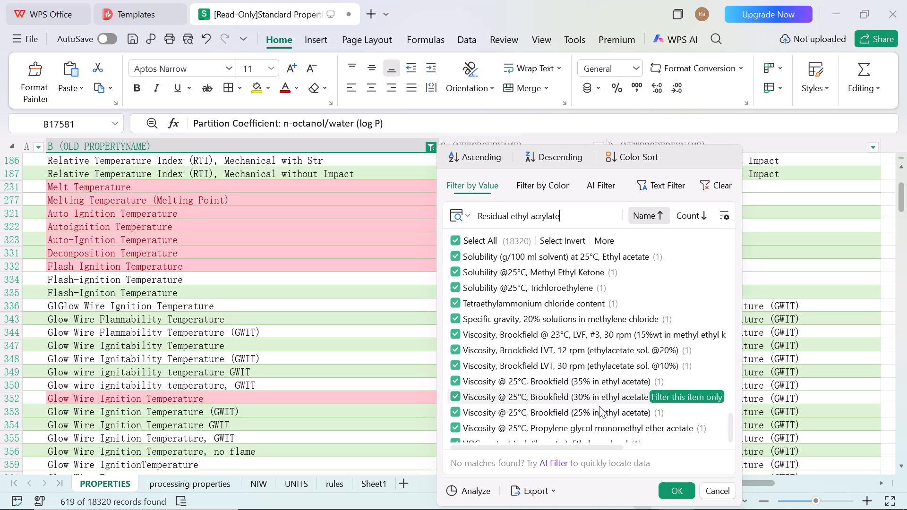
{"action": "left_click", "coordinate": [730, 426]}
{"action": "left_click_drag", "start_coordinate": [728, 430], "coordinate": [643, 210]}
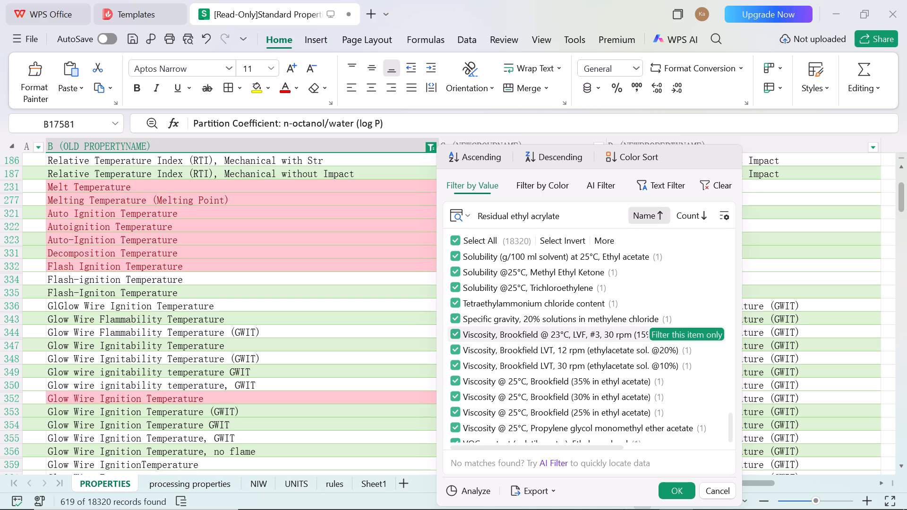
{"action": "left_click", "coordinate": [828, 23]}
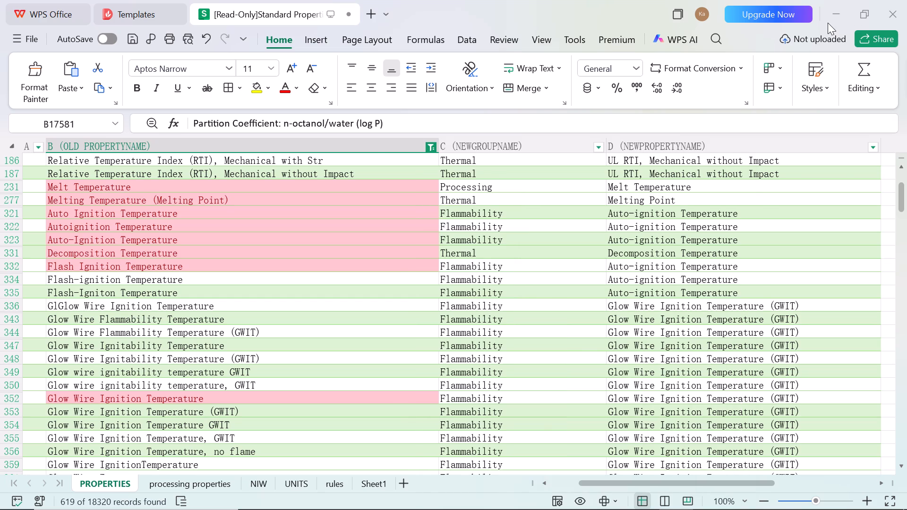
{"action": "left_click", "coordinate": [828, 23]}
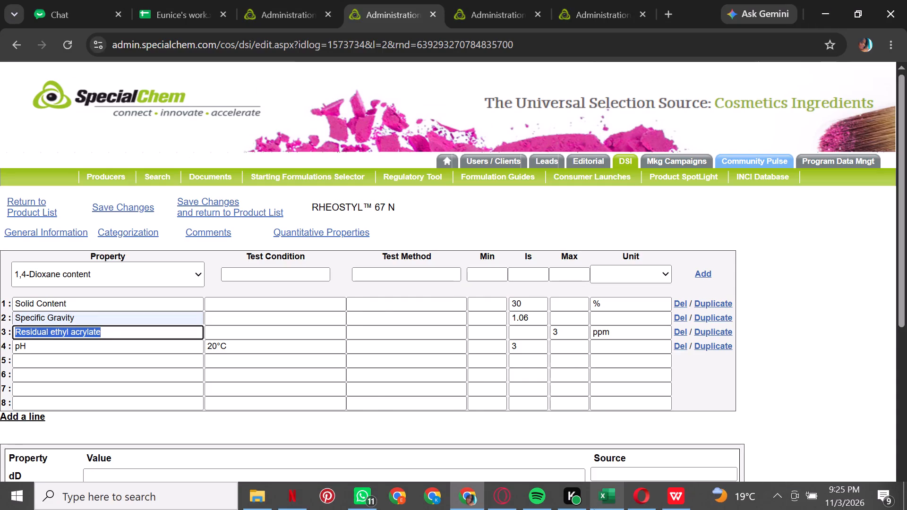
Switch to the Standard Properties workbook in Excel and open the OLD PROPERTYNAME filter.
{"action": "left_click", "coordinate": [600, 506]}
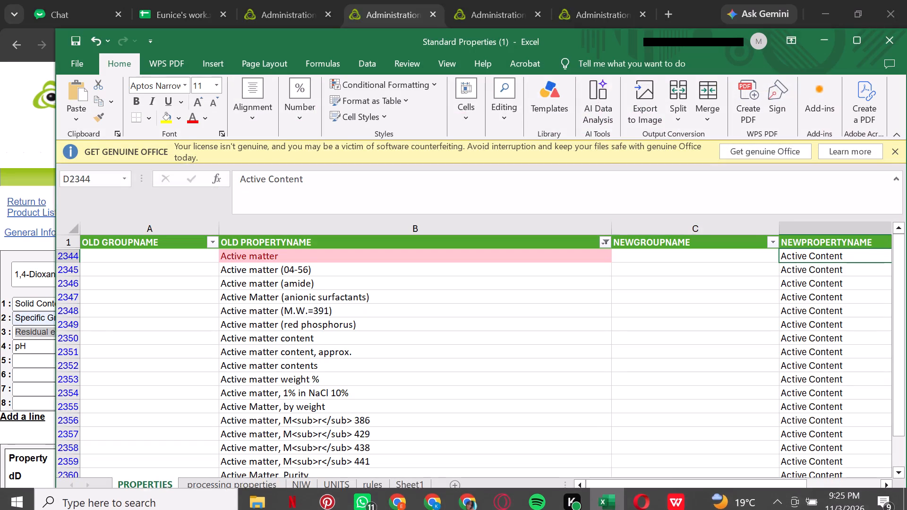
{"action": "left_click", "coordinate": [608, 246]}
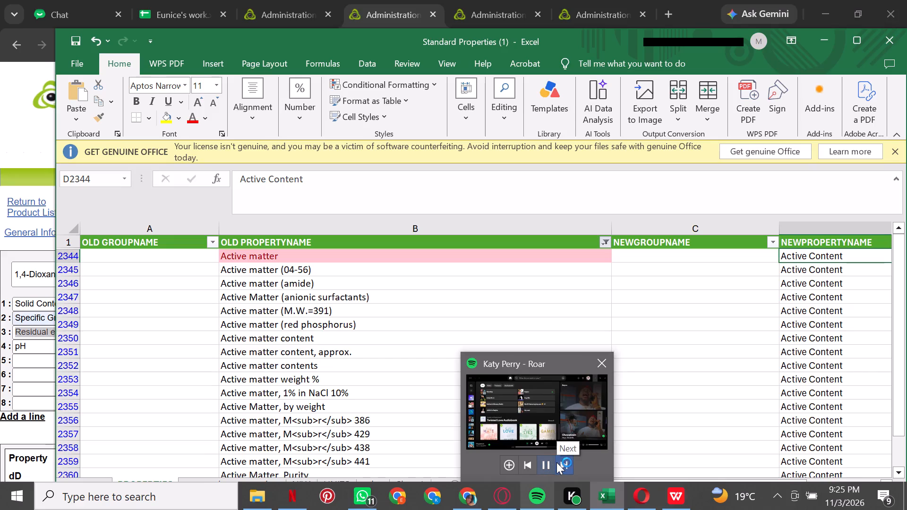
Skip the current song in Spotify and open the Twisted Hate audiobook page from the home recommendations.
{"action": "left_click", "coordinate": [556, 462]}
{"action": "left_click", "coordinate": [528, 416]}
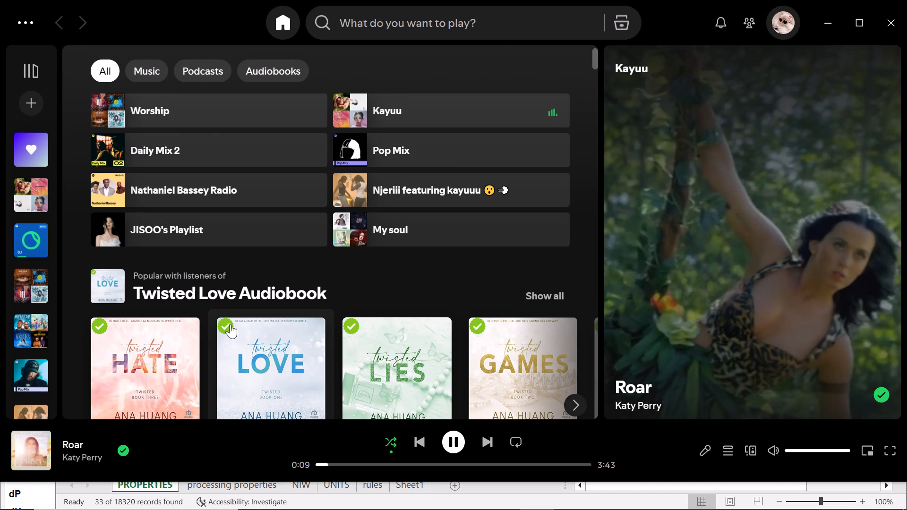
{"action": "left_click", "coordinate": [155, 376]}
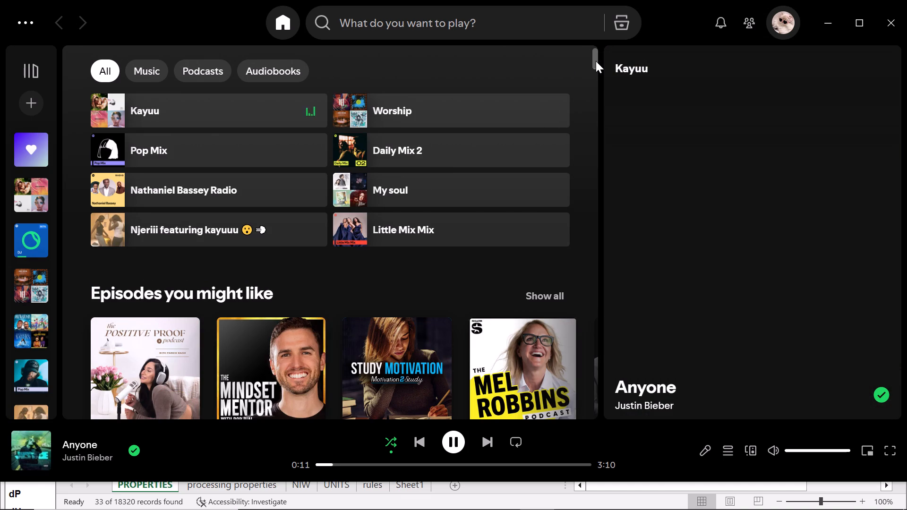
{"action": "left_click_drag", "start_coordinate": [596, 61], "coordinate": [600, 80]}
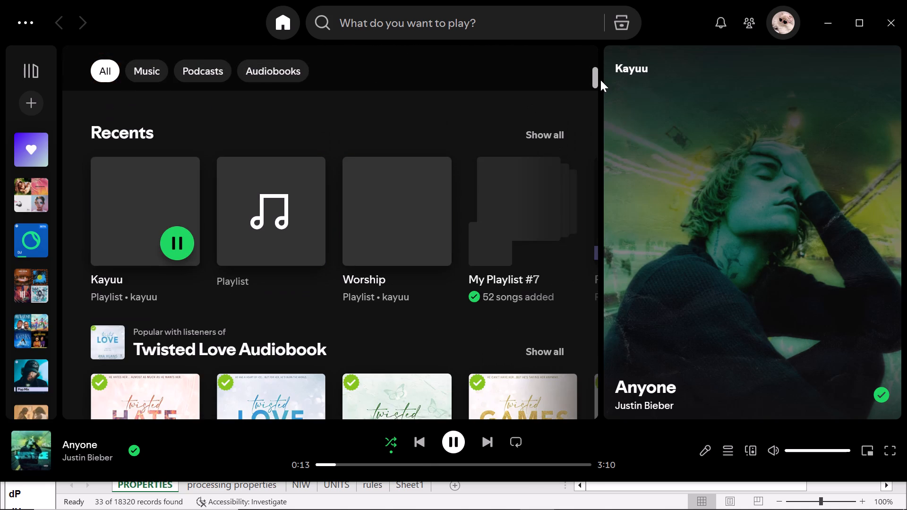
{"action": "left_click_drag", "start_coordinate": [600, 80], "coordinate": [604, 94]}
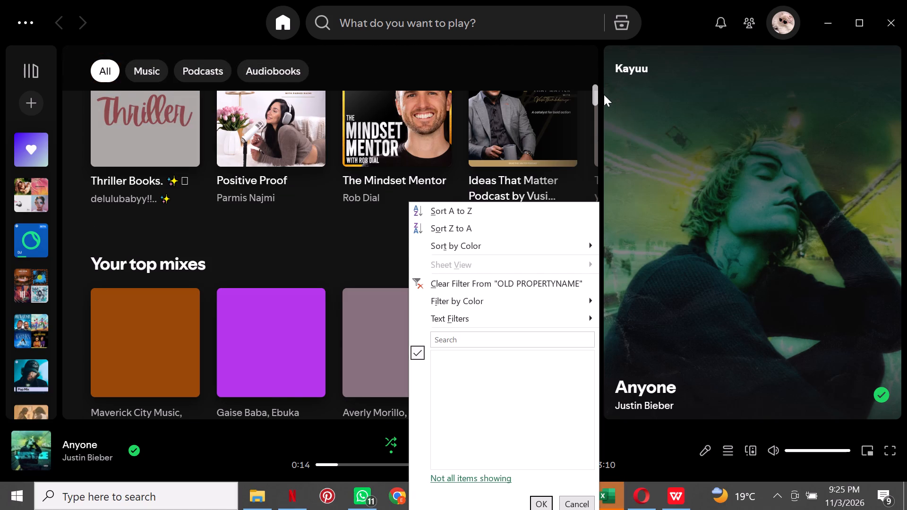
{"action": "left_click_drag", "start_coordinate": [604, 94], "coordinate": [604, 89]}
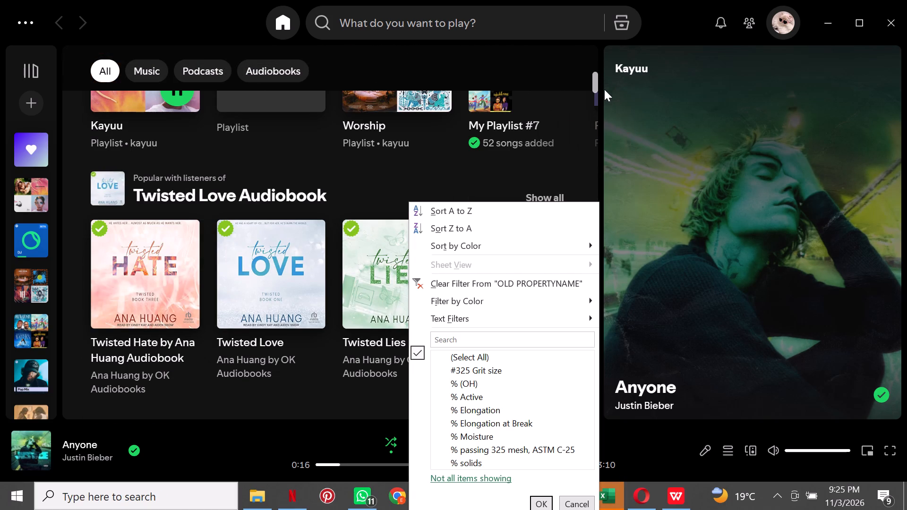
{"action": "left_click_drag", "start_coordinate": [604, 89], "coordinate": [604, 85]}
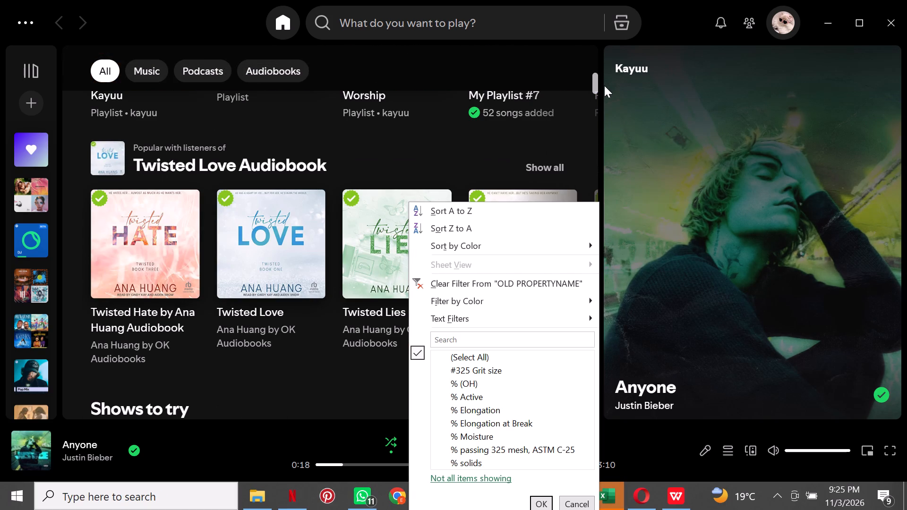
{"action": "left_click", "coordinate": [142, 237]}
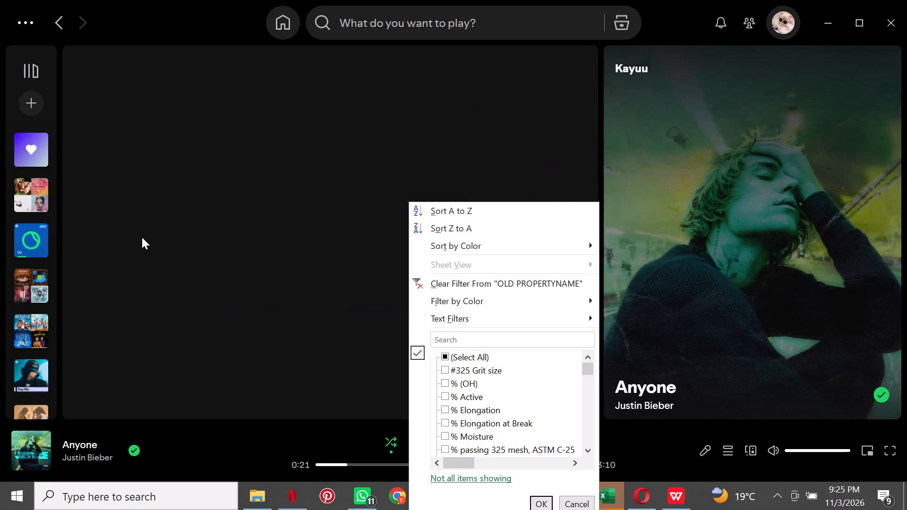
Back in Excel, filter the OLD PROPERTYNAME column for names containing "Residua".
{"action": "left_click", "coordinate": [540, 338]}
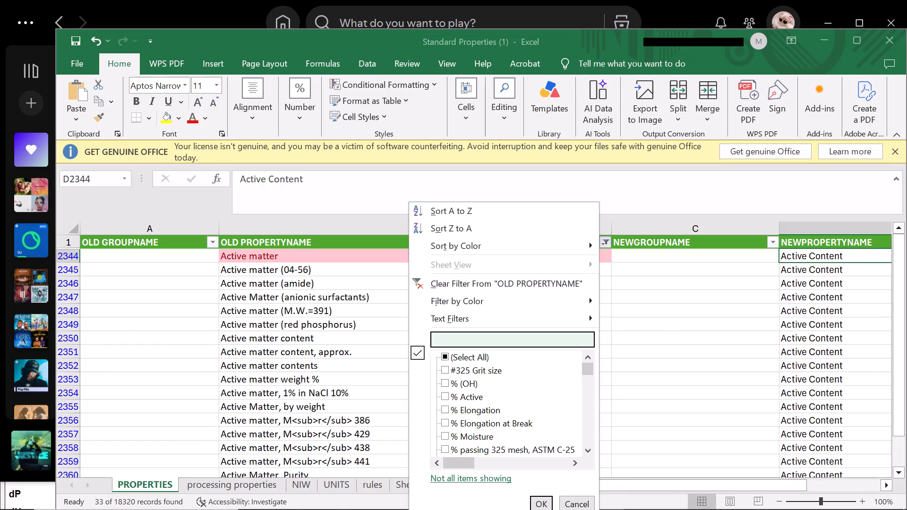
{"action": "key", "text": "ctrl+v"}
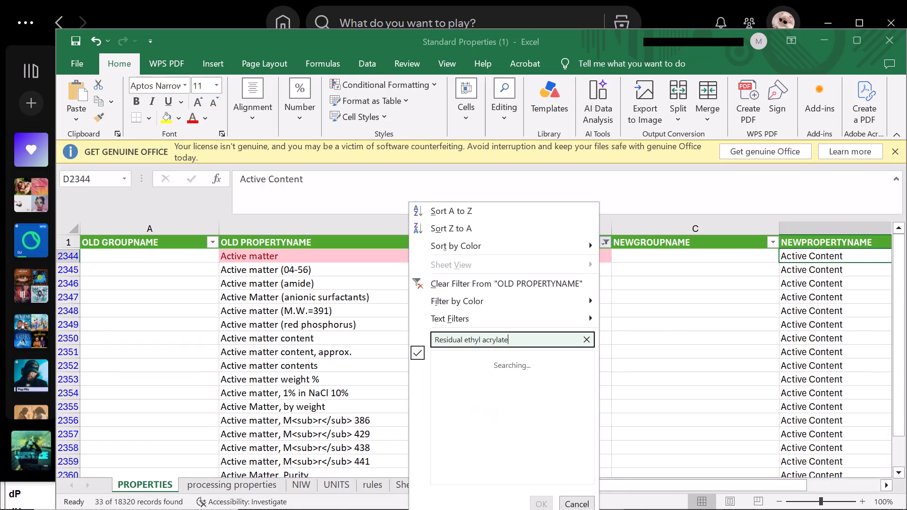
{"action": "key", "text": "BackSpace"}
{"action": "key", "text": "BackSpace"}
{"action": "key", "text": "BackSpace"}
{"action": "key", "text": "BackSpace"}
{"action": "key", "text": "BackSpace"}
{"action": "key", "text": "BackSpace"}
{"action": "key", "text": "BackSpace"}
{"action": "key", "text": "BackSpace"}
{"action": "key", "text": "BackSpace"}
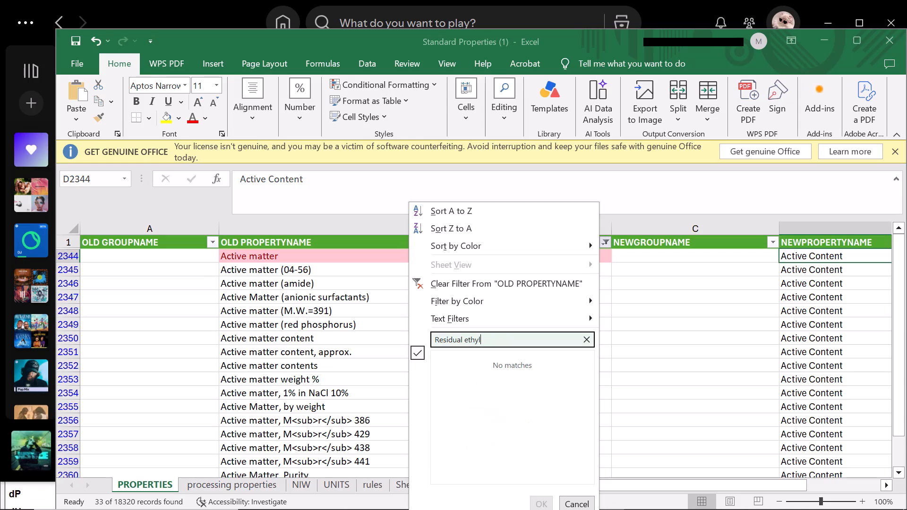
{"action": "key", "text": "BackSpace"}
{"action": "key", "text": "BackSpace"}
{"action": "key", "text": "BackSpace"}
{"action": "key", "text": "BackSpace"}
{"action": "key", "text": "BackSpace"}
{"action": "key", "text": "BackSpace"}
{"action": "key", "text": "BackSpace"}
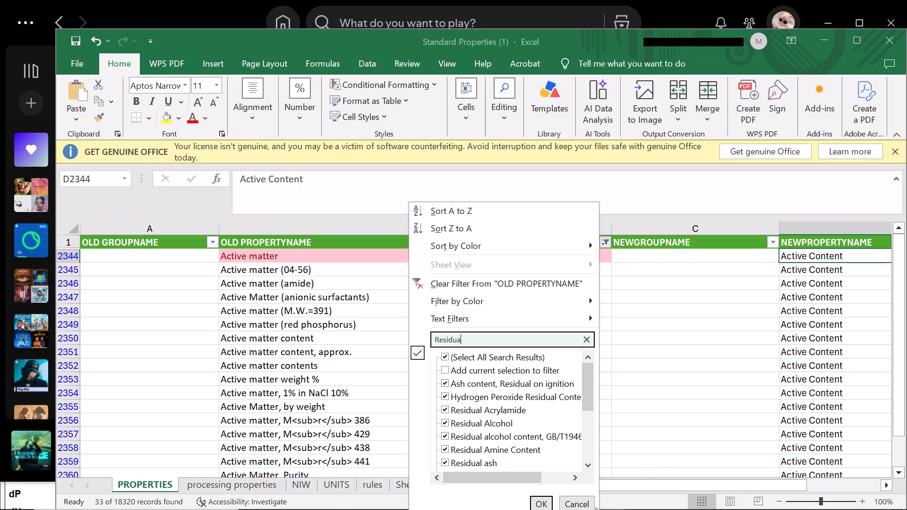
{"action": "left_click", "coordinate": [542, 499]}
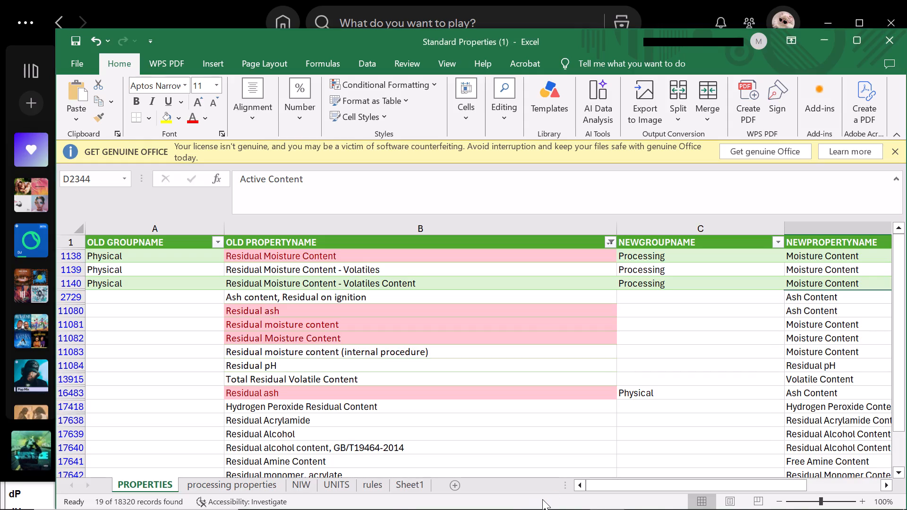
Examine the filtered residual property names for a standard equivalent of "Residual ethyl acrylate".
{"action": "left_click", "coordinate": [322, 403]}
{"action": "key", "text": "Down"}
{"action": "key", "text": "Down"}
{"action": "key", "text": "Down"}
{"action": "key", "text": "Down"}
{"action": "key", "text": "Down"}
{"action": "key", "text": "Down"}
{"action": "key", "text": "Down"}
{"action": "key", "text": "Down"}
{"action": "key", "text": "Down"}
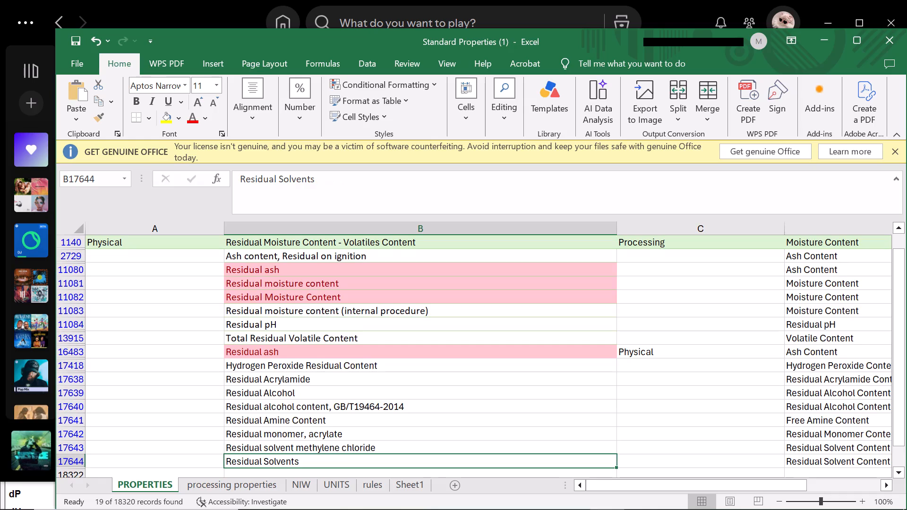
{"action": "left_click", "coordinate": [835, 43]}
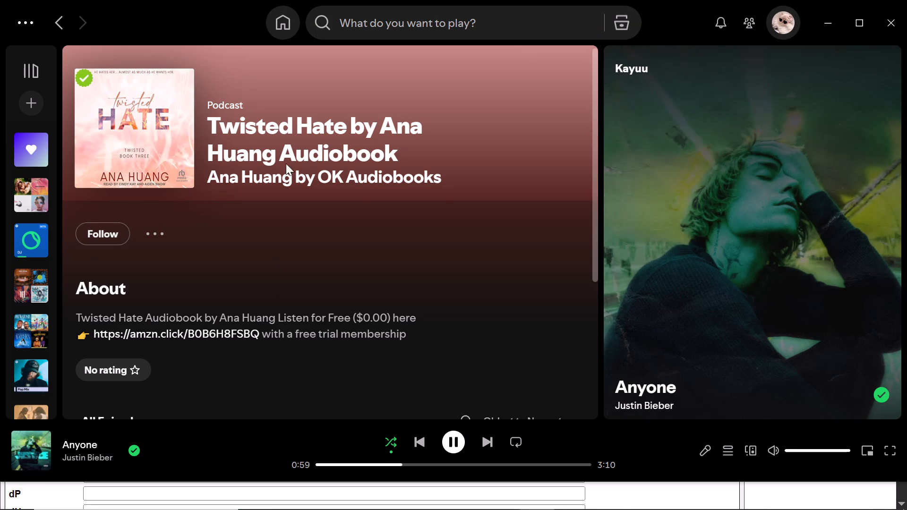
In Spotify, play the "Get it for free NOW!" episode on the Twisted Hate audiobook page.
{"action": "left_click_drag", "start_coordinate": [591, 137], "coordinate": [594, 157]}
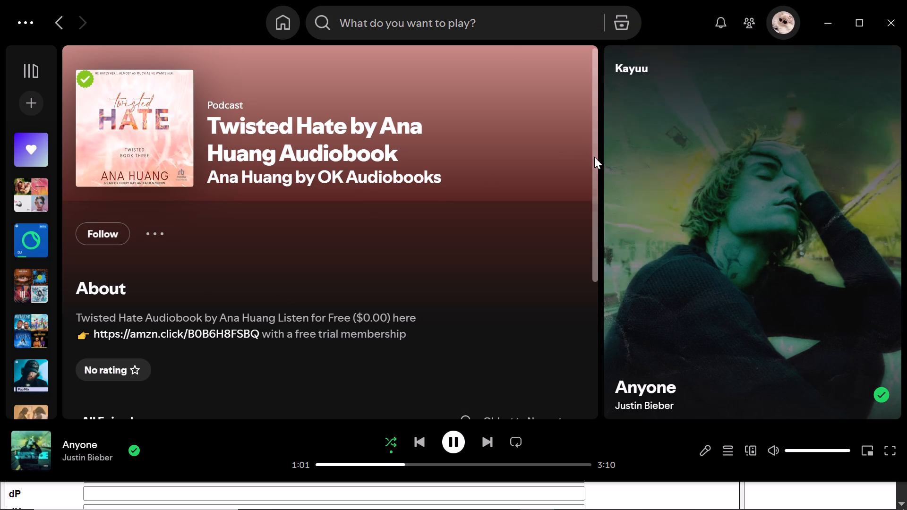
{"action": "left_click_drag", "start_coordinate": [594, 157], "coordinate": [596, 190]}
{"action": "left_click_drag", "start_coordinate": [596, 190], "coordinate": [582, 300]}
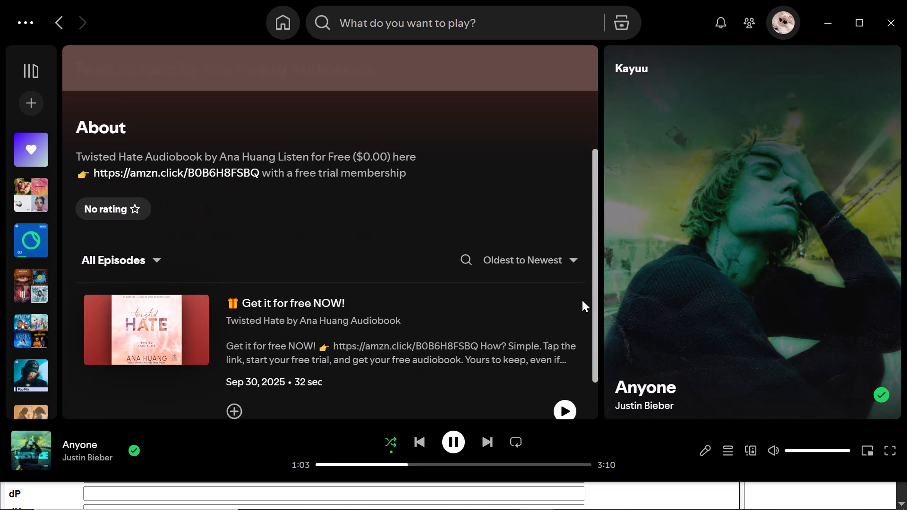
{"action": "left_click_drag", "start_coordinate": [582, 300], "coordinate": [567, 357]}
{"action": "left_click", "coordinate": [567, 357]}
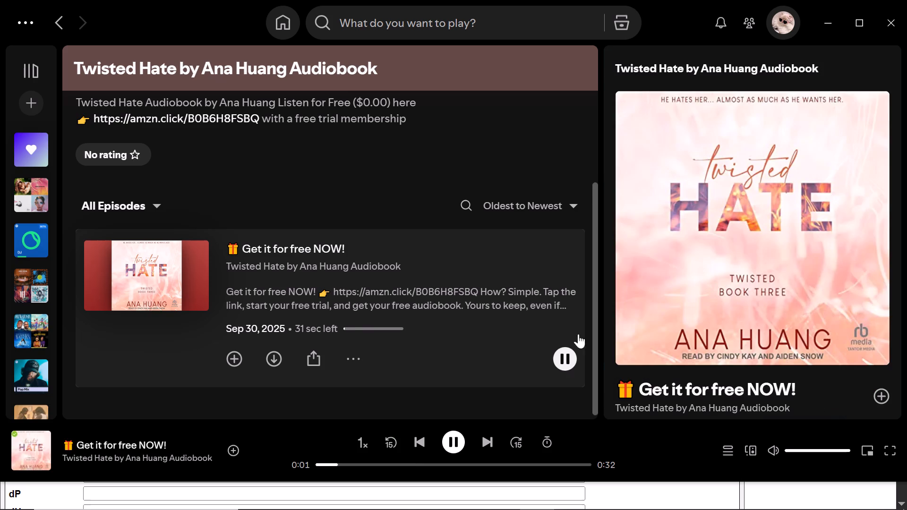
Return to the Spotify home page and open the Twisted Love audiobook page to examine its episodes.
{"action": "left_click_drag", "start_coordinate": [592, 232], "coordinate": [592, 232]}
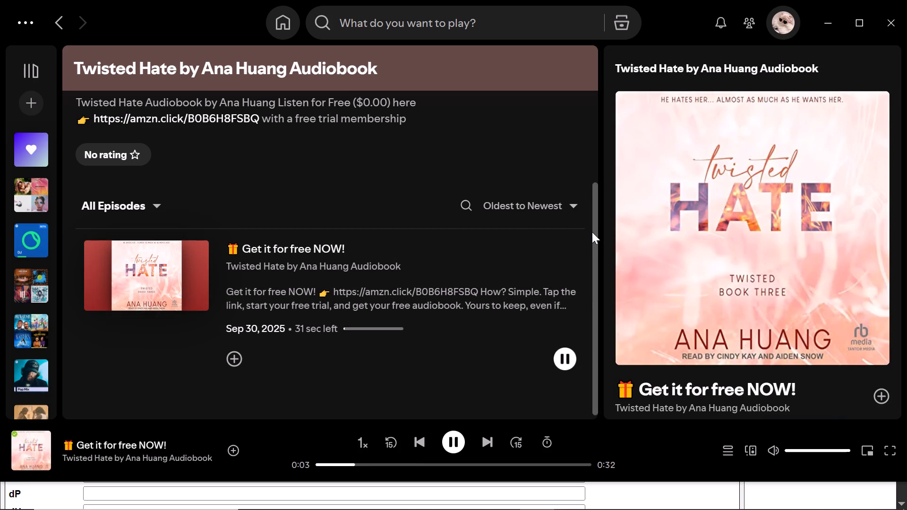
{"action": "left_click_drag", "start_coordinate": [592, 232], "coordinate": [594, 225]}
{"action": "left_click_drag", "start_coordinate": [594, 225], "coordinate": [582, 60]}
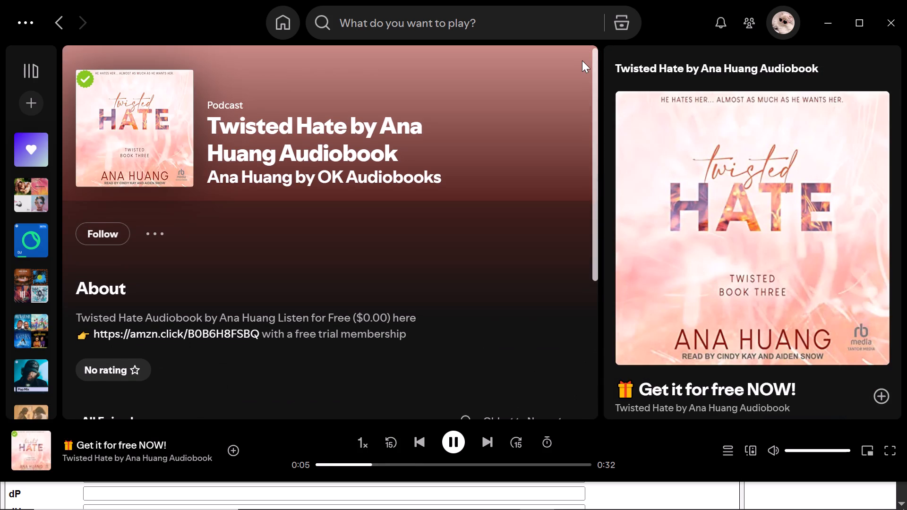
{"action": "left_click_drag", "start_coordinate": [582, 60], "coordinate": [582, 54]}
{"action": "left_click", "coordinate": [57, 17]}
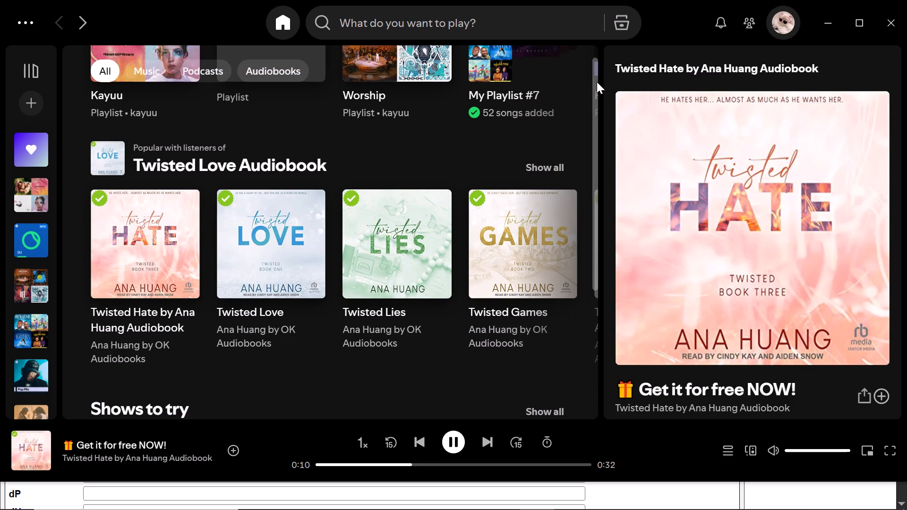
{"action": "left_click", "coordinate": [235, 304]}
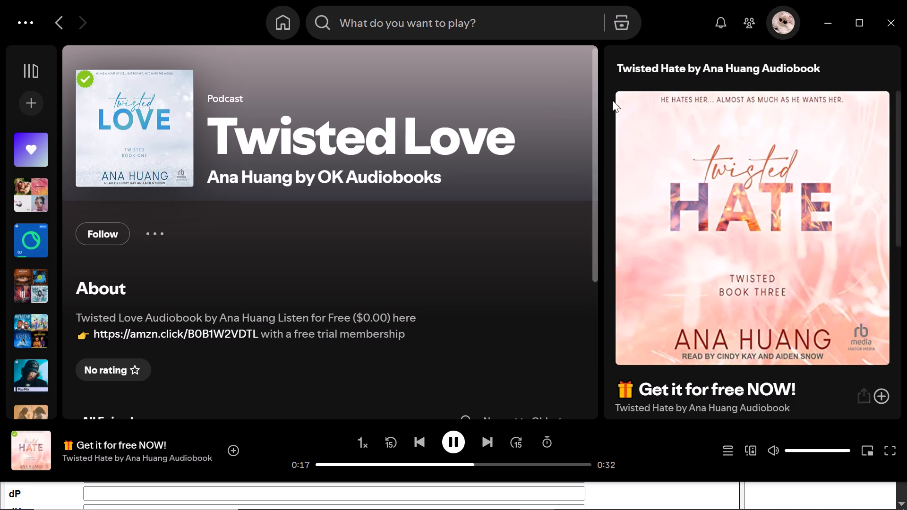
{"action": "left_click_drag", "start_coordinate": [591, 110], "coordinate": [592, 116]}
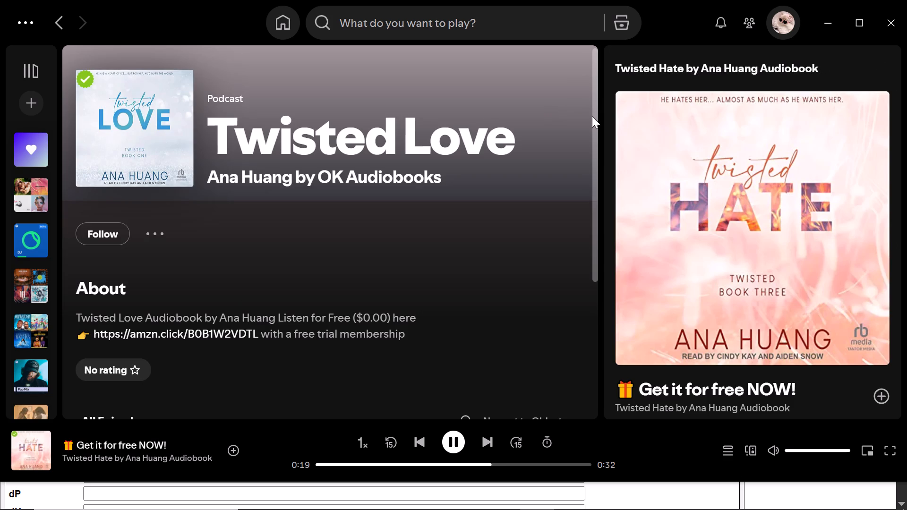
{"action": "left_click_drag", "start_coordinate": [592, 116], "coordinate": [592, 148]}
{"action": "left_click_drag", "start_coordinate": [592, 148], "coordinate": [591, 257]}
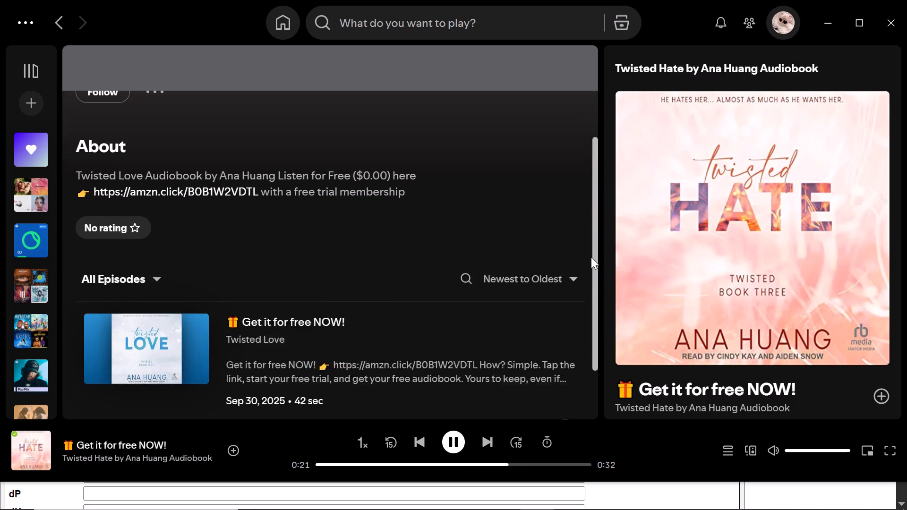
{"action": "left_click_drag", "start_coordinate": [591, 257], "coordinate": [602, 0]}
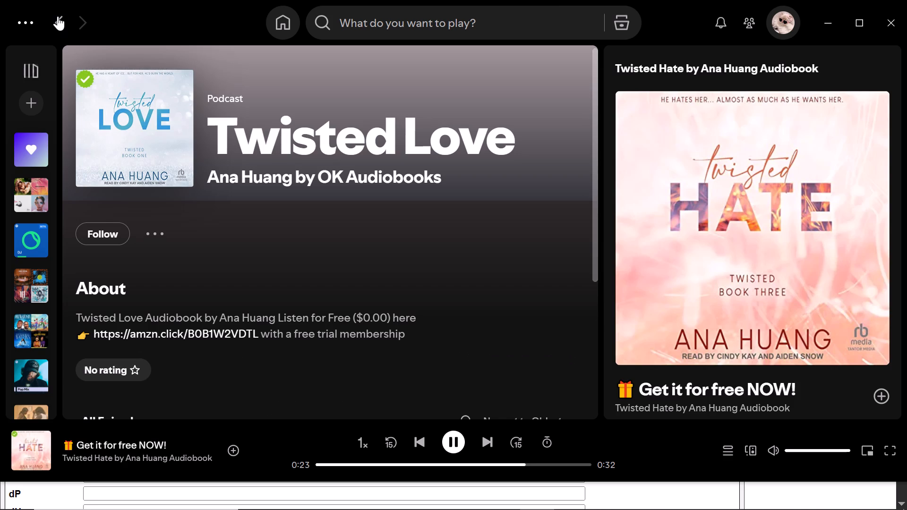
Return to Spotify's home podcast recommendations and play The Messy Inbetween episode "He's A Good Man... Is He Though? | Episode 237".
{"action": "left_click", "coordinate": [59, 15]}
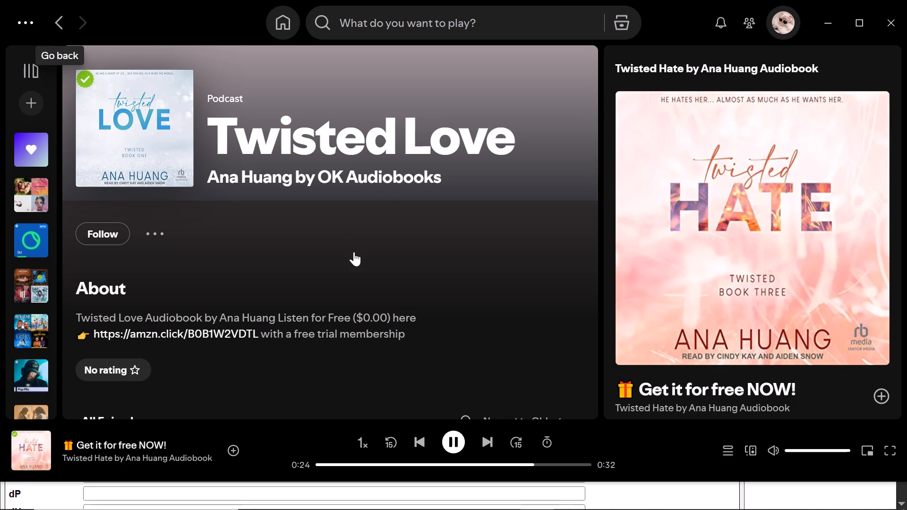
{"action": "left_click", "coordinate": [206, 74]}
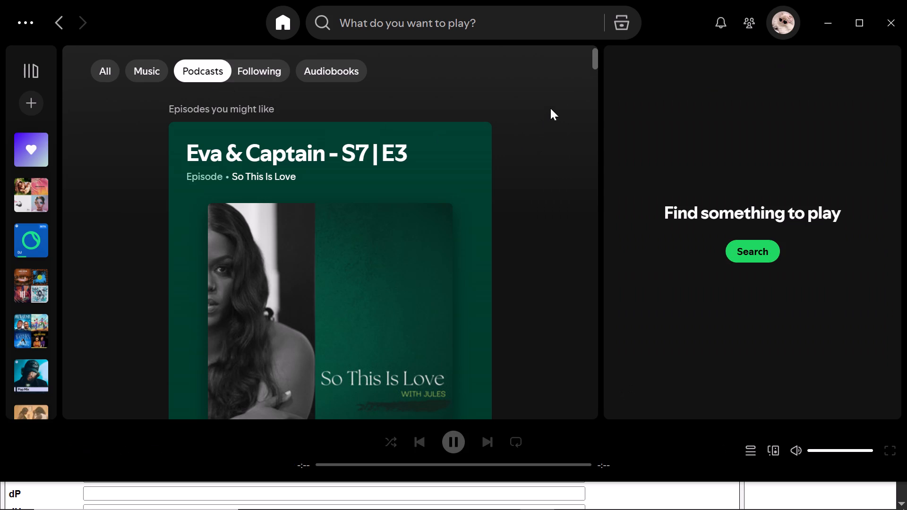
{"action": "left_click_drag", "start_coordinate": [594, 62], "coordinate": [596, 75]}
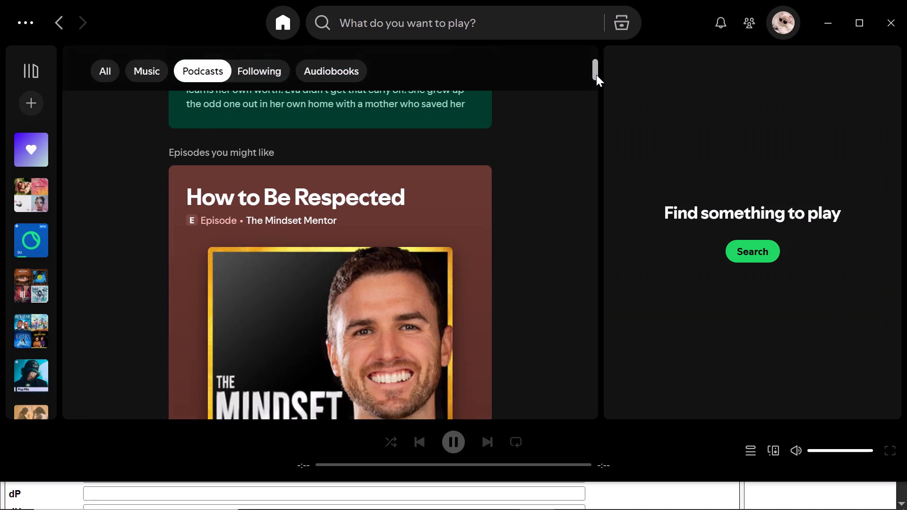
{"action": "left_click_drag", "start_coordinate": [596, 75], "coordinate": [595, 126]}
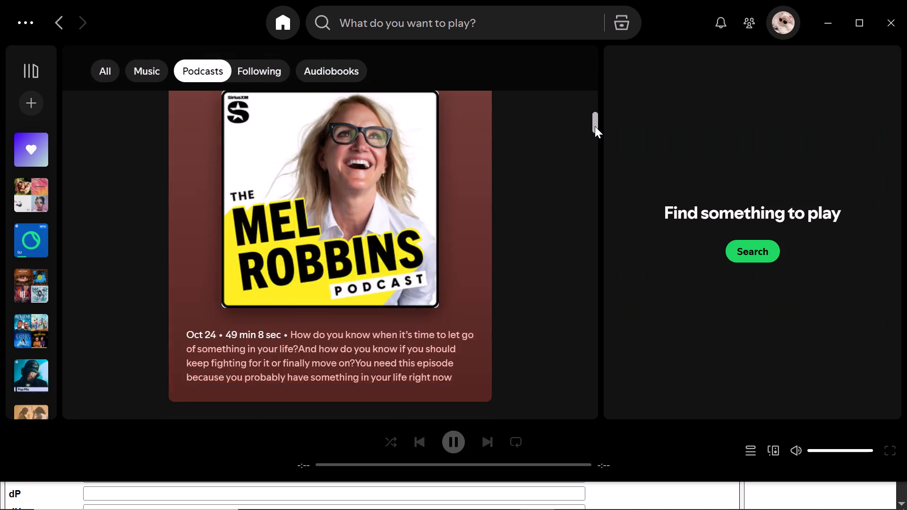
{"action": "left_click_drag", "start_coordinate": [595, 126], "coordinate": [582, 180]}
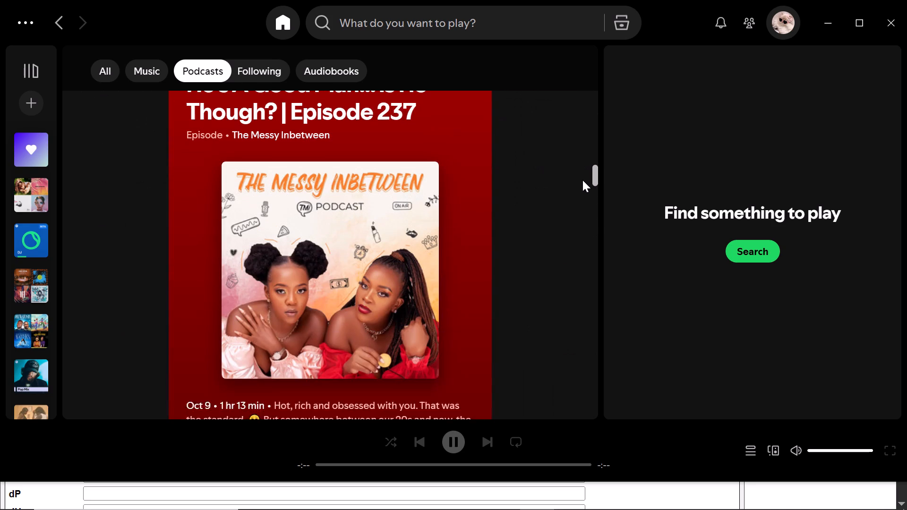
{"action": "left_click_drag", "start_coordinate": [582, 180], "coordinate": [582, 175]}
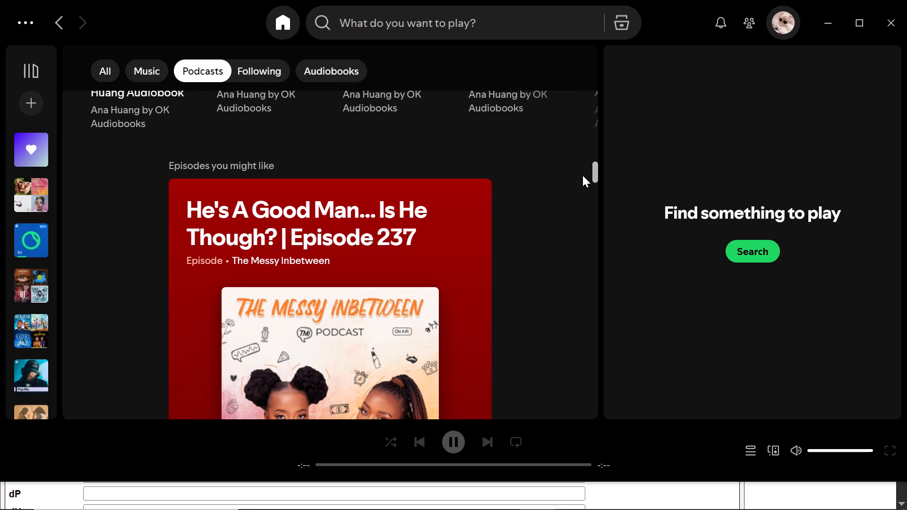
{"action": "left_click_drag", "start_coordinate": [582, 175], "coordinate": [582, 181]}
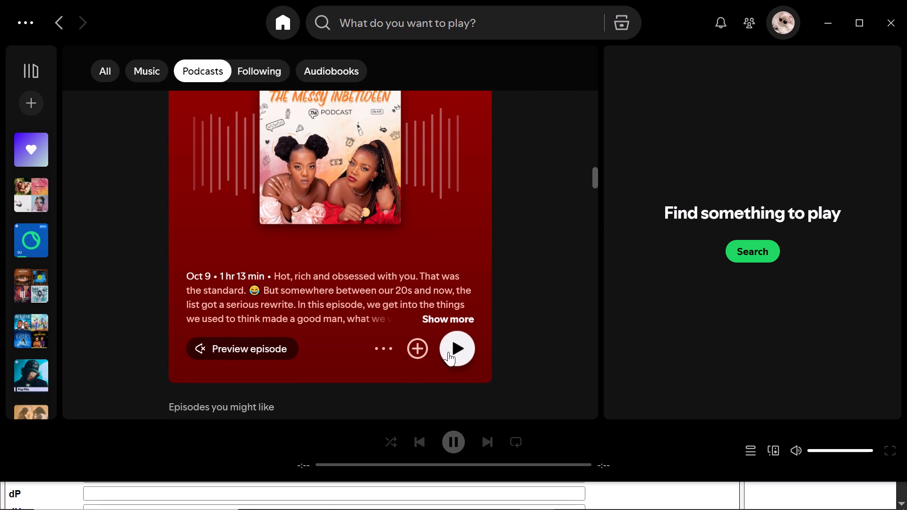
{"action": "left_click", "coordinate": [448, 352]}
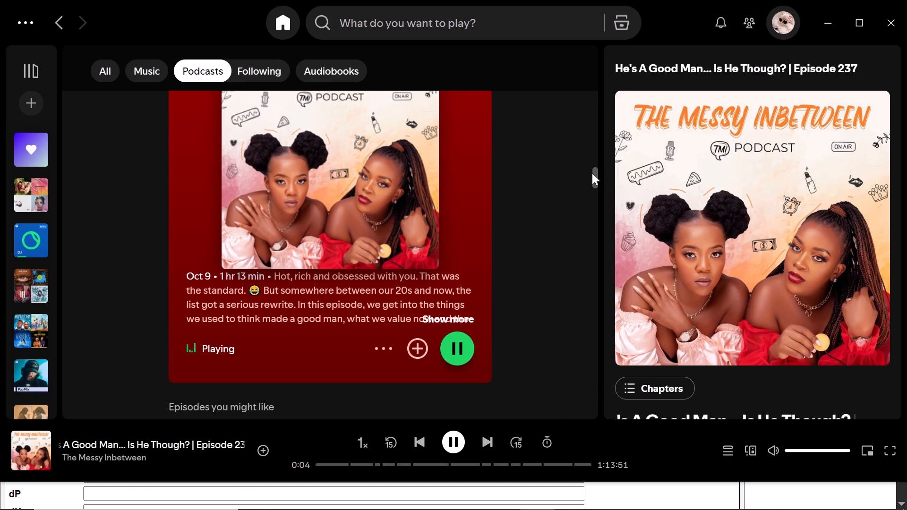
Examine the remaining recommended podcast episodes on the home page, through to the "Episodes to try" suggestions.
{"action": "left_click_drag", "start_coordinate": [595, 178], "coordinate": [597, 185]}
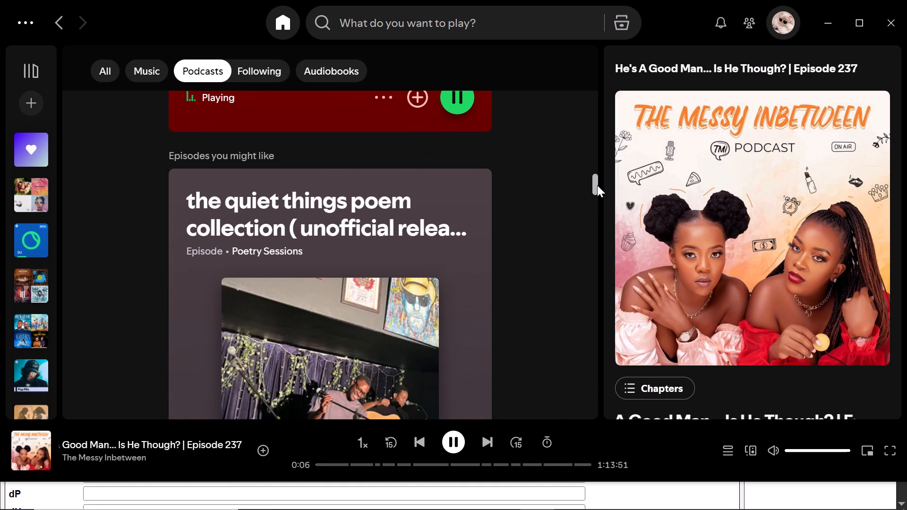
{"action": "left_click_drag", "start_coordinate": [597, 185], "coordinate": [597, 212]}
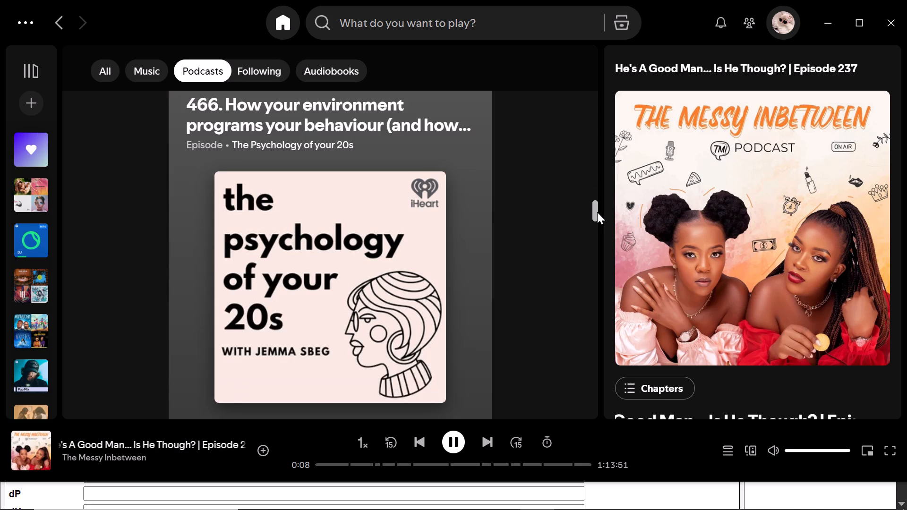
{"action": "left_click_drag", "start_coordinate": [597, 212], "coordinate": [593, 265]}
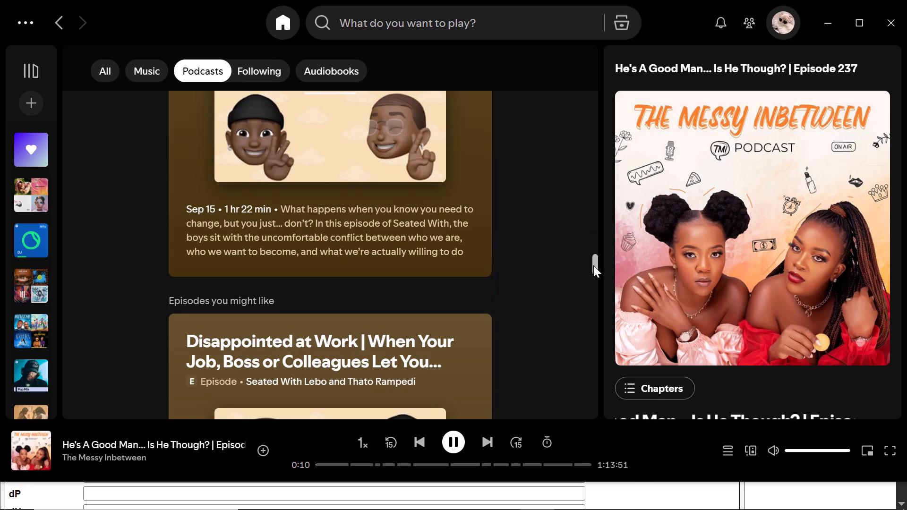
{"action": "left_click_drag", "start_coordinate": [593, 265], "coordinate": [591, 257]}
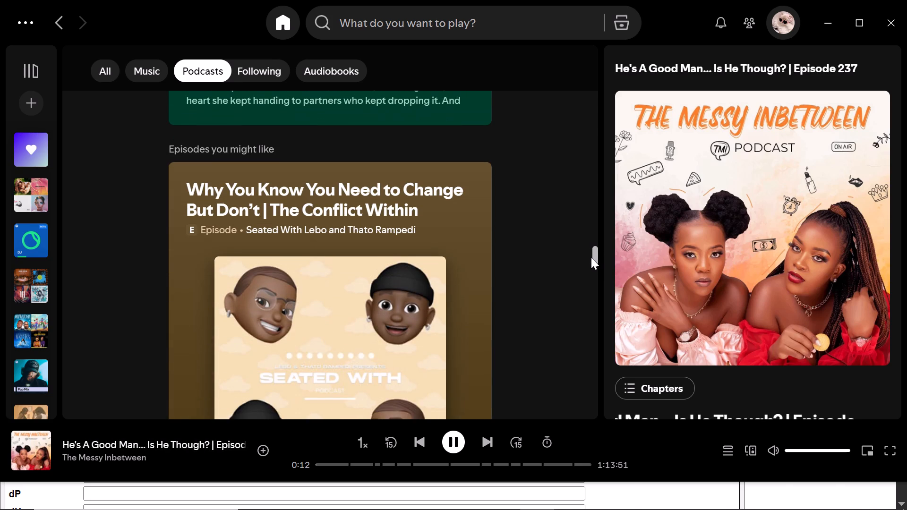
{"action": "left_click_drag", "start_coordinate": [591, 257], "coordinate": [575, 371]}
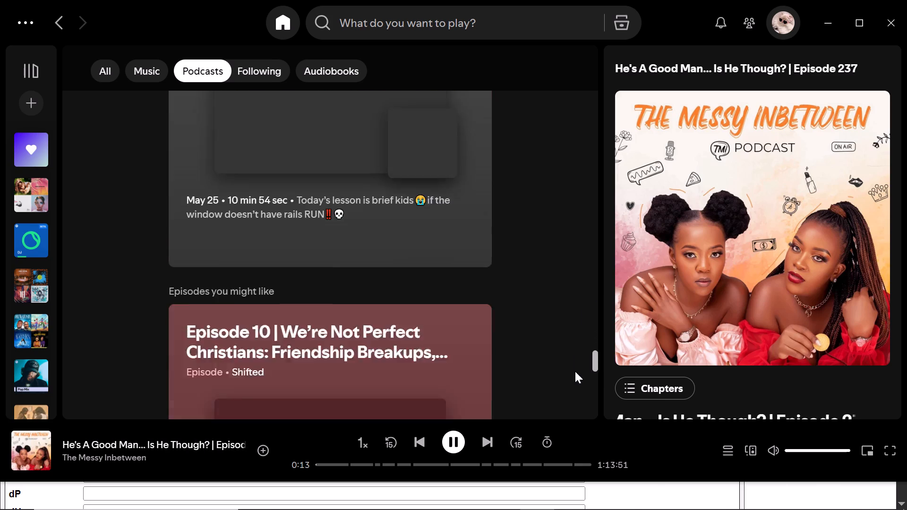
{"action": "left_click_drag", "start_coordinate": [575, 371], "coordinate": [598, 386]}
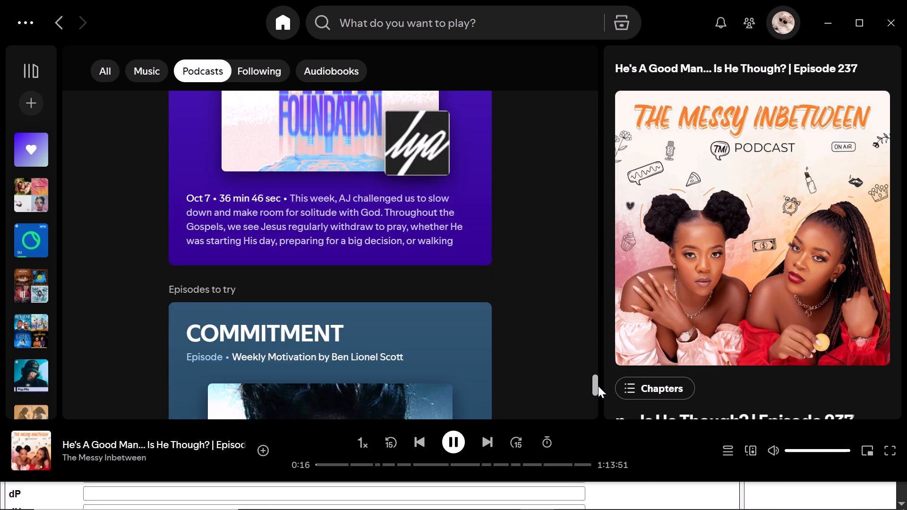
{"action": "left_click_drag", "start_coordinate": [598, 386], "coordinate": [591, 0]}
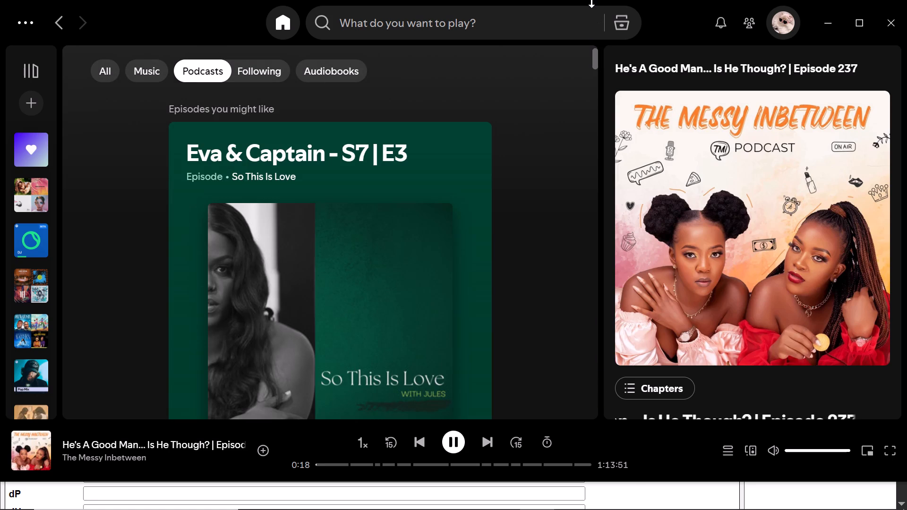
Show the home audiobooks, browse "Most popular books in your country" and open "Ikigai: The Japanese Secret to a Long and Happy Life".
{"action": "left_click", "coordinate": [347, 67]}
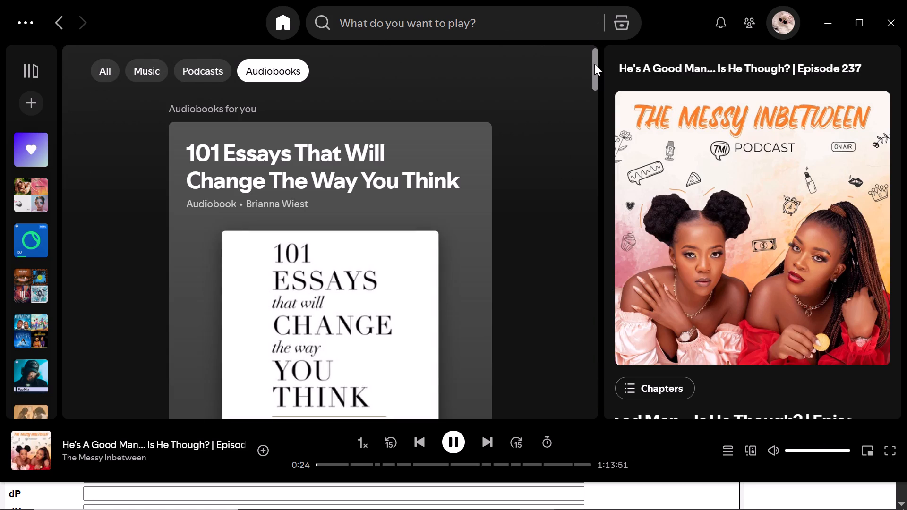
{"action": "left_click", "coordinate": [594, 64]}
{"action": "left_click", "coordinate": [594, 64]}
{"action": "left_click_drag", "start_coordinate": [594, 64], "coordinate": [595, 67]}
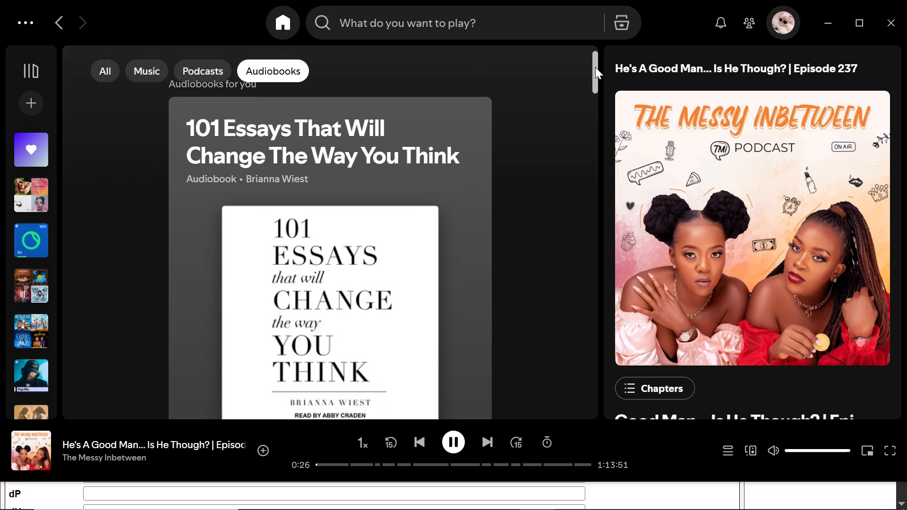
{"action": "left_click_drag", "start_coordinate": [595, 67], "coordinate": [599, 120]}
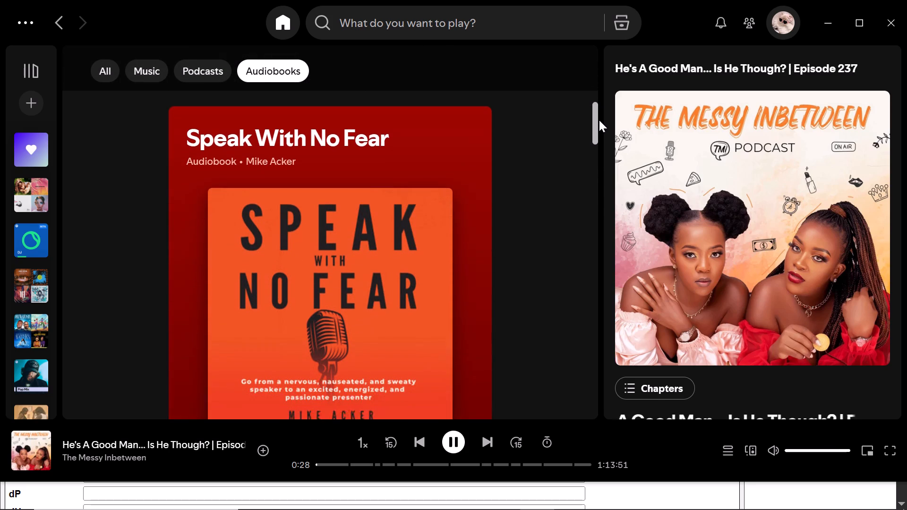
{"action": "left_click_drag", "start_coordinate": [599, 120], "coordinate": [596, 161]}
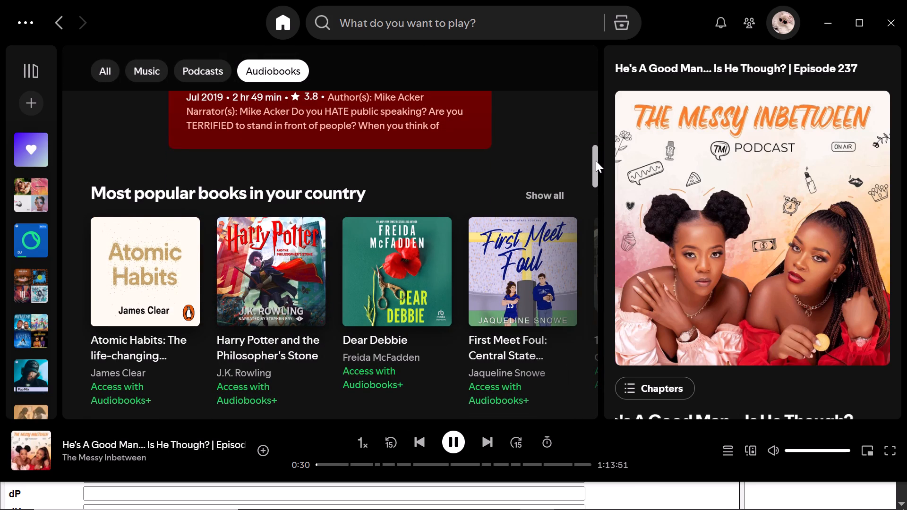
{"action": "left_click_drag", "start_coordinate": [596, 161], "coordinate": [596, 168]}
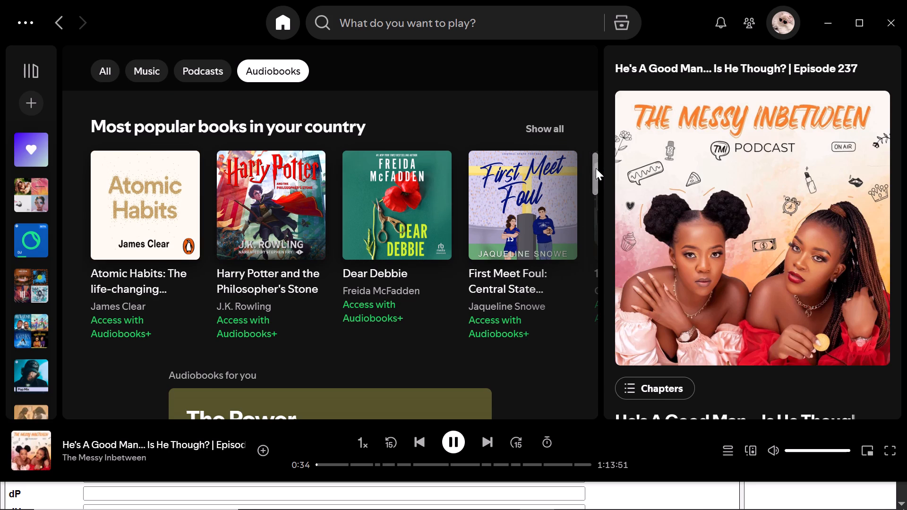
{"action": "left_click", "coordinate": [576, 240]}
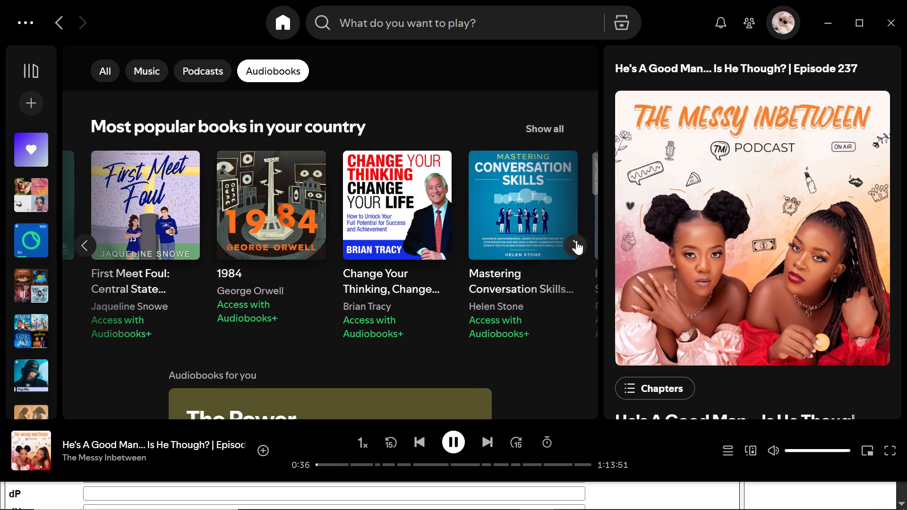
{"action": "left_click", "coordinate": [576, 240]}
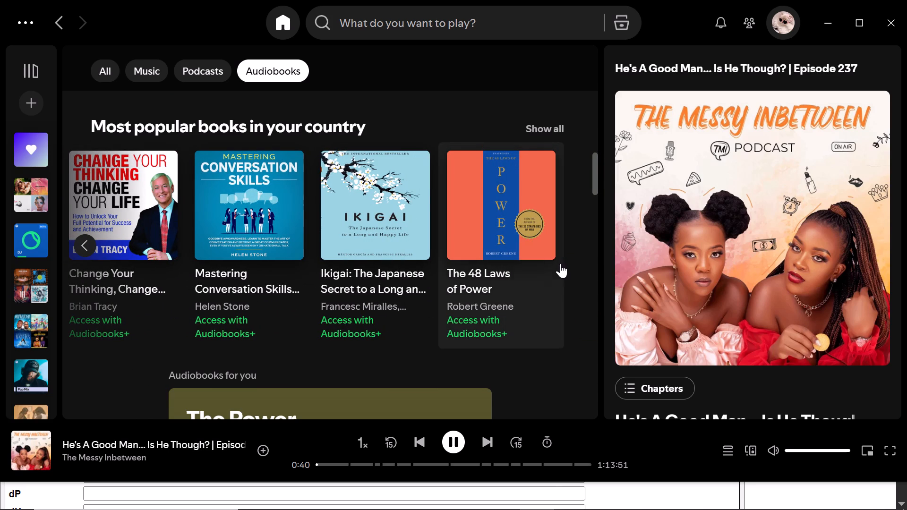
{"action": "left_click", "coordinate": [426, 279]}
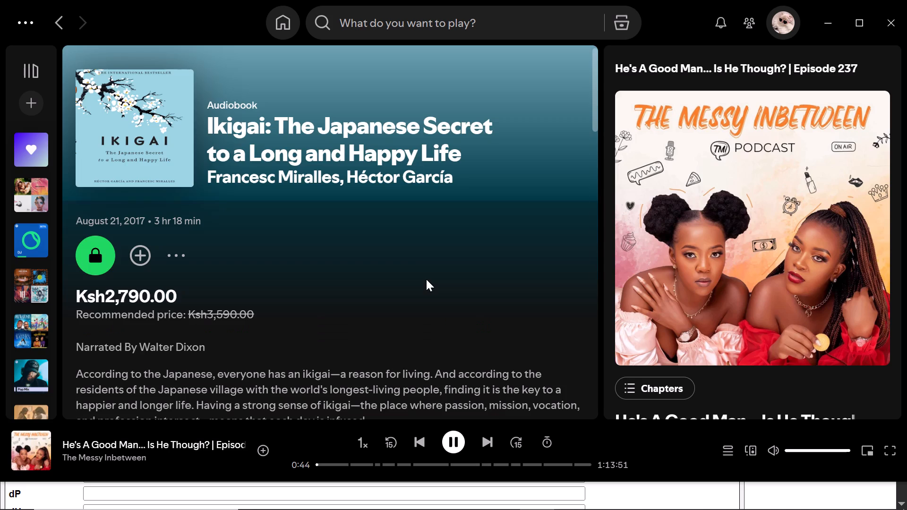
Try to play the Ikigai audiobook and request the Audiobooks+ add-on.
{"action": "left_click", "coordinate": [104, 241]}
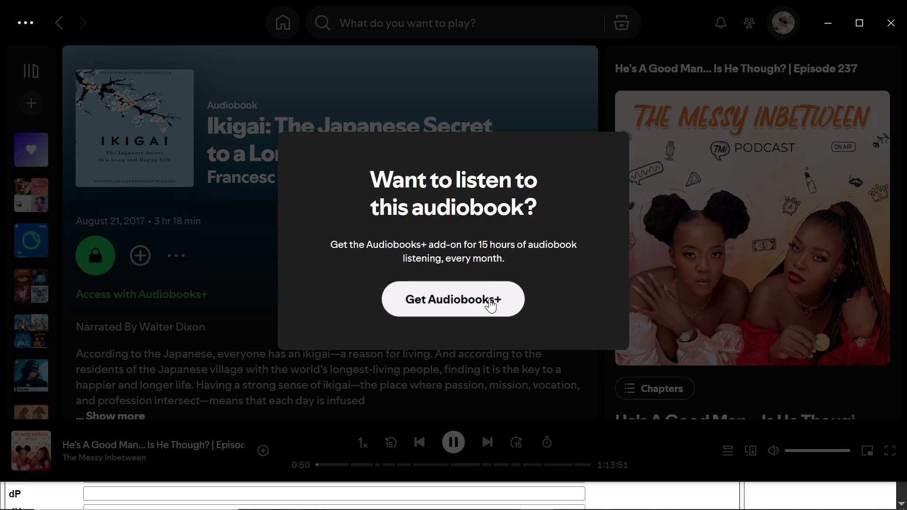
{"action": "left_click", "coordinate": [455, 302]}
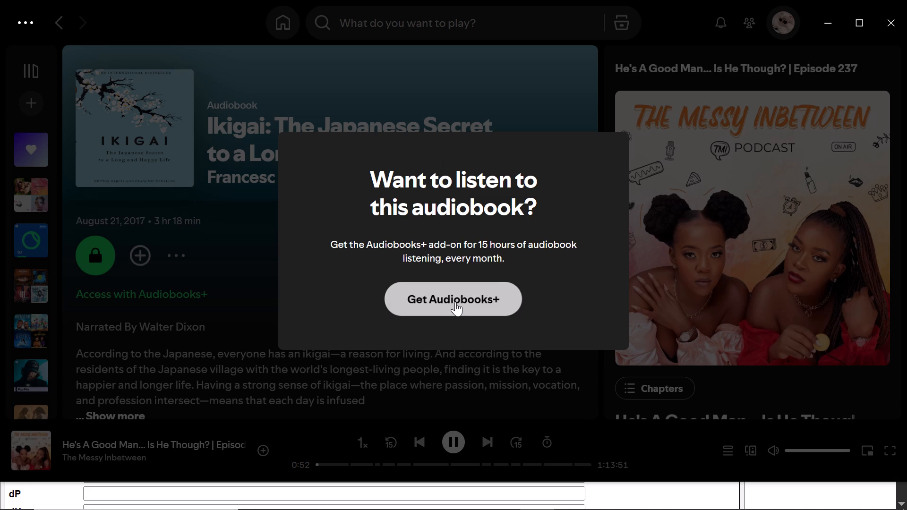
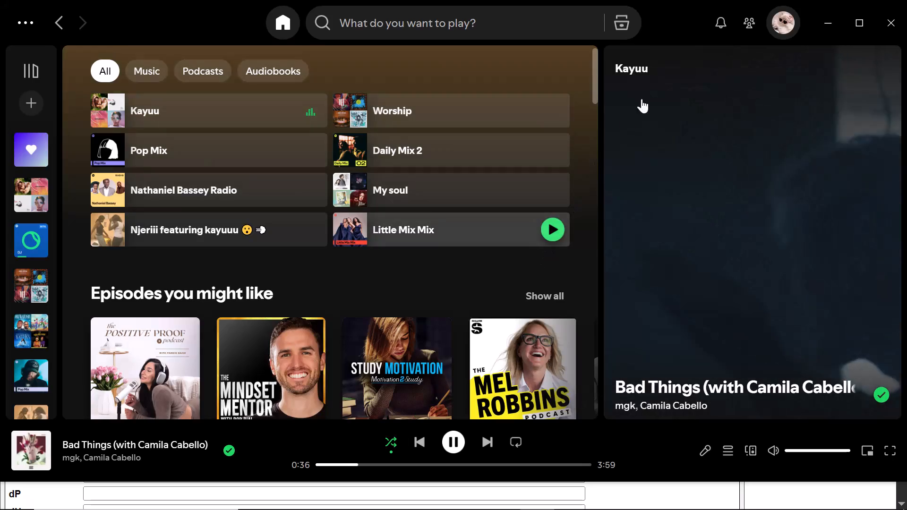
Back in Chrome, rename RHEOSTYL 67 N's third property as "Residual Ethyl Acrylate Content" and save the datasheet, returning to the product list.
{"action": "left_click", "coordinate": [835, 29]}
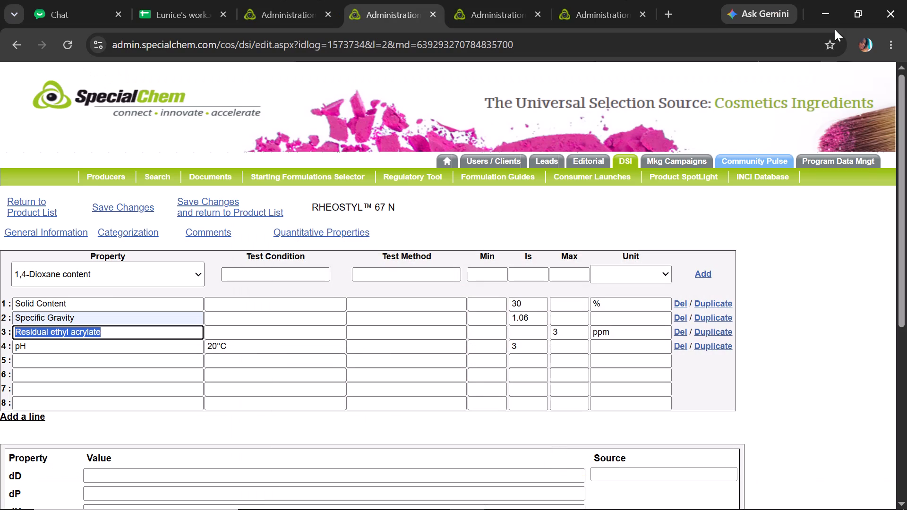
{"action": "left_click", "coordinate": [111, 337]}
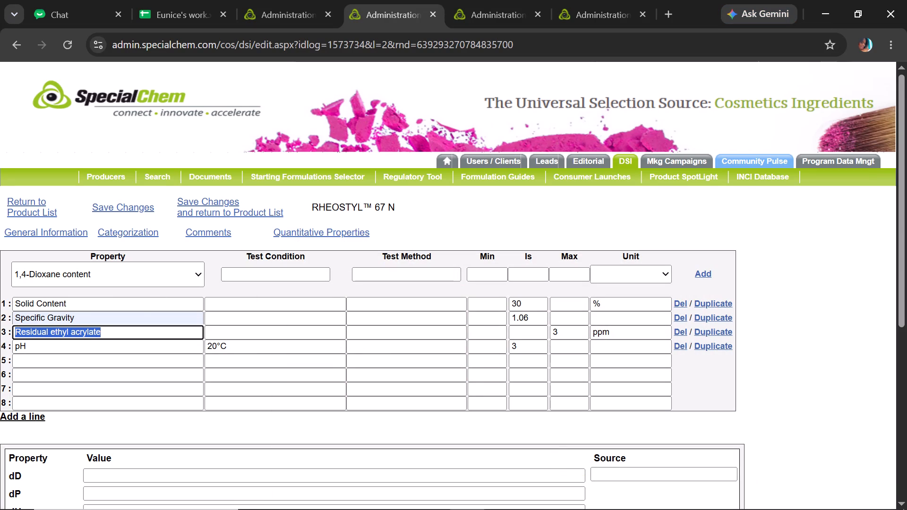
{"action": "left_click", "coordinate": [54, 332]}
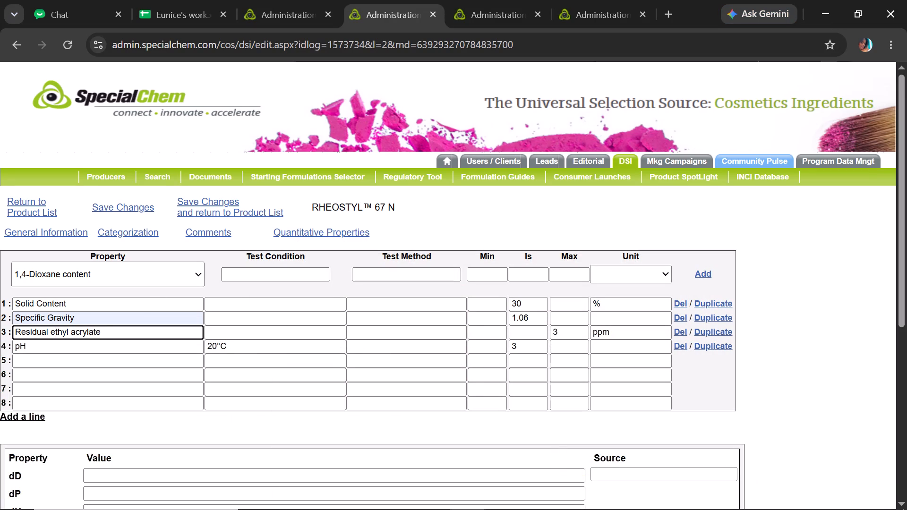
{"action": "key", "text": "BackSpace"}
{"action": "left_click", "coordinate": [76, 334]}
{"action": "key", "text": "BackSpace"}
{"action": "key", "text": "a"}
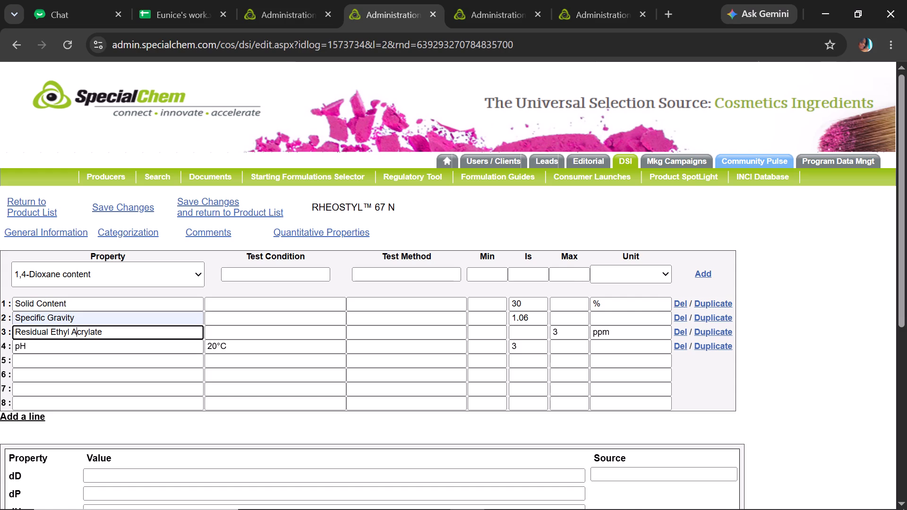
{"action": "left_click", "coordinate": [126, 336]}
{"action": "key", "text": "space"}
{"action": "key", "text": "c"}
{"action": "type", "text": "ont"}
{"action": "type", "text": "ent"}
{"action": "left_click", "coordinate": [196, 207]}
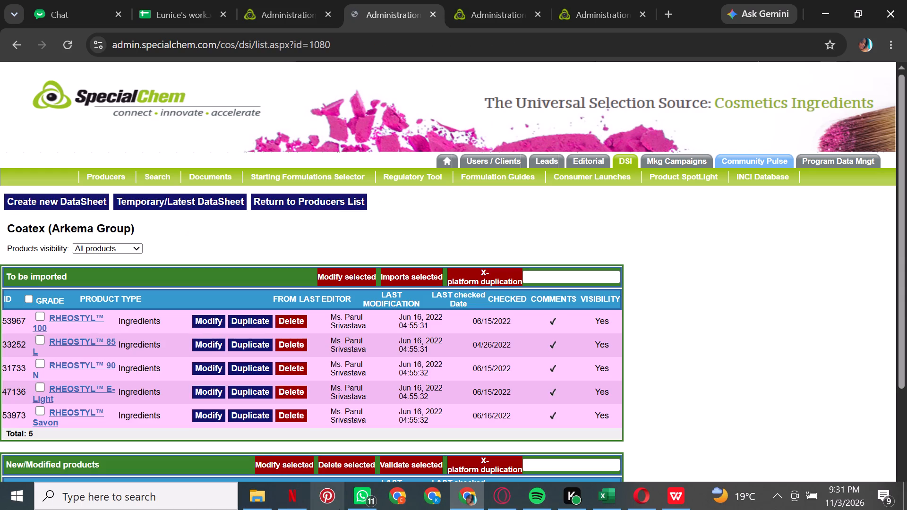
Copy the grade RHEOSTYL E-Light from the workbook's Cosmetics sheet, search for it by trade/grade in the admin site and open its datasheet.
{"action": "left_click", "coordinate": [155, 0]}
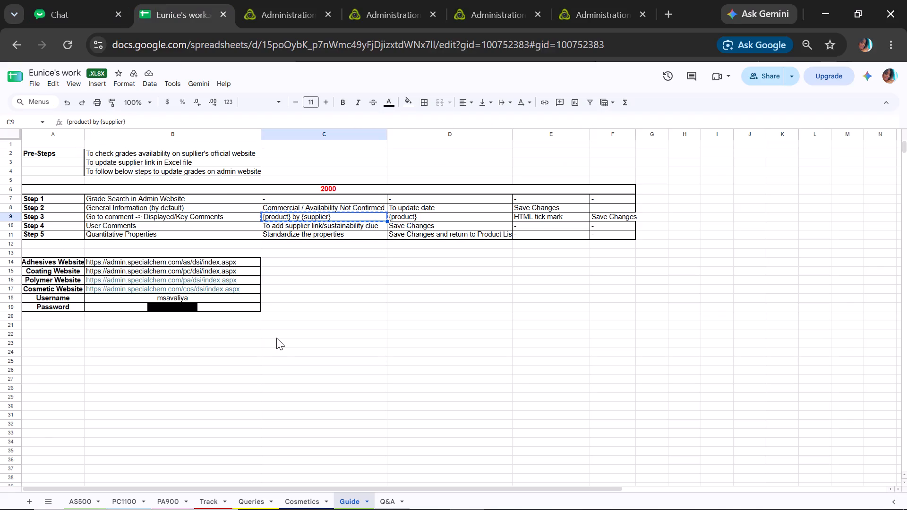
{"action": "left_click", "coordinate": [320, 507]}
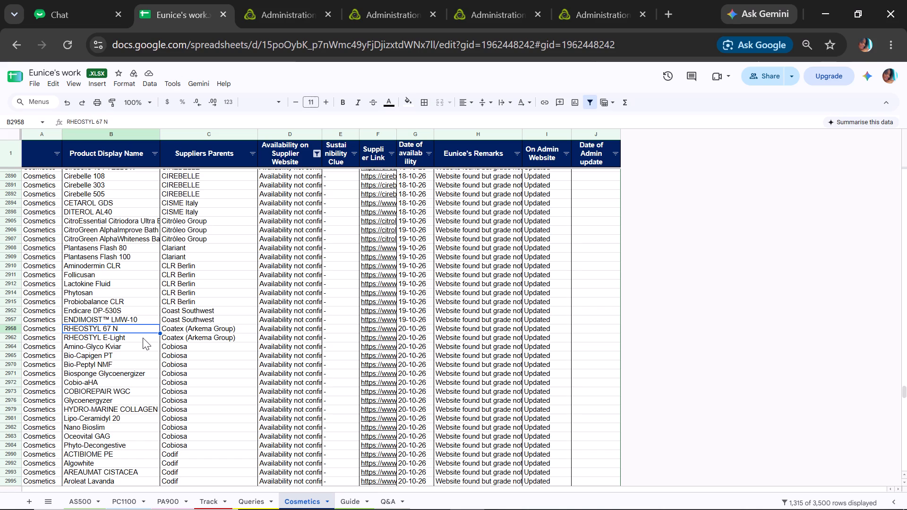
{"action": "left_click", "coordinate": [143, 340]}
{"action": "key", "text": "ctrl+c"}
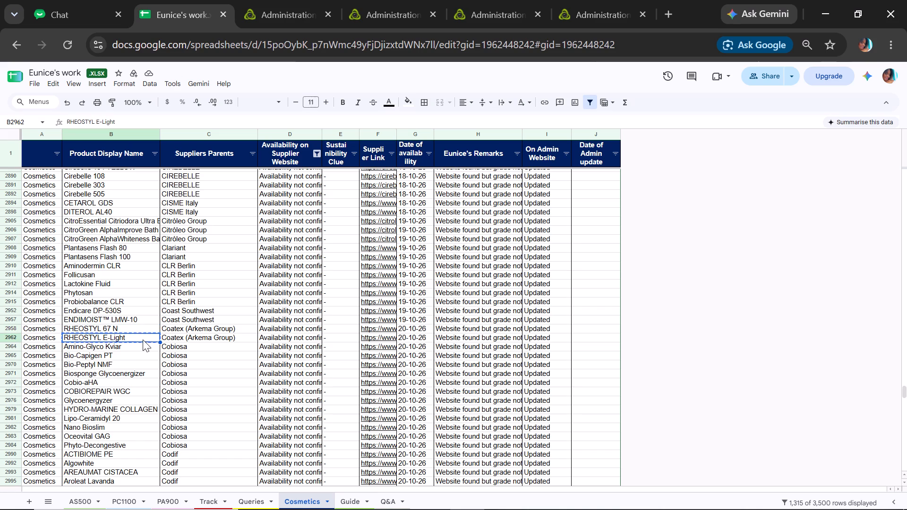
{"action": "left_click", "coordinate": [300, 0]}
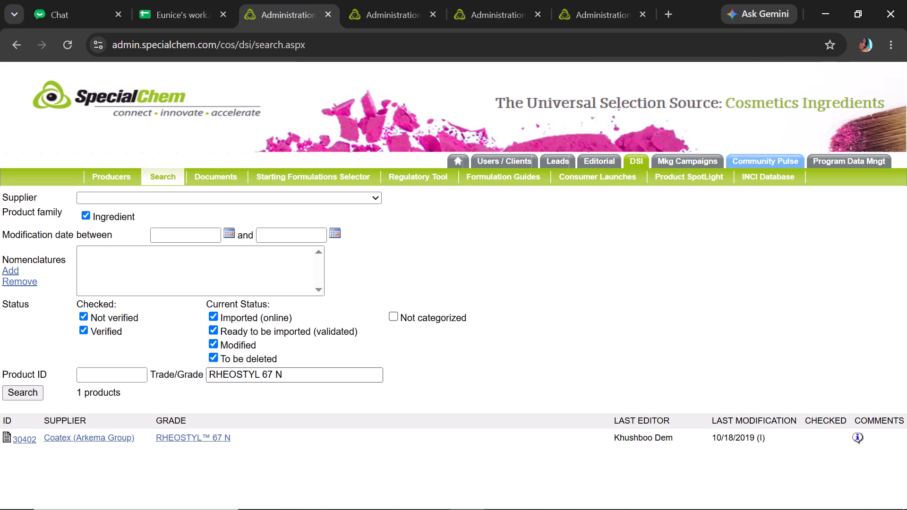
{"action": "left_click_drag", "start_coordinate": [297, 377], "coordinate": [132, 371]}
{"action": "key", "text": "ctrl+v"}
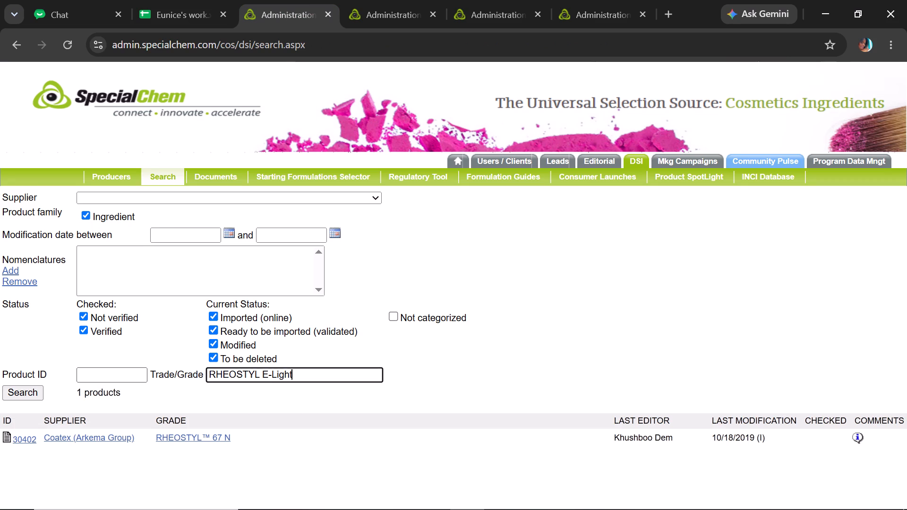
{"action": "left_click", "coordinate": [42, 391]}
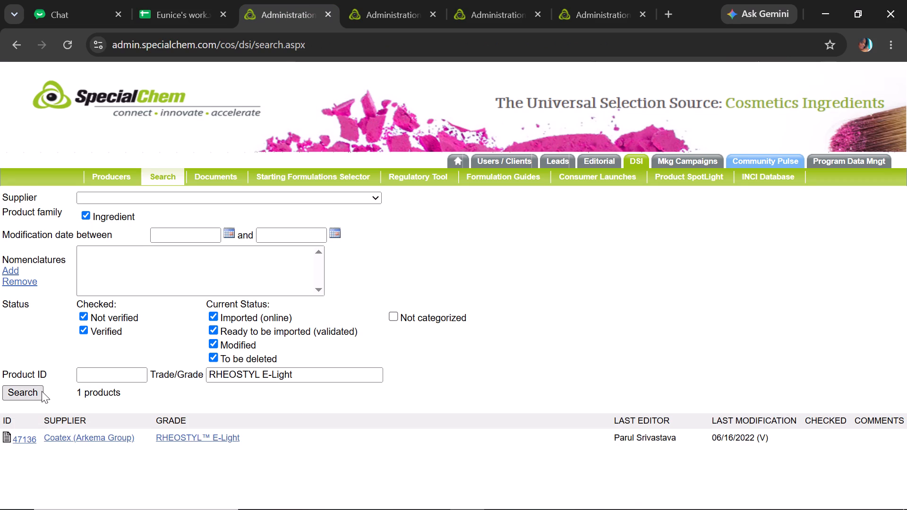
{"action": "left_click", "coordinate": [193, 439]}
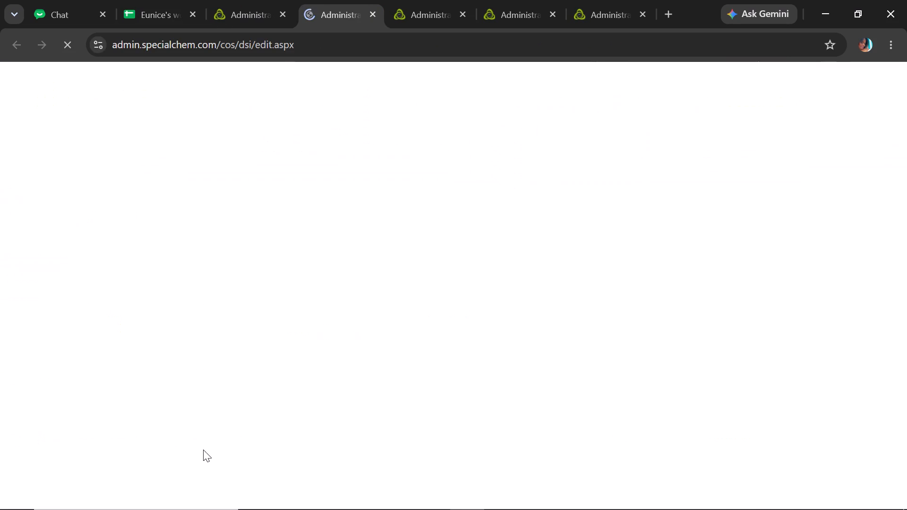
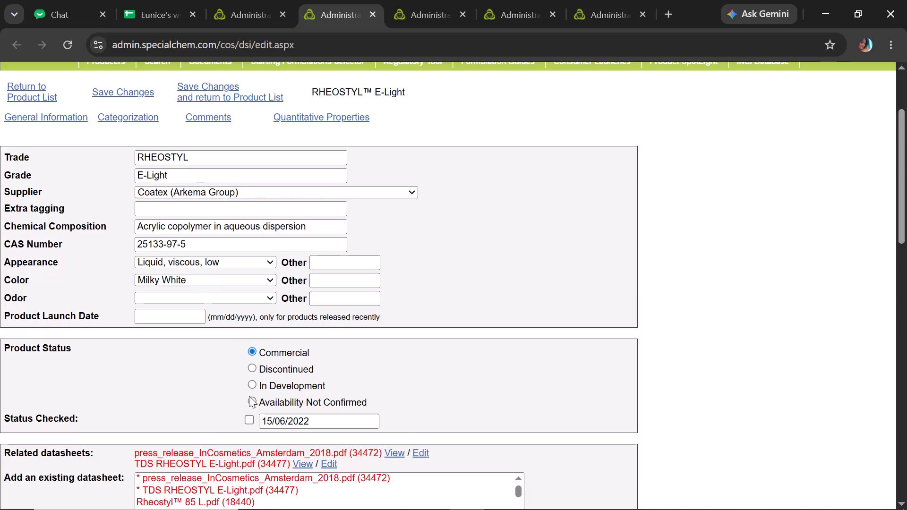
Set RHEOSTYL E-Light's product status to Availability Not Confirmed and save the changes.
{"action": "left_click", "coordinate": [251, 399]}
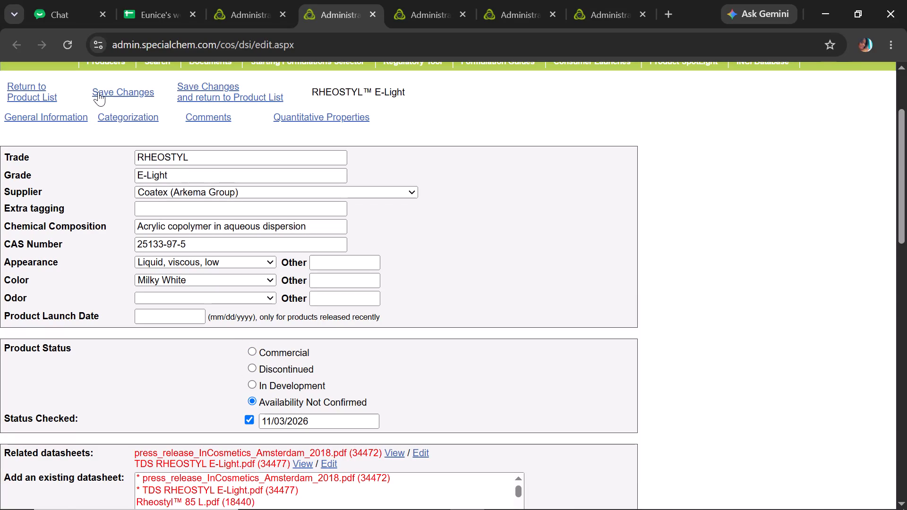
{"action": "left_click", "coordinate": [99, 91]}
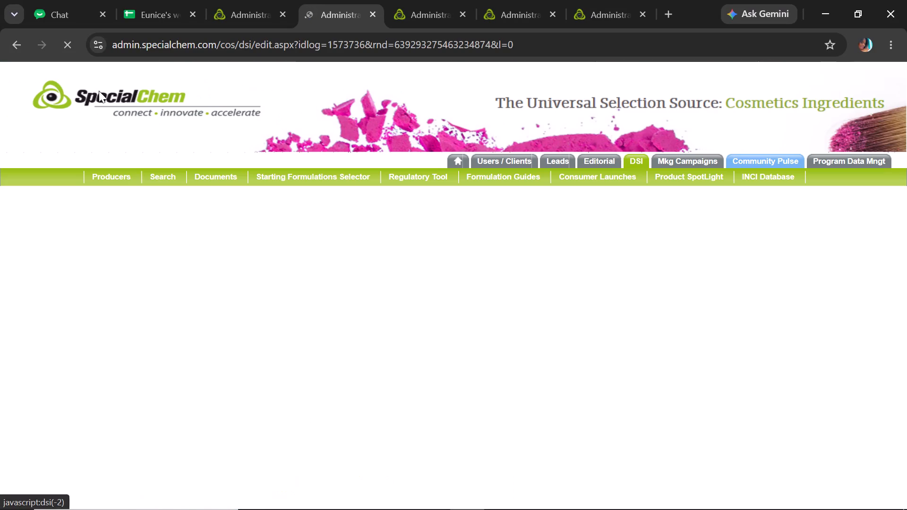
Copy the "{product} by {supplier}" placeholder from the workbook's Guide sheet and replace the first product and supplier mention in E-Light's displayed comments with it.
{"action": "left_click_drag", "start_coordinate": [906, 124], "coordinate": [906, 154]}
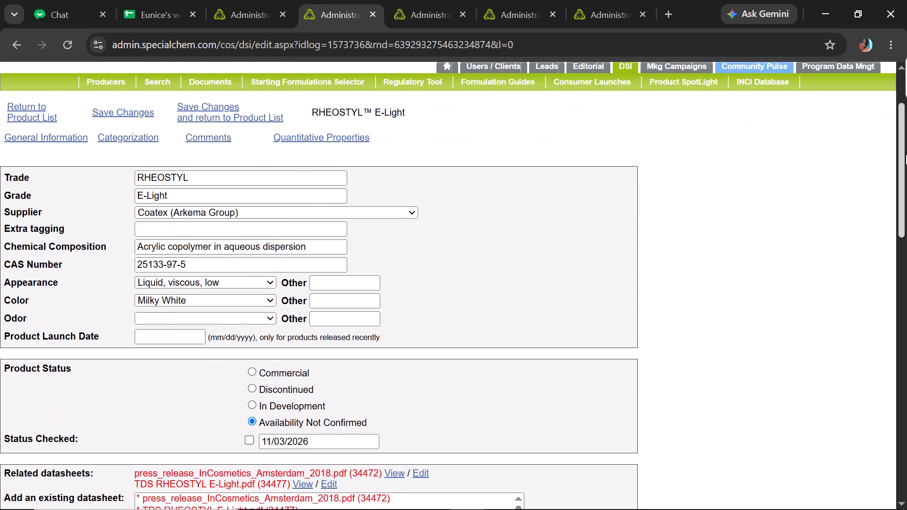
{"action": "left_click_drag", "start_coordinate": [906, 154], "coordinate": [906, 155]}
{"action": "left_click", "coordinate": [203, 129]}
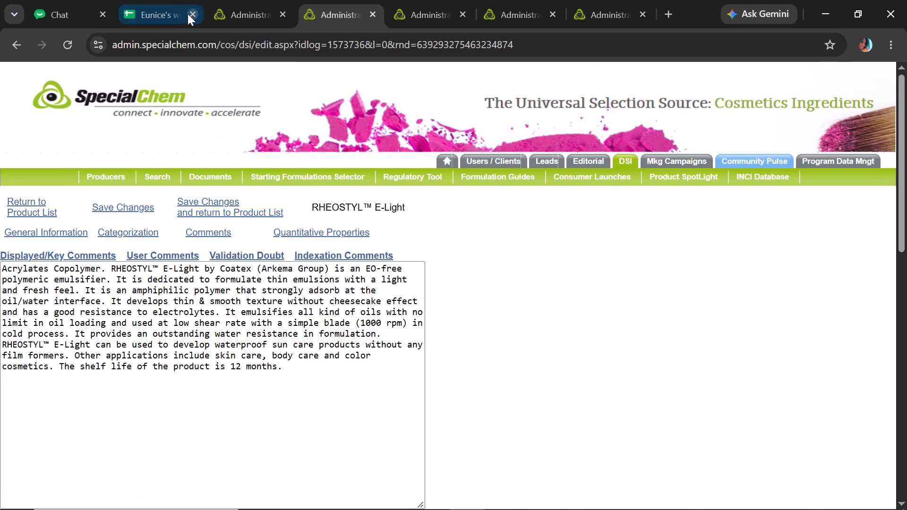
{"action": "left_click", "coordinate": [166, 0]}
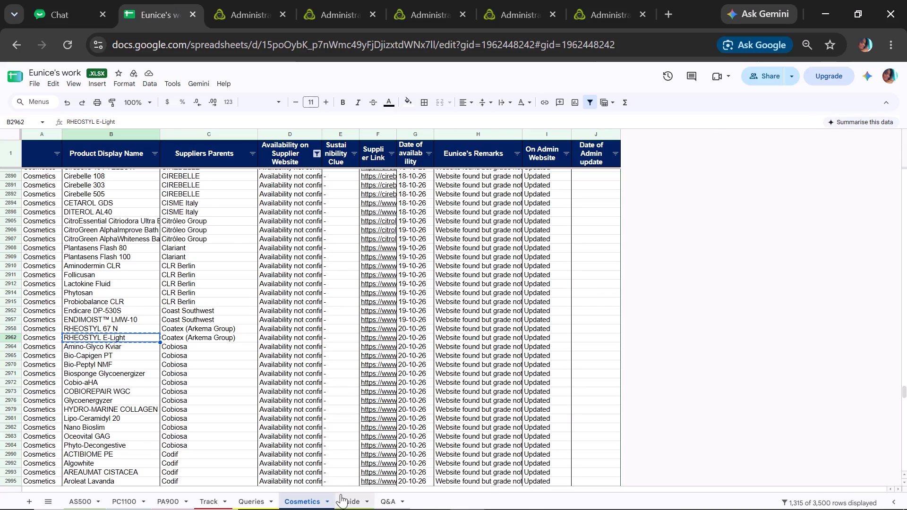
{"action": "left_click", "coordinate": [341, 494]}
{"action": "key", "text": "ctrl+c"}
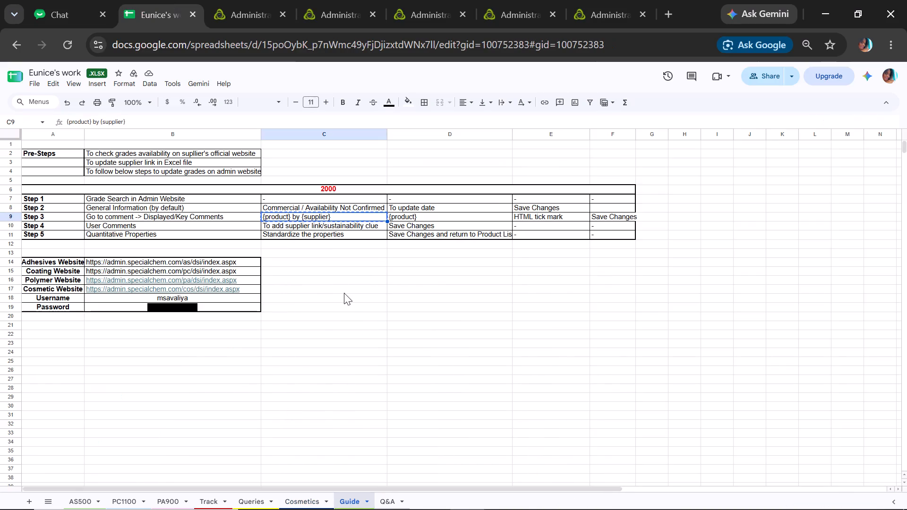
{"action": "left_click", "coordinate": [254, 0]}
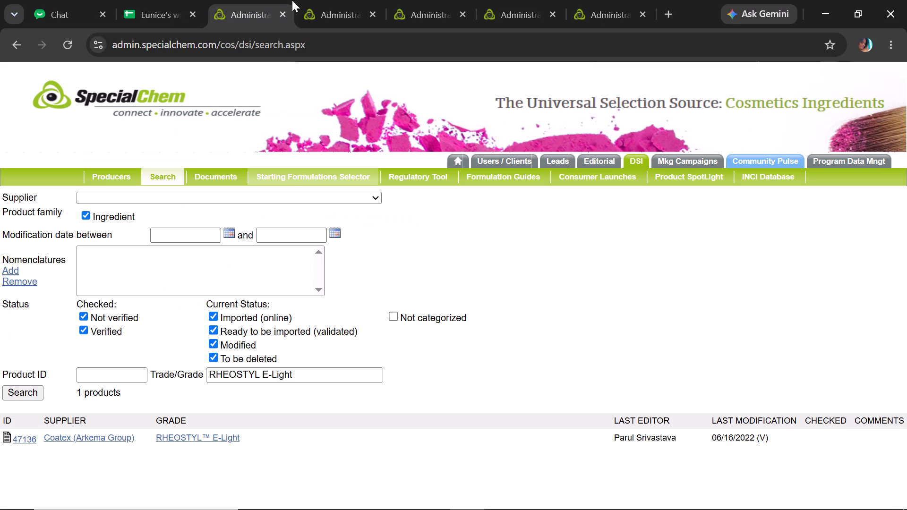
{"action": "left_click", "coordinate": [310, 0]}
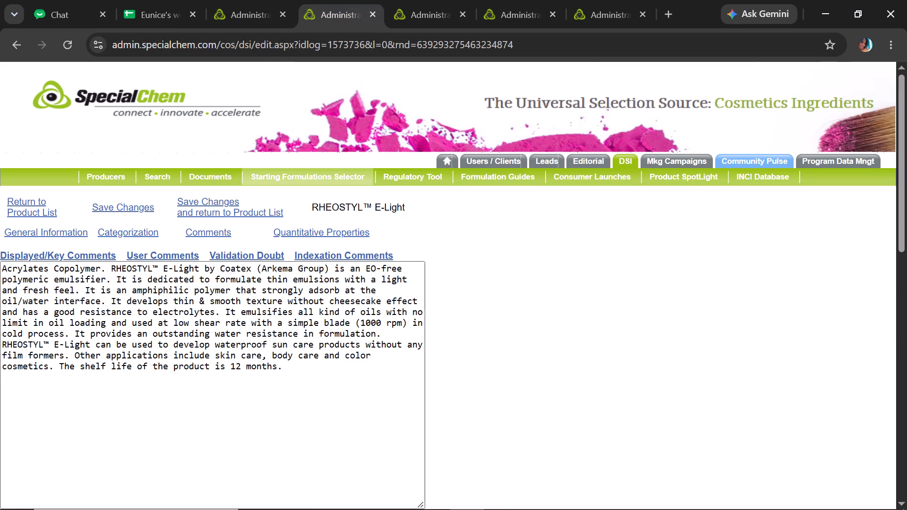
{"action": "double_click", "coordinate": [111, 265]}
{"action": "left_click", "coordinate": [111, 265]}
{"action": "left_click_drag", "start_coordinate": [111, 265], "coordinate": [332, 262]}
{"action": "key", "text": "ctrl+v"}
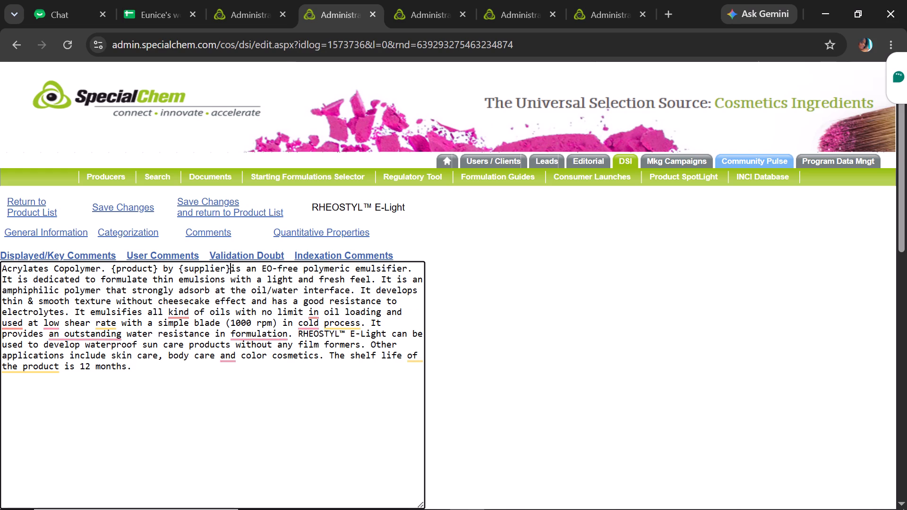
{"action": "key", "text": "space"}
Replace the second RHEOSTYL E-Light mention in the displayed comments with "{product}" alone.
{"action": "left_click_drag", "start_coordinate": [156, 266], "coordinate": [114, 269]}
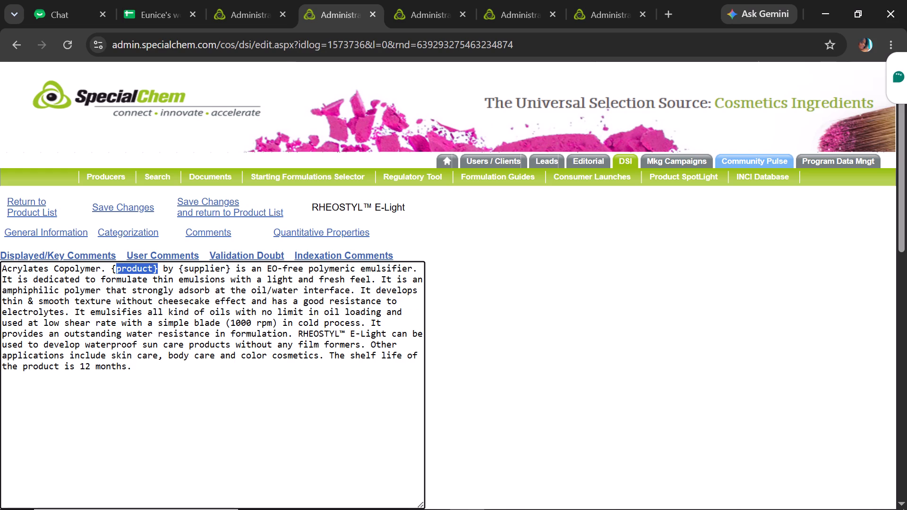
{"action": "left_click_drag", "start_coordinate": [114, 269], "coordinate": [112, 269]}
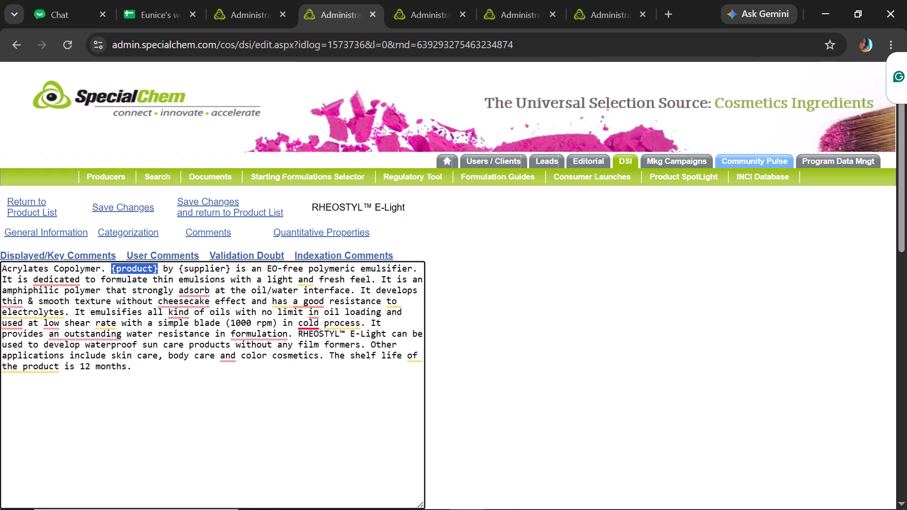
{"action": "left_click_drag", "start_coordinate": [299, 331], "coordinate": [307, 332]}
{"action": "left_click_drag", "start_coordinate": [307, 332], "coordinate": [298, 335]}
{"action": "left_click_drag", "start_coordinate": [298, 335], "coordinate": [386, 330]}
{"action": "key", "text": "ctrl+v"}
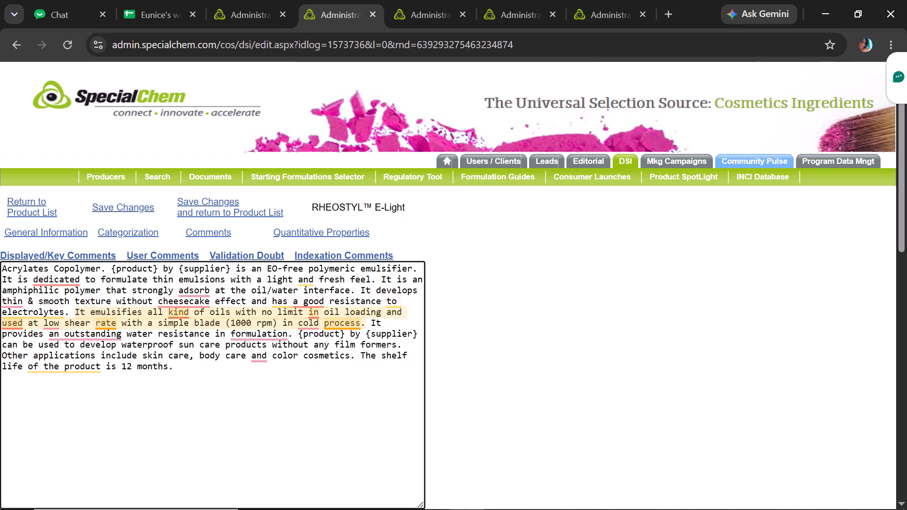
{"action": "left_click_drag", "start_coordinate": [349, 333], "coordinate": [415, 331]}
{"action": "key", "text": "BackSpace"}
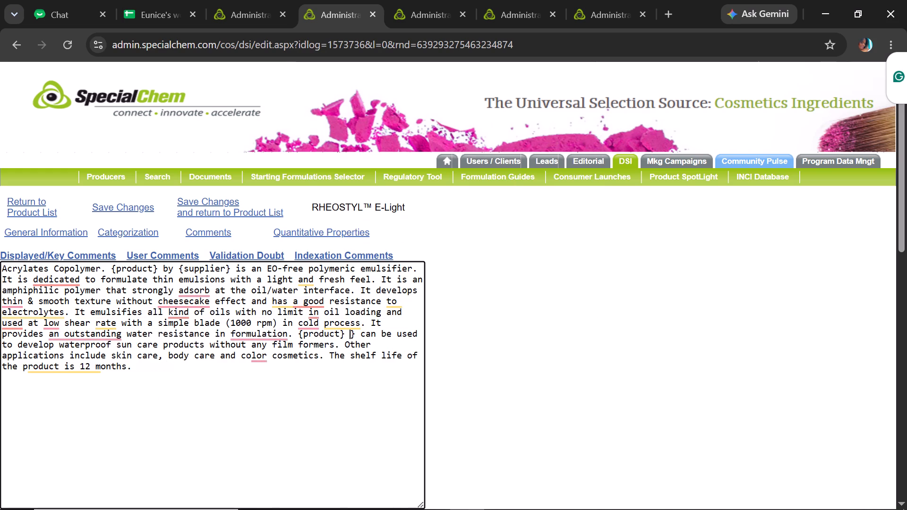
{"action": "key", "text": "Delete"}
{"action": "key", "text": "BackSpace"}
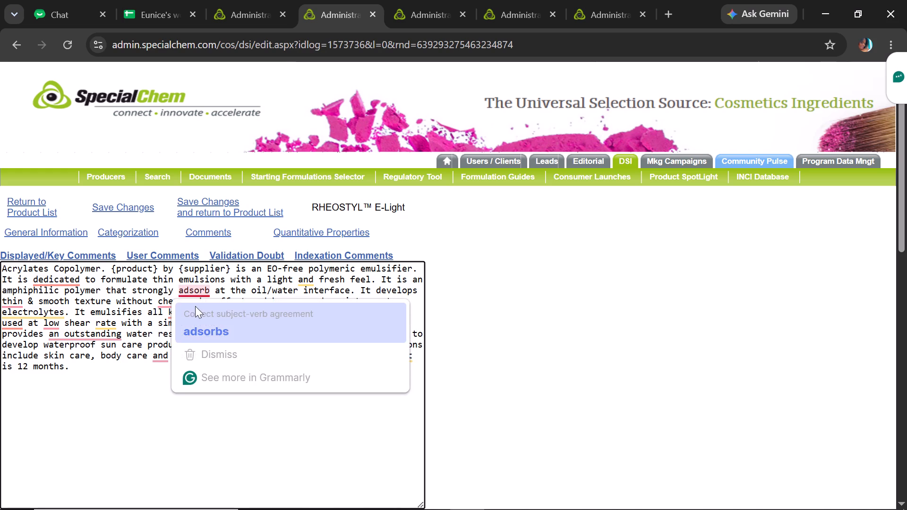
Apply Grammarly's corrections in the comment: "adsorbs", "designed", "a thin", "a cheesecake effect" and "all kinds of oils".
{"action": "left_click", "coordinate": [195, 306]}
{"action": "type", "text": "adsorbs"}
{"action": "left_click", "coordinate": [83, 309]}
{"action": "type", "text": "designed"}
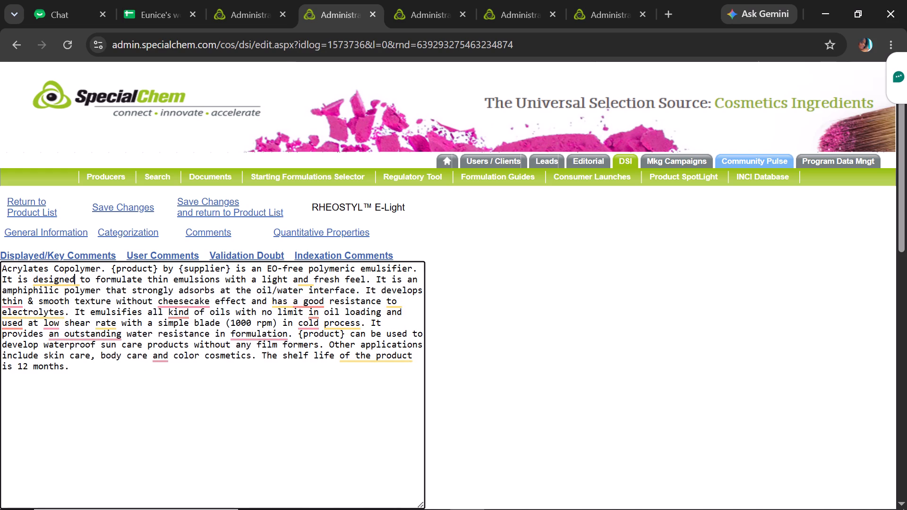
{"action": "left_click", "coordinate": [24, 330]}
{"action": "type", "text": "a"}
{"action": "key", "text": "space"}
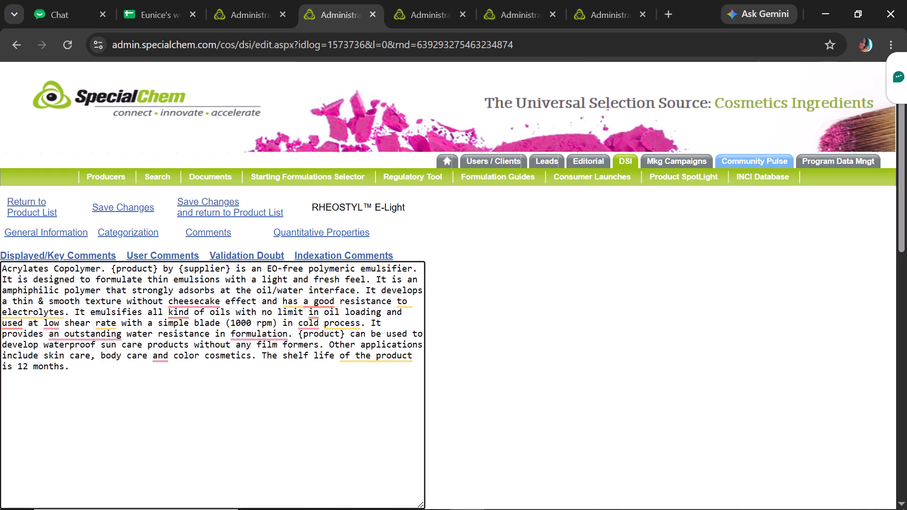
{"action": "left_click", "coordinate": [213, 332]}
{"action": "type", "text": "a"}
{"action": "key", "text": "space"}
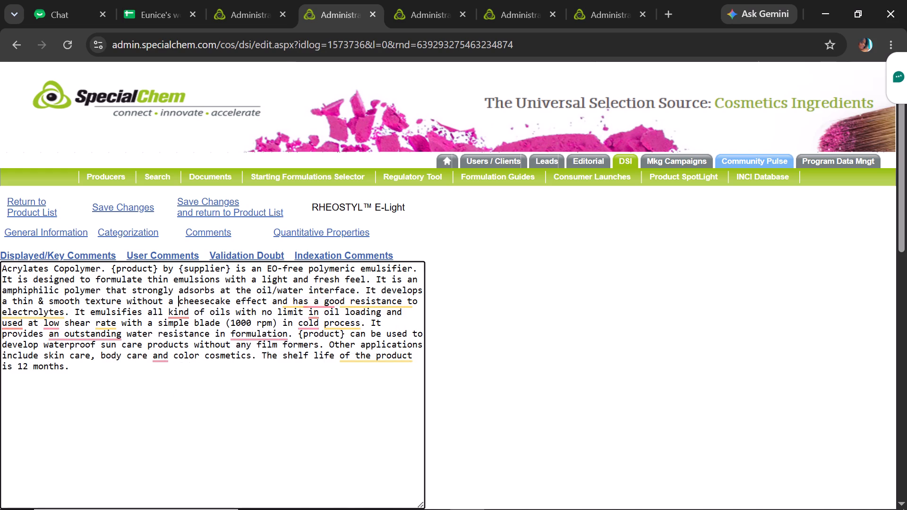
{"action": "left_click", "coordinate": [217, 350]}
{"action": "type", "text": "kinds"}
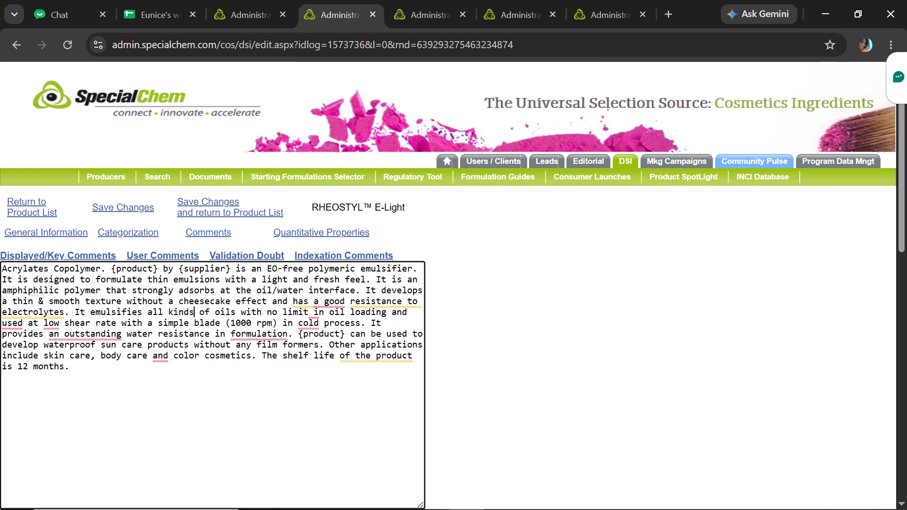
Correct further wording in the comment to "formulations", "in a cold process", "has good resistance" and "no limit on oil loading".
{"action": "left_click_drag", "start_coordinate": [287, 357], "coordinate": [308, 312]}
{"action": "type", "text": "formul"}
{"action": "key", "text": "a"}
{"action": "key", "text": "t"}
{"action": "key", "text": "i"}
{"action": "key", "text": "o"}
{"action": "key", "text": "n"}
{"action": "key", "text": "s"}
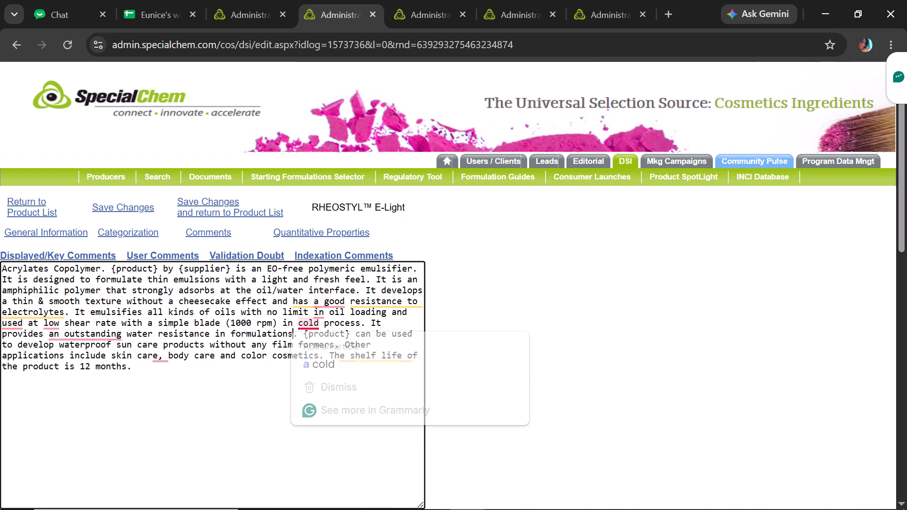
{"action": "left_click_drag", "start_coordinate": [308, 312], "coordinate": [309, 317]}
{"action": "left_click_drag", "start_coordinate": [324, 345], "coordinate": [325, 331]}
{"action": "type", "text": "a"}
{"action": "key", "text": "space"}
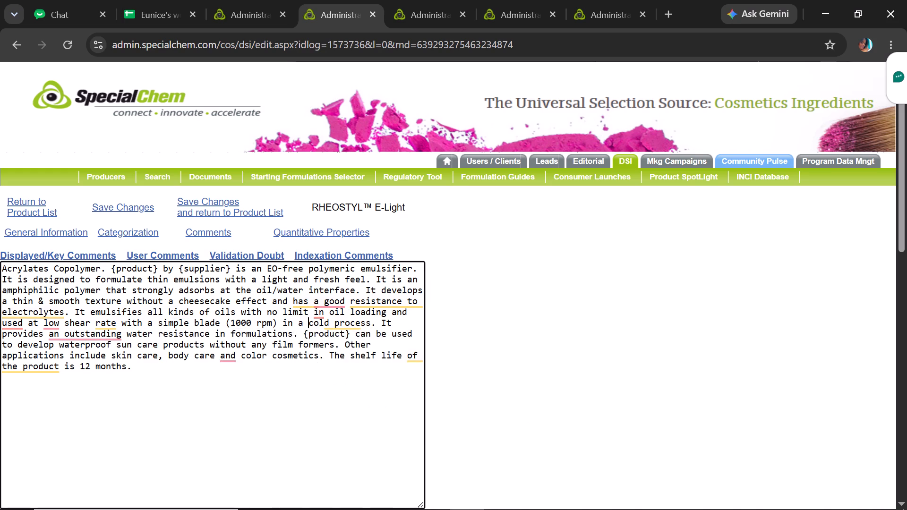
{"action": "left_click_drag", "start_coordinate": [325, 331], "coordinate": [334, 305]}
{"action": "left_click_drag", "start_coordinate": [343, 321], "coordinate": [321, 311]}
{"action": "key", "text": "BackSpace"}
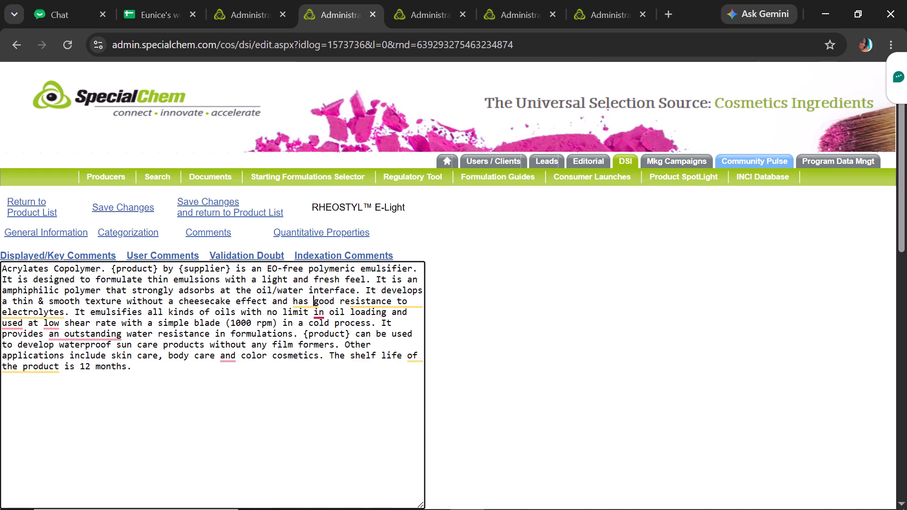
{"action": "left_click_drag", "start_coordinate": [321, 311], "coordinate": [317, 314]}
{"action": "left_click_drag", "start_coordinate": [335, 343], "coordinate": [230, 353]}
{"action": "type", "text": "on"}
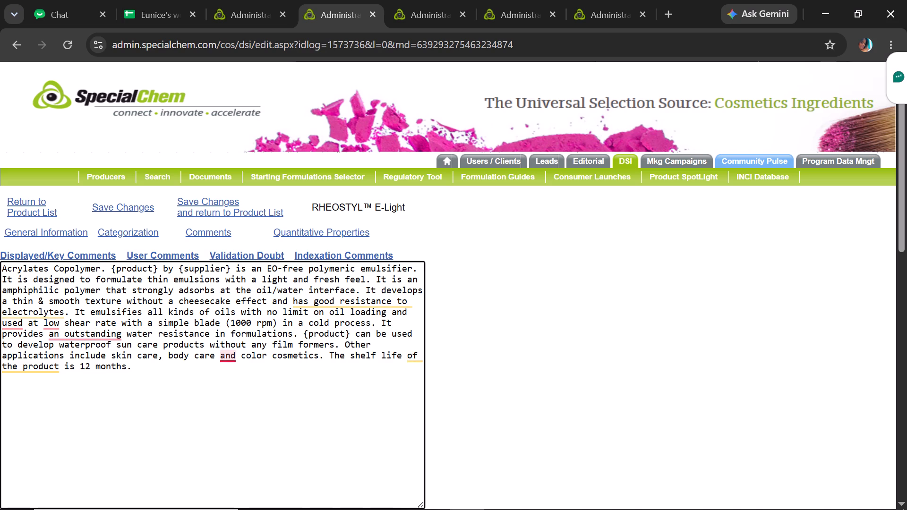
Add the comma after "body care", remove "an" before "outstanding", and correct the wording to "is used at a low shear rate".
{"action": "left_click", "coordinate": [249, 380]}
{"action": "key", "text": "comma"}
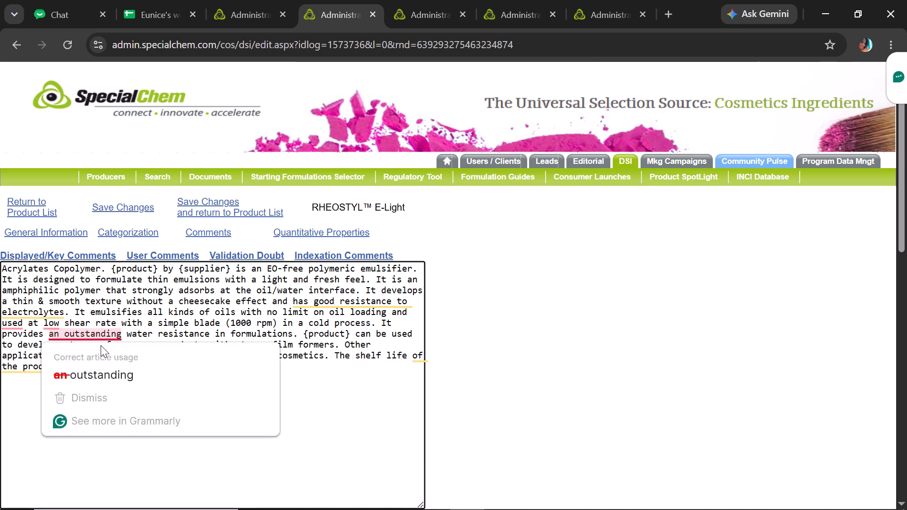
{"action": "left_click", "coordinate": [108, 353]}
{"action": "key", "text": "BackSpace"}
{"action": "left_click_drag", "start_coordinate": [70, 341], "coordinate": [7, 325]}
{"action": "type", "text": "a"}
{"action": "key", "text": "space"}
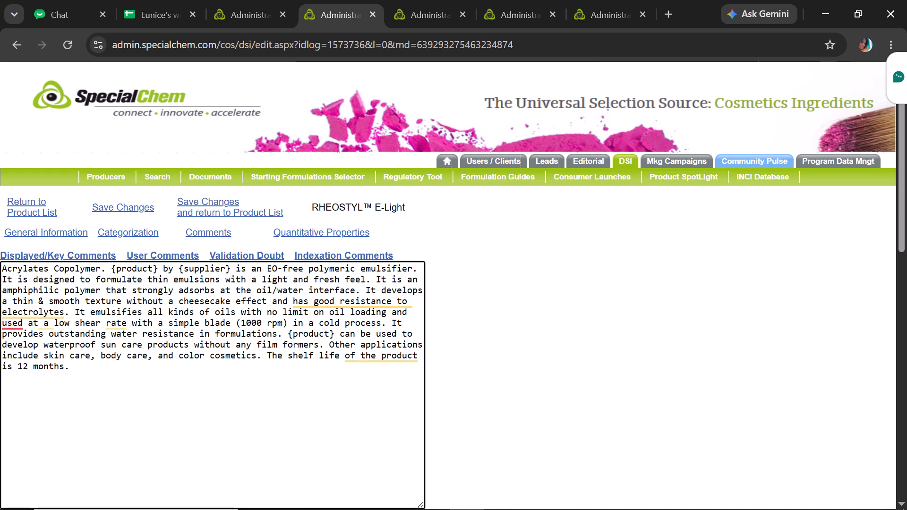
{"action": "left_click", "coordinate": [47, 345]}
{"action": "type", "text": "is"}
{"action": "key", "text": "space"}
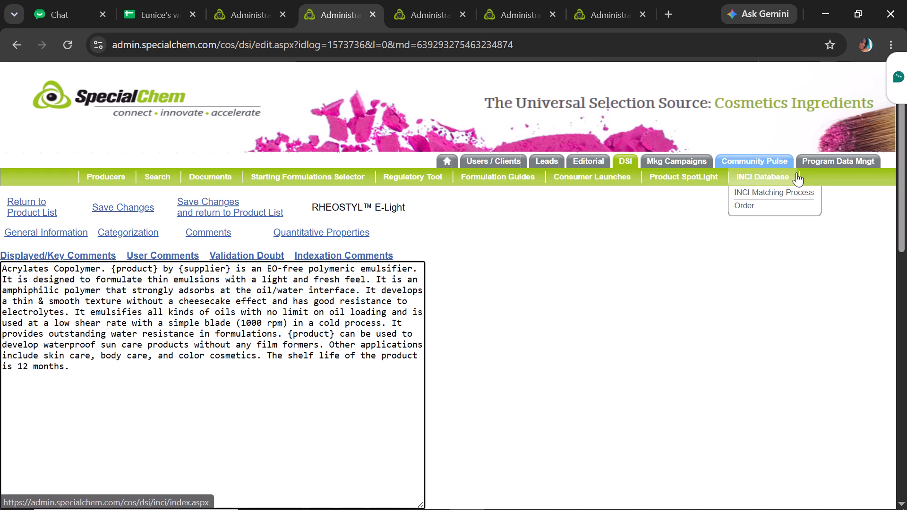
Enable Display as HTML for the displayed comments and save the changes.
{"action": "left_click_drag", "start_coordinate": [892, 175], "coordinate": [899, 174]}
{"action": "left_click_drag", "start_coordinate": [899, 174], "coordinate": [899, 193]}
{"action": "left_click", "coordinate": [457, 313]}
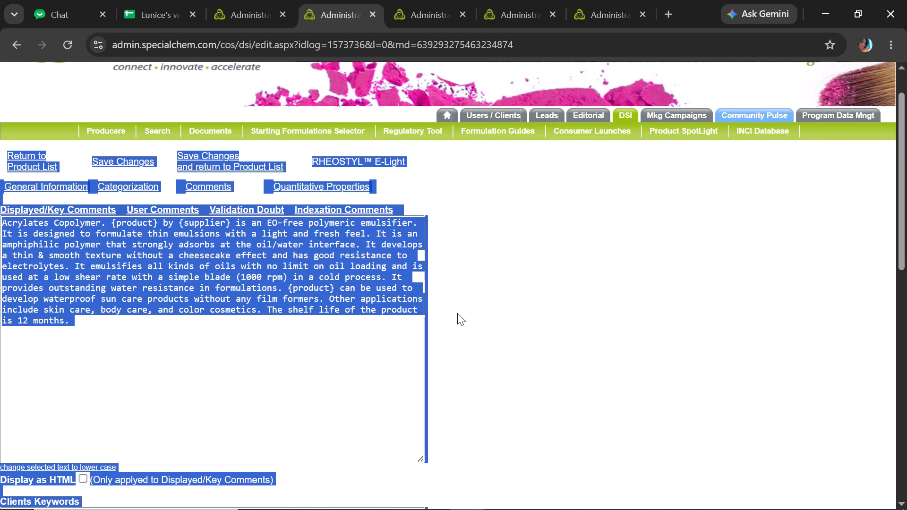
{"action": "left_click", "coordinate": [82, 478]}
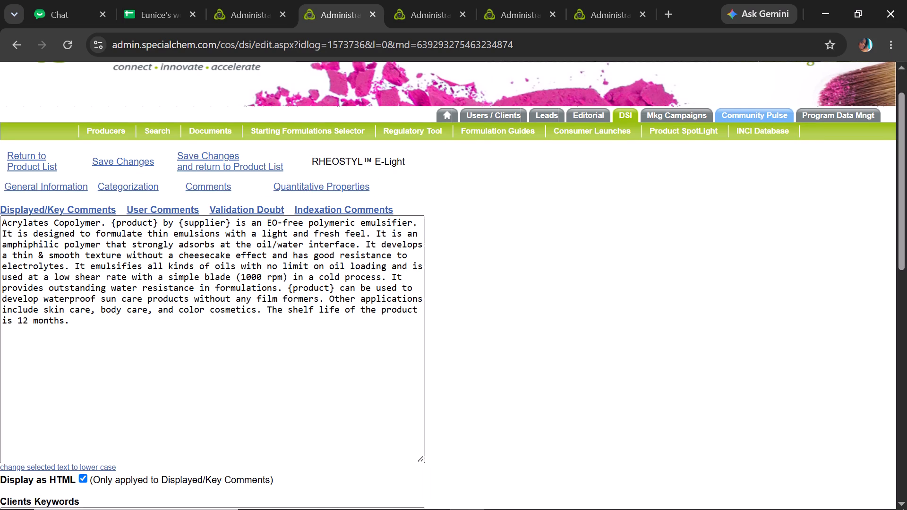
{"action": "left_click", "coordinate": [113, 158]}
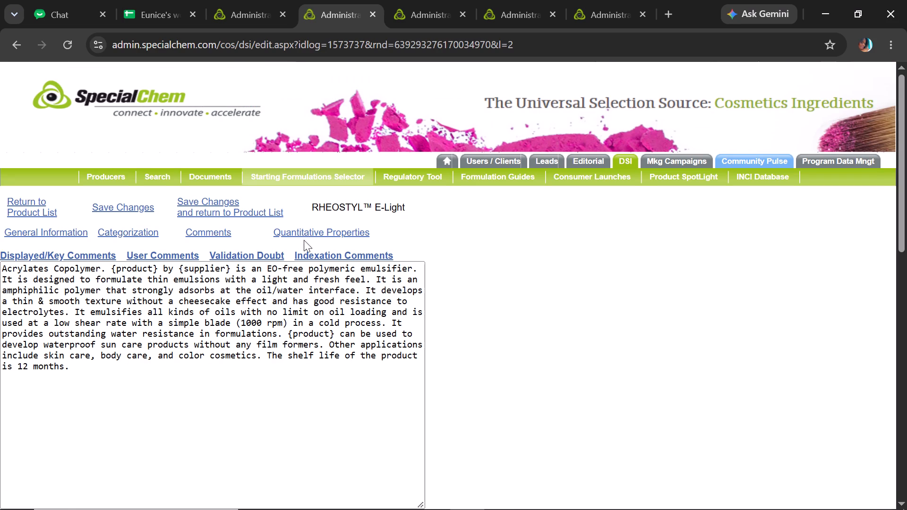
In E-Light's quantitative properties, rename the fifth property as "Residual Ethyl Acrylate Content" and the first as "Solid Content".
{"action": "left_click", "coordinate": [307, 231]}
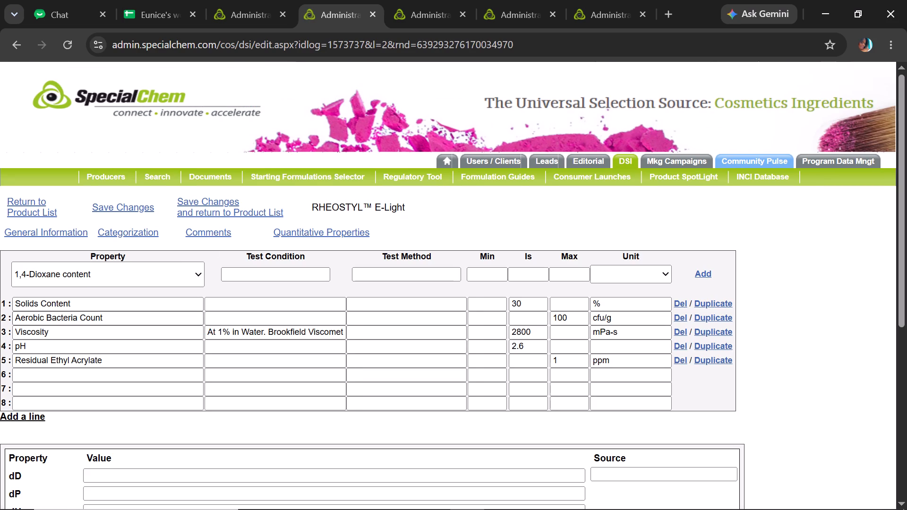
{"action": "left_click", "coordinate": [130, 359]}
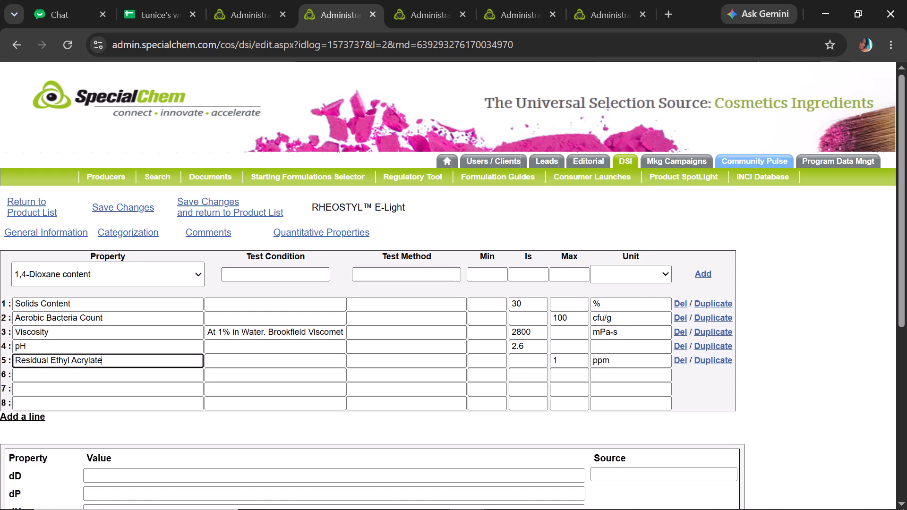
{"action": "key", "text": "space"}
{"action": "type", "text": "ontent"}
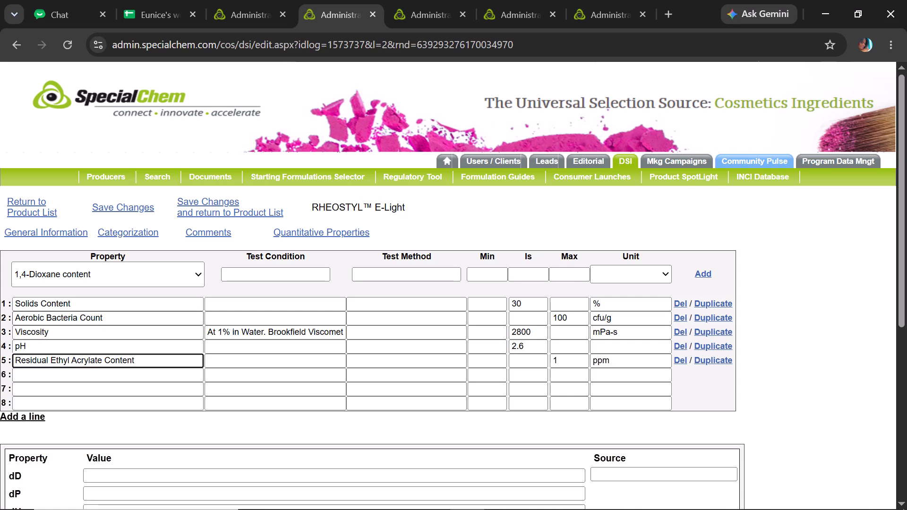
{"action": "left_click", "coordinate": [38, 304]}
{"action": "key", "text": "BackSpace"}
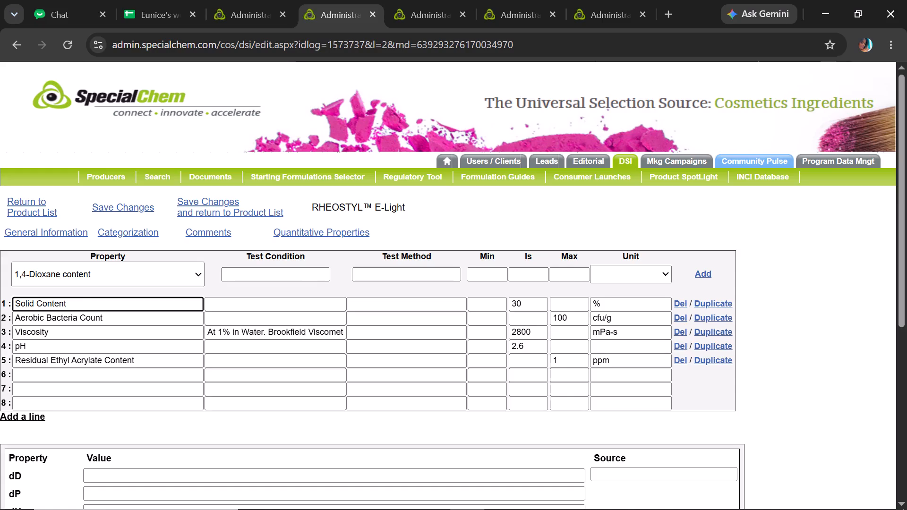
In the Standard Properties workbook, filter the old property names by E-Light's second property, "Aerobic Bacteria Count".
{"action": "left_click_drag", "start_coordinate": [118, 319], "coordinate": [0, 310]}
{"action": "key", "text": "ctrl+c"}
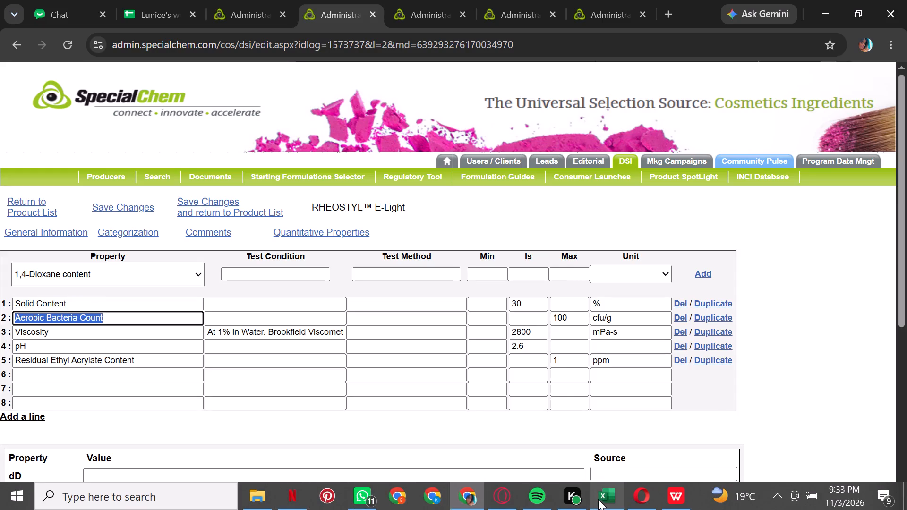
{"action": "left_click", "coordinate": [598, 499]}
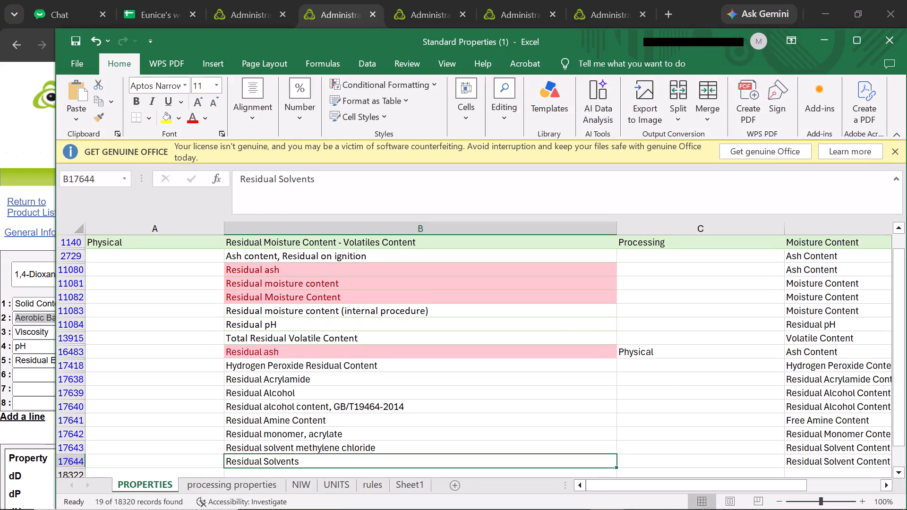
{"action": "left_click", "coordinate": [906, 288]}
{"action": "left_click_drag", "start_coordinate": [900, 290], "coordinate": [873, 164]}
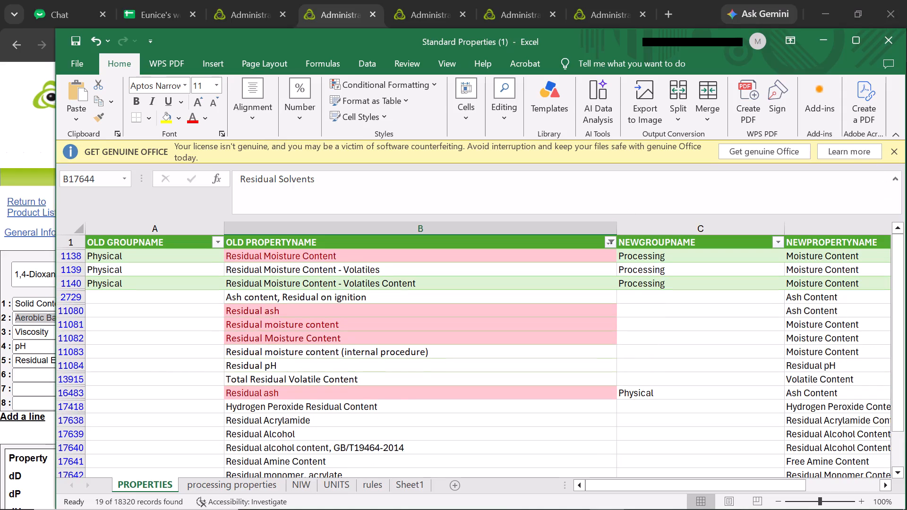
{"action": "left_click", "coordinate": [611, 244]}
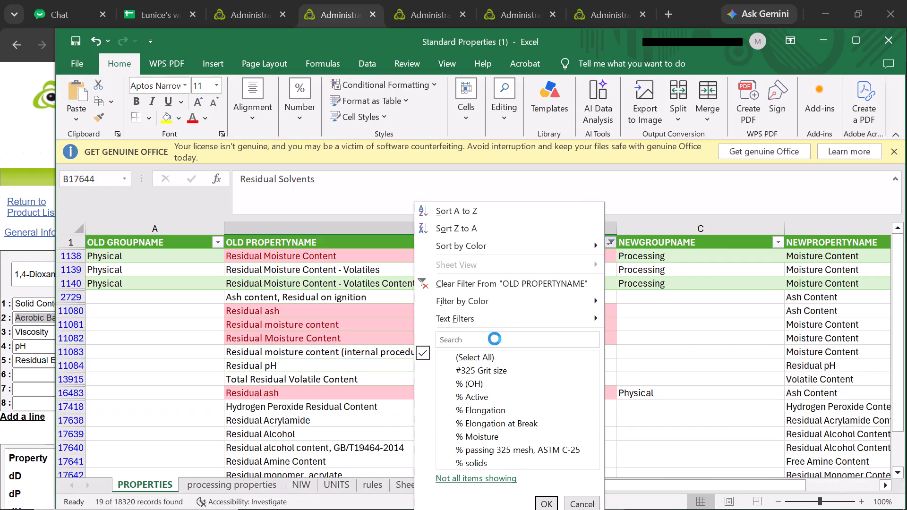
{"action": "left_click", "coordinate": [495, 339]}
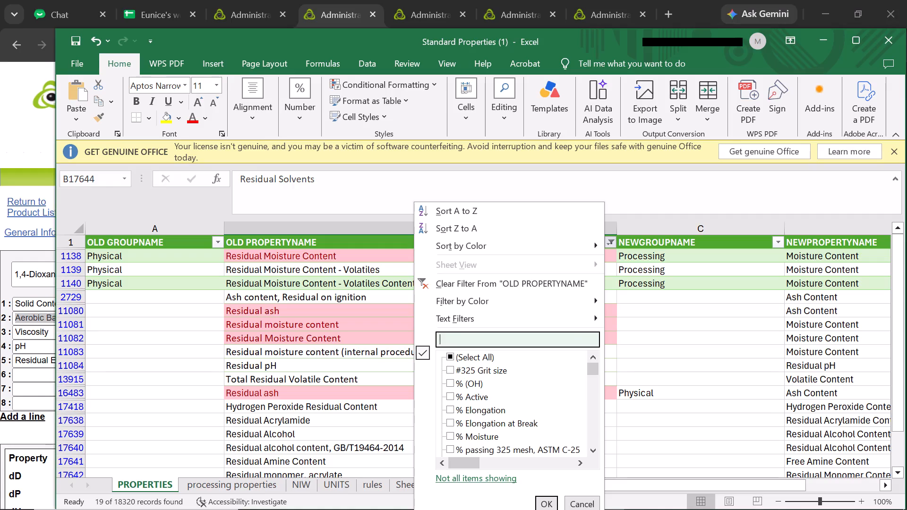
{"action": "key", "text": "ctrl+v"}
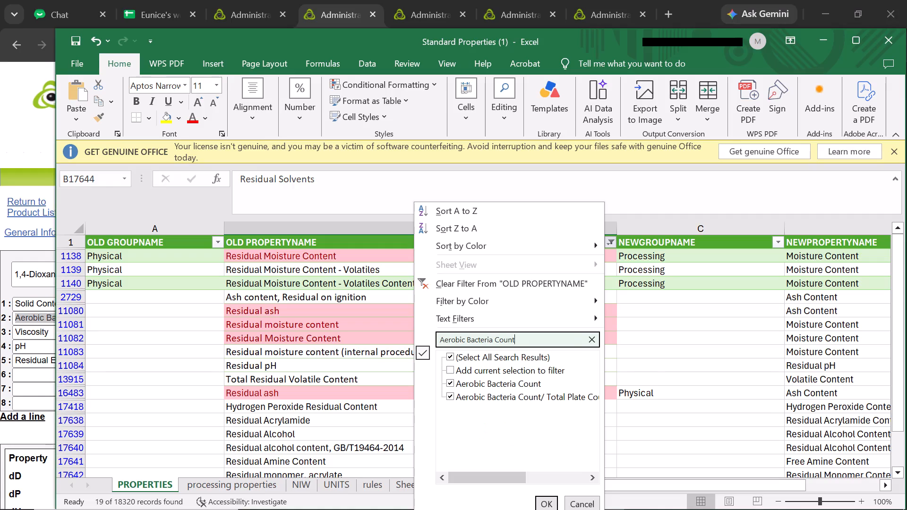
{"action": "left_click", "coordinate": [541, 500]}
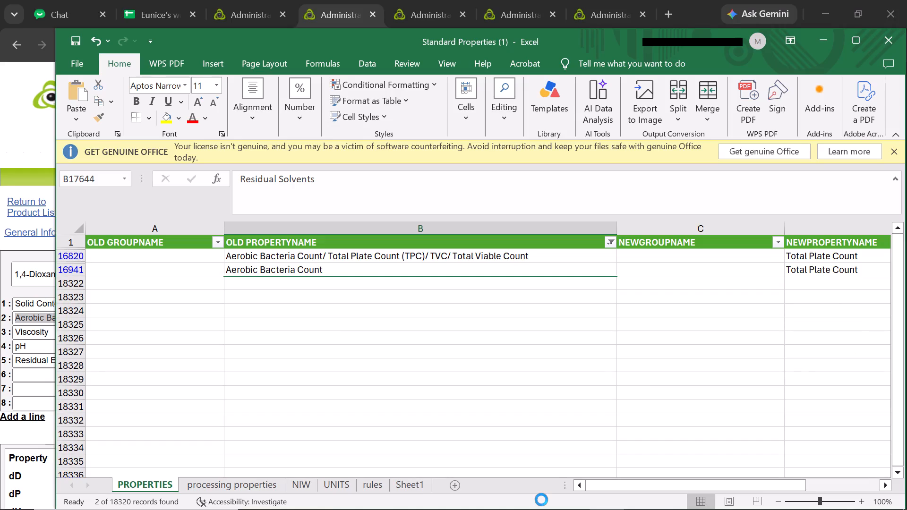
Rename E-Light's second property with the standard name "Total Plate Count", then save and return to the product list.
{"action": "left_click", "coordinate": [800, 258]}
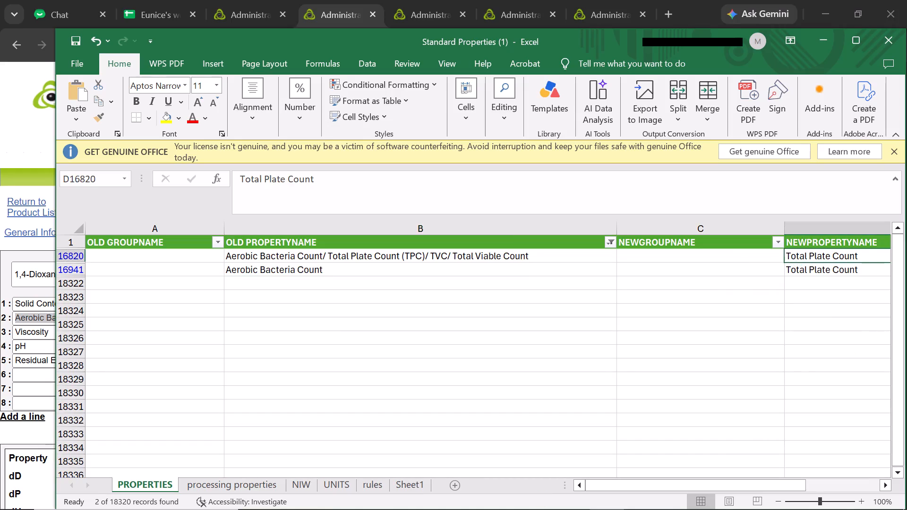
{"action": "key", "text": "ctrl+c"}
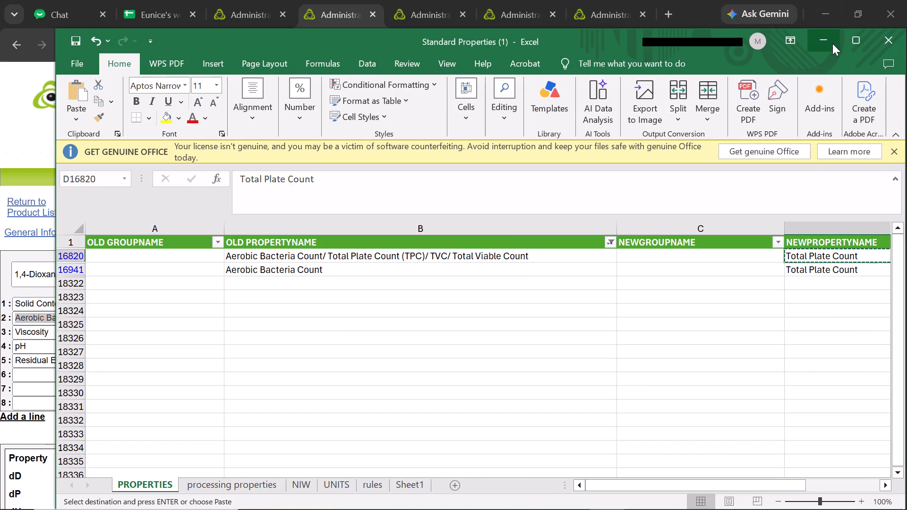
{"action": "left_click", "coordinate": [832, 43]}
{"action": "key", "text": "ctrl+v"}
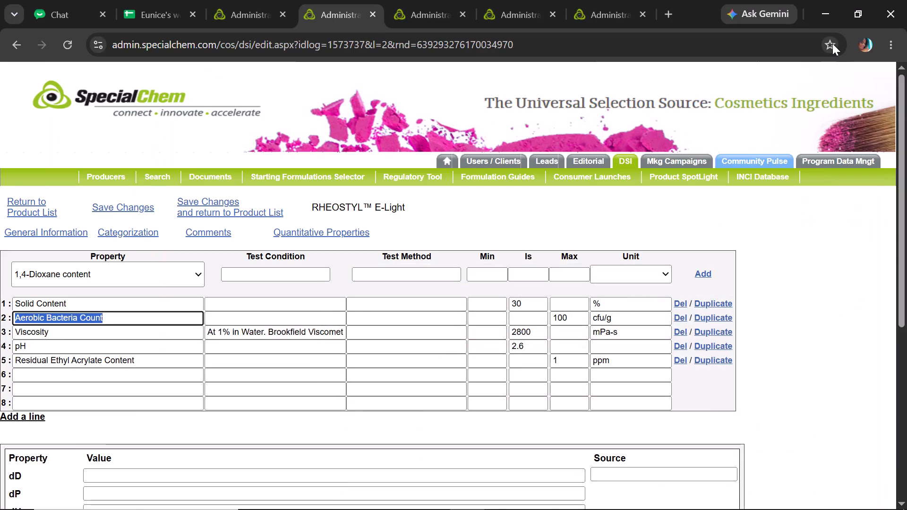
{"action": "left_click", "coordinate": [210, 207]}
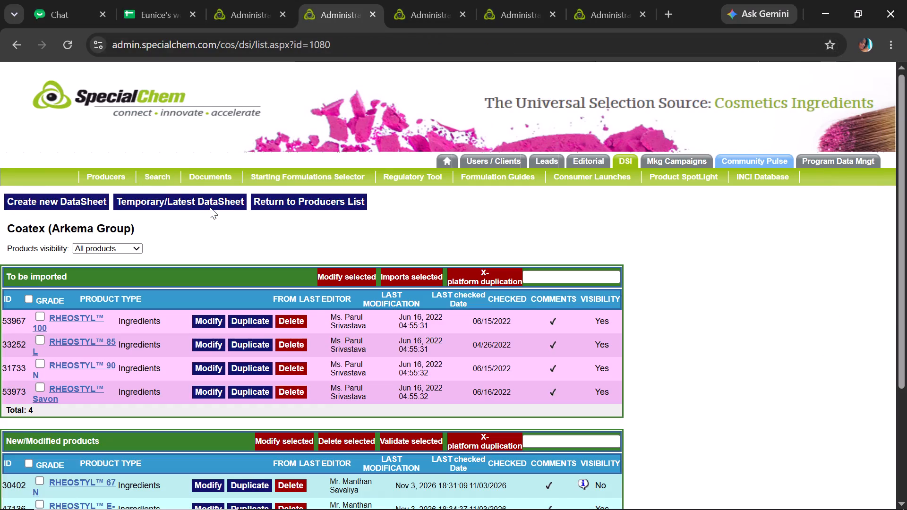
Take the grade Amino-Glyco Kviar from the Cosmetics sheet, search for it in the admin site and open its datasheet.
{"action": "left_click", "coordinate": [259, 0]}
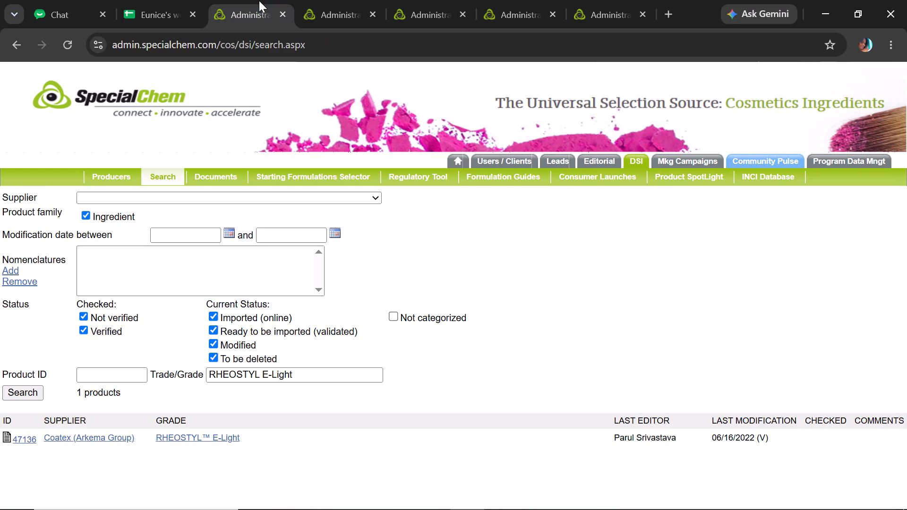
{"action": "left_click", "coordinate": [160, 0]}
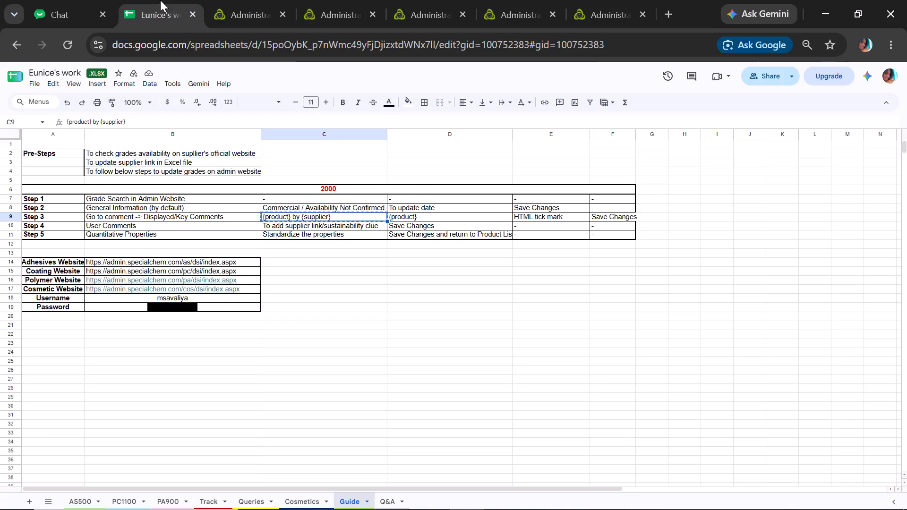
{"action": "left_click", "coordinate": [320, 498]}
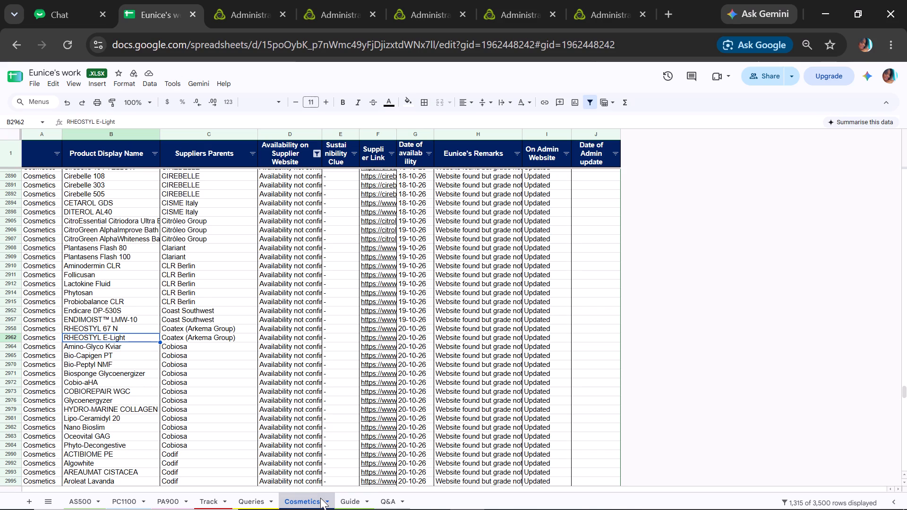
{"action": "left_click", "coordinate": [122, 346]}
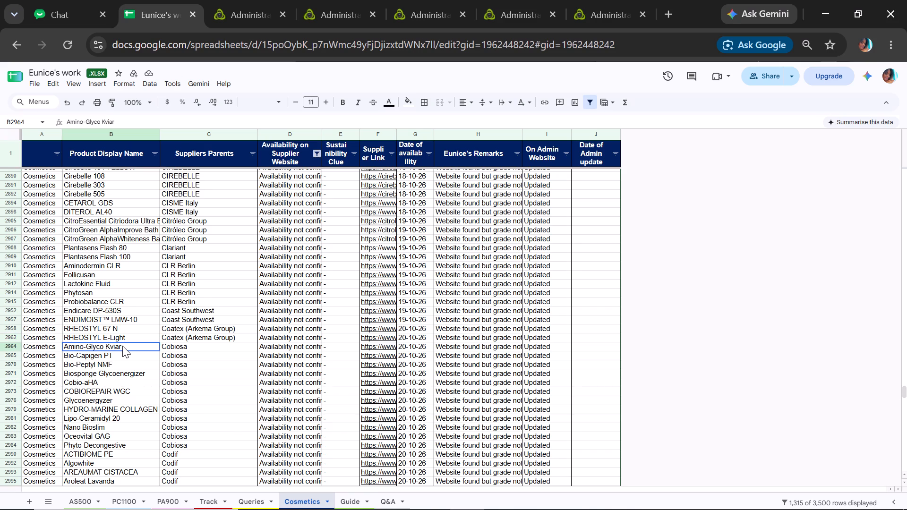
{"action": "key", "text": "ctrl+c"}
{"action": "left_click", "coordinate": [232, 15]}
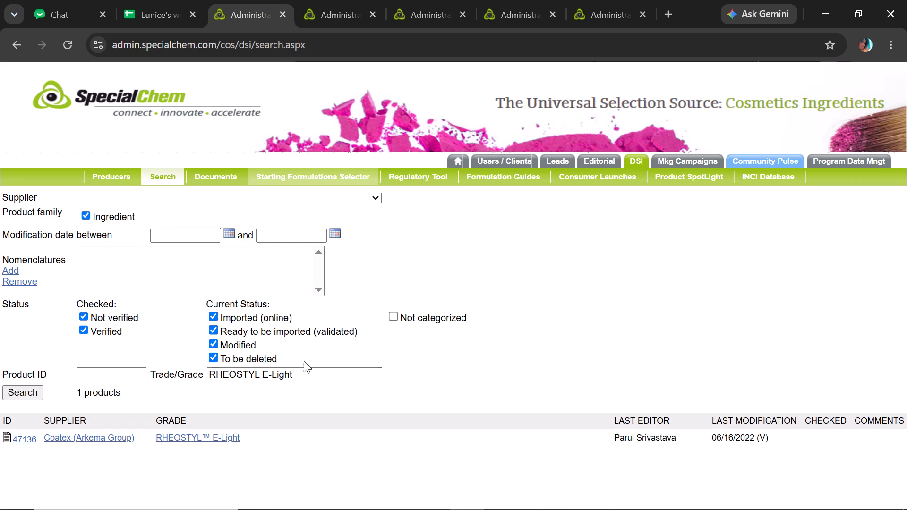
{"action": "left_click_drag", "start_coordinate": [307, 374], "coordinate": [163, 372]}
{"action": "key", "text": "ctrl+v"}
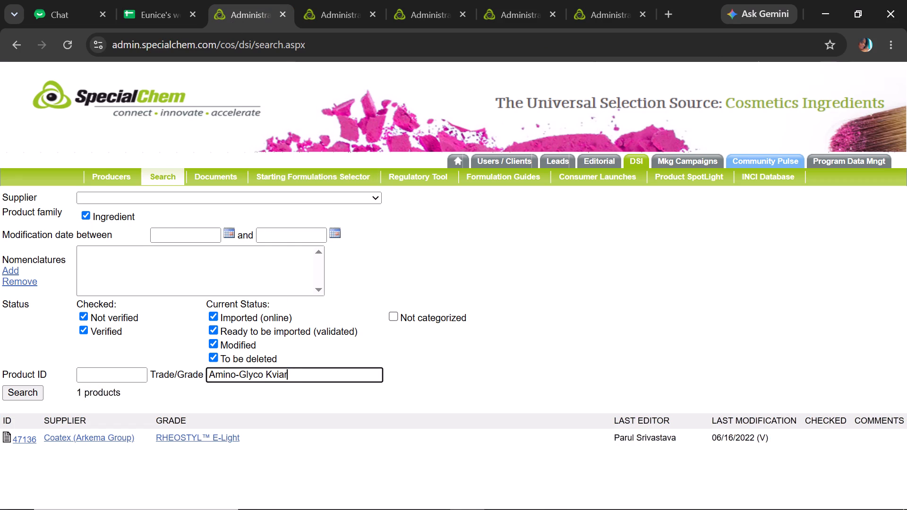
{"action": "left_click", "coordinate": [25, 399]}
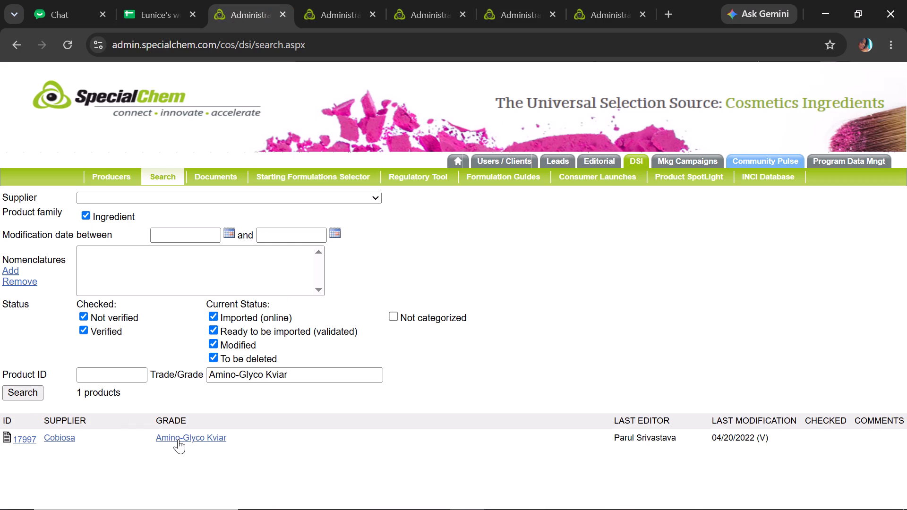
{"action": "left_click", "coordinate": [179, 439]}
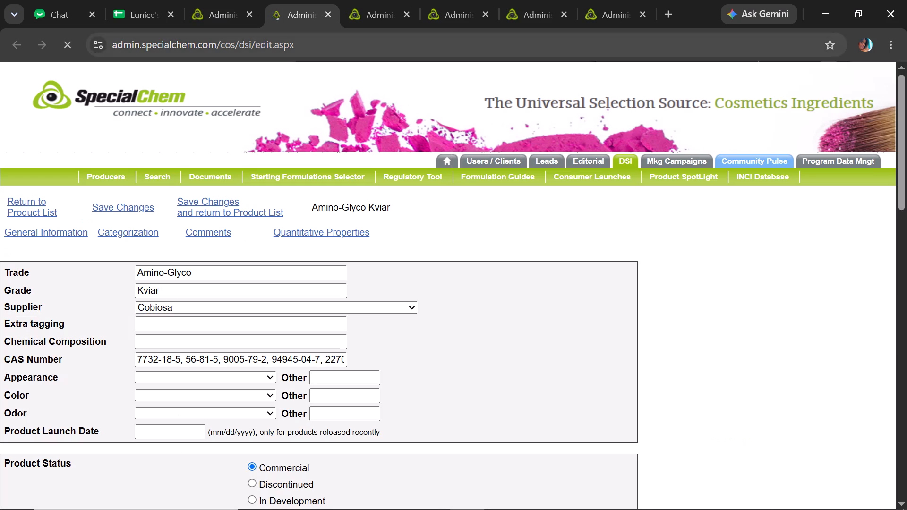
Copy the "{product} by {supplier}" placeholder text from the Guide sheet.
{"action": "left_click", "coordinate": [137, 12]}
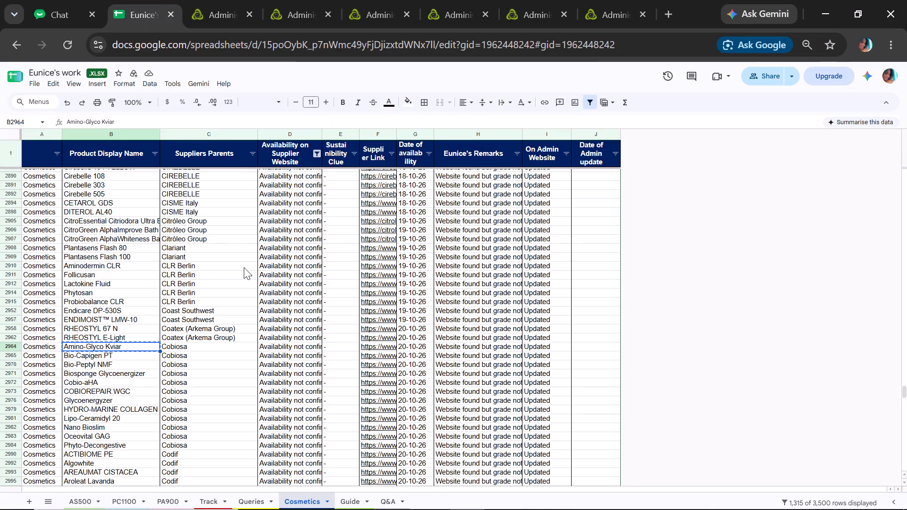
{"action": "left_click", "coordinate": [344, 498]}
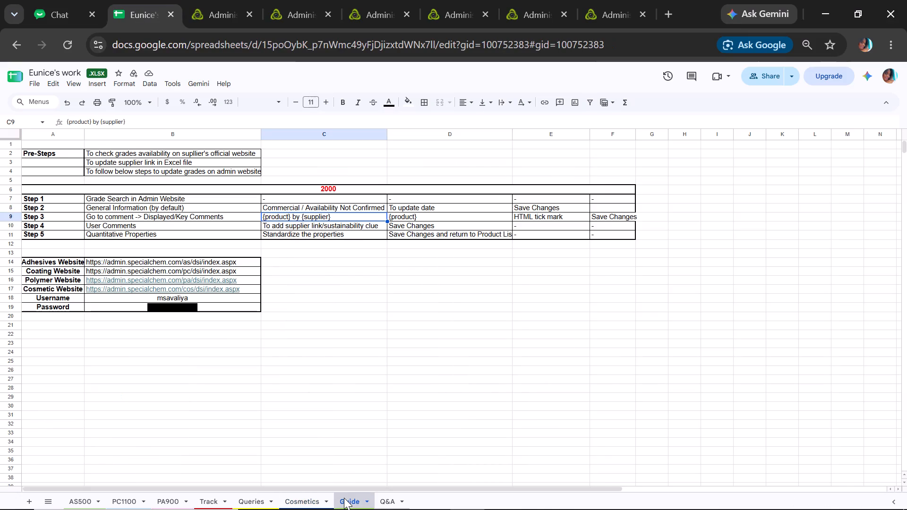
{"action": "key", "text": "ctrl+c"}
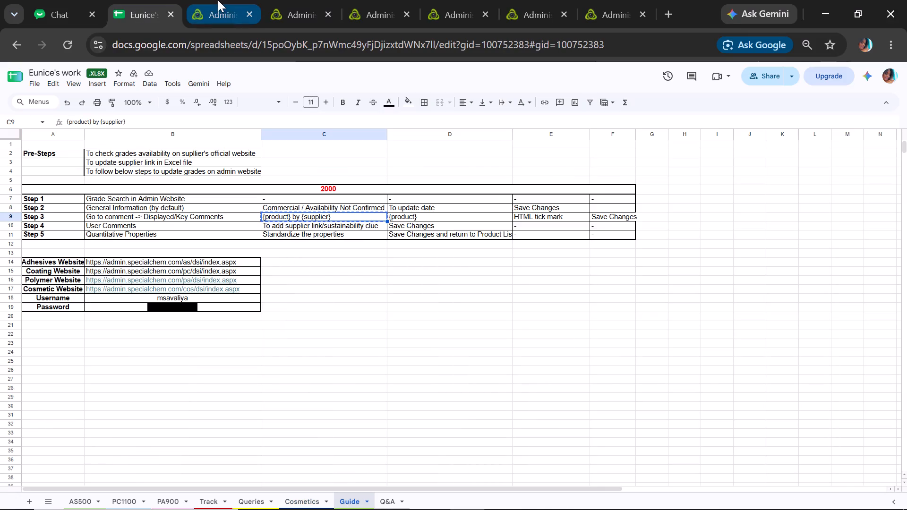
Set Amino-Glyco Kviar's product status to Availability Not Confirmed with the status checked date 11/03/2026, and save the changes.
{"action": "left_click", "coordinate": [219, 0]}
{"action": "left_click", "coordinate": [311, 3]}
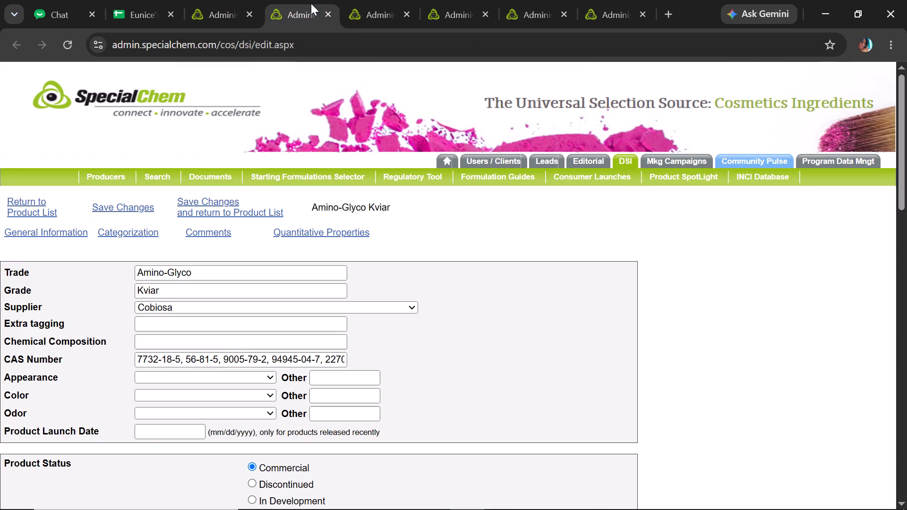
{"action": "left_click_drag", "start_coordinate": [906, 169], "coordinate": [906, 179]}
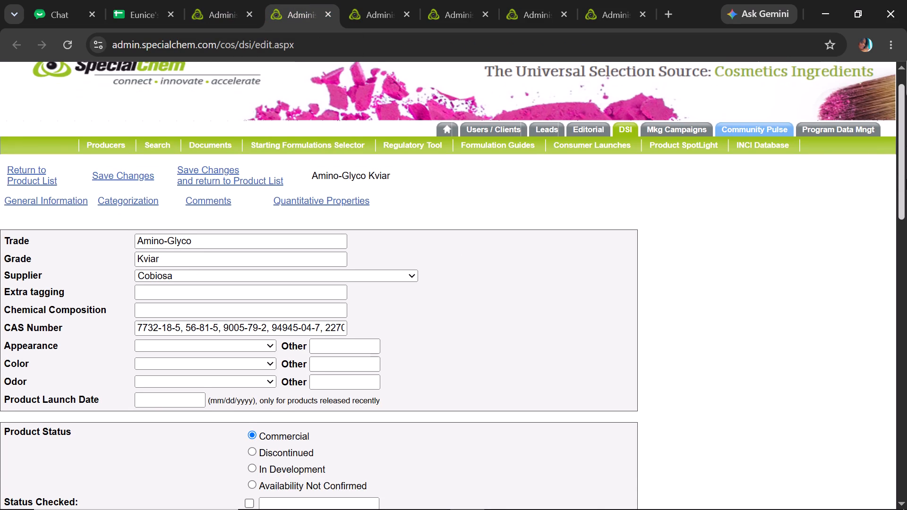
{"action": "left_click", "coordinate": [252, 484]}
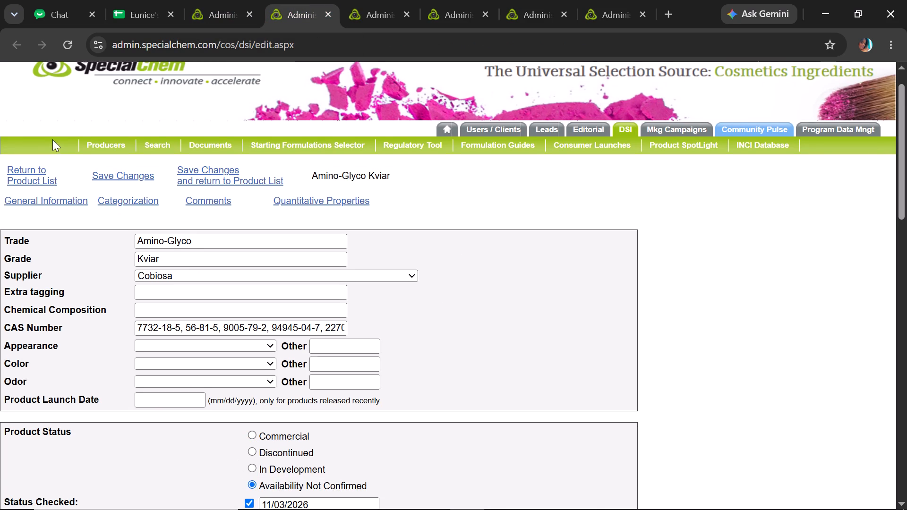
{"action": "left_click", "coordinate": [111, 175]}
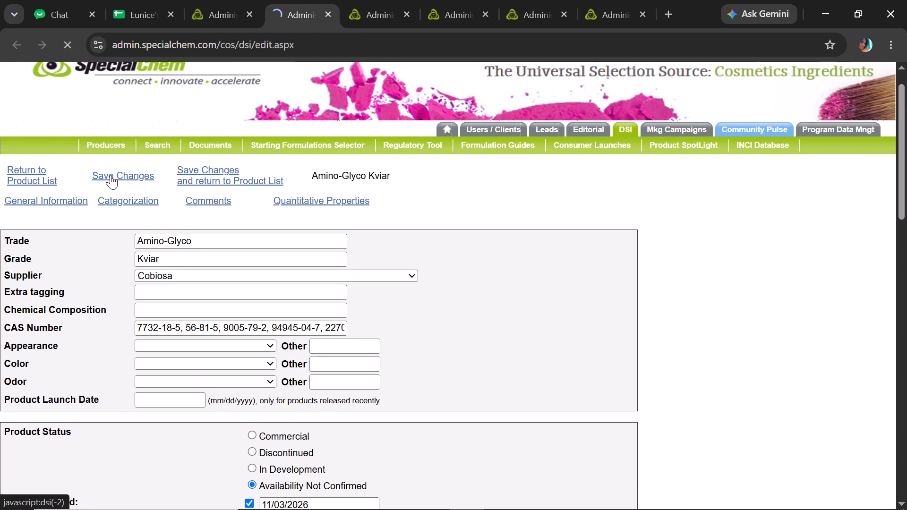
In the grade's displayed comments, replace "Amino-Glyco Kviar by Cobiosa" with "{product} by {supplier}".
{"action": "left_click", "coordinate": [208, 236]}
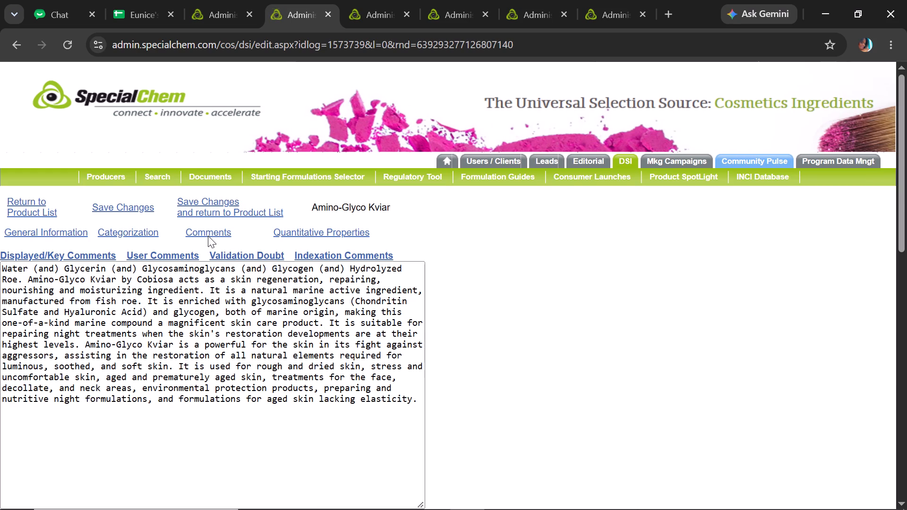
{"action": "left_click", "coordinate": [174, 280]}
{"action": "left_click", "coordinate": [174, 280]}
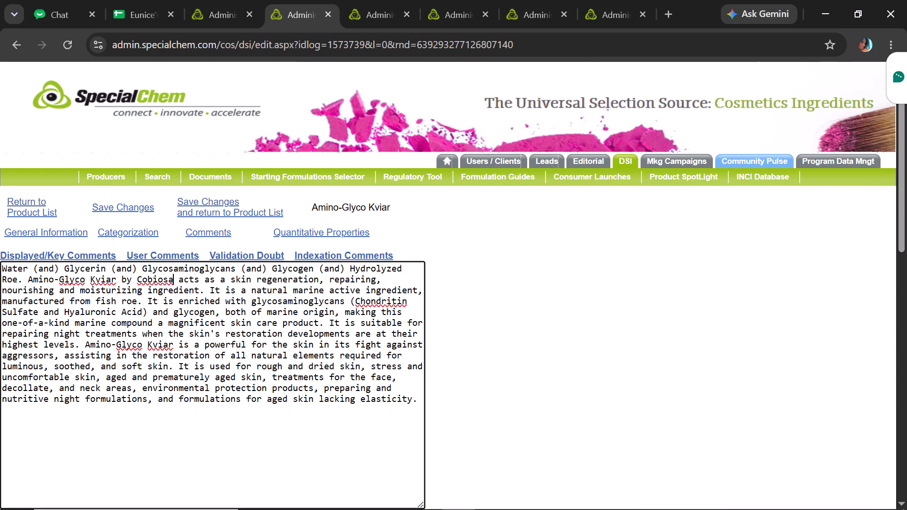
{"action": "left_click_drag", "start_coordinate": [174, 280], "coordinate": [29, 279]}
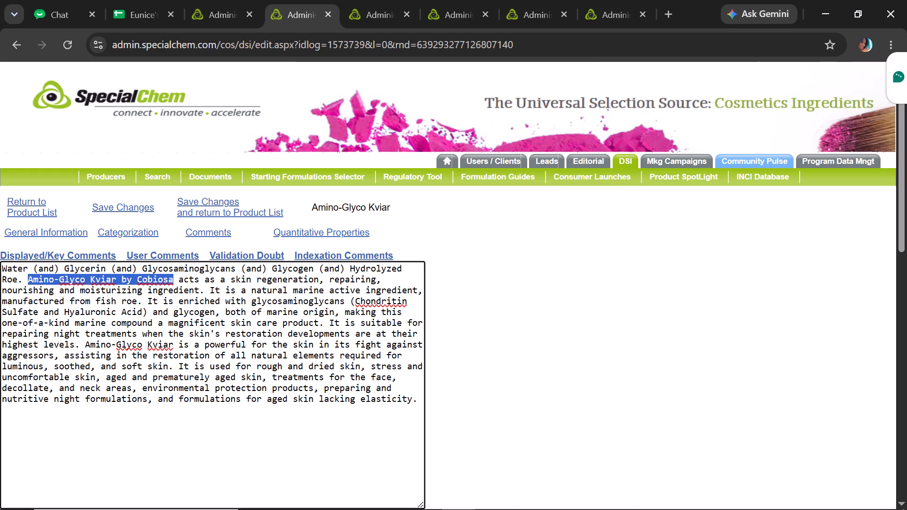
{"action": "key", "text": "ctrl+v"}
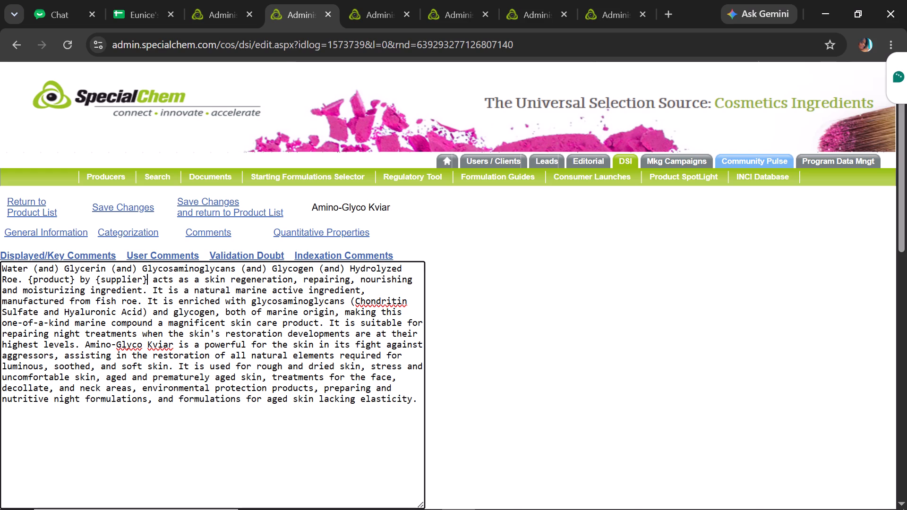
Replace the remaining "Amino-Glyco Kviar" mention in the comment with the "{product}" placeholder.
{"action": "left_click_drag", "start_coordinate": [76, 282], "coordinate": [29, 280]}
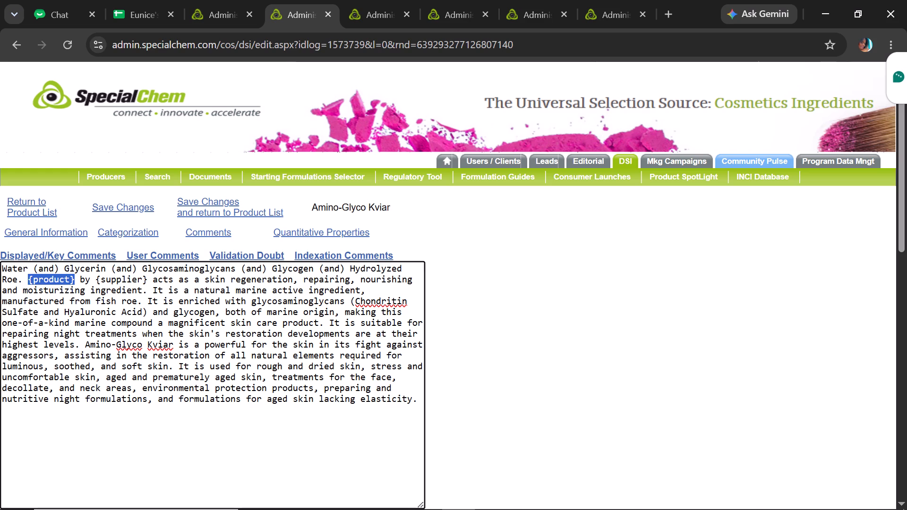
{"action": "key", "text": "ctrl+c"}
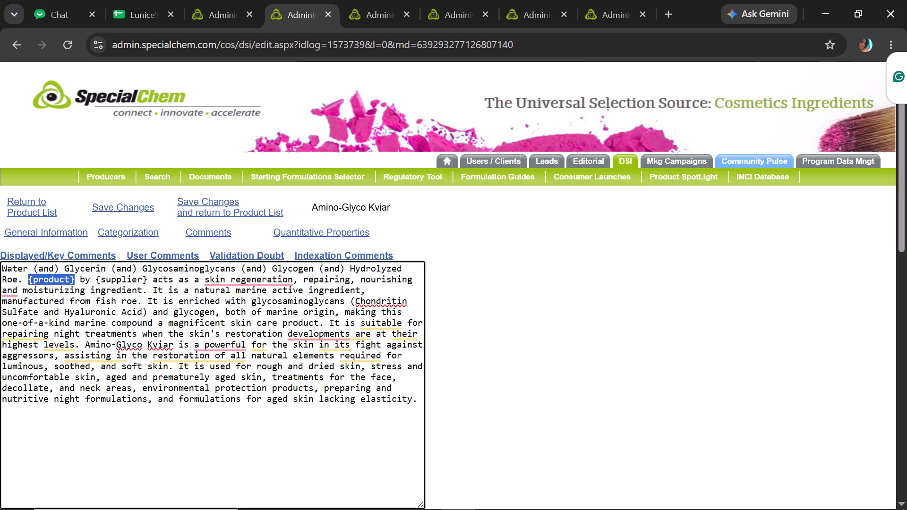
{"action": "left_click_drag", "start_coordinate": [86, 343], "coordinate": [172, 340]}
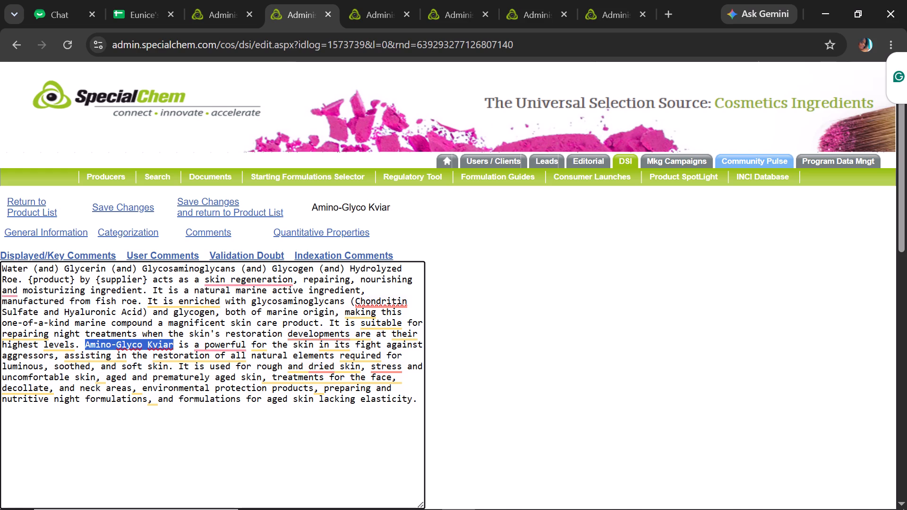
{"action": "left_click_drag", "start_coordinate": [172, 340], "coordinate": [173, 340]}
{"action": "key", "text": "ctrl+v"}
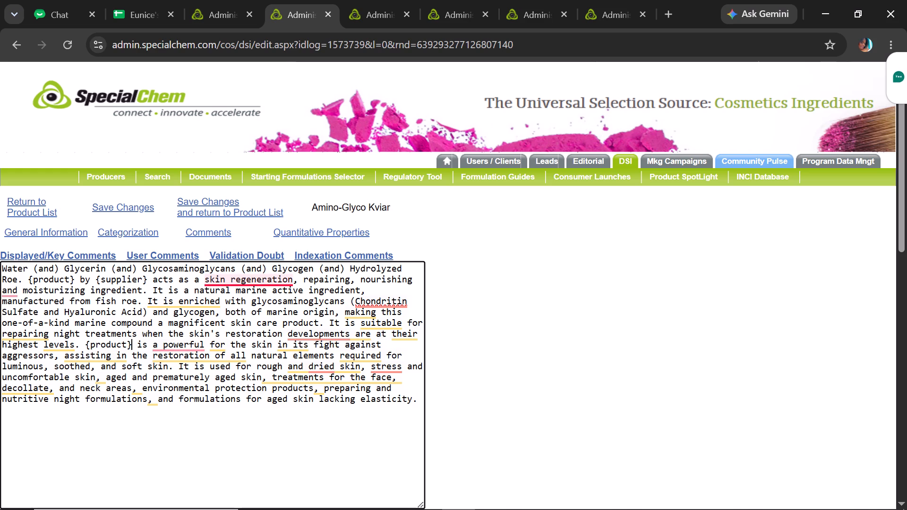
In Amino-Glyco Kviar's displayed comment, correct "skin regeneration" to "skin-regenerating" and add a comma after "nourishing".
{"action": "left_click", "coordinate": [263, 290]}
{"action": "left_click", "coordinate": [266, 300]}
{"action": "type", "text": "skin-regenerati"}
{"action": "type", "text": "ng"}
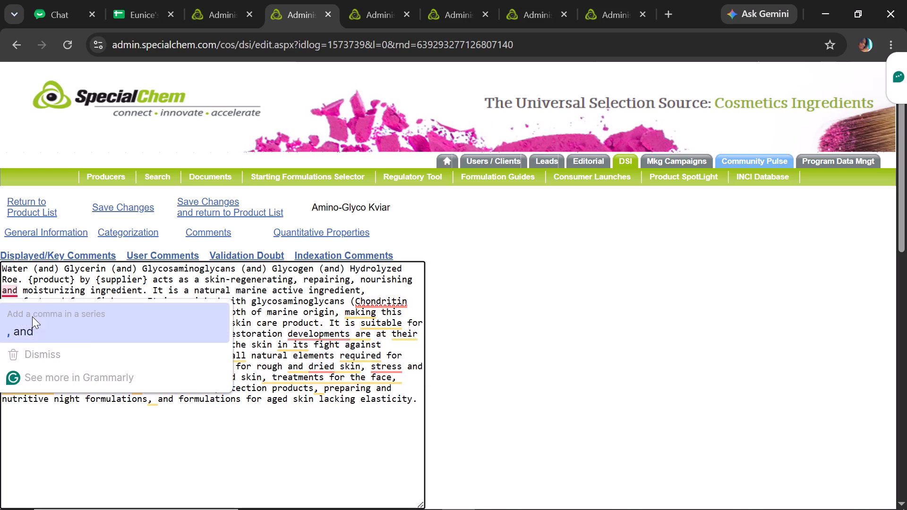
{"action": "left_click", "coordinate": [32, 316]}
{"action": "key", "text": "comma"}
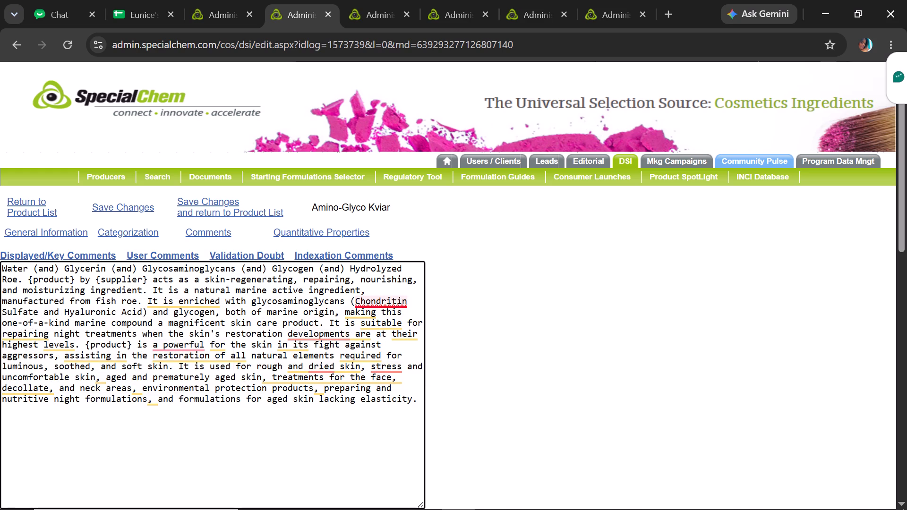
Correct the misspelled "Chondritin" to "Chondroitin" in the comment.
{"action": "left_click", "coordinate": [410, 340]}
{"action": "type", "text": "Ch"}
{"action": "type", "text": "ond"}
{"action": "key", "text": "r"}
{"action": "key", "text": "o"}
{"action": "key", "text": "i"}
{"action": "key", "text": "t"}
{"action": "key", "text": "i"}
{"action": "key", "text": "n"}
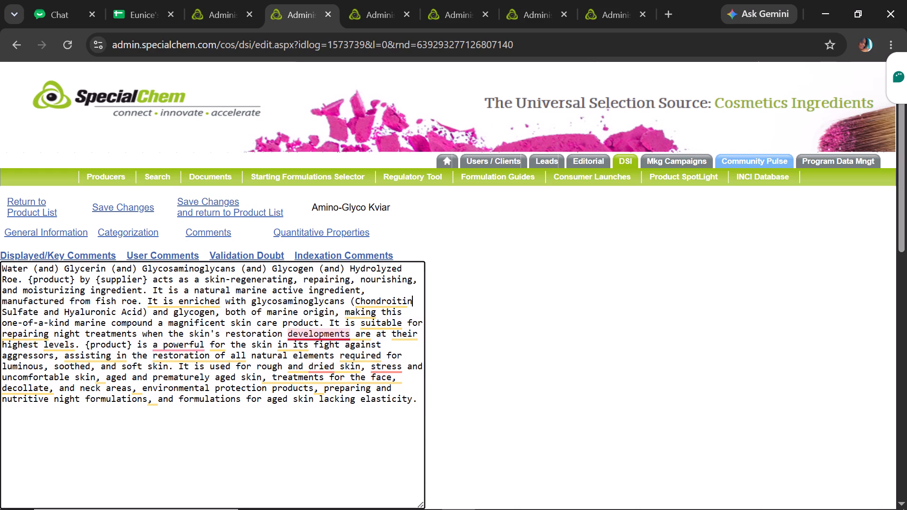
Replace "developments" with "processes" and remove the article "a" before "powerful" in the comment.
{"action": "left_click", "coordinate": [340, 354]}
{"action": "type", "text": "pr"}
{"action": "type", "text": "oc"}
{"action": "key", "text": "e"}
{"action": "key", "text": "s"}
{"action": "key", "text": "s"}
{"action": "key", "text": "e"}
{"action": "key", "text": "s"}
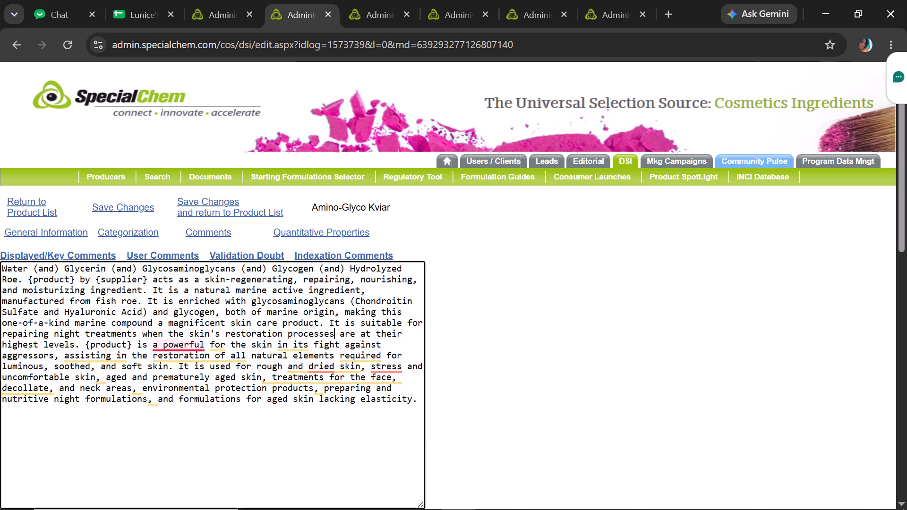
{"action": "left_click", "coordinate": [201, 372]}
{"action": "key", "text": "BackSpace"}
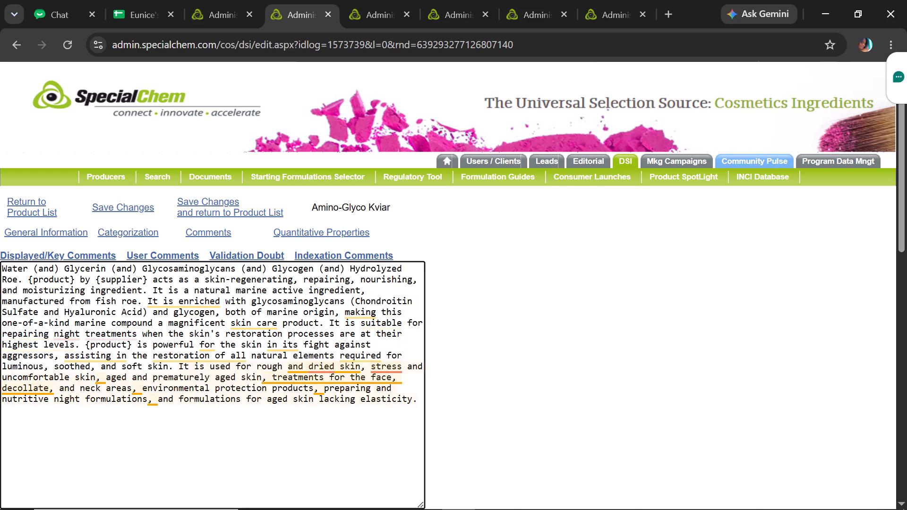
In the skin types sentence, change "dried" to "dry" and "stress" to "stressed".
{"action": "left_click", "coordinate": [335, 387]}
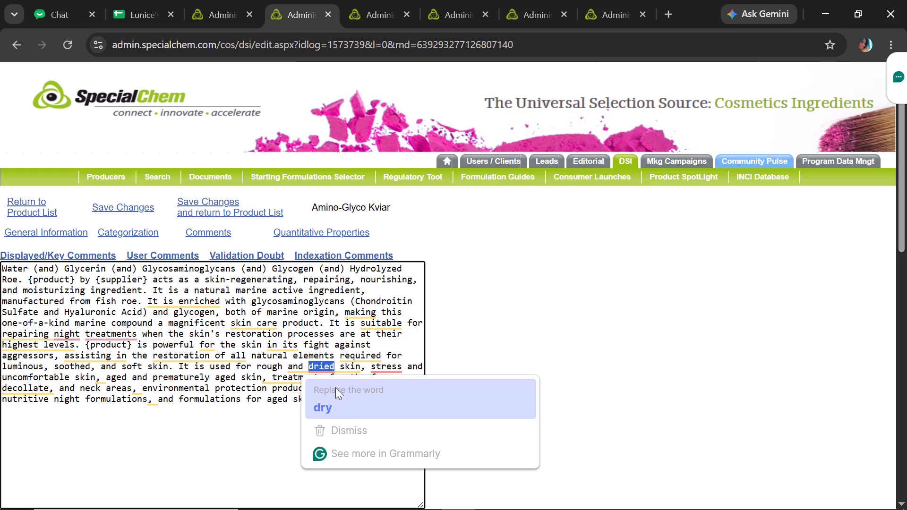
{"action": "type", "text": "dry"}
{"action": "left_click", "coordinate": [400, 398]}
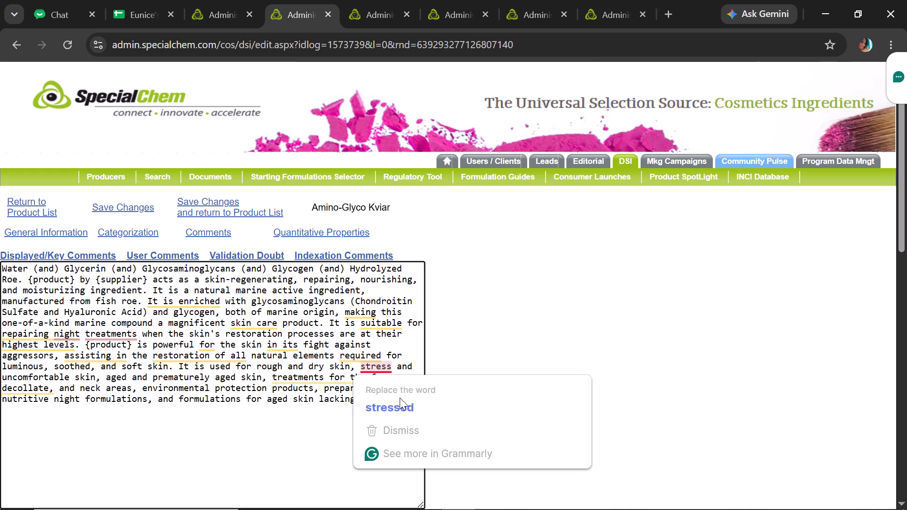
{"action": "type", "text": "st"}
{"action": "key", "text": "r"}
{"action": "key", "text": "e"}
{"action": "key", "text": "s"}
{"action": "key", "text": "s"}
{"action": "key", "text": "e"}
{"action": "key", "text": "d"}
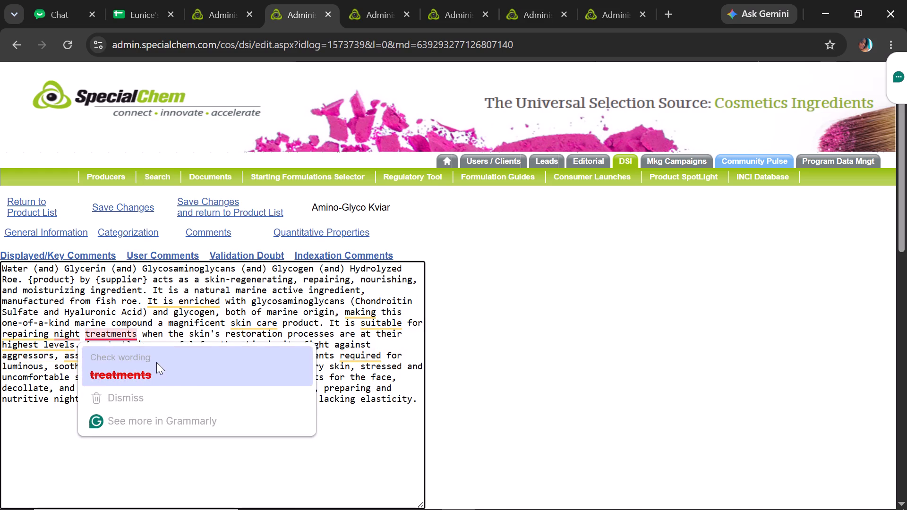
Reword "repairing night treatments" as "repair at night" and correct "decollate" to "décolletage" in the comment.
{"action": "left_click", "coordinate": [156, 362]}
{"action": "key", "text": "BackSpace"}
{"action": "left_click", "coordinate": [92, 366]}
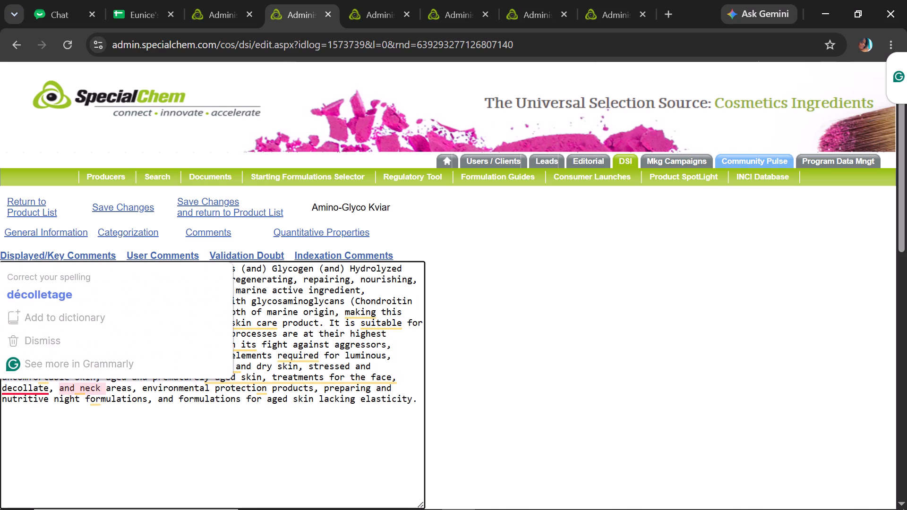
{"action": "left_click", "coordinate": [30, 304]}
{"action": "type", "text": "décolleta"}
{"action": "type", "text": "ge"}
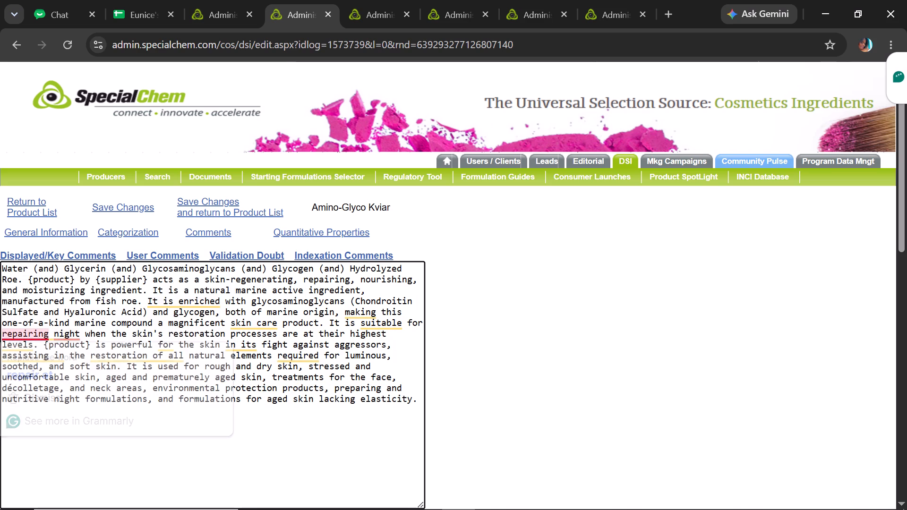
{"action": "left_click", "coordinate": [32, 357]}
{"action": "type", "text": "repair at"}
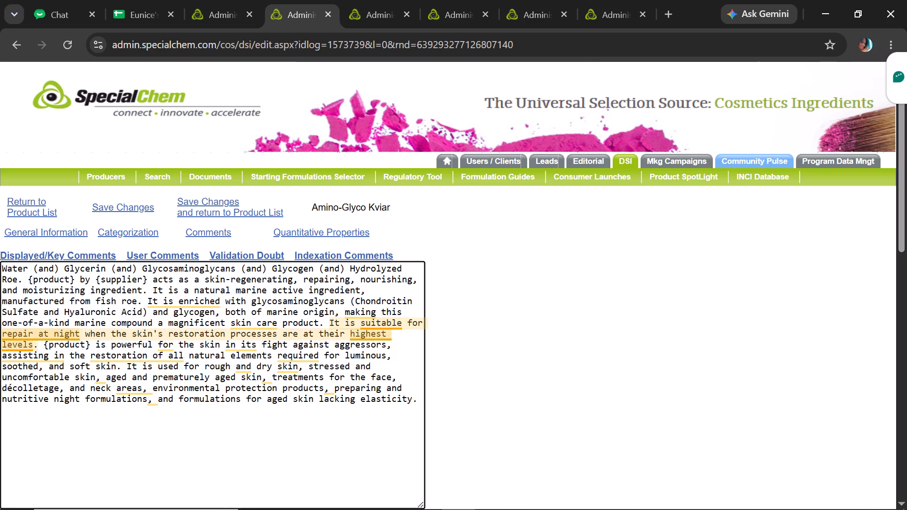
Enable Display as HTML for Amino-Glyco Kviar's displayed comments and save the changes.
{"action": "left_click_drag", "start_coordinate": [906, 195], "coordinate": [906, 206]}
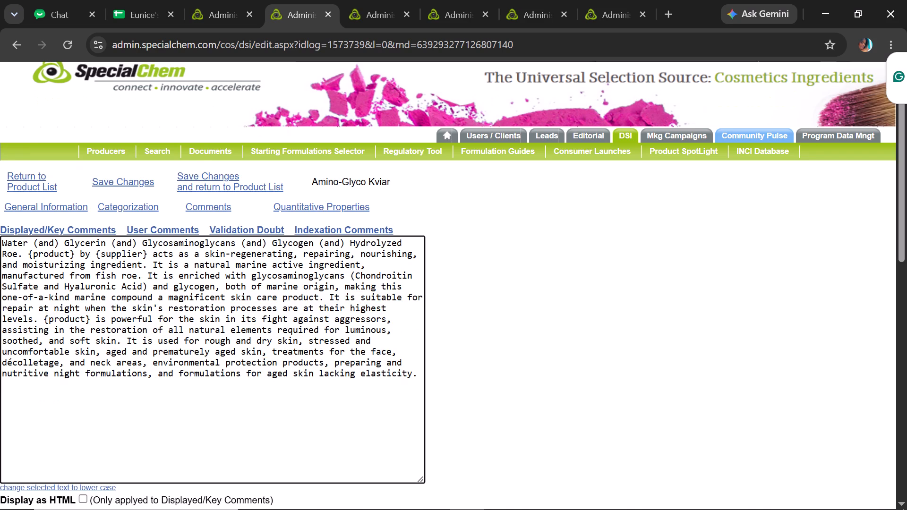
{"action": "left_click", "coordinate": [86, 497]}
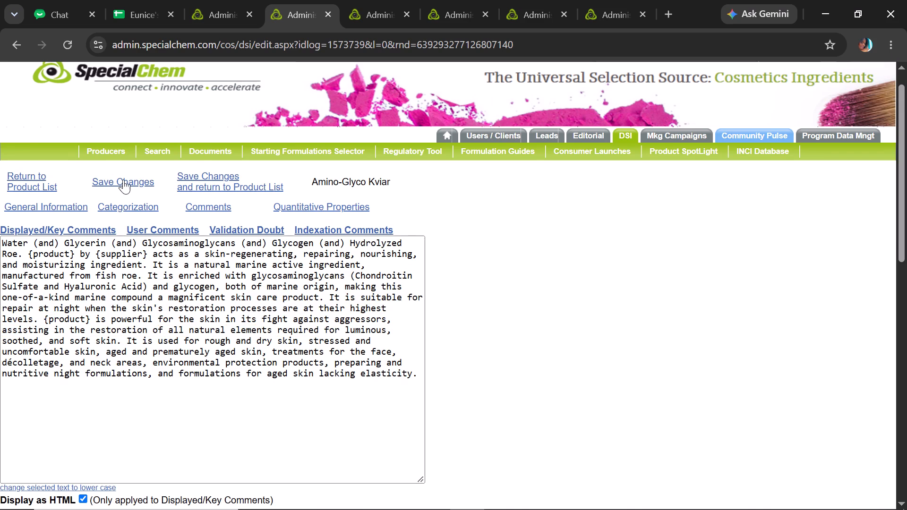
{"action": "left_click", "coordinate": [124, 180]}
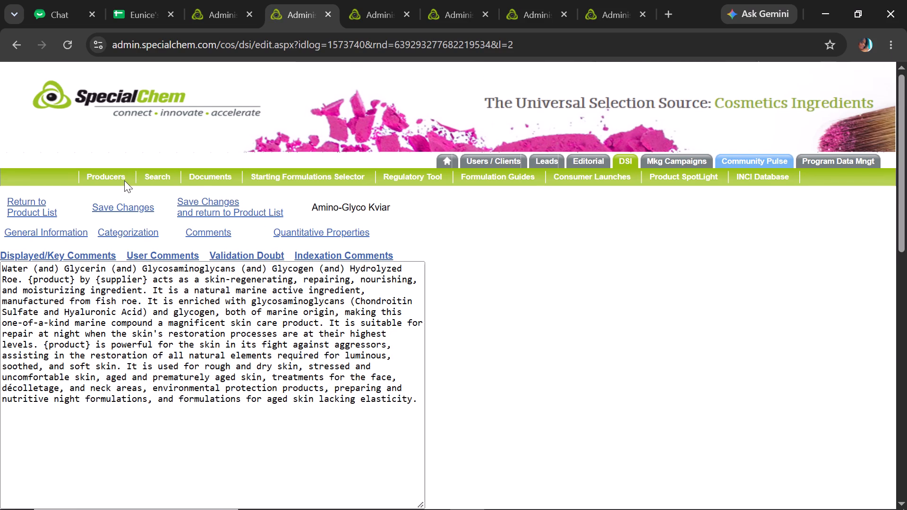
Open Amino-Glyco Kviar's quantitative properties, and save the changes with a return to the product list.
{"action": "left_click", "coordinate": [325, 232]}
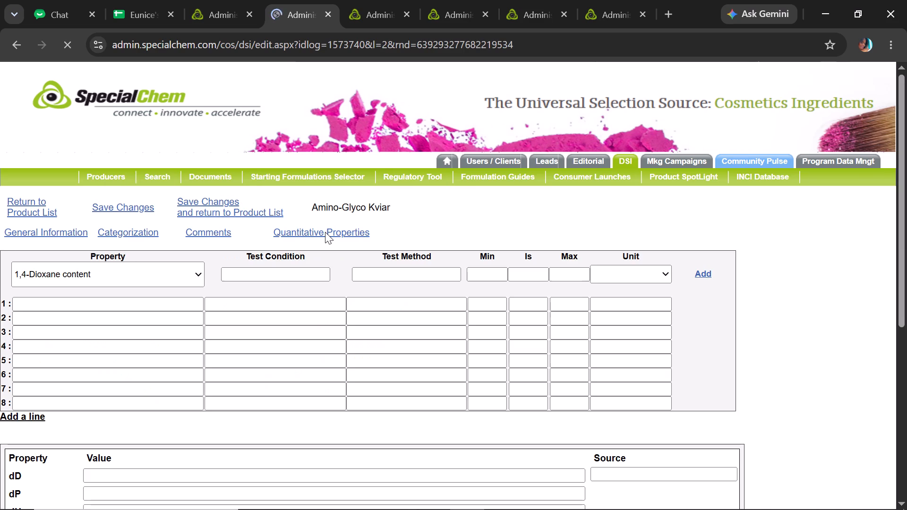
{"action": "left_click", "coordinate": [209, 209]}
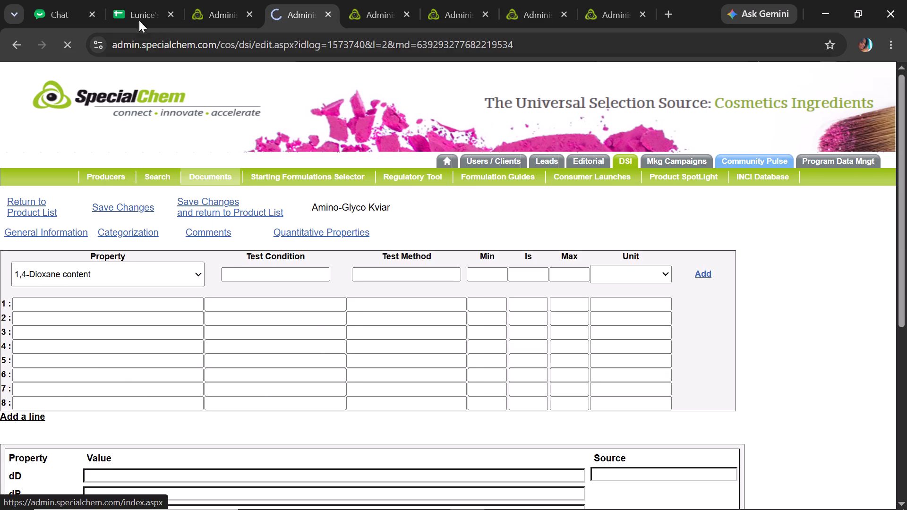
Copy the grade name Bio-Capigen PT from the Cosmetics sheet, search for it by Trade/Grade in the admin site, and open its datasheet.
{"action": "left_click", "coordinate": [132, 1]}
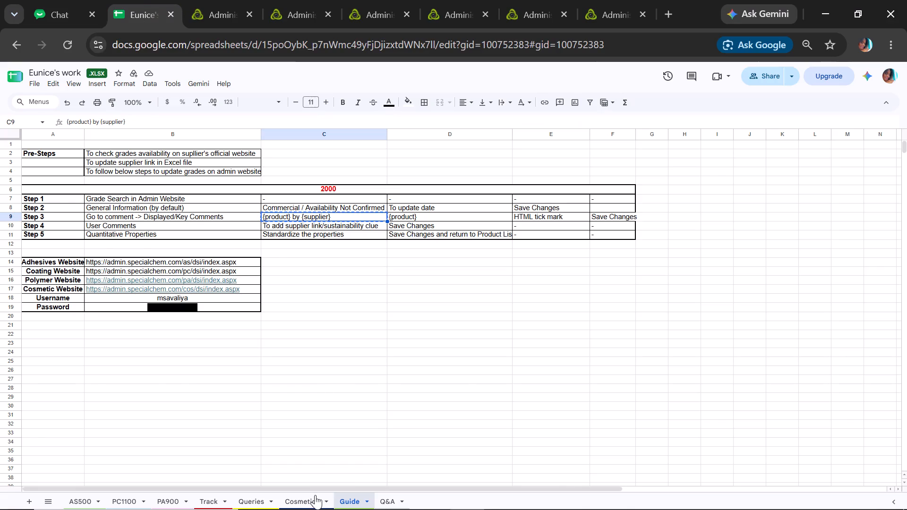
{"action": "left_click", "coordinate": [315, 495]}
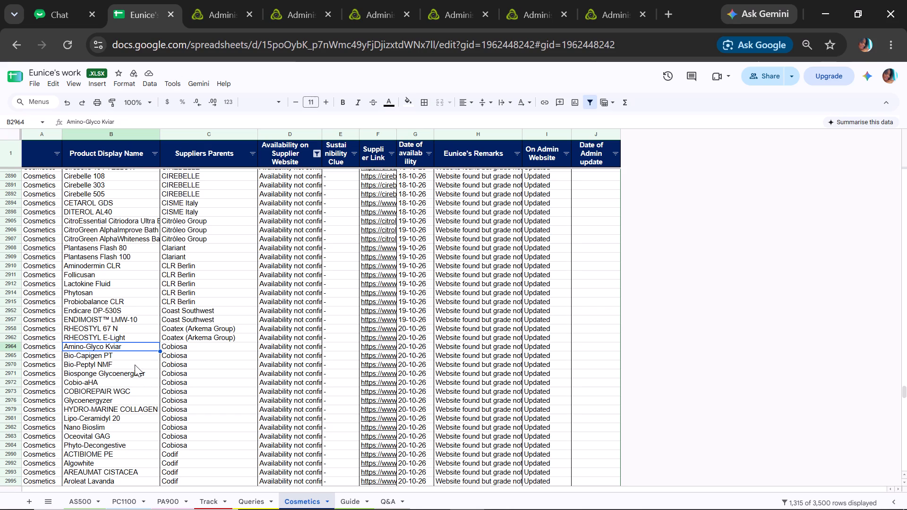
{"action": "key", "text": "Down"}
{"action": "key", "text": "ctrl+c"}
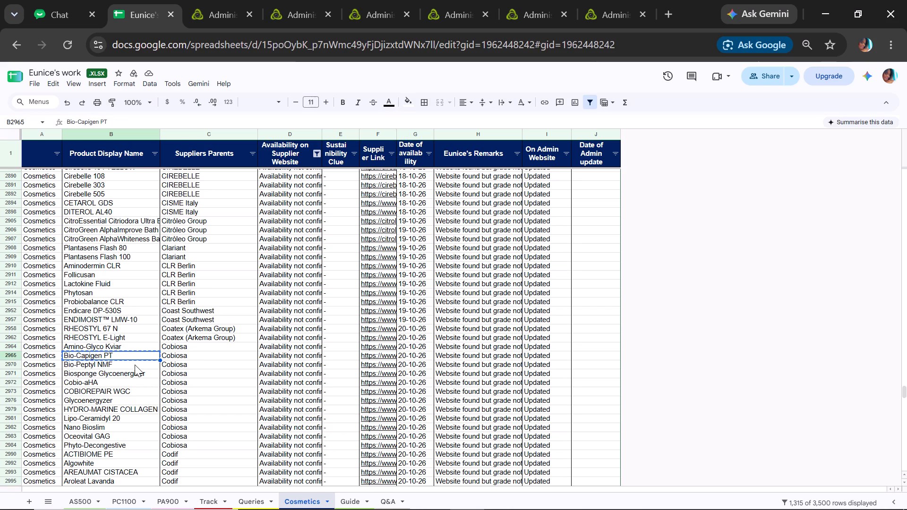
{"action": "left_click", "coordinate": [213, 1]}
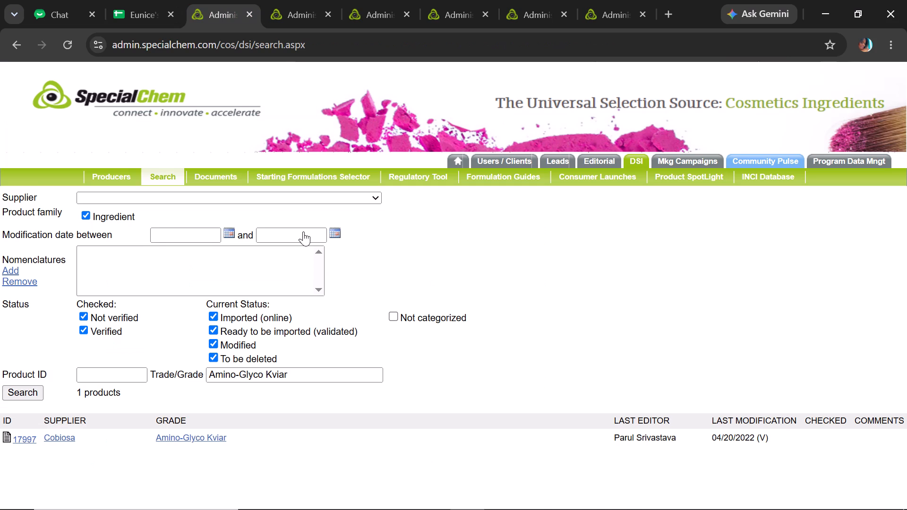
{"action": "left_click_drag", "start_coordinate": [294, 373], "coordinate": [76, 401]}
{"action": "key", "text": "ctrl+v"}
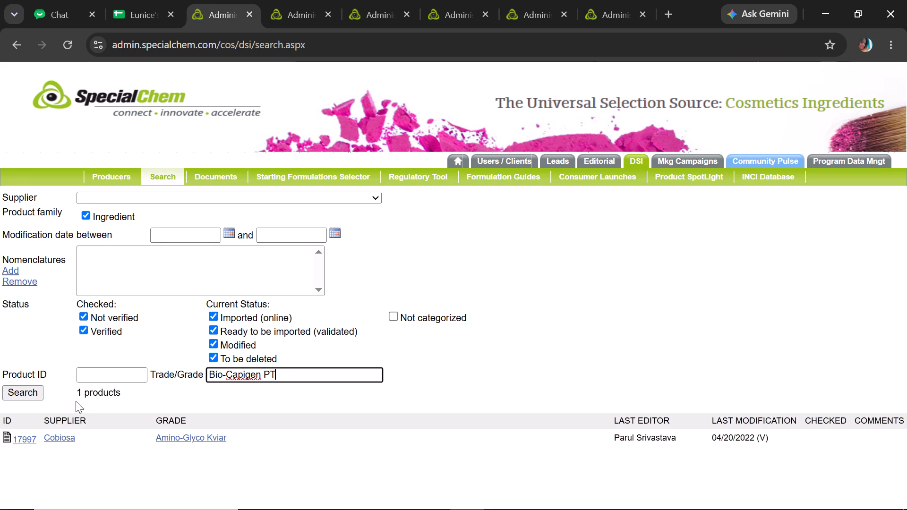
{"action": "left_click", "coordinate": [24, 392]}
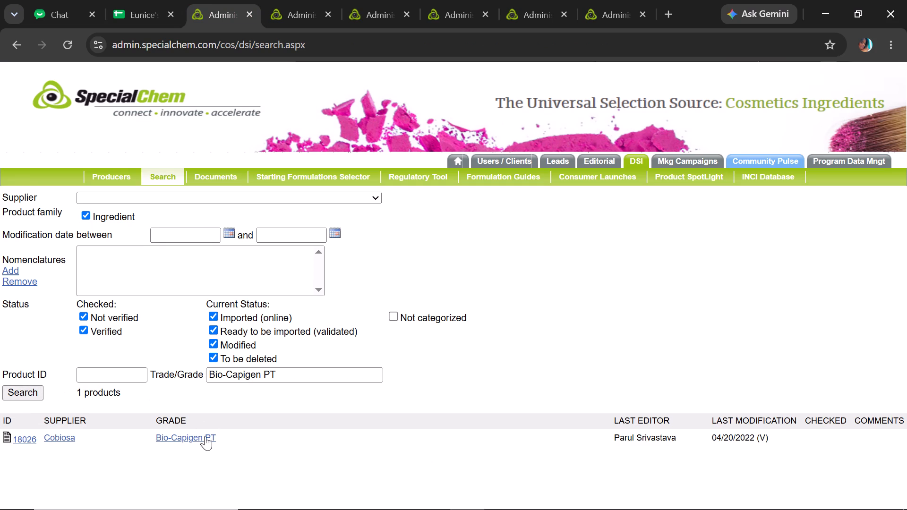
{"action": "left_click", "coordinate": [205, 436]}
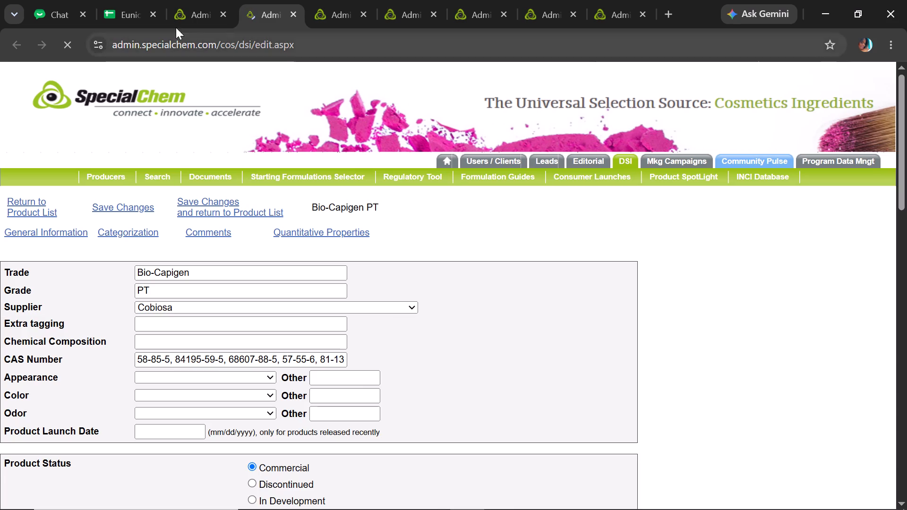
Copy the "{product} by {supplier}" placeholder text from the Guide sheet.
{"action": "left_click", "coordinate": [127, 4]}
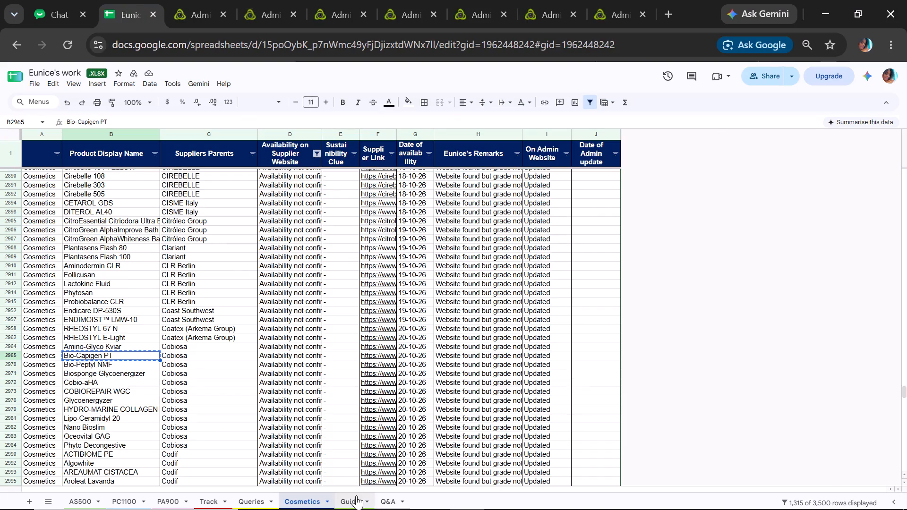
{"action": "left_click", "coordinate": [356, 495]}
{"action": "key", "text": "ctrl+c"}
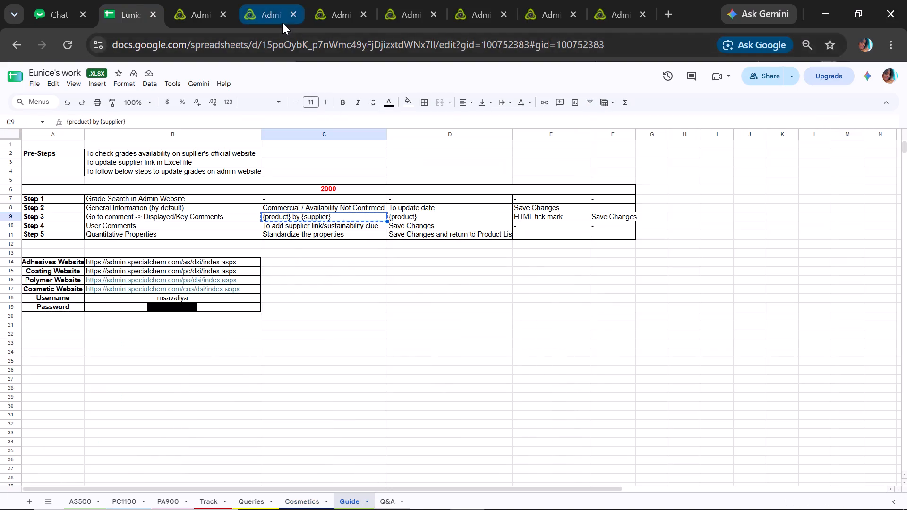
Set Bio-Capigen PT's product status to Availability Not Confirmed with the status checked date 11/03/2026, and save the changes.
{"action": "left_click", "coordinate": [282, 23]}
{"action": "left_click_drag", "start_coordinate": [906, 161], "coordinate": [906, 177]}
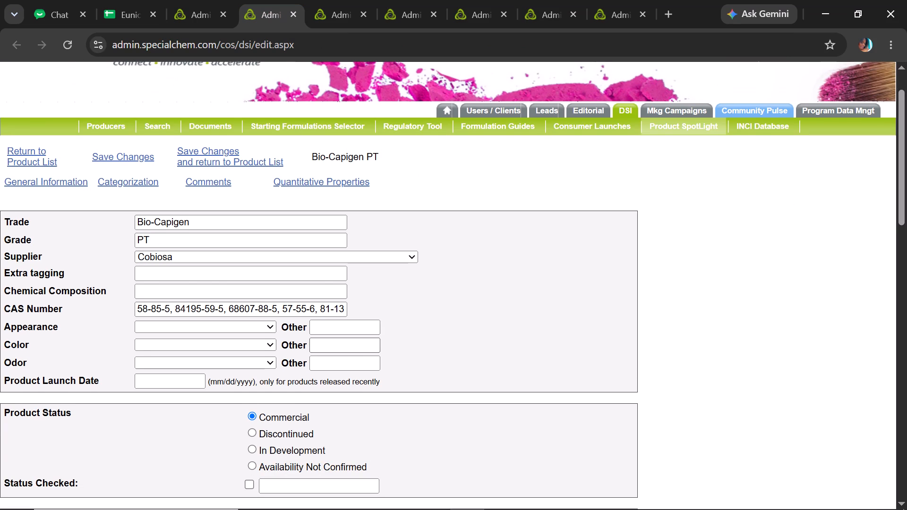
{"action": "left_click", "coordinate": [254, 464]}
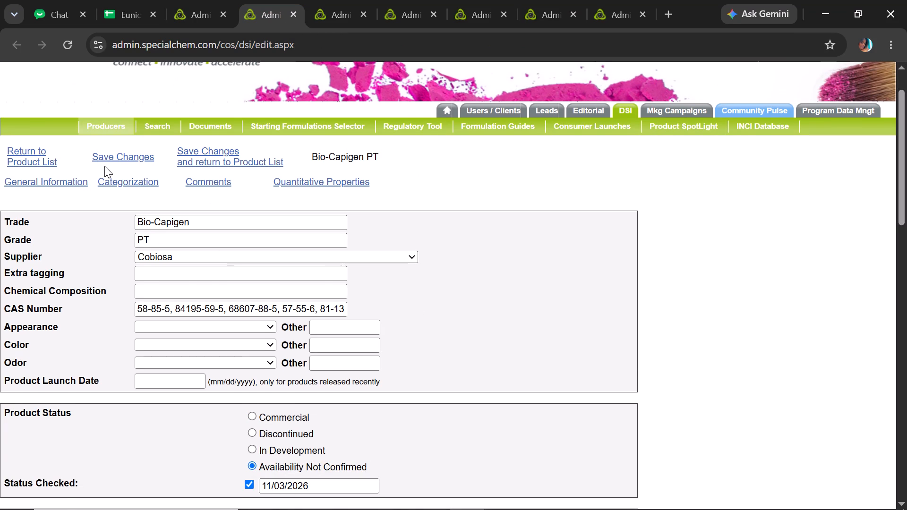
{"action": "left_click", "coordinate": [114, 159]}
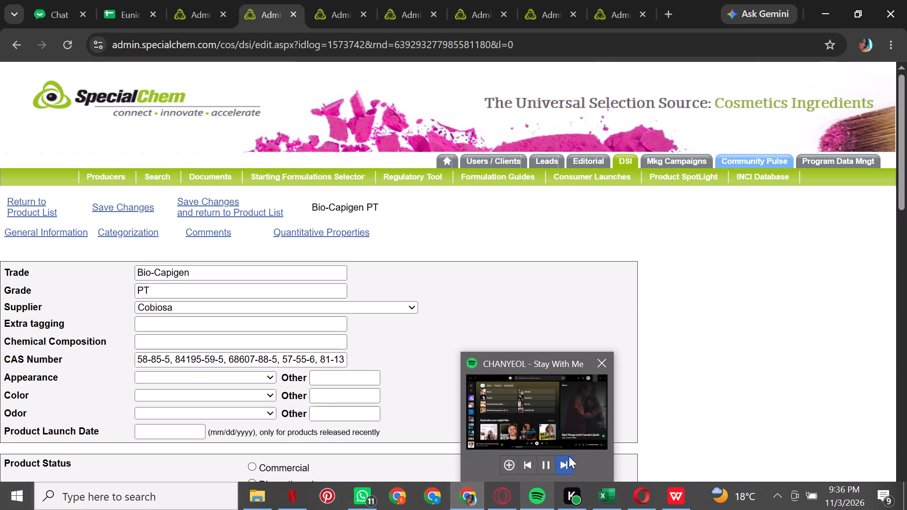
Skip ahead four tracks in Spotify.
{"action": "left_click", "coordinate": [569, 456]}
{"action": "left_click", "coordinate": [569, 456]}
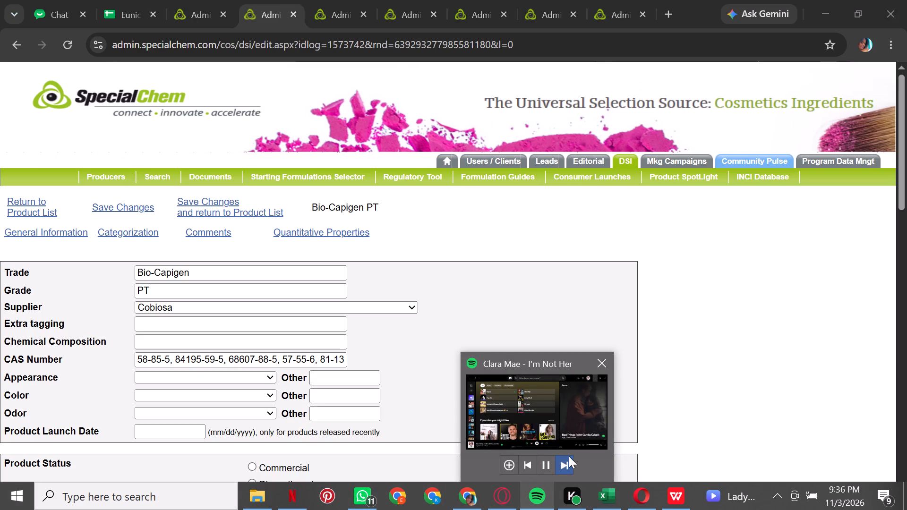
{"action": "left_click", "coordinate": [569, 456]}
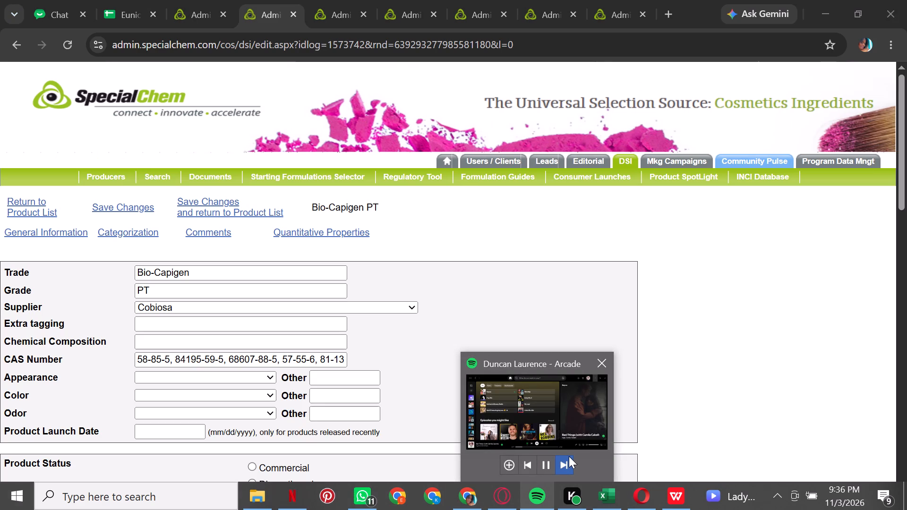
{"action": "left_click", "coordinate": [569, 456]}
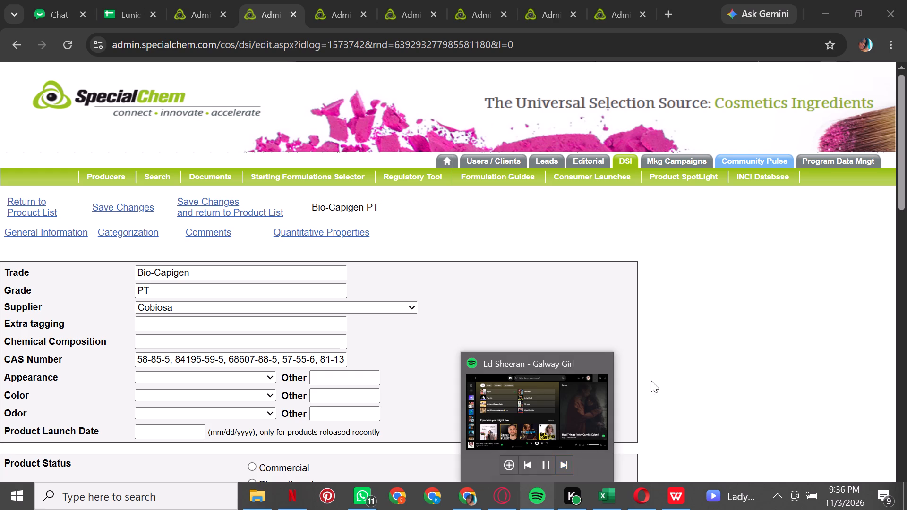
In Bio-Capigen PT's displayed comments, replace "Bio-Capigen PT by Cobiosa" with "{product} by {supplier}" and the other product name with "{product}".
{"action": "left_click_drag", "start_coordinate": [906, 194], "coordinate": [906, 208]}
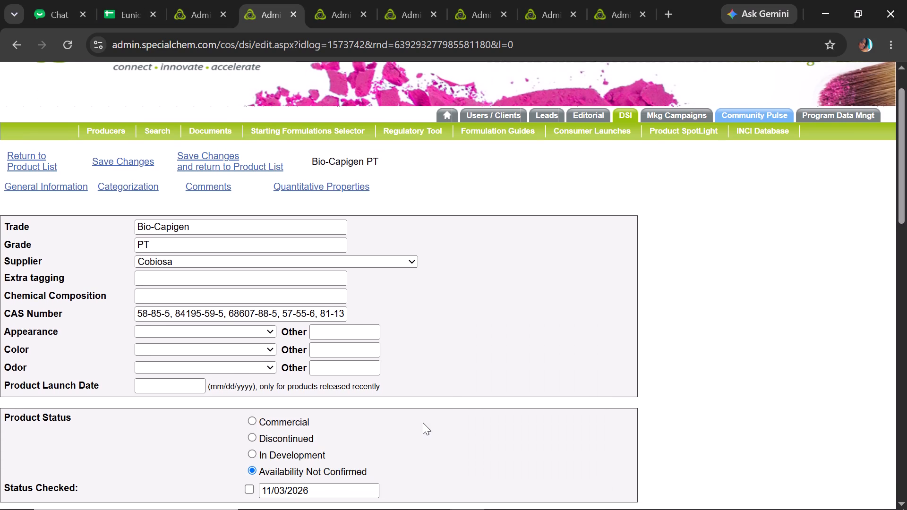
{"action": "left_click", "coordinate": [217, 189]}
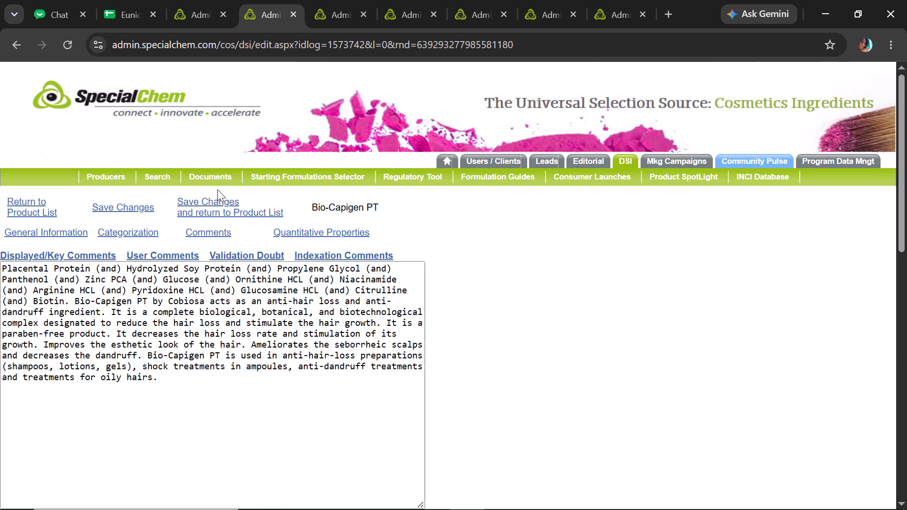
{"action": "left_click", "coordinate": [77, 300]}
{"action": "left_click", "coordinate": [77, 300]}
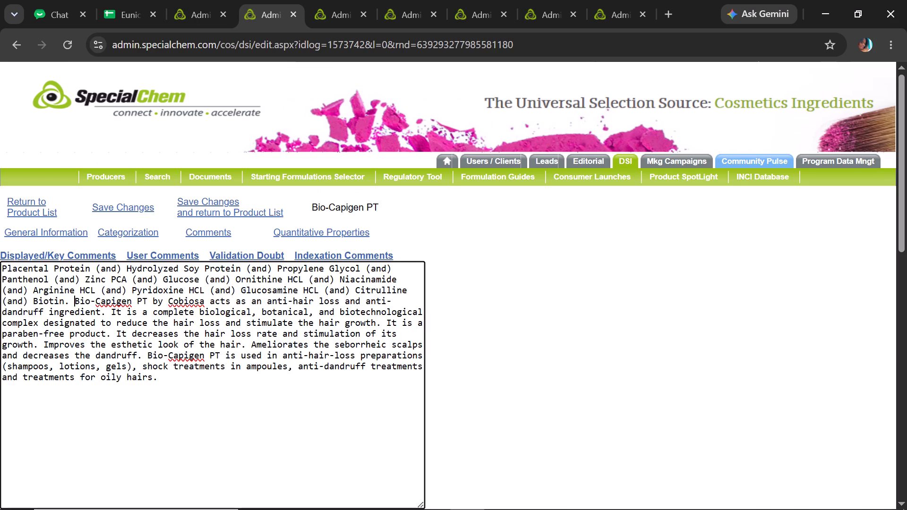
{"action": "left_click_drag", "start_coordinate": [77, 300], "coordinate": [153, 295]}
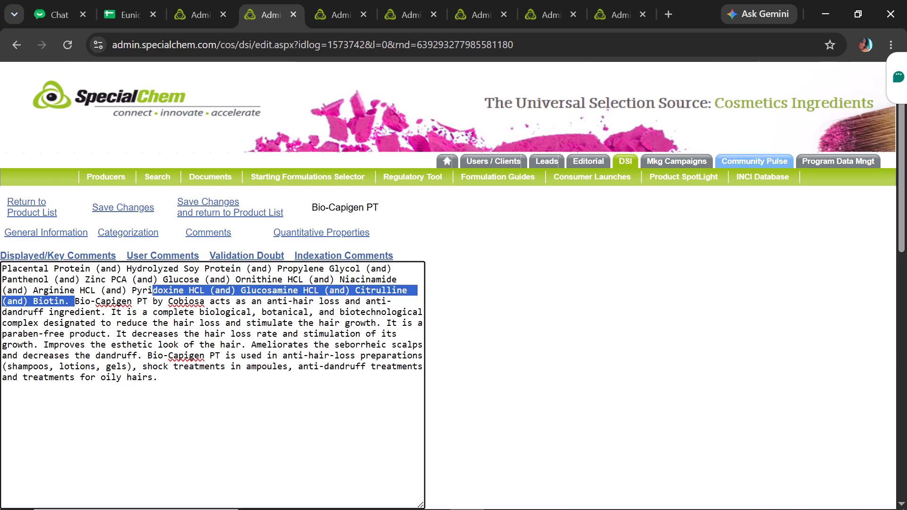
{"action": "left_click_drag", "start_coordinate": [153, 295], "coordinate": [206, 299]}
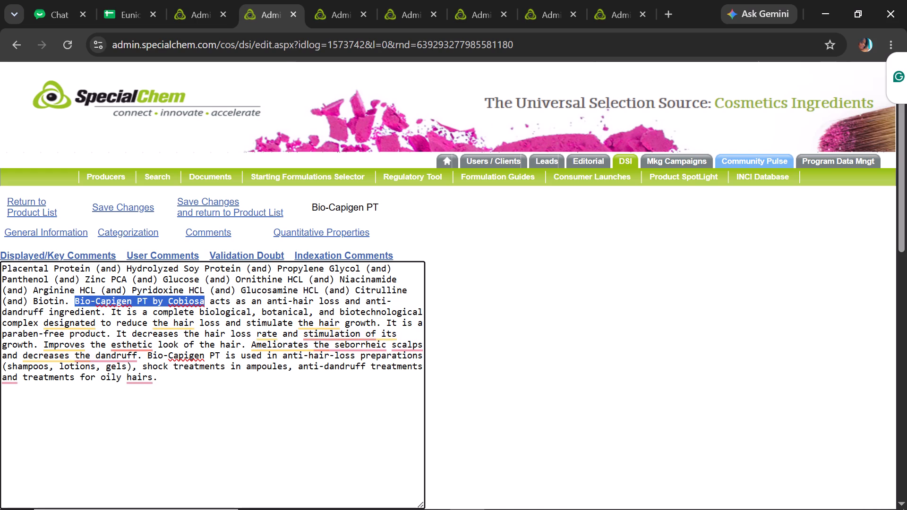
{"action": "key", "text": "ctrl+v"}
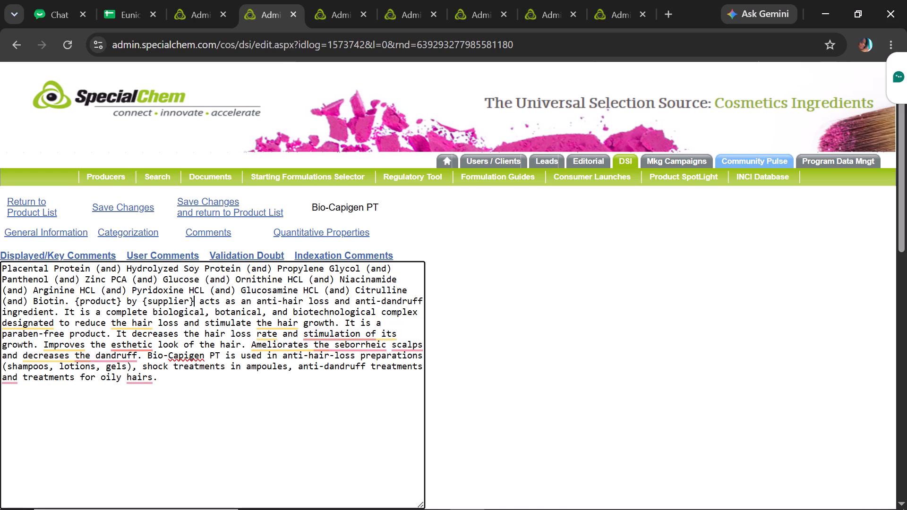
{"action": "left_click_drag", "start_coordinate": [122, 304], "coordinate": [77, 303]}
{"action": "key", "text": "ctrl+c"}
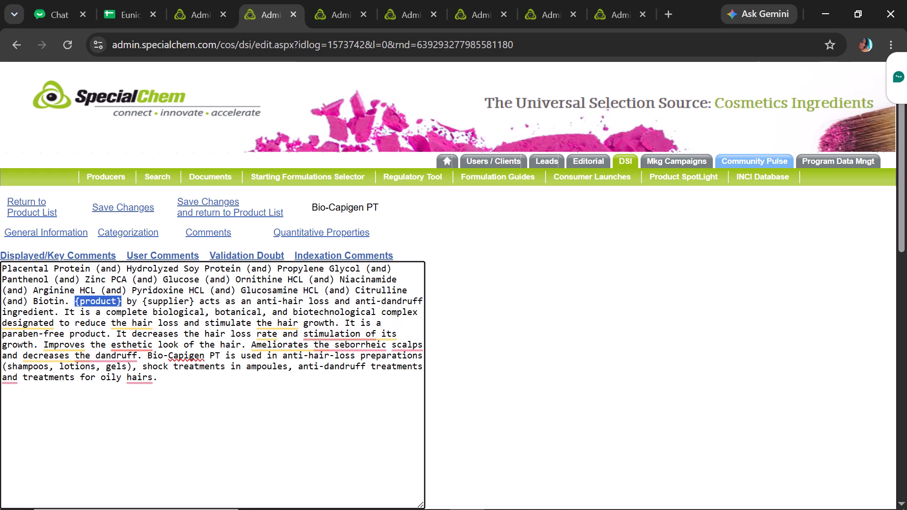
{"action": "left_click_drag", "start_coordinate": [148, 356], "coordinate": [220, 353]}
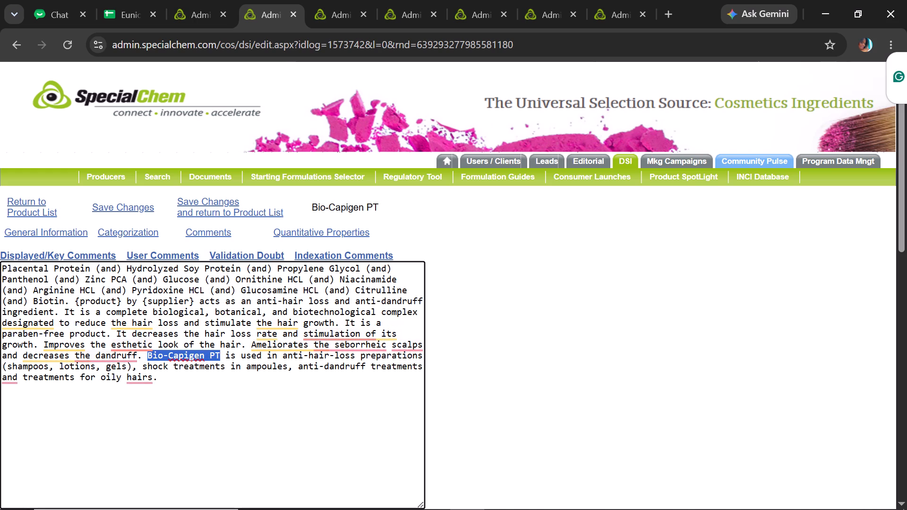
{"action": "left_click_drag", "start_coordinate": [220, 353], "coordinate": [218, 353]}
{"action": "key", "text": "ctrl+v"}
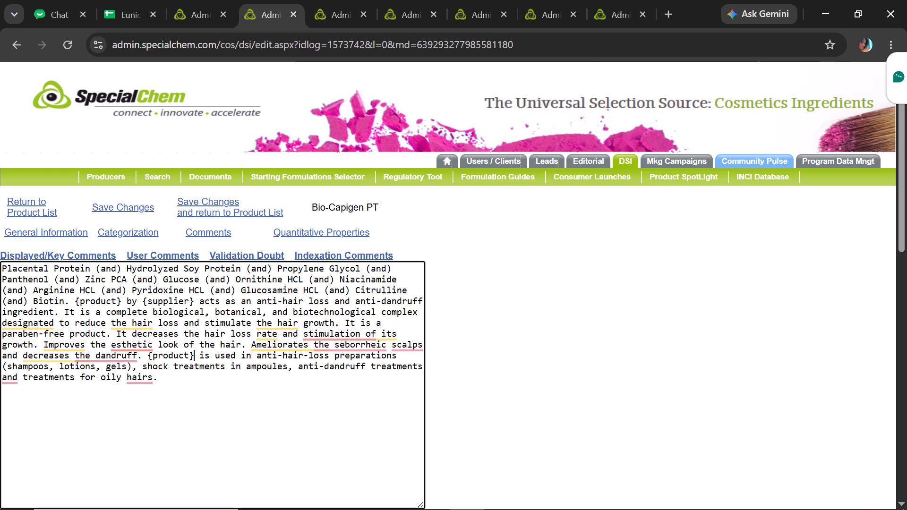
Correct the comment's wording to "aesthetic", "stimulates" and "hair", remove "the" before dandruff and seborrheic, and add a comma before the last "and".
{"action": "left_click", "coordinate": [133, 371]}
{"action": "type", "text": "aesthetic"}
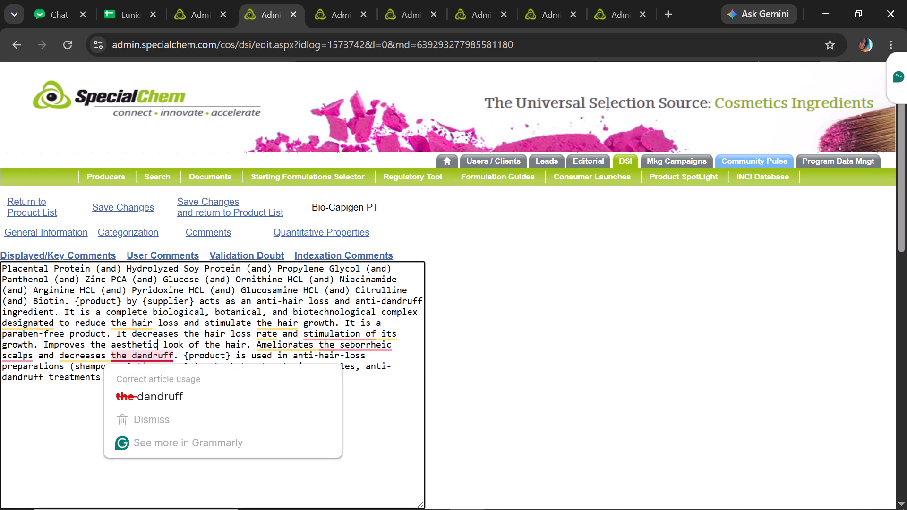
{"action": "left_click", "coordinate": [141, 374]}
{"action": "key", "text": "BackSpace"}
{"action": "left_click", "coordinate": [22, 372]}
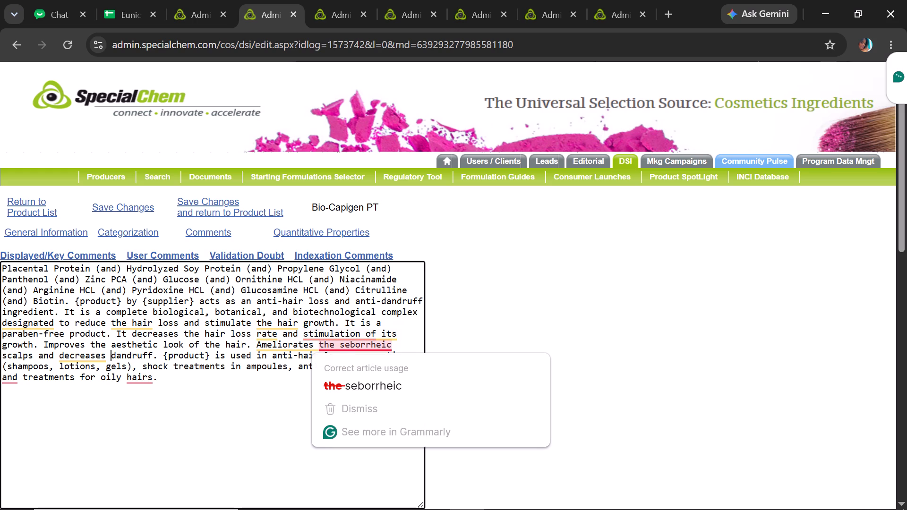
{"action": "left_click_drag", "start_coordinate": [360, 366], "coordinate": [333, 332]}
{"action": "key", "text": "BackSpace"}
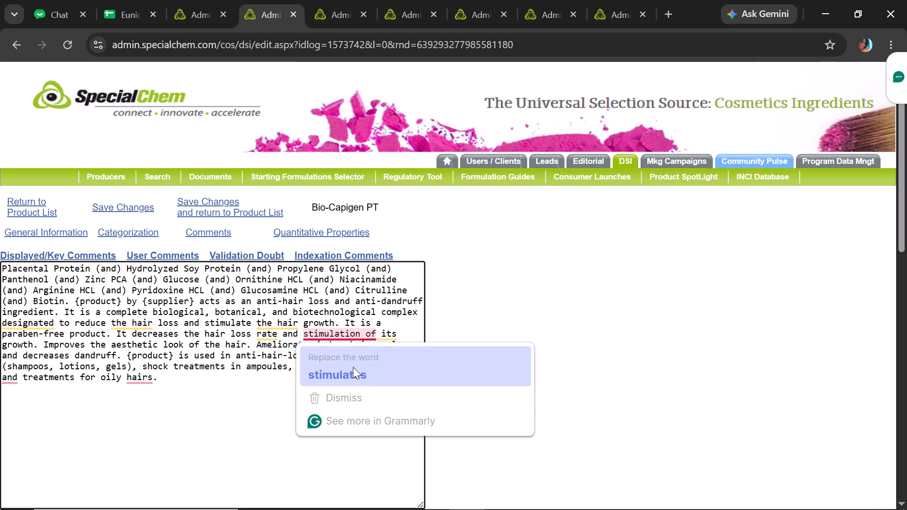
{"action": "left_click", "coordinate": [353, 367]}
{"action": "type", "text": "stimulates"}
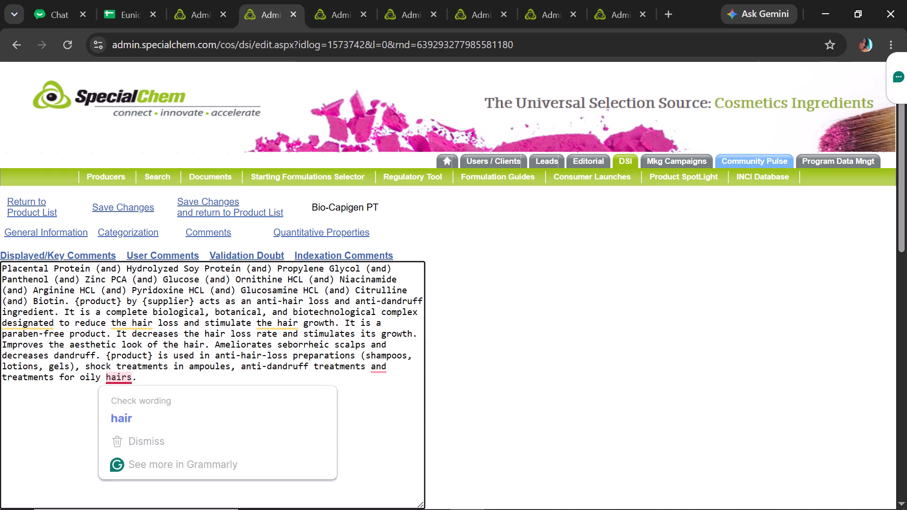
{"action": "left_click", "coordinate": [150, 407]}
{"action": "type", "text": "hair"}
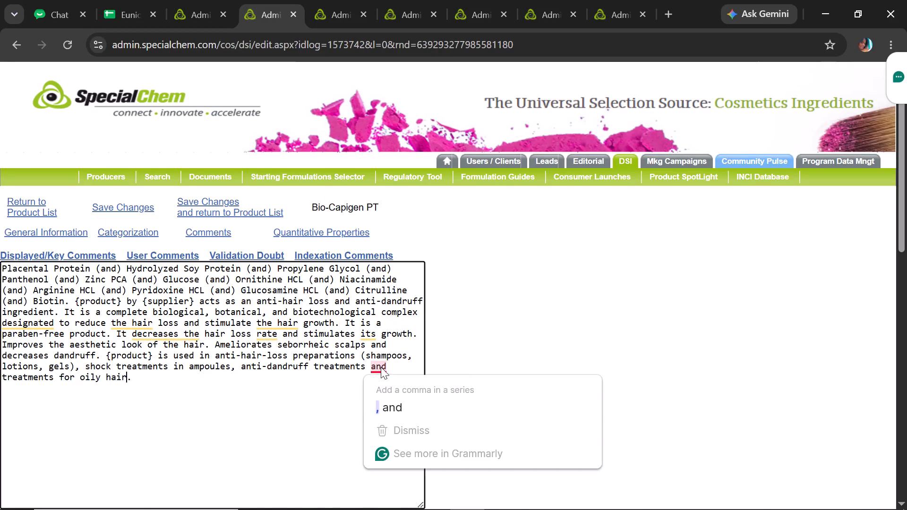
{"action": "left_click", "coordinate": [411, 387]}
{"action": "key", "text": "comma"}
Enable Display as HTML for Bio-Capigen PT's displayed comments and save the changes.
{"action": "left_click_drag", "start_coordinate": [906, 167], "coordinate": [904, 205]}
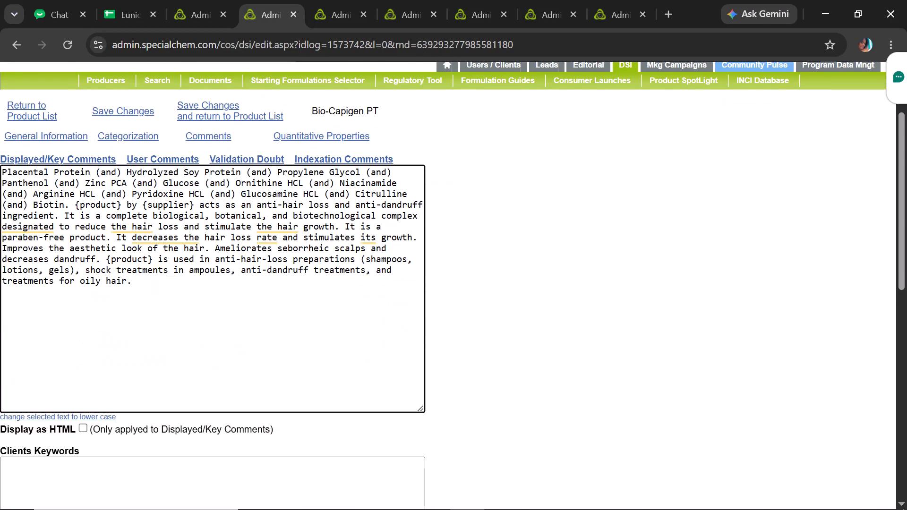
{"action": "left_click", "coordinate": [83, 431]}
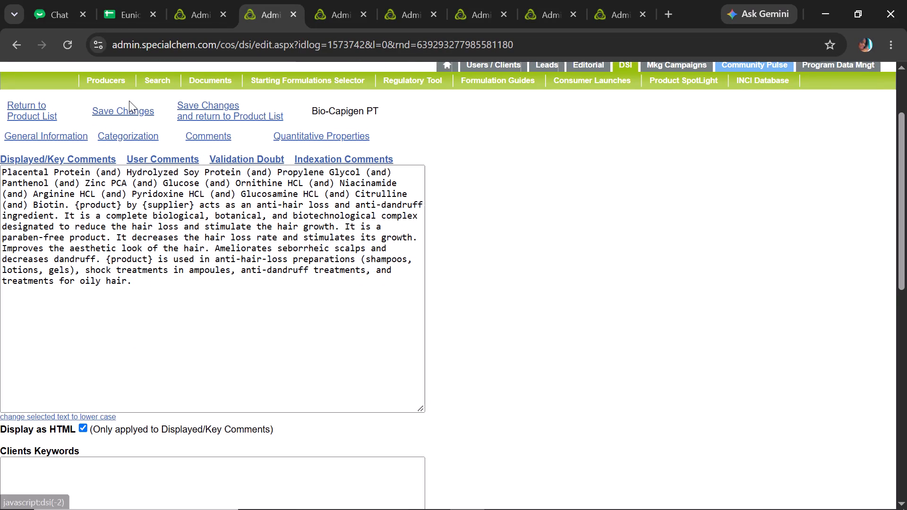
{"action": "left_click", "coordinate": [129, 108]}
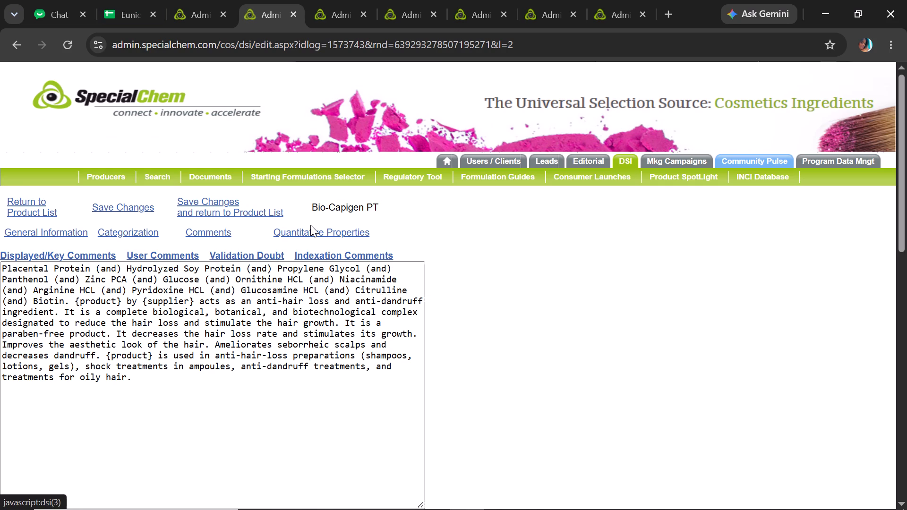
Check Bio-Capigen PT's quantitative properties, then save the datasheet and return to the product list.
{"action": "left_click", "coordinate": [315, 230]}
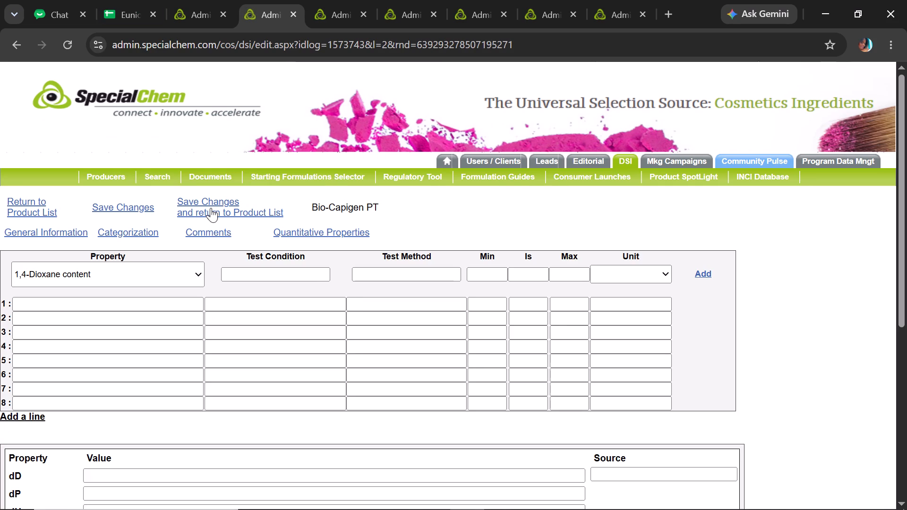
{"action": "left_click", "coordinate": [210, 207]}
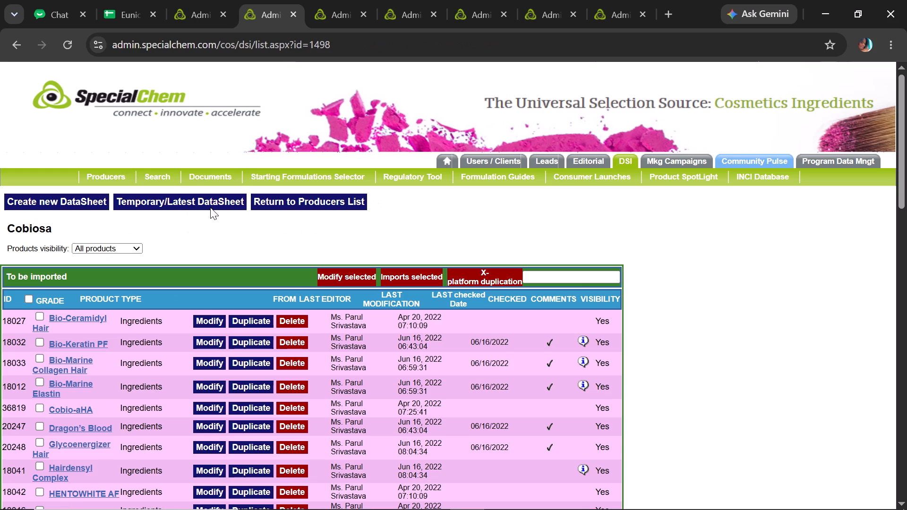
Copy the grade name Bio-Peptyl NMF from the Cosmetics sheet, search for it by Trade/Grade in the admin site, and open its datasheet.
{"action": "left_click", "coordinate": [132, 8]}
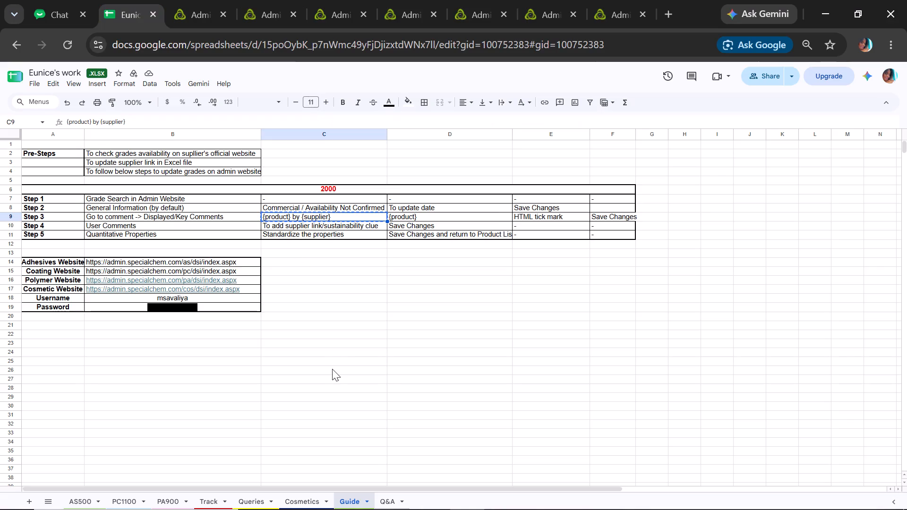
{"action": "left_click", "coordinate": [310, 496]}
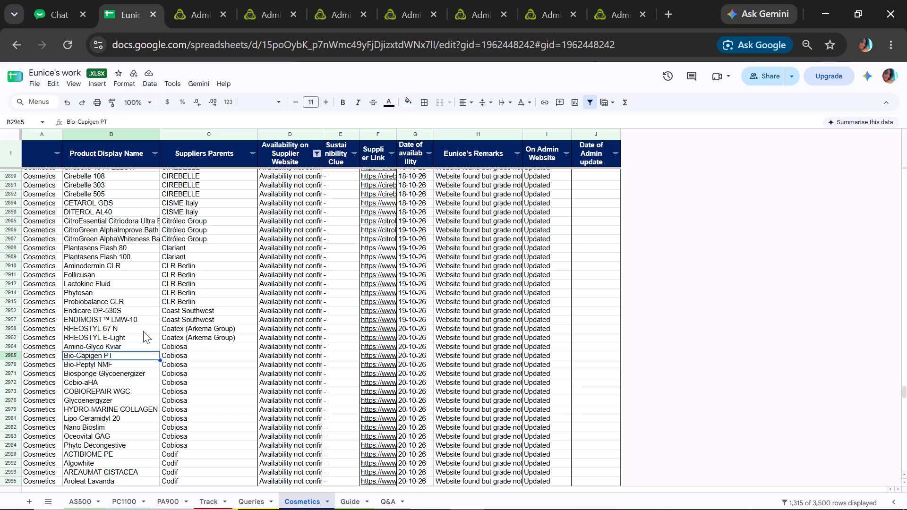
{"action": "key", "text": "Down"}
{"action": "key", "text": "ctrl+c"}
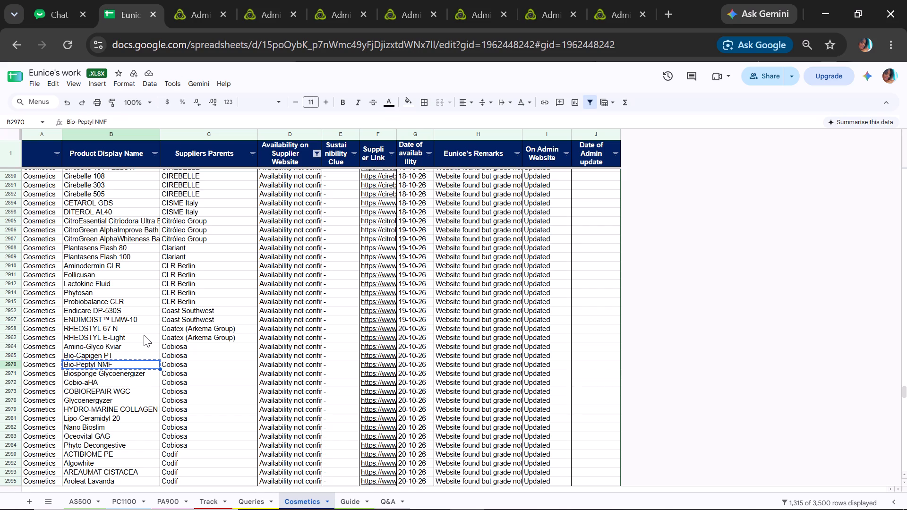
{"action": "left_click", "coordinate": [275, 4]}
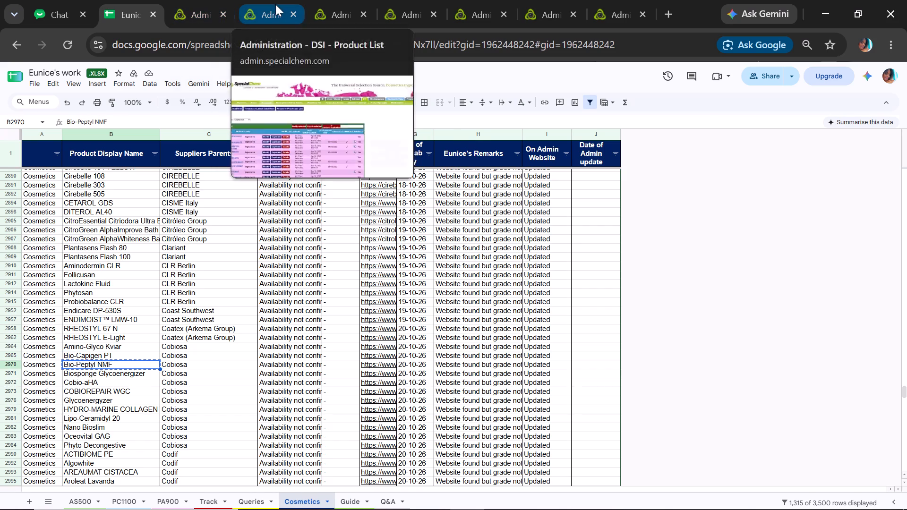
{"action": "left_click", "coordinate": [190, 4]}
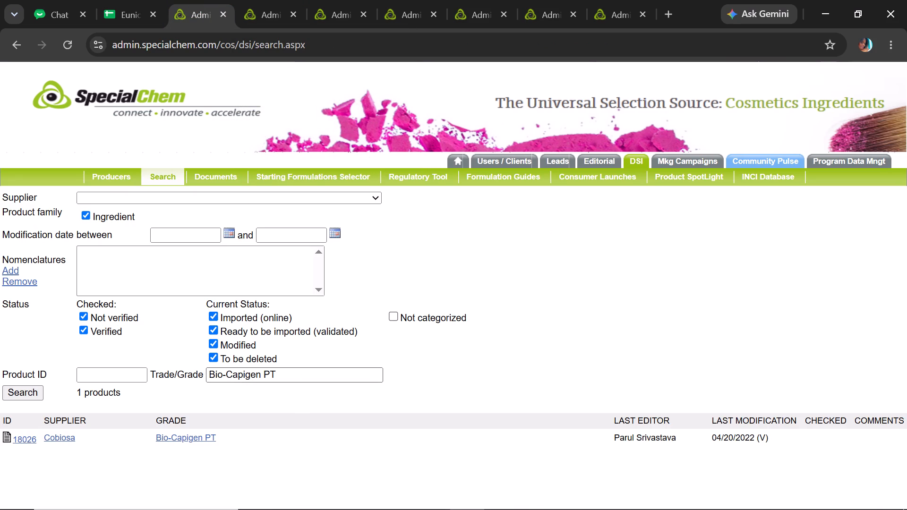
{"action": "left_click_drag", "start_coordinate": [309, 374], "coordinate": [44, 364]}
{"action": "key", "text": "ctrl+v"}
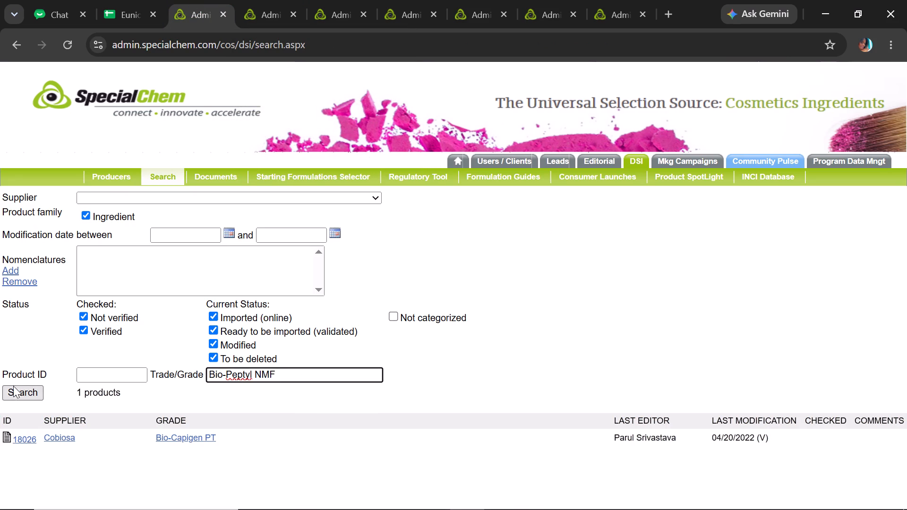
{"action": "left_click", "coordinate": [19, 392]}
{"action": "left_click", "coordinate": [201, 436]}
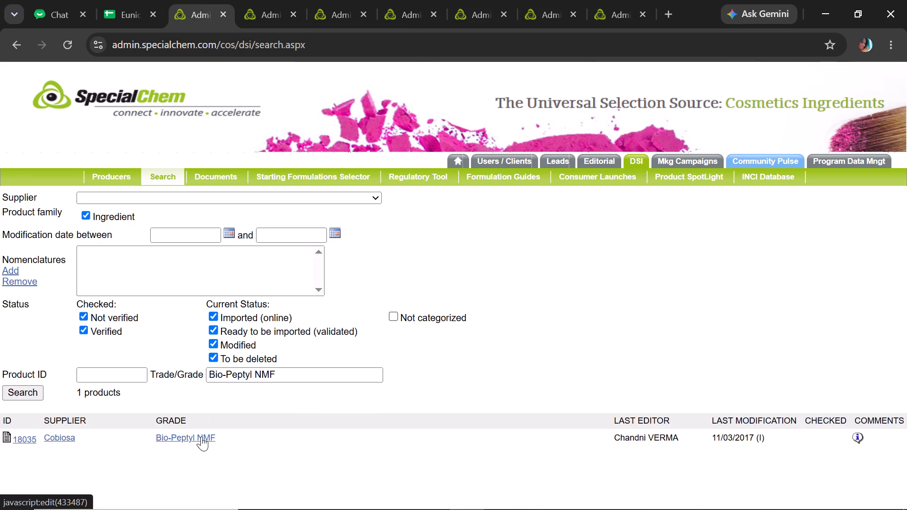
Copy the "{product} by {supplier}" placeholder text from the Guide sheet.
{"action": "left_click", "coordinate": [141, 0]}
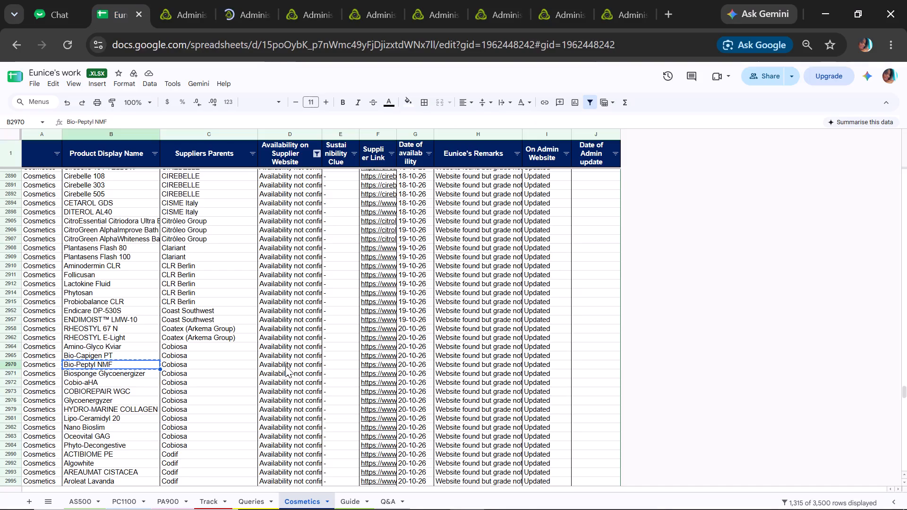
{"action": "left_click", "coordinate": [341, 498]}
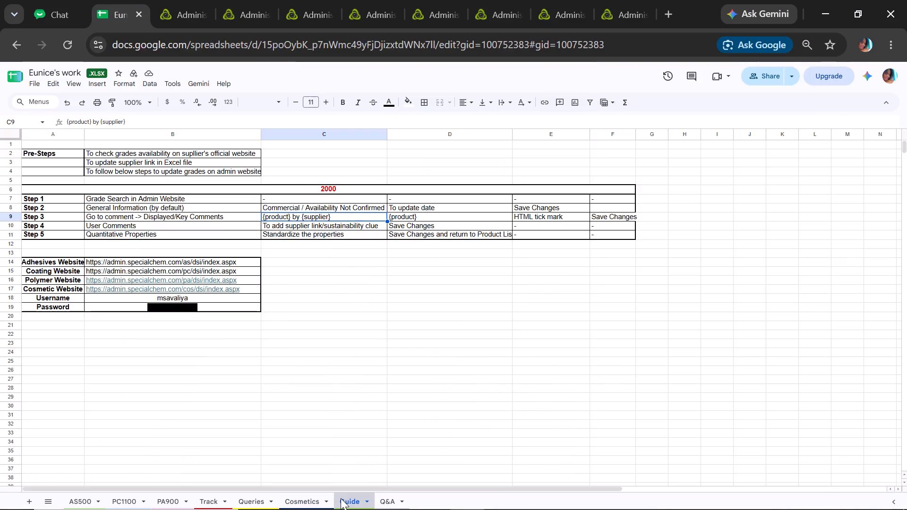
{"action": "key", "text": "ctrl+c"}
Set Bio-Peptyl NMF's product status to Availability Not Confirmed with the status checked date 11/03/2026, and save the changes.
{"action": "left_click", "coordinate": [239, 0]}
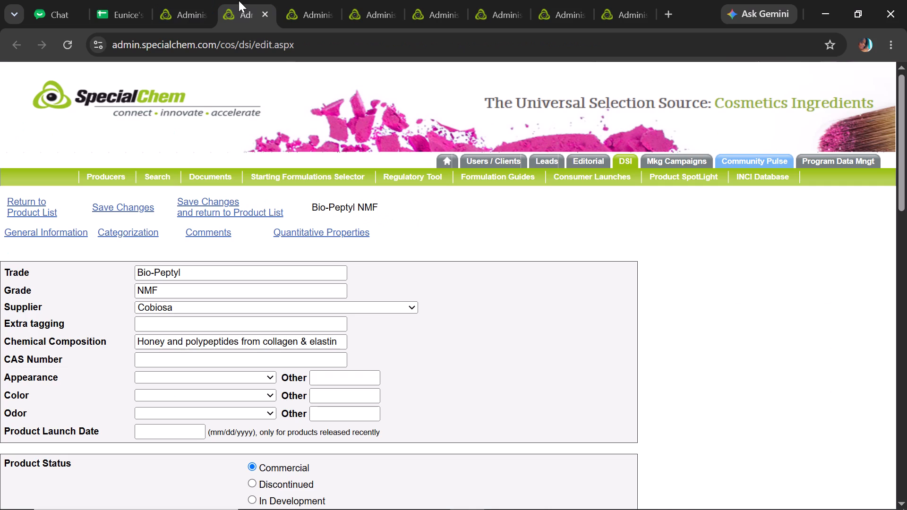
{"action": "left_click_drag", "start_coordinate": [898, 156], "coordinate": [900, 165]}
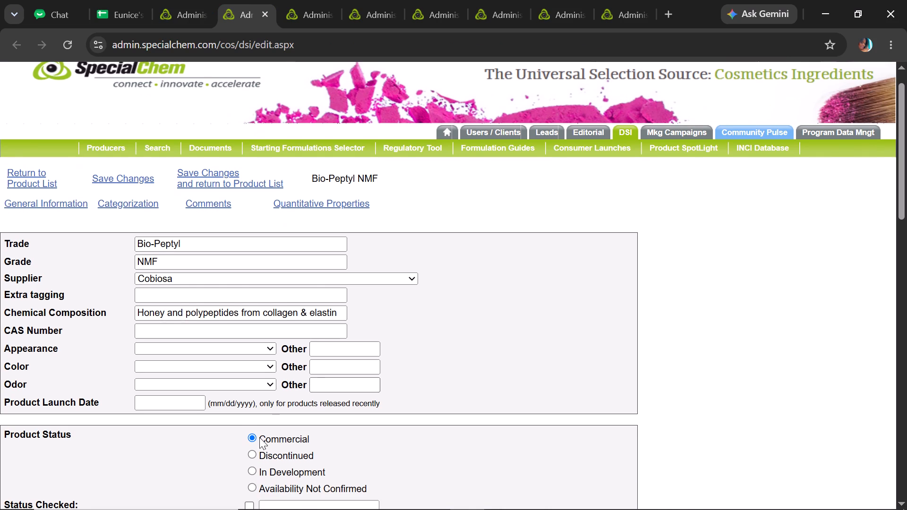
{"action": "left_click", "coordinate": [252, 484]}
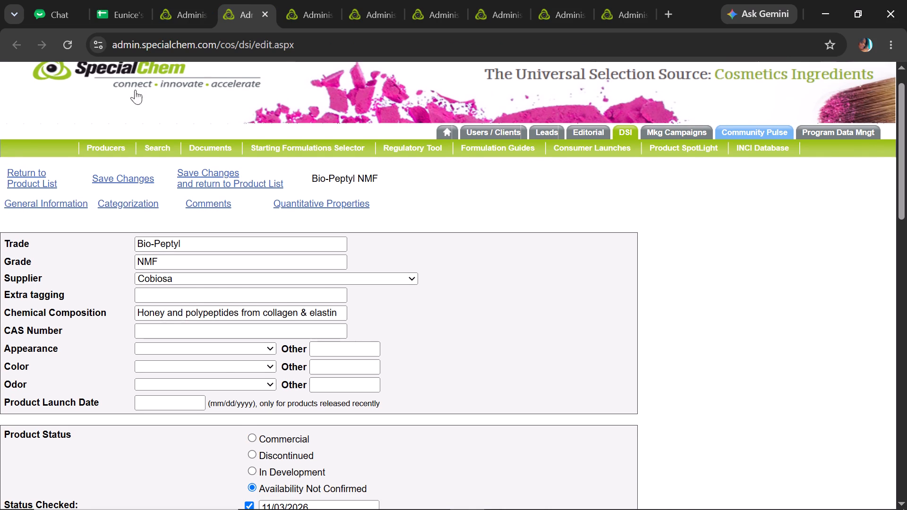
{"action": "left_click", "coordinate": [120, 175]}
Return to the Guide sheet and skip ahead four tracks in Spotify.
{"action": "left_click", "coordinate": [124, 0]}
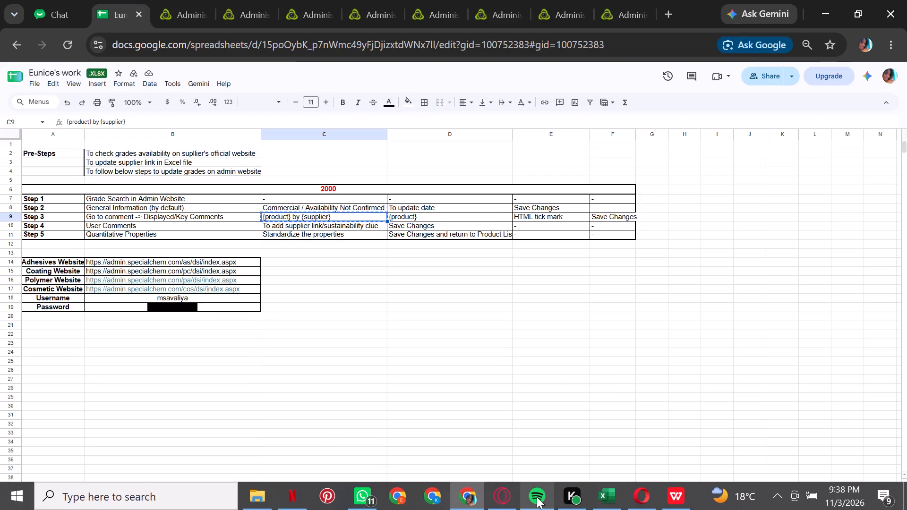
{"action": "left_click", "coordinate": [560, 467]}
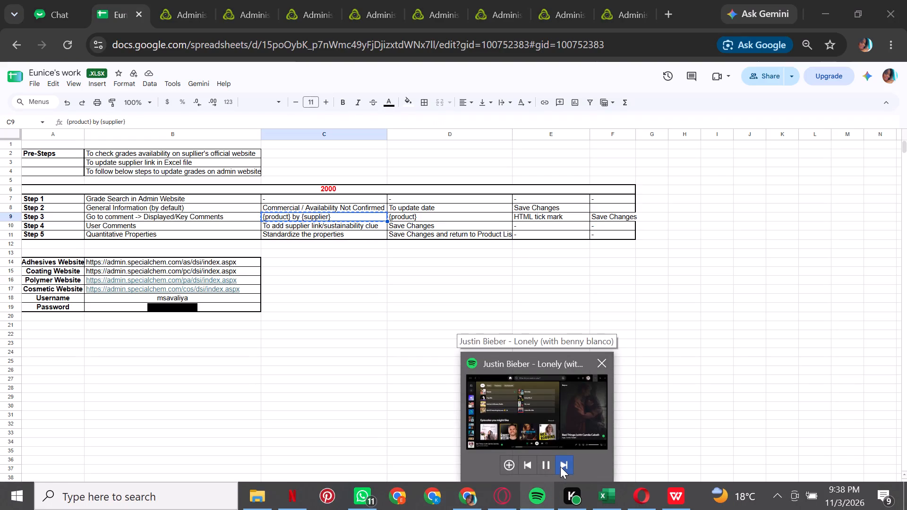
{"action": "left_click", "coordinate": [560, 467]}
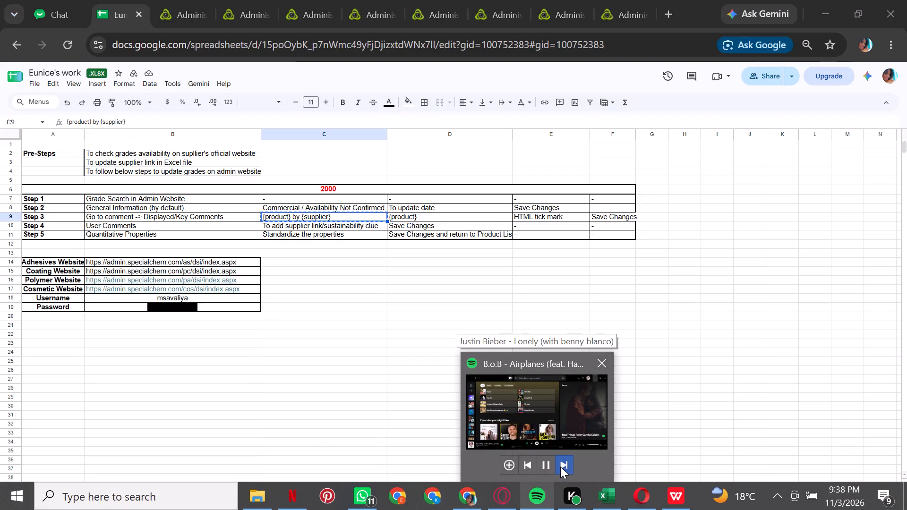
{"action": "left_click", "coordinate": [560, 467]}
{"action": "left_click", "coordinate": [560, 467]}
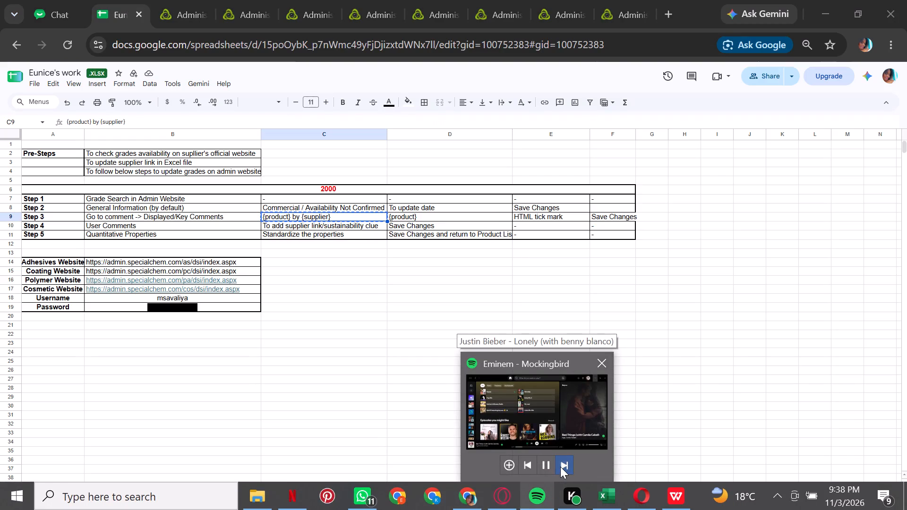
Skip ahead ten tracks in Spotify.
{"action": "left_click", "coordinate": [560, 467]}
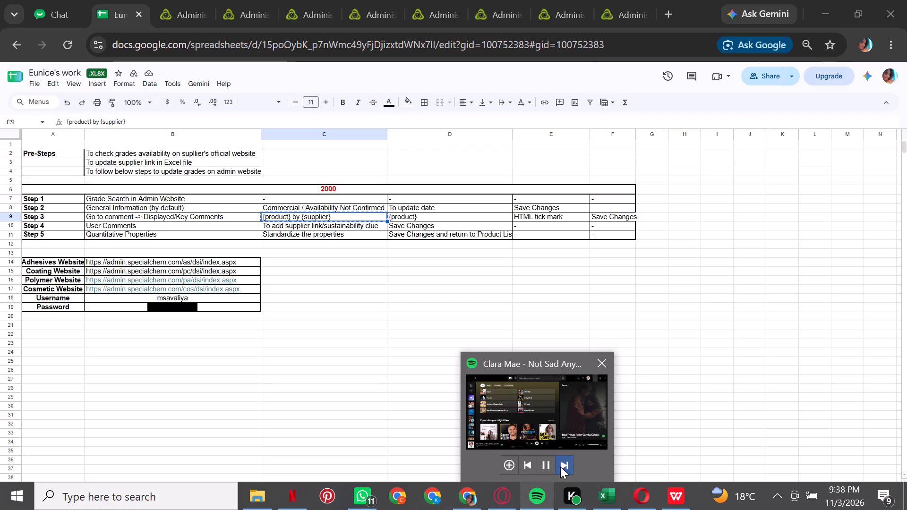
{"action": "left_click", "coordinate": [560, 467]}
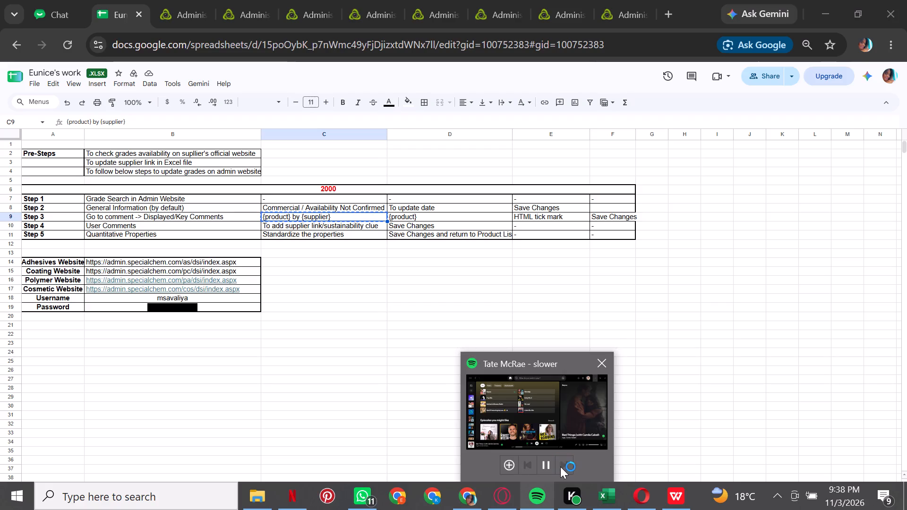
{"action": "left_click", "coordinate": [560, 467]}
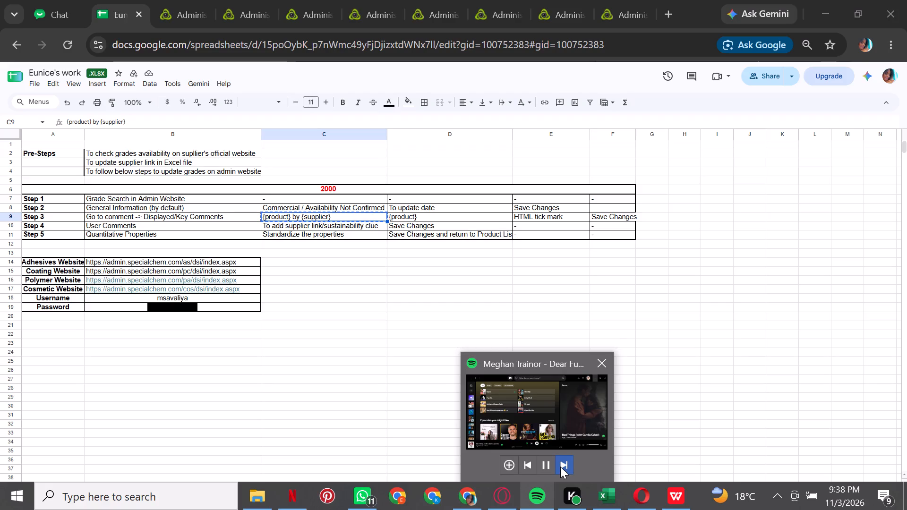
{"action": "left_click", "coordinate": [560, 467]}
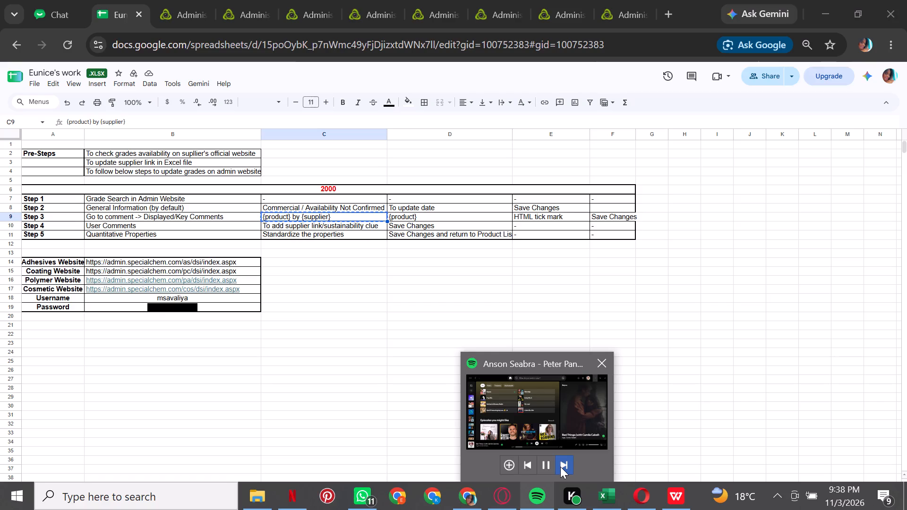
{"action": "left_click", "coordinate": [560, 467]}
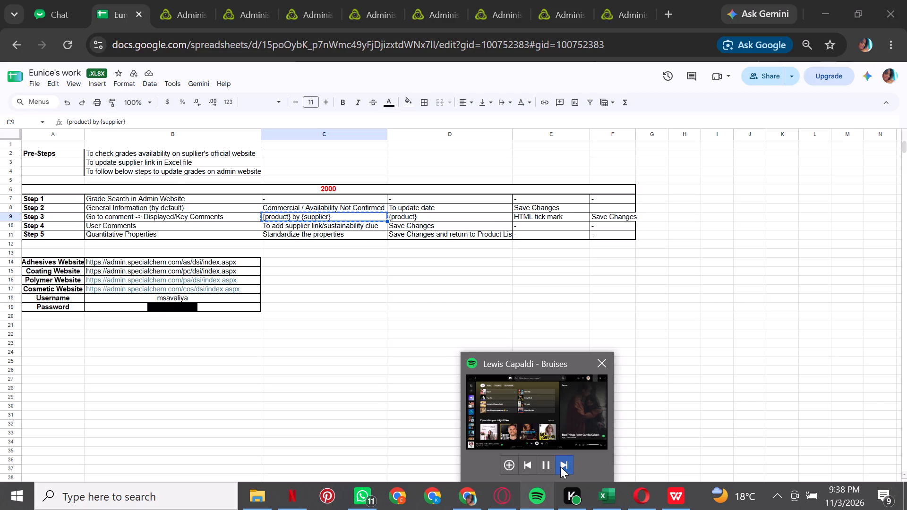
{"action": "left_click", "coordinate": [560, 467]}
{"action": "left_click", "coordinate": [560, 467]}
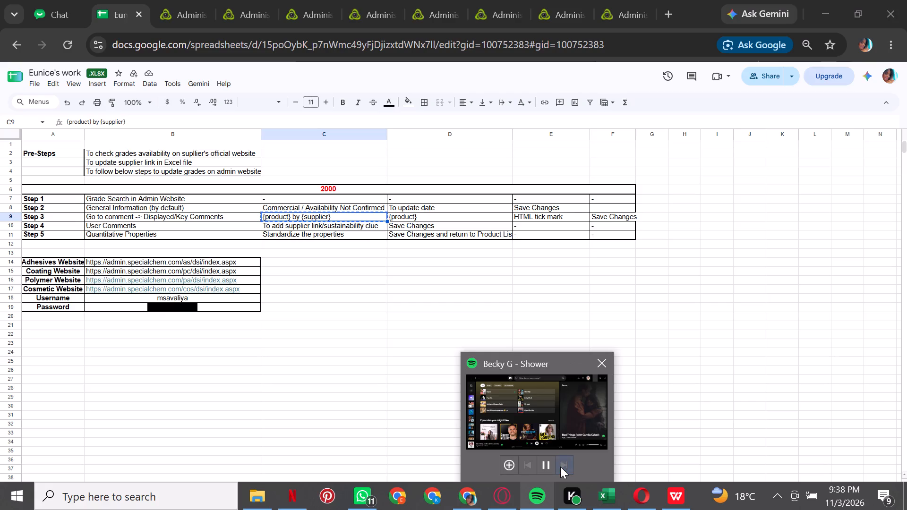
{"action": "left_click", "coordinate": [560, 467]}
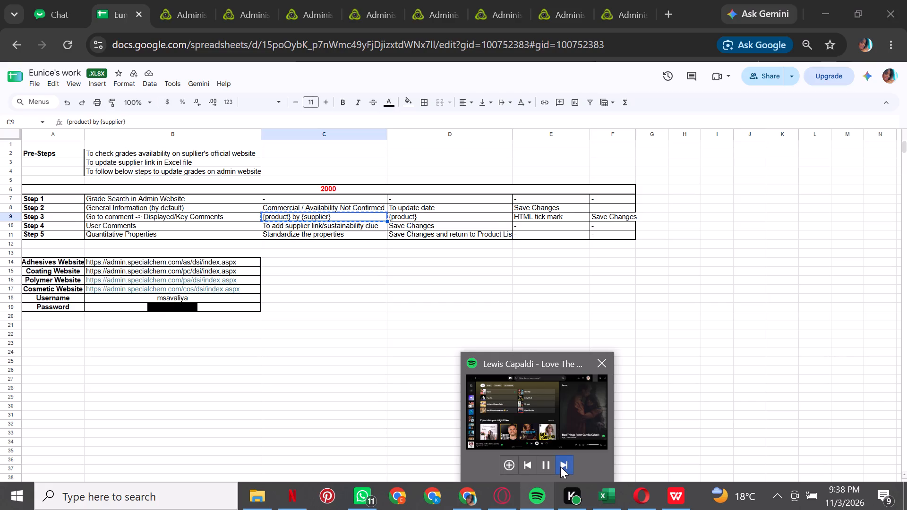
{"action": "left_click", "coordinate": [560, 467]}
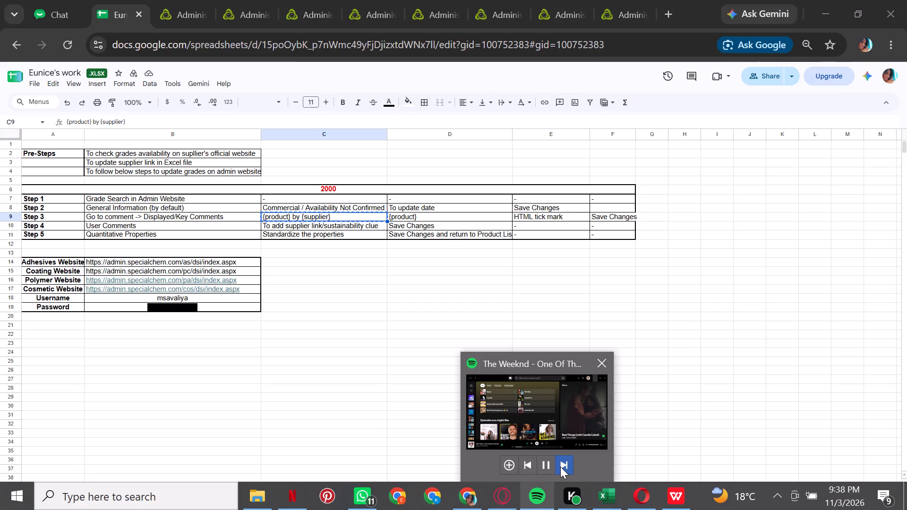
{"action": "left_click", "coordinate": [560, 467]}
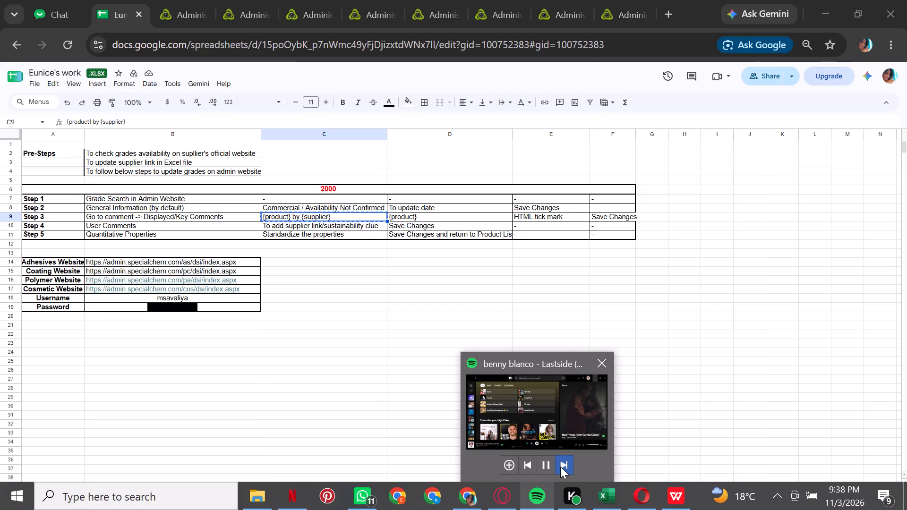
Return to the Bio-Peptyl NMF datasheet in the admin site and open its comments.
{"action": "left_click", "coordinate": [222, 0]}
{"action": "left_click_drag", "start_coordinate": [906, 182], "coordinate": [906, 226]}
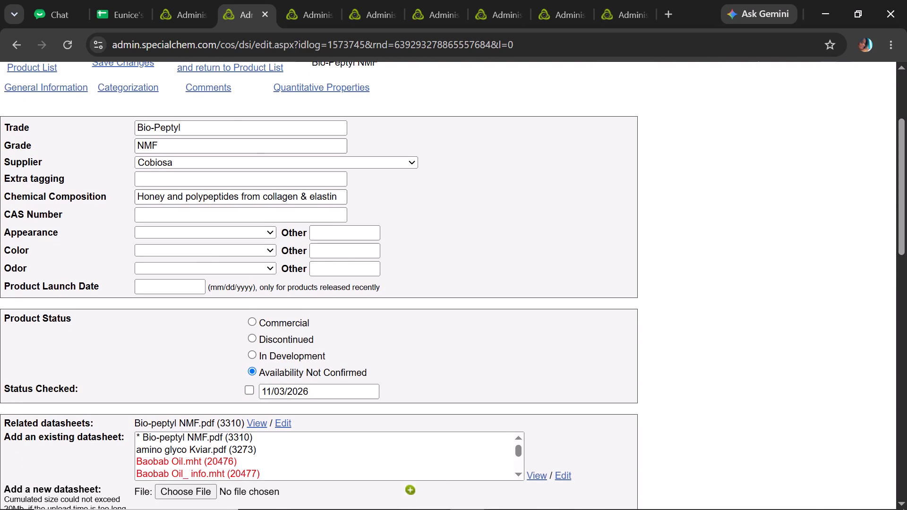
{"action": "left_click", "coordinate": [215, 91]}
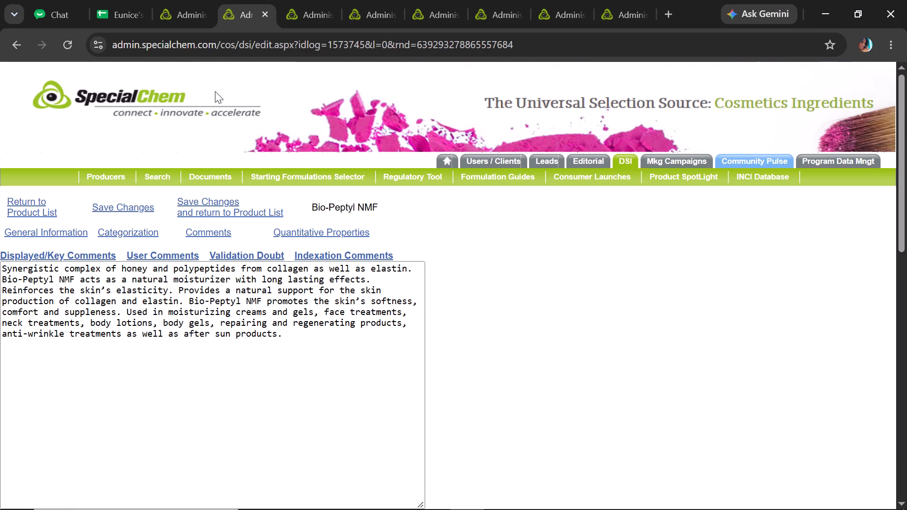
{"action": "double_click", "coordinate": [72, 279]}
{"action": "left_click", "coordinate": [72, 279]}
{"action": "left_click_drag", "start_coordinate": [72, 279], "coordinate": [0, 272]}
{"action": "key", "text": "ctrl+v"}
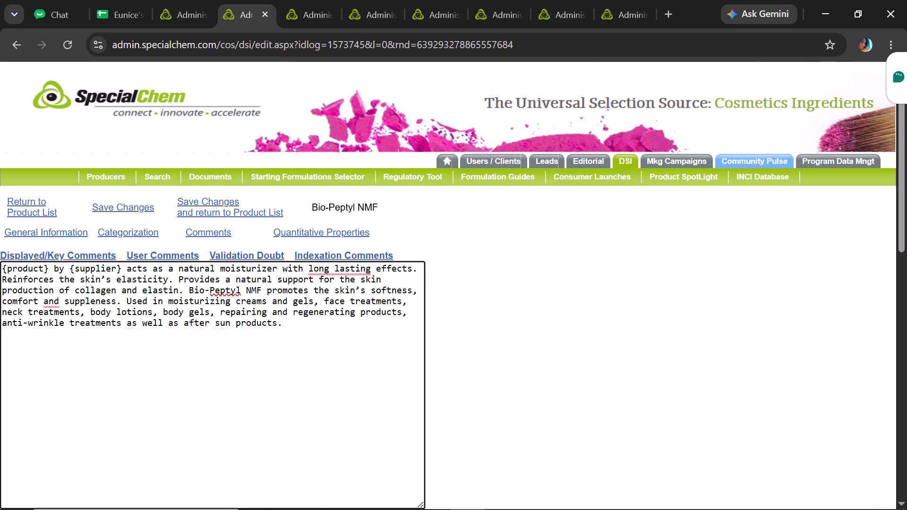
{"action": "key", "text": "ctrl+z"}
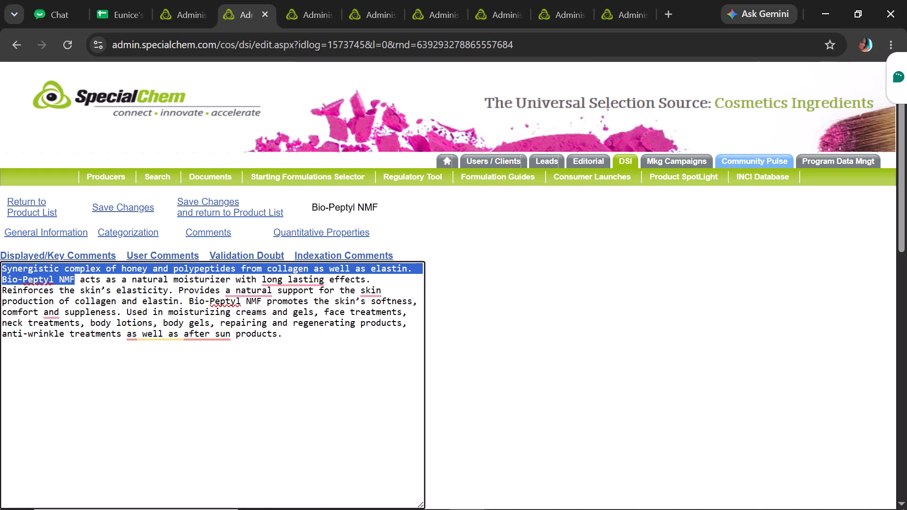
Replace the product name at the start of the second sentence of the key comments with "{product} by {supplier}".
{"action": "left_click", "coordinate": [65, 276]}
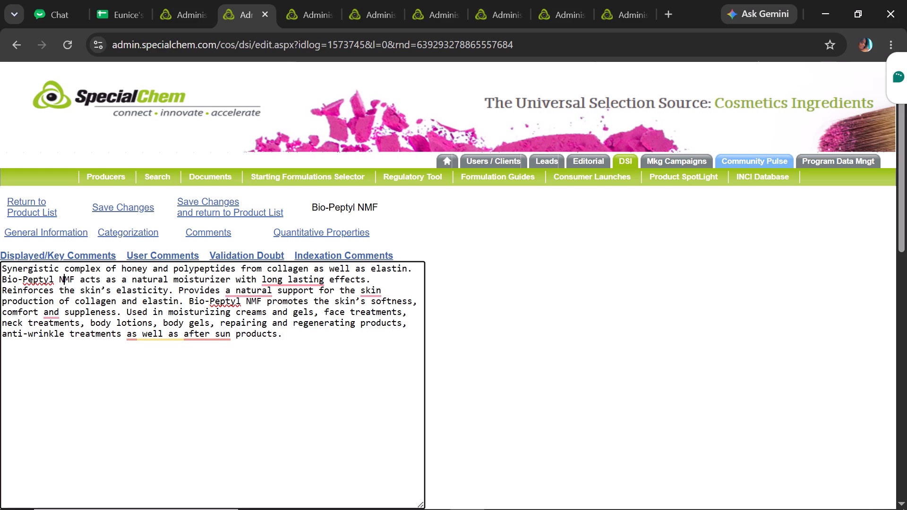
{"action": "left_click_drag", "start_coordinate": [76, 277], "coordinate": [0, 281]}
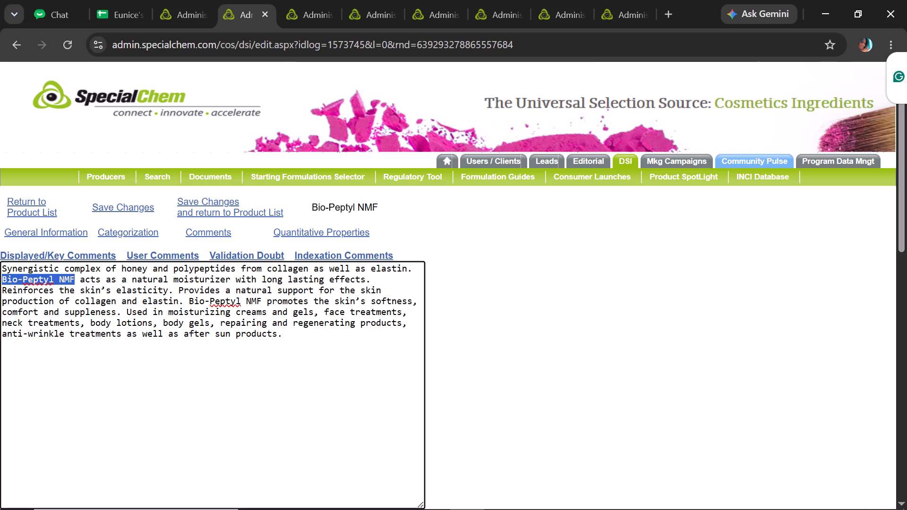
{"action": "key", "text": "ctrl+v"}
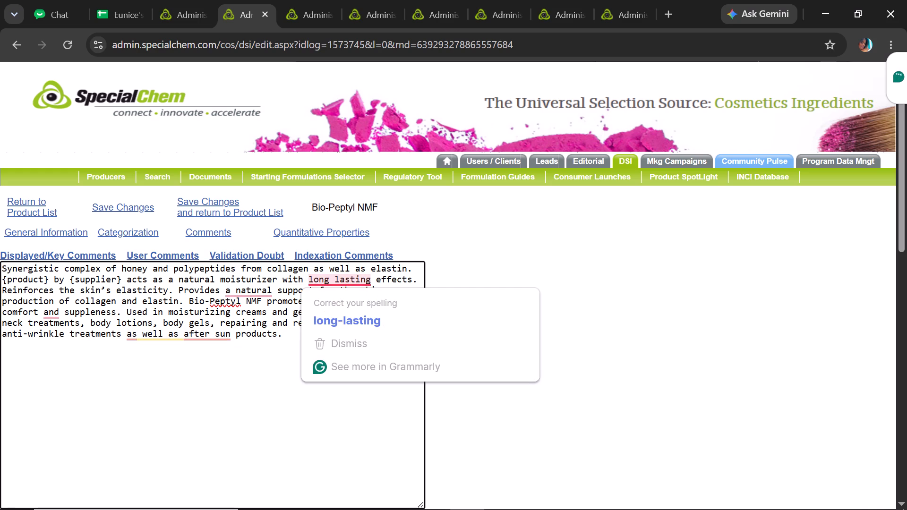
Apply the Grammarly corrections that hyphenate "long-lasting" and remove the article "a" before "natural support" in the key comments.
{"action": "left_click", "coordinate": [343, 313]}
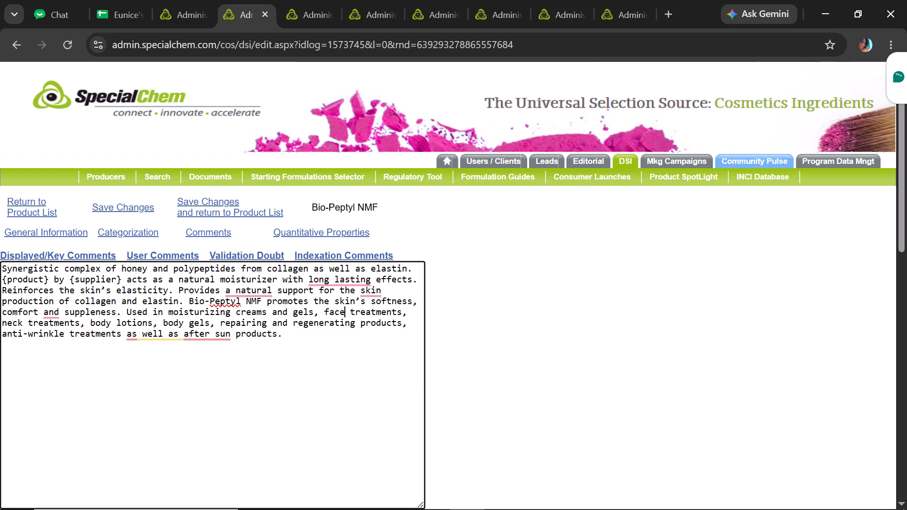
{"action": "left_click", "coordinate": [356, 322]}
{"action": "type", "text": "long-lasting"}
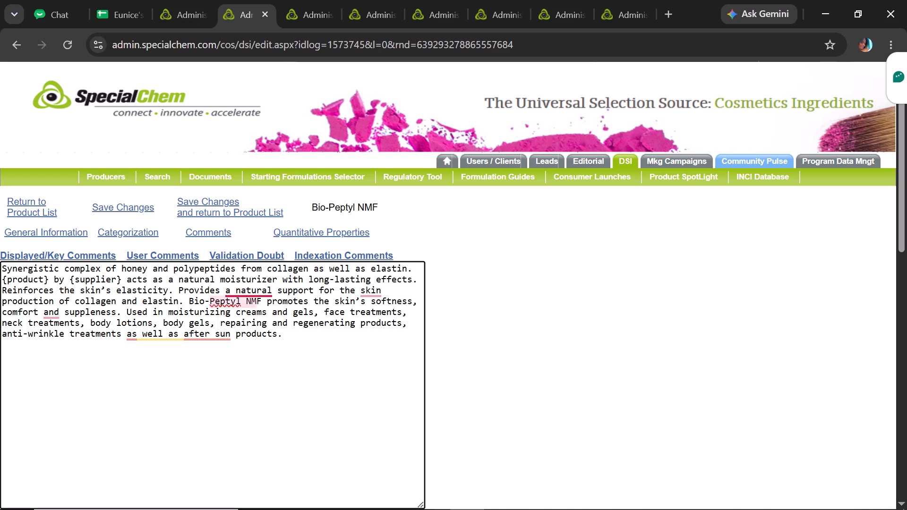
{"action": "left_click", "coordinate": [272, 326]}
{"action": "key", "text": "BackSpace"}
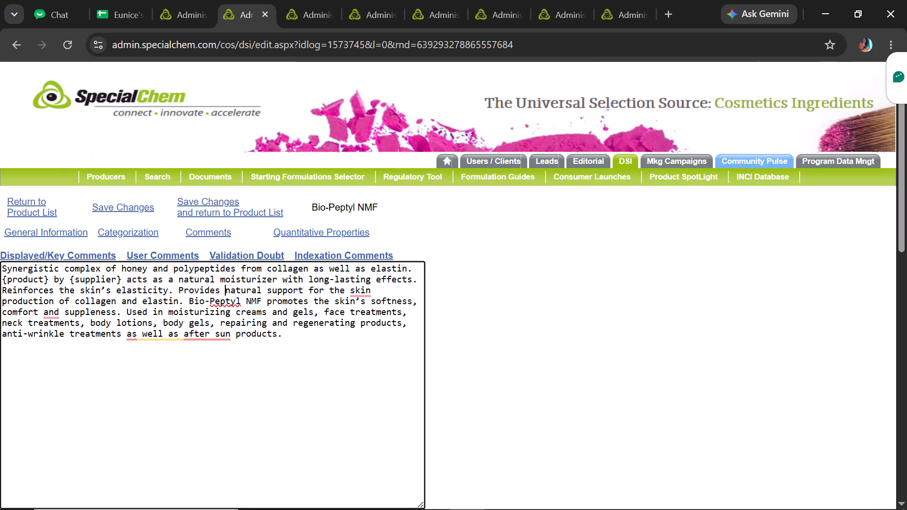
Replace the remaining Bio-Peptyl NMF mention before "promotes the skin's softness" with "{product}".
{"action": "left_click_drag", "start_coordinate": [189, 300], "coordinate": [264, 301]}
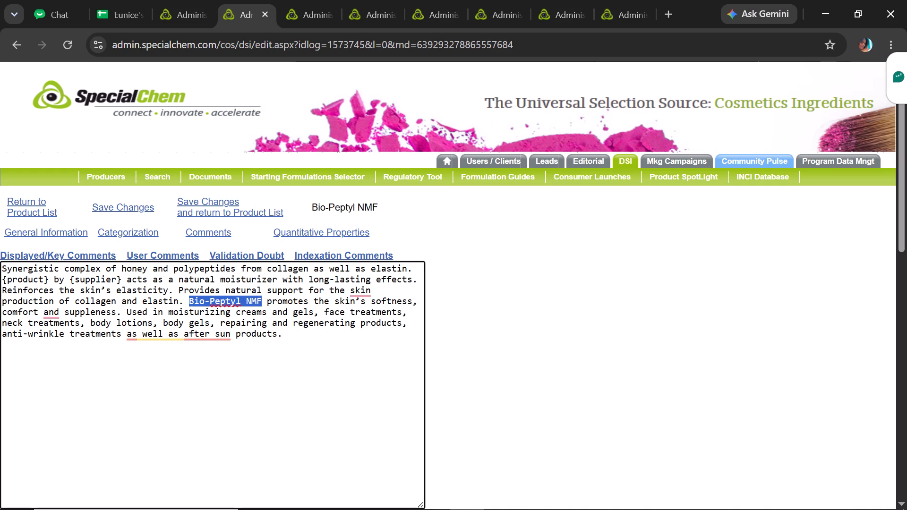
{"action": "left_click_drag", "start_coordinate": [264, 301], "coordinate": [265, 300]}
{"action": "key", "text": "ctrl+v"}
{"action": "key", "text": "BackSpace"}
{"action": "key", "text": "BackSpace"}
{"action": "key", "text": "BackSpace"}
{"action": "key", "text": "BackSpace"}
{"action": "key", "text": "BackSpace"}
{"action": "key", "text": "BackSpace"}
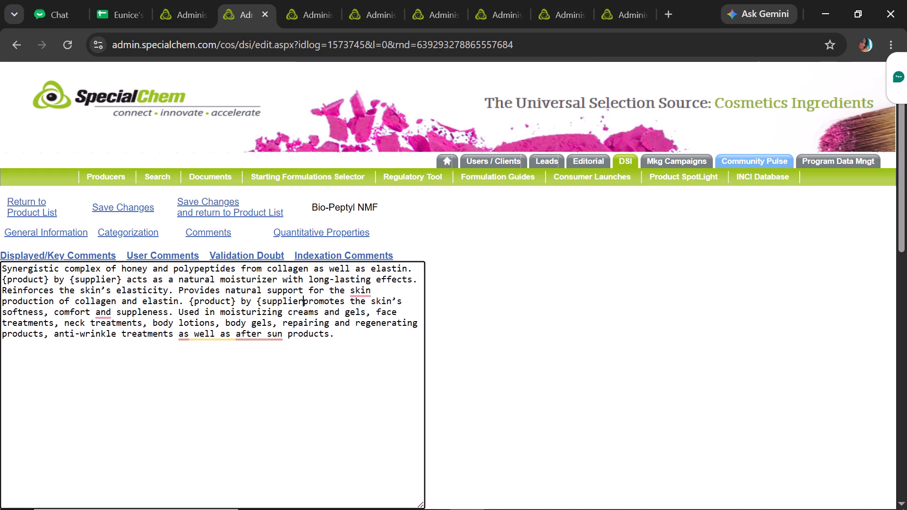
{"action": "key", "text": "BackSpace"}
{"action": "key", "text": "BackSpace"}
{"action": "key", "text": "BackSpace"}
{"action": "key", "text": "BackSpace"}
{"action": "key", "text": "BackSpace"}
{"action": "key", "text": "BackSpace"}
{"action": "key", "text": "BackSpace"}
{"action": "key", "text": "BackSpace"}
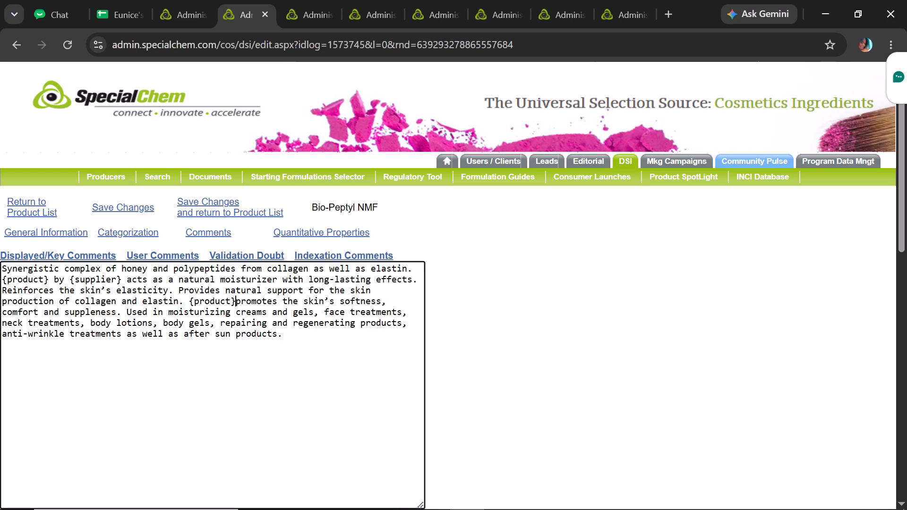
{"action": "key", "text": "space"}
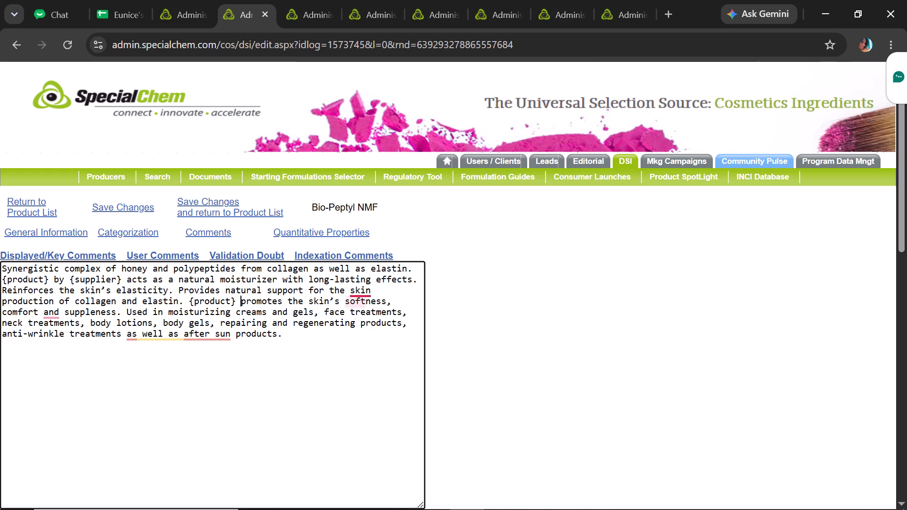
Apply the Grammarly corrections "skin's" before "production", "after-sun", and commas after "comfort" and "anti-wrinkle treatments".
{"action": "left_click", "coordinate": [362, 313]}
{"action": "type", "text": "skin's"}
{"action": "left_click", "coordinate": [65, 338]}
{"action": "key", "text": "comma"}
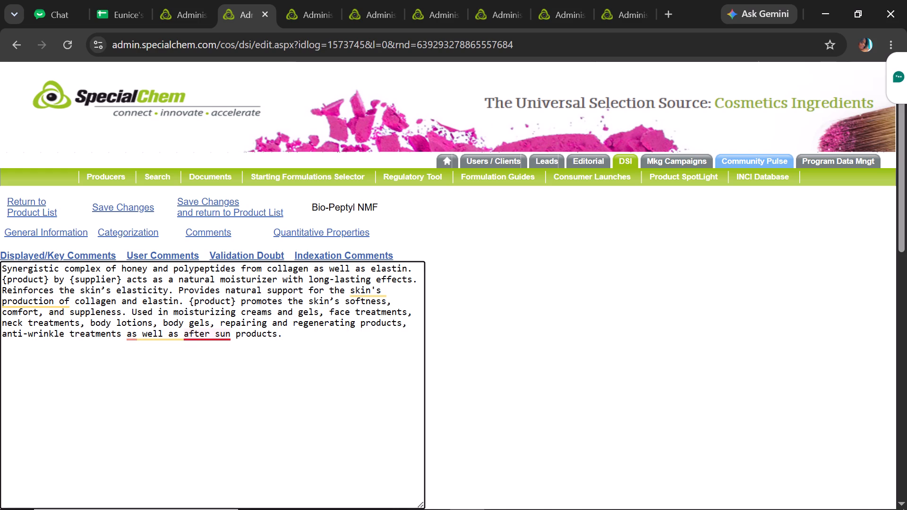
{"action": "left_click", "coordinate": [224, 368]}
{"action": "type", "text": "after-sun"}
{"action": "left_click", "coordinate": [169, 365]}
{"action": "key", "text": "comma"}
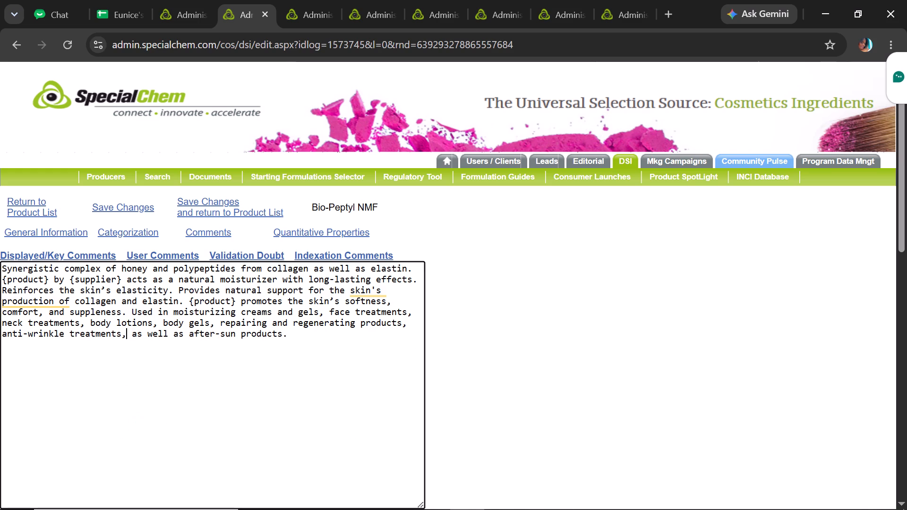
Enable Display as HTML for the Bio-Peptyl NMF key comments and save the changes.
{"action": "left_click_drag", "start_coordinate": [906, 218], "coordinate": [906, 244]}
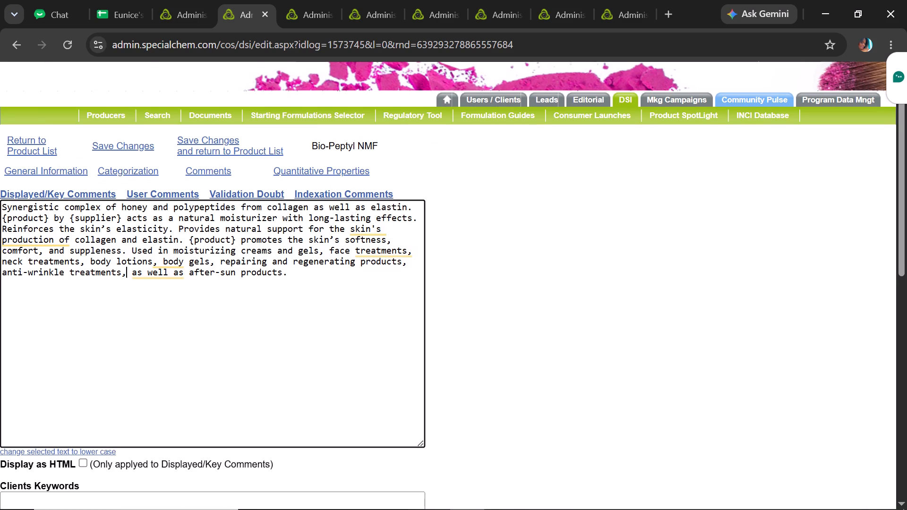
{"action": "left_click", "coordinate": [85, 461]}
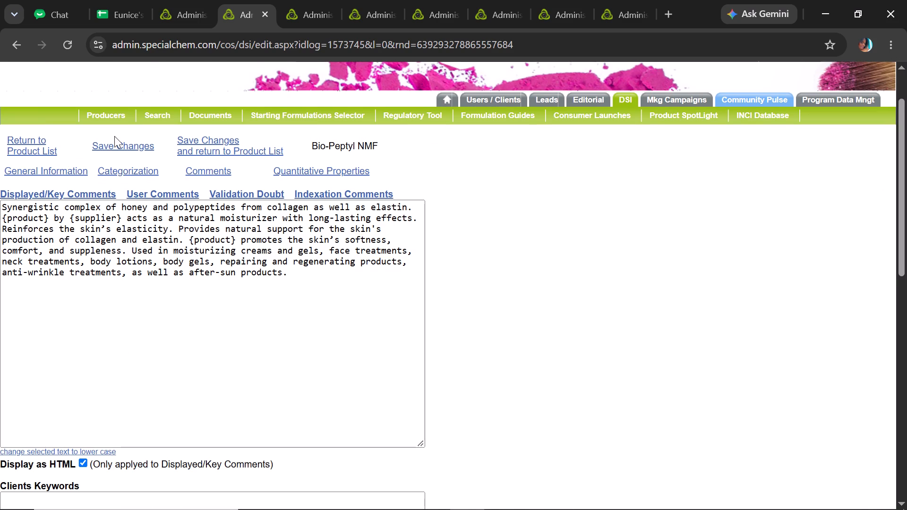
{"action": "left_click", "coordinate": [115, 142]}
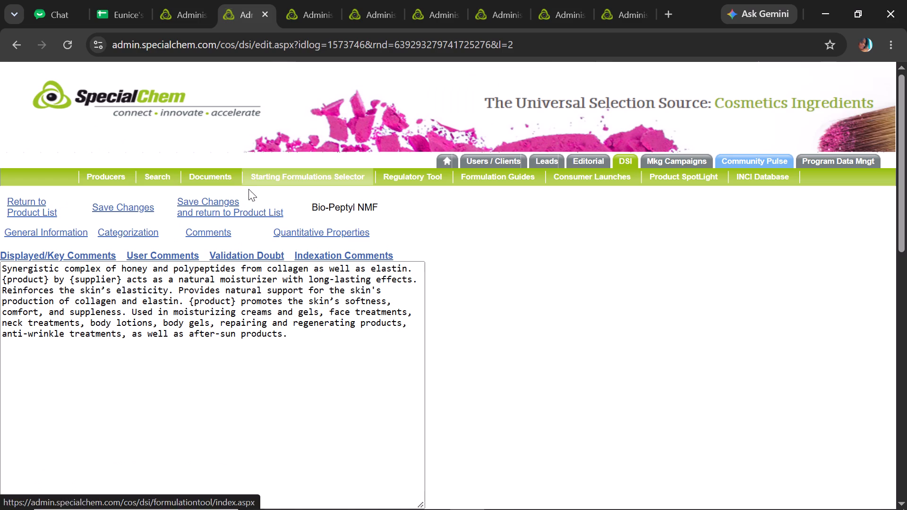
Open Bio-Peptyl NMF's quantitative properties, and save the datasheet with return to the product list.
{"action": "left_click_drag", "start_coordinate": [285, 224], "coordinate": [289, 233]}
{"action": "left_click", "coordinate": [289, 233]}
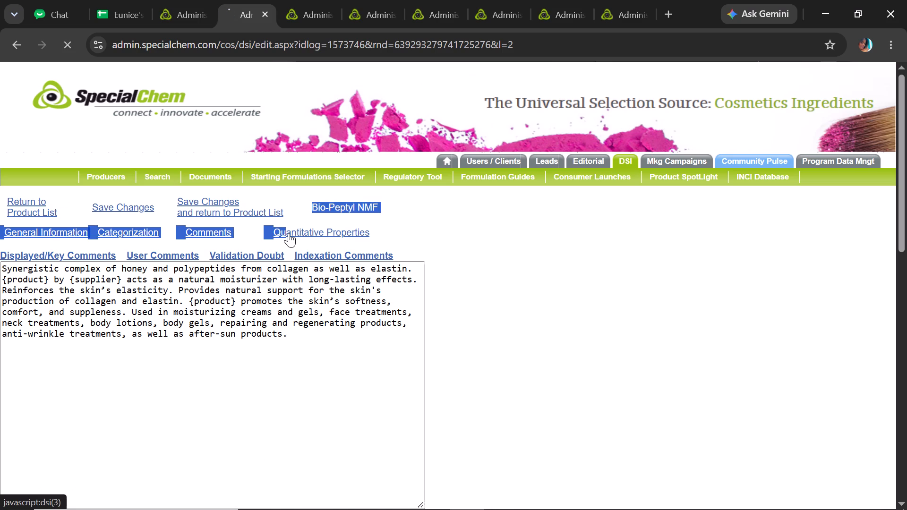
{"action": "left_click", "coordinate": [194, 207]}
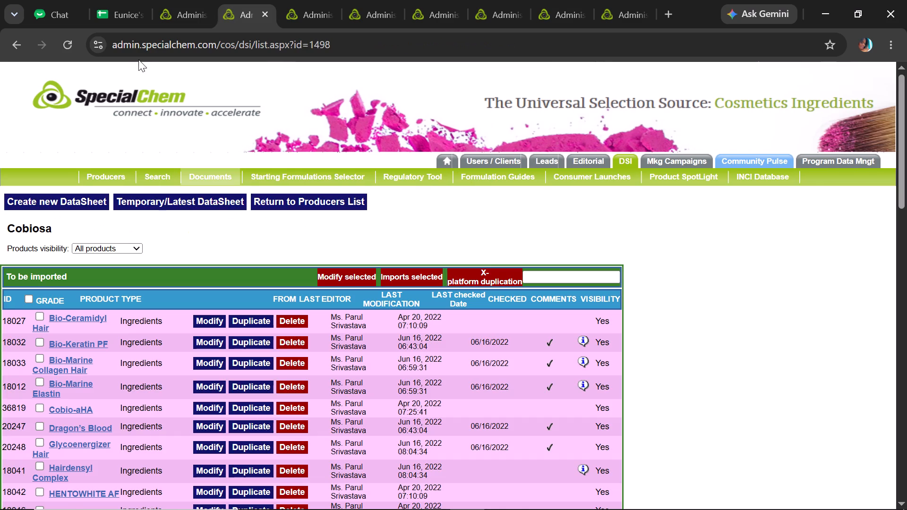
Copy the grade name Biosponge Glycoenergizer from the Cosmetics sheet of the Eunice's work spreadsheet.
{"action": "left_click", "coordinate": [112, 0]}
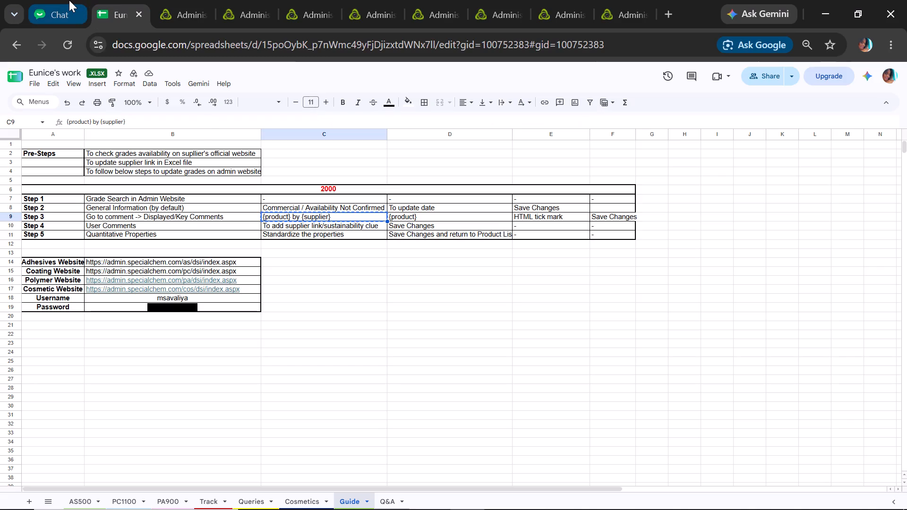
{"action": "left_click", "coordinate": [307, 504]}
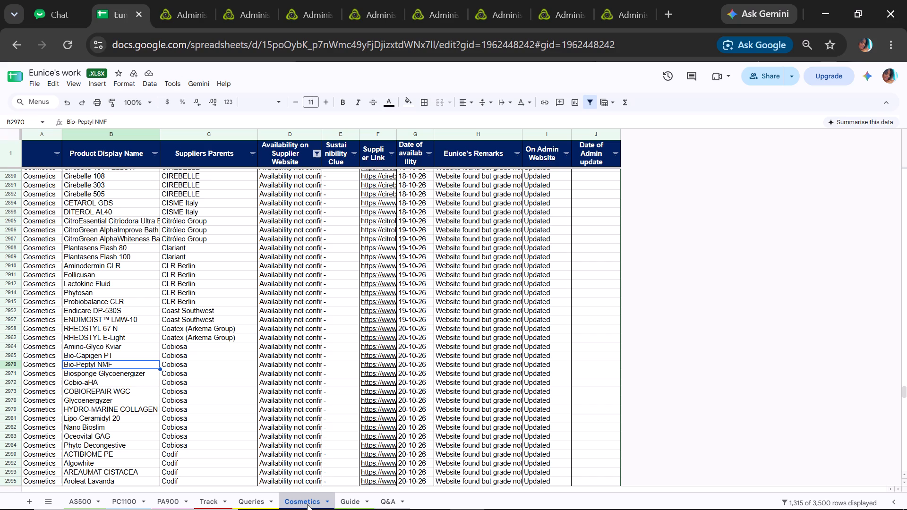
{"action": "left_click", "coordinate": [126, 376]}
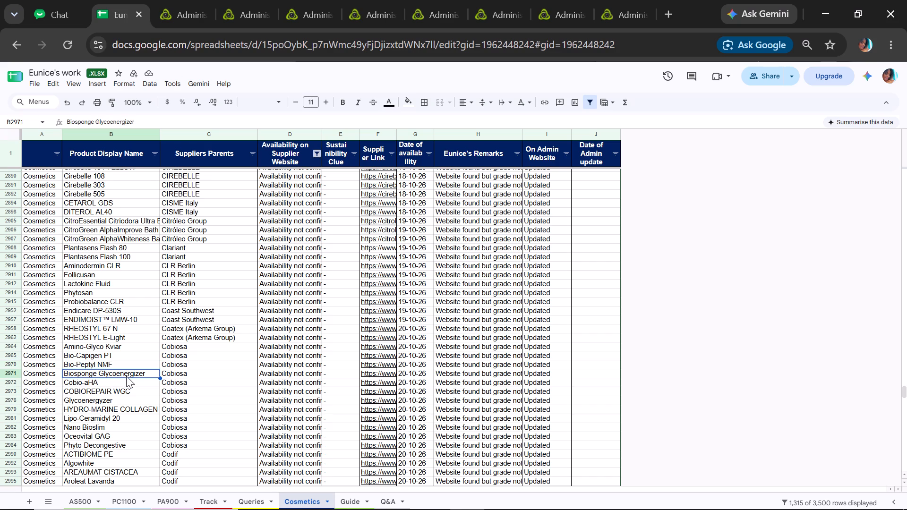
{"action": "key", "text": "ctrl+c"}
Search the SpecialChem admin site for the grade Biosponge Glycoenergizer and open its datasheet.
{"action": "left_click", "coordinate": [195, 0]}
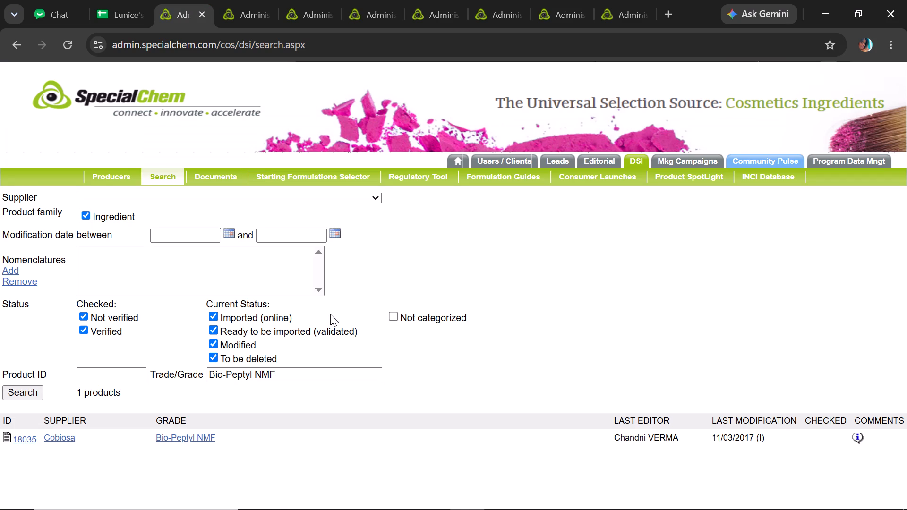
{"action": "left_click_drag", "start_coordinate": [279, 375], "coordinate": [51, 367]}
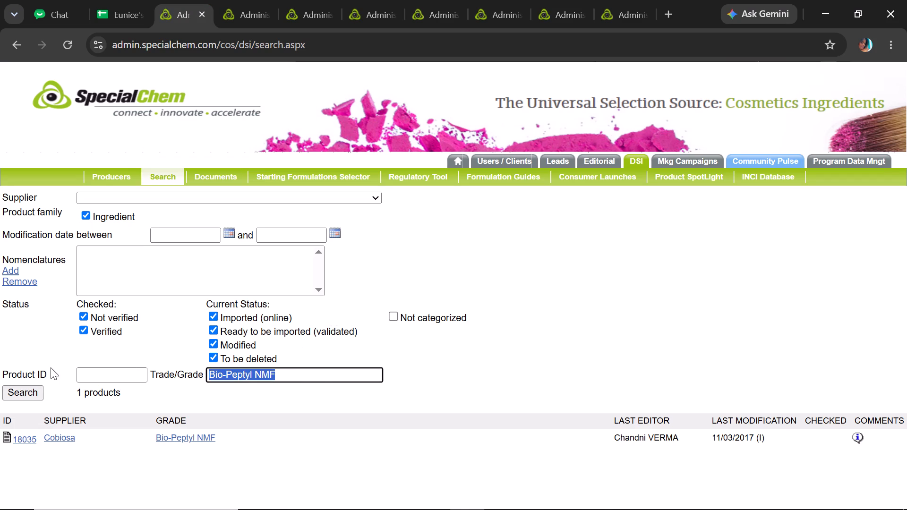
{"action": "key", "text": "ctrl+v"}
{"action": "left_click", "coordinate": [40, 389]}
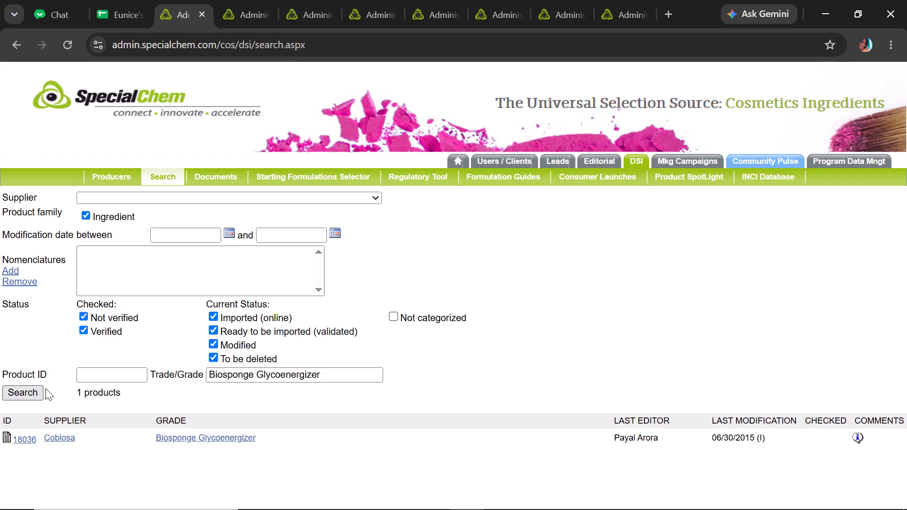
{"action": "left_click", "coordinate": [187, 441]}
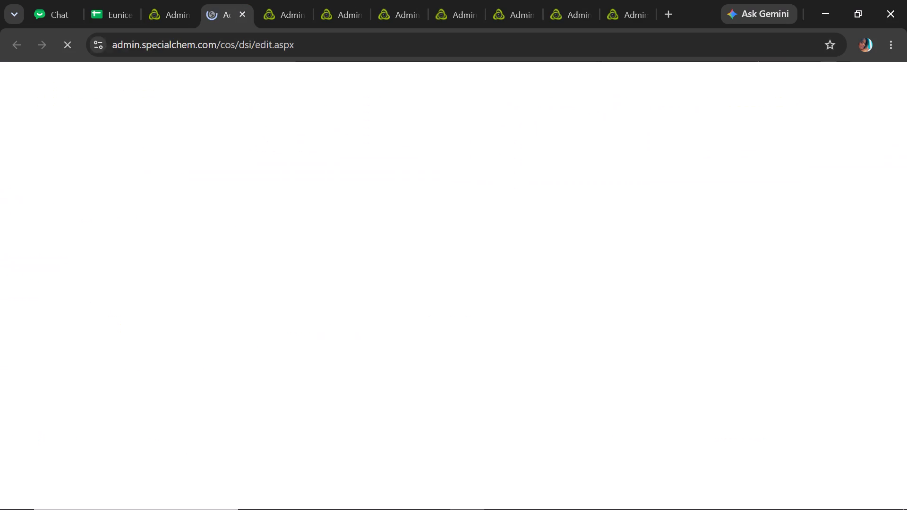
Copy the "{product} by {supplier}" placeholder text from the Guide sheet of the Eunice's work spreadsheet.
{"action": "left_click", "coordinate": [117, 0]}
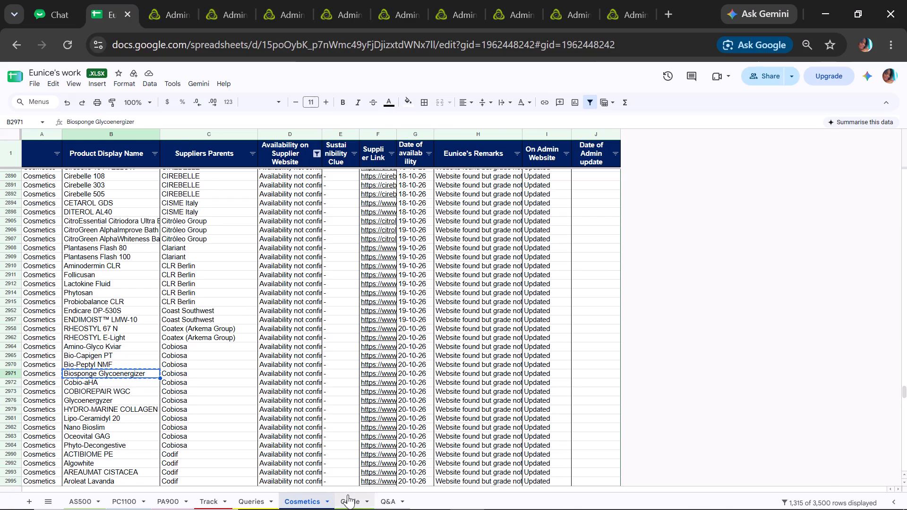
{"action": "left_click", "coordinate": [348, 494]}
{"action": "key", "text": "ctrl+c"}
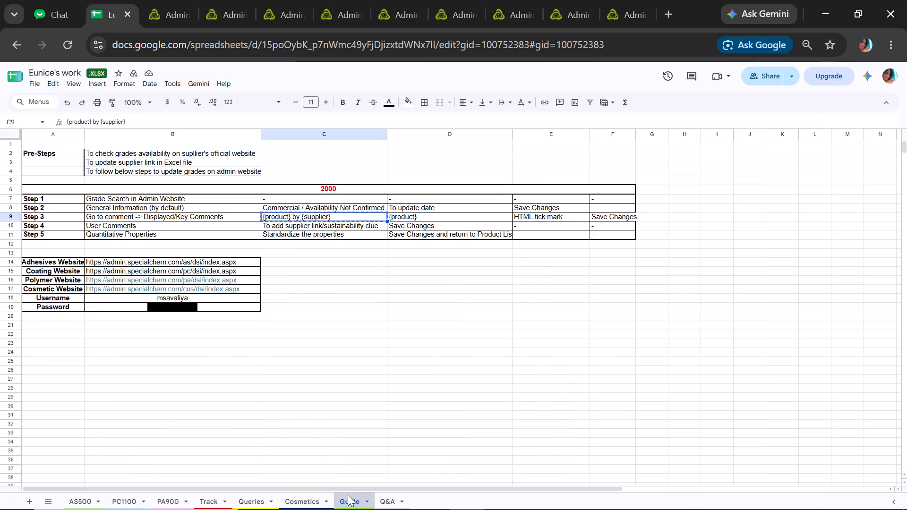
In the Biosponge Glycoenergizer datasheet, set the product status to Availability Not Confirmed and save the changes.
{"action": "left_click", "coordinate": [244, 0]}
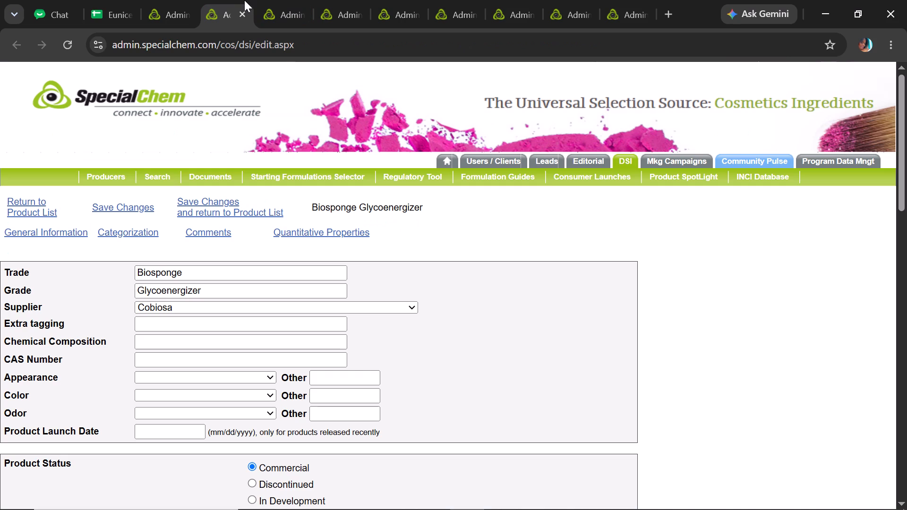
{"action": "left_click_drag", "start_coordinate": [906, 194], "coordinate": [906, 202]}
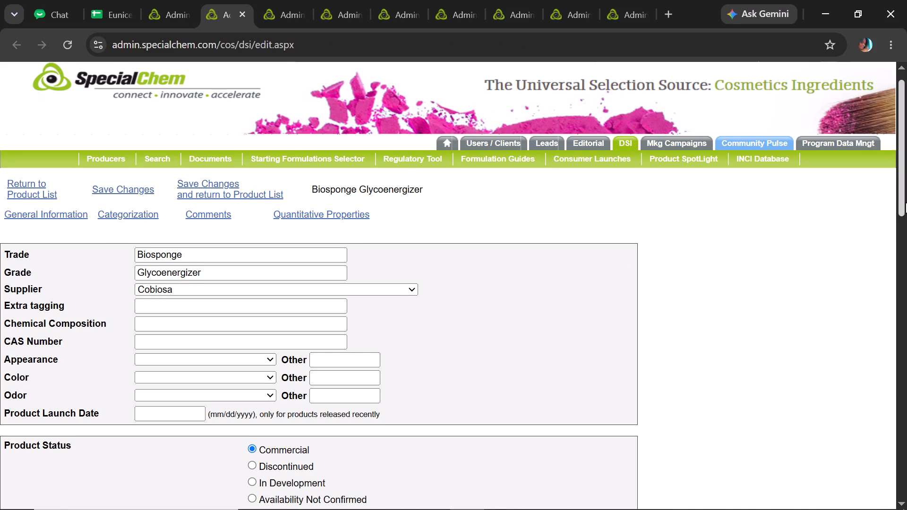
{"action": "left_click", "coordinate": [254, 488]}
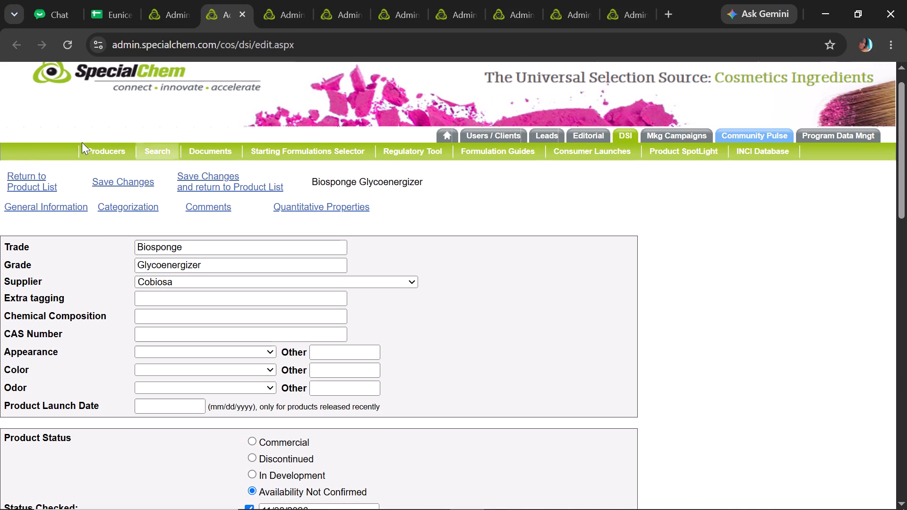
{"action": "left_click", "coordinate": [108, 181]}
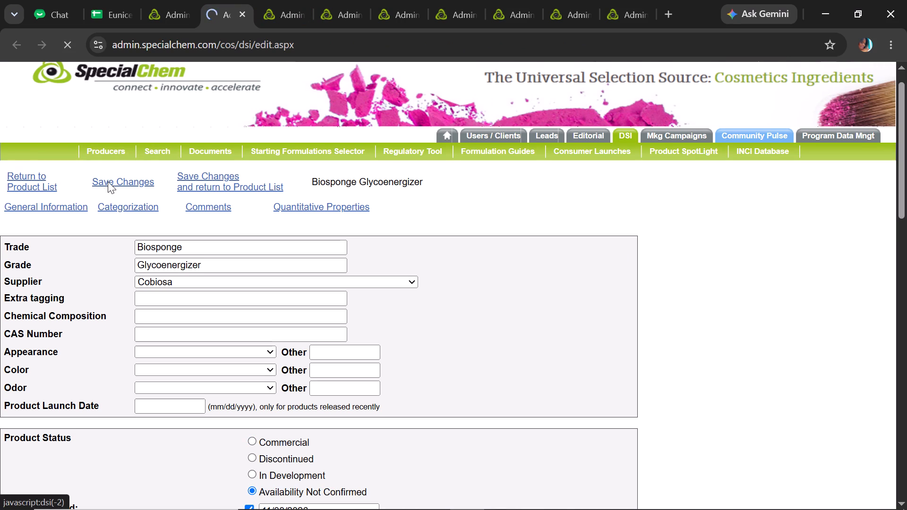
Replace the grade name opening the Biosponge Glycoenergizer key comments with "{product} by {supplier}", and copy the {product} placeholder.
{"action": "left_click", "coordinate": [213, 230]}
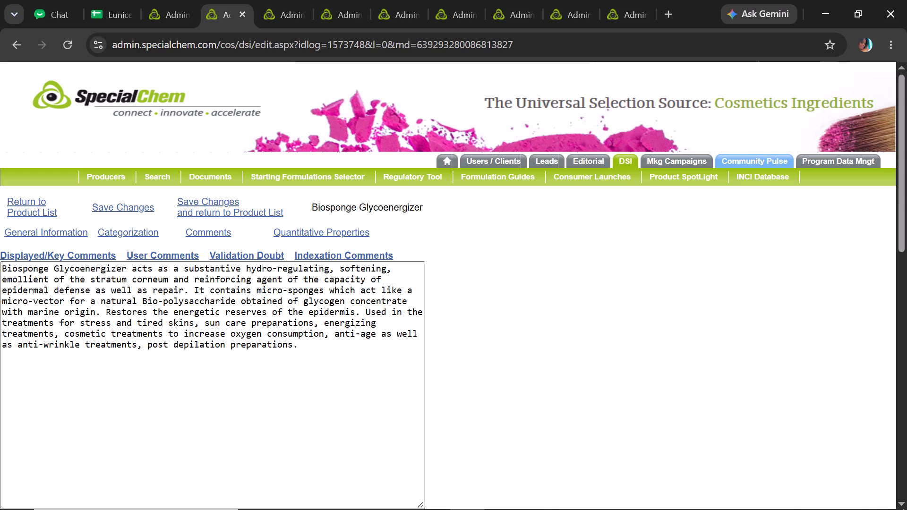
{"action": "left_click", "coordinate": [0, 269]}
{"action": "left_click", "coordinate": [0, 269]}
{"action": "left_click_drag", "start_coordinate": [0, 269], "coordinate": [66, 260]}
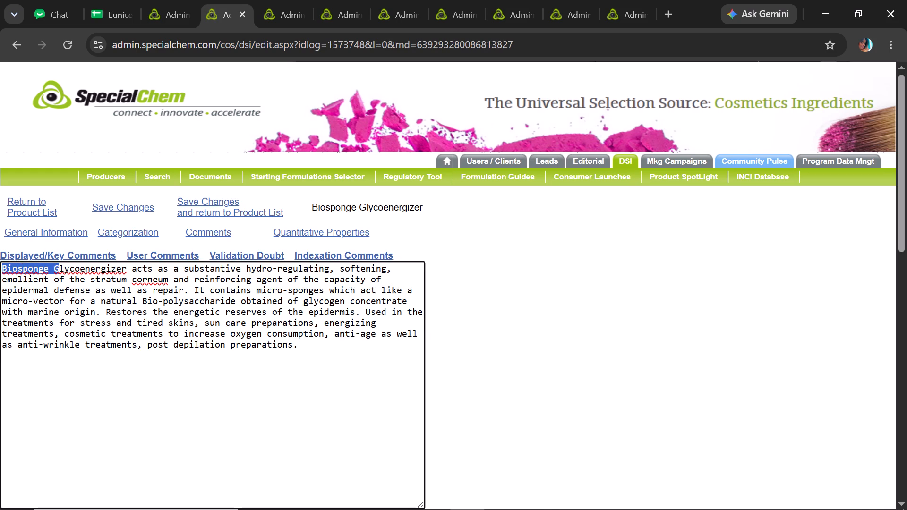
{"action": "left_click_drag", "start_coordinate": [66, 260], "coordinate": [128, 261]}
{"action": "key", "text": "ctrl+v"}
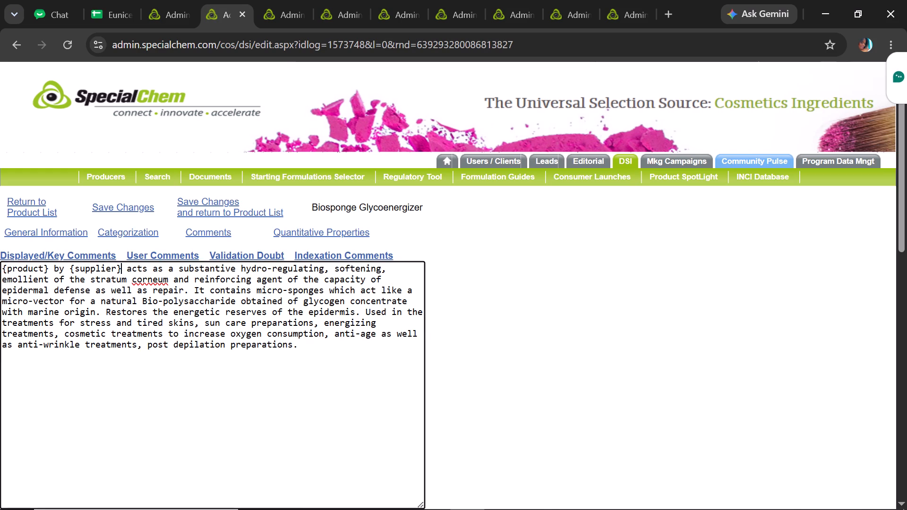
{"action": "left_click_drag", "start_coordinate": [51, 263], "coordinate": [0, 245]}
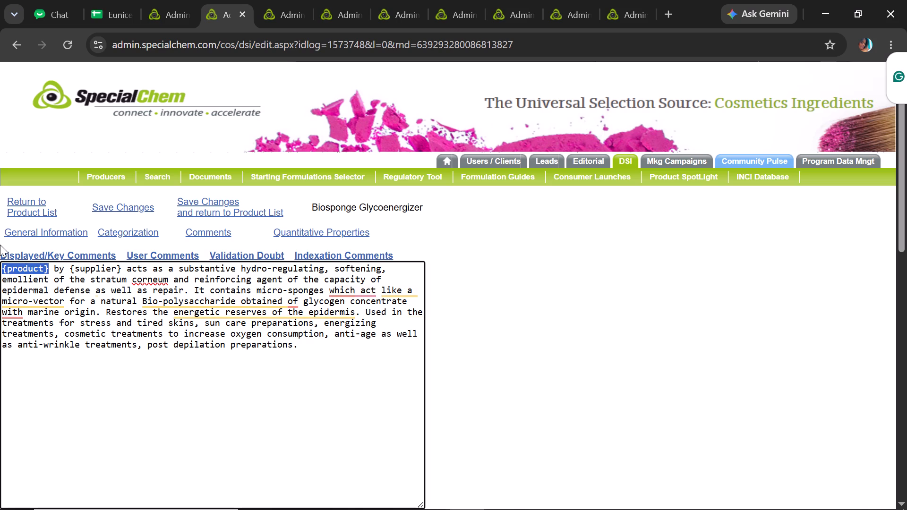
{"action": "key", "text": "ctrl+c"}
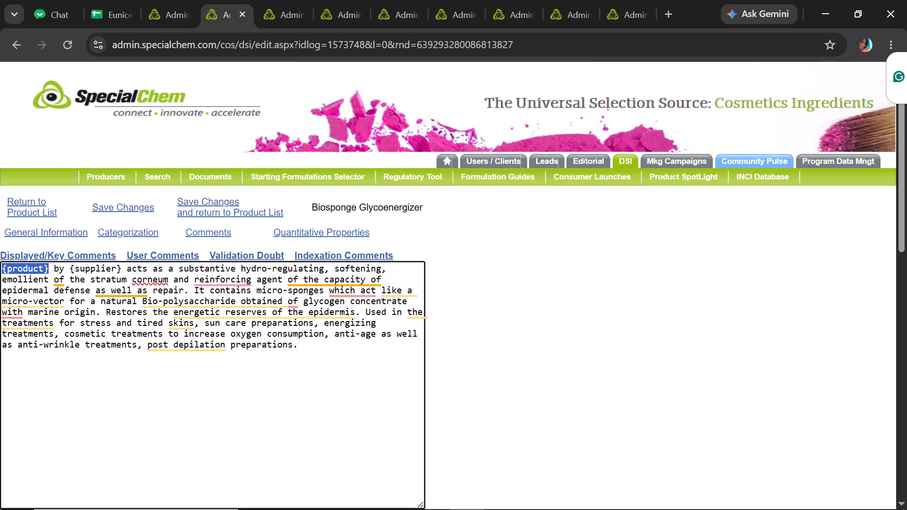
Apply the Grammarly corrections "a reinforcing agent", "that act" and "obtained from a glycogen concentrate" in the key comments.
{"action": "left_click", "coordinate": [227, 311]}
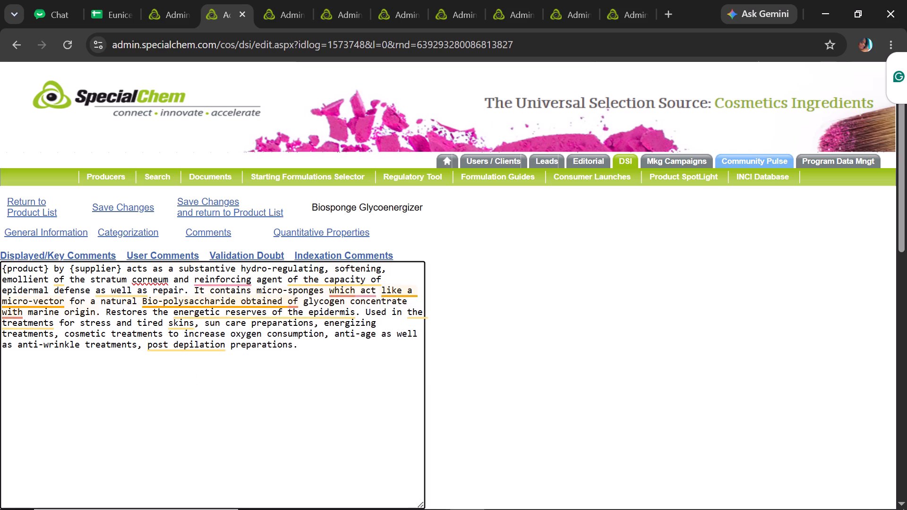
{"action": "left_click", "coordinate": [237, 298]}
{"action": "type", "text": "a"}
{"action": "key", "text": "space"}
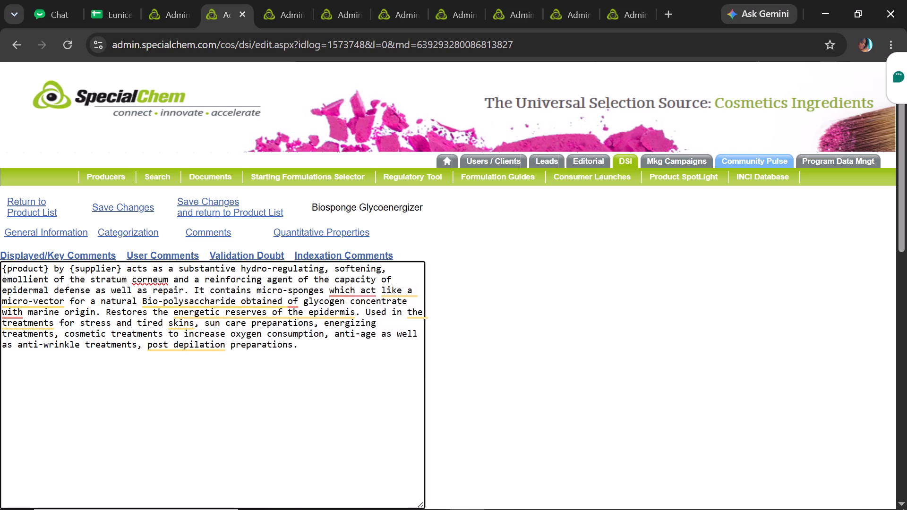
{"action": "left_click", "coordinate": [365, 321]}
{"action": "type", "text": "that"}
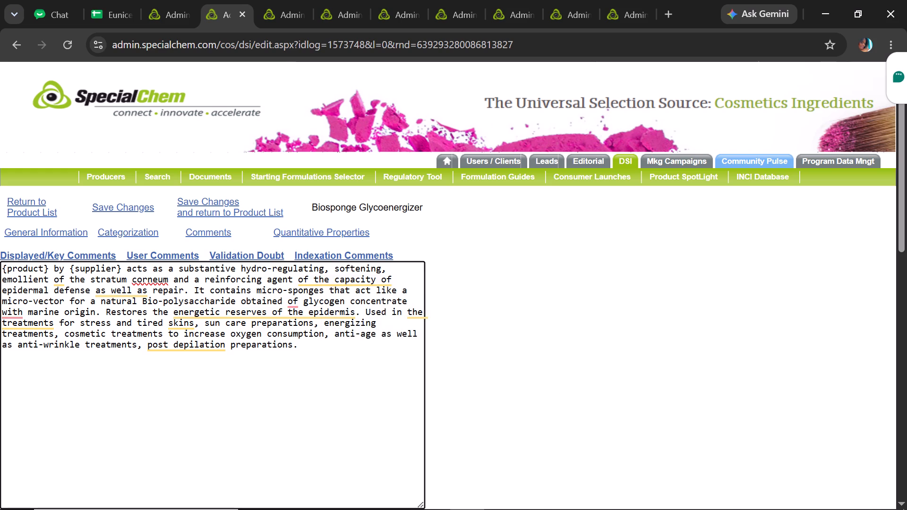
{"action": "left_click", "coordinate": [309, 317]}
{"action": "type", "text": "from a"}
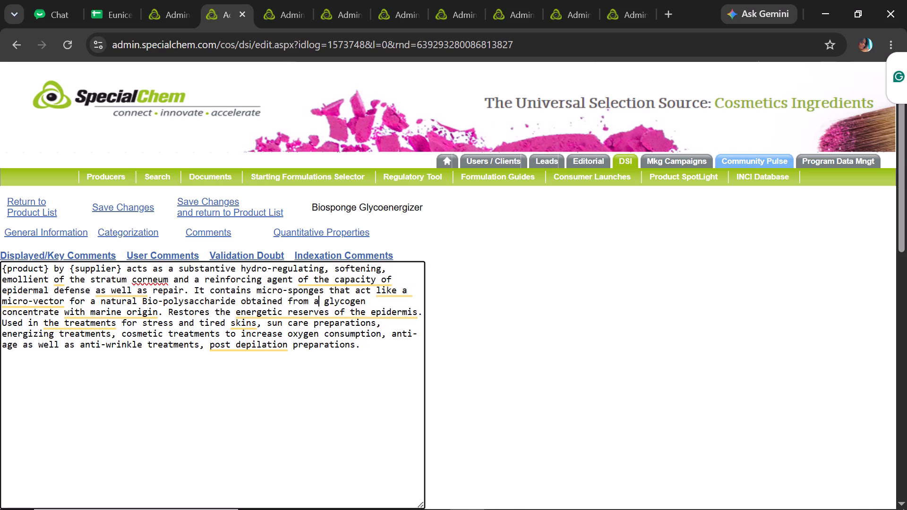
Replace "It" before "contains micro-sponges" in the key comments with a copy of the {product} placeholder.
{"action": "left_click_drag", "start_coordinate": [906, 188], "coordinate": [906, 221]}
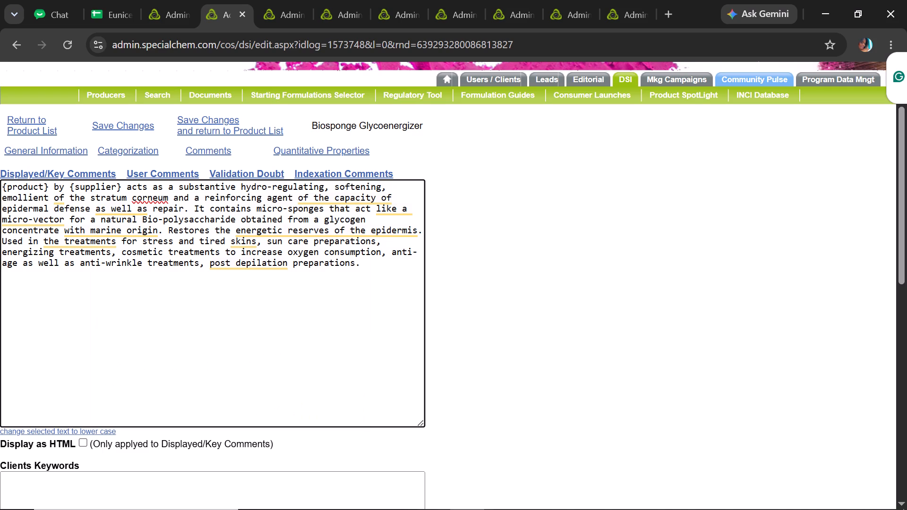
{"action": "left_click_drag", "start_coordinate": [49, 183], "coordinate": [0, 178]}
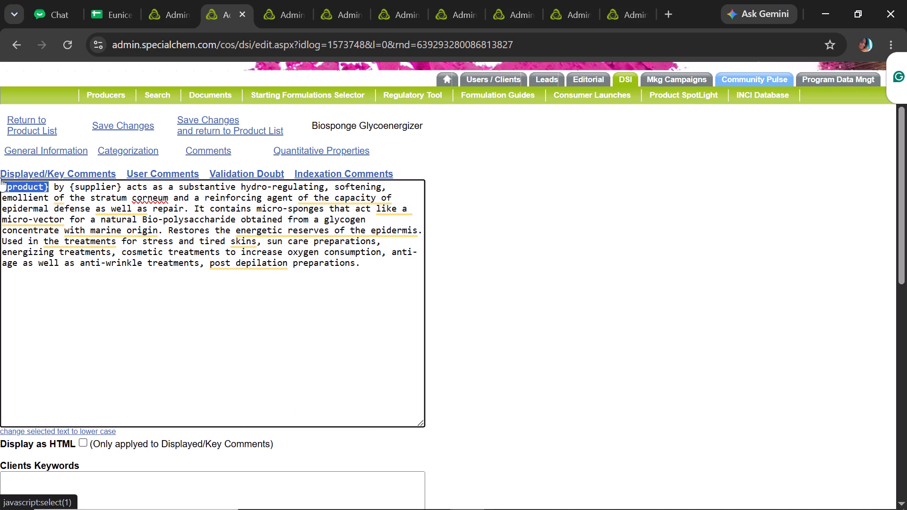
{"action": "key", "text": "ctrl+c"}
{"action": "left_click", "coordinate": [206, 210]}
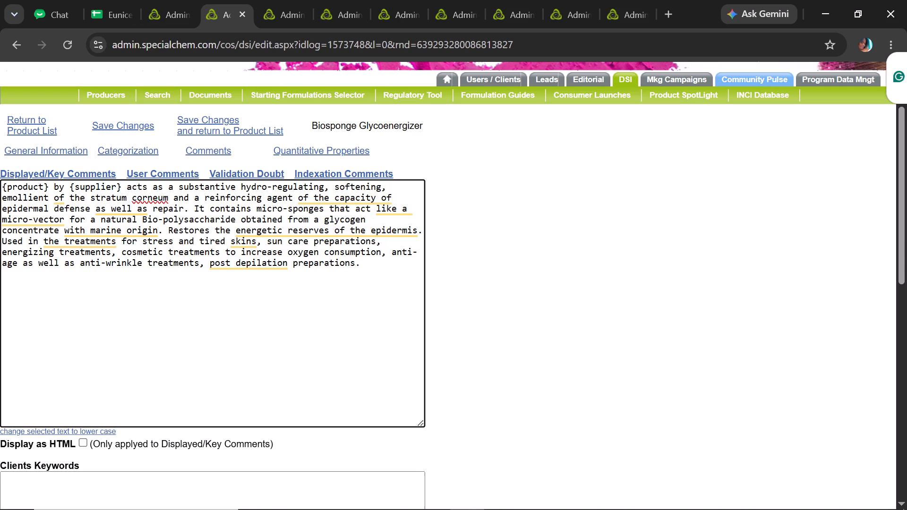
{"action": "key", "text": "BackSpace"}
{"action": "key", "text": "BackSpace"}
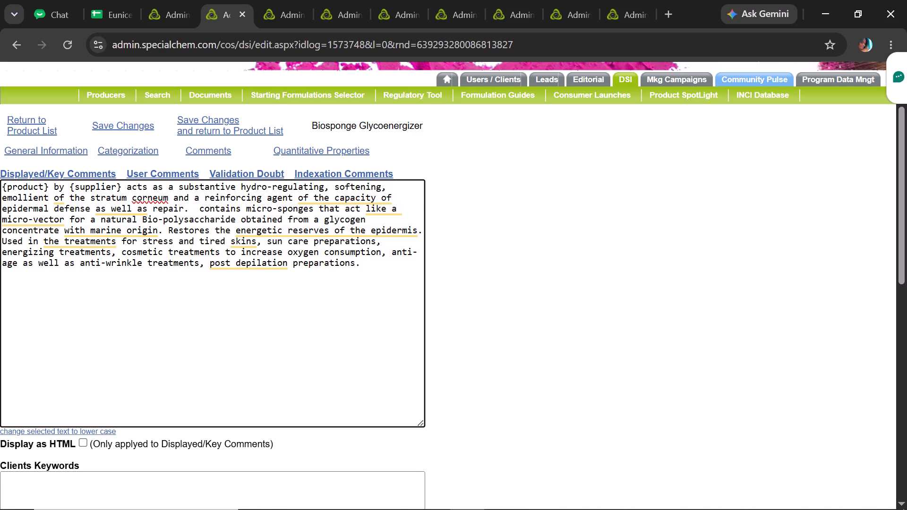
{"action": "key", "text": "ctrl+v"}
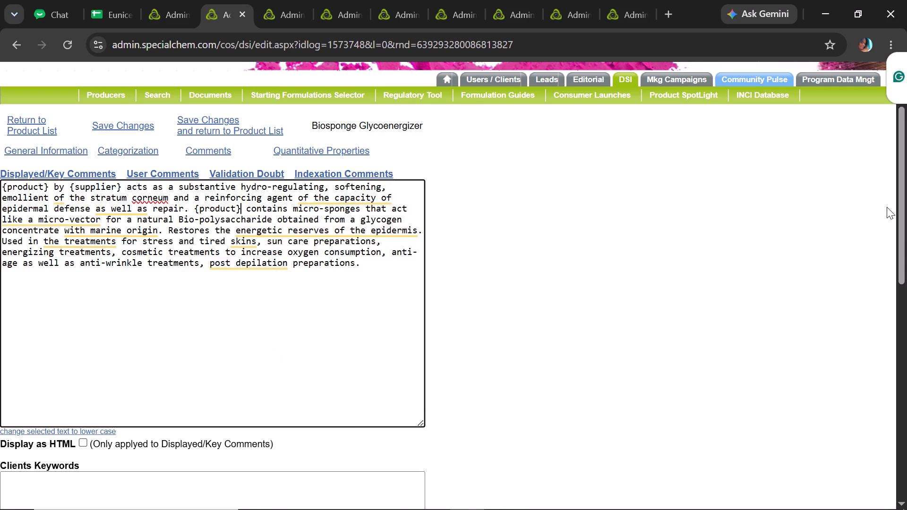
Enable Display as HTML for the Biosponge Glycoenergizer key comments and save the changes.
{"action": "left_click", "coordinate": [85, 446]}
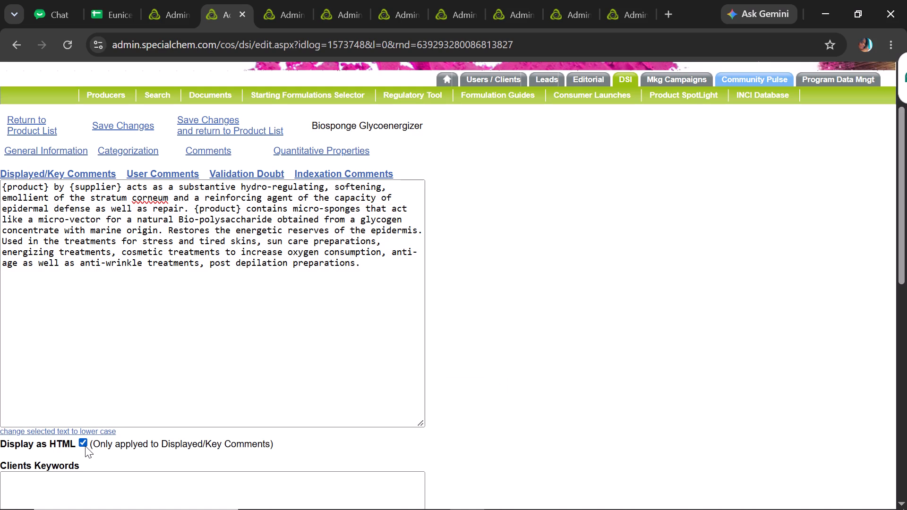
{"action": "left_click", "coordinate": [111, 123]}
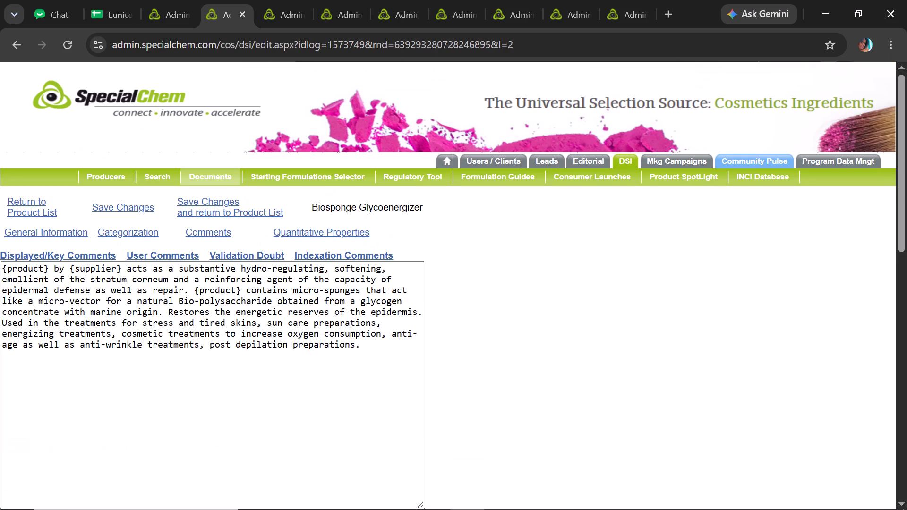
Open Biosponge Glycoenergizer's quantitative properties, and save the datasheet with return to the product list.
{"action": "left_click", "coordinate": [342, 227]}
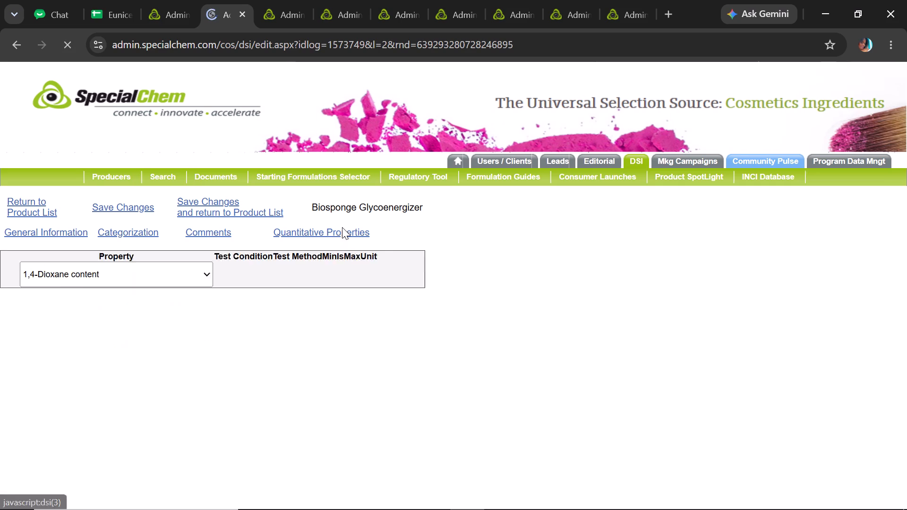
{"action": "left_click", "coordinate": [200, 204]}
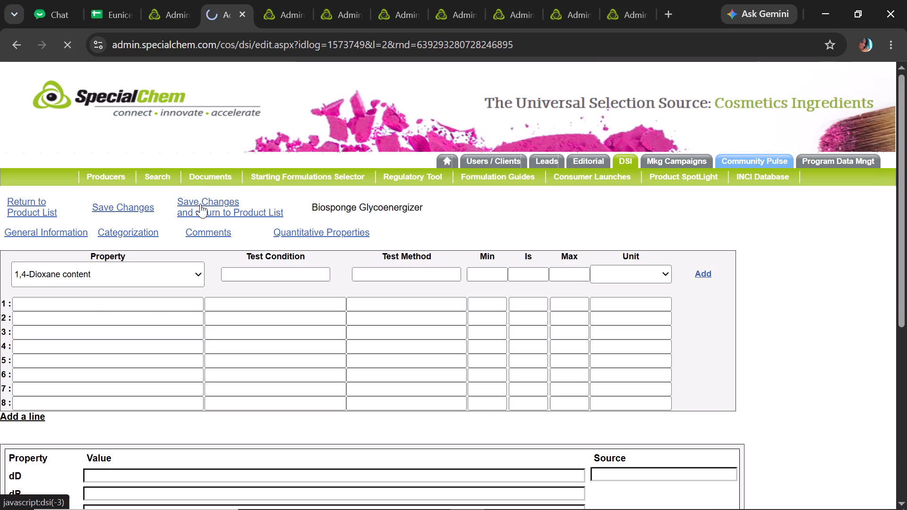
Copy the grade name Cobio-aHA from the Cosmetics sheet of the Eunice's work spreadsheet.
{"action": "left_click", "coordinate": [155, 0]}
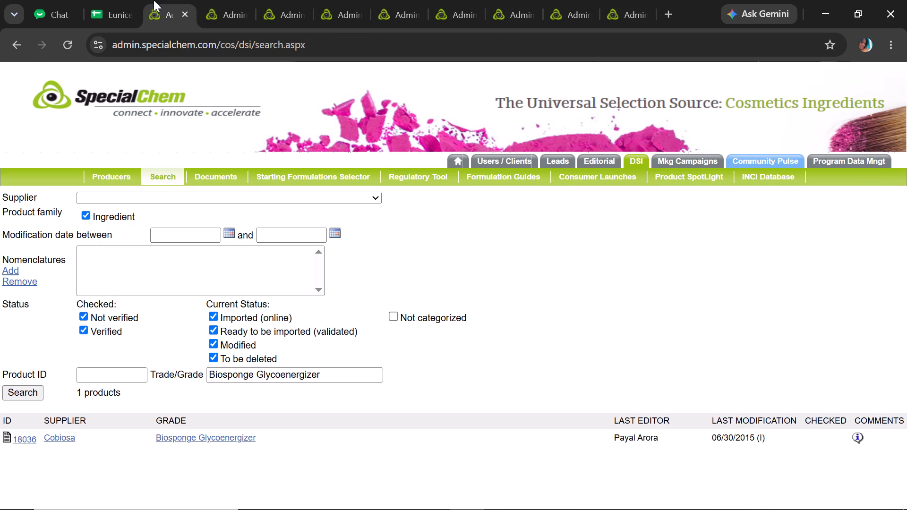
{"action": "left_click", "coordinate": [129, 0]}
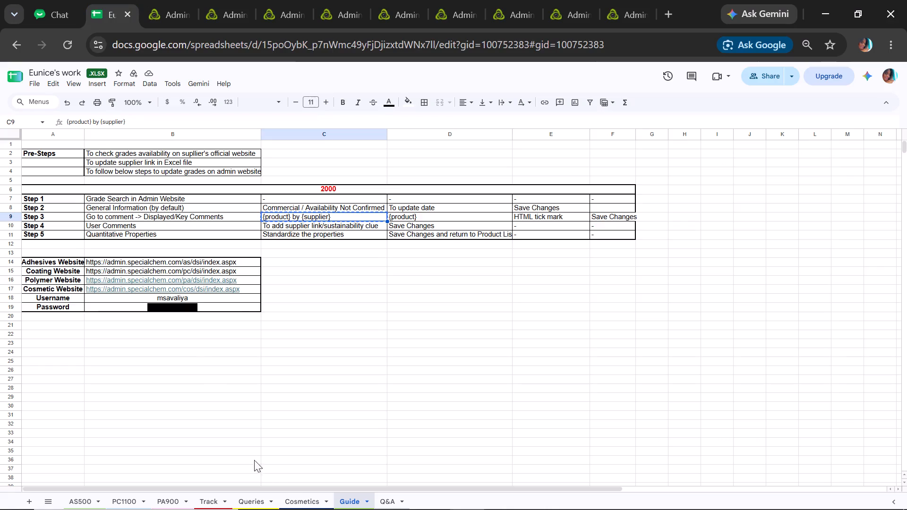
{"action": "left_click", "coordinate": [291, 497]}
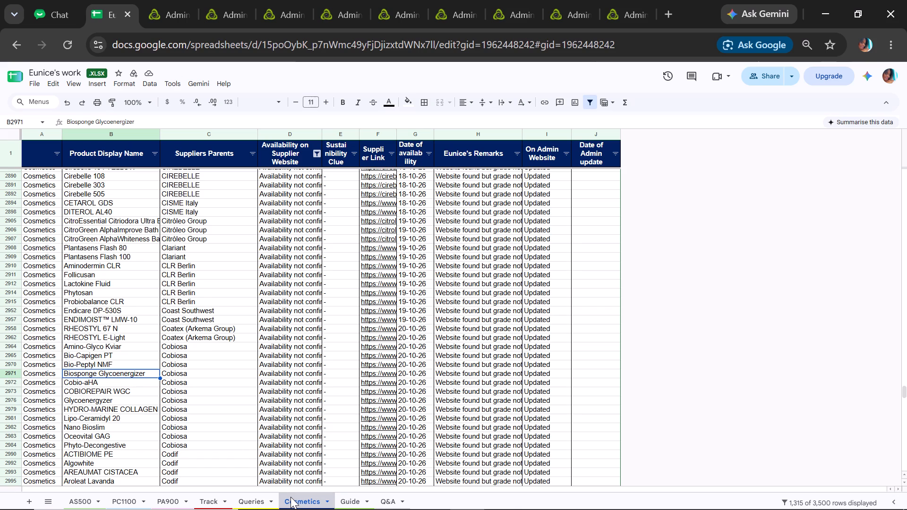
{"action": "key", "text": "Down"}
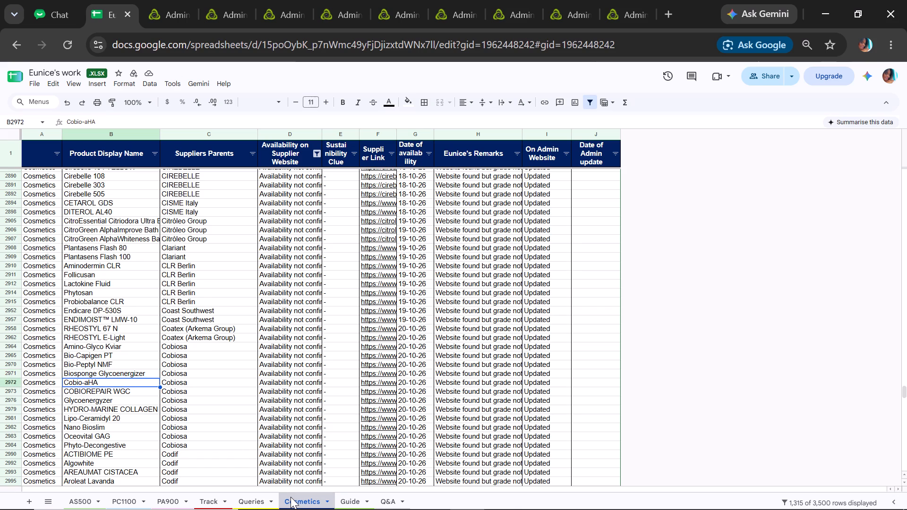
{"action": "key", "text": "ctrl+c"}
Search the SpecialChem admin site for the copied grade Cobio-aHA and open its datasheet.
{"action": "left_click", "coordinate": [232, 3]}
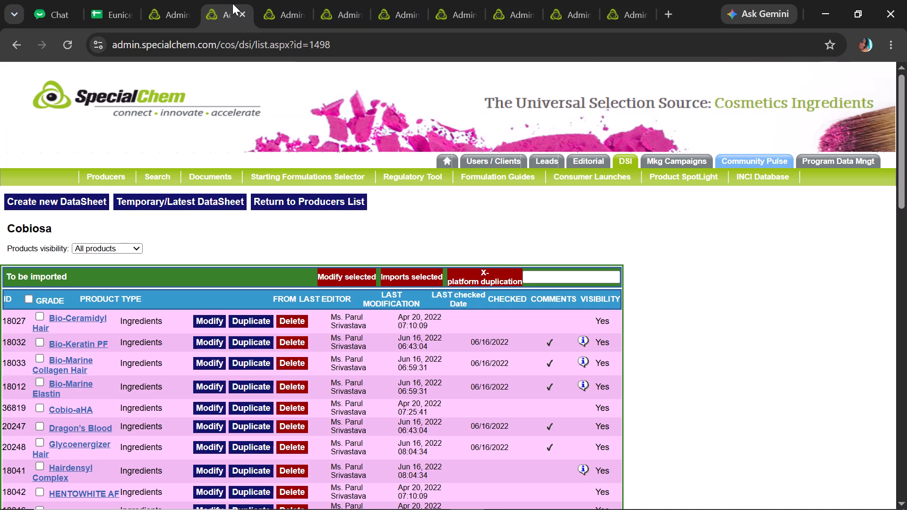
{"action": "left_click", "coordinate": [169, 0]}
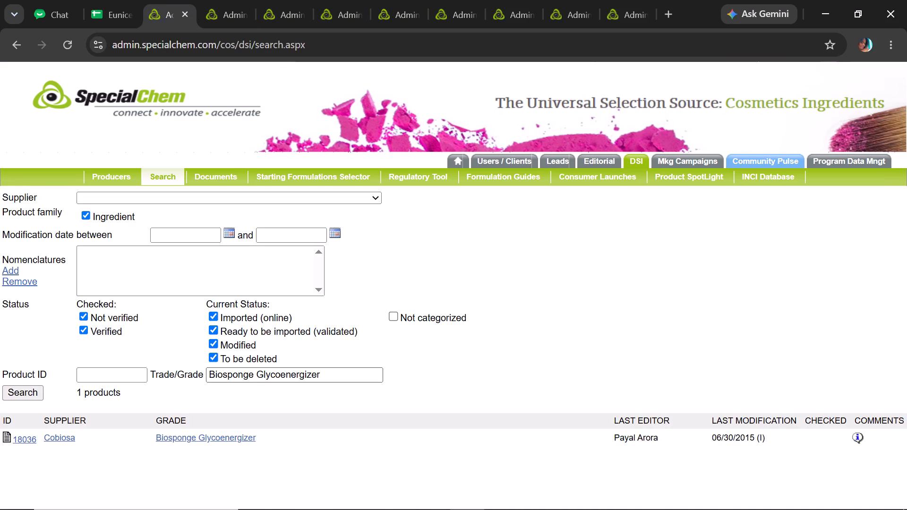
{"action": "left_click_drag", "start_coordinate": [342, 372], "coordinate": [150, 374]}
{"action": "key", "text": "ctrl+v"}
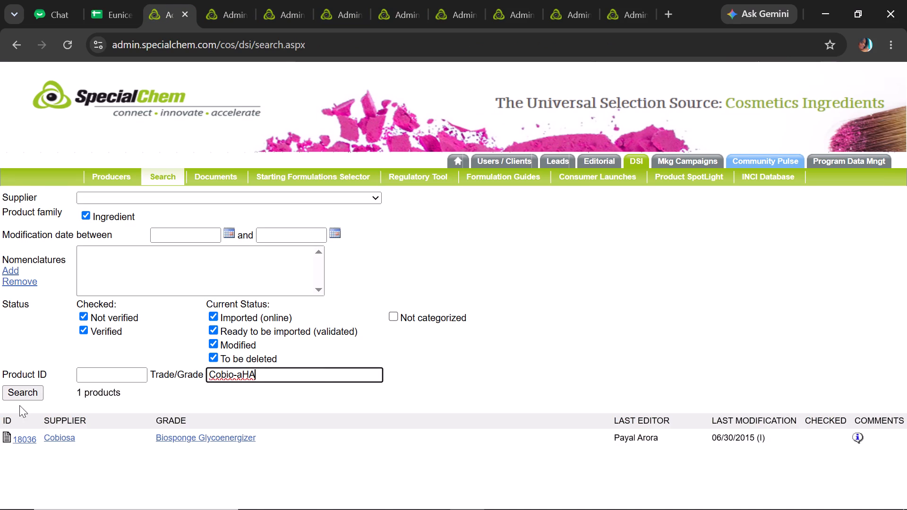
{"action": "left_click", "coordinate": [12, 394]}
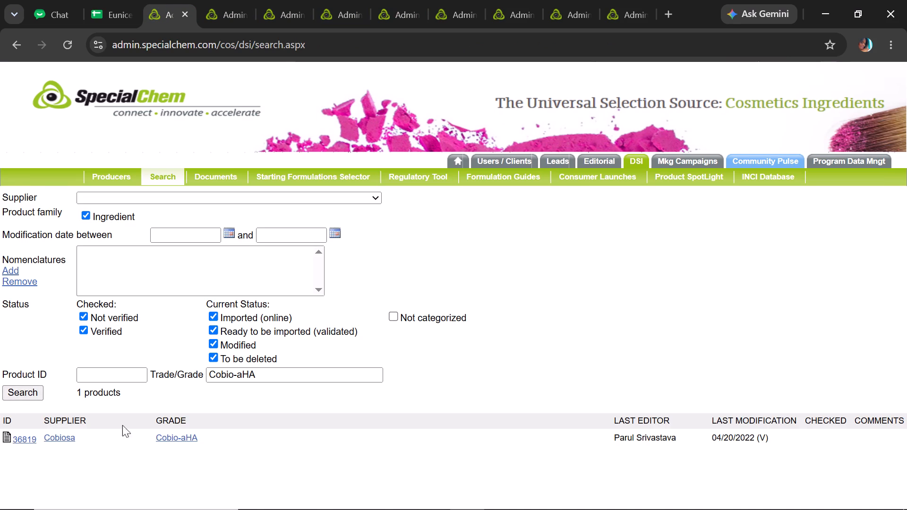
{"action": "left_click", "coordinate": [193, 434]}
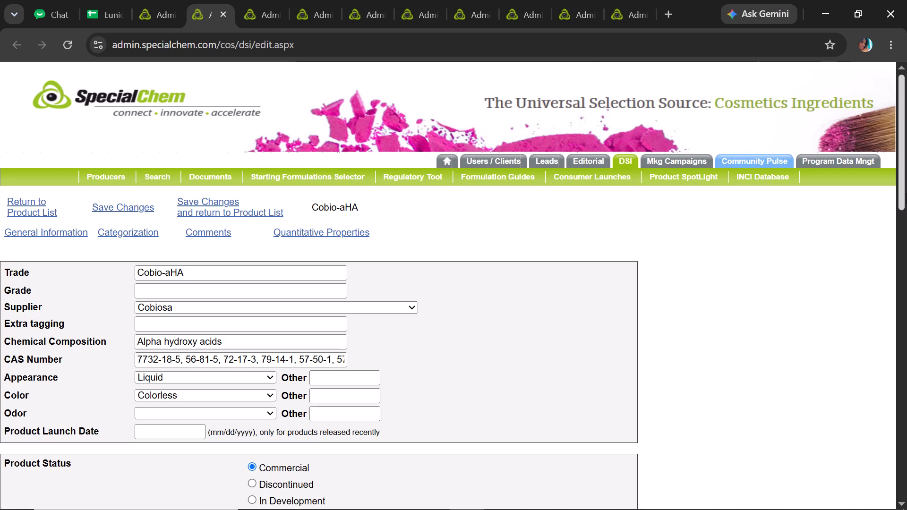
Set the Cobio-aHA product status to Availability Not Confirmed and save the changes.
{"action": "left_click_drag", "start_coordinate": [906, 188], "coordinate": [906, 197]}
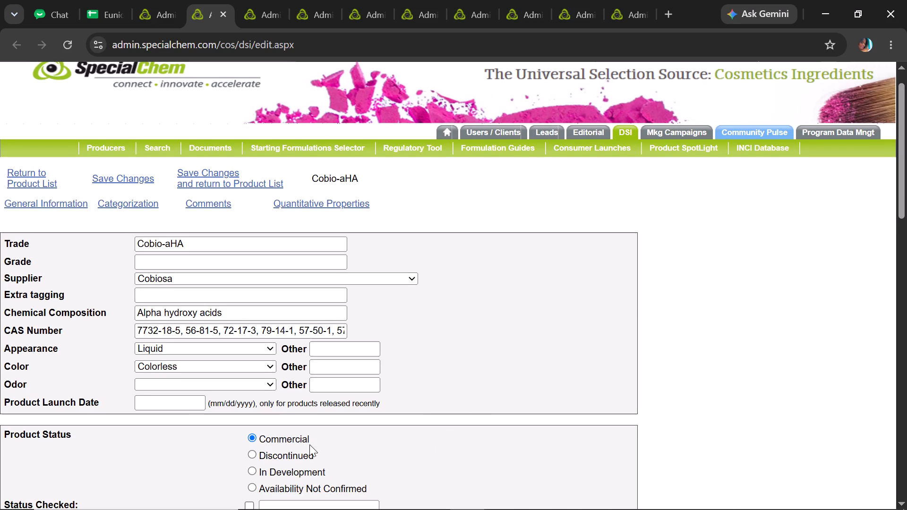
{"action": "left_click", "coordinate": [254, 488]}
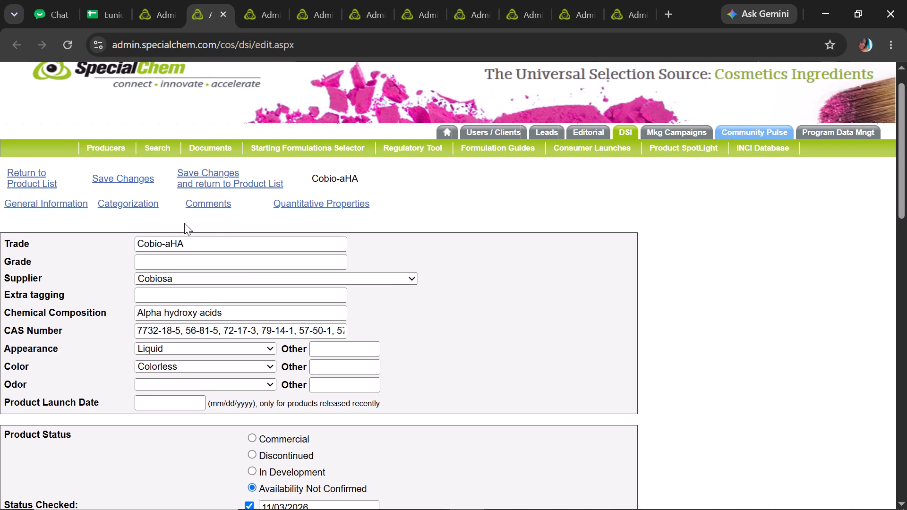
{"action": "left_click", "coordinate": [126, 173]}
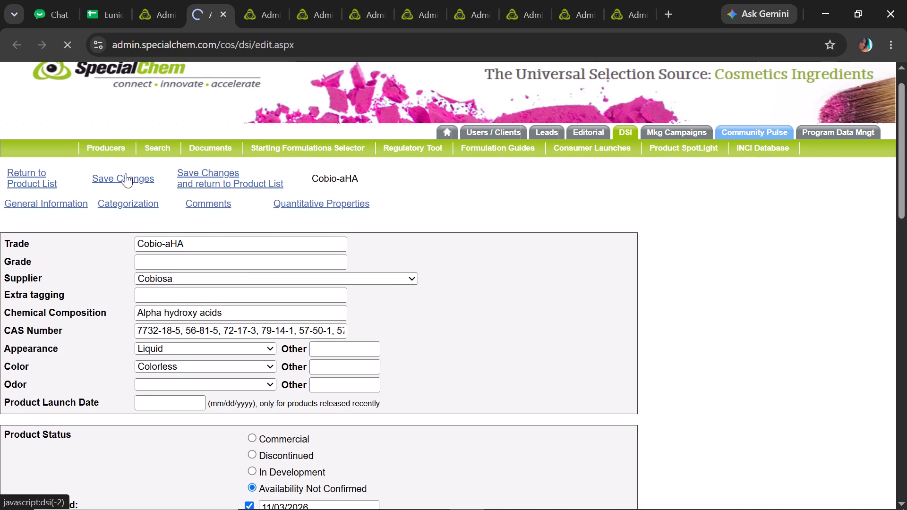
Replace "Cobio-aHA by Cobiosa" in the key comments with "{product} by {supplier}" copied from the Guide sheet.
{"action": "left_click", "coordinate": [202, 234]}
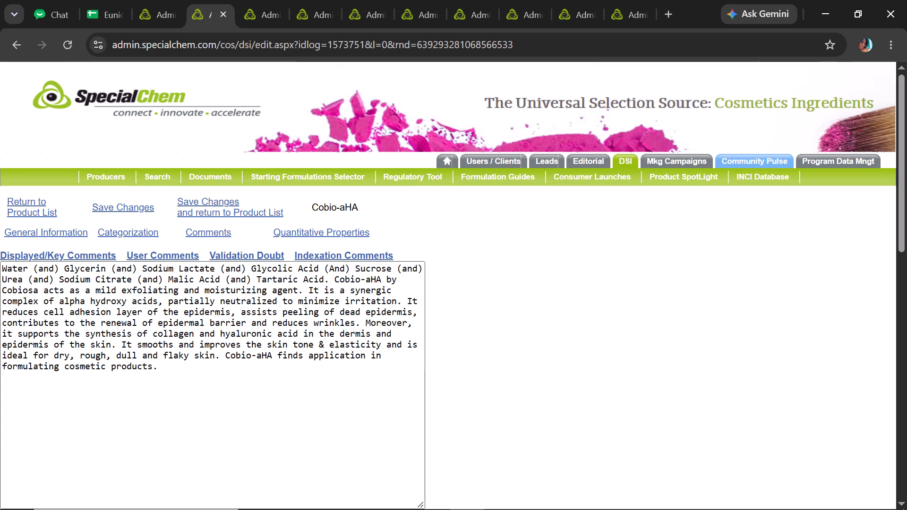
{"action": "double_click", "coordinate": [336, 278]}
{"action": "left_click", "coordinate": [336, 278]}
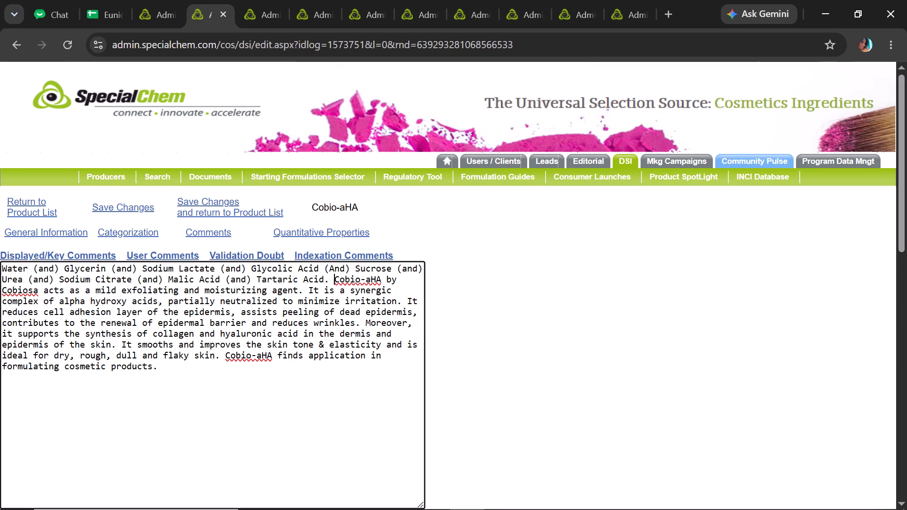
{"action": "left_click", "coordinate": [117, 0]}
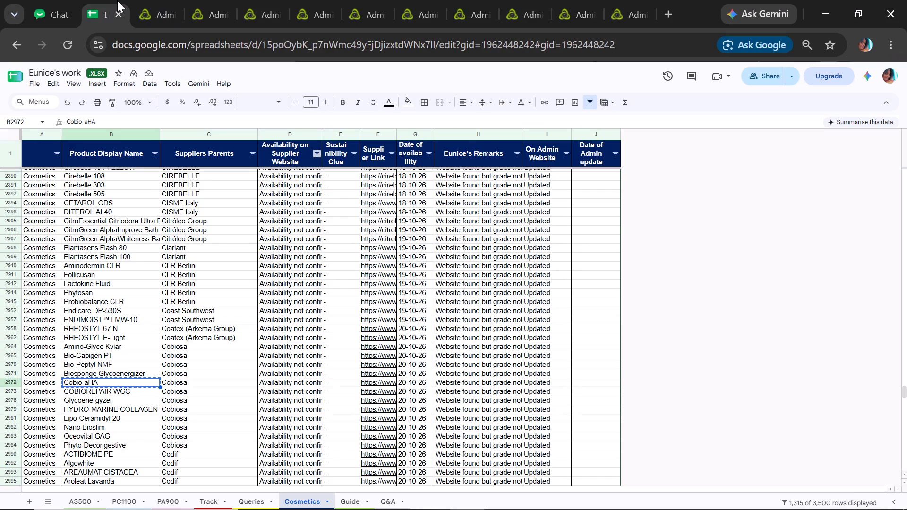
{"action": "left_click", "coordinate": [351, 498]}
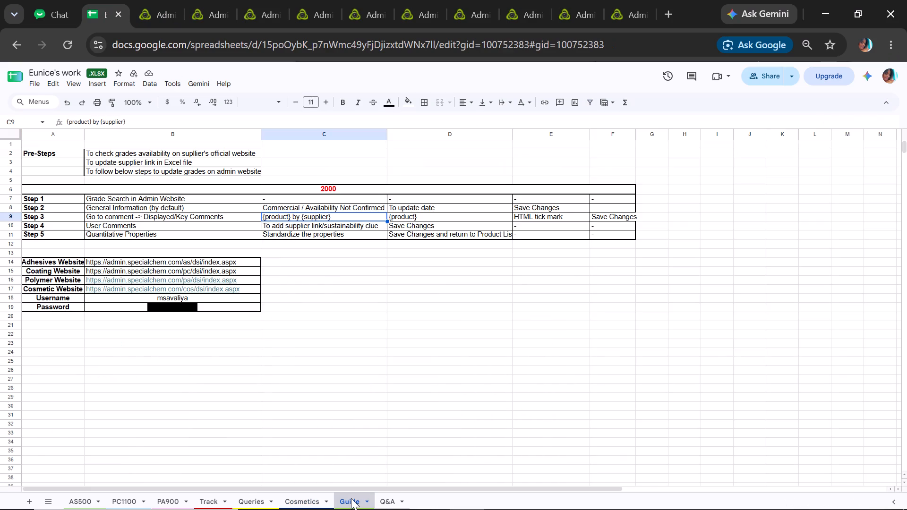
{"action": "key", "text": "ctrl+c"}
{"action": "left_click", "coordinate": [200, 0]}
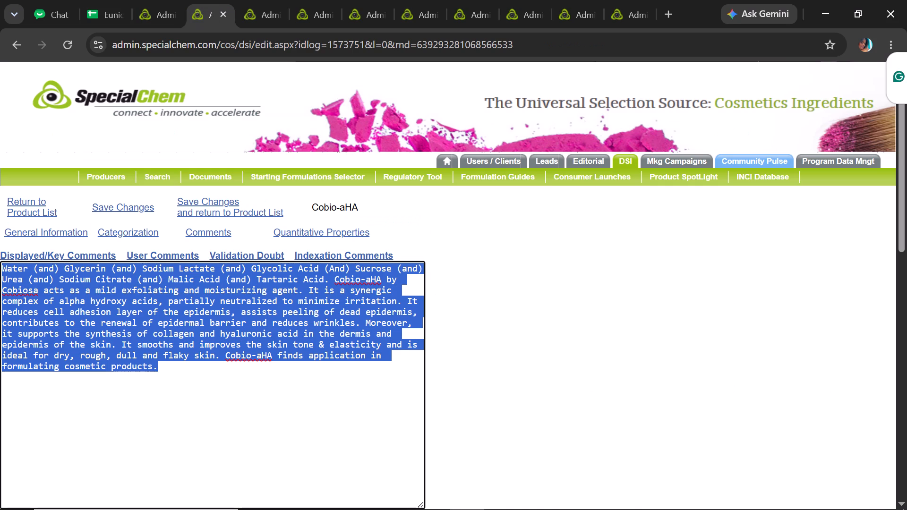
{"action": "left_click", "coordinate": [334, 277]}
{"action": "left_click", "coordinate": [334, 277]}
{"action": "left_click_drag", "start_coordinate": [334, 277], "coordinate": [43, 291]}
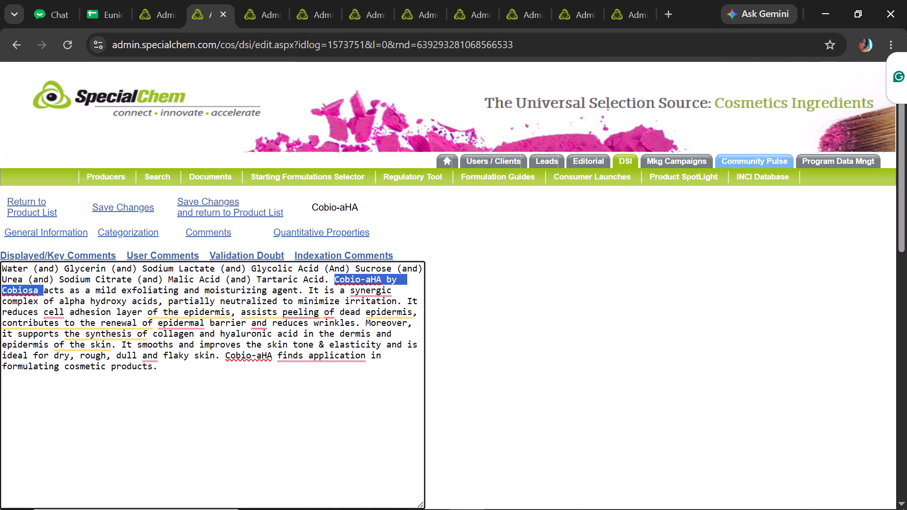
{"action": "left_click_drag", "start_coordinate": [43, 291], "coordinate": [40, 291]}
{"action": "key", "text": "ctrl+v"}
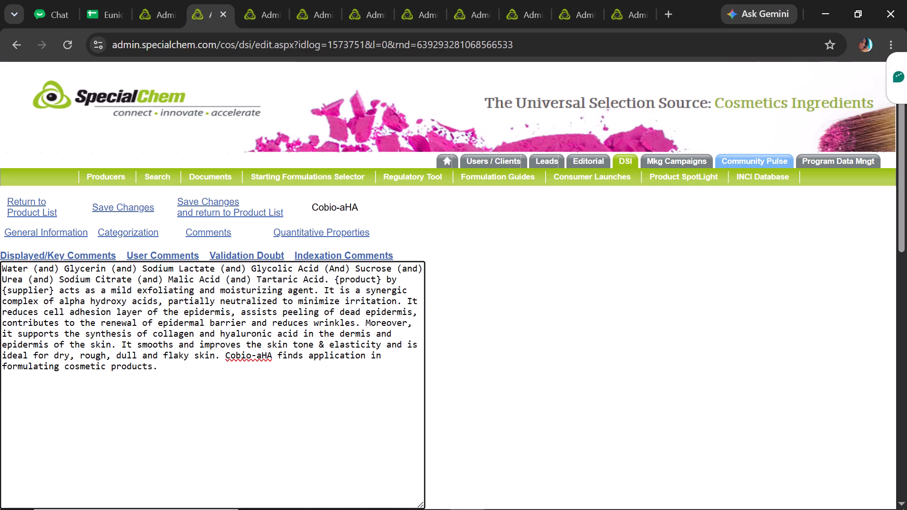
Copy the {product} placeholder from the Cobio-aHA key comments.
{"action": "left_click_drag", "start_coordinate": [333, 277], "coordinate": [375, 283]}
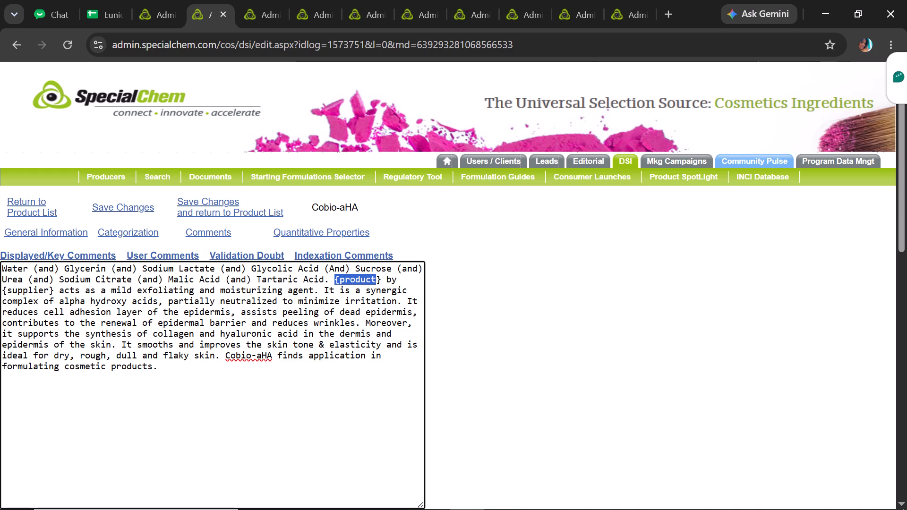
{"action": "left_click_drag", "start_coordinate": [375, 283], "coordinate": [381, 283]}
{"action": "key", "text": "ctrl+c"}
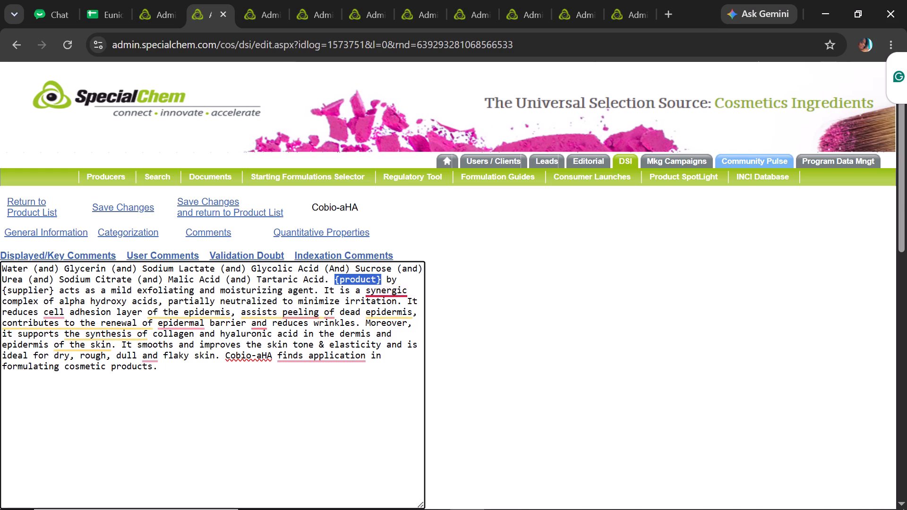
Correct "synergic" to "synergistic" and delete "of" after "peeling" in the key comments using the Grammarly suggestions.
{"action": "left_click", "coordinate": [402, 313]}
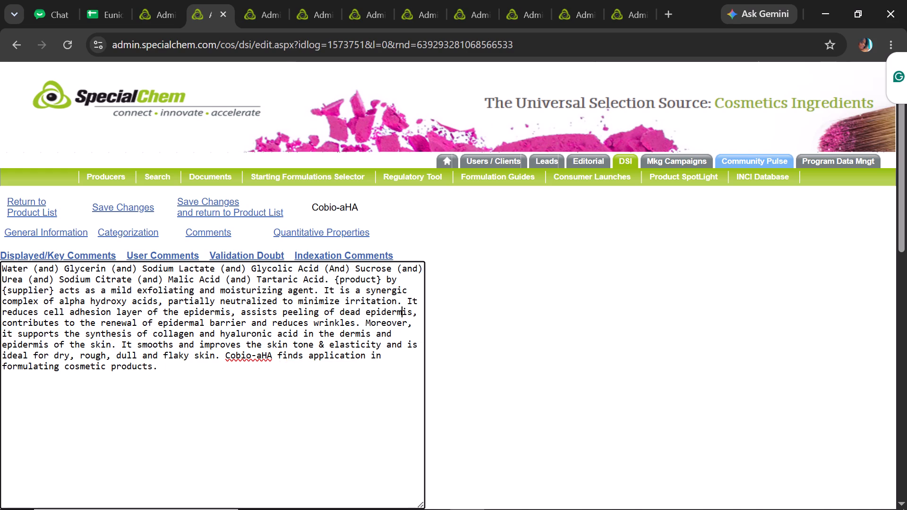
{"action": "left_click", "coordinate": [400, 317]}
{"action": "type", "text": "synergistic"}
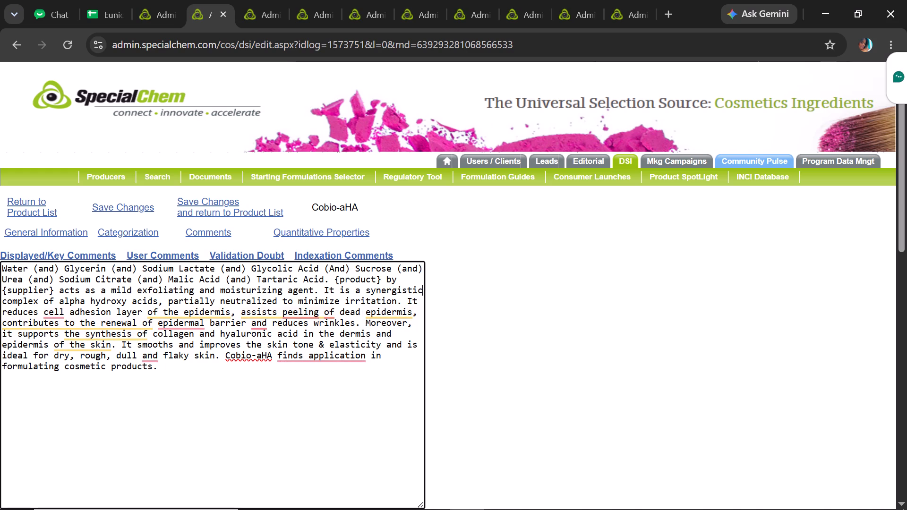
{"action": "left_click", "coordinate": [334, 325]}
{"action": "key", "text": "BackSpace"}
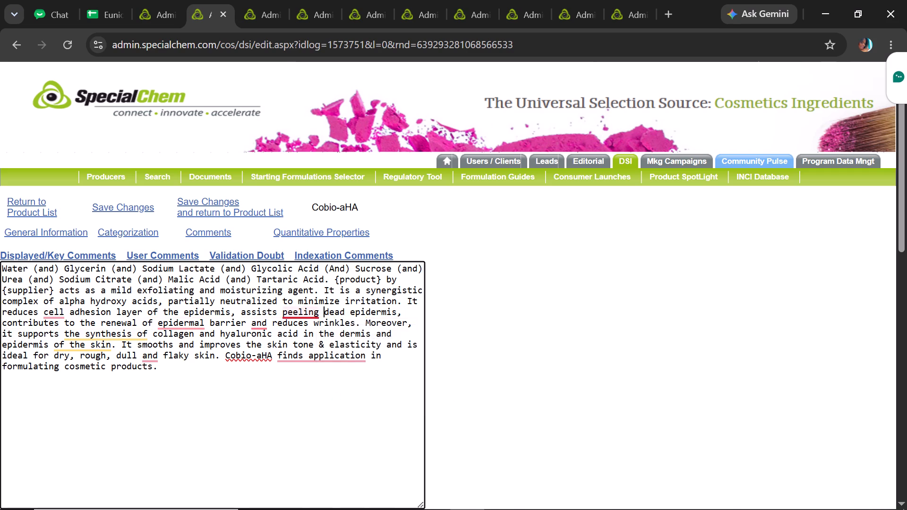
{"action": "left_click", "coordinate": [293, 316]}
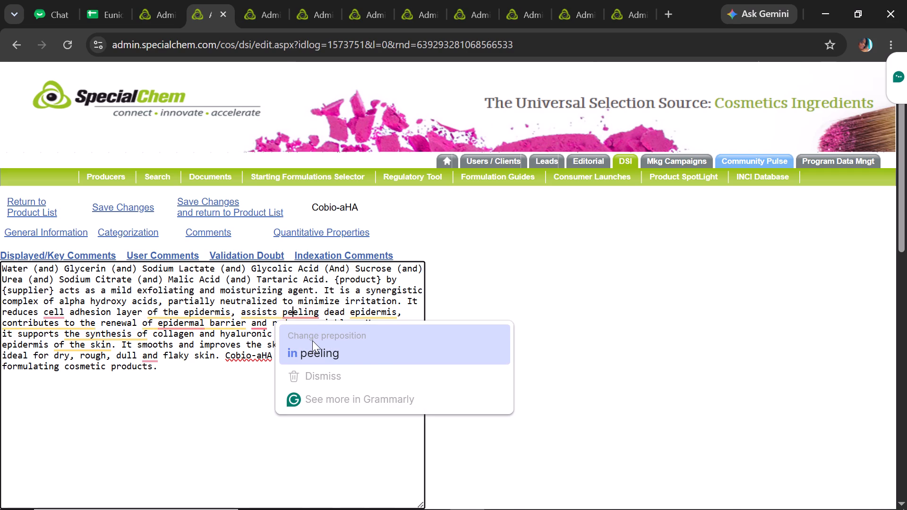
{"action": "left_click", "coordinate": [312, 340]}
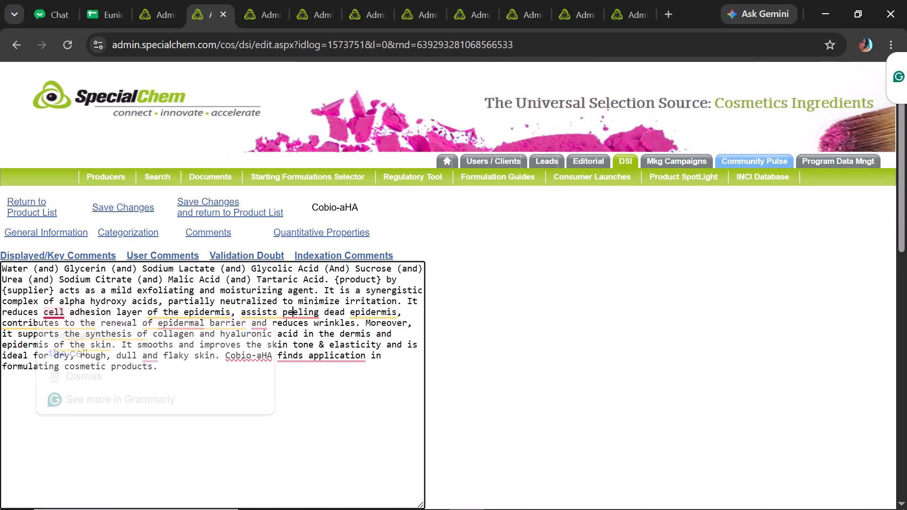
Insert "the" before "cell adhesion layer" and "epidermal barrier", and "in" before "peeling", using the Grammarly suggestions.
{"action": "left_click", "coordinate": [68, 331]}
{"action": "type", "text": "the"}
{"action": "key", "text": "space"}
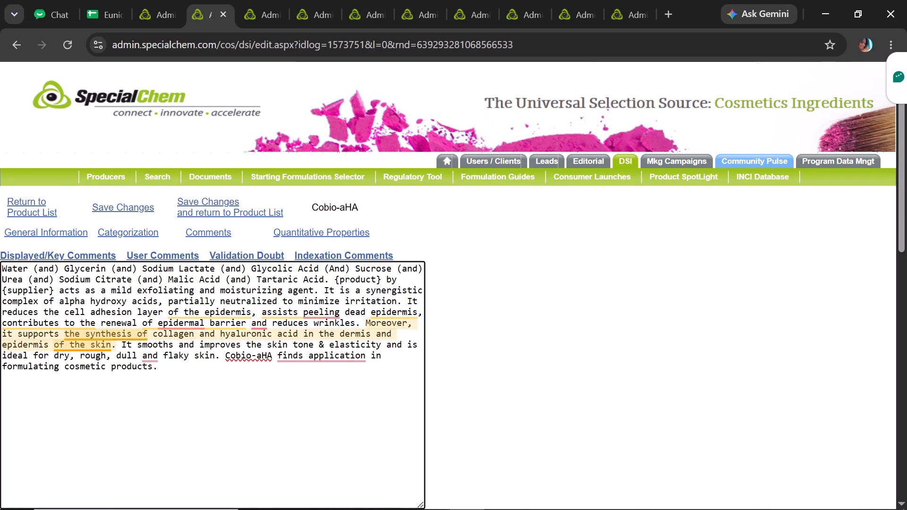
{"action": "left_click", "coordinate": [197, 352]}
{"action": "type", "text": "the"}
{"action": "key", "text": "space"}
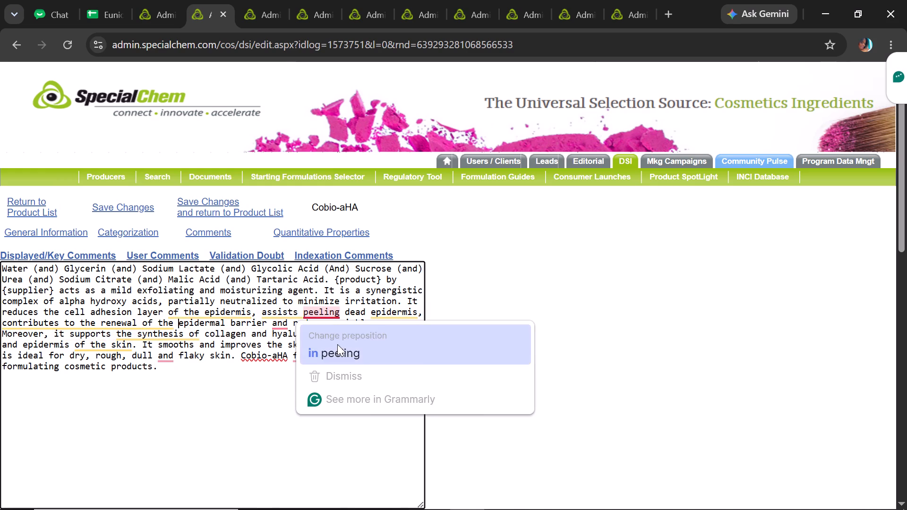
{"action": "left_click", "coordinate": [337, 344]}
{"action": "type", "text": "in"}
{"action": "key", "text": "space"}
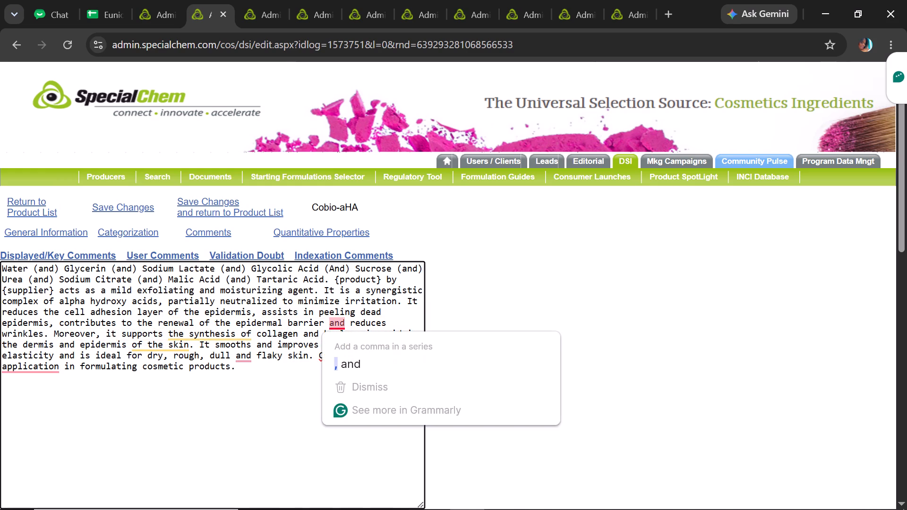
Accept the Grammarly commas before "and reduces wrinkles" and "and flaky skin", and replace "finds application" with "is used".
{"action": "left_click", "coordinate": [362, 352]}
{"action": "key", "text": "comma"}
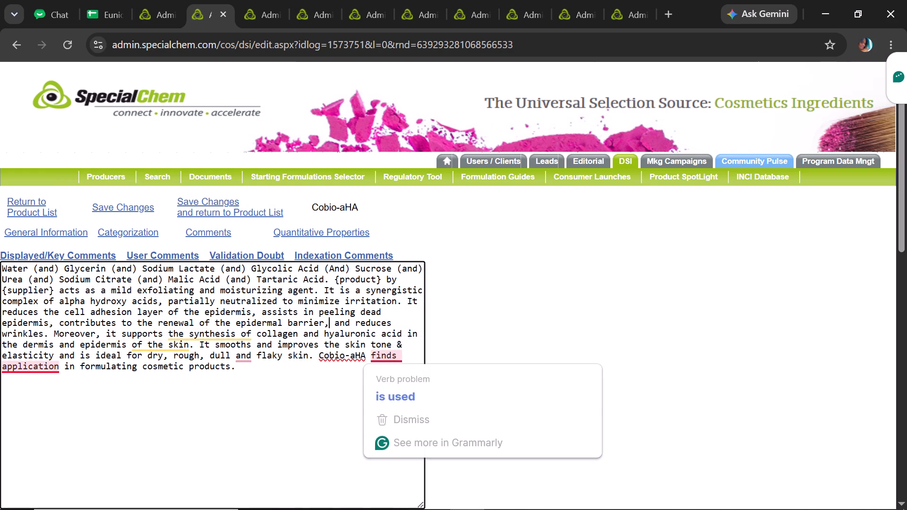
{"action": "left_click", "coordinate": [394, 392]}
{"action": "key", "text": "i"}
{"action": "type", "text": "s"}
{"action": "key", "text": "space"}
{"action": "key", "text": "u"}
{"action": "key", "text": "s"}
{"action": "key", "text": "e"}
{"action": "key", "text": "d"}
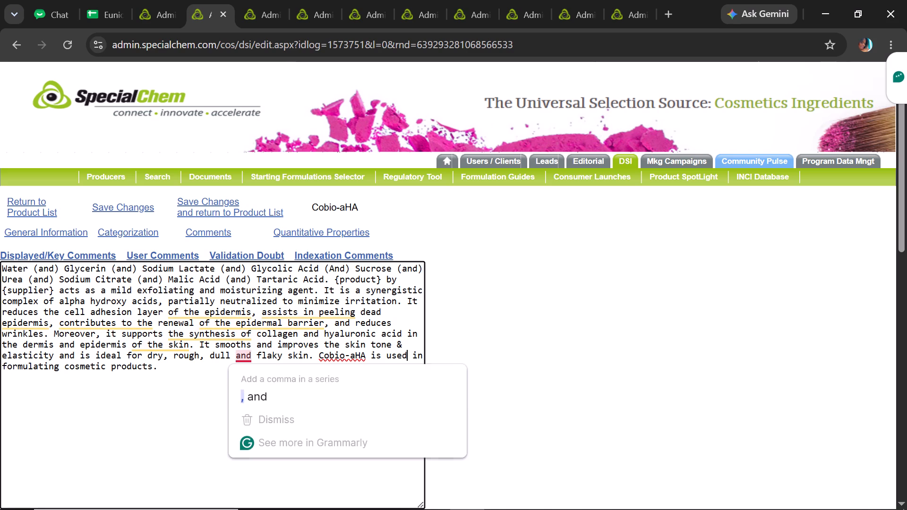
{"action": "left_click", "coordinate": [260, 381]}
{"action": "key", "text": "comma"}
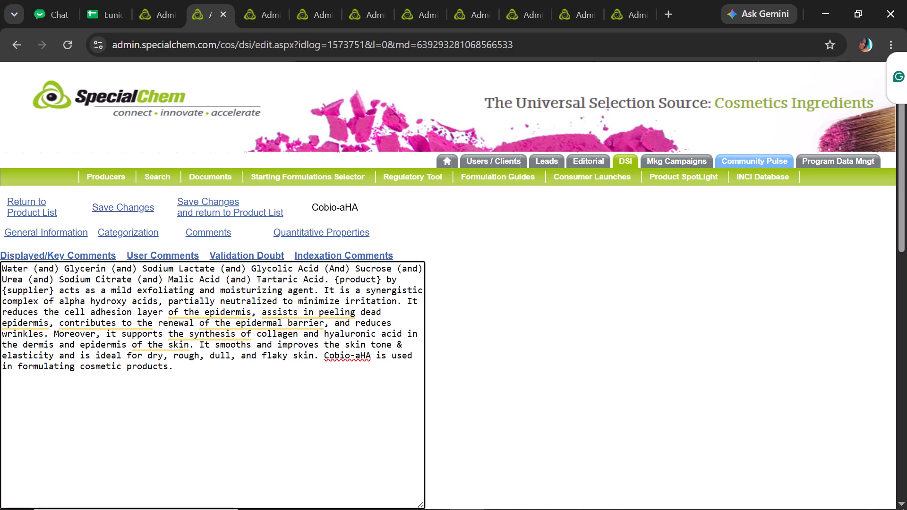
Replace "Cobio-aHA" before "is used" in the key comments with a copy of the {product} placeholder.
{"action": "left_click_drag", "start_coordinate": [335, 282], "coordinate": [380, 282]}
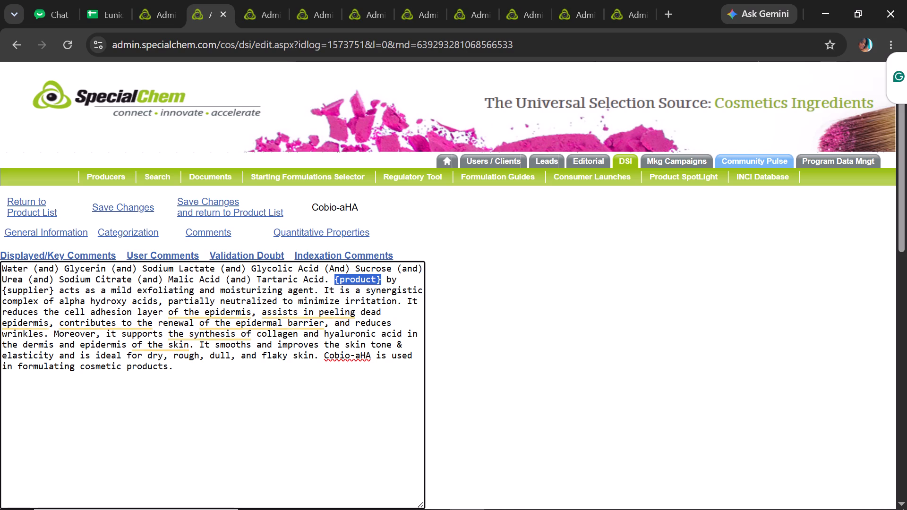
{"action": "key", "text": "ctrl+c"}
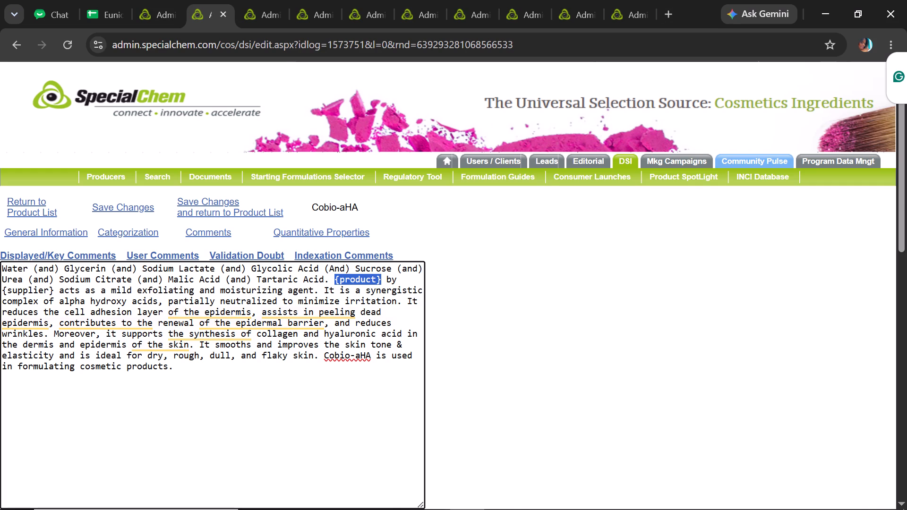
{"action": "left_click_drag", "start_coordinate": [323, 354], "coordinate": [373, 352]}
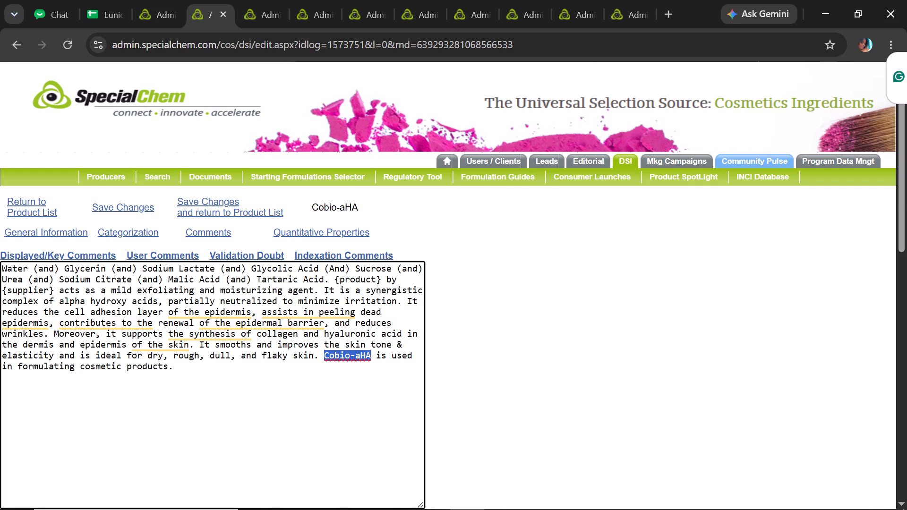
{"action": "key", "text": "ctrl+v"}
Enable Display as HTML for the Cobio-aHA key comments and save the changes.
{"action": "left_click_drag", "start_coordinate": [906, 159], "coordinate": [903, 175]}
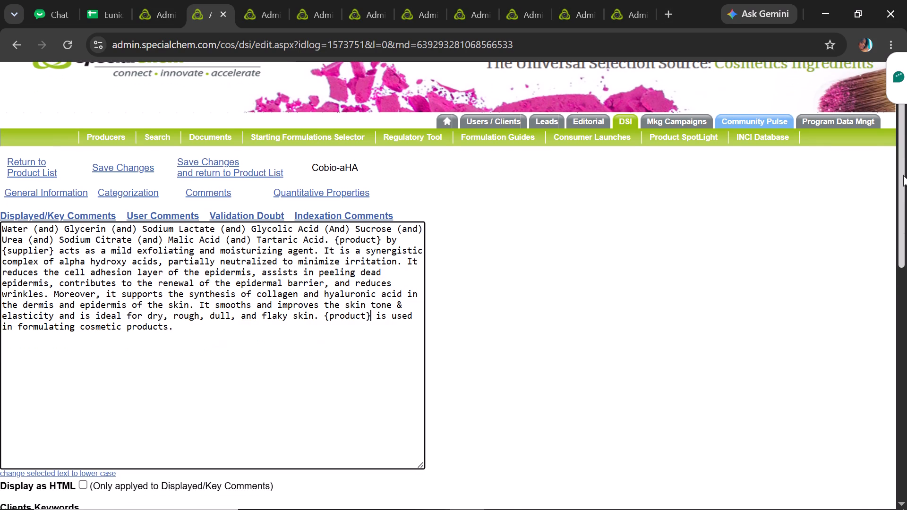
{"action": "left_click", "coordinate": [83, 486]}
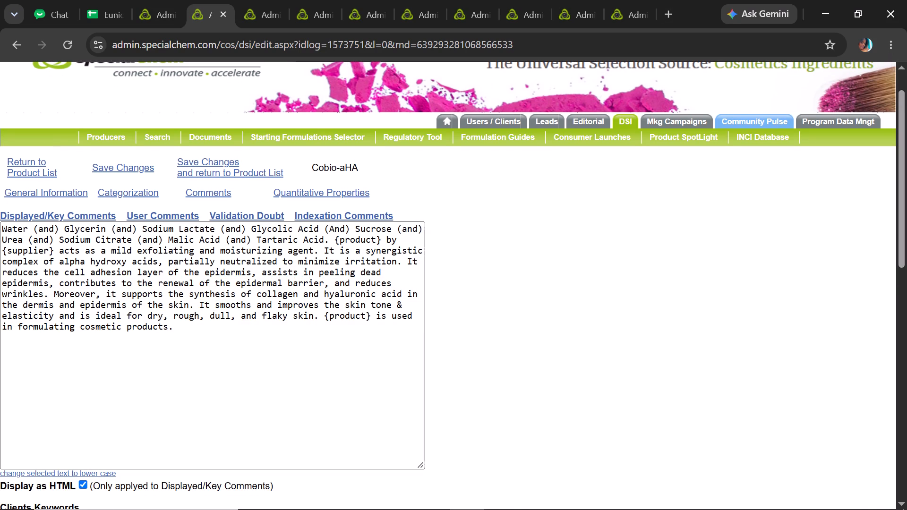
{"action": "left_click", "coordinate": [126, 170]}
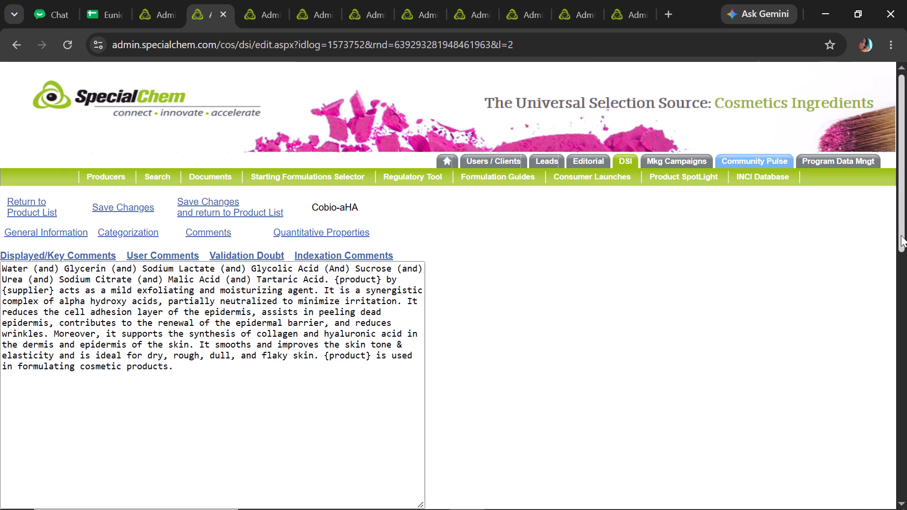
Search Google for "planet" in a new tab, read through the expanded AI overview on planets, and close the tab.
{"action": "left_click", "coordinate": [668, 17]}
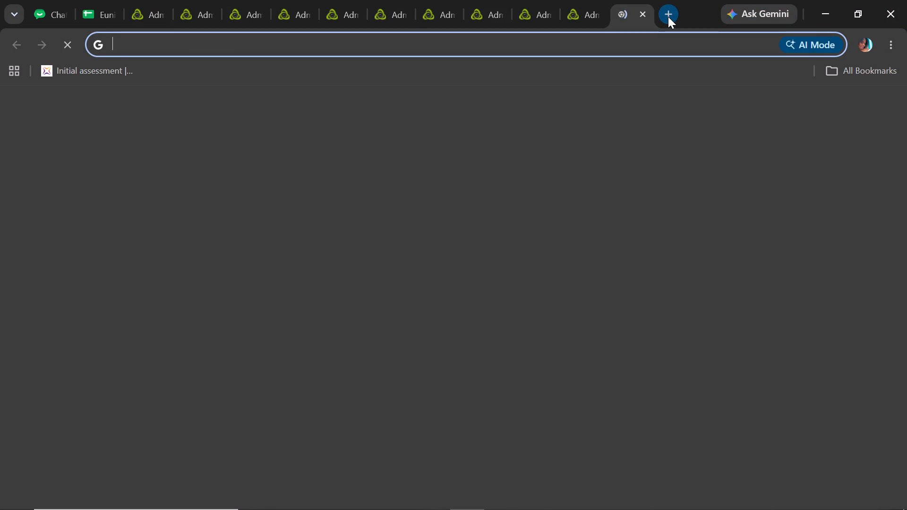
{"action": "type", "text": "plan"}
{"action": "type", "text": "et"}
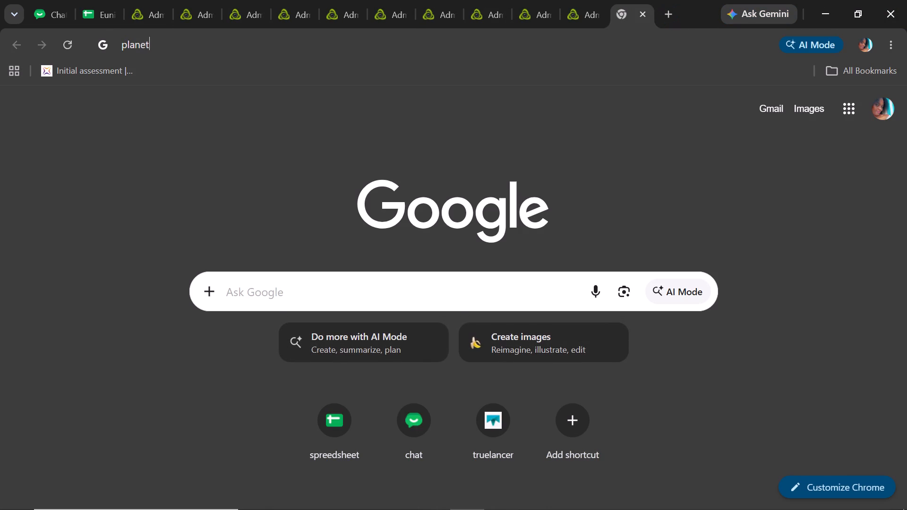
{"action": "key", "text": "Return"}
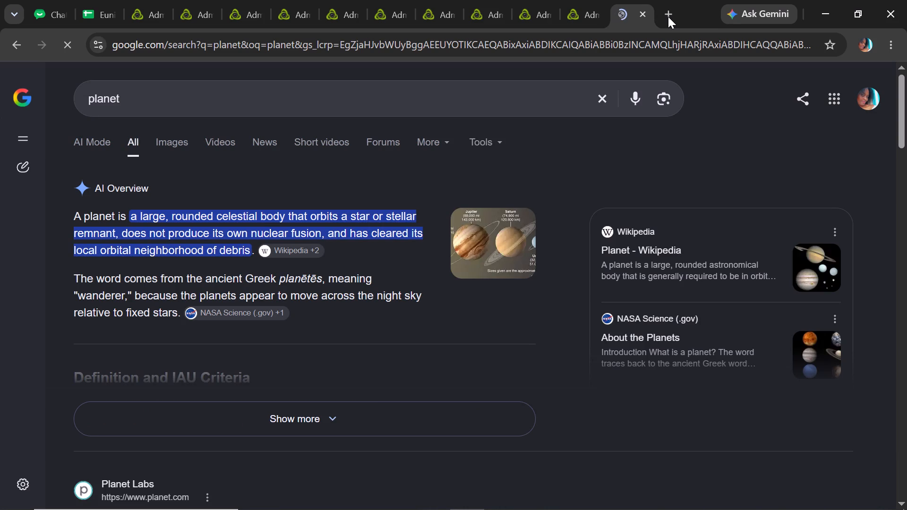
{"action": "left_click", "coordinate": [239, 423]}
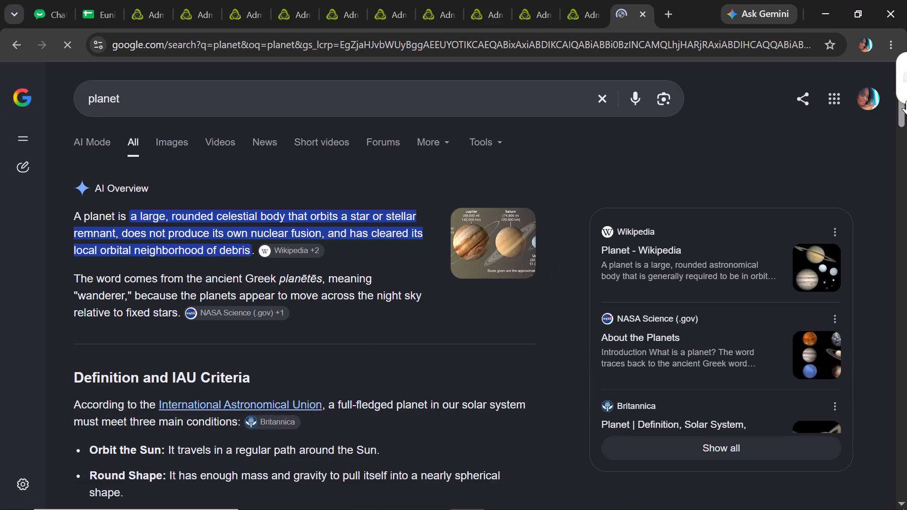
{"action": "left_click_drag", "start_coordinate": [906, 113], "coordinate": [906, 158]}
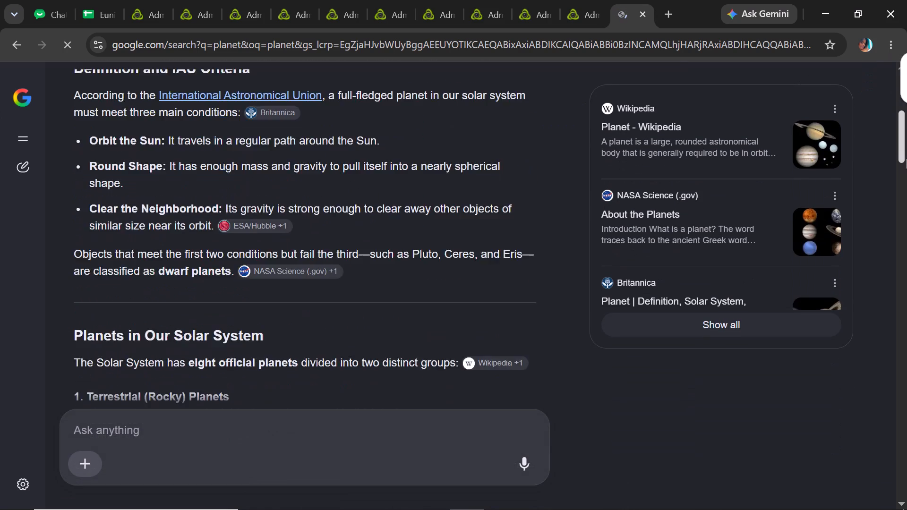
{"action": "left_click_drag", "start_coordinate": [906, 158], "coordinate": [904, 176]}
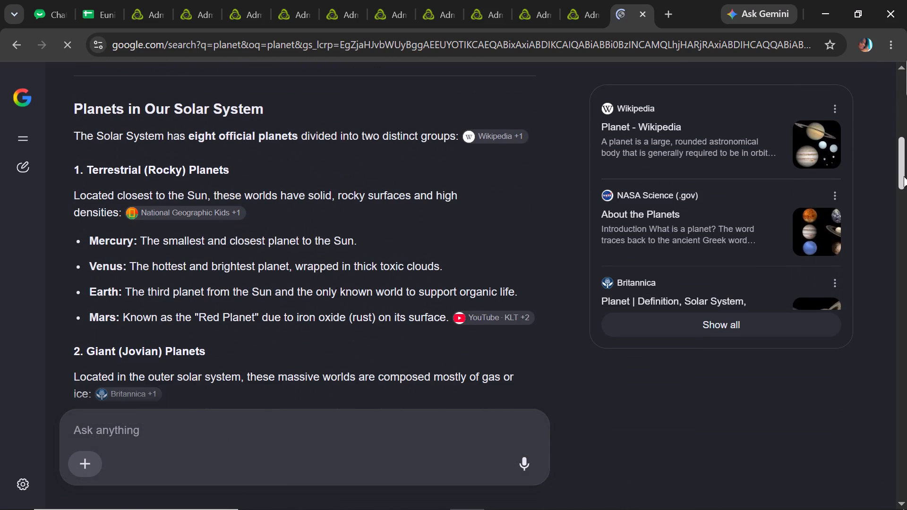
{"action": "left_click_drag", "start_coordinate": [904, 176], "coordinate": [904, 179]}
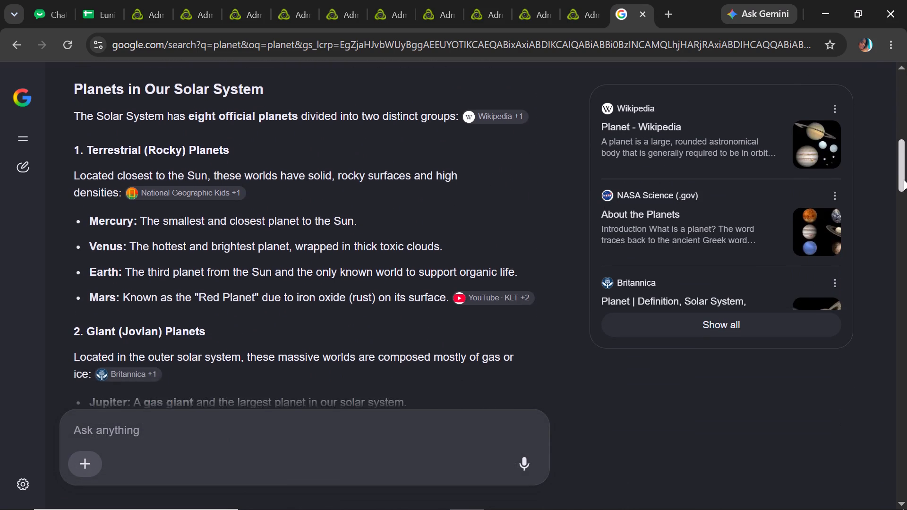
{"action": "left_click_drag", "start_coordinate": [904, 179], "coordinate": [904, 195]}
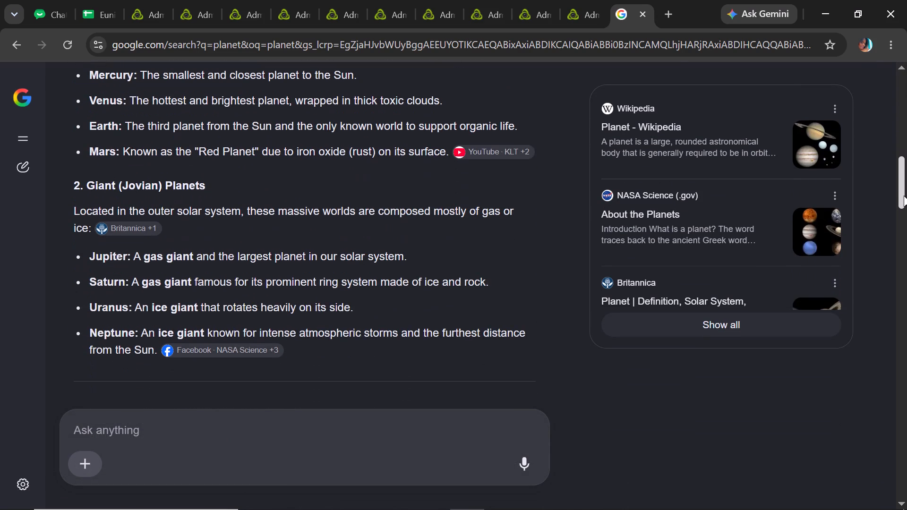
{"action": "left_click_drag", "start_coordinate": [904, 195], "coordinate": [898, 201]}
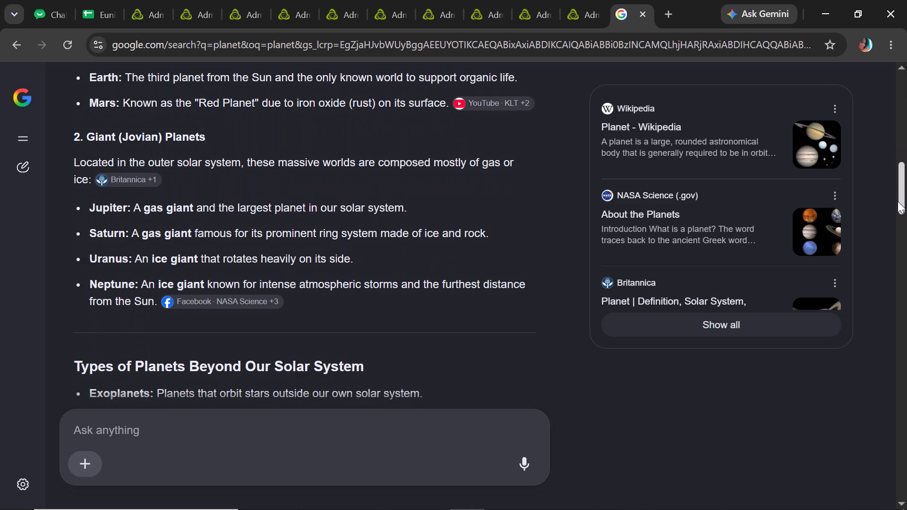
{"action": "left_click_drag", "start_coordinate": [898, 201], "coordinate": [892, 224]}
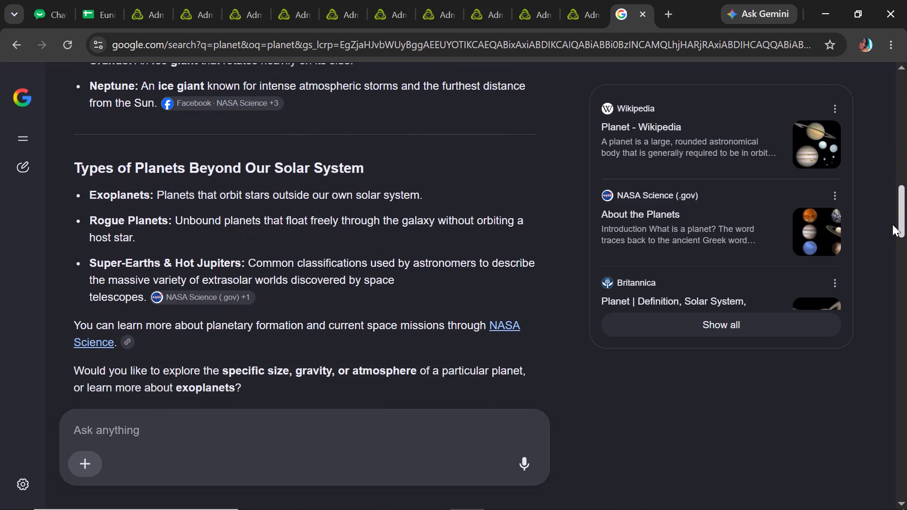
{"action": "left_click_drag", "start_coordinate": [892, 224], "coordinate": [906, 79]}
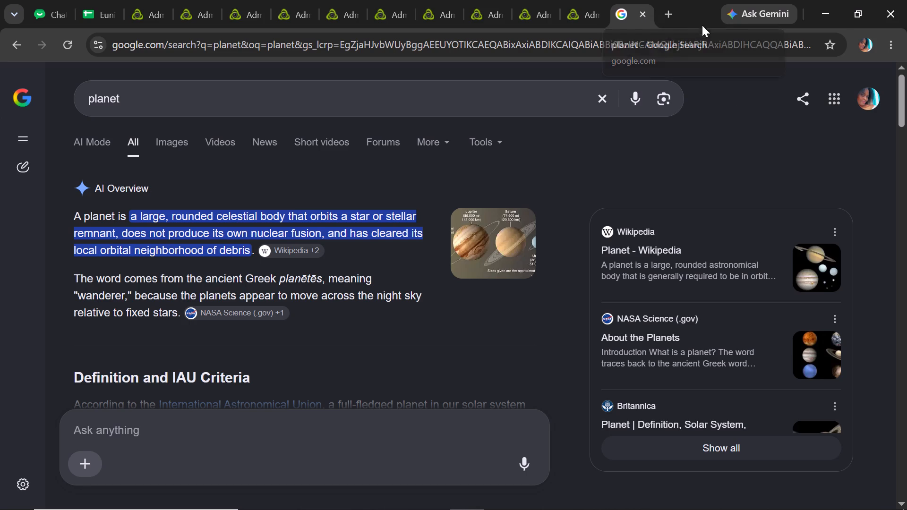
{"action": "left_click_drag", "start_coordinate": [898, 113], "coordinate": [898, 145]}
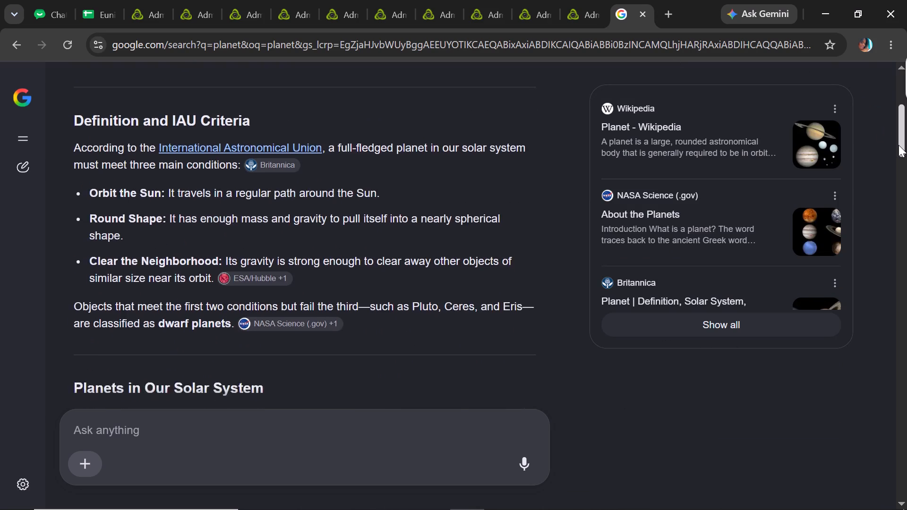
{"action": "left_click_drag", "start_coordinate": [898, 145], "coordinate": [902, 176]}
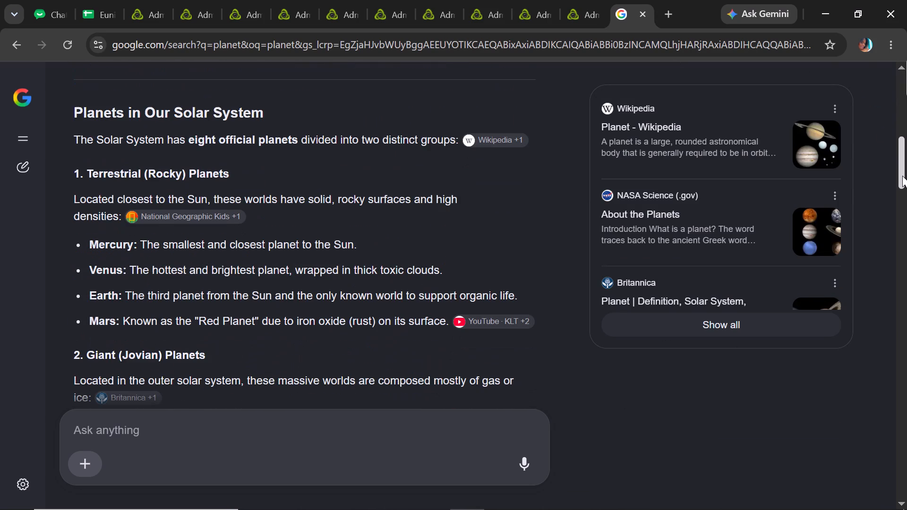
{"action": "left_click_drag", "start_coordinate": [902, 176], "coordinate": [902, 198]}
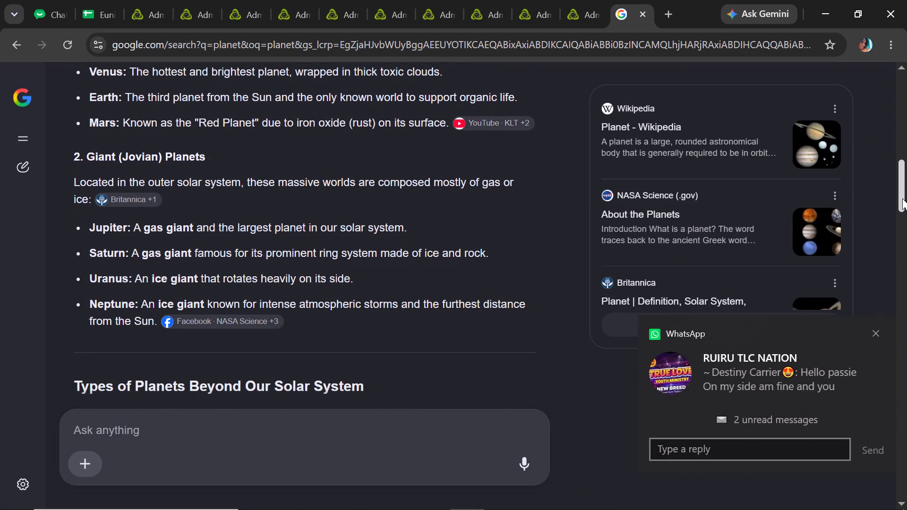
{"action": "left_click", "coordinate": [643, 15]}
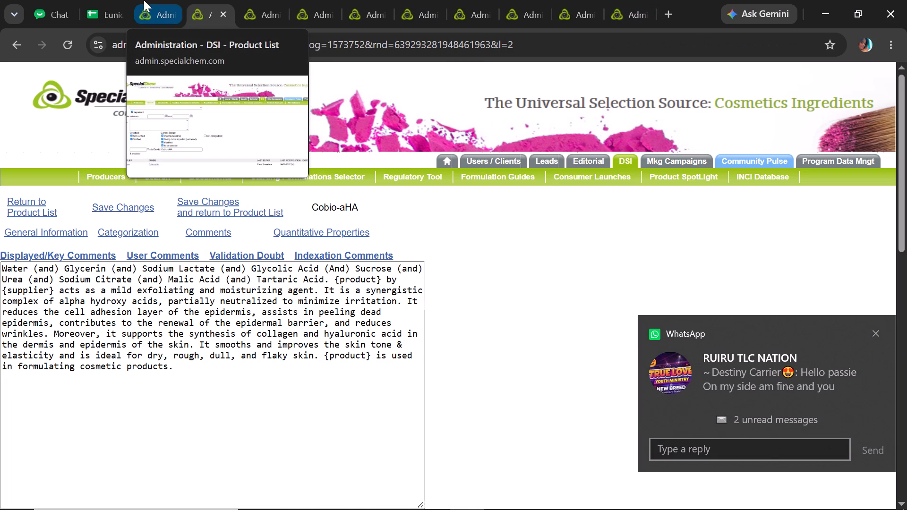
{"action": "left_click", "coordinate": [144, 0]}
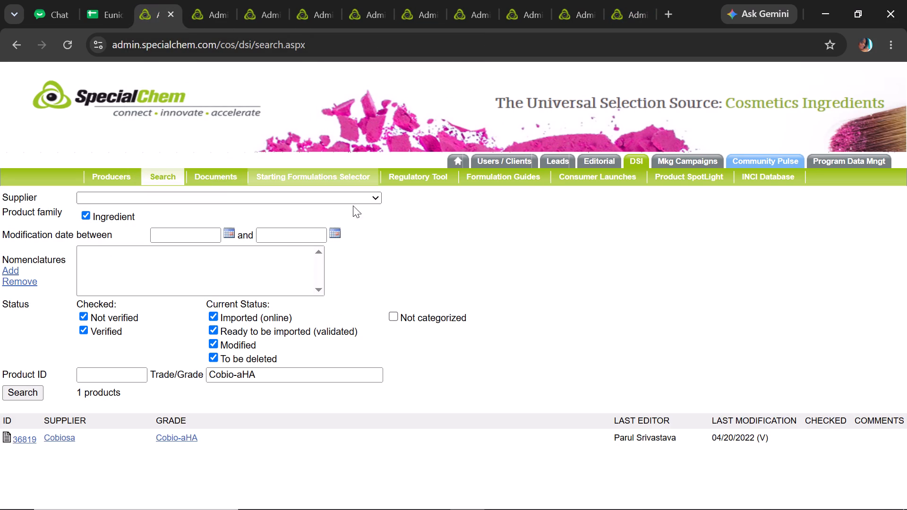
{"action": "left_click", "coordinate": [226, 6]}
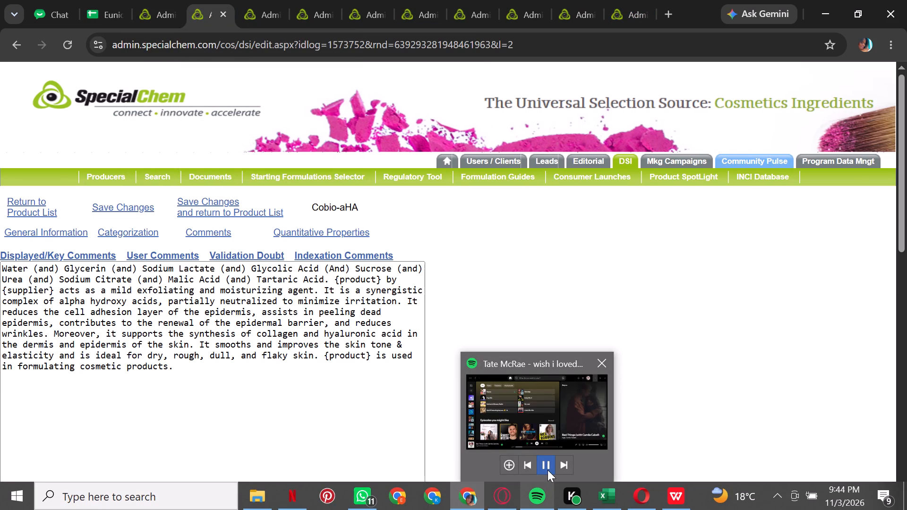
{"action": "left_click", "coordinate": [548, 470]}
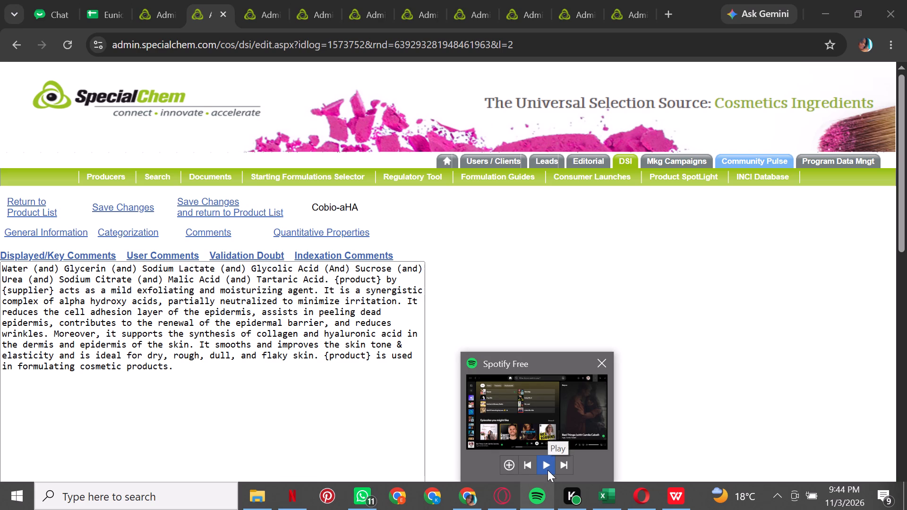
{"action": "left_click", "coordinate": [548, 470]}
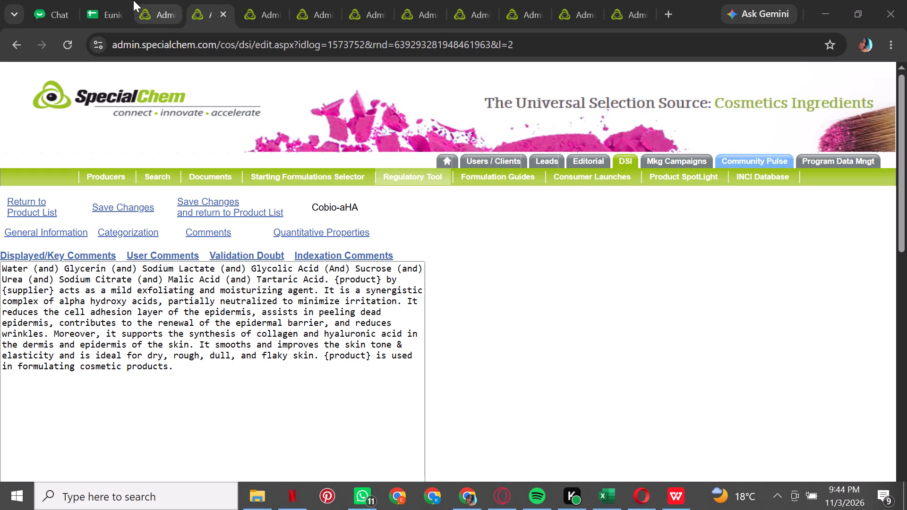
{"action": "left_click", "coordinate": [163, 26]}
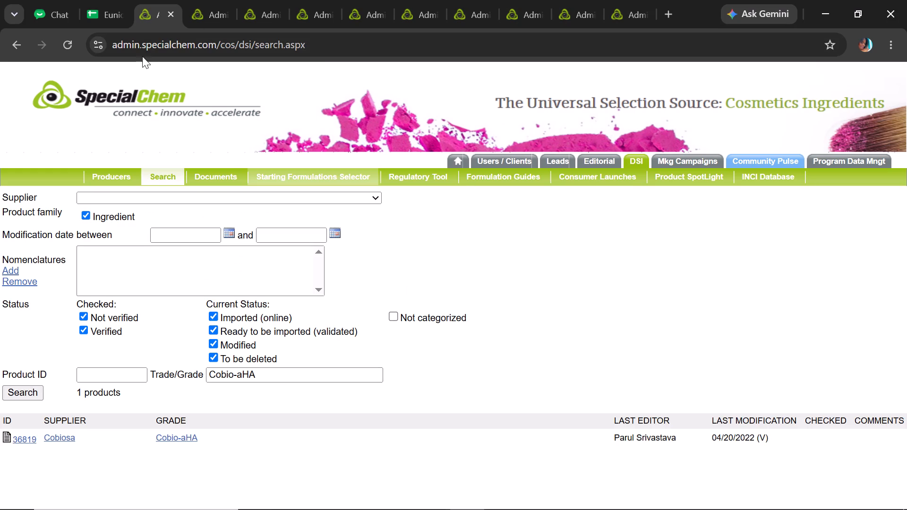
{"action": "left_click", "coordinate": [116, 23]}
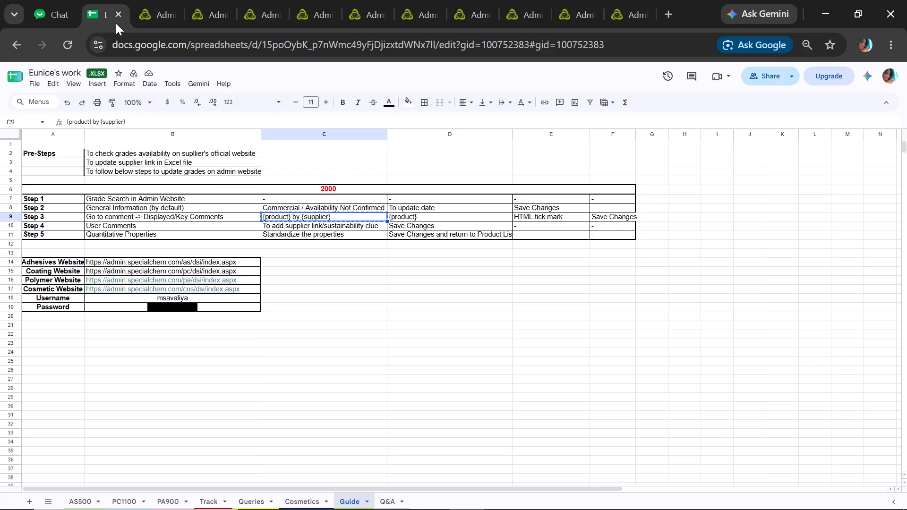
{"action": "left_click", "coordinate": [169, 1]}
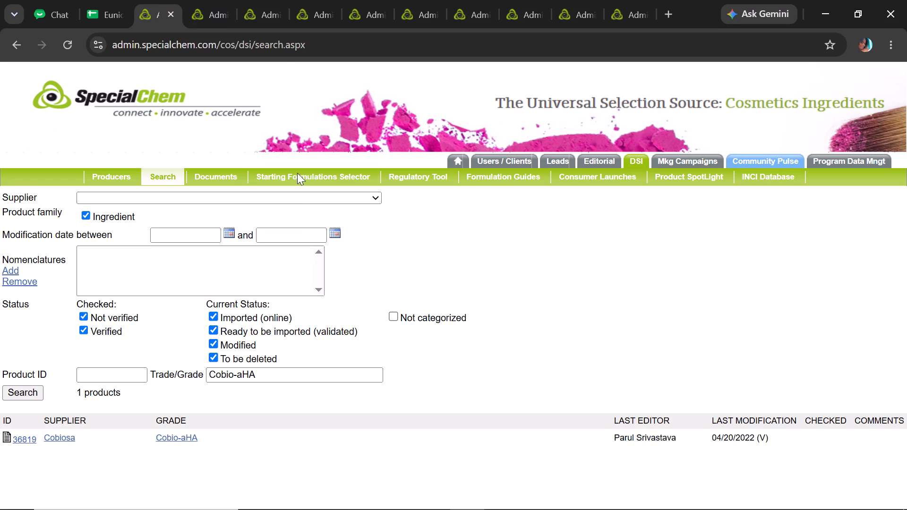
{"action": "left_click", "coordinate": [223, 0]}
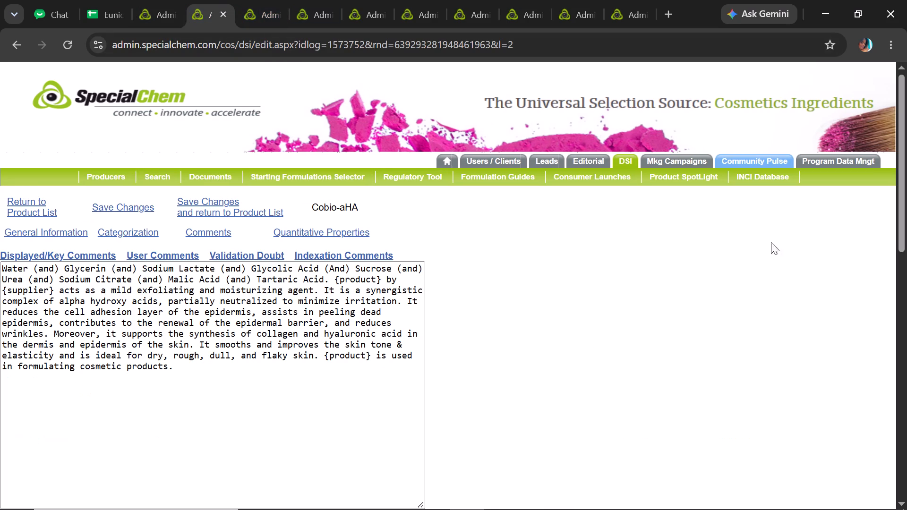
Go through the Cobio-aHA user comments and quantitative properties, then save the changes and return to the product list.
{"action": "left_click_drag", "start_coordinate": [906, 249], "coordinate": [901, 271]}
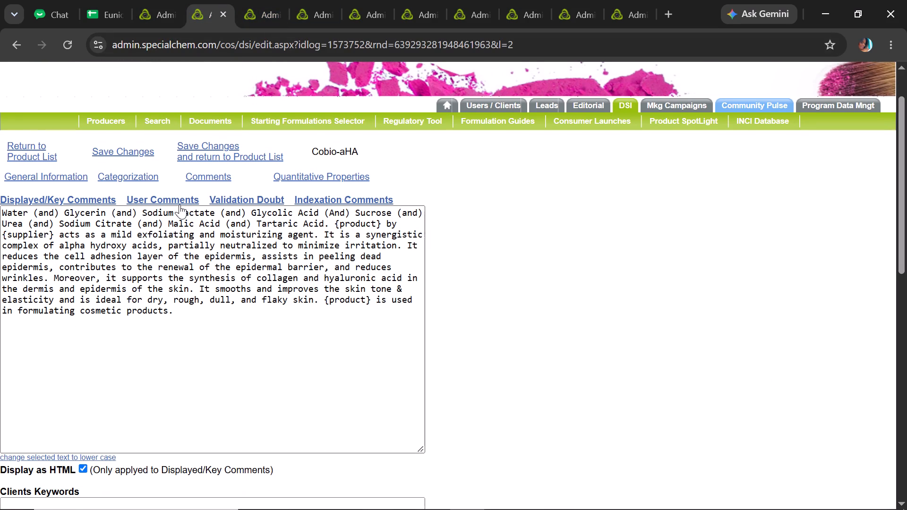
{"action": "left_click", "coordinate": [180, 204]}
{"action": "left_click", "coordinate": [301, 179]}
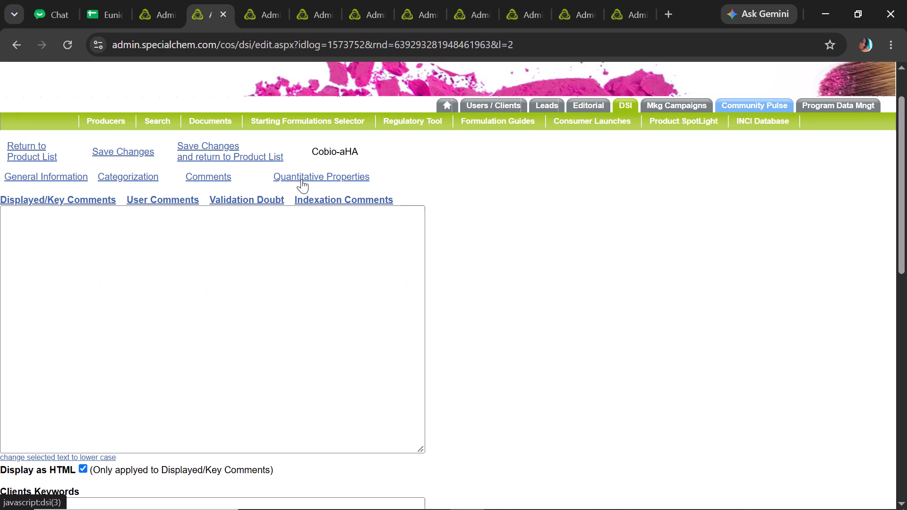
{"action": "left_click", "coordinate": [194, 206]}
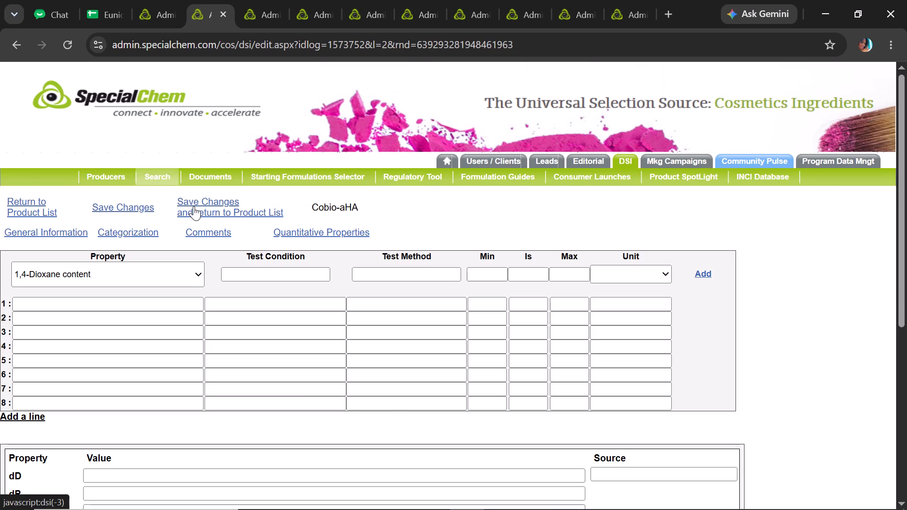
Copy the grade name COBIOREPAIR WGC from the Cosmetics sheet, search for it by Trade/Grade in the admin site, and open its datasheet.
{"action": "left_click", "coordinate": [91, 0]}
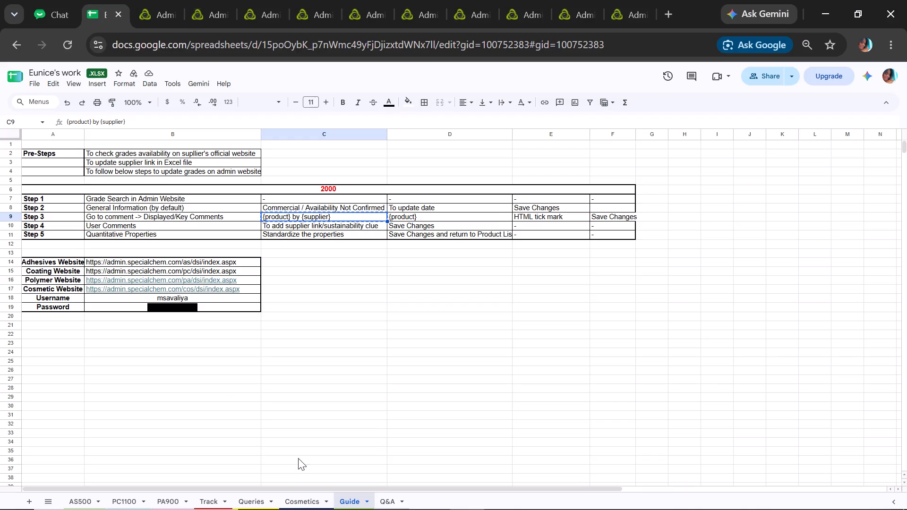
{"action": "left_click", "coordinate": [298, 496]}
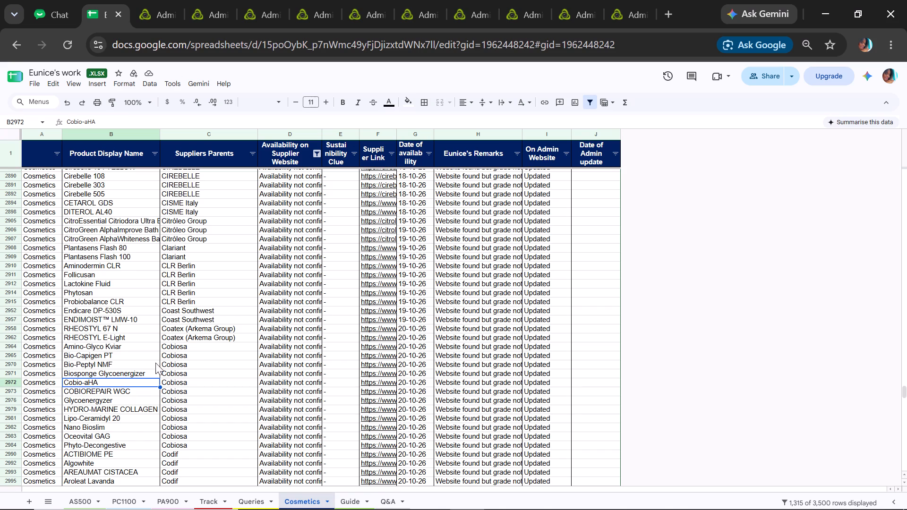
{"action": "left_click", "coordinate": [129, 389]}
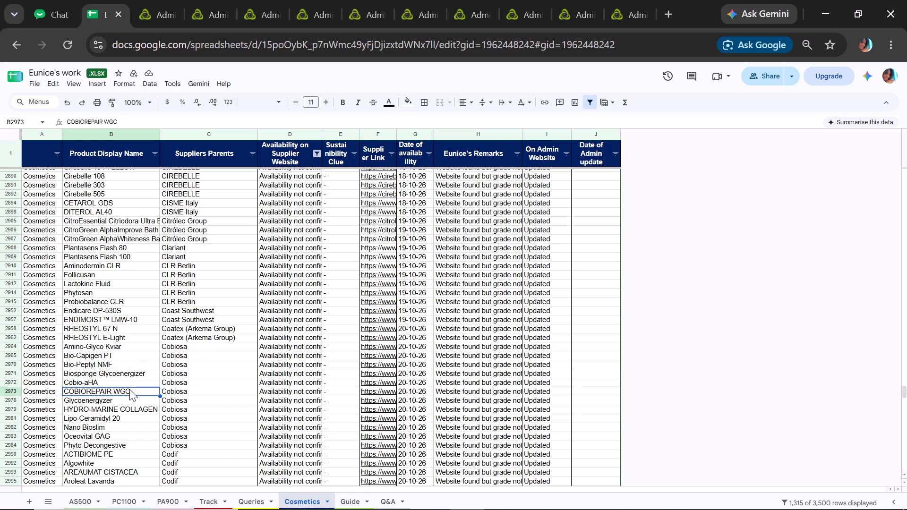
{"action": "key", "text": "ctrl+c"}
{"action": "left_click", "coordinate": [151, 9]}
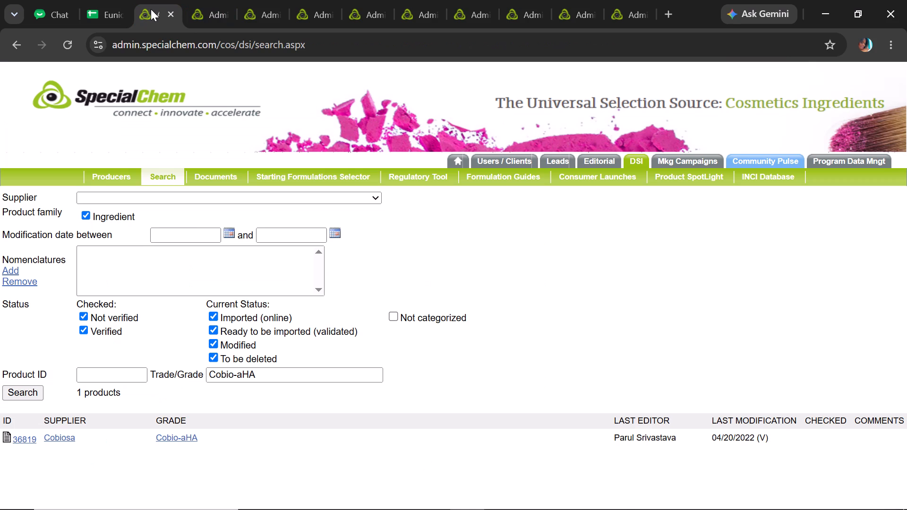
{"action": "left_click_drag", "start_coordinate": [256, 373], "coordinate": [51, 320]}
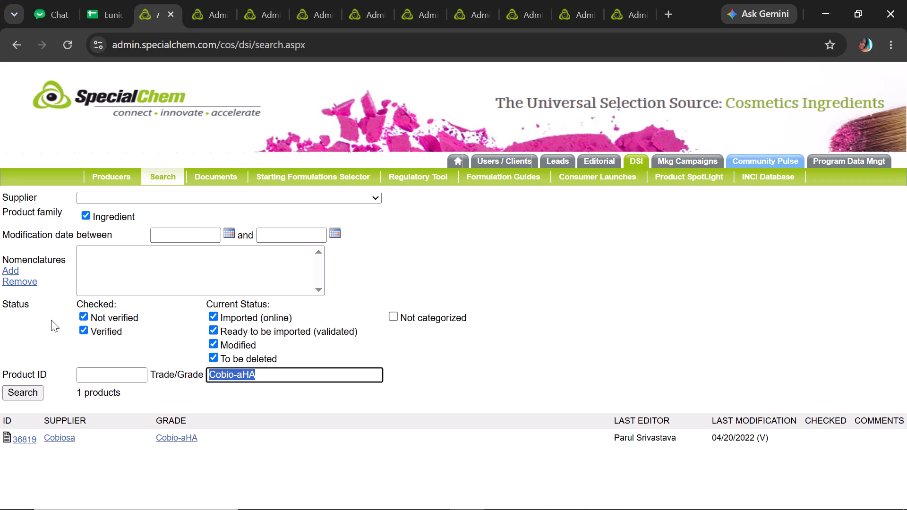
{"action": "key", "text": "ctrl+v"}
{"action": "left_click", "coordinate": [8, 393]}
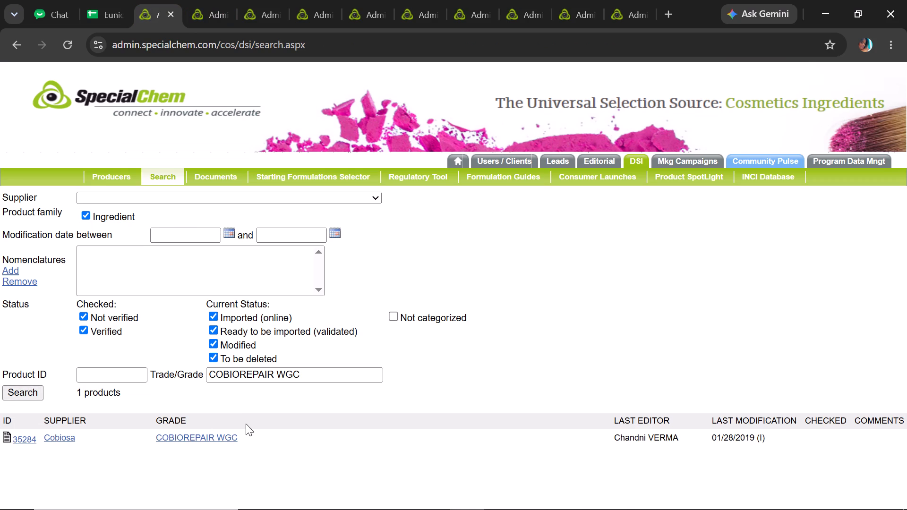
{"action": "left_click", "coordinate": [221, 437]}
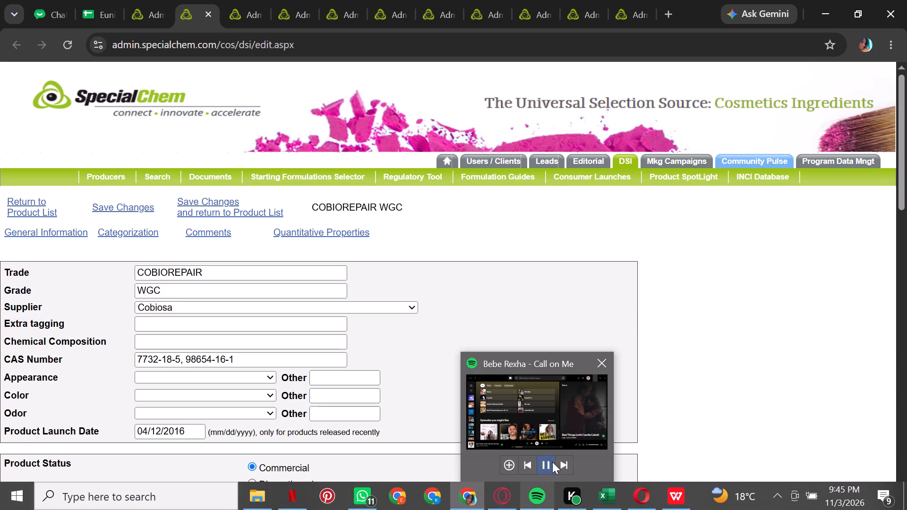
Skip ahead three tracks in the Spotify playback.
{"action": "left_click", "coordinate": [559, 460]}
{"action": "left_click", "coordinate": [559, 460]}
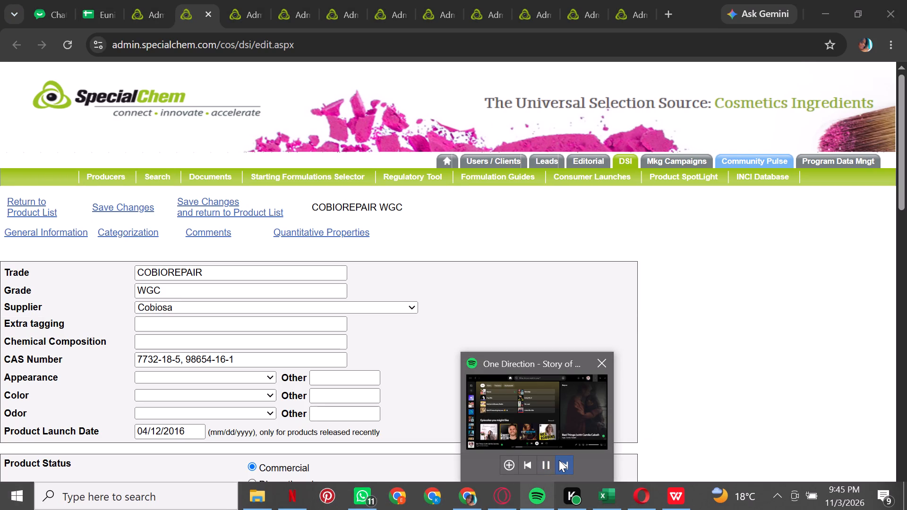
{"action": "left_click", "coordinate": [559, 460]}
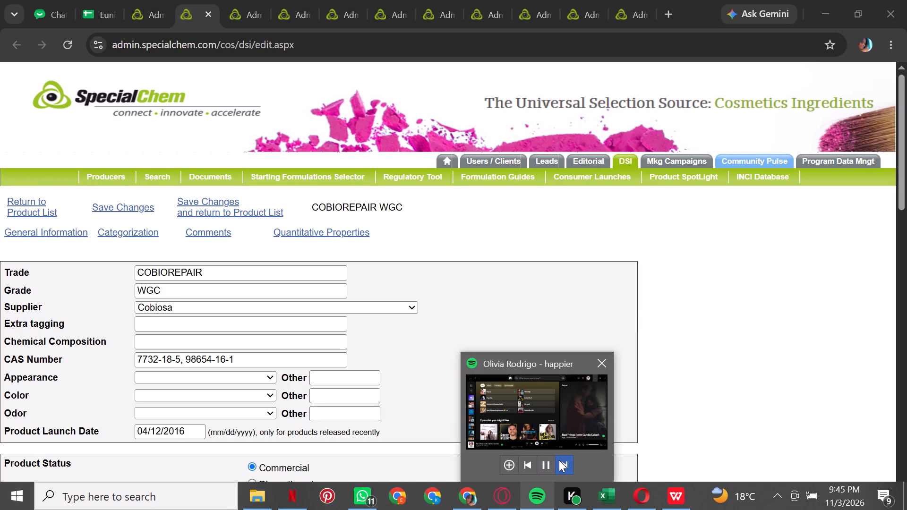
Skip ahead three more tracks in the Spotify playback.
{"action": "left_click", "coordinate": [559, 460]}
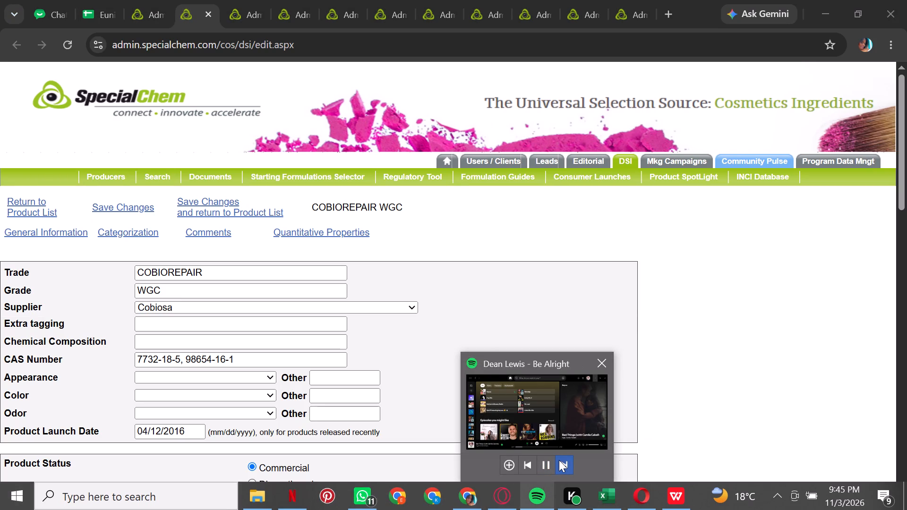
{"action": "left_click", "coordinate": [559, 460]}
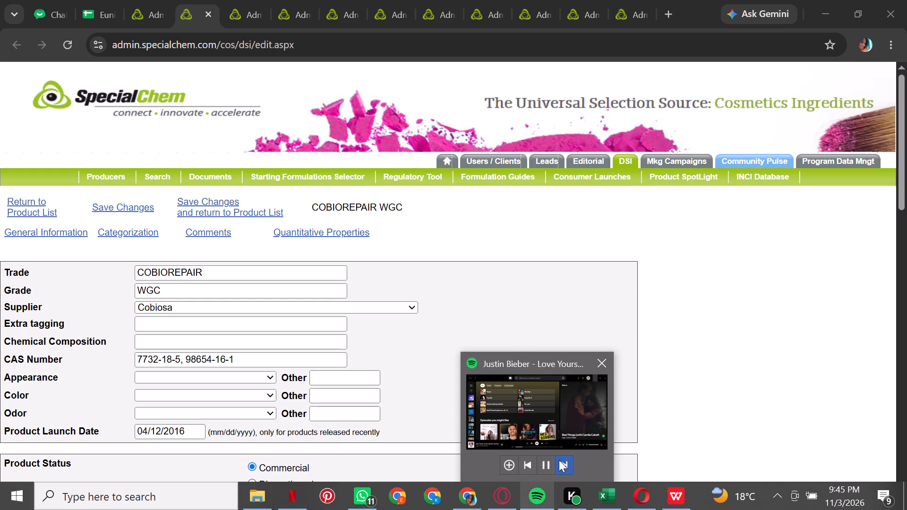
{"action": "left_click", "coordinate": [559, 460]}
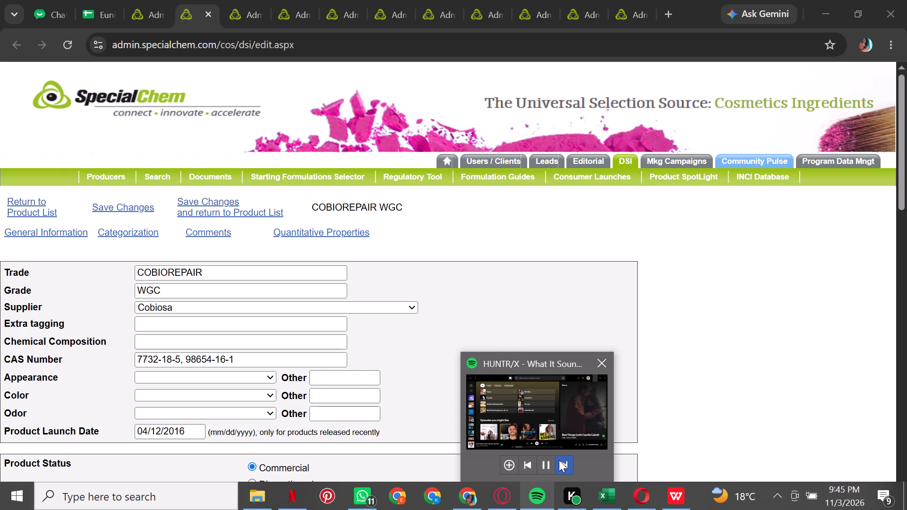
Set the COBIOREPAIR WGC product status to Availability Not Confirmed, with the status checked date 11/03/2026, and save the changes.
{"action": "left_click_drag", "start_coordinate": [906, 191], "coordinate": [901, 210]}
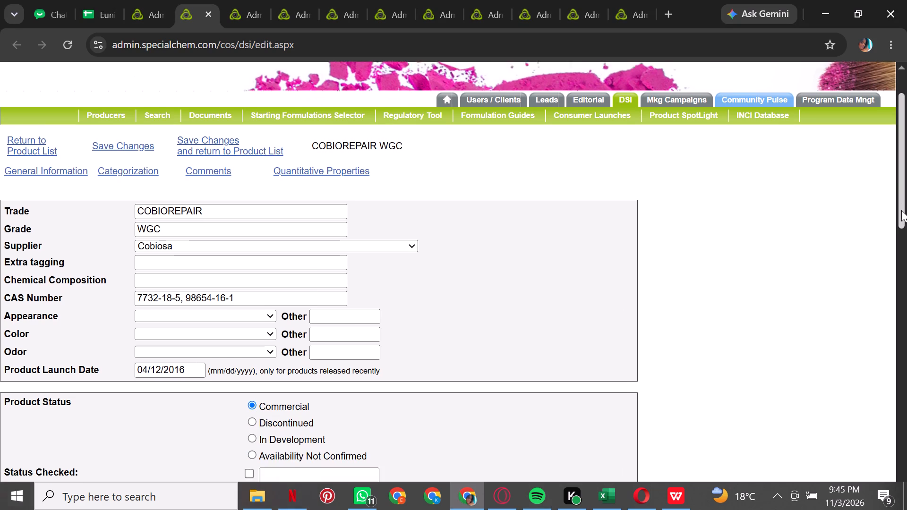
{"action": "left_click_drag", "start_coordinate": [901, 210], "coordinate": [900, 212]}
{"action": "left_click", "coordinate": [252, 444]}
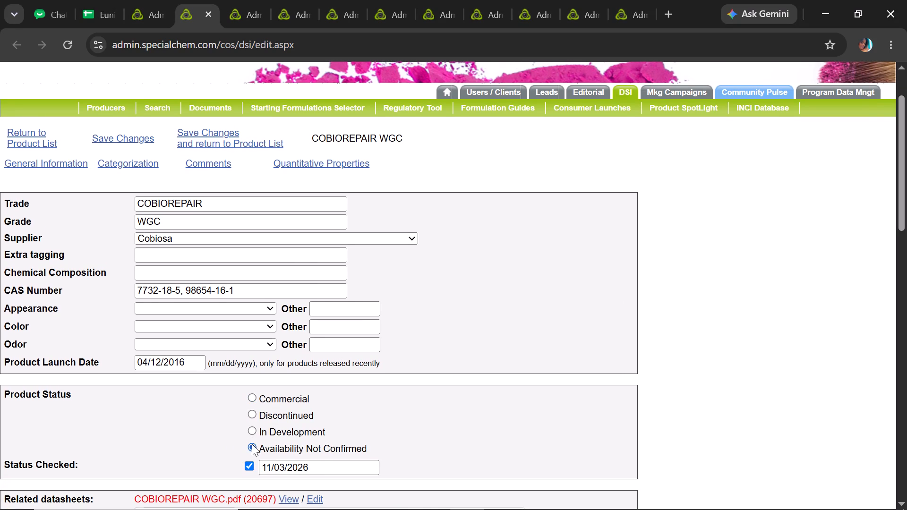
{"action": "left_click", "coordinate": [134, 134]}
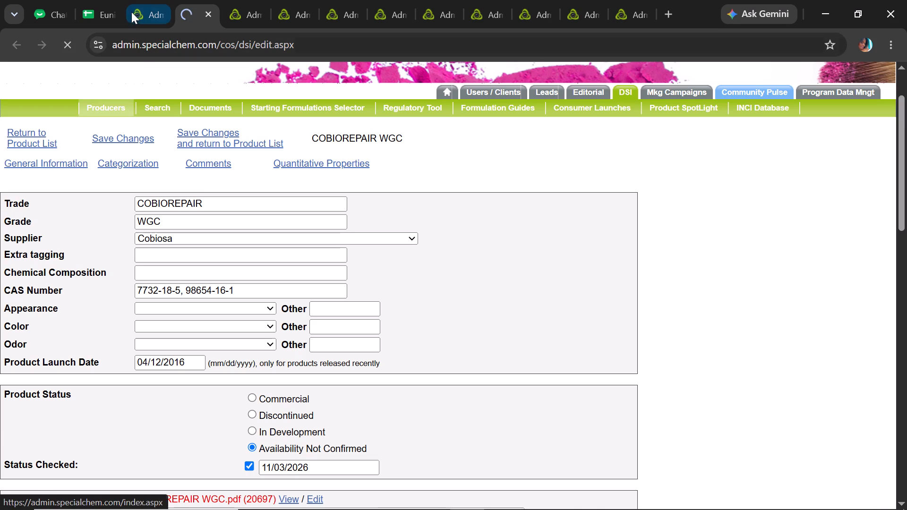
Copy "{product} by {supplier}" from the Guide sheet and replace "COBIOREPAIR WGC by Cobiosa" with it in the datasheet's key comments.
{"action": "left_click", "coordinate": [98, 4]}
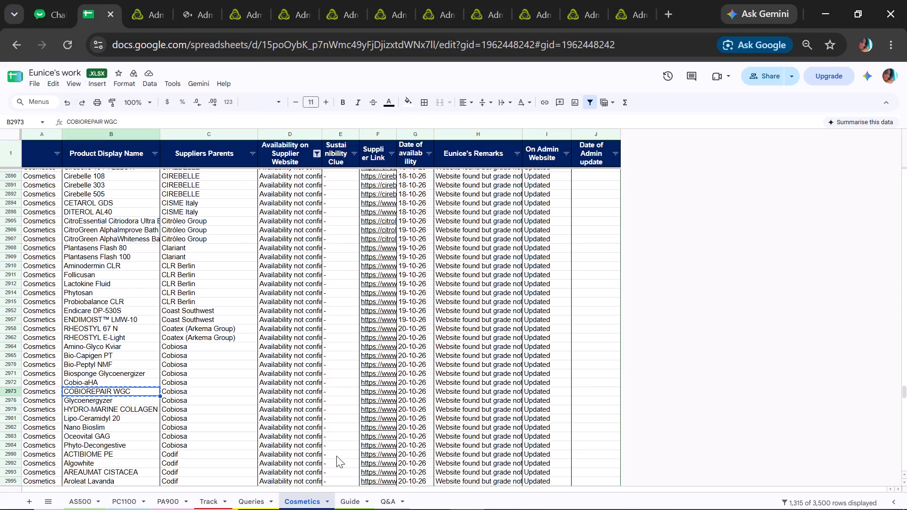
{"action": "left_click", "coordinate": [355, 494]}
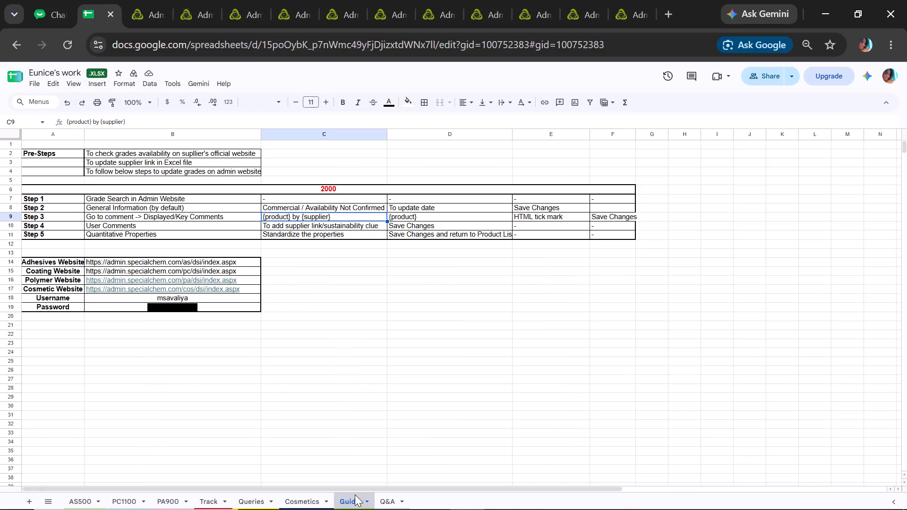
{"action": "key", "text": "ctrl+c"}
{"action": "left_click", "coordinate": [130, 0]}
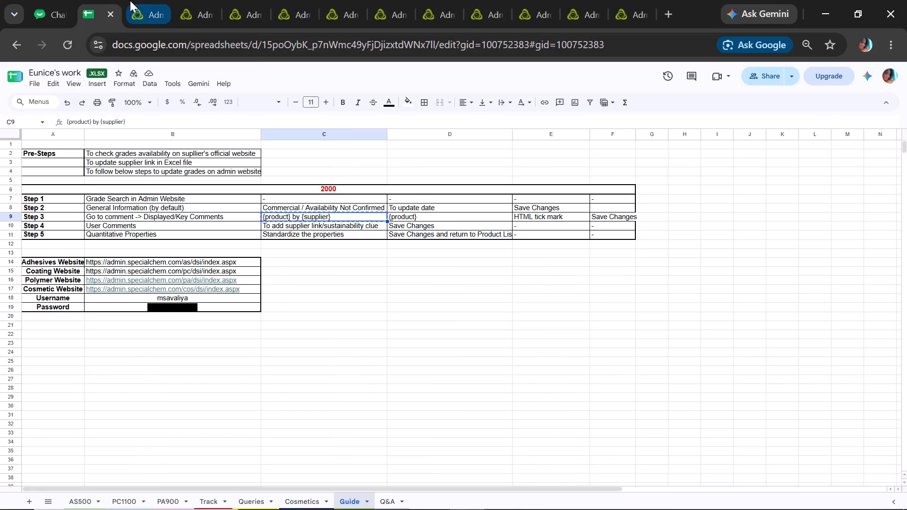
{"action": "left_click", "coordinate": [209, 0]}
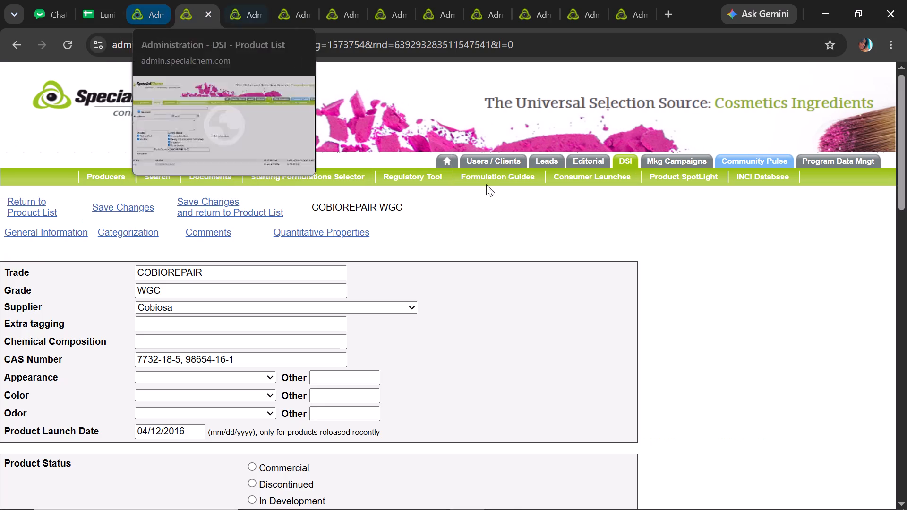
{"action": "left_click_drag", "start_coordinate": [906, 166], "coordinate": [904, 193]}
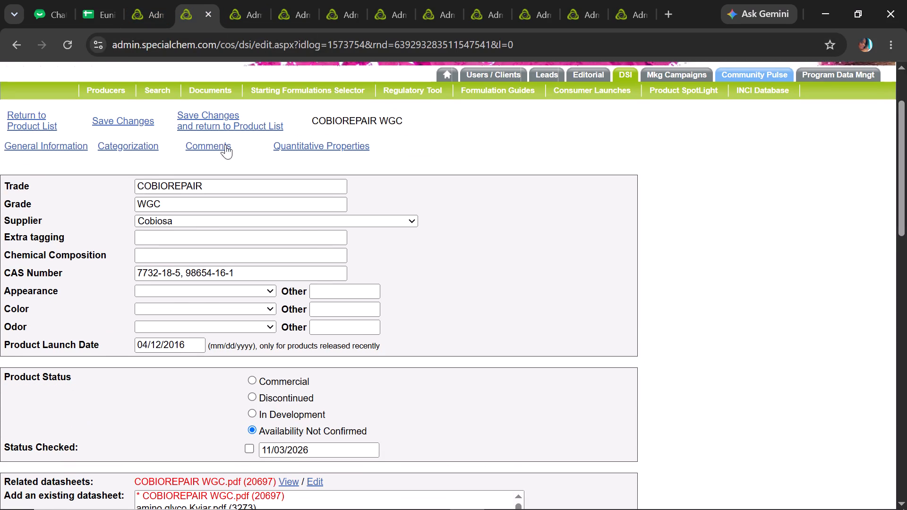
{"action": "left_click", "coordinate": [213, 143]}
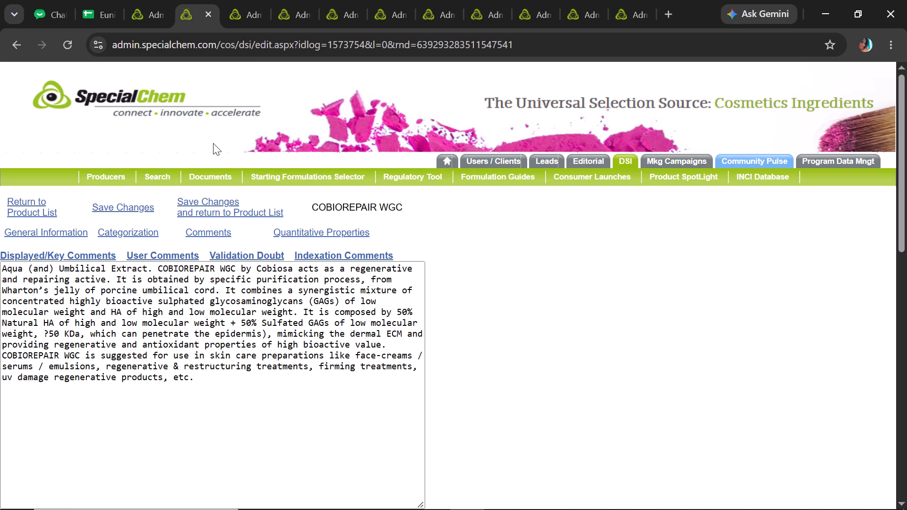
{"action": "left_click", "coordinate": [159, 263]}
{"action": "left_click", "coordinate": [159, 263]}
{"action": "left_click_drag", "start_coordinate": [159, 263], "coordinate": [165, 265]}
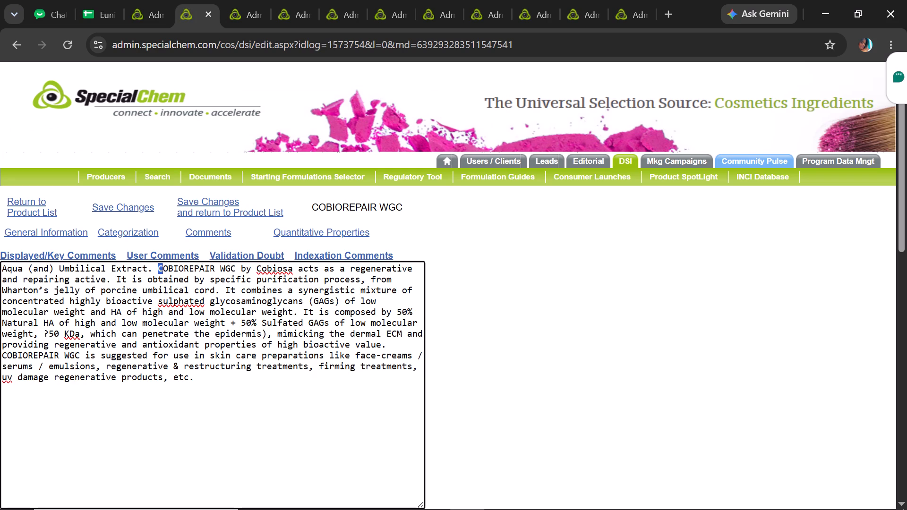
{"action": "left_click_drag", "start_coordinate": [165, 265], "coordinate": [293, 271]}
{"action": "key", "text": "ctrl+v"}
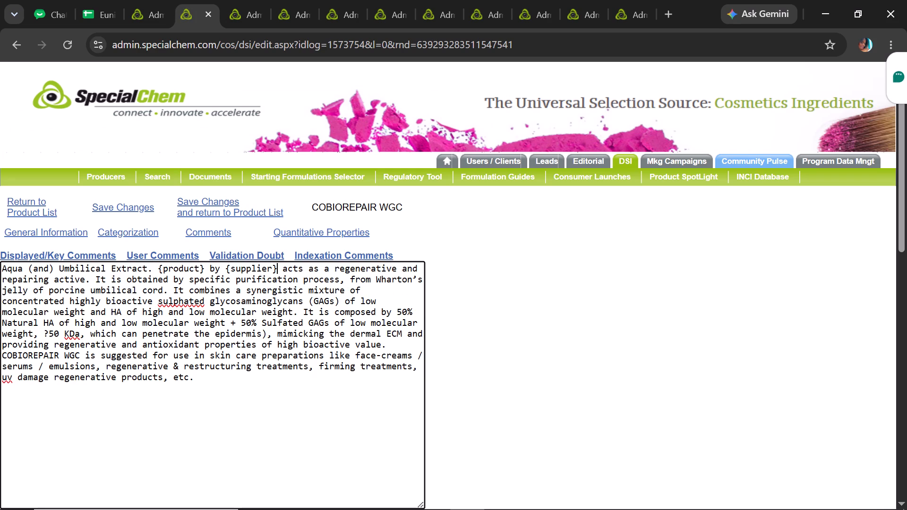
Copy the {product} placeholder from the first line of the key comments.
{"action": "left_click_drag", "start_coordinate": [203, 265], "coordinate": [177, 264]}
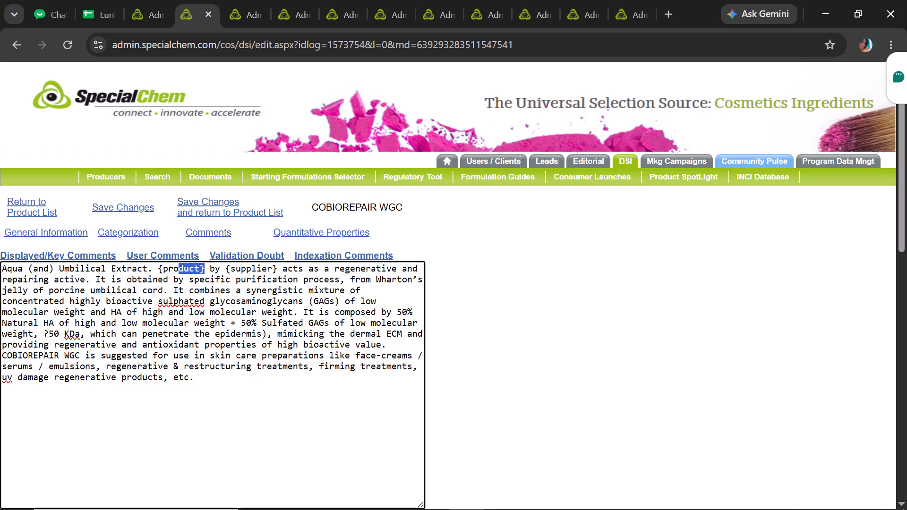
{"action": "left_click_drag", "start_coordinate": [177, 264], "coordinate": [159, 264]}
{"action": "key", "text": "ctrl+c"}
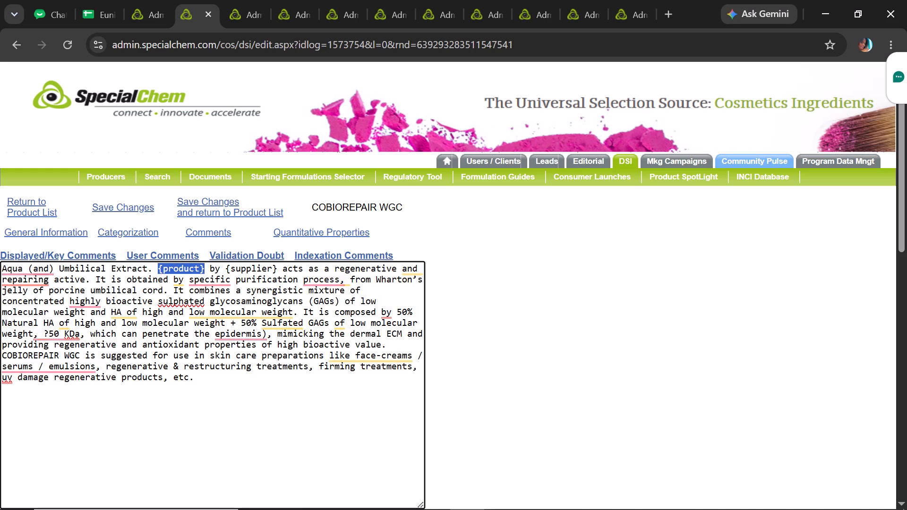
Apply the Grammarly corrections "a specific", "process" without its comma, "concentrated, highly" and "(< 50 kDa)" in the key comments.
{"action": "left_click", "coordinate": [217, 301]}
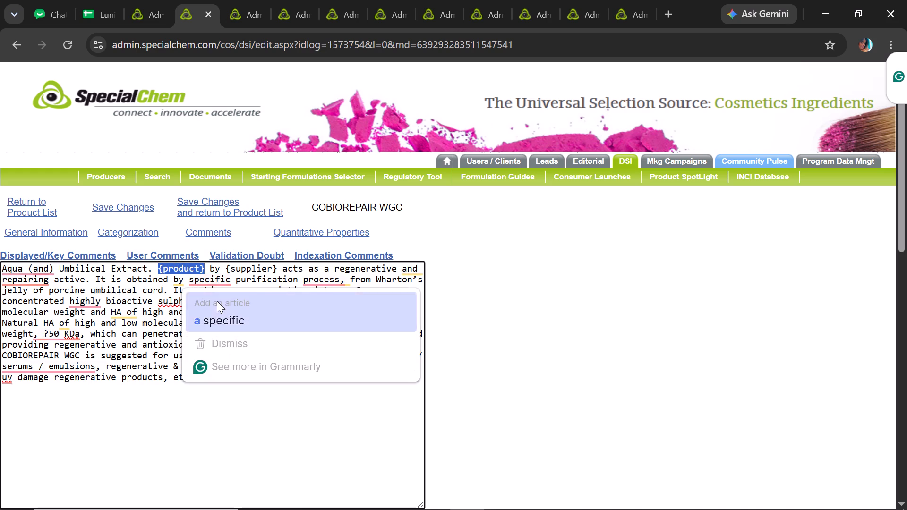
{"action": "type", "text": "a"}
{"action": "key", "text": "space"}
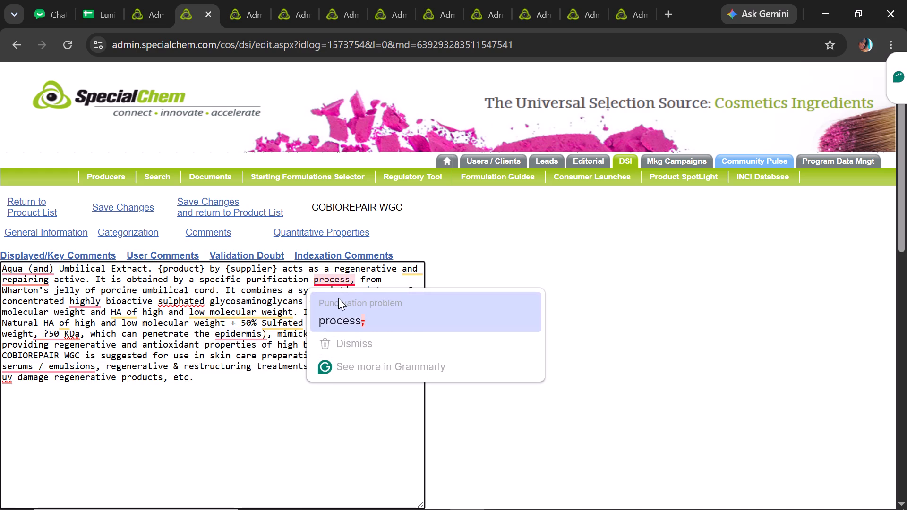
{"action": "left_click", "coordinate": [338, 298]}
{"action": "key", "text": "BackSpace"}
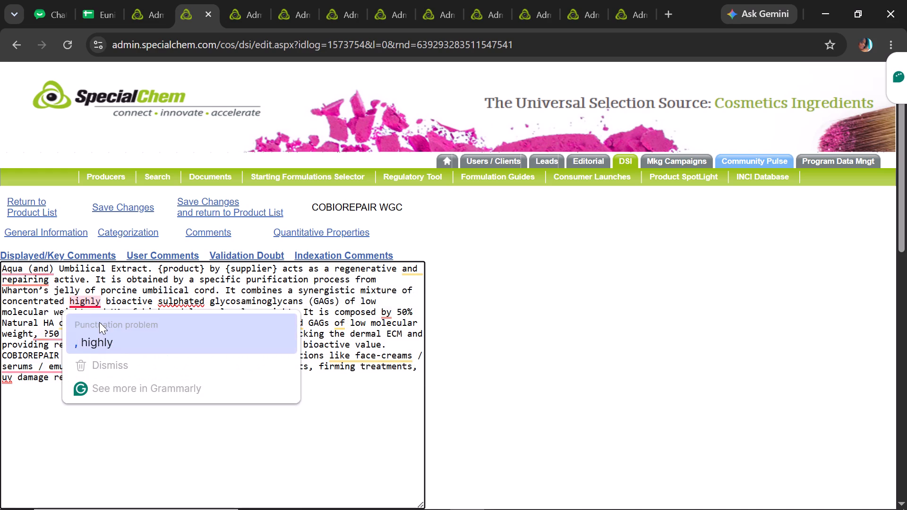
{"action": "left_click", "coordinate": [99, 322]}
{"action": "key", "text": "comma"}
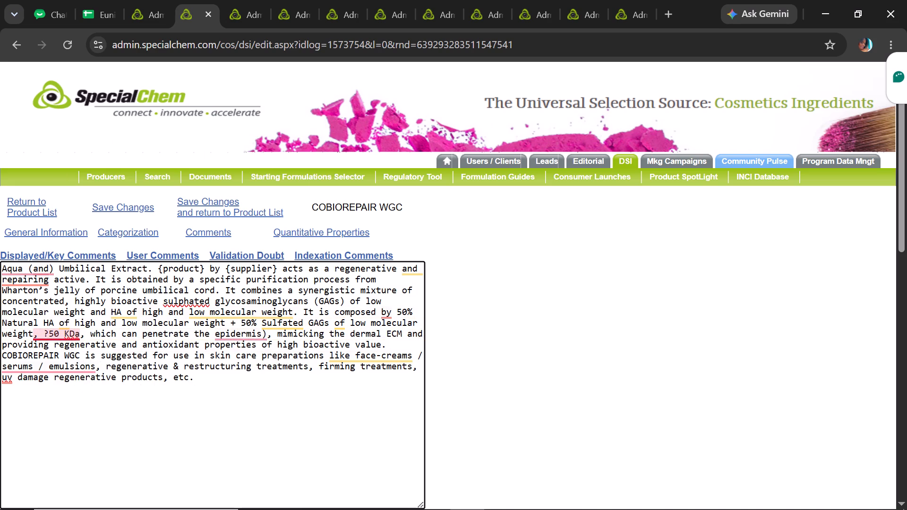
{"action": "left_click", "coordinate": [73, 357]}
{"action": "key", "text": "space"}
{"action": "type", "text": "(< 50 k"}
{"action": "type", "text": "Da)"}
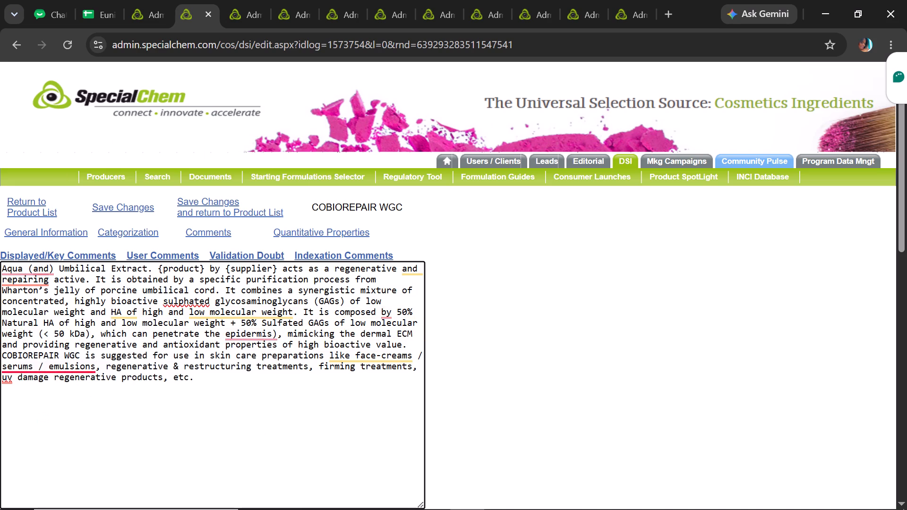
Apply the Grammarly corrections "serums/emulsions", "epidermis" without its closing parenthesis, and capitalized "UV" in the key comments.
{"action": "left_click", "coordinate": [103, 407]}
{"action": "type", "text": "se"}
{"action": "type", "text": "rums/emulsions"}
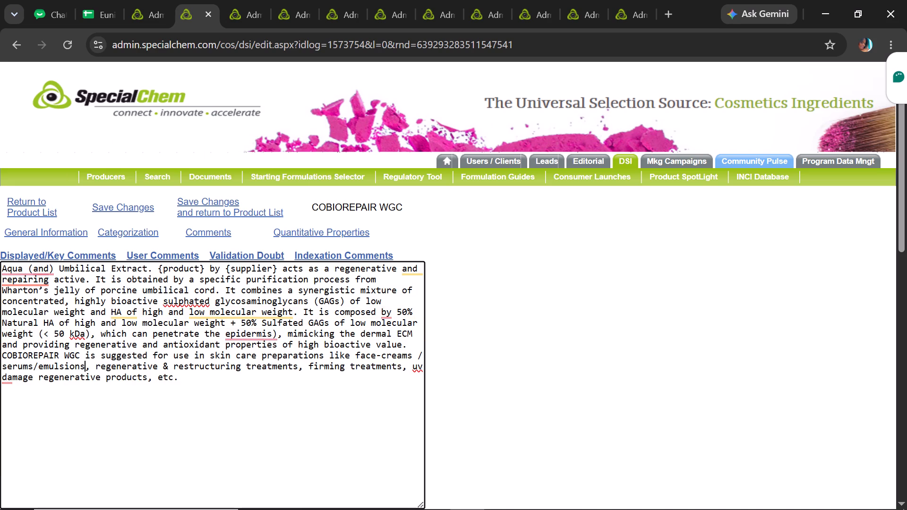
{"action": "left_click", "coordinate": [264, 362]}
{"action": "key", "text": "BackSpace"}
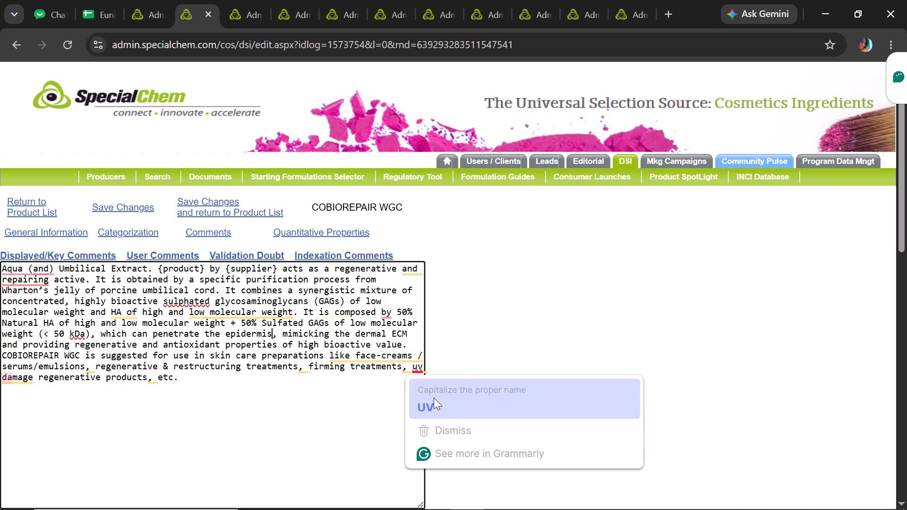
{"action": "left_click", "coordinate": [434, 398]}
{"action": "key", "text": "u"}
{"action": "key", "text": "v"}
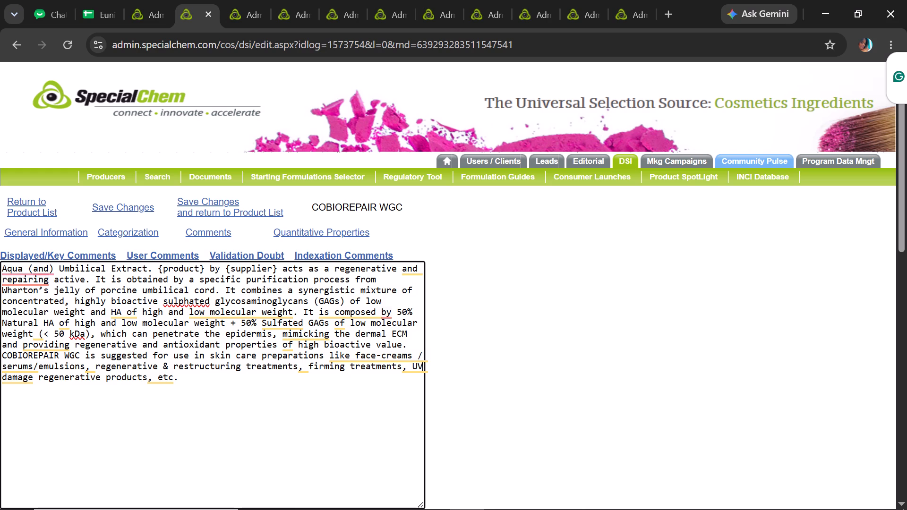
Replace the remaining "COBIOREPAIR WGC" in the key comments with the copied {product} placeholder.
{"action": "left_click_drag", "start_coordinate": [78, 356], "coordinate": [0, 351]}
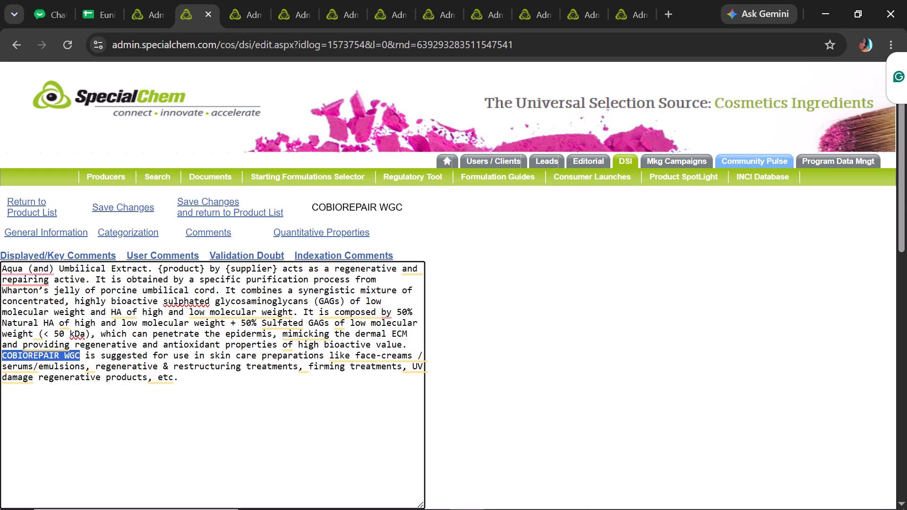
{"action": "key", "text": "ctrl+v"}
Turn on Display as HTML for the key comments and save the changes.
{"action": "left_click_drag", "start_coordinate": [906, 185], "coordinate": [906, 194]}
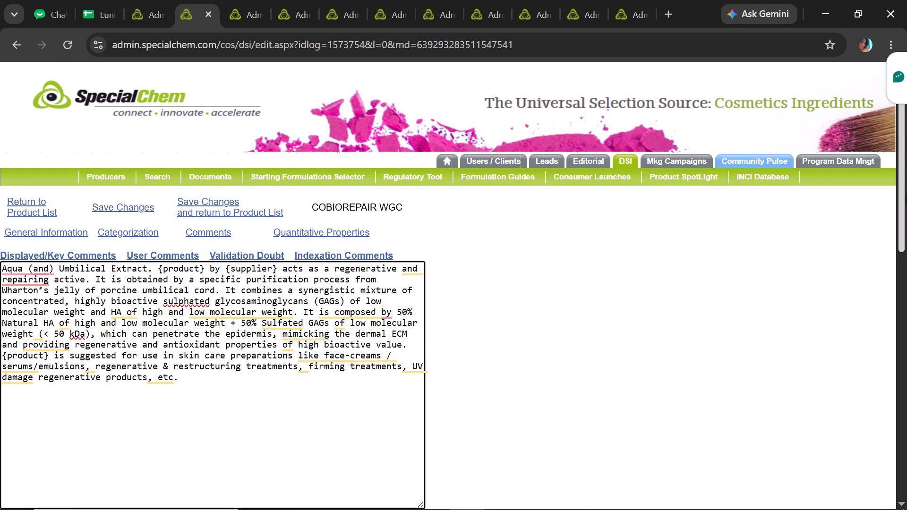
{"action": "left_click_drag", "start_coordinate": [906, 194], "coordinate": [906, 208]}
{"action": "left_click", "coordinate": [82, 471]}
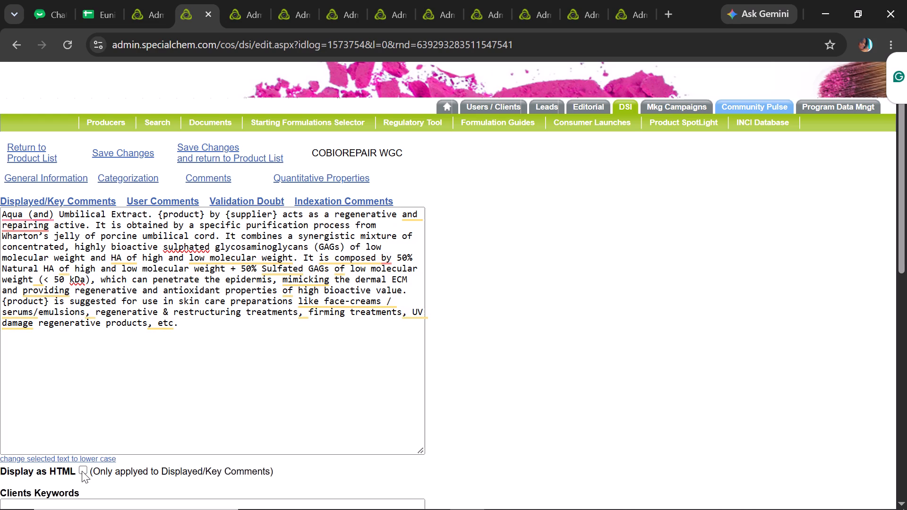
{"action": "left_click", "coordinate": [133, 156]}
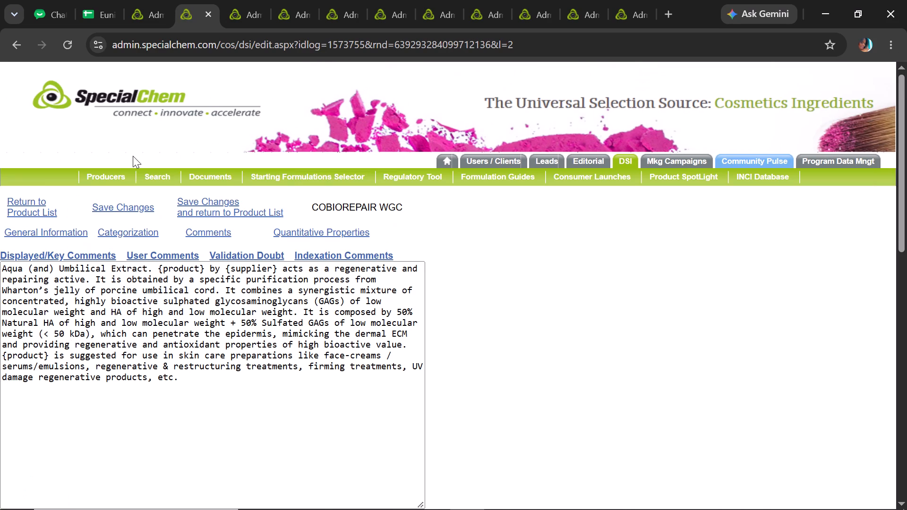
Check the COBIOREPAIR WGC quantitative properties, then save the changes and return to the product list.
{"action": "left_click", "coordinate": [299, 232]}
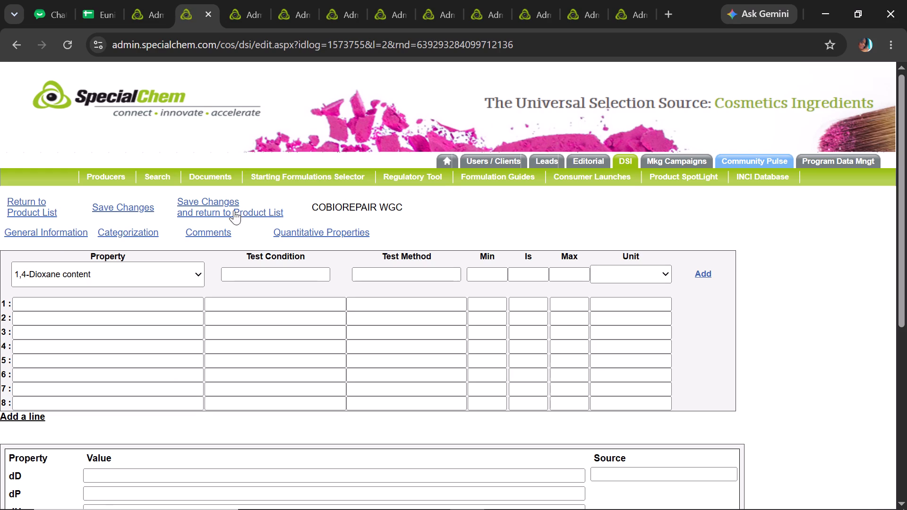
{"action": "left_click", "coordinate": [223, 209]}
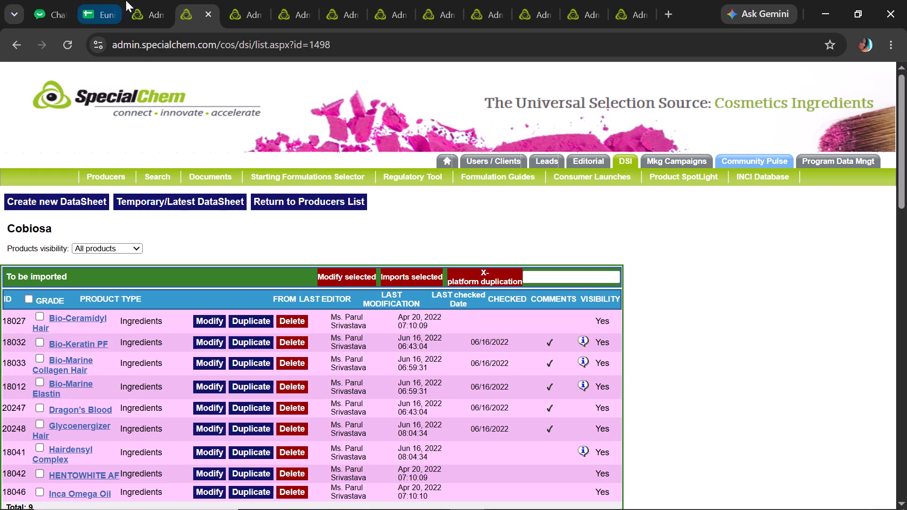
Copy Glycoenergyzer from the Cosmetics sheet, search for it as the trade/grade in the admin site, and open its datasheet.
{"action": "left_click", "coordinate": [77, 0]}
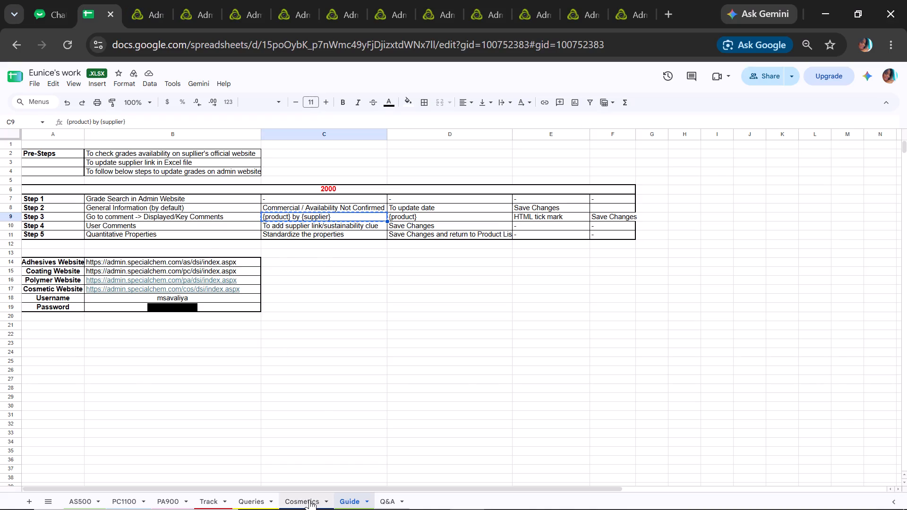
{"action": "left_click", "coordinate": [309, 500]}
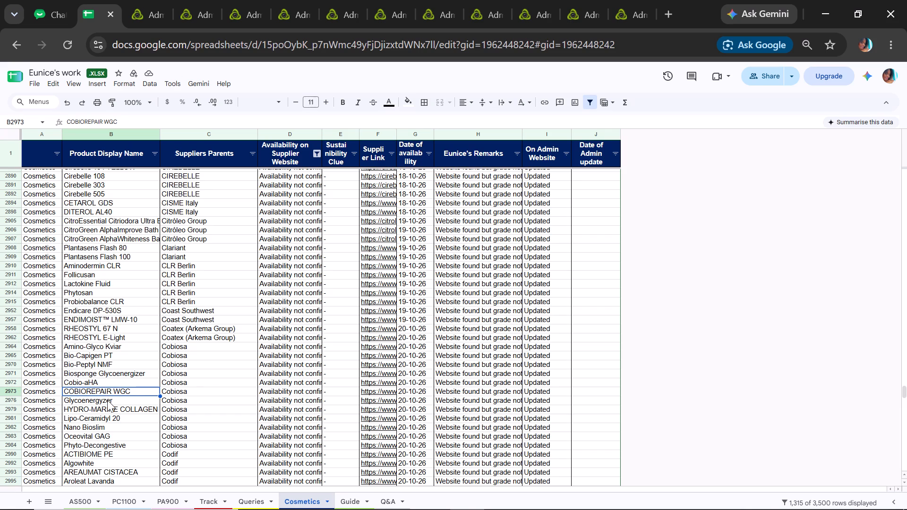
{"action": "left_click", "coordinate": [107, 400]}
{"action": "key", "text": "ctrl+c"}
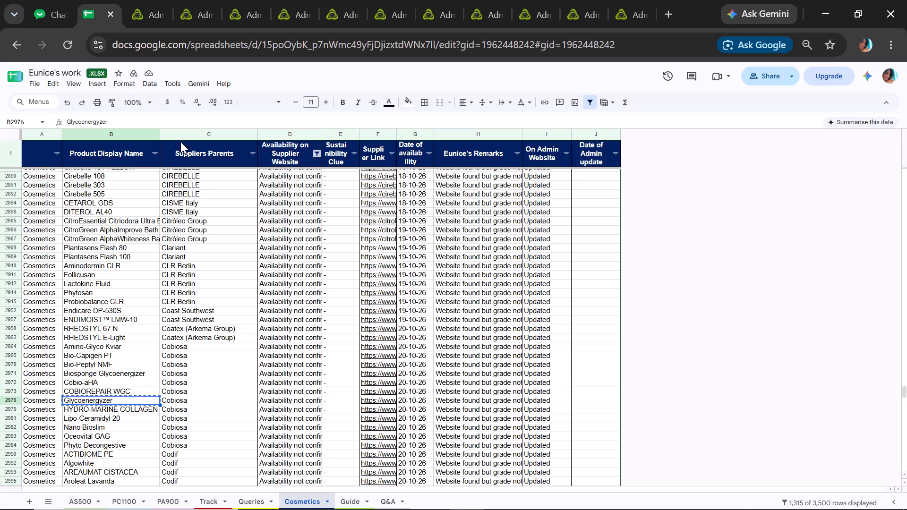
{"action": "left_click", "coordinate": [144, 3]}
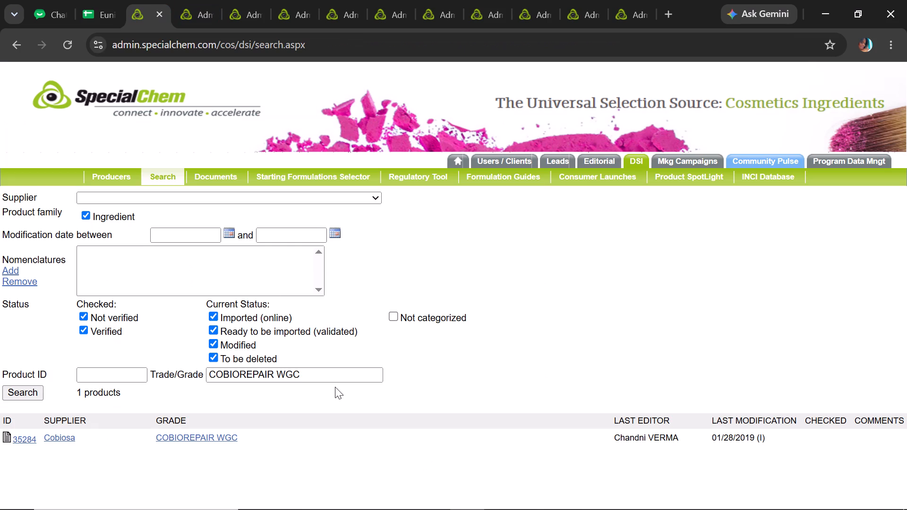
{"action": "left_click_drag", "start_coordinate": [325, 374], "coordinate": [0, 336]}
{"action": "key", "text": "ctrl+v"}
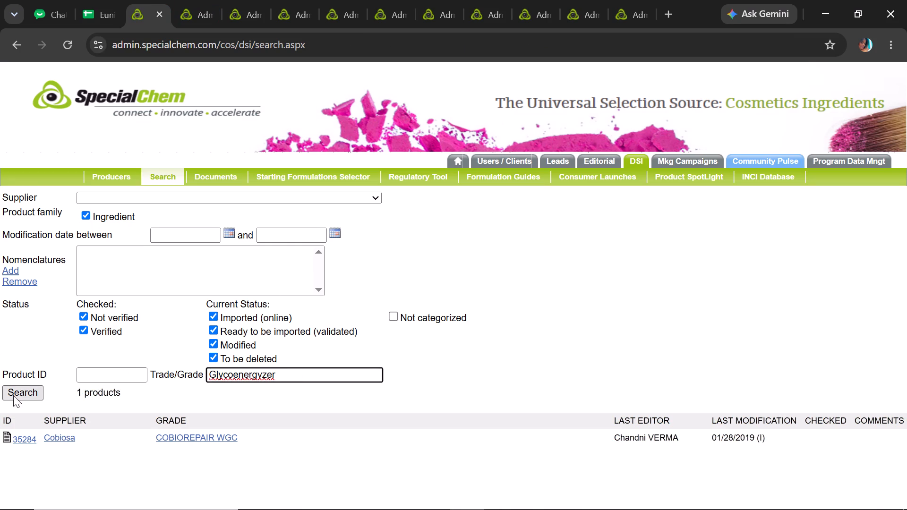
{"action": "left_click", "coordinate": [19, 390]}
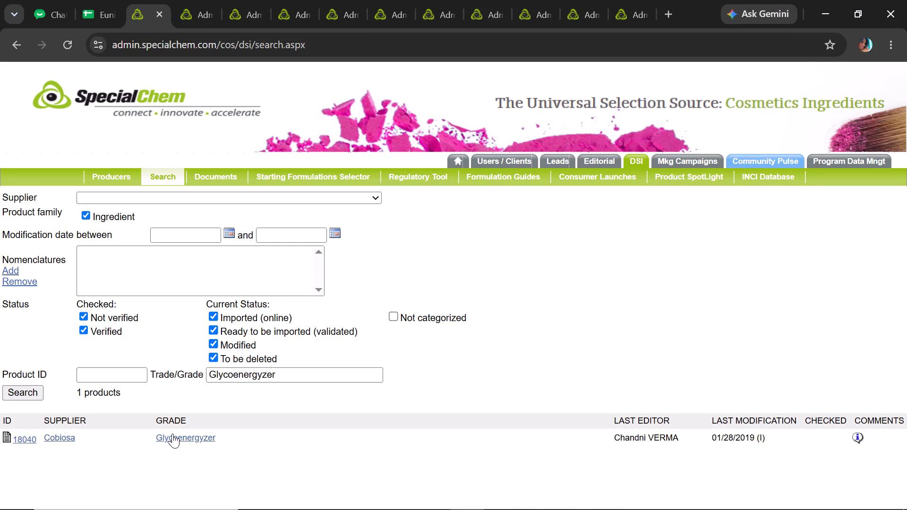
{"action": "left_click", "coordinate": [172, 433]}
Copy the "{product} by {supplier}" placeholder from the Guide sheet.
{"action": "left_click", "coordinate": [97, 0]}
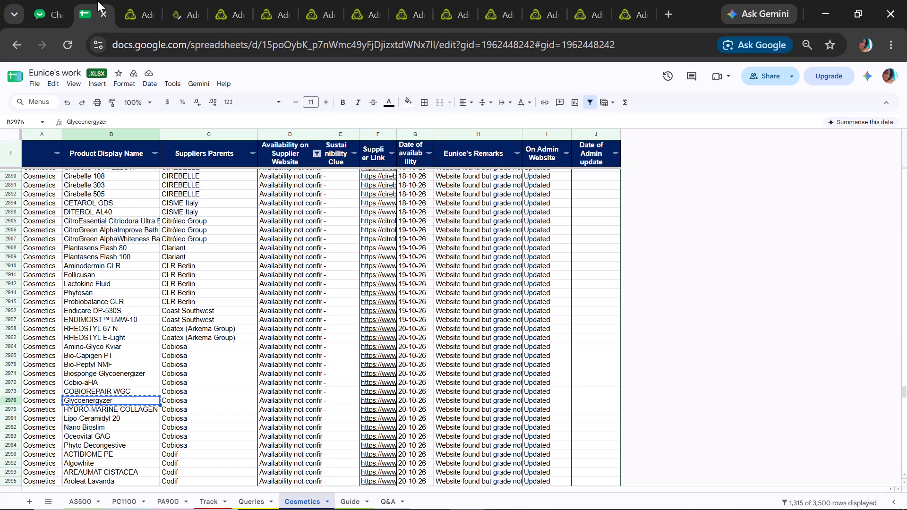
{"action": "left_click", "coordinate": [355, 499]}
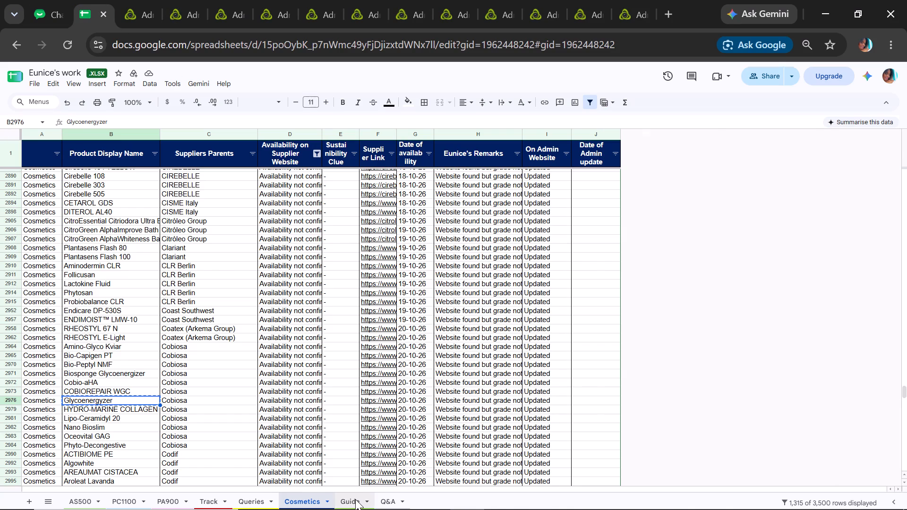
{"action": "key", "text": "ctrl+c"}
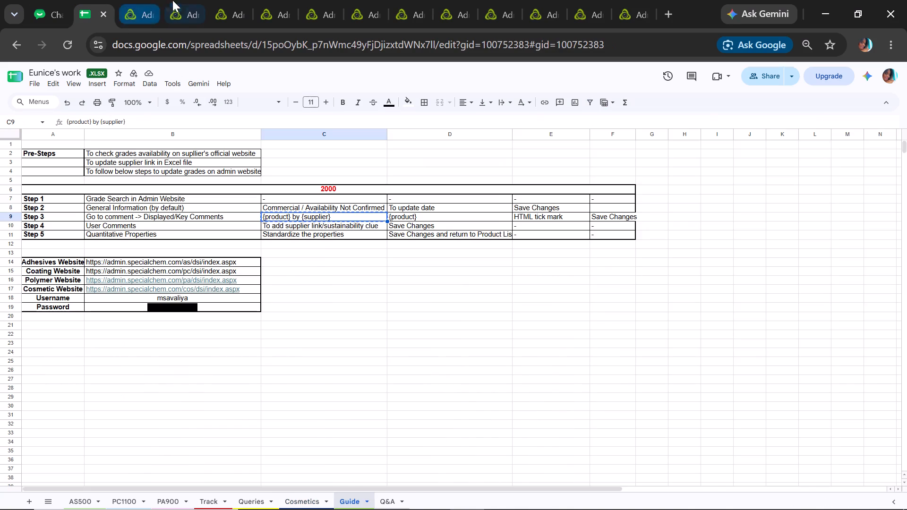
Set the Glycoenergyzer product status to Availability Not Confirmed and save the changes.
{"action": "left_click", "coordinate": [177, 1]}
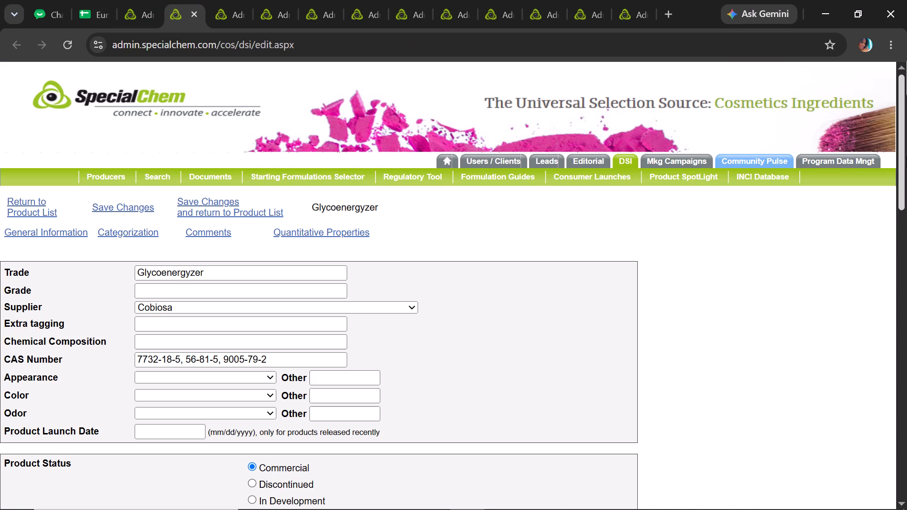
{"action": "left_click_drag", "start_coordinate": [906, 157], "coordinate": [906, 178]}
{"action": "left_click", "coordinate": [251, 449]}
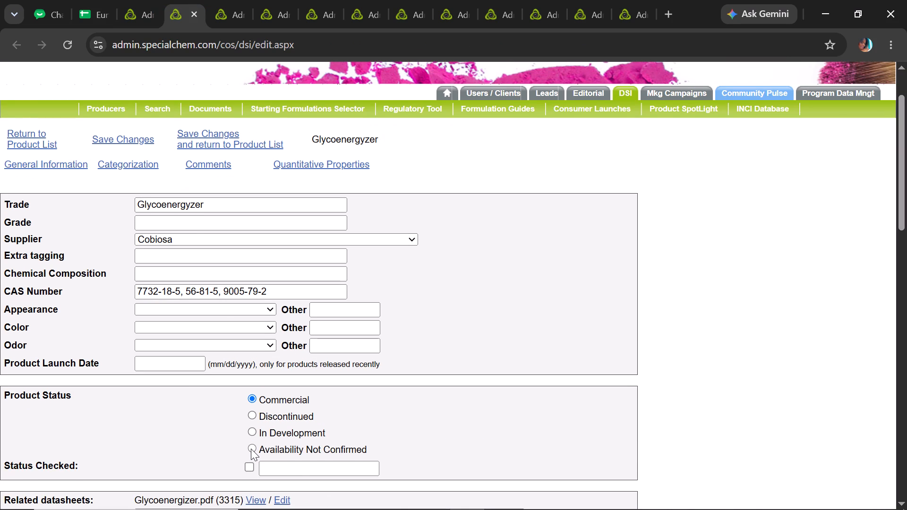
{"action": "left_click", "coordinate": [112, 136]}
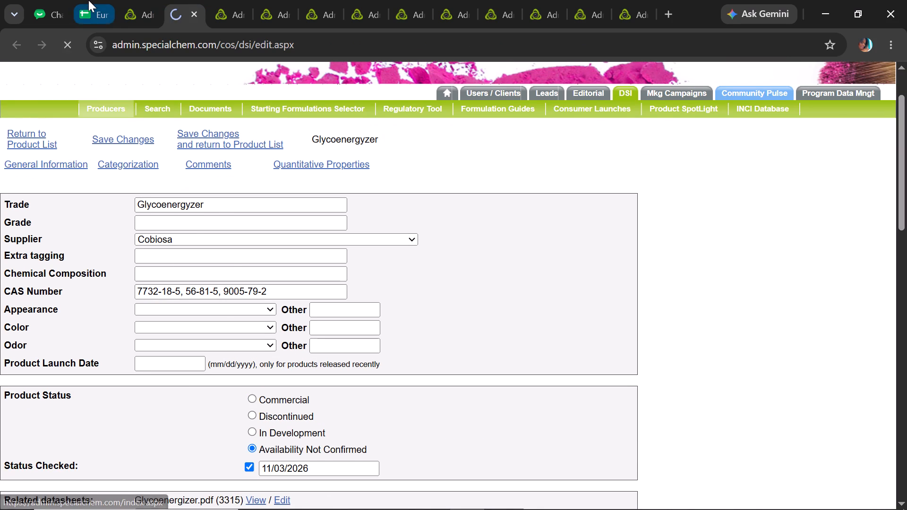
{"action": "left_click", "coordinate": [88, 0]}
{"action": "left_click", "coordinate": [159, 0]}
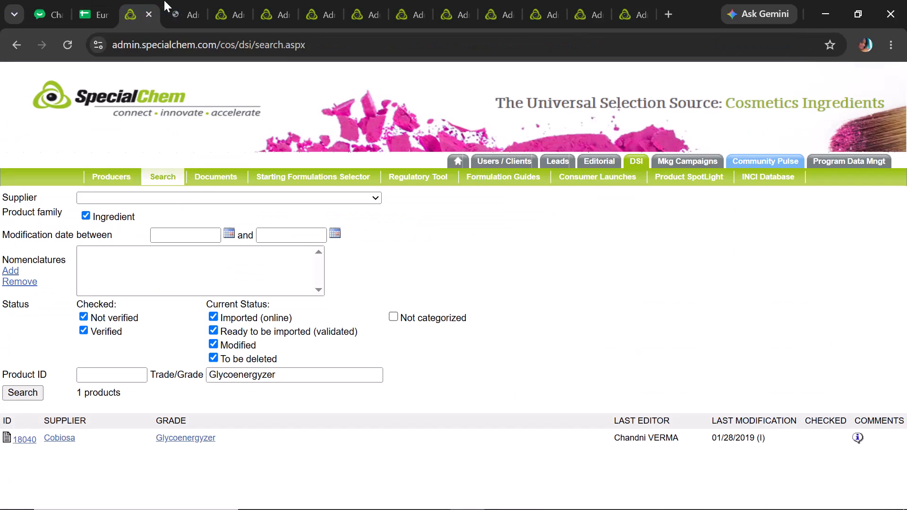
{"action": "left_click", "coordinate": [172, 0]}
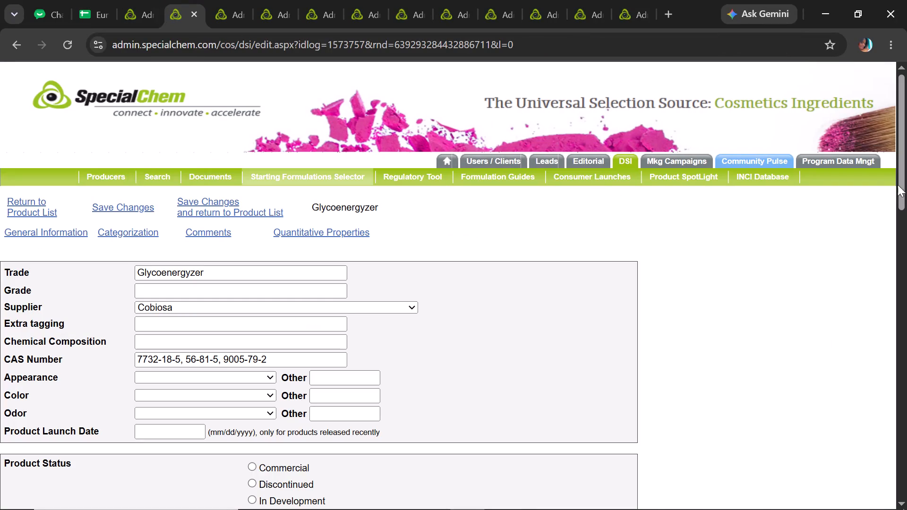
In the Glycoenergyzer key comments, replace "Glycoenergyzer by Cobiosa" with the copied "{product} by {supplier}" placeholder.
{"action": "left_click_drag", "start_coordinate": [906, 181], "coordinate": [906, 187]}
{"action": "left_click", "coordinate": [206, 210]}
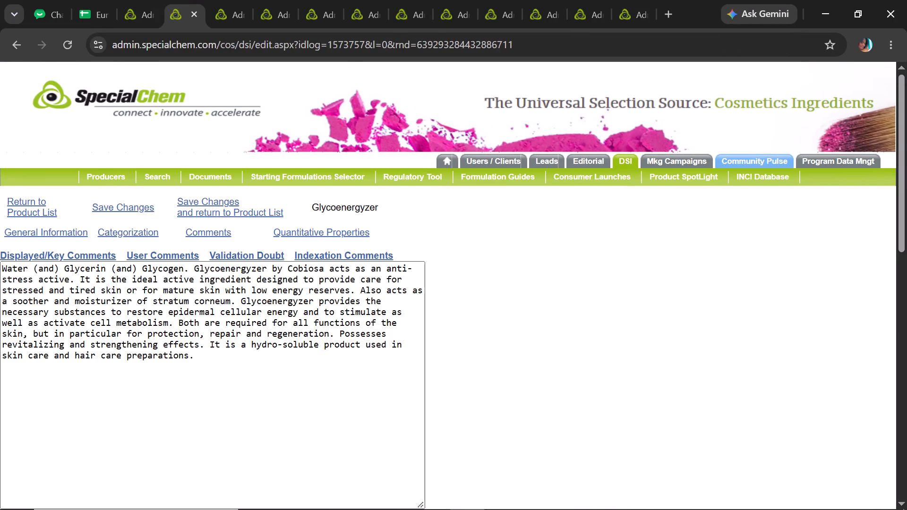
{"action": "left_click", "coordinate": [194, 273]}
{"action": "left_click", "coordinate": [194, 273]}
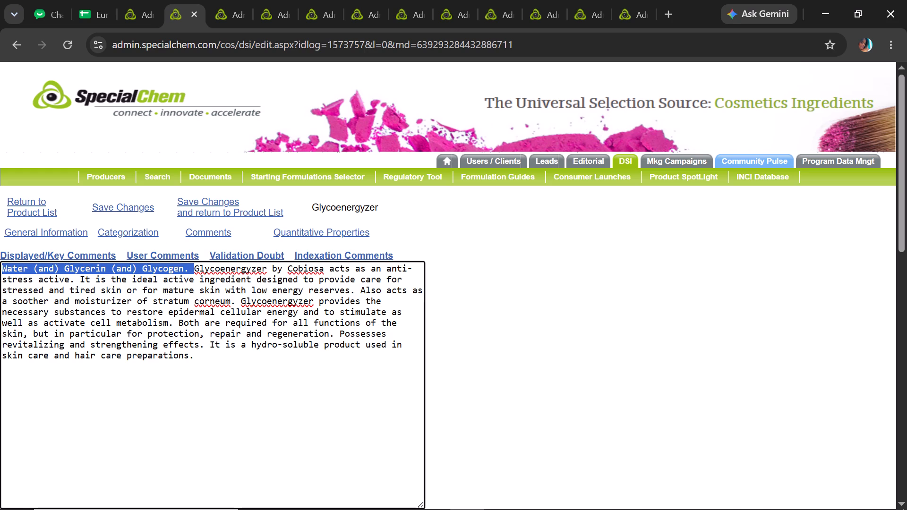
{"action": "left_click", "coordinate": [194, 273]}
{"action": "left_click_drag", "start_coordinate": [194, 273], "coordinate": [326, 272]}
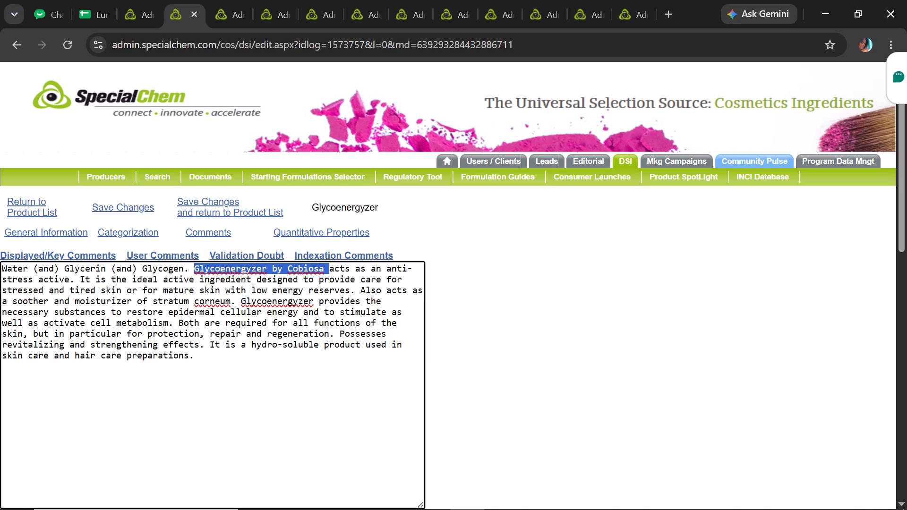
{"action": "left_click_drag", "start_coordinate": [326, 272], "coordinate": [326, 272]}
{"action": "key", "text": "ctrl+v"}
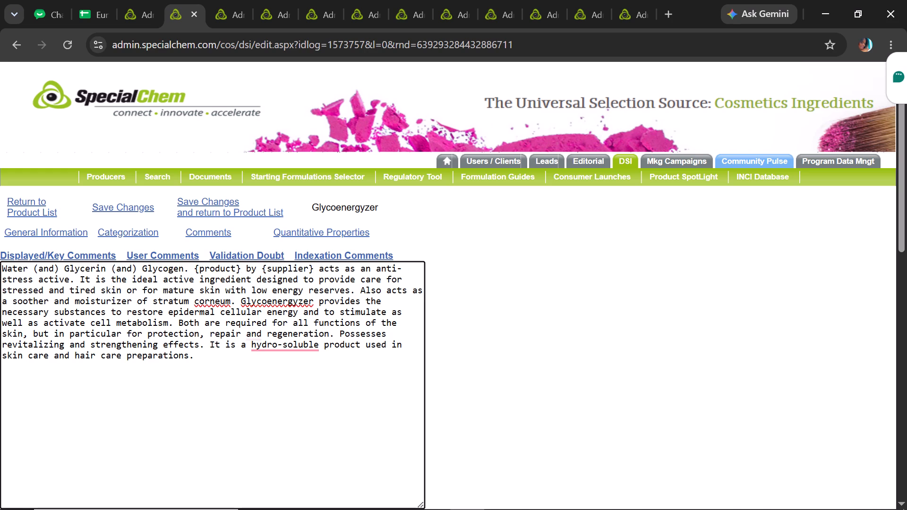
Insert "the" before "stratum corneum" and replace the remaining "Glycoenergyzer" in the key comments with the {product} placeholder, keeping the spacing clean.
{"action": "left_click_drag", "start_coordinate": [240, 270], "coordinate": [194, 267]}
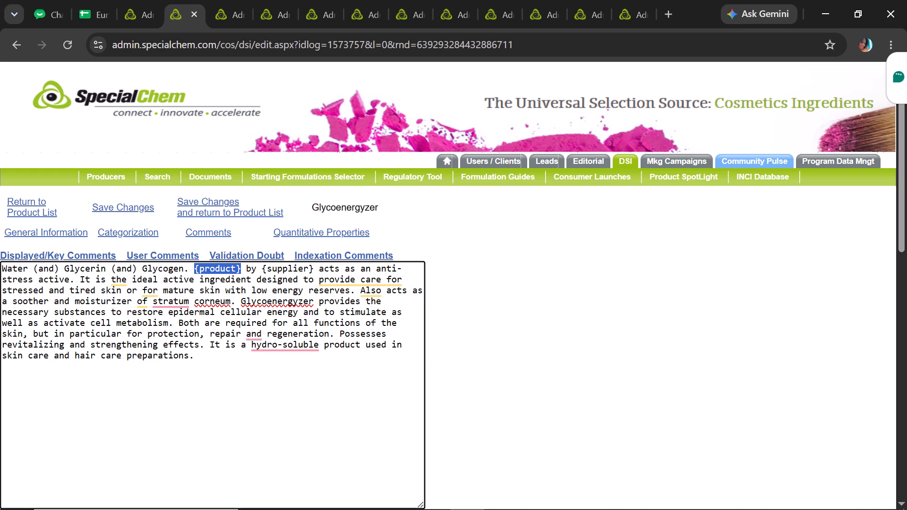
{"action": "key", "text": "ctrl+c"}
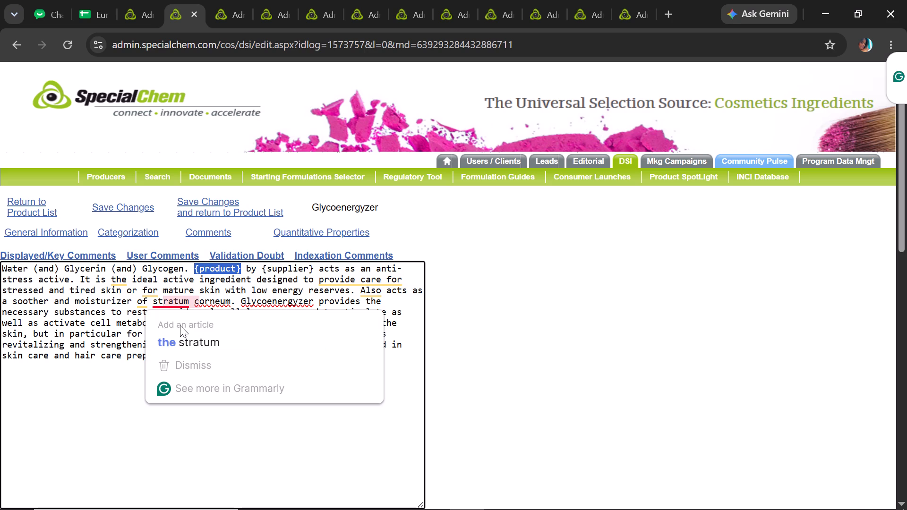
{"action": "left_click", "coordinate": [180, 325]}
{"action": "type", "text": "the"}
{"action": "key", "text": "space"}
{"action": "left_click_drag", "start_coordinate": [259, 301], "coordinate": [332, 301]}
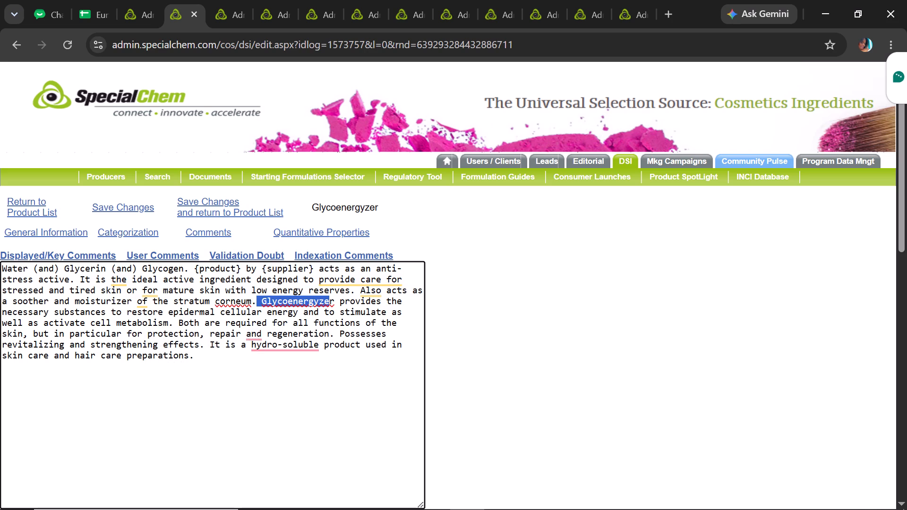
{"action": "key", "text": "ctrl+v"}
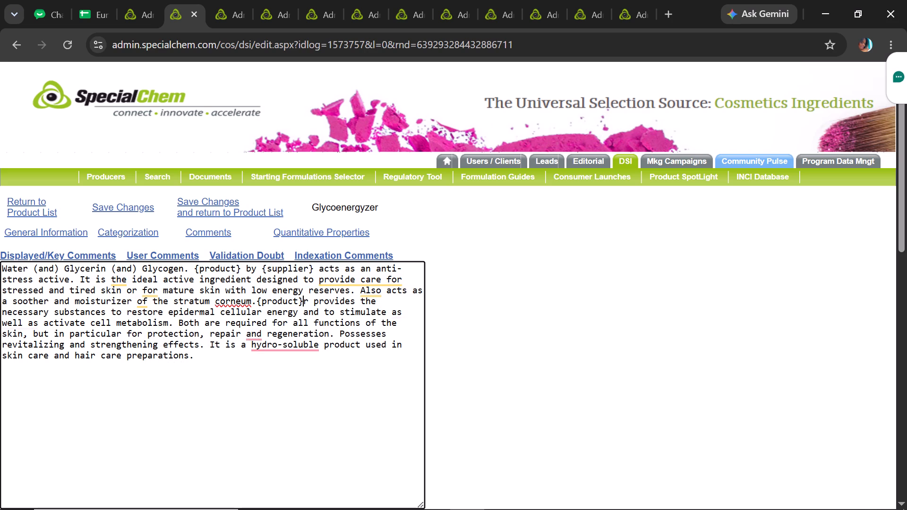
{"action": "left_click", "coordinate": [256, 300]}
{"action": "key", "text": "space"}
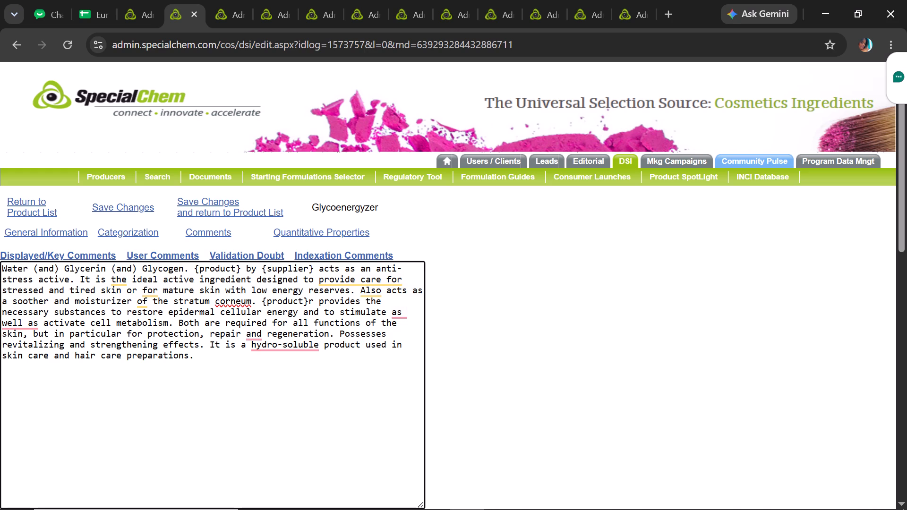
{"action": "left_click", "coordinate": [314, 303]}
{"action": "key", "text": "BackSpace"}
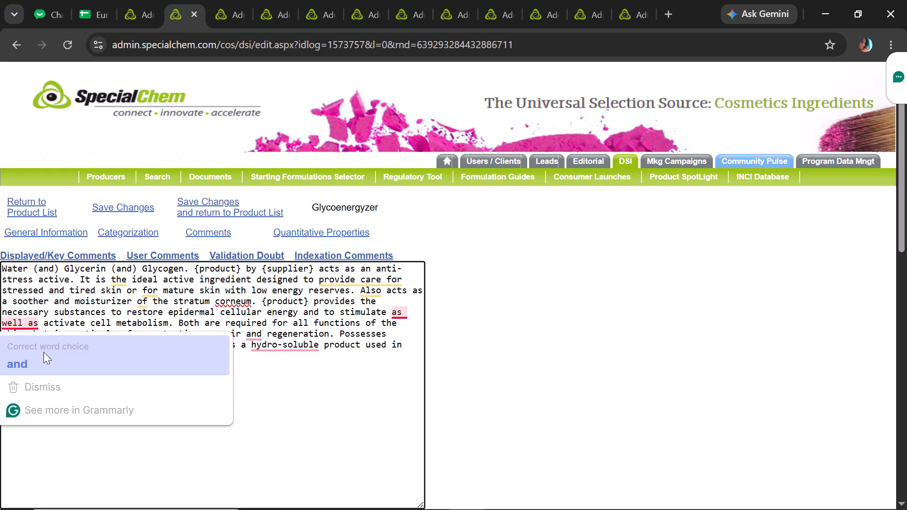
Apply the Grammarly corrections in the key comments: "and" for "as well as", a comma after "repair", and "water-soluble" for "hydro-soluble".
{"action": "left_click", "coordinate": [43, 352]}
{"action": "type", "text": "and"}
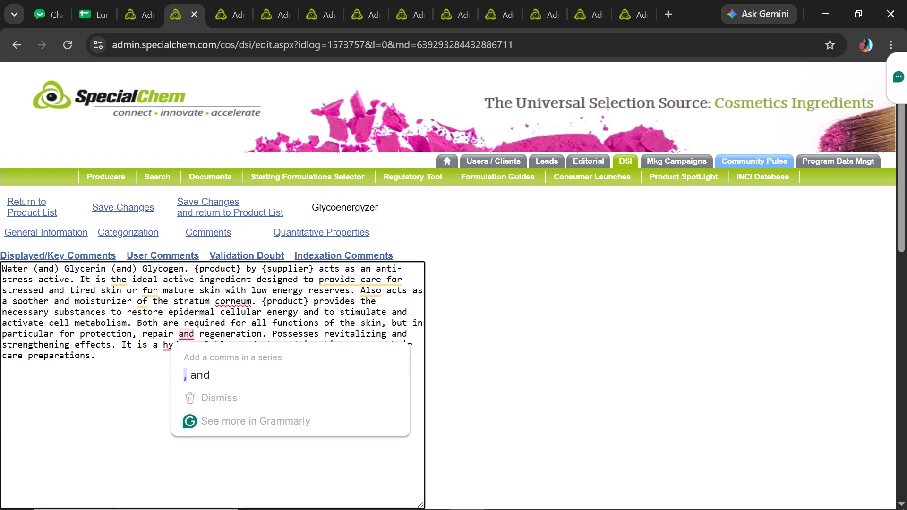
{"action": "left_click", "coordinate": [206, 363]}
{"action": "key", "text": "comma"}
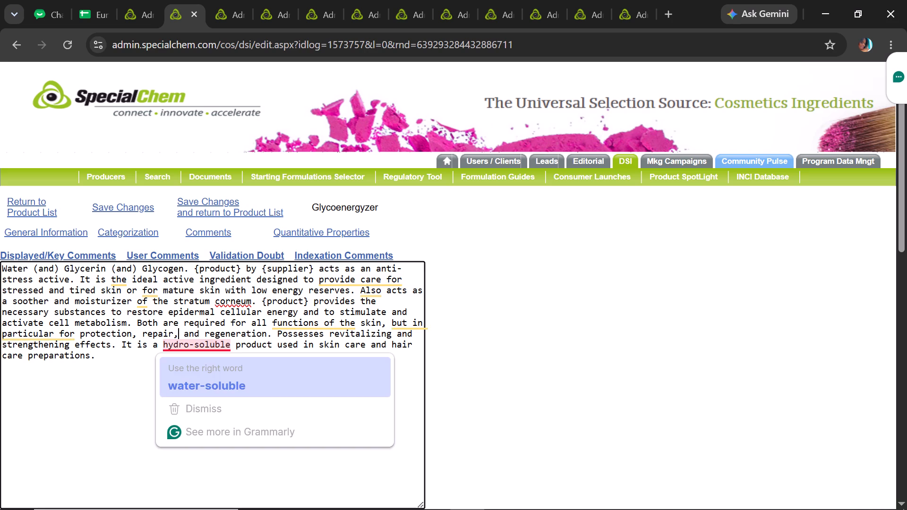
{"action": "left_click", "coordinate": [217, 387]}
{"action": "type", "text": "water-sol"}
{"action": "type", "text": "uble"}
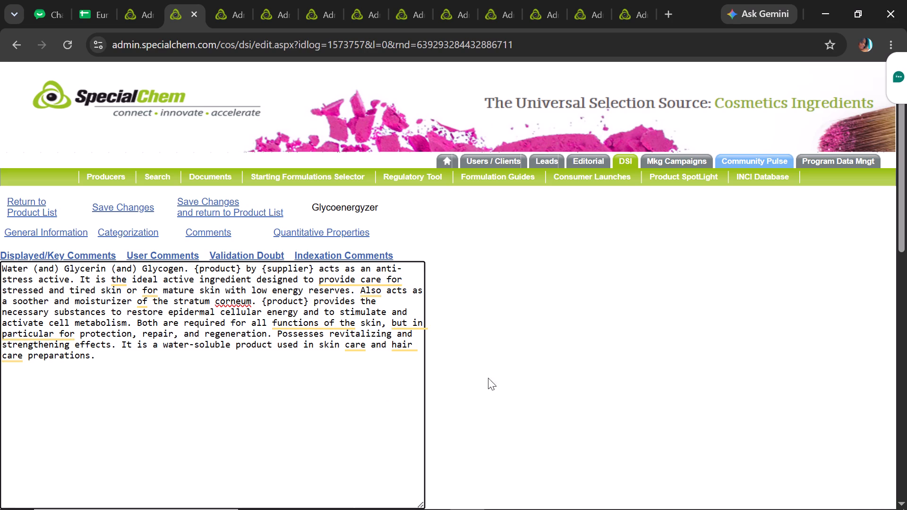
Turn on Display as HTML for the key comments and save the changes.
{"action": "left_click_drag", "start_coordinate": [906, 178], "coordinate": [906, 206]}
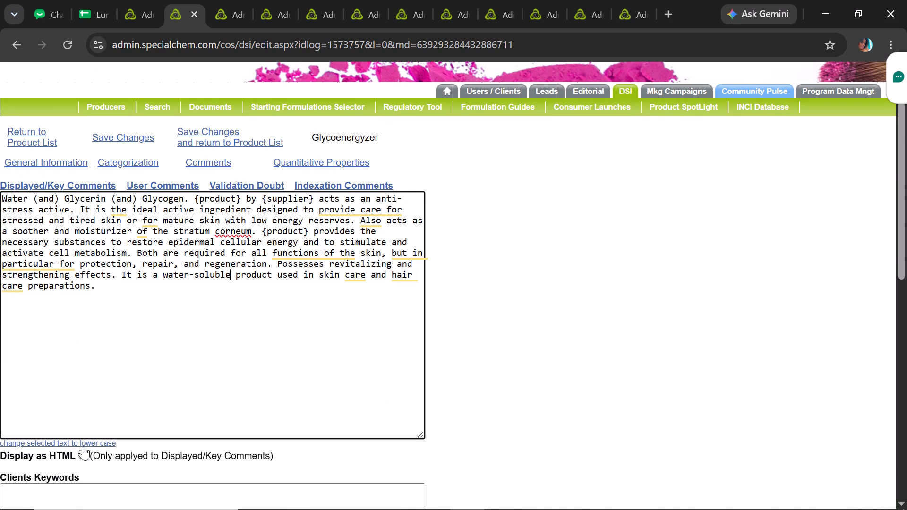
{"action": "left_click", "coordinate": [82, 453]}
{"action": "left_click", "coordinate": [125, 137]}
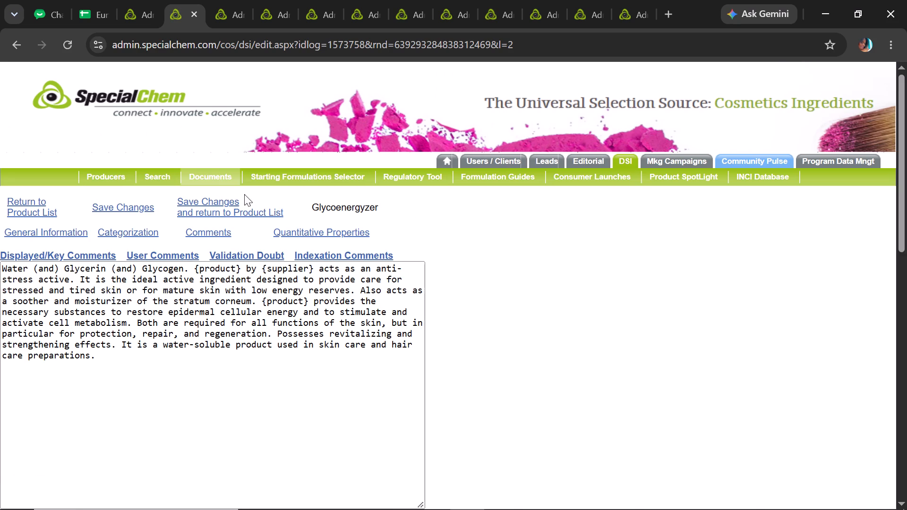
Check the Glycoenergyzer quantitative properties, then save the changes and return to the product list.
{"action": "left_click", "coordinate": [303, 230]}
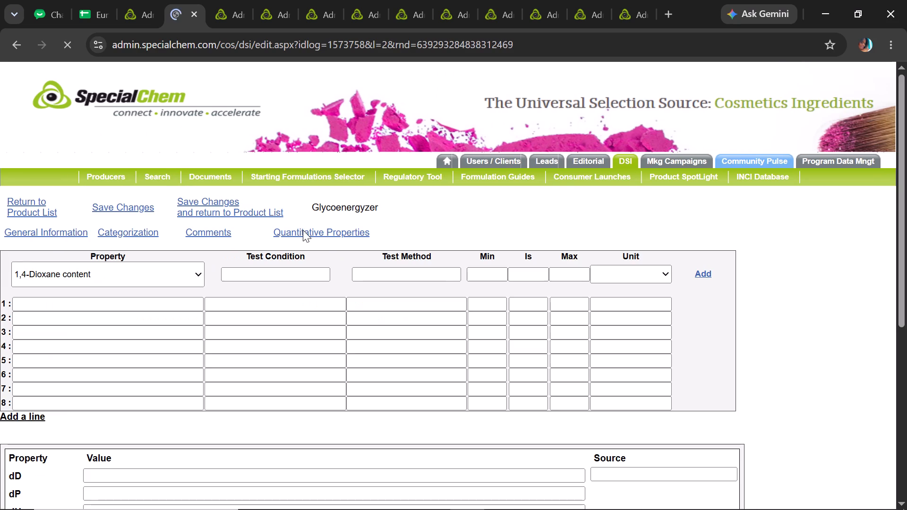
{"action": "left_click", "coordinate": [192, 213]}
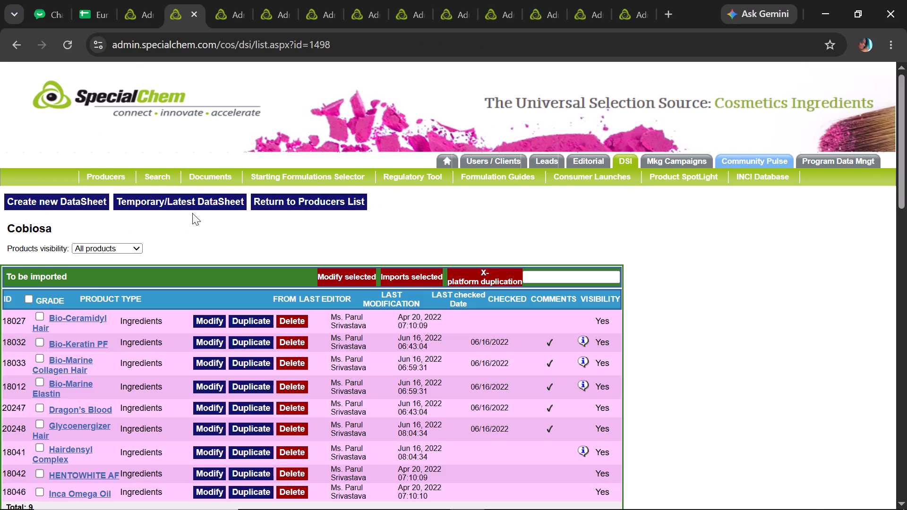
Copy the product name HYDRO-MARINE COLLAGEN V10 from the Cosmetics sheet.
{"action": "left_click", "coordinate": [84, 0]}
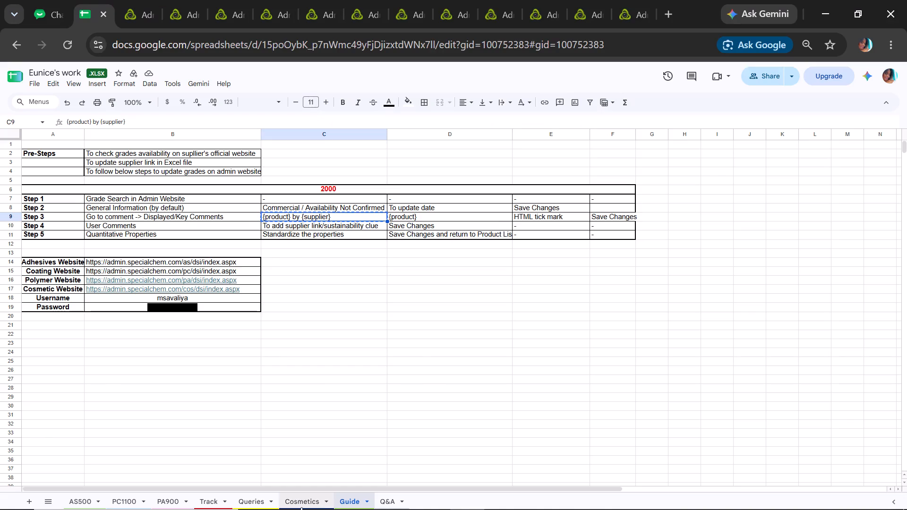
{"action": "left_click", "coordinate": [301, 507]}
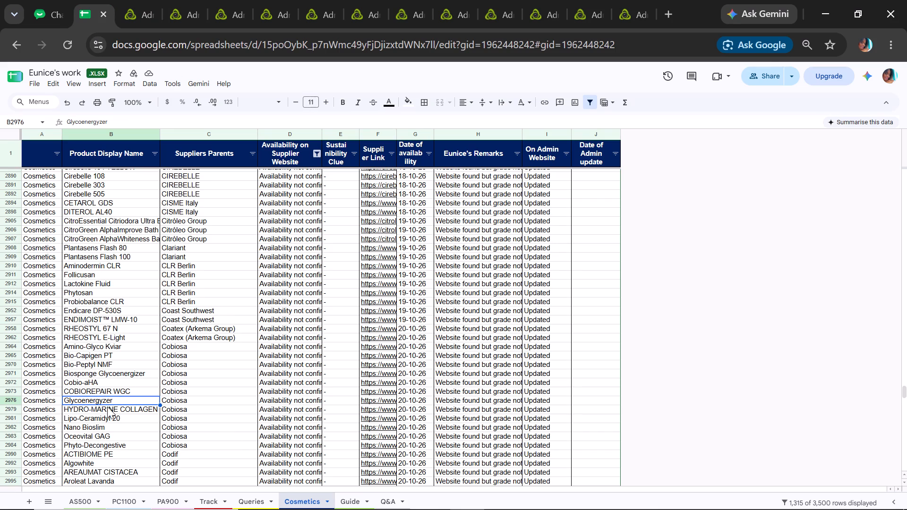
{"action": "left_click", "coordinate": [107, 407]}
{"action": "key", "text": "ctrl+c"}
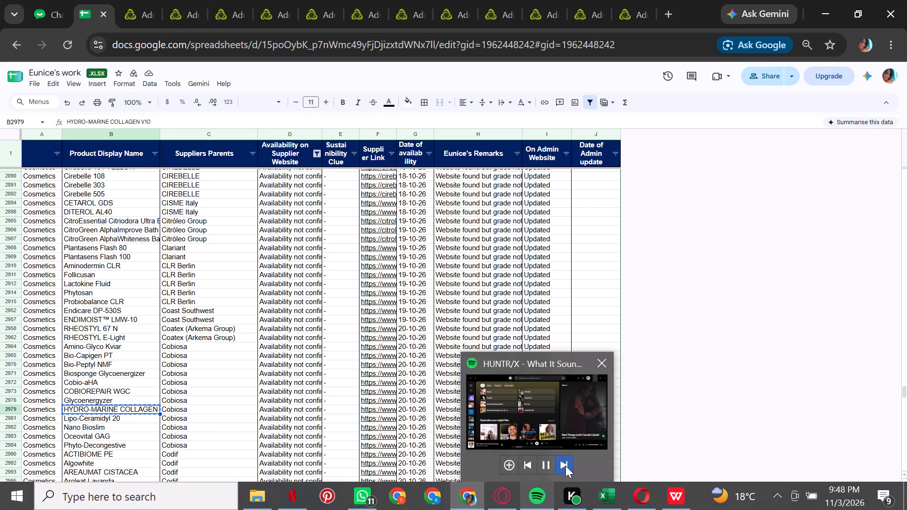
Skip to the next track in Spotify.
{"action": "left_click", "coordinate": [566, 465]}
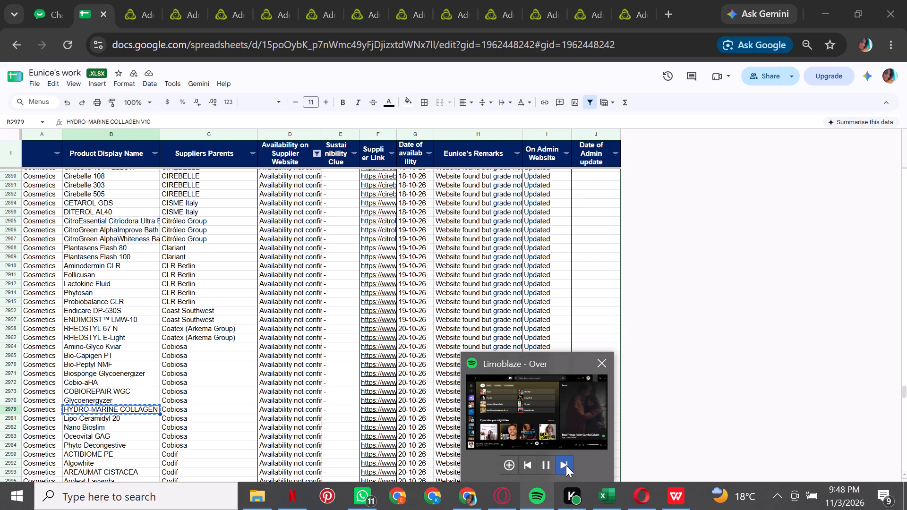
Search the SpecialChem admin site for the grade HYDRO-MARINE COLLAGEN V10 and open its datasheet.
{"action": "left_click", "coordinate": [131, 0]}
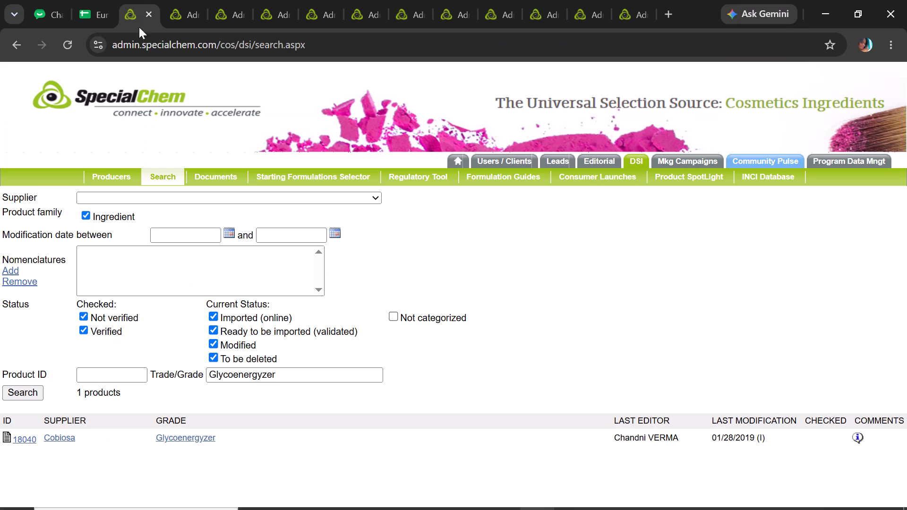
{"action": "left_click_drag", "start_coordinate": [285, 371], "coordinate": [93, 369]}
{"action": "key", "text": "ctrl+v"}
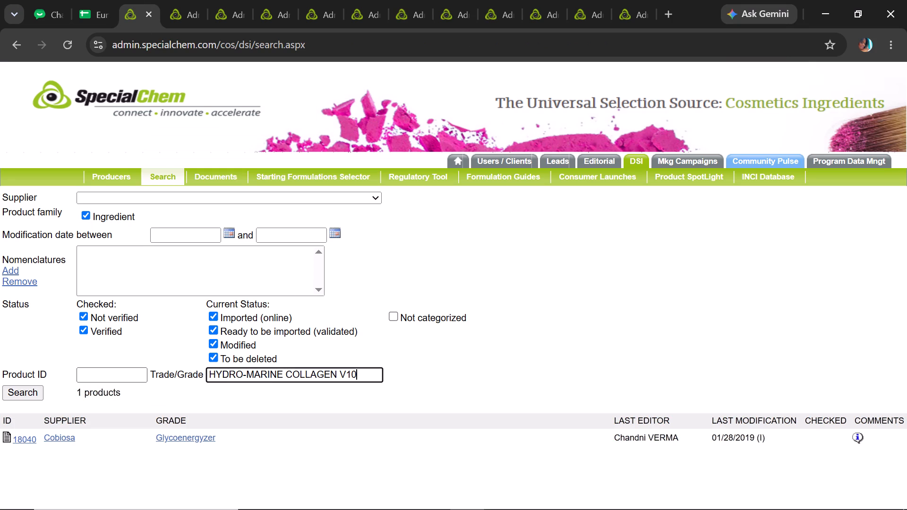
{"action": "left_click", "coordinate": [33, 396]}
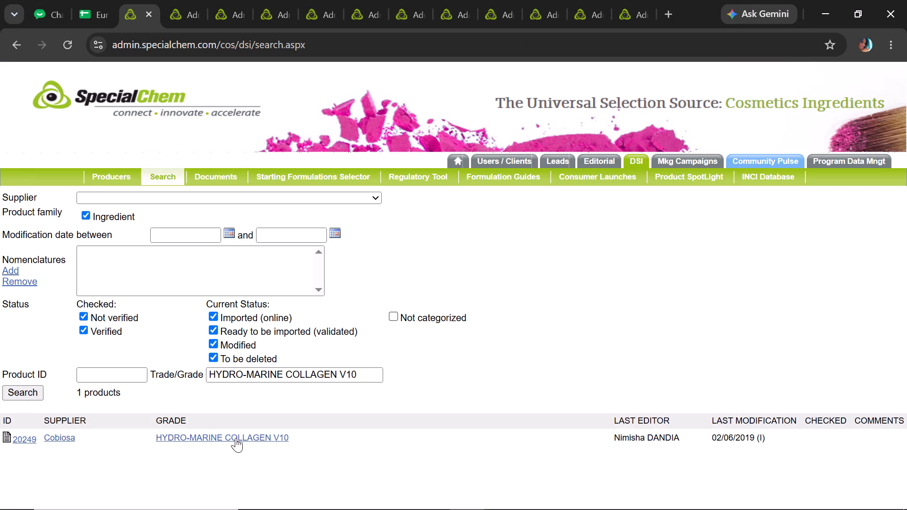
{"action": "left_click", "coordinate": [236, 438]}
Copy the selected cell content from the Guide sheet of Eunice's work and return to the HYDRO-MARINE COLLAGEN V10 datasheet.
{"action": "left_click", "coordinate": [93, 13]}
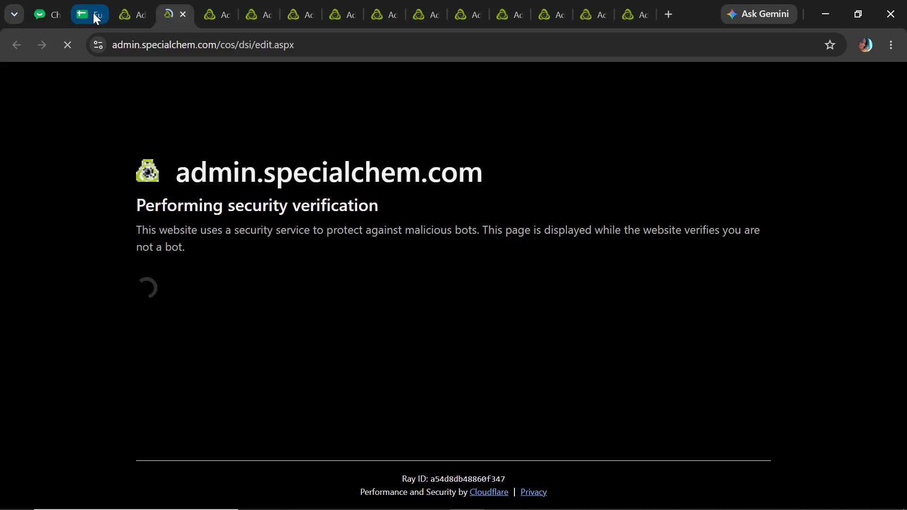
{"action": "left_click", "coordinate": [354, 501]}
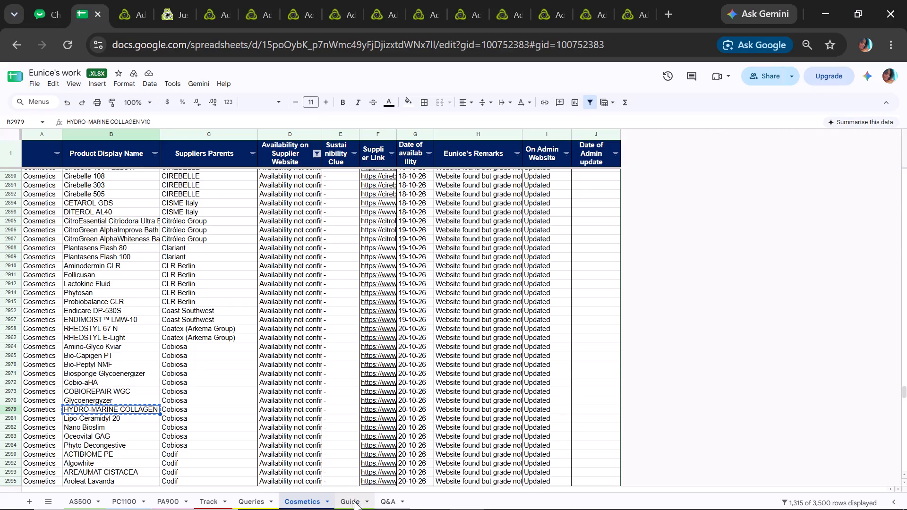
{"action": "key", "text": "ctrl+c"}
{"action": "left_click", "coordinate": [180, 6]}
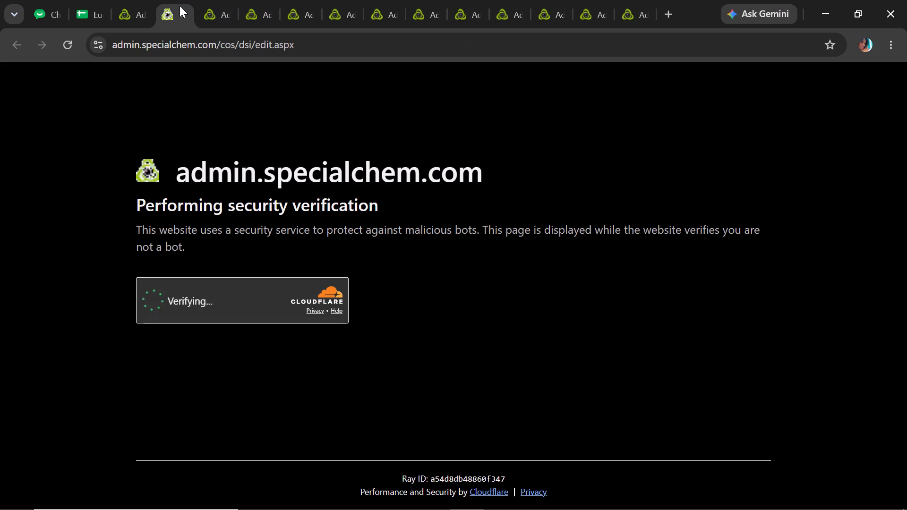
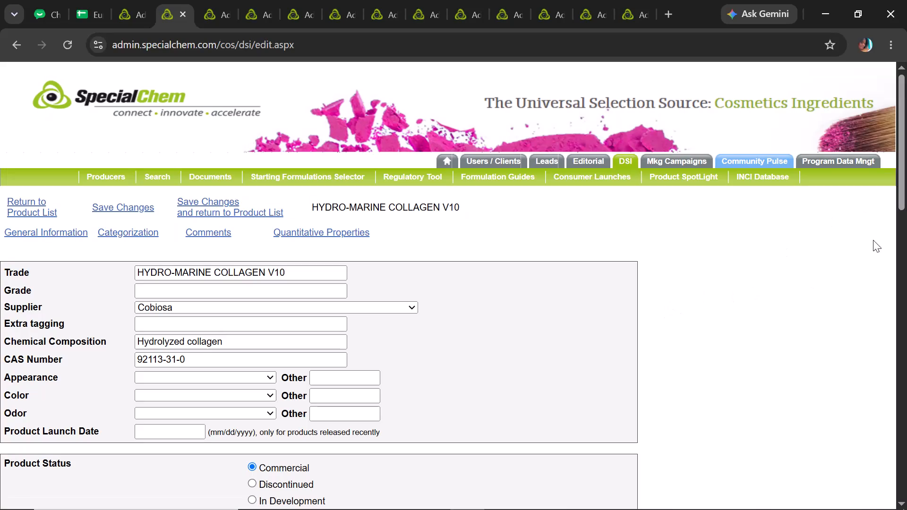
Set the product status of HYDRO-MARINE COLLAGEN V10 to Availability Not Confirmed and save the changes.
{"action": "left_click_drag", "start_coordinate": [906, 187], "coordinate": [906, 202]}
{"action": "left_click", "coordinate": [248, 470]}
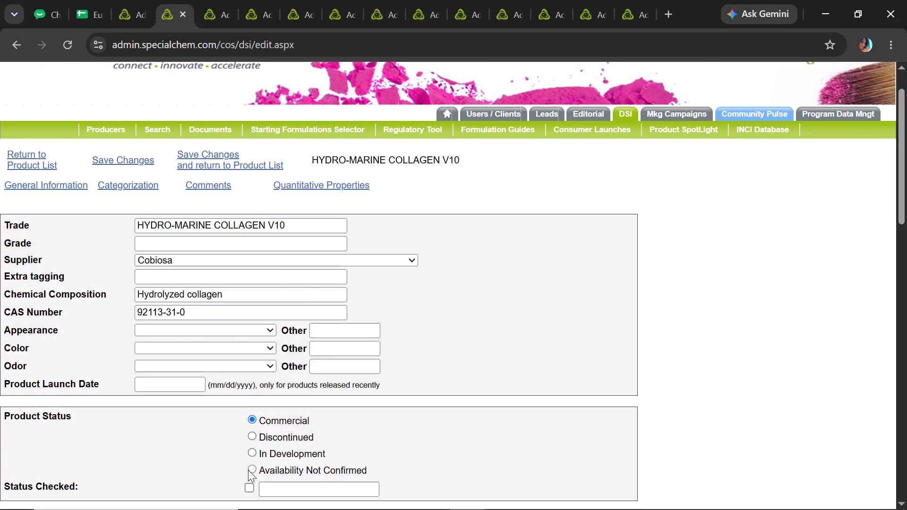
{"action": "left_click", "coordinate": [117, 160]}
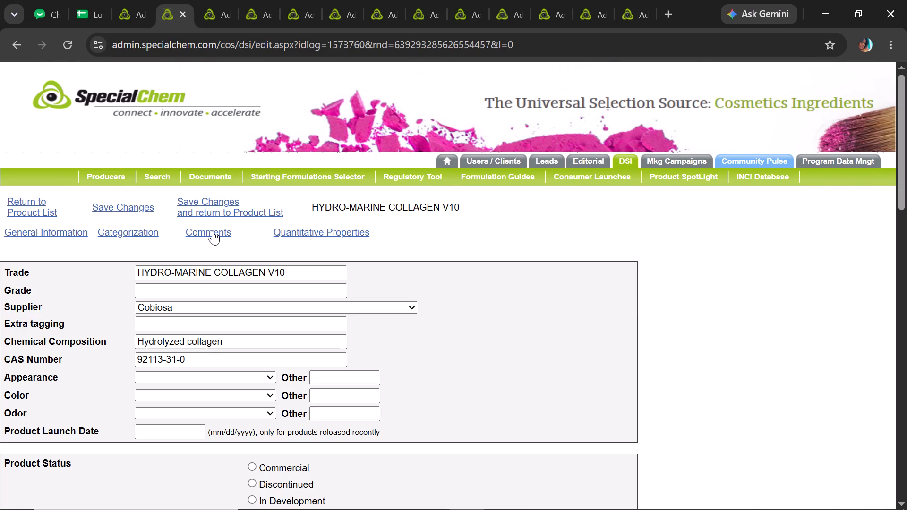
In the Displayed/Key Comments, replace "HYDRO-MARINE COLLAGEN V10 by Cobiosa" with the "{product} by {supplier}" placeholder copied from the Guide sheet.
{"action": "left_click", "coordinate": [213, 230]}
{"action": "left_click", "coordinate": [93, 8]}
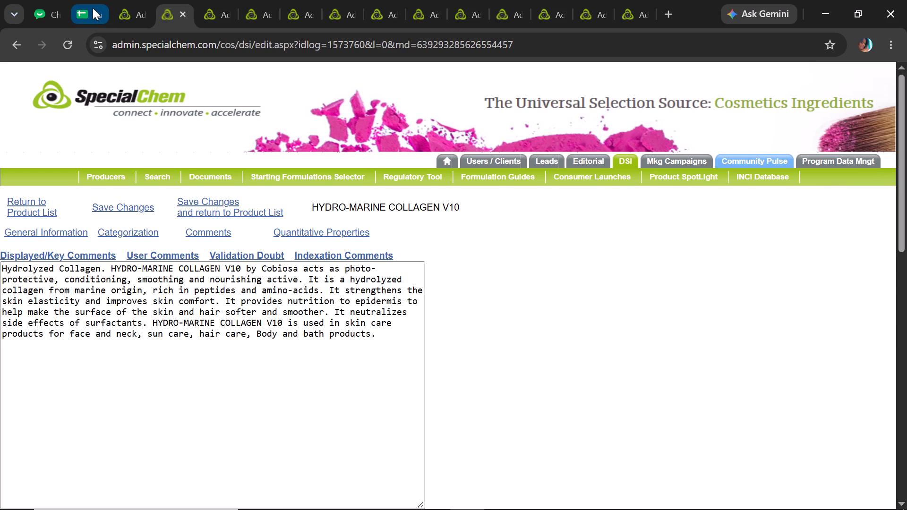
{"action": "key", "text": "ctrl+c"}
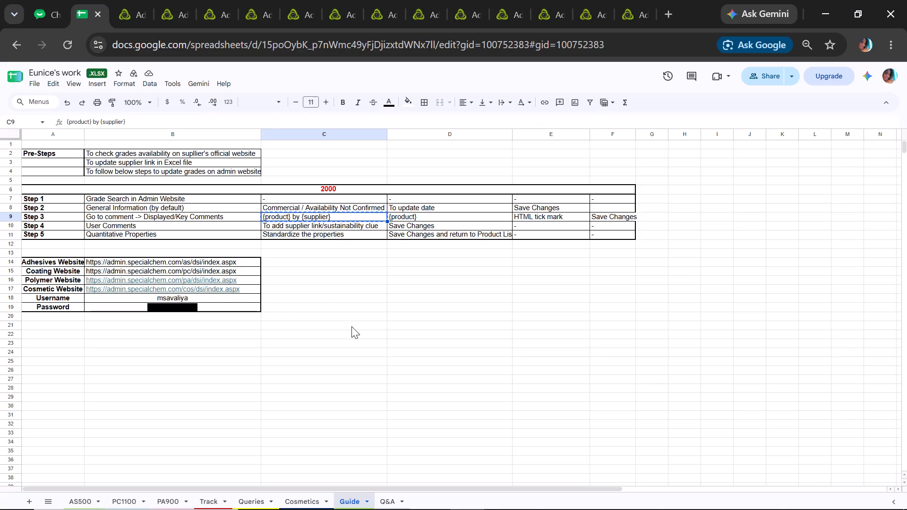
{"action": "left_click", "coordinate": [173, 0]}
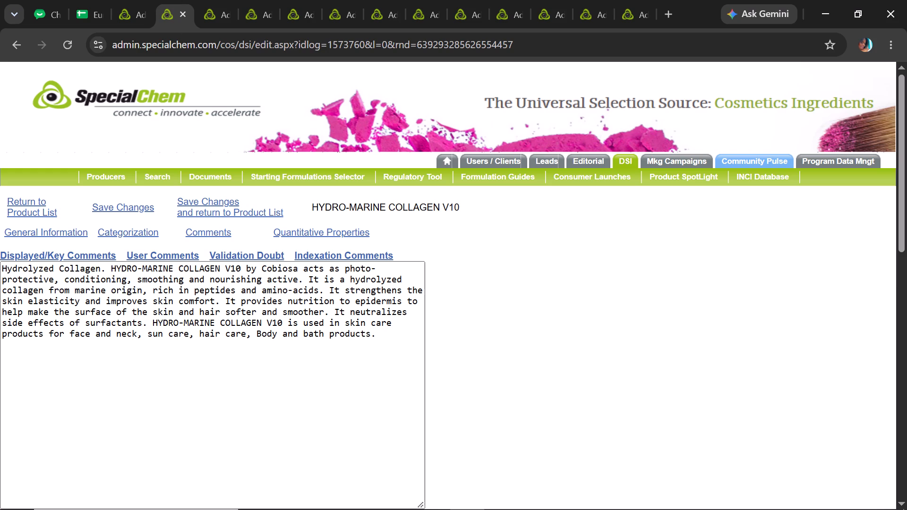
{"action": "left_click", "coordinate": [108, 264]}
{"action": "left_click", "coordinate": [108, 264]}
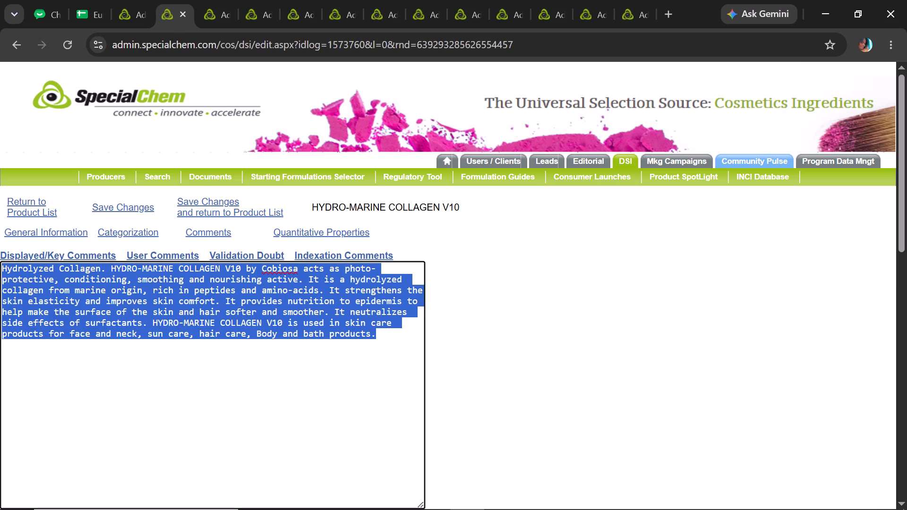
{"action": "left_click", "coordinate": [108, 264]}
{"action": "left_click_drag", "start_coordinate": [111, 265], "coordinate": [298, 263]}
{"action": "key", "text": "ctrl+v"}
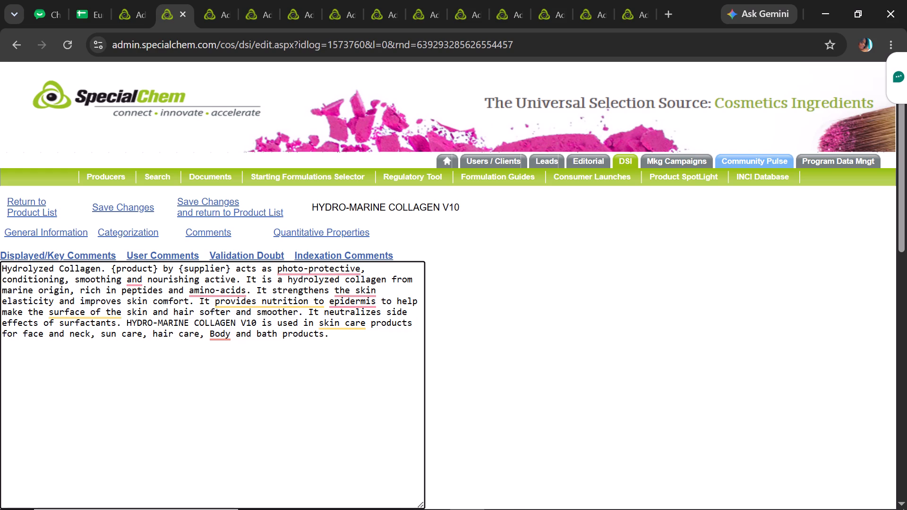
Copy the "{product}" placeholder from the first line of the comment text.
{"action": "left_click_drag", "start_coordinate": [158, 268], "coordinate": [114, 270]}
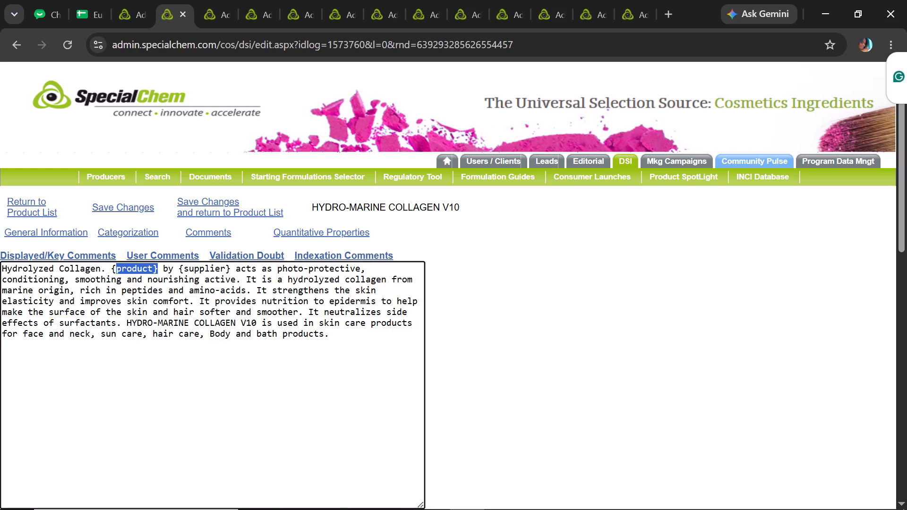
{"action": "left_click", "coordinate": [110, 270]}
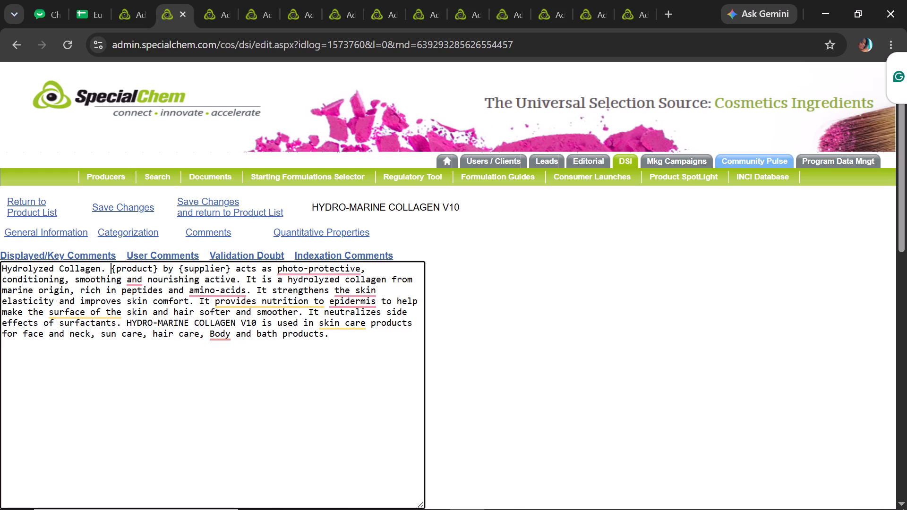
{"action": "left_click_drag", "start_coordinate": [110, 270], "coordinate": [156, 270]}
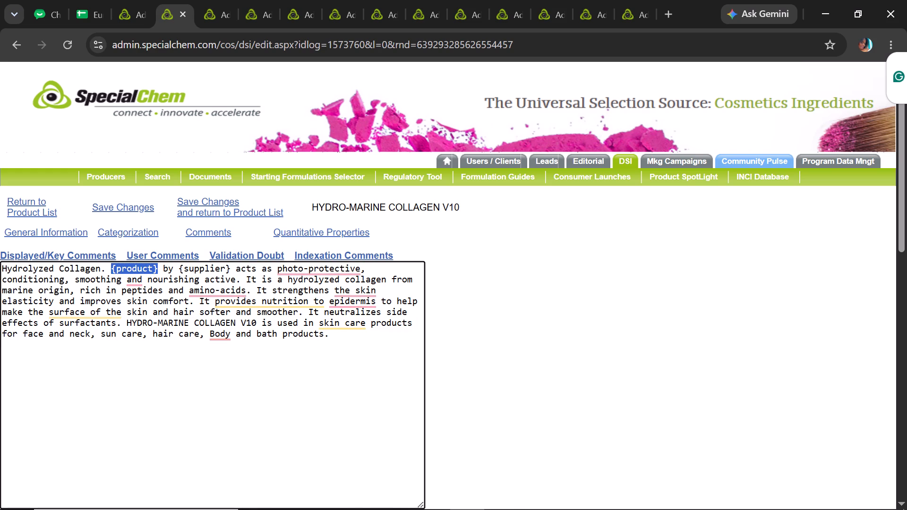
{"action": "key", "text": "ctrl+c"}
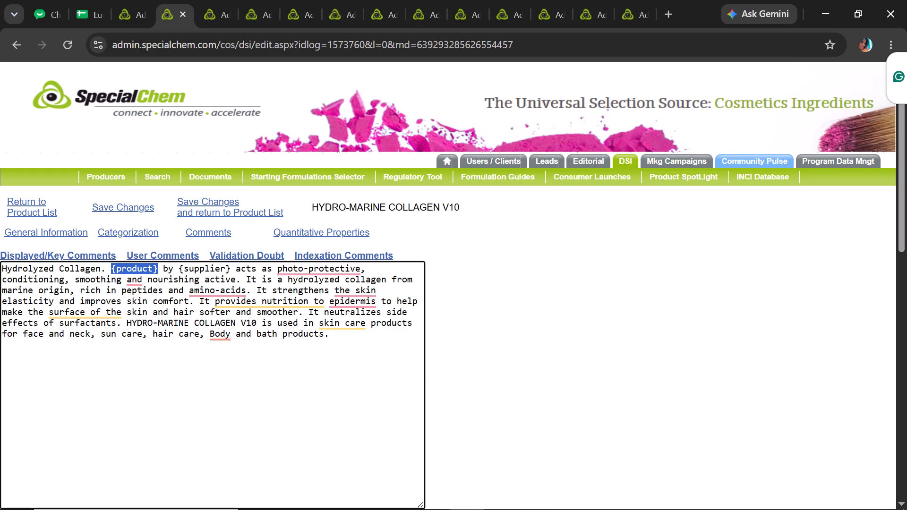
Apply the Grammarly corrections "a" before "photo-protective", "skin" without "the", "amino acids" and "photoprotective" in the comment.
{"action": "left_click", "coordinate": [332, 293]}
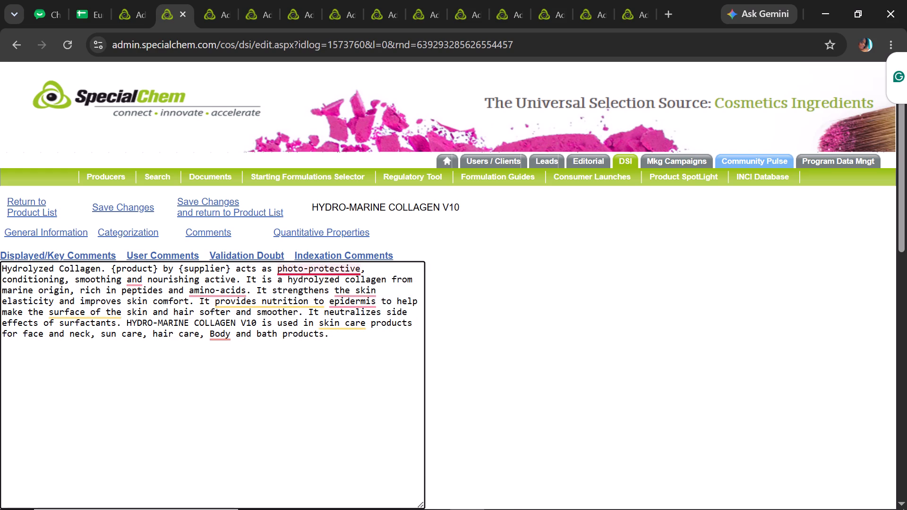
{"action": "left_click", "coordinate": [334, 288]}
{"action": "type", "text": "a"}
{"action": "key", "text": "space"}
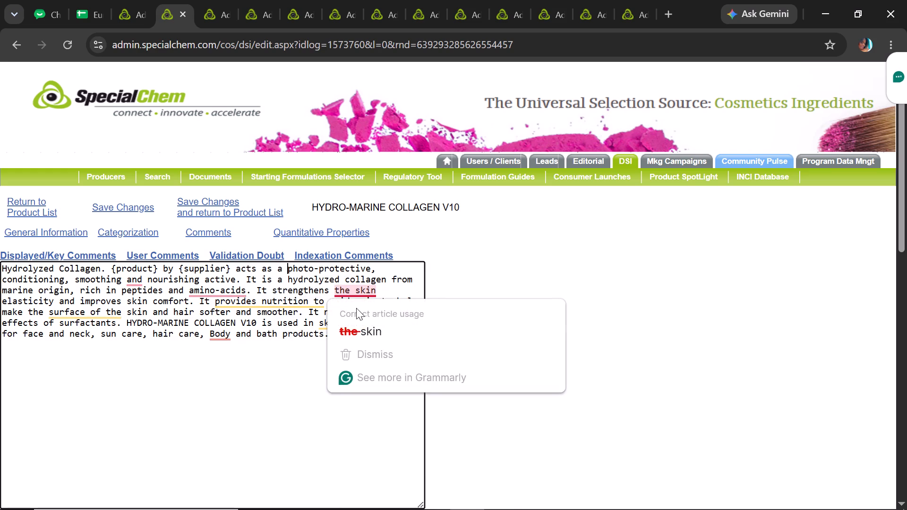
{"action": "left_click", "coordinate": [356, 308]}
{"action": "key", "text": "BackSpace"}
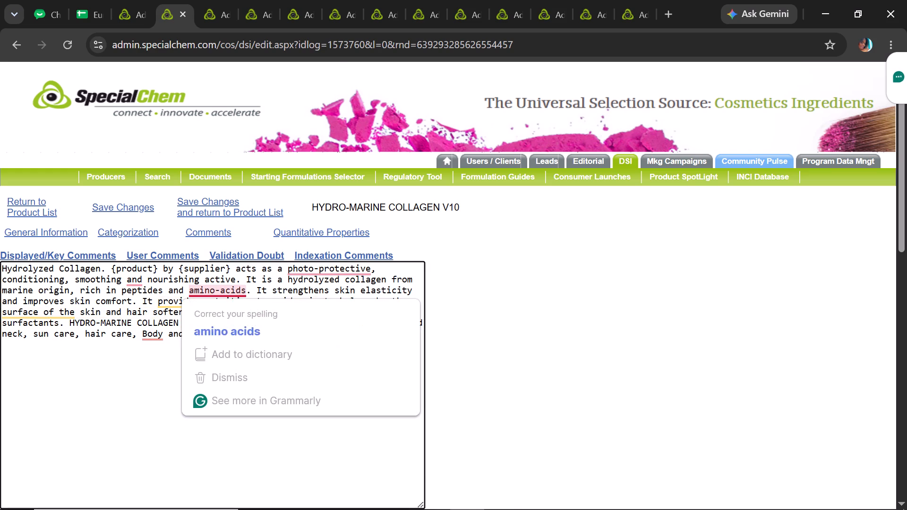
{"action": "left_click", "coordinate": [246, 308]}
{"action": "type", "text": "amino acids"}
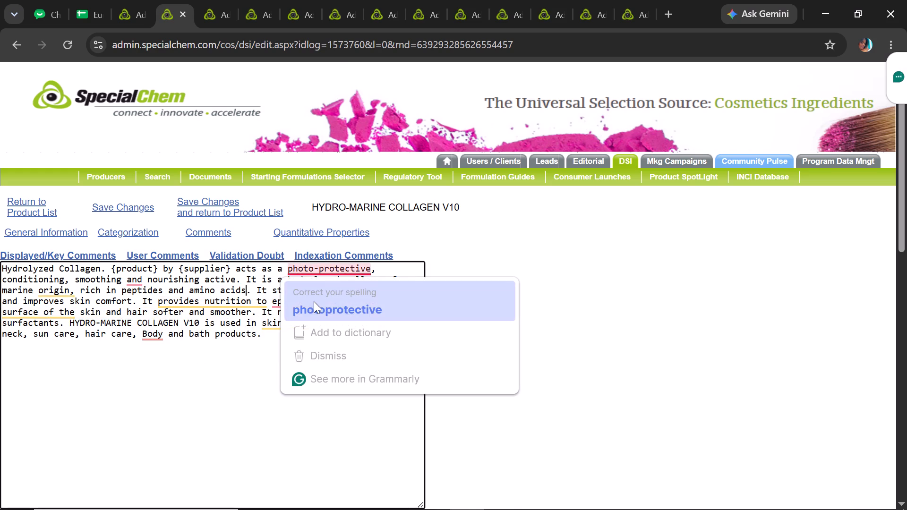
{"action": "left_click", "coordinate": [314, 301]}
{"action": "type", "text": "photoprotec"}
{"action": "type", "text": "tive"}
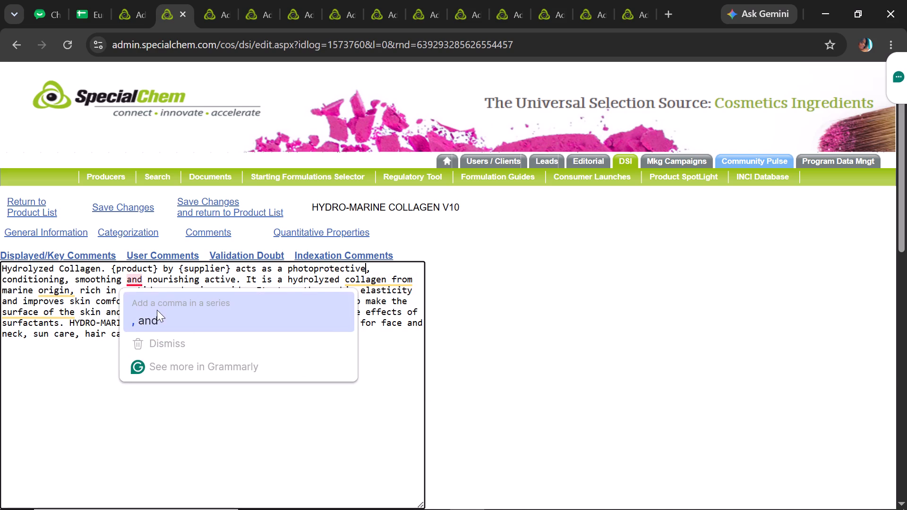
Apply the Grammarly corrections adding a comma after "smoothing", "the" before "epidermis", and replacing "Body" with "body,".
{"action": "left_click", "coordinate": [157, 310]}
{"action": "key", "text": "comma"}
{"action": "left_click", "coordinate": [304, 326]}
{"action": "type", "text": "the"}
{"action": "key", "text": "space"}
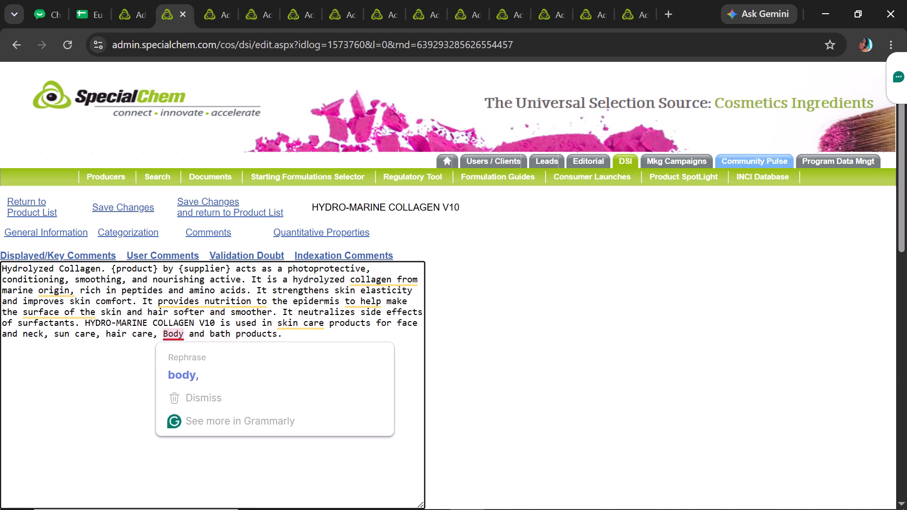
{"action": "left_click", "coordinate": [187, 366]}
{"action": "type", "text": "body,"}
Replace the remaining product name HYDRO-MARINE COLLAGEN V10 in the comment with the "{product}" placeholder.
{"action": "left_click_drag", "start_coordinate": [213, 323], "coordinate": [115, 315]}
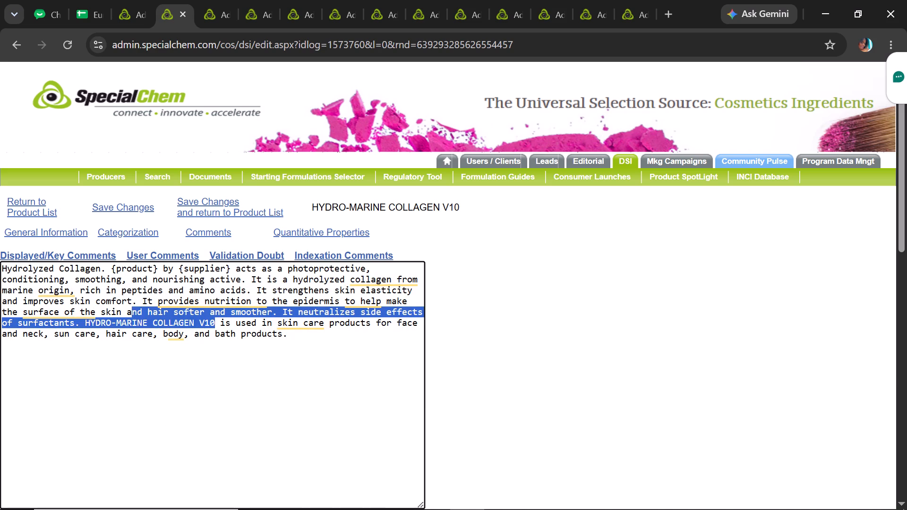
{"action": "left_click_drag", "start_coordinate": [115, 315], "coordinate": [84, 323]}
{"action": "key", "text": "ctrl+v"}
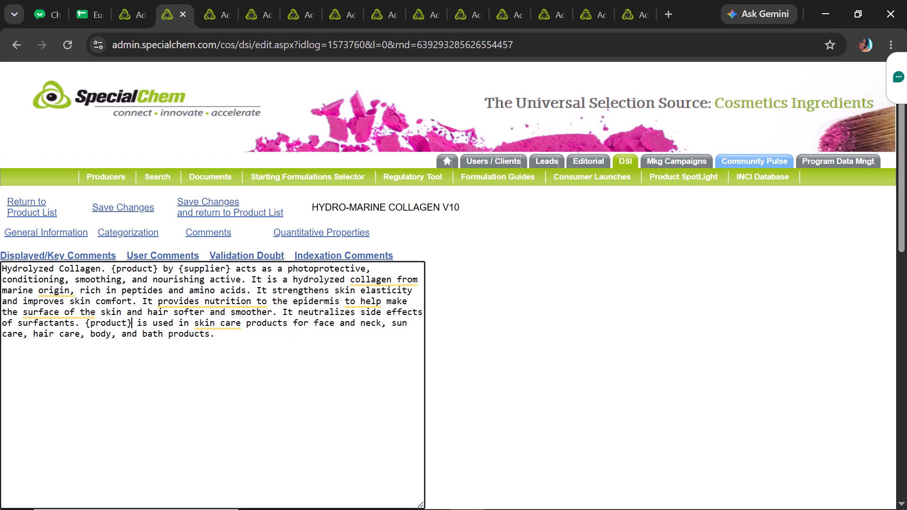
Enable Display as HTML for the Displayed/Key Comments and save the changes.
{"action": "left_click_drag", "start_coordinate": [906, 181], "coordinate": [906, 243]}
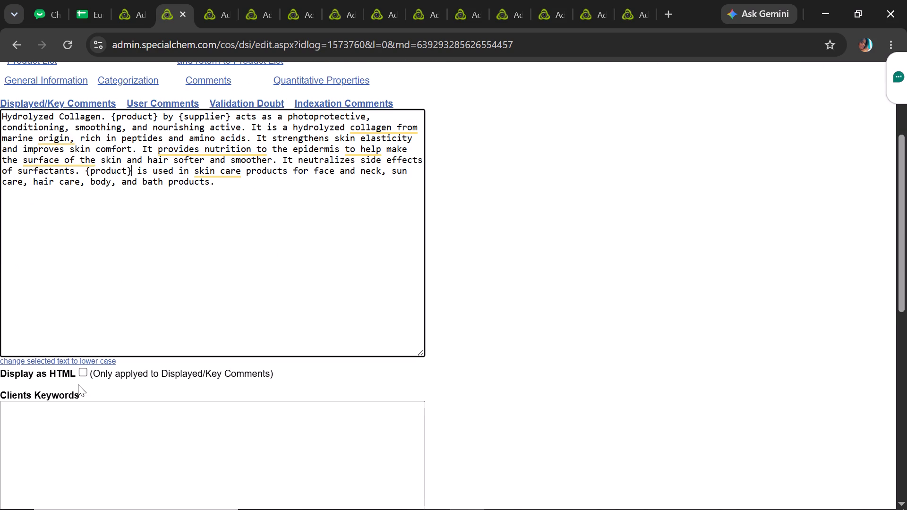
{"action": "left_click", "coordinate": [82, 373]}
{"action": "left_click_drag", "start_coordinate": [906, 231], "coordinate": [890, 171]}
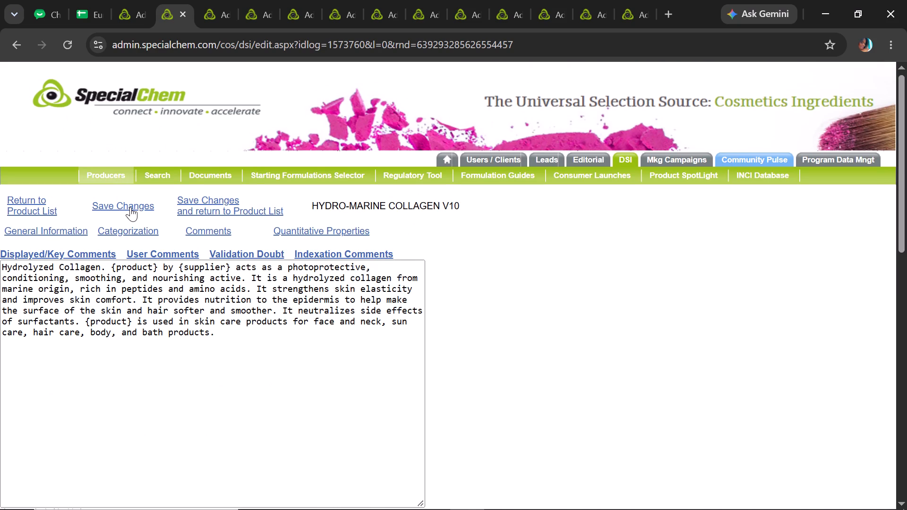
{"action": "left_click", "coordinate": [130, 207]}
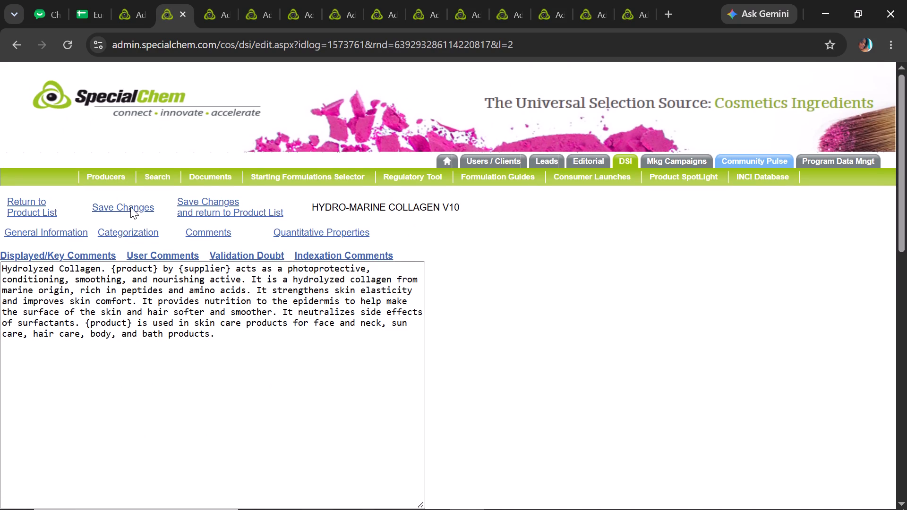
Check the User Comments and Quantitative Properties of the datasheet, and save it with a return to the product list.
{"action": "left_click", "coordinate": [161, 257]}
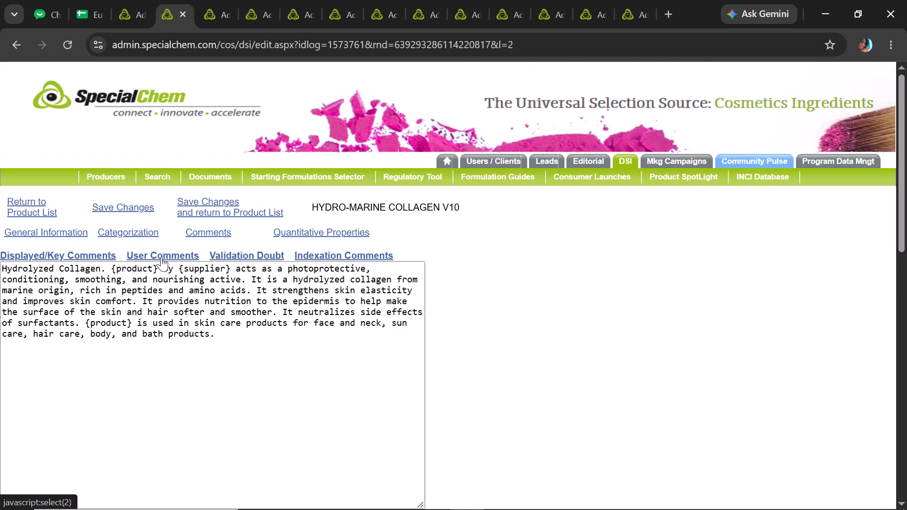
{"action": "left_click", "coordinate": [310, 234]}
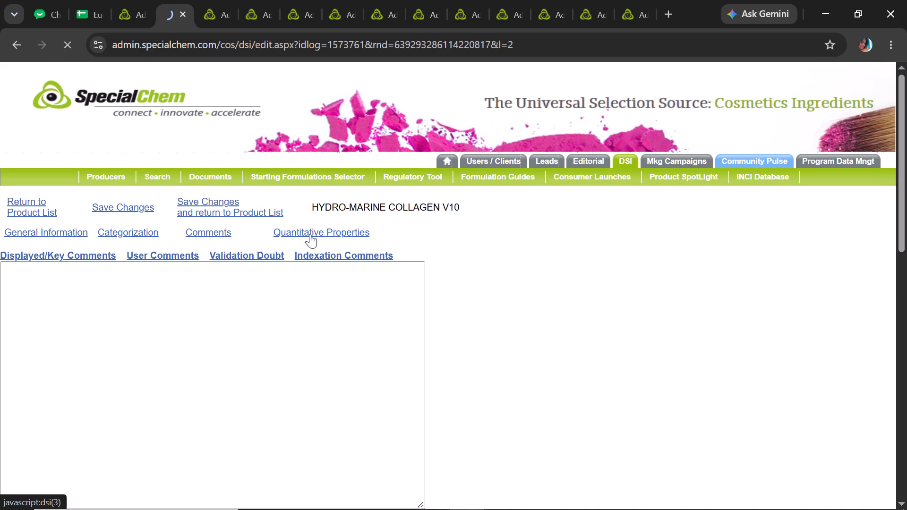
{"action": "left_click", "coordinate": [222, 204]}
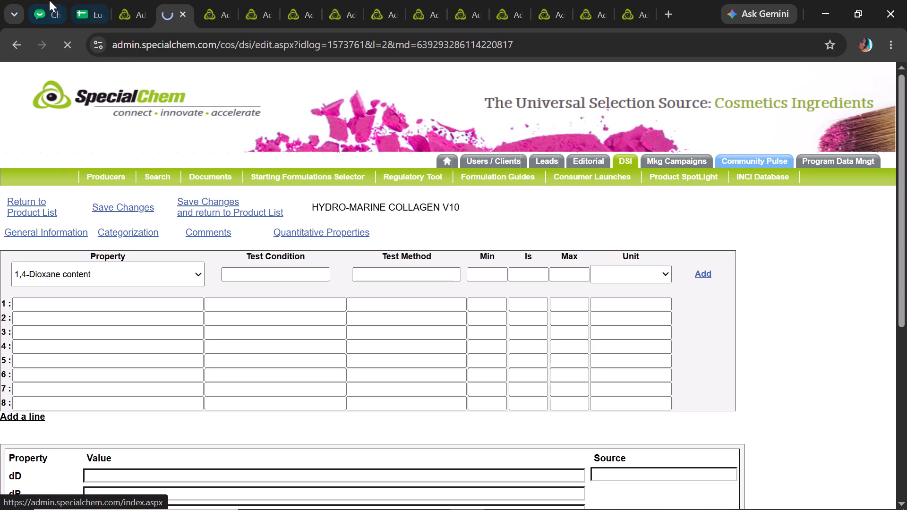
Copy the next product name, Lipo-Ceramidyl 20, from the Cosmetics sheet of Eunice's work.
{"action": "left_click", "coordinate": [81, 11]}
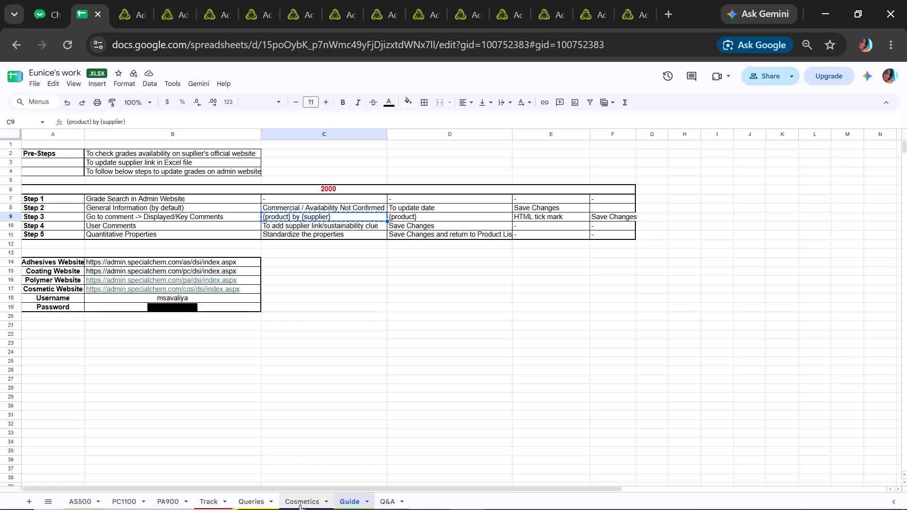
{"action": "left_click", "coordinate": [300, 504]}
{"action": "left_click", "coordinate": [125, 414]}
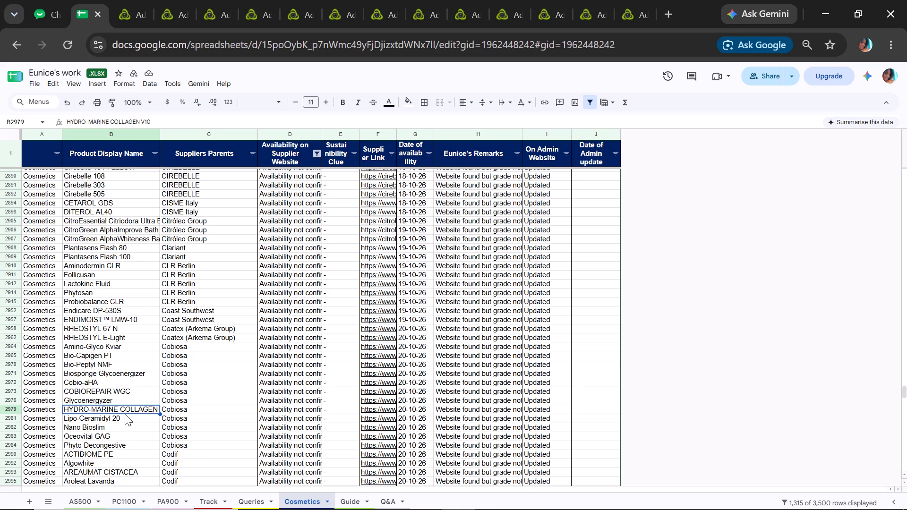
{"action": "key", "text": "Down"}
{"action": "key", "text": "ctrl+c"}
{"action": "left_click", "coordinate": [125, 414], "text": "ctrl"}
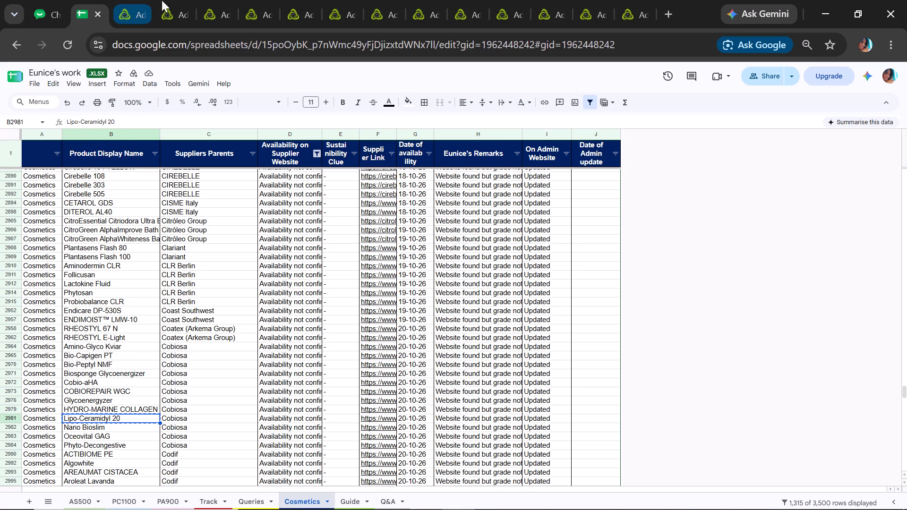
Search the SpecialChem admin site for the grade Lipo-Ceramidyl 20.
{"action": "left_click", "coordinate": [144, 0]}
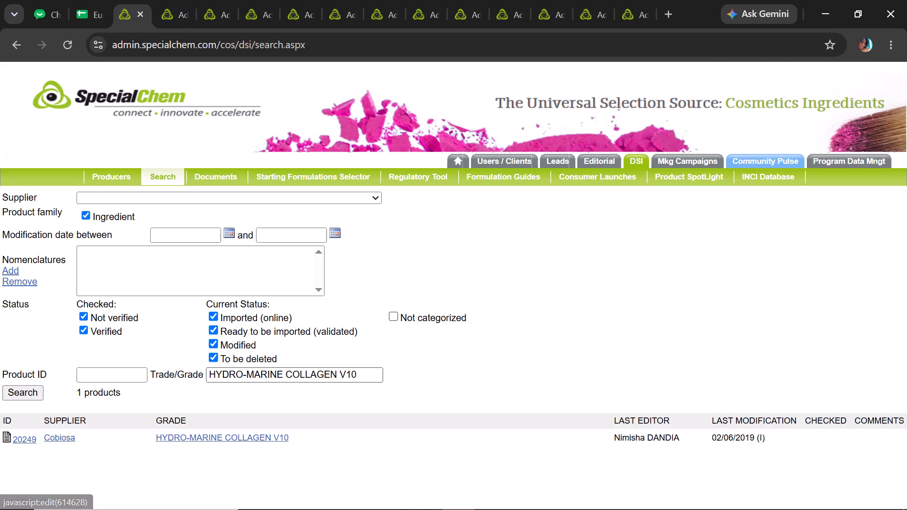
{"action": "left_click_drag", "start_coordinate": [368, 378], "coordinate": [0, 401]}
{"action": "key", "text": "ctrl+v"}
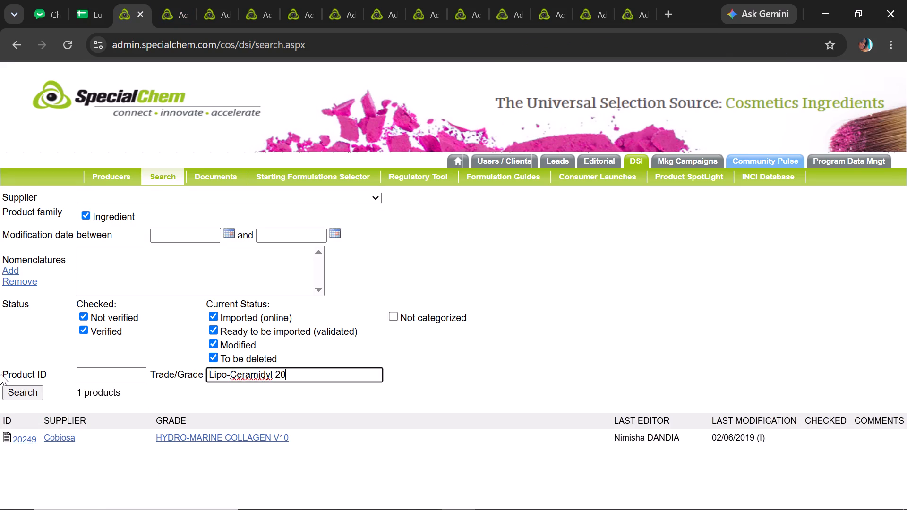
{"action": "left_click", "coordinate": [8, 396]}
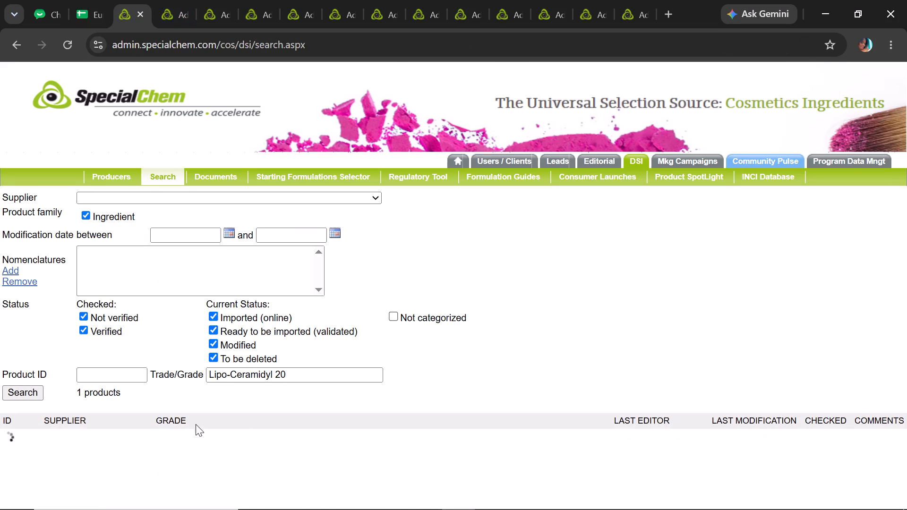
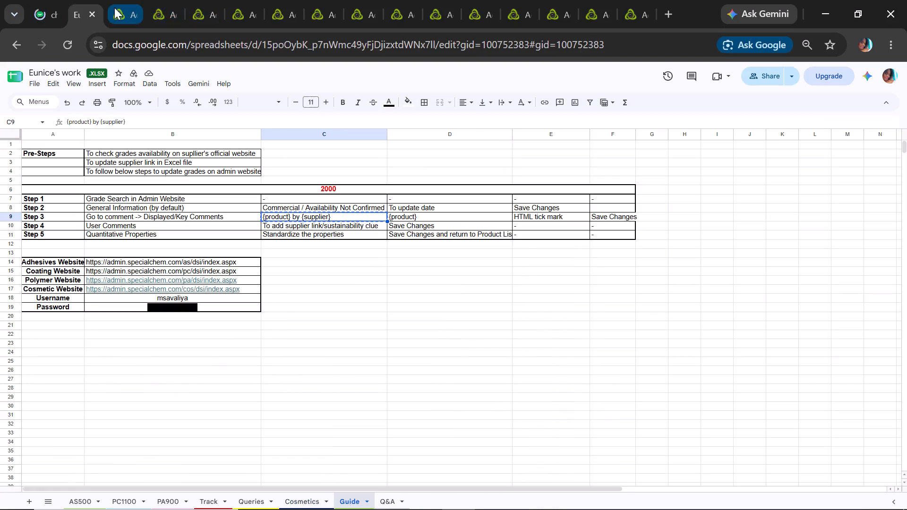
Set the product status of Lipo-Ceramidyl 20 to Availability Not Confirmed and save the changes.
{"action": "left_click", "coordinate": [163, 1]}
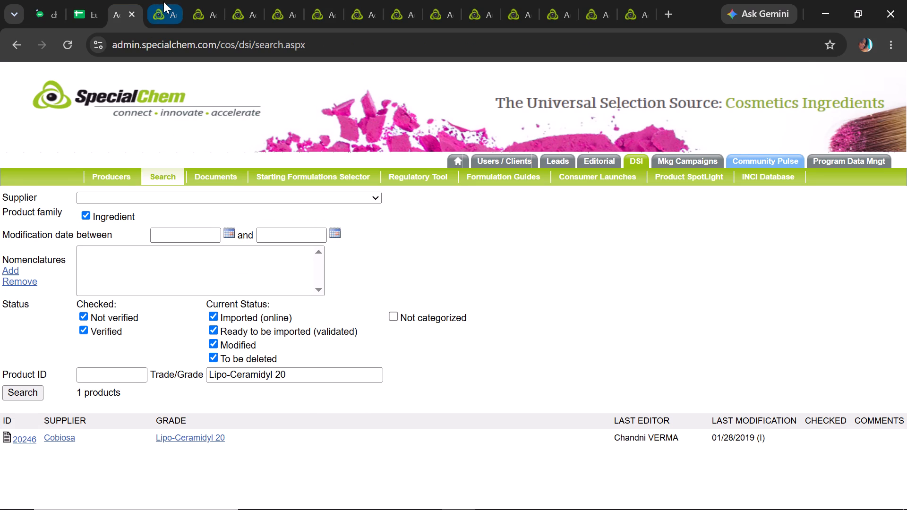
{"action": "left_click_drag", "start_coordinate": [905, 174], "coordinate": [906, 179]}
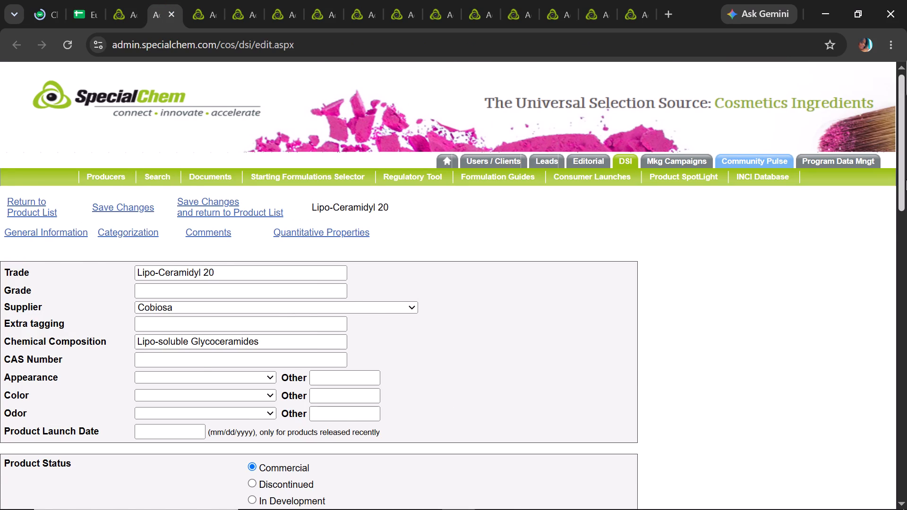
{"action": "left_click_drag", "start_coordinate": [906, 179], "coordinate": [906, 197]}
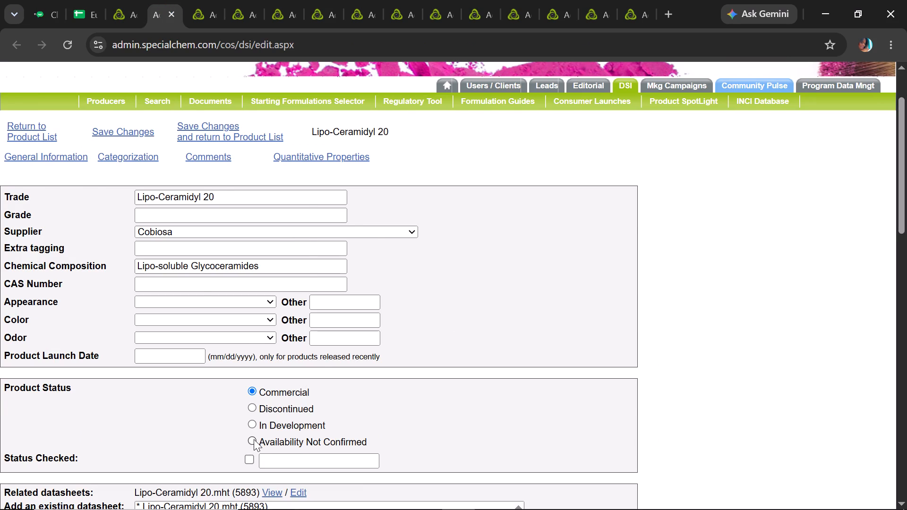
{"action": "left_click", "coordinate": [254, 439]}
{"action": "left_click", "coordinate": [133, 133]}
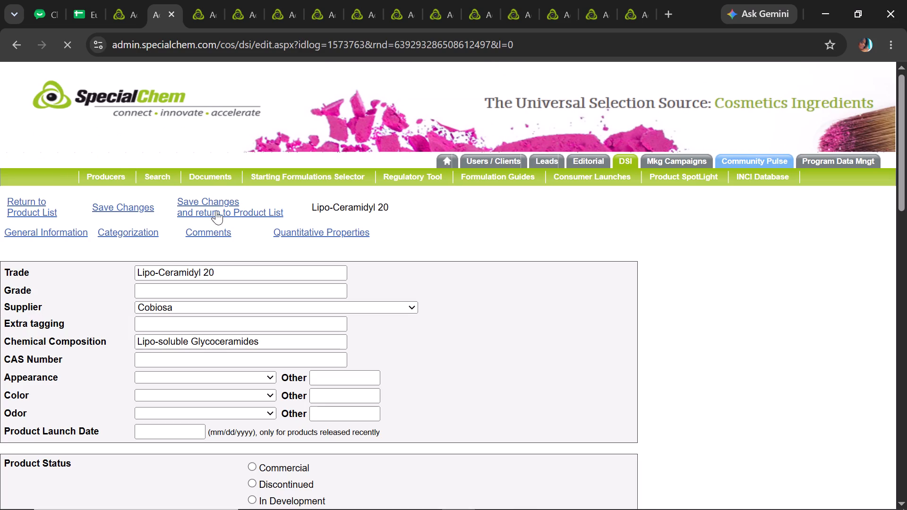
In the Displayed/Key Comments, replace "Lipo-Ceramidyl 20 by Cobiosa" with {product} by {supplier}.
{"action": "left_click", "coordinate": [211, 232]}
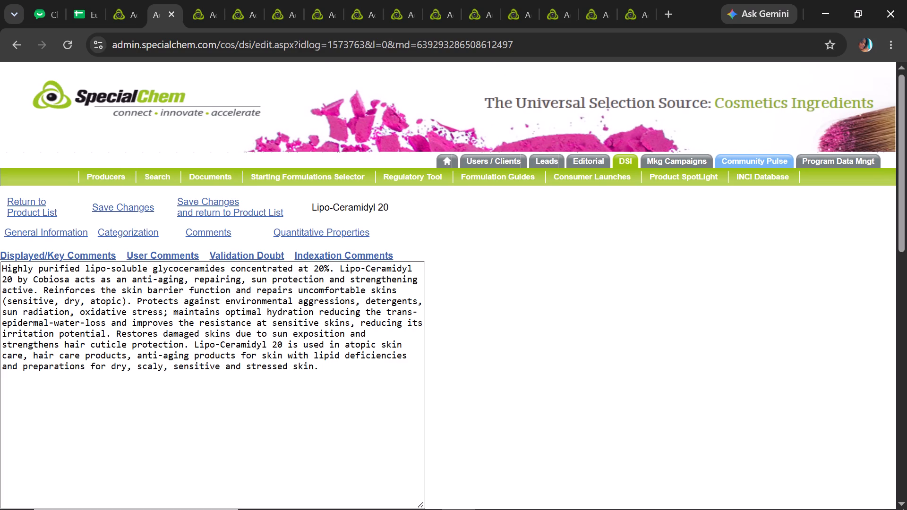
{"action": "double_click", "coordinate": [340, 272]}
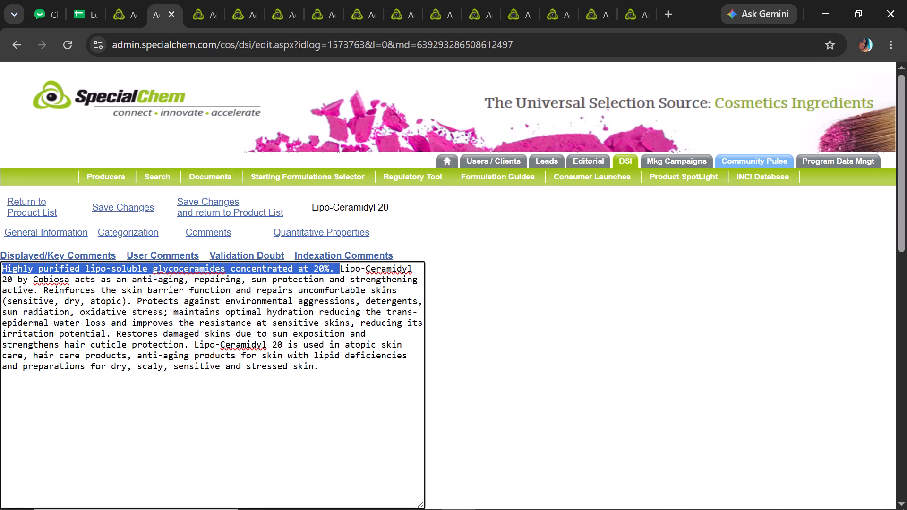
{"action": "left_click", "coordinate": [340, 272]}
{"action": "left_click_drag", "start_coordinate": [340, 272], "coordinate": [95, 293]}
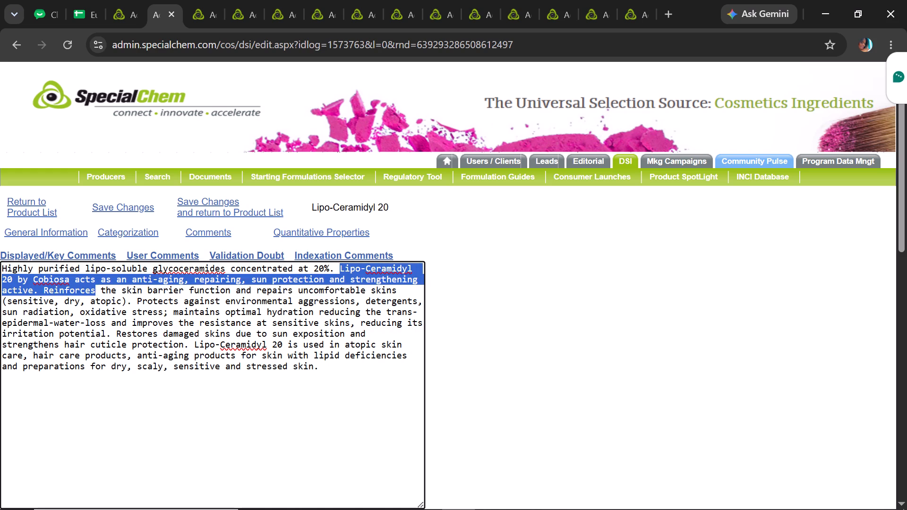
{"action": "left_click_drag", "start_coordinate": [95, 293], "coordinate": [70, 281]}
{"action": "key", "text": "ctrl+v"}
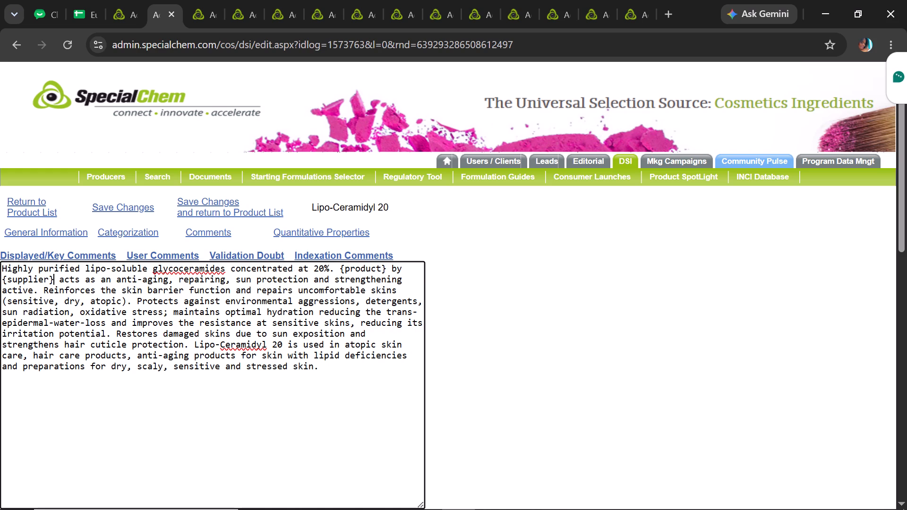
Replace the remaining Lipo-Ceramidyl 20 mention in the comment with {product}.
{"action": "left_click_drag", "start_coordinate": [339, 266], "coordinate": [362, 265]}
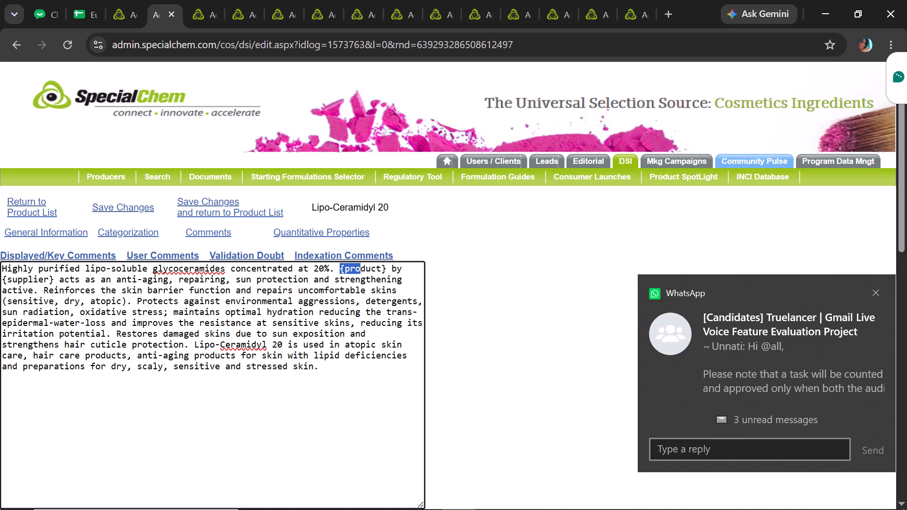
{"action": "left_click_drag", "start_coordinate": [362, 265], "coordinate": [388, 263]}
{"action": "key", "text": "ctrl+c"}
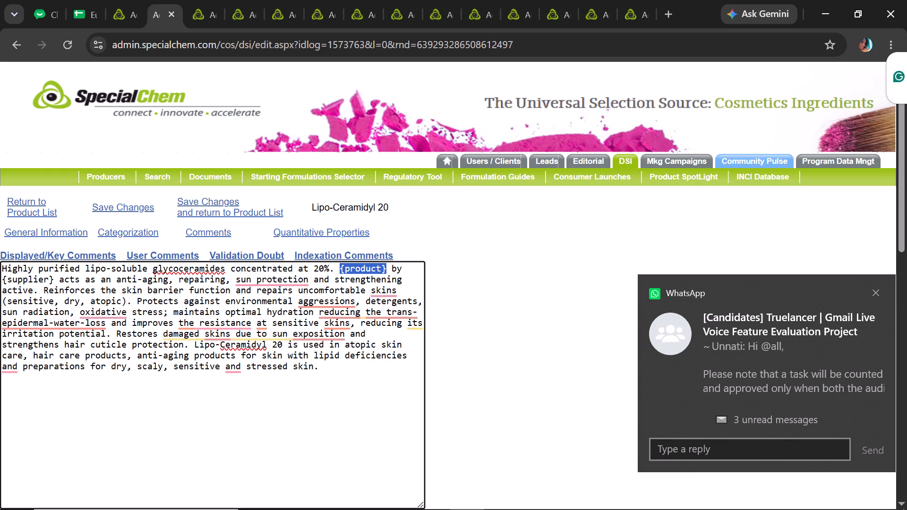
{"action": "left_click", "coordinate": [191, 348]}
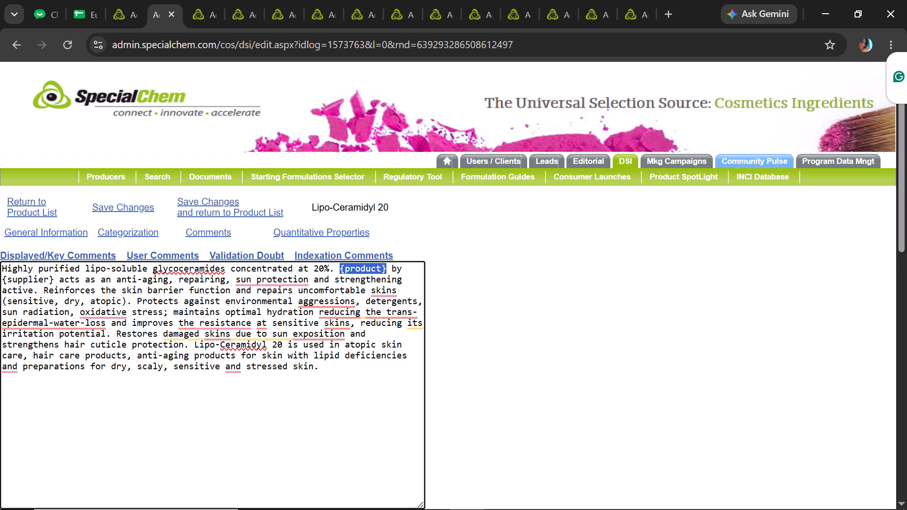
{"action": "left_click_drag", "start_coordinate": [193, 346], "coordinate": [258, 340]}
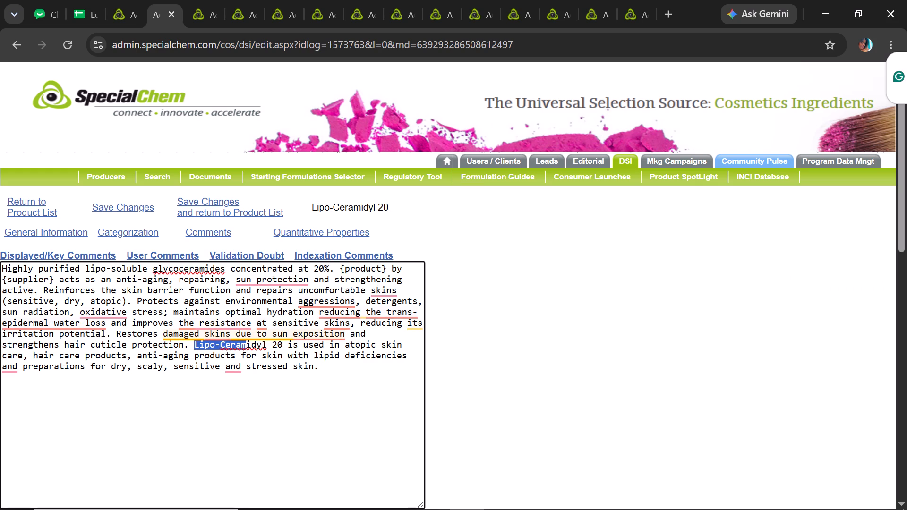
{"action": "left_click_drag", "start_coordinate": [258, 340], "coordinate": [284, 340]}
{"action": "key", "text": "ctrl+v"}
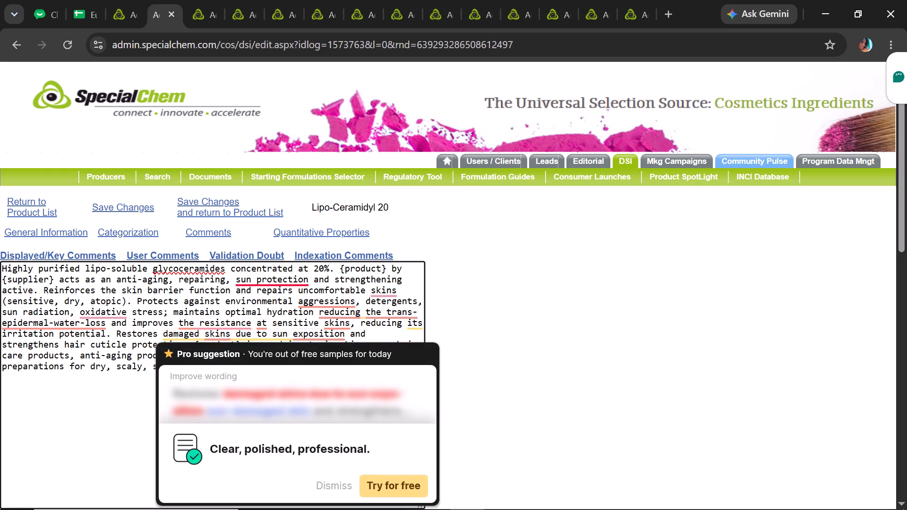
Apply Grammarly's corrections "sun-protection," and "aggressors", and change "uncomfortable skins" to "uncomfortable skin" in the comment.
{"action": "left_click", "coordinate": [286, 302]}
{"action": "type", "text": "sun-protection,"}
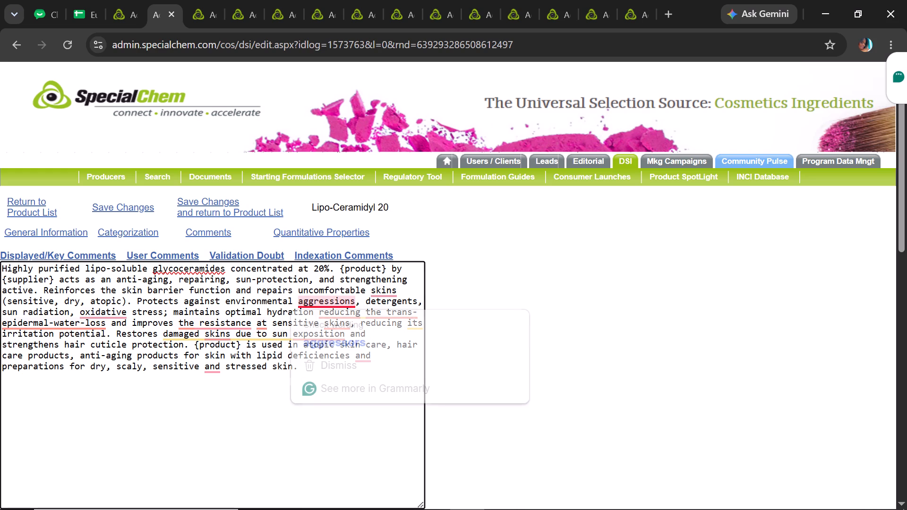
{"action": "left_click", "coordinate": [348, 325]}
{"action": "type", "text": "aggressors"}
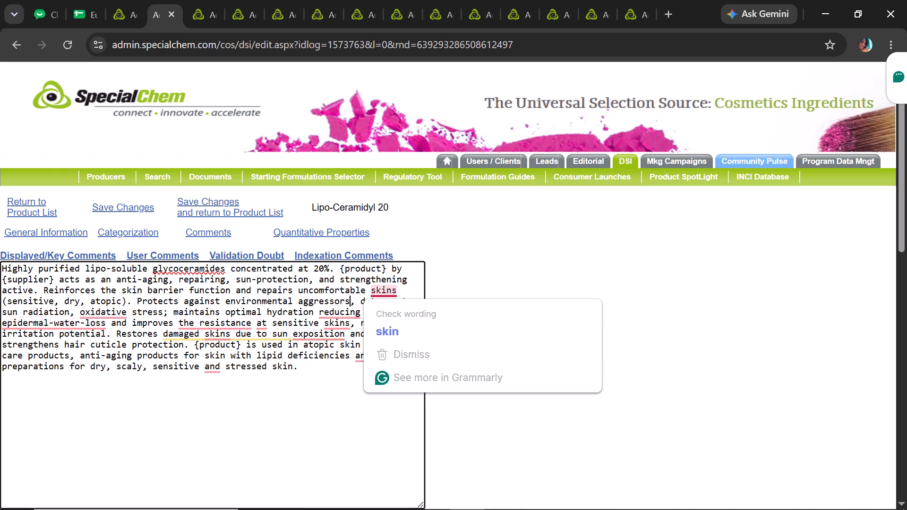
{"action": "left_click", "coordinate": [402, 319]}
{"action": "type", "text": "skin"}
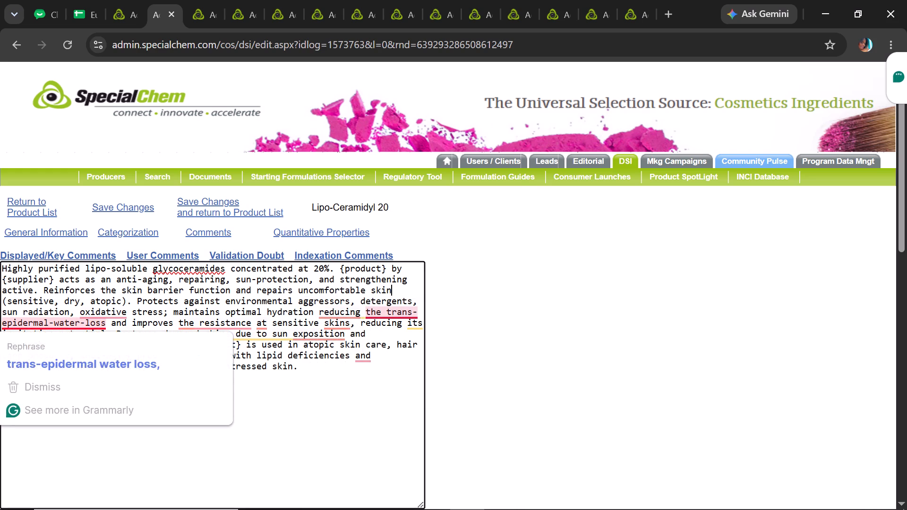
Apply Grammarly's rephrasing "trans-epidermal water loss," and insert "and" before "oxidative stress".
{"action": "left_click_drag", "start_coordinate": [105, 355], "coordinate": [111, 312]}
{"action": "type", "text": "trans-epiderma"}
{"action": "key", "text": "l"}
{"action": "key", "text": "w"}
{"action": "key", "text": "a"}
{"action": "key", "text": "t"}
{"action": "key", "text": "e"}
{"action": "key", "text": "r"}
{"action": "key", "text": "space"}
{"action": "type", "text": "l"}
{"action": "key", "text": "o"}
{"action": "key", "text": "s"}
{"action": "key", "text": "s"}
{"action": "key", "text": "comma"}
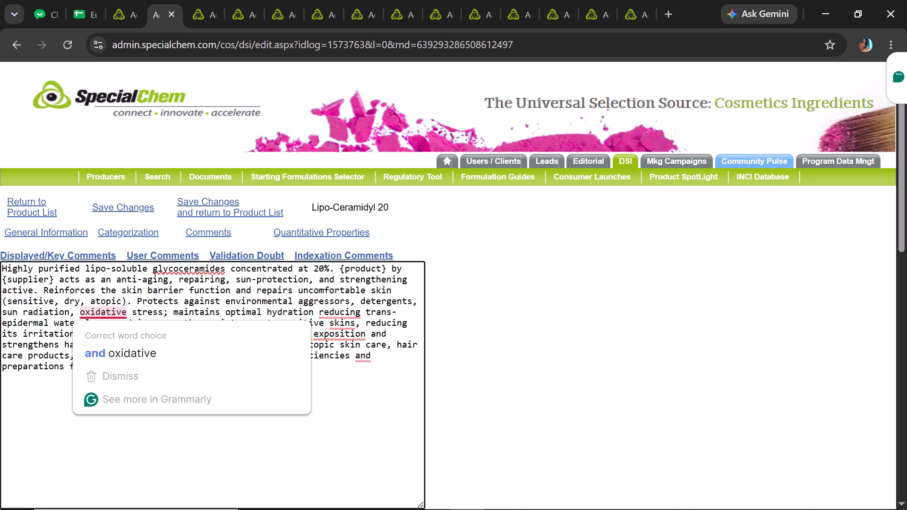
{"action": "left_click", "coordinate": [139, 349]}
{"action": "type", "text": "and"}
{"action": "key", "text": "space"}
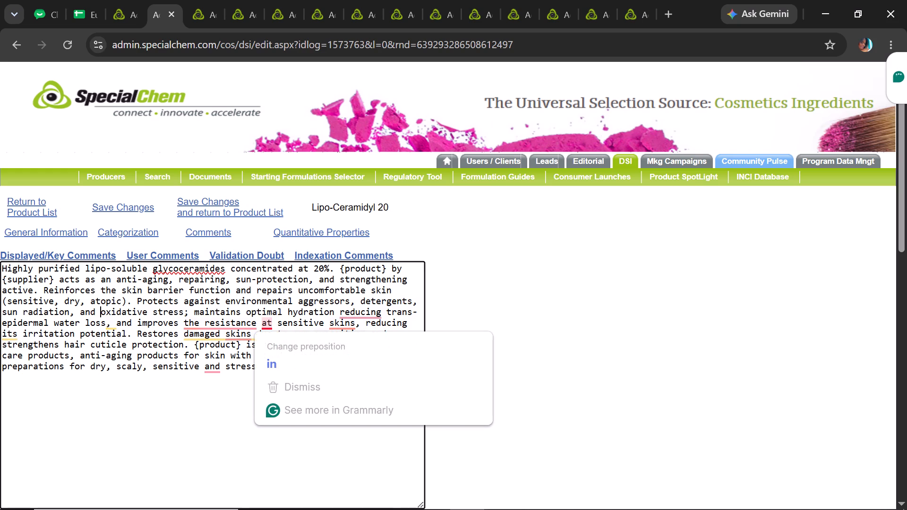
Correct the hydration sentence with Grammarly so it reads "hydration, reduces" and "improves resistance in sensitive skin".
{"action": "left_click_drag", "start_coordinate": [289, 359], "coordinate": [226, 325]}
{"action": "type", "text": "in"}
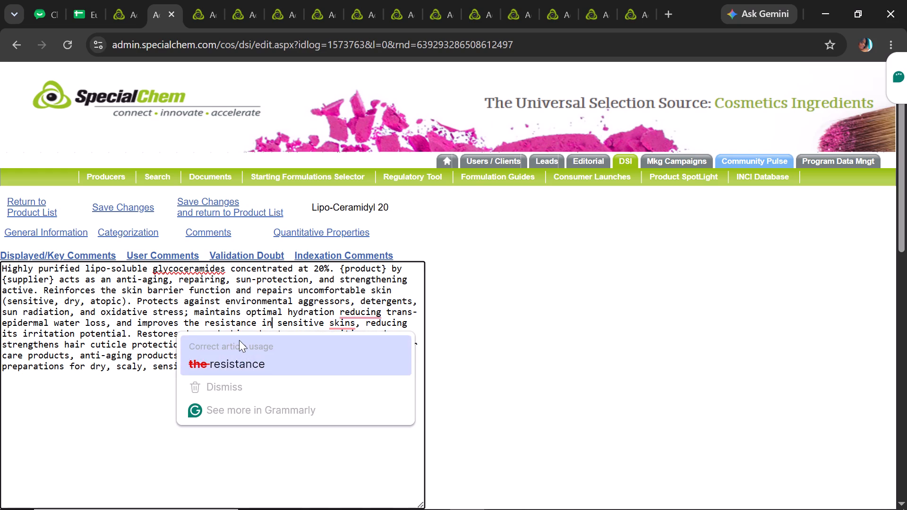
{"action": "left_click", "coordinate": [239, 340]}
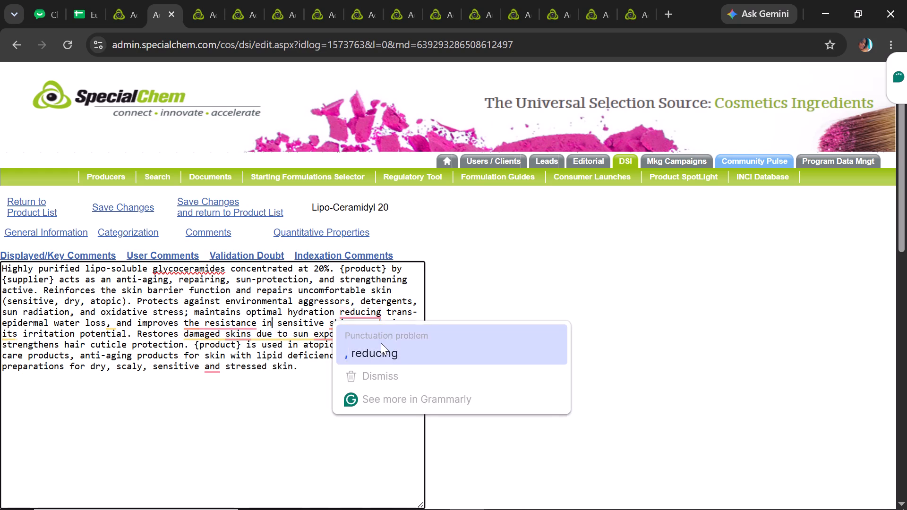
{"action": "left_click", "coordinate": [381, 343]}
{"action": "key", "text": "comma"}
{"action": "left_click", "coordinate": [249, 342]}
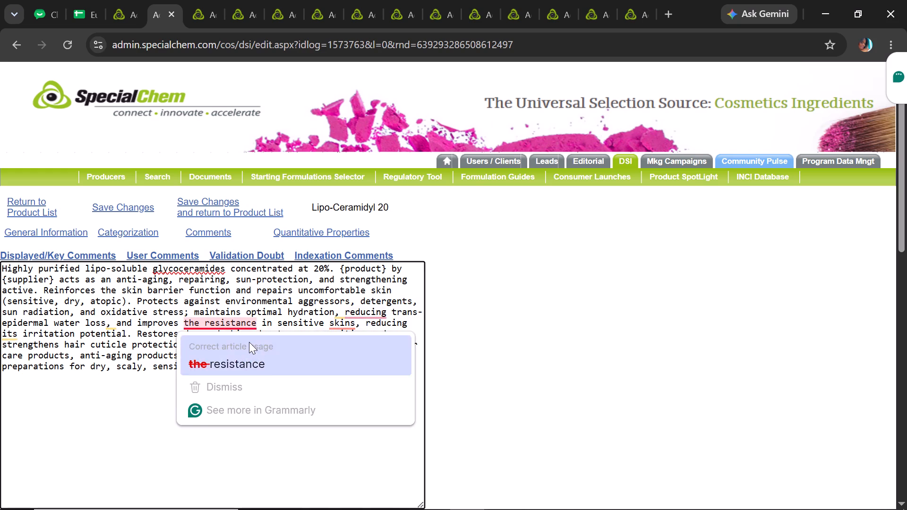
{"action": "key", "text": "BackSpace"}
{"action": "left_click", "coordinate": [381, 329]}
{"action": "type", "text": "reduces"}
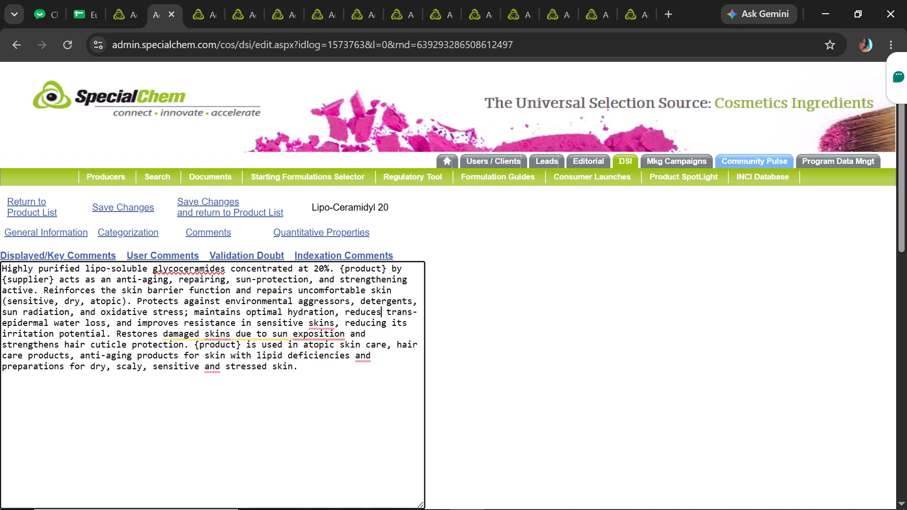
{"action": "left_click", "coordinate": [335, 339]}
{"action": "type", "text": "skin"}
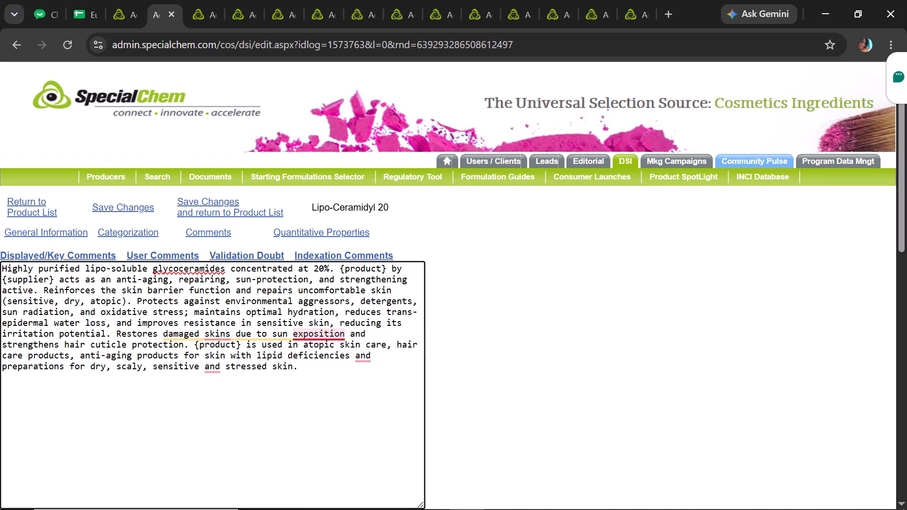
Correct the comment's ending to "exposure" and "damaged skin", adding commas before "and preparations" and "and stressed skin".
{"action": "left_click", "coordinate": [354, 362]}
{"action": "type", "text": "exposu"}
{"action": "type", "text": "re"}
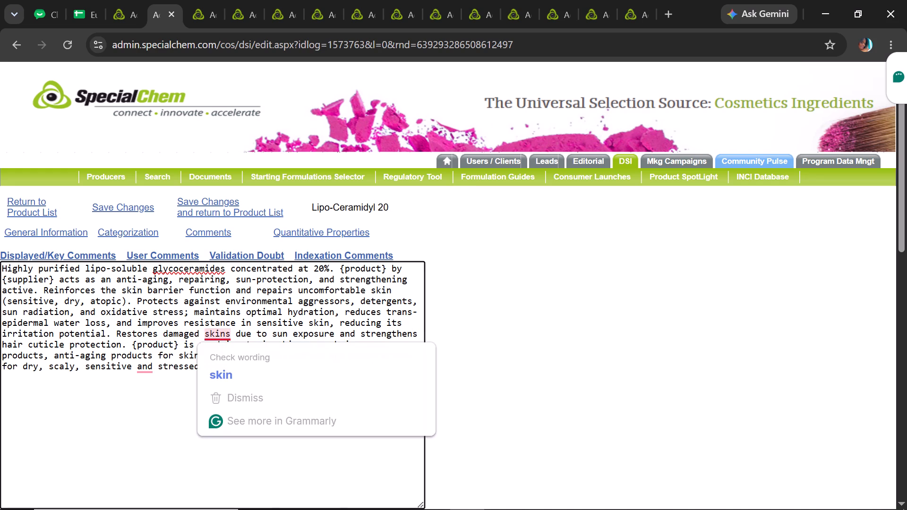
{"action": "left_click", "coordinate": [236, 354]}
{"action": "type", "text": "skin"}
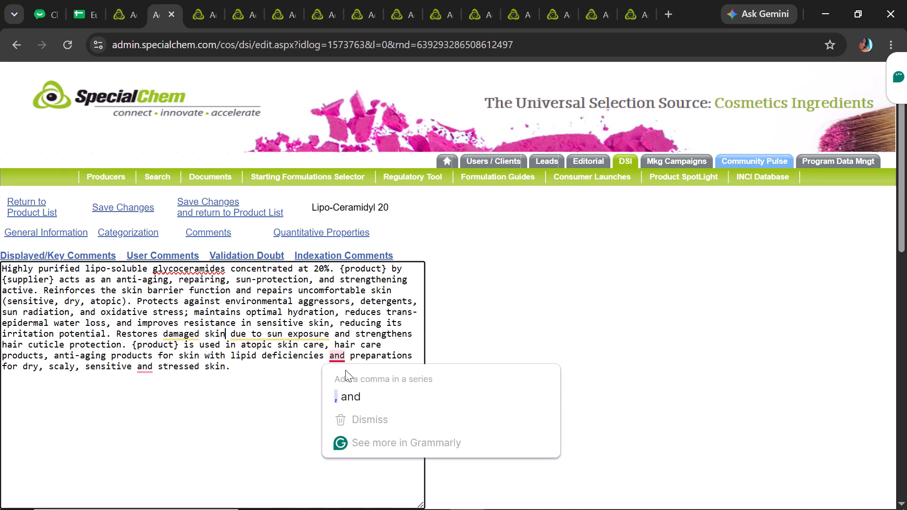
{"action": "left_click", "coordinate": [351, 379]}
{"action": "key", "text": "comma"}
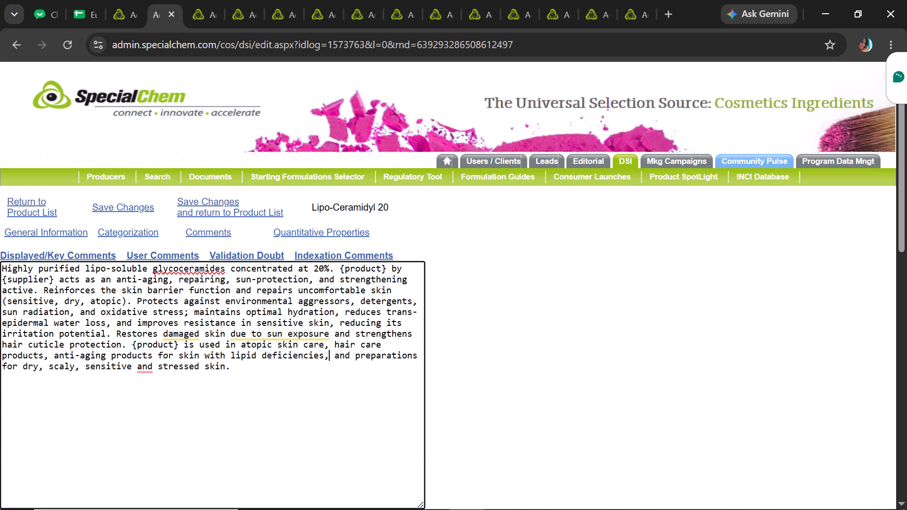
{"action": "left_click", "coordinate": [175, 387]}
{"action": "key", "text": "comma"}
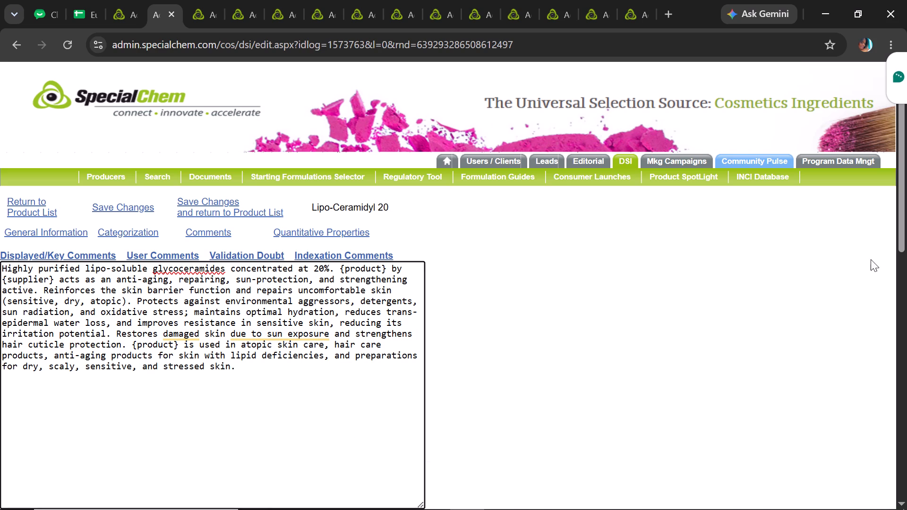
Enable Display as HTML for the Displayed/Key Comments and save the changes.
{"action": "left_click_drag", "start_coordinate": [906, 219], "coordinate": [905, 257]}
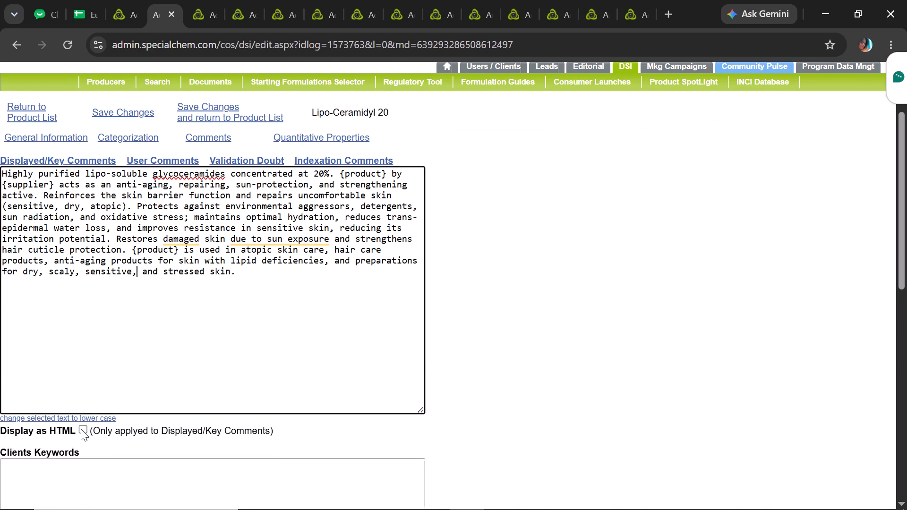
{"action": "left_click", "coordinate": [82, 430]}
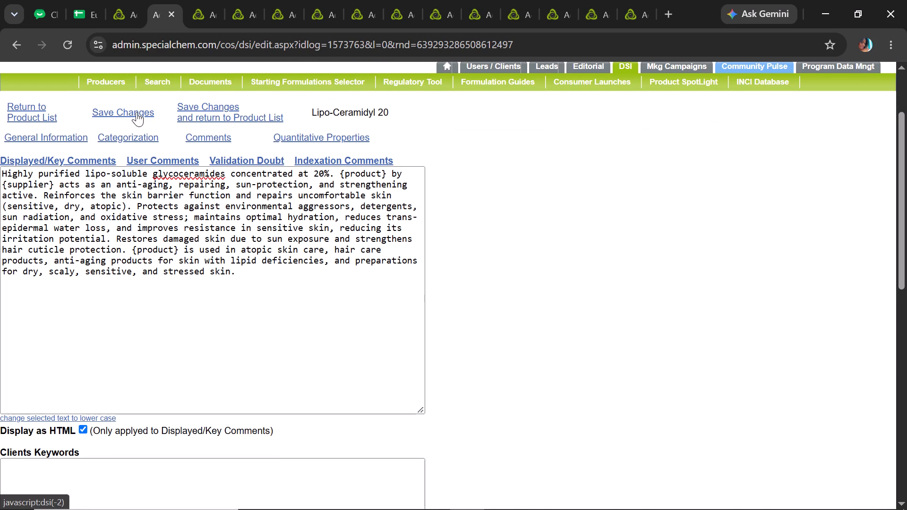
{"action": "left_click", "coordinate": [137, 112]}
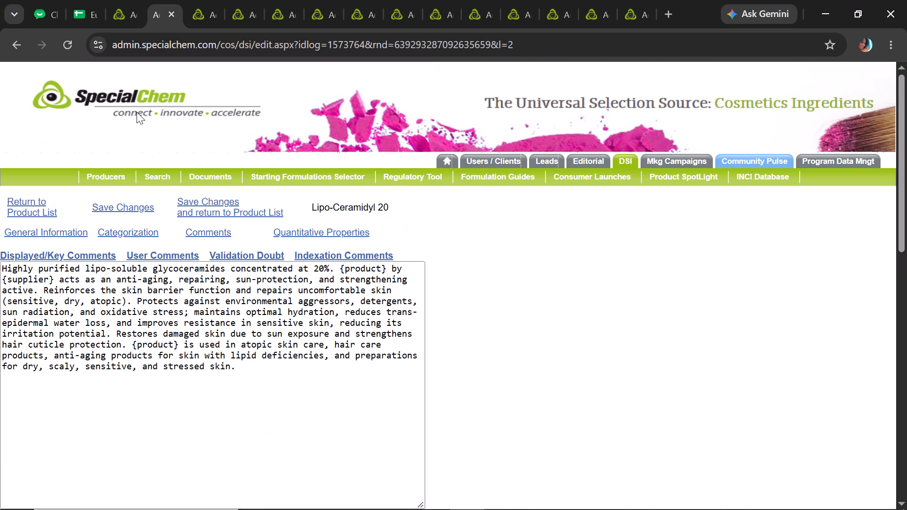
{"action": "left_click", "coordinate": [127, 203]}
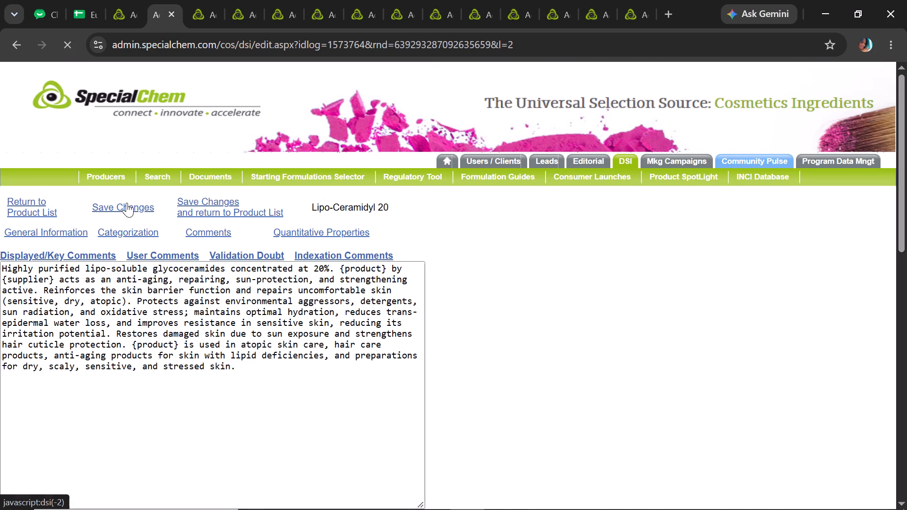
Check the Quantitative Properties, save the datasheet with a return to the product list, and go back to the grade search page.
{"action": "left_click", "coordinate": [319, 231]}
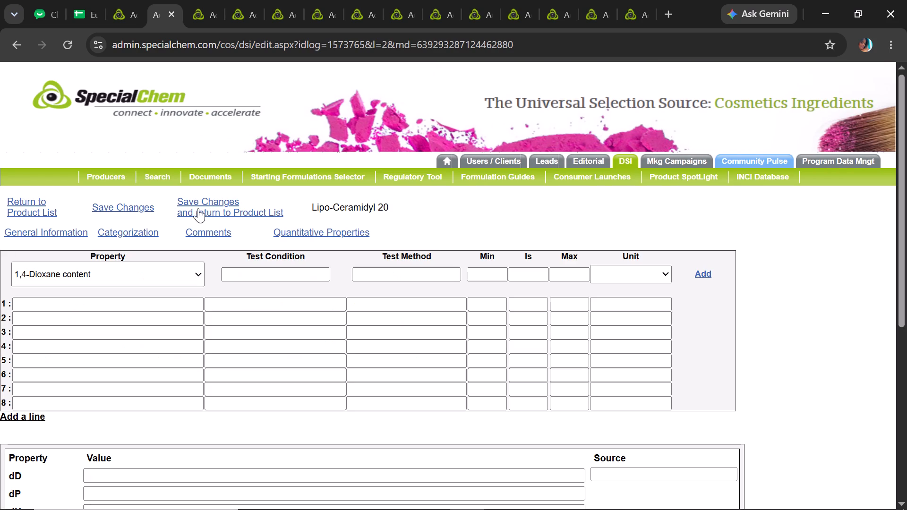
{"action": "left_click", "coordinate": [203, 210]}
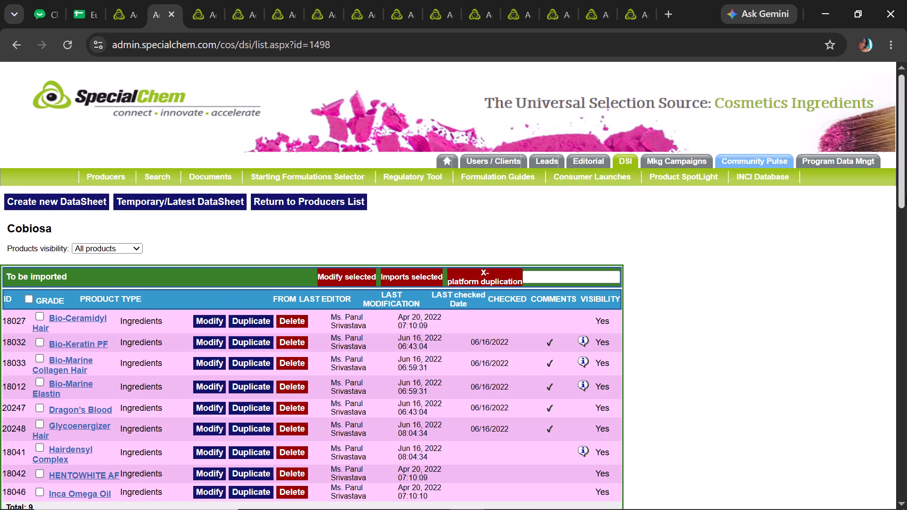
{"action": "left_click_drag", "start_coordinate": [906, 196], "coordinate": [906, 259]}
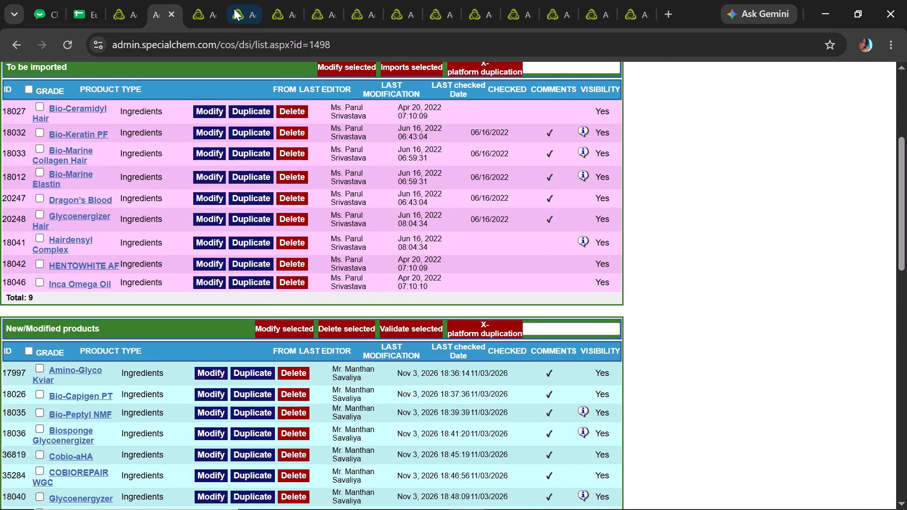
{"action": "left_click", "coordinate": [136, 3]}
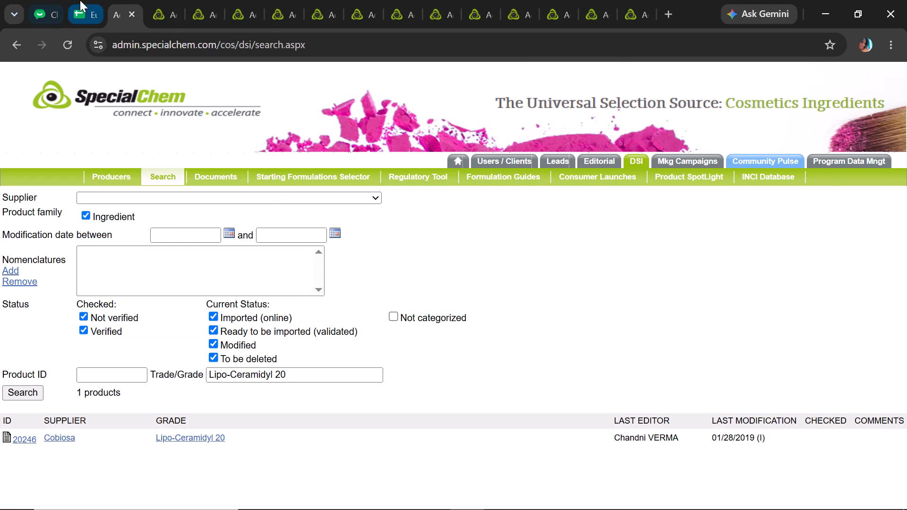
Copy the Nano Bioslim name from the Cosmetics sheet, search for it as Trade/Grade, and open its Cobiosa datasheet.
{"action": "left_click", "coordinate": [80, 0]}
{"action": "left_click", "coordinate": [296, 499]}
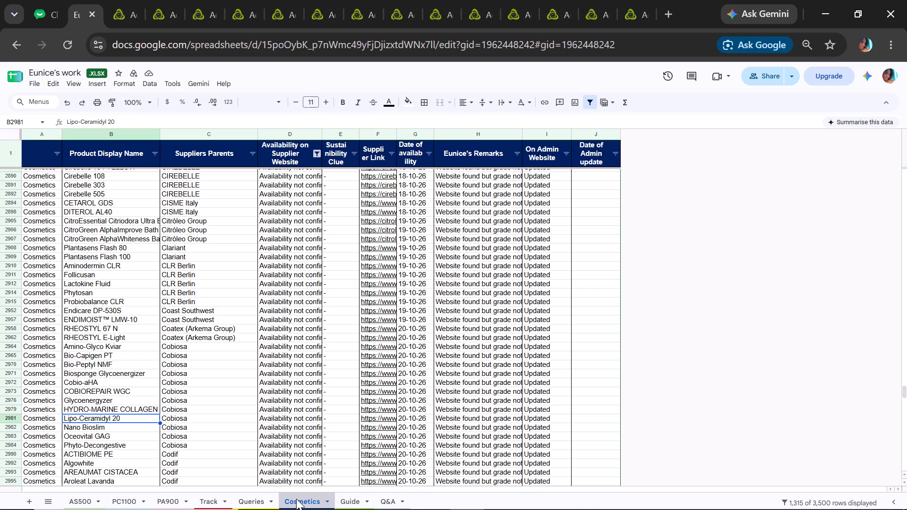
{"action": "left_click", "coordinate": [134, 429]}
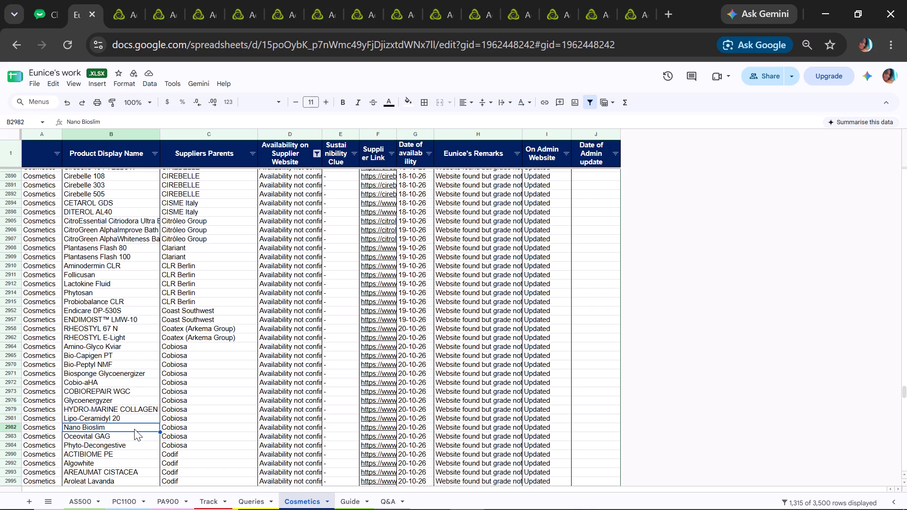
{"action": "key", "text": "ctrl+c"}
{"action": "left_click", "coordinate": [179, 8]}
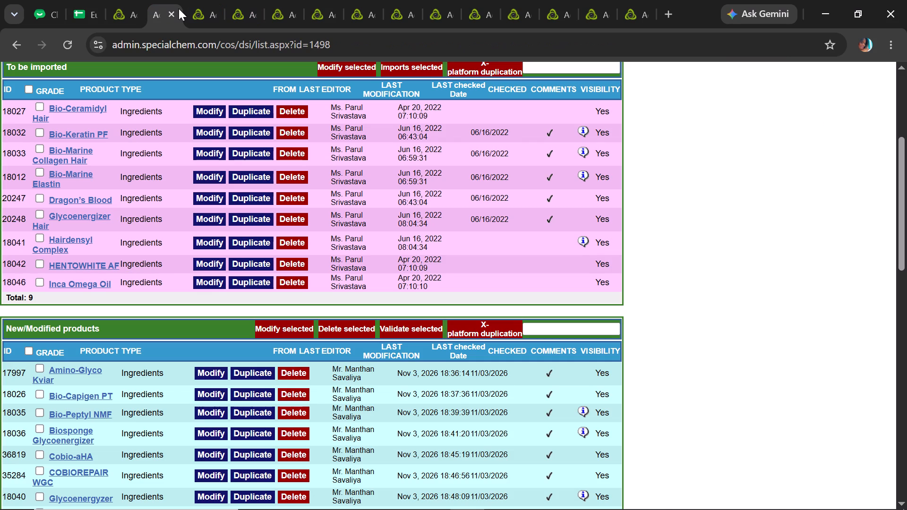
{"action": "left_click", "coordinate": [108, 6]}
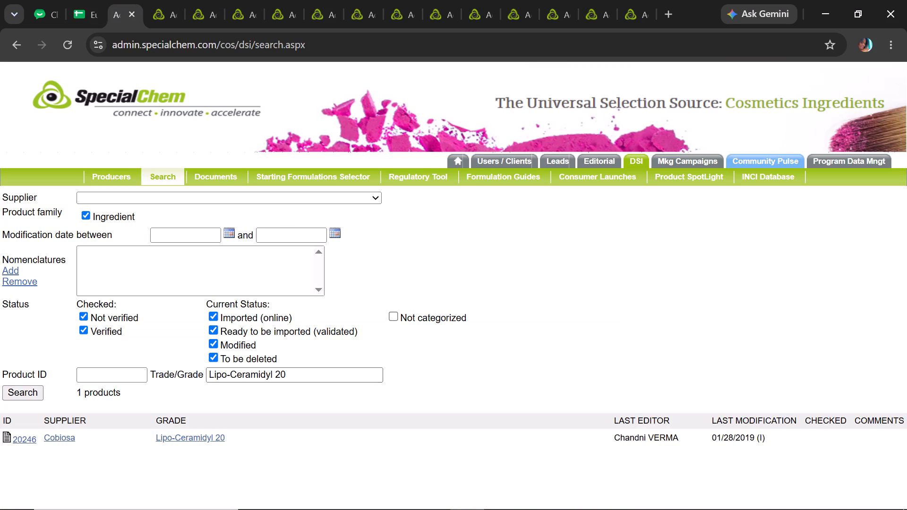
{"action": "left_click_drag", "start_coordinate": [290, 371], "coordinate": [0, 341]}
{"action": "key", "text": "ctrl+v"}
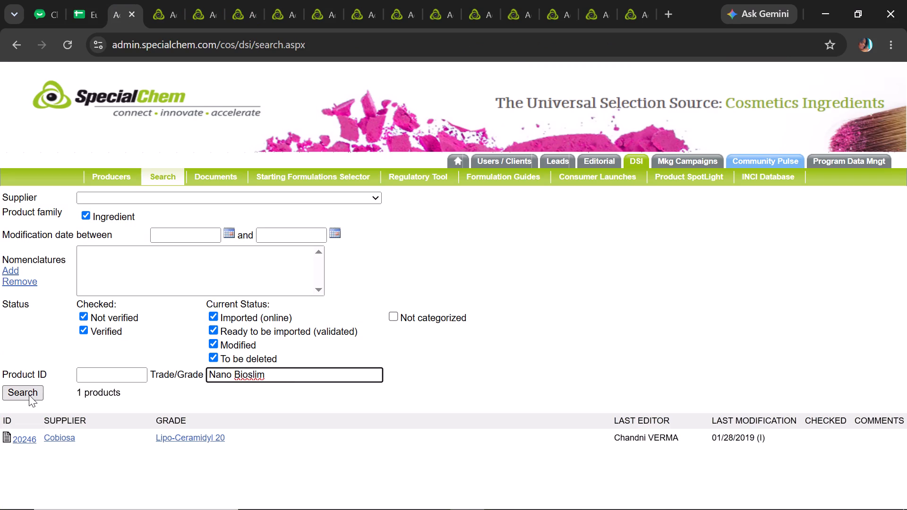
{"action": "left_click", "coordinate": [29, 395]}
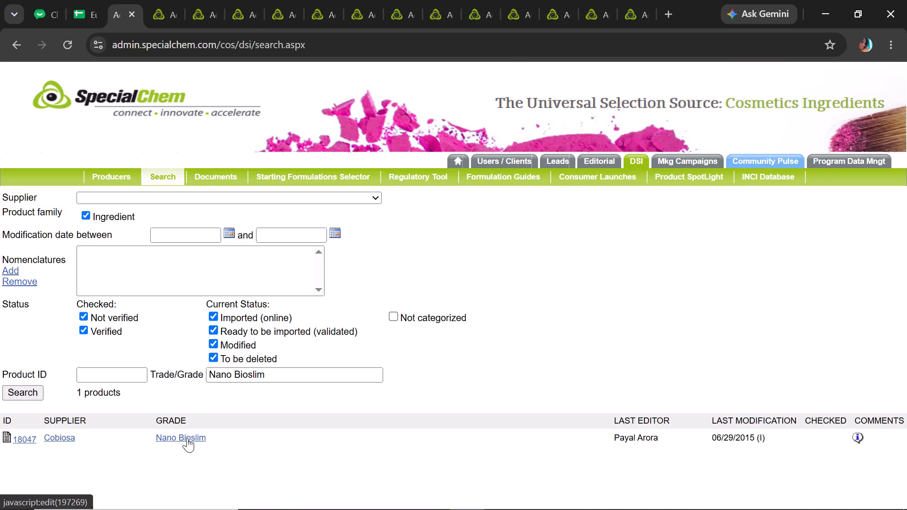
{"action": "left_click", "coordinate": [187, 438]}
Copy the "{product} by {supplier}" placeholder text from the Guide sheet.
{"action": "left_click", "coordinate": [92, 8]}
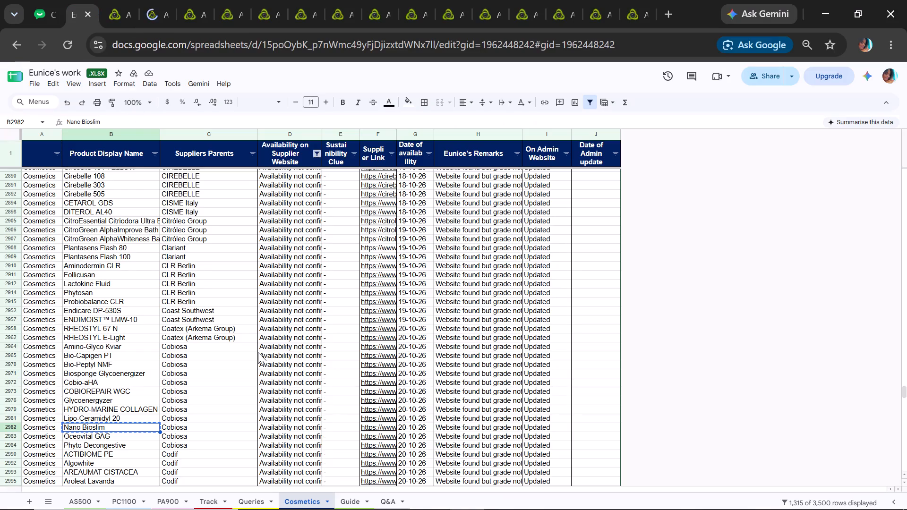
{"action": "left_click", "coordinate": [349, 496]}
{"action": "key", "text": "ctrl+c"}
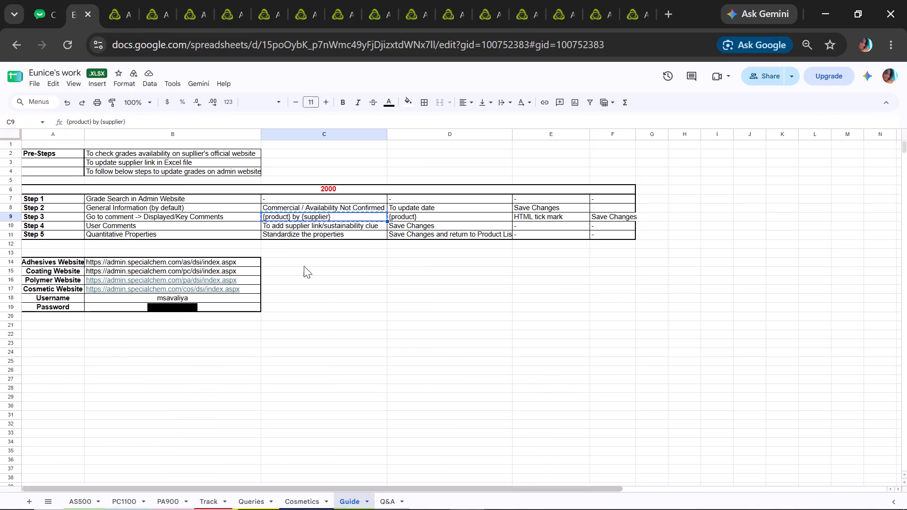
Set the Nano Bioslim product status to Availability Not Confirmed and mark Status Checked, saving the changes after each.
{"action": "left_click", "coordinate": [170, 7]}
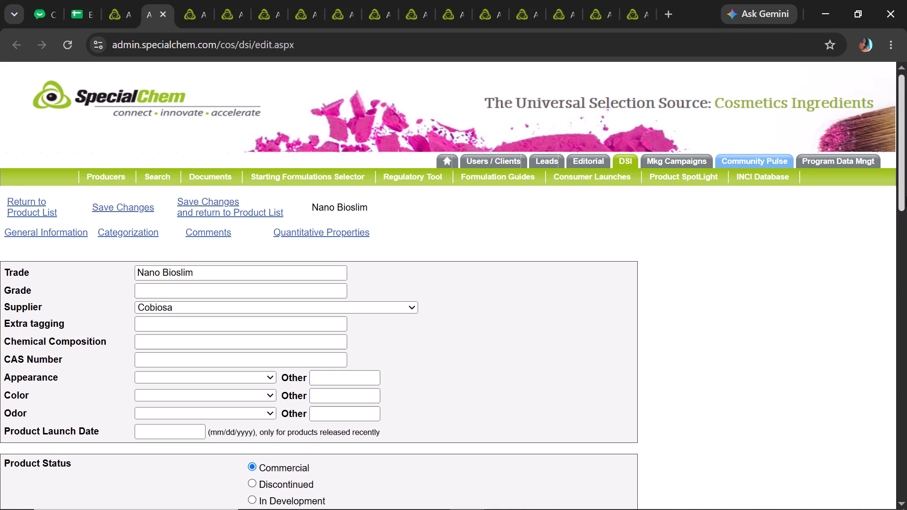
{"action": "left_click_drag", "start_coordinate": [906, 196], "coordinate": [906, 214]}
{"action": "left_click", "coordinate": [248, 455]}
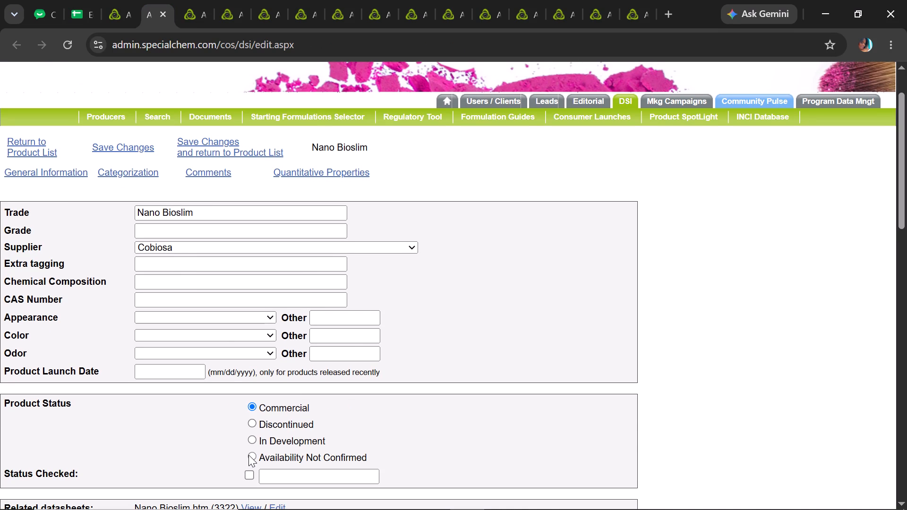
{"action": "left_click", "coordinate": [119, 144]}
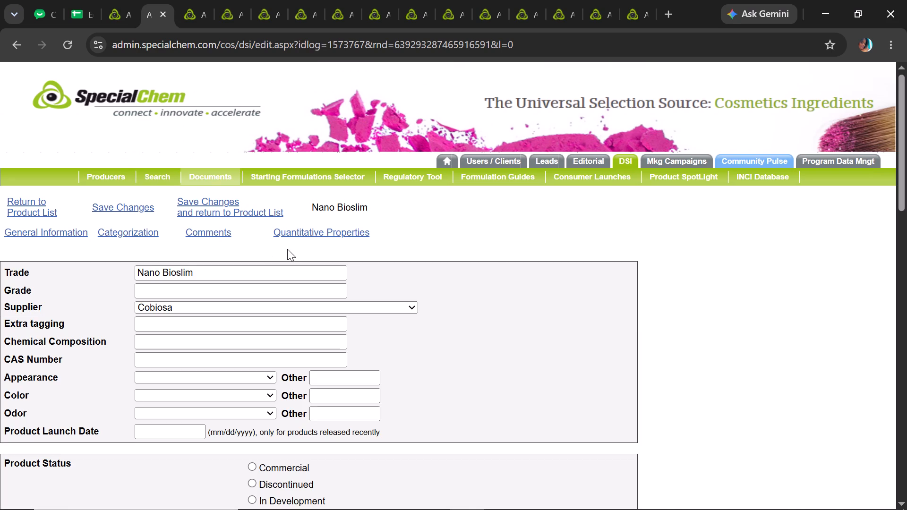
{"action": "left_click_drag", "start_coordinate": [906, 164], "coordinate": [906, 175]}
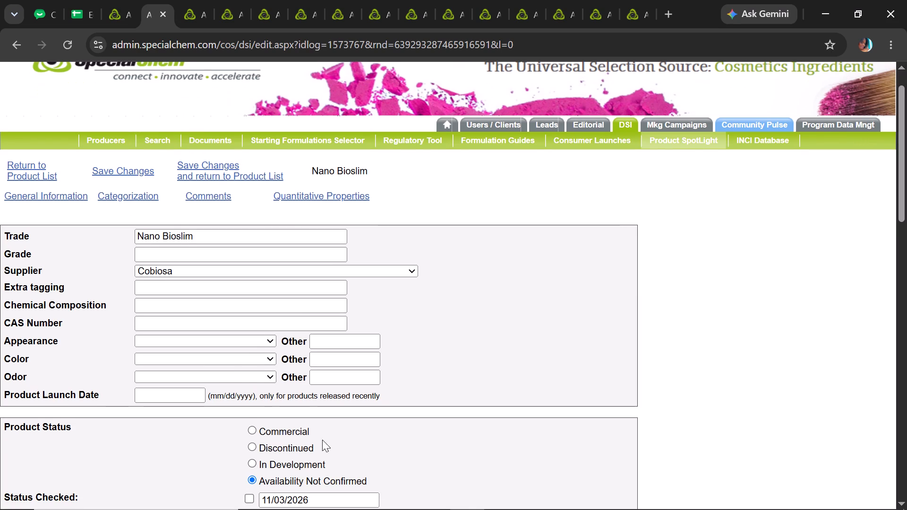
{"action": "left_click", "coordinate": [250, 497]}
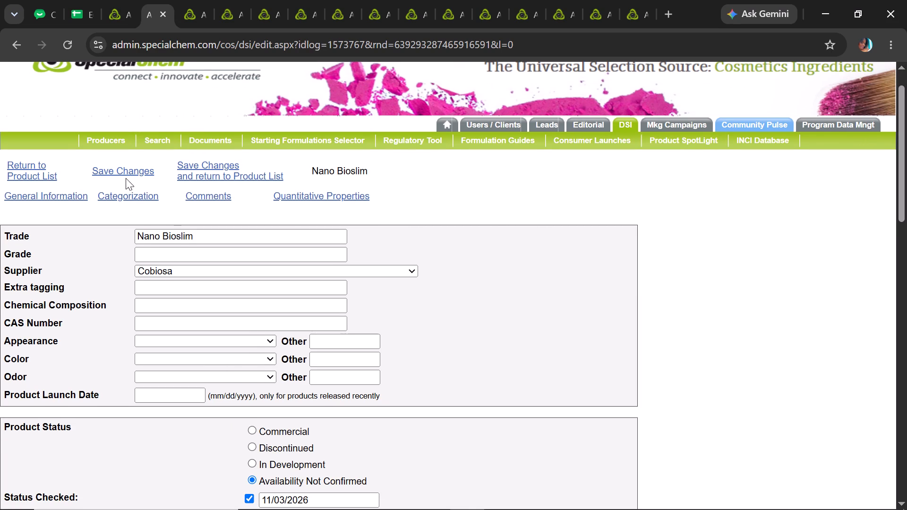
{"action": "left_click", "coordinate": [126, 175]}
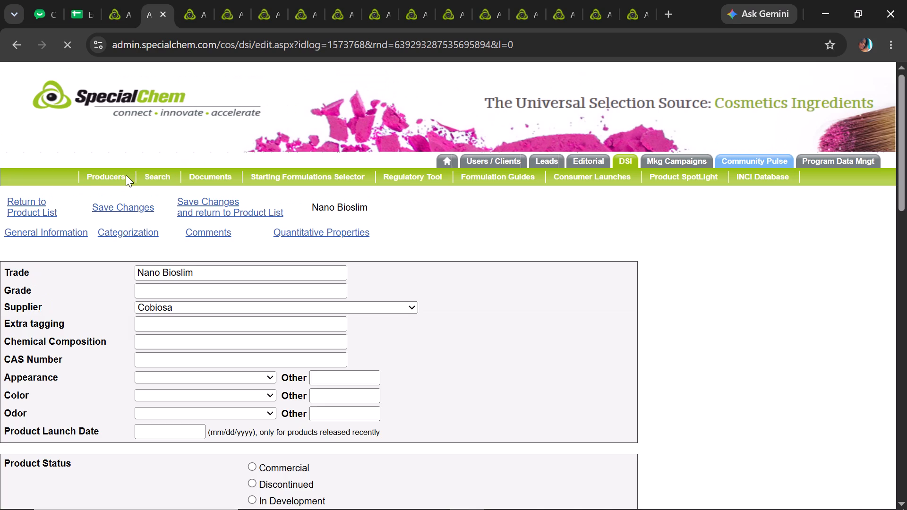
Replace the first Nano Bioslim mention in the Displayed/Key Comments with "{product} by {supplier}" and copy the "{product}" part with its leading space.
{"action": "left_click", "coordinate": [206, 233]}
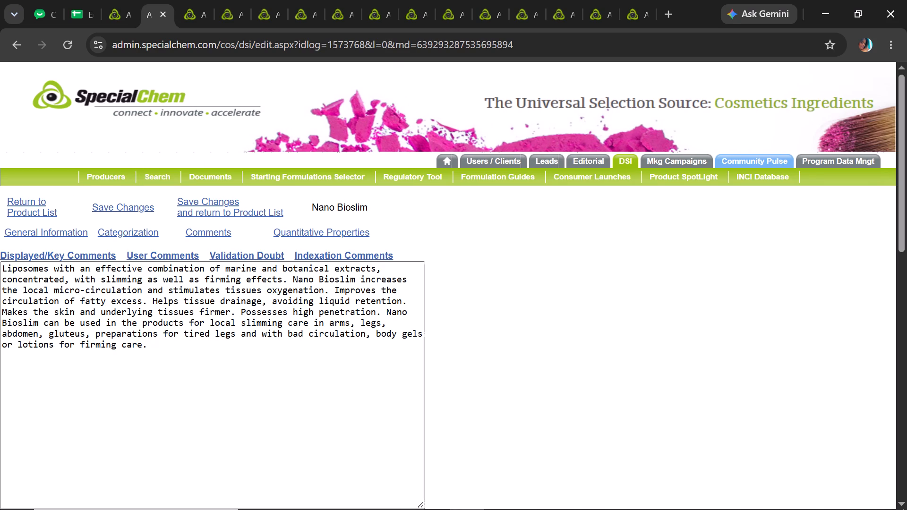
{"action": "double_click", "coordinate": [294, 277]}
{"action": "left_click", "coordinate": [294, 277]}
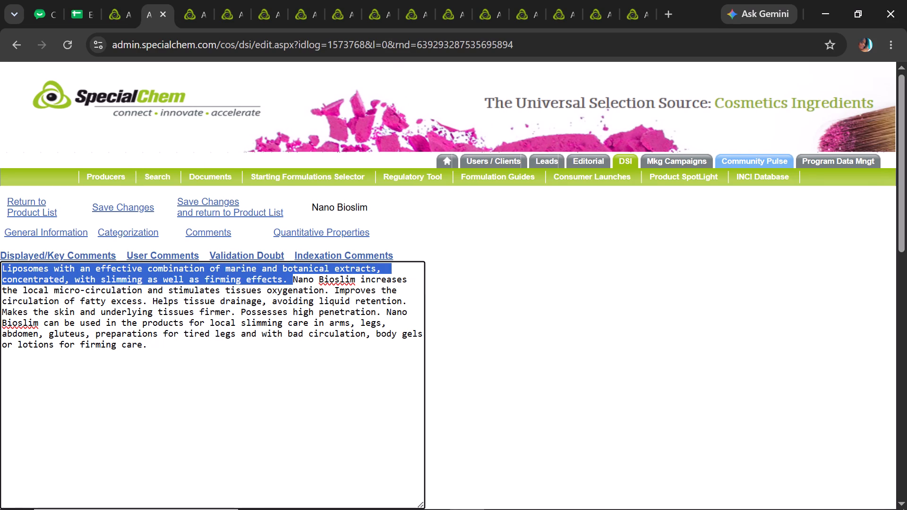
{"action": "left_click_drag", "start_coordinate": [294, 277], "coordinate": [357, 279]}
{"action": "key", "text": "ctrl+v"}
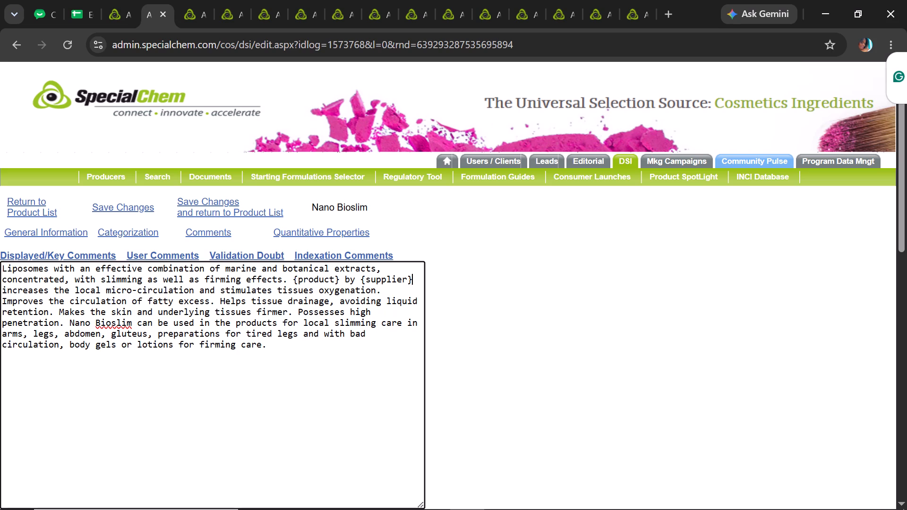
{"action": "left_click_drag", "start_coordinate": [340, 279], "coordinate": [320, 279]}
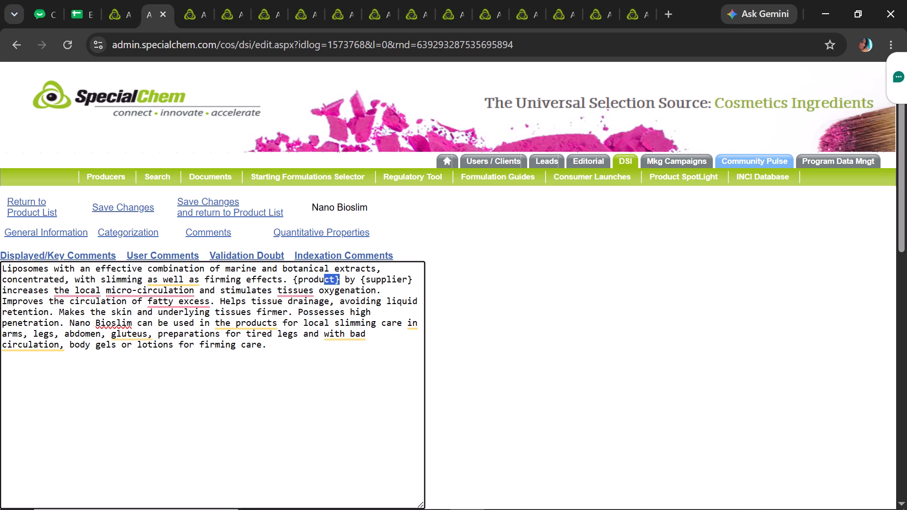
{"action": "left_click_drag", "start_coordinate": [320, 279], "coordinate": [290, 281]}
{"action": "key", "text": "ctrl+c"}
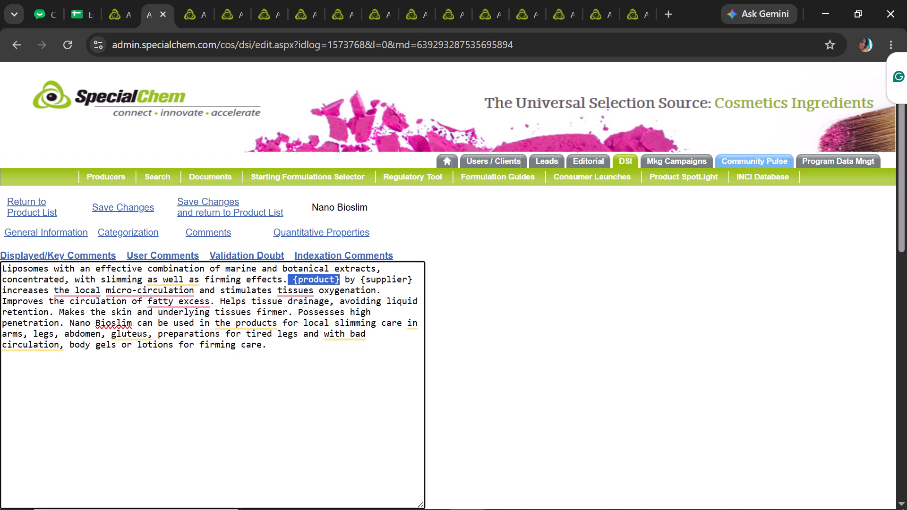
Correct the comment with Grammarly so it reads "increases local microcirculation", "stimulates tissue oxygenation" and "circulation of excess fat".
{"action": "left_click", "coordinate": [165, 306]}
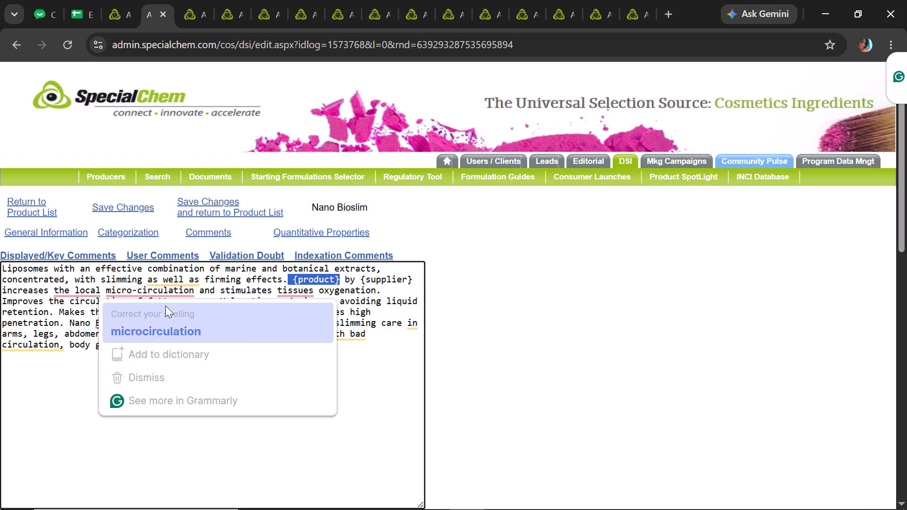
{"action": "type", "text": "microcirculation"}
{"action": "left_click", "coordinate": [102, 316]}
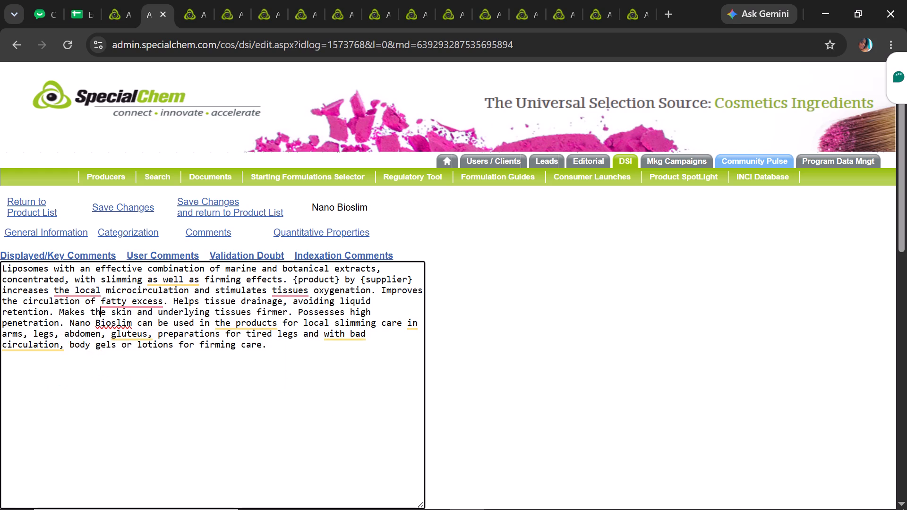
{"action": "left_click", "coordinate": [127, 316]}
{"action": "type", "text": "excess fat"}
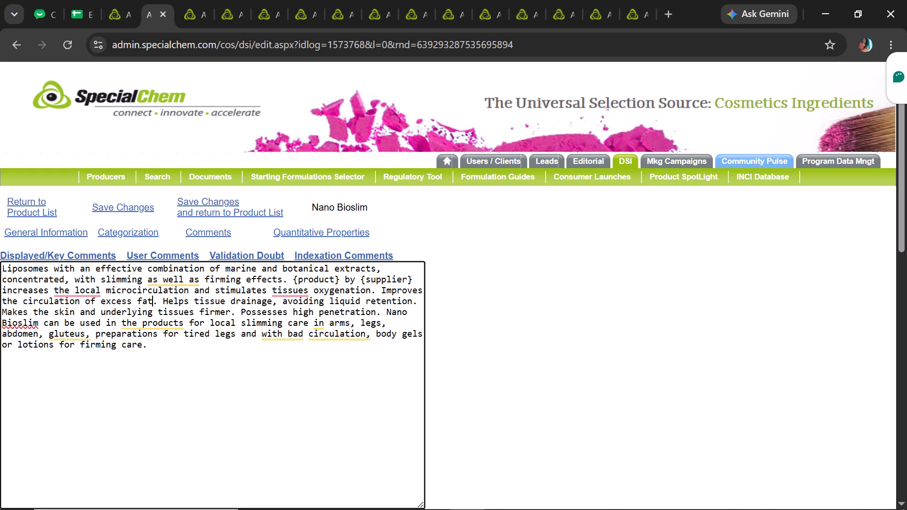
{"action": "left_click", "coordinate": [98, 314]}
{"action": "key", "text": "BackSpace"}
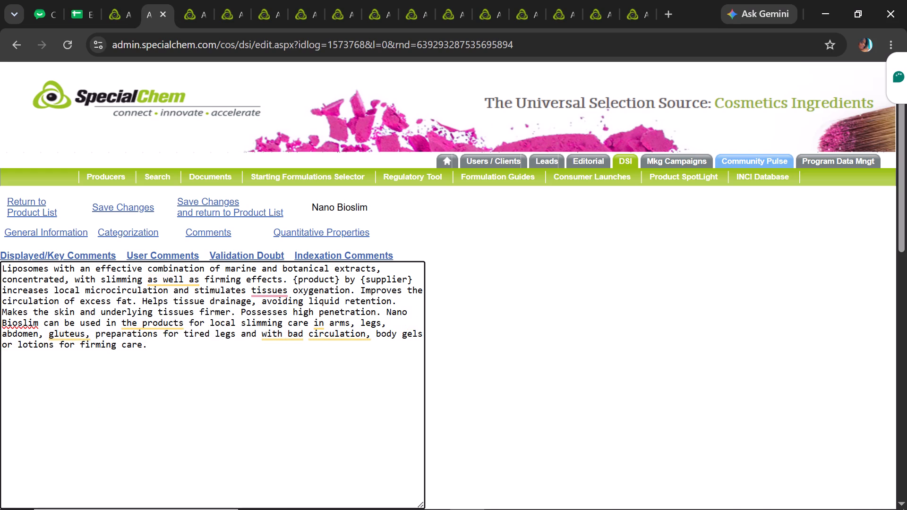
{"action": "left_click", "coordinate": [287, 307]}
{"action": "type", "text": "tissue"}
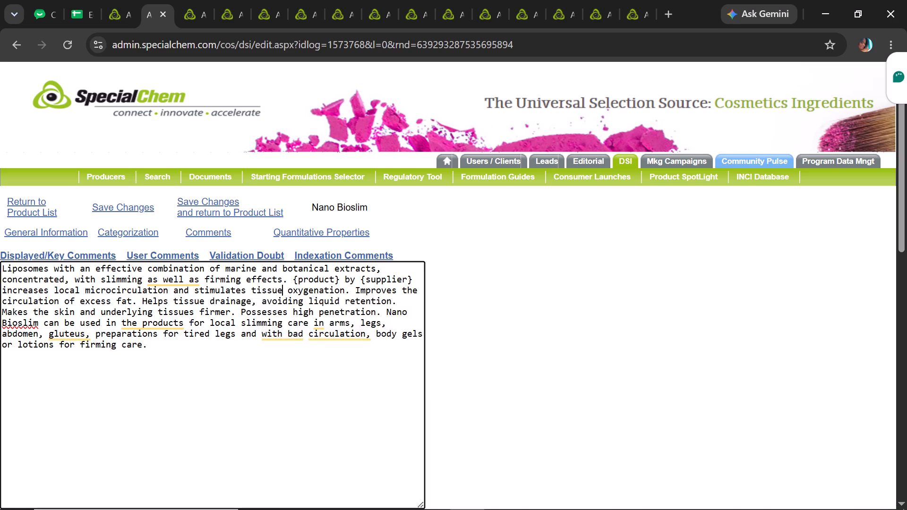
Replace the remaining Nano Bioslim mention before "can be used" with the "{product}" placeholder.
{"action": "left_click_drag", "start_coordinate": [43, 325], "coordinate": [0, 325]}
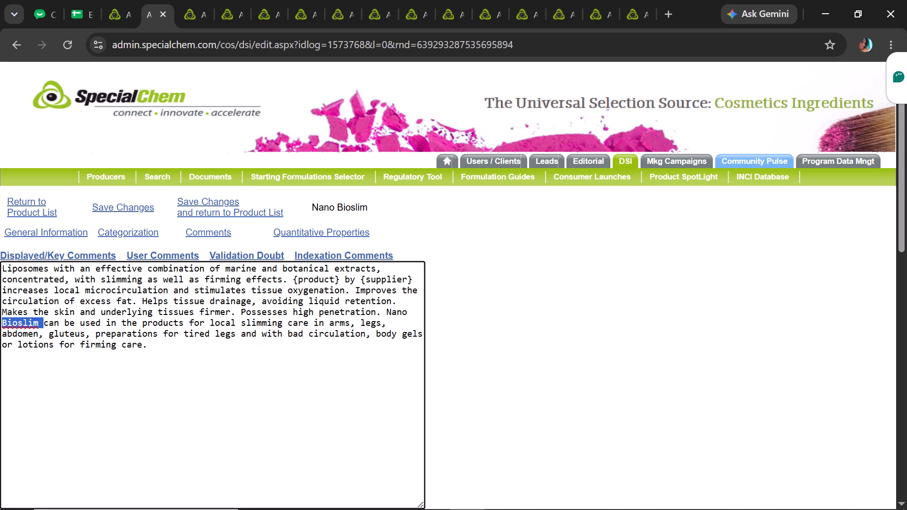
{"action": "left_click_drag", "start_coordinate": [0, 325], "coordinate": [389, 313]}
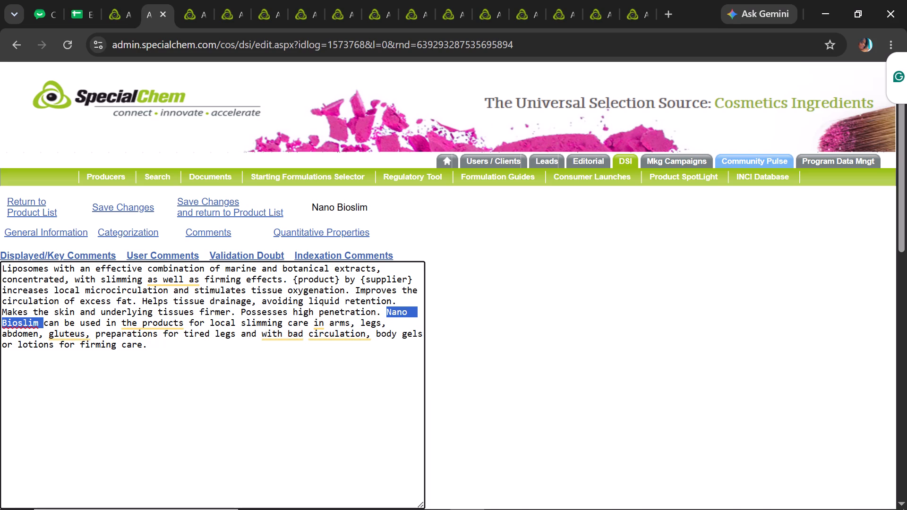
{"action": "key", "text": "ctrl+v"}
Enable Display as HTML for the Displayed/Key Comments and save the changes.
{"action": "left_click_drag", "start_coordinate": [906, 148], "coordinate": [906, 192]}
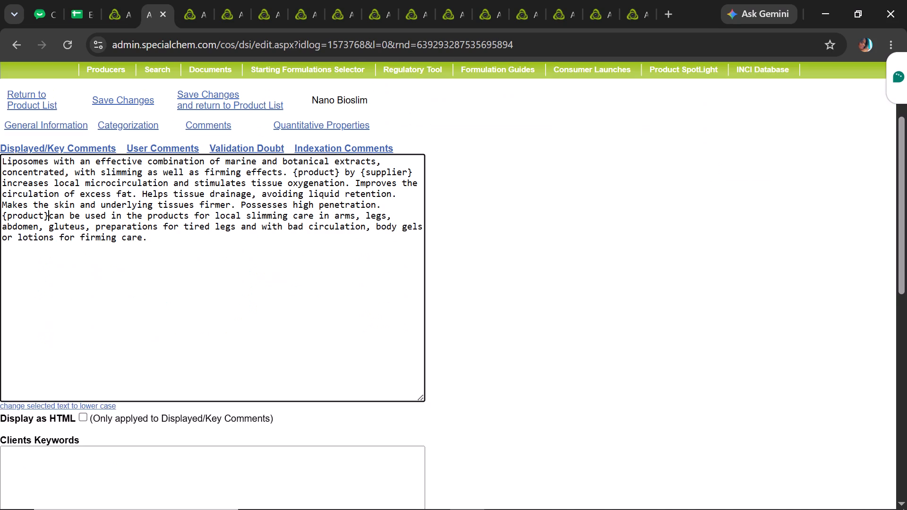
{"action": "left_click", "coordinate": [83, 420]}
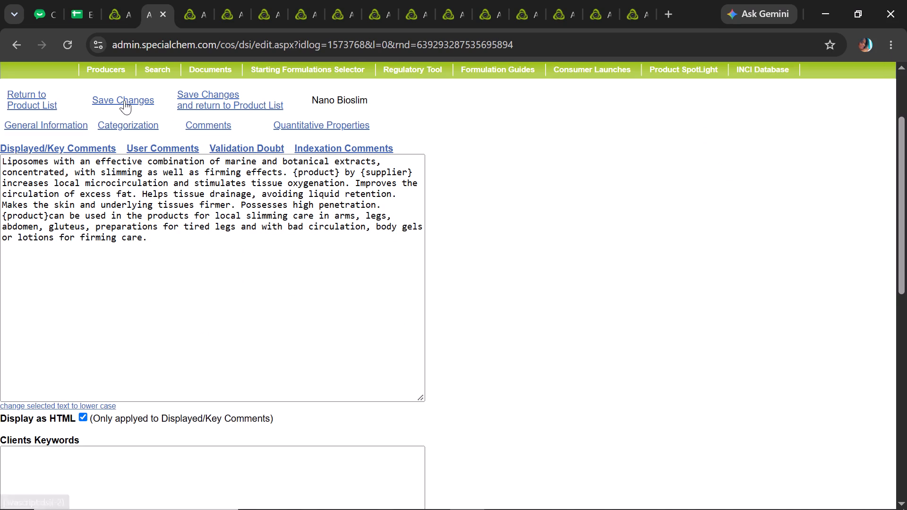
{"action": "left_click", "coordinate": [124, 100]}
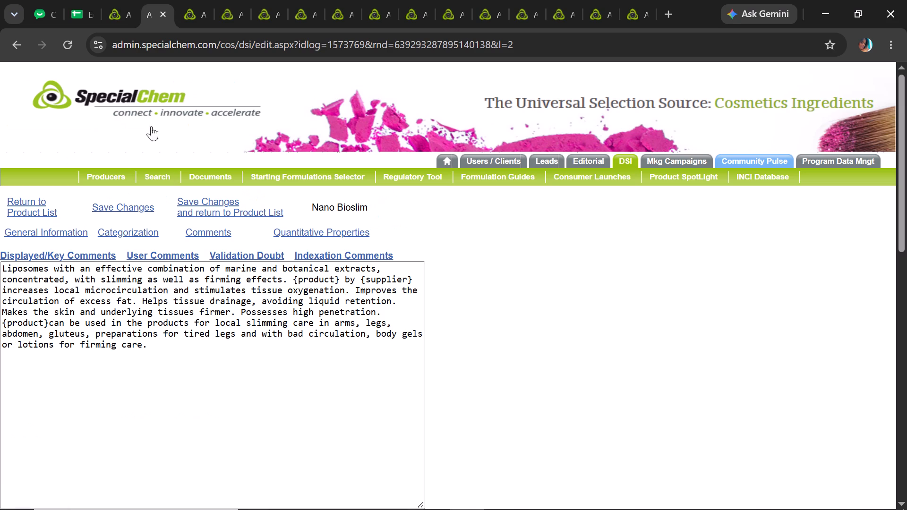
Check the Quantitative Properties for Nano Bioslim and save the datasheet with a return to the product list.
{"action": "left_click", "coordinate": [304, 226]}
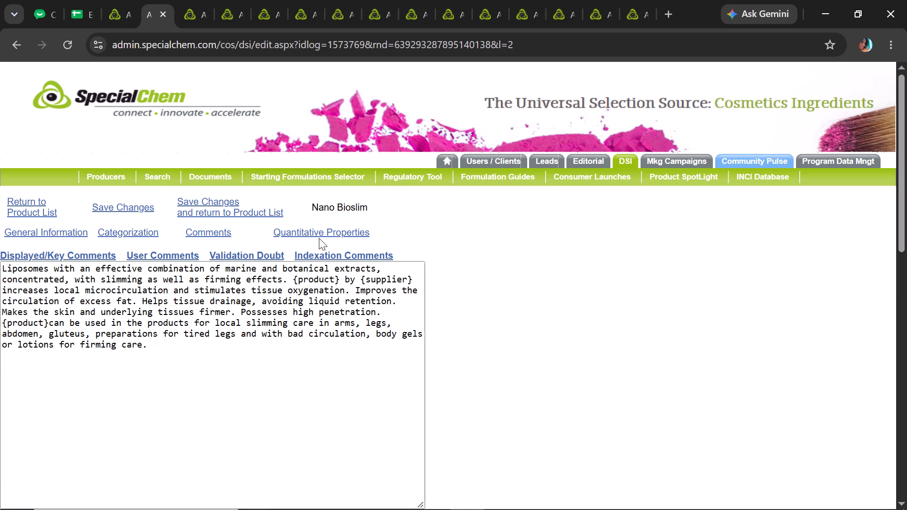
{"action": "left_click", "coordinate": [321, 232]}
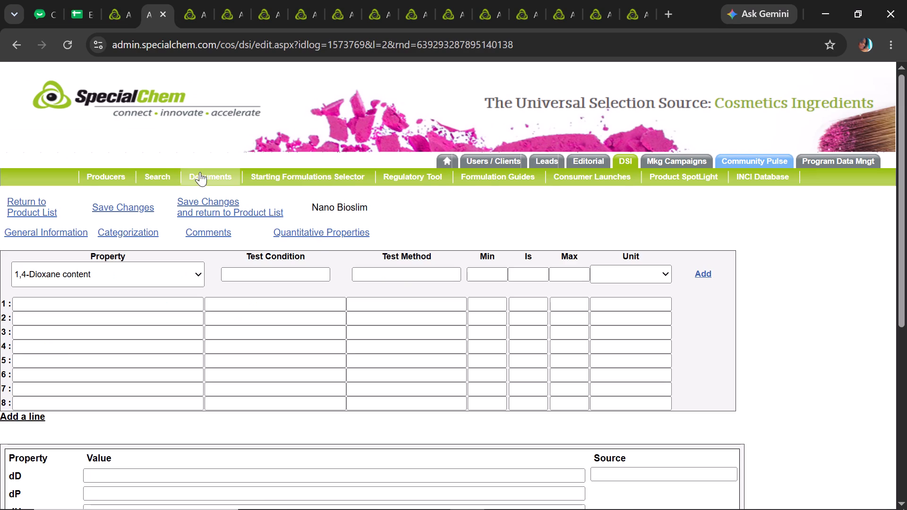
{"action": "left_click", "coordinate": [216, 198]}
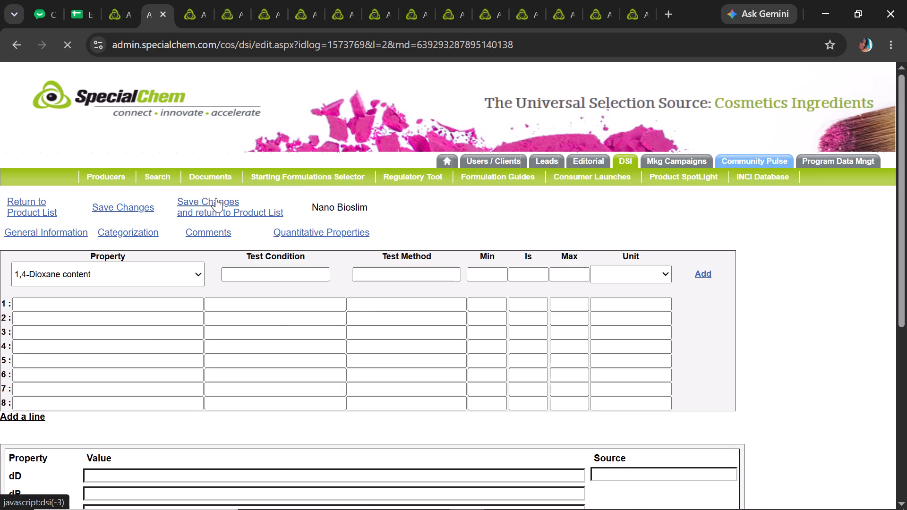
{"action": "left_click", "coordinate": [201, 204]}
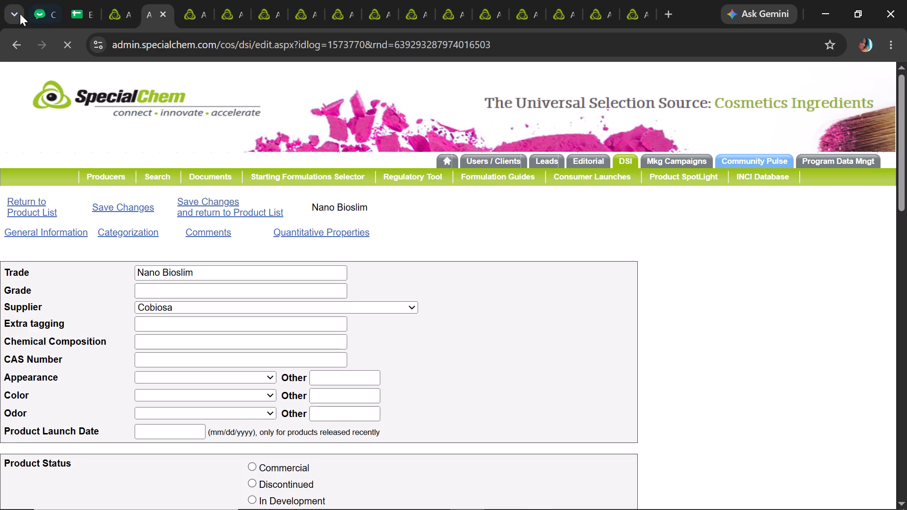
{"action": "left_click", "coordinate": [14, 41]}
Copy the grade name Oceovital GAG from the Cosmetics sheet, search for it in the admin site, and open its datasheet.
{"action": "left_click", "coordinate": [71, 2]}
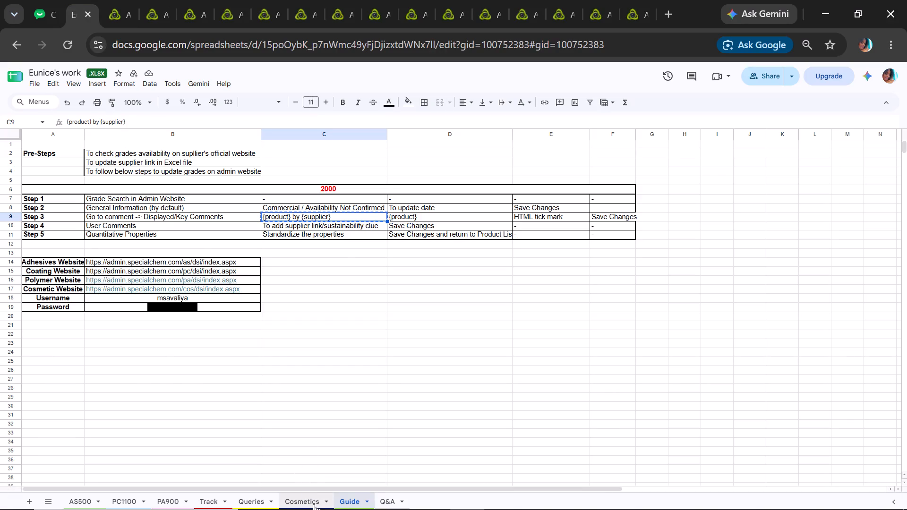
{"action": "left_click", "coordinate": [314, 504]}
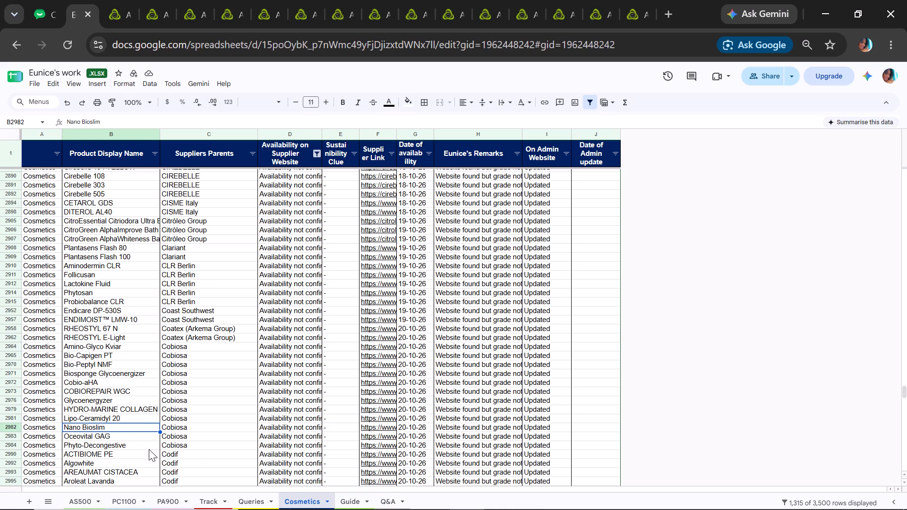
{"action": "left_click", "coordinate": [137, 434]}
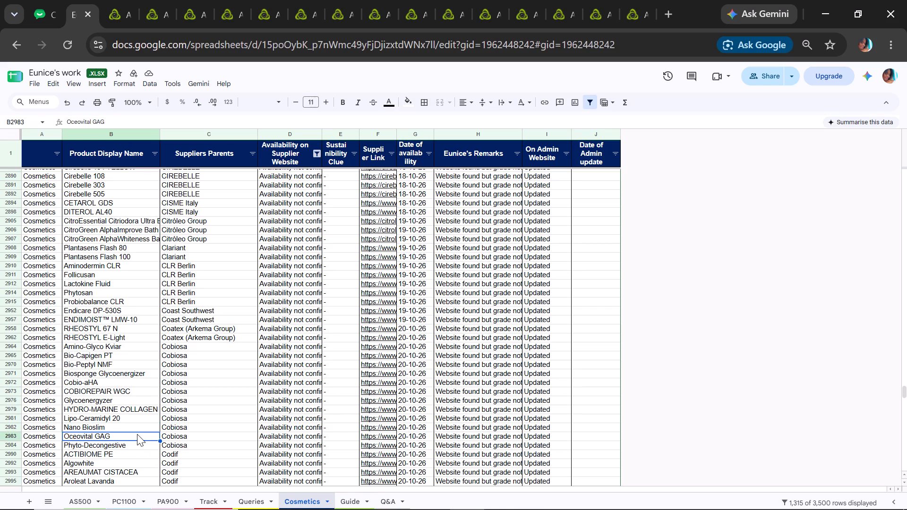
{"action": "key", "text": "ctrl+c"}
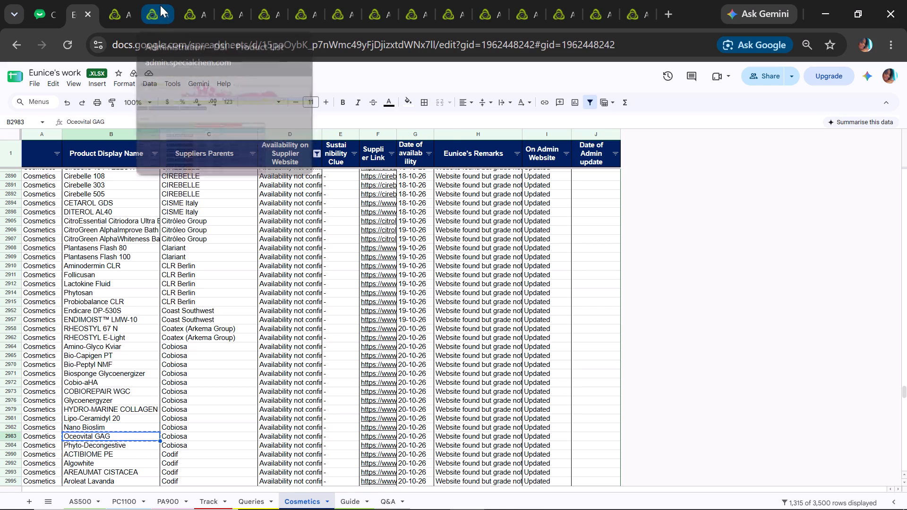
{"action": "left_click", "coordinate": [160, 5]}
{"action": "left_click", "coordinate": [119, 3]}
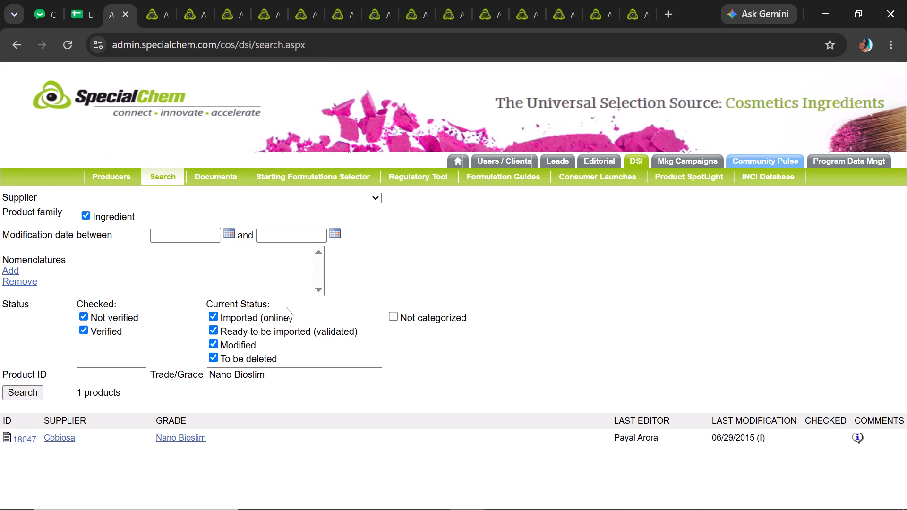
{"action": "left_click_drag", "start_coordinate": [271, 369], "coordinate": [140, 338]}
{"action": "key", "text": "ctrl+v"}
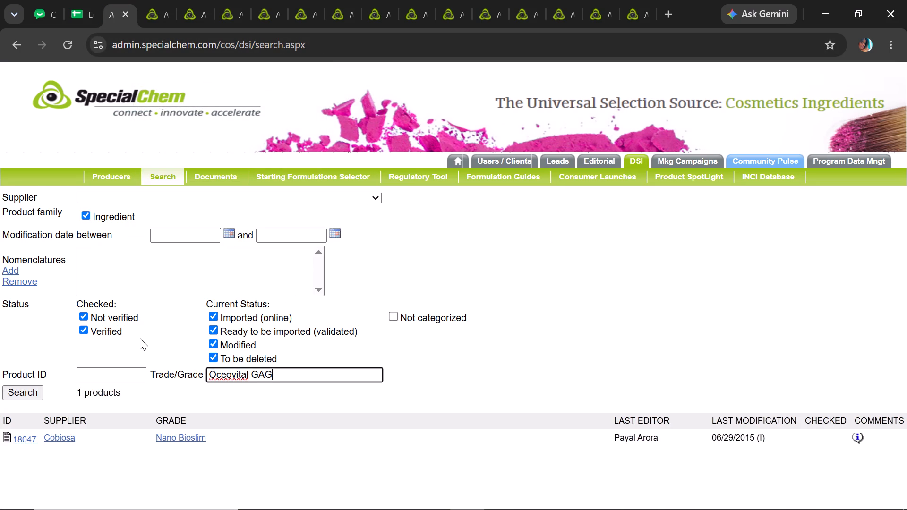
{"action": "left_click", "coordinate": [17, 396]}
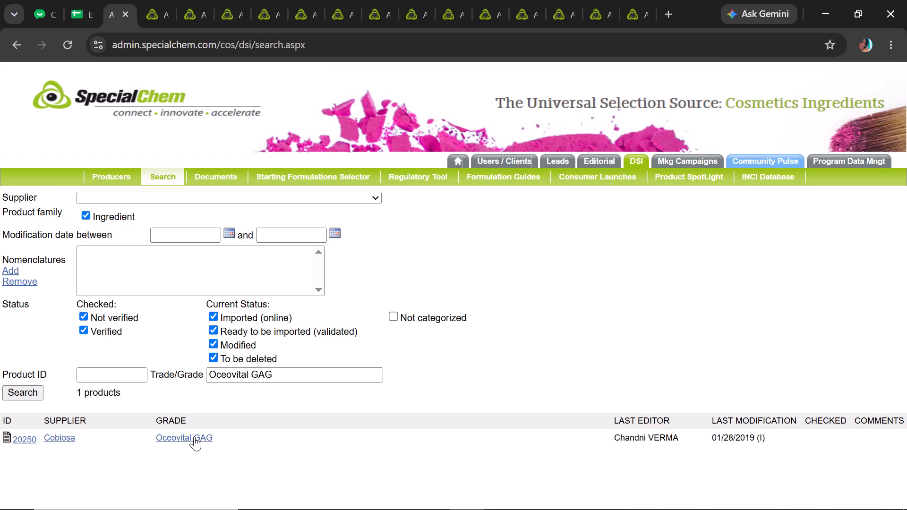
{"action": "left_click", "coordinate": [194, 436]}
Copy the "{product} by {supplier}" placeholder text from the Guide sheet.
{"action": "left_click", "coordinate": [78, 0]}
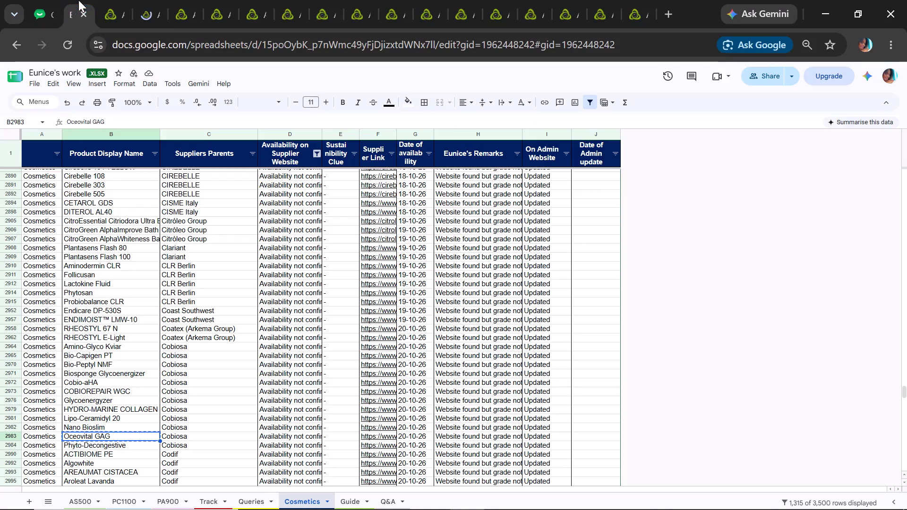
{"action": "left_click", "coordinate": [356, 493]}
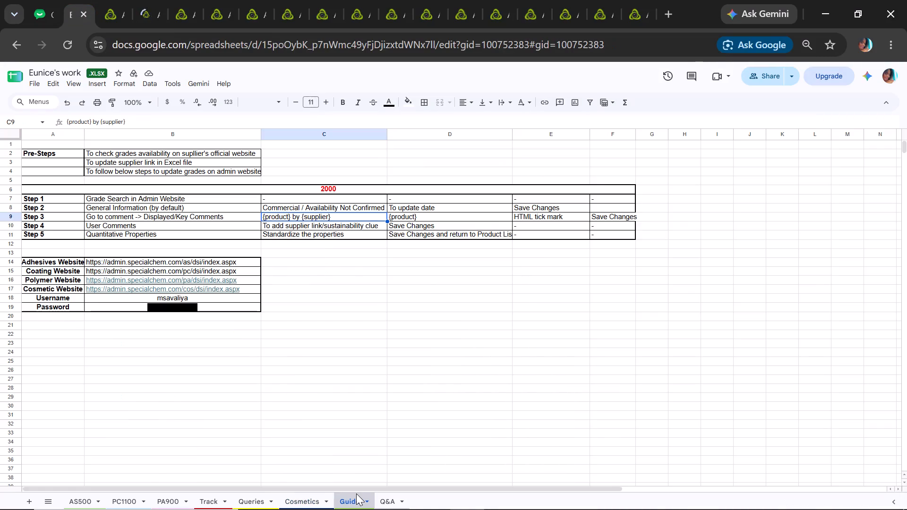
{"action": "key", "text": "ctrl+c"}
Set the Oceovital GAG product status to Availability Not Confirmed with the status checked date 11/03/2026 and save the changes.
{"action": "left_click", "coordinate": [134, 4]}
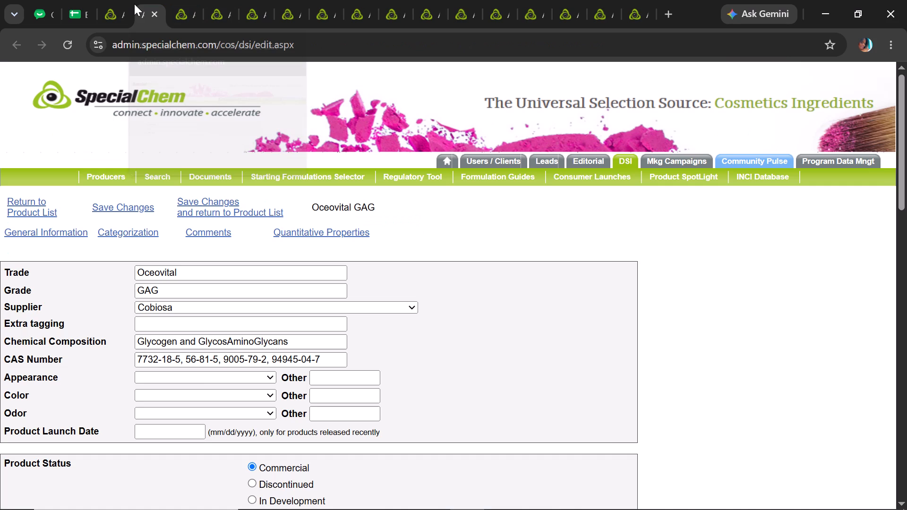
{"action": "left_click", "coordinate": [120, 4]}
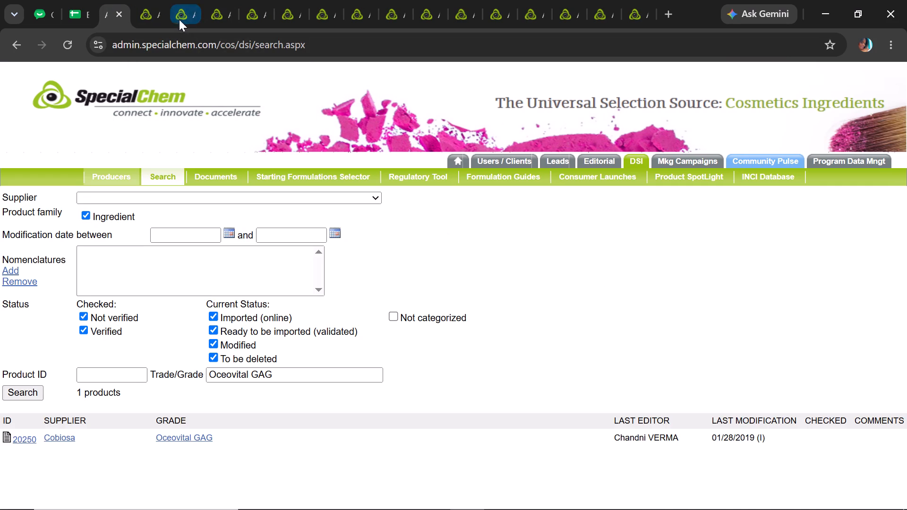
{"action": "left_click", "coordinate": [150, 19]}
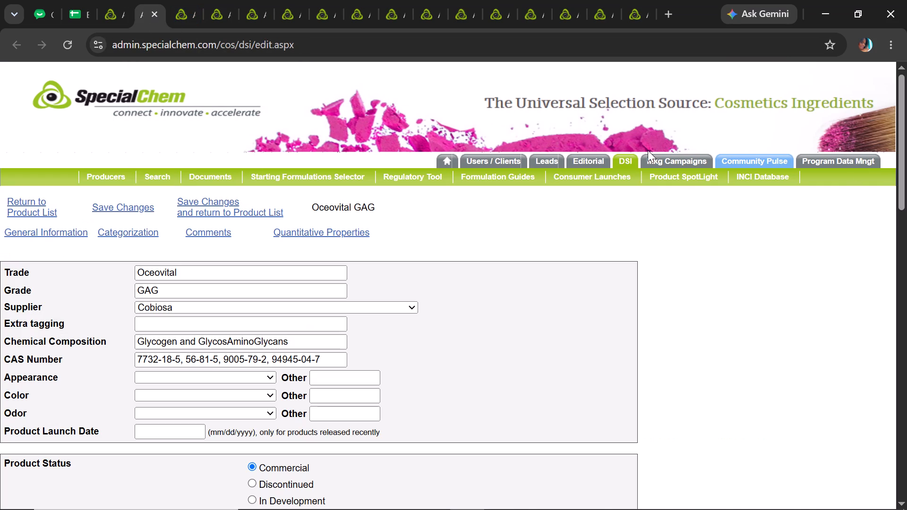
{"action": "left_click_drag", "start_coordinate": [906, 184], "coordinate": [906, 214]}
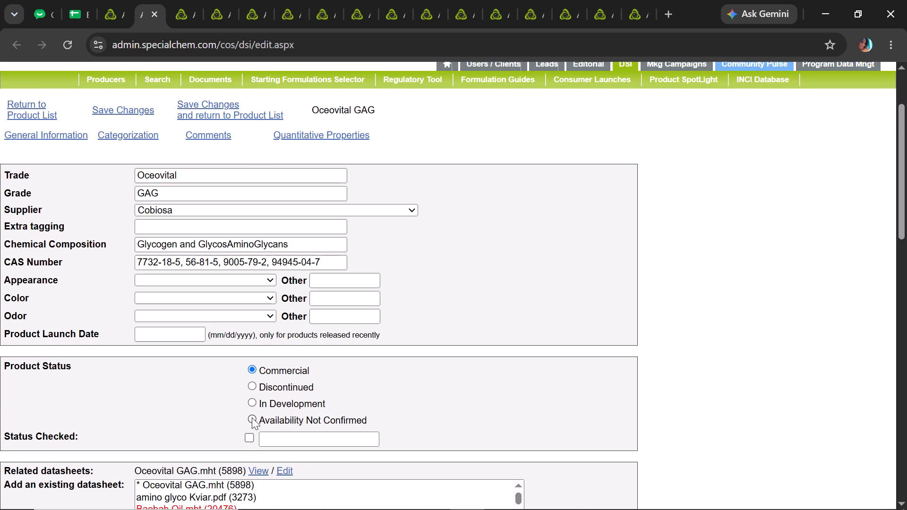
{"action": "left_click", "coordinate": [252, 417]}
{"action": "left_click", "coordinate": [128, 110]}
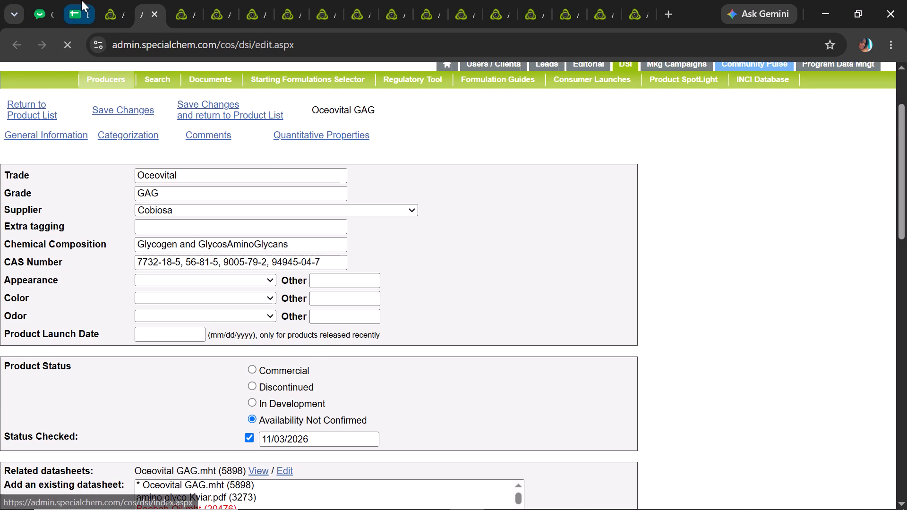
{"action": "left_click", "coordinate": [81, 0]}
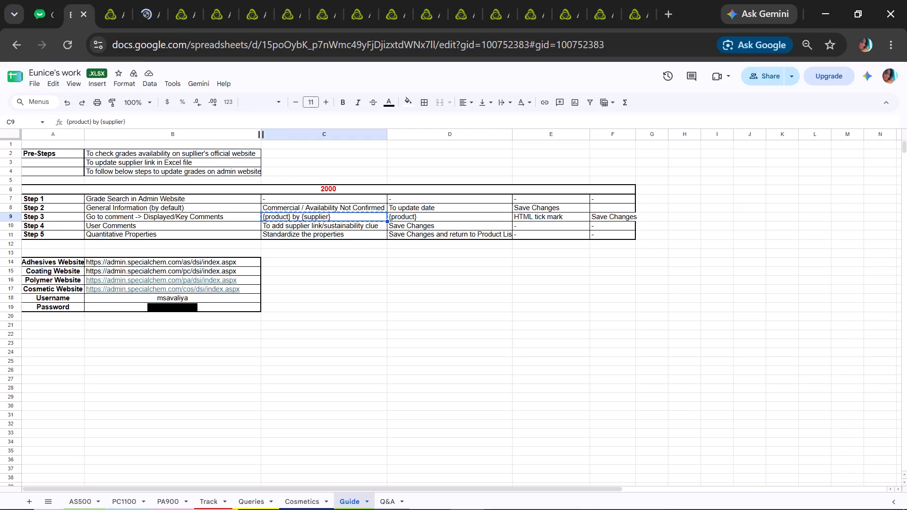
{"action": "left_click", "coordinate": [161, 0]}
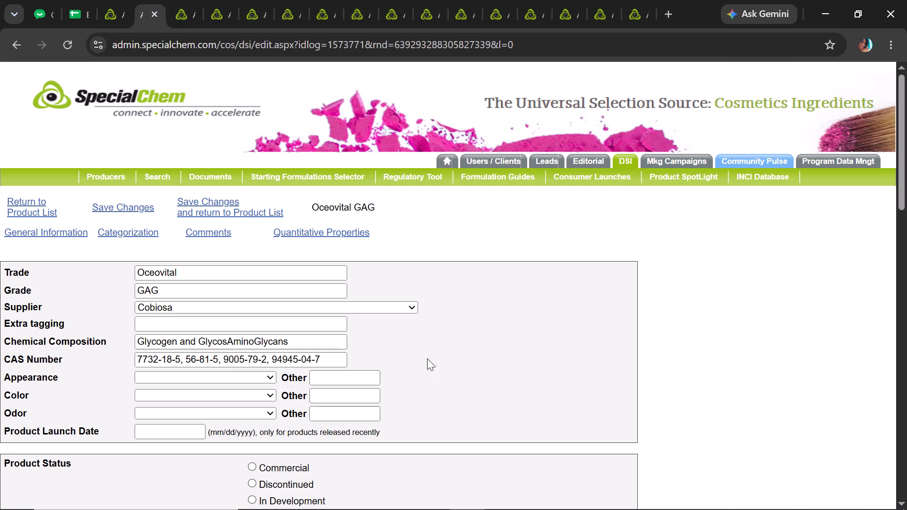
{"action": "left_click", "coordinate": [897, 186]}
{"action": "left_click_drag", "start_coordinate": [897, 186], "coordinate": [897, 195]}
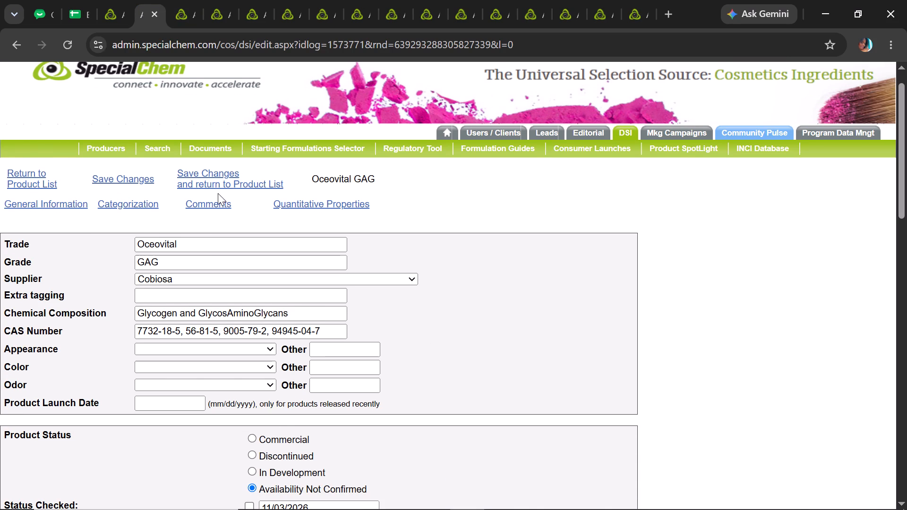
In the Displayed/Key Comments, replace "Oceovital GAG by Cobiosa" with the placeholder "{product} by {supplier}".
{"action": "left_click", "coordinate": [218, 206]}
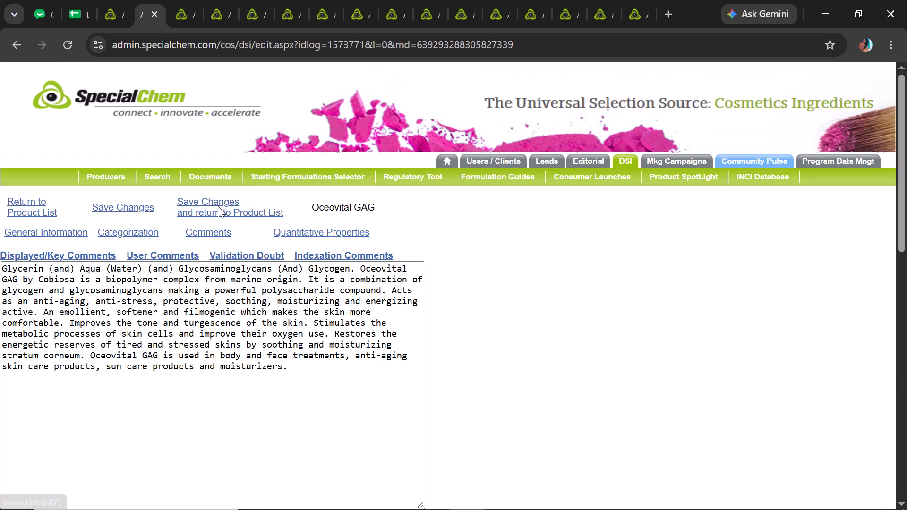
{"action": "double_click", "coordinate": [74, 278]}
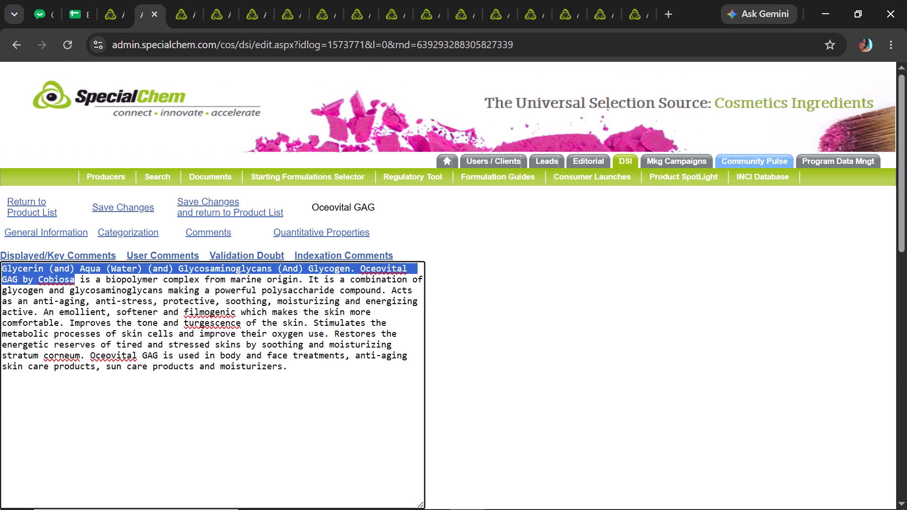
{"action": "left_click", "coordinate": [74, 278]}
{"action": "left_click_drag", "start_coordinate": [74, 278], "coordinate": [363, 258]}
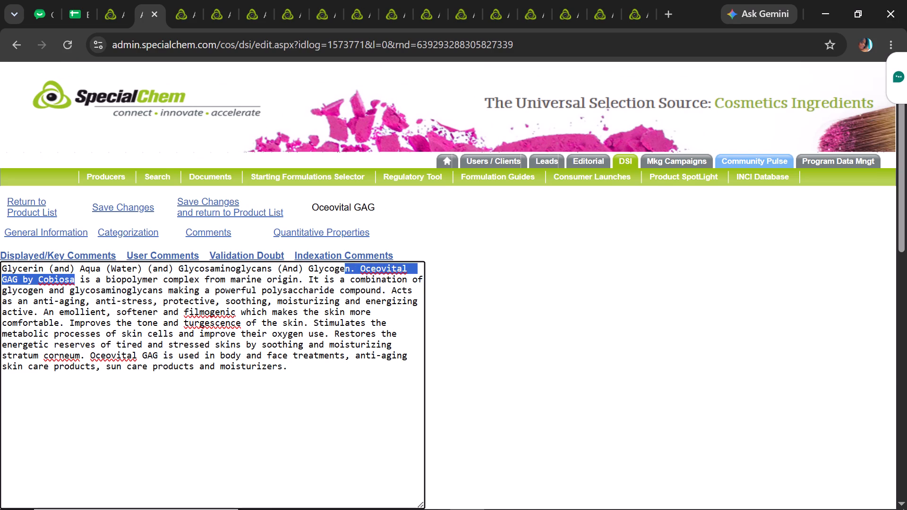
{"action": "left_click_drag", "start_coordinate": [363, 258], "coordinate": [361, 259]}
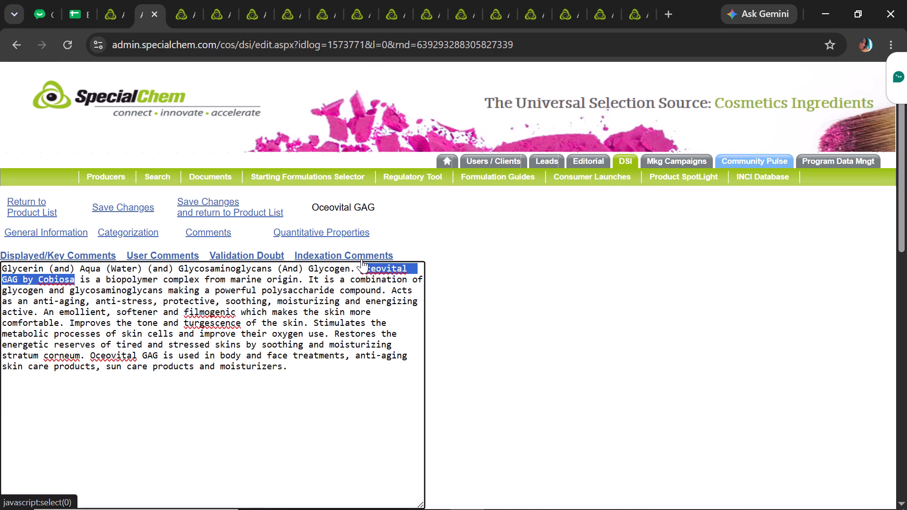
{"action": "key", "text": "ctrl+v"}
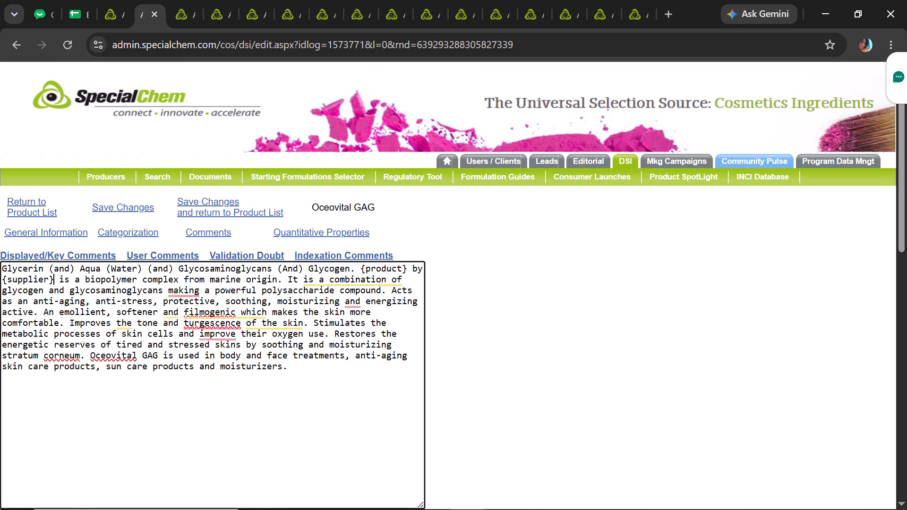
Replace the remaining Oceovital GAG mention before "is used in body and face treatments" with the "{product}" placeholder.
{"action": "left_click_drag", "start_coordinate": [359, 270], "coordinate": [408, 269]}
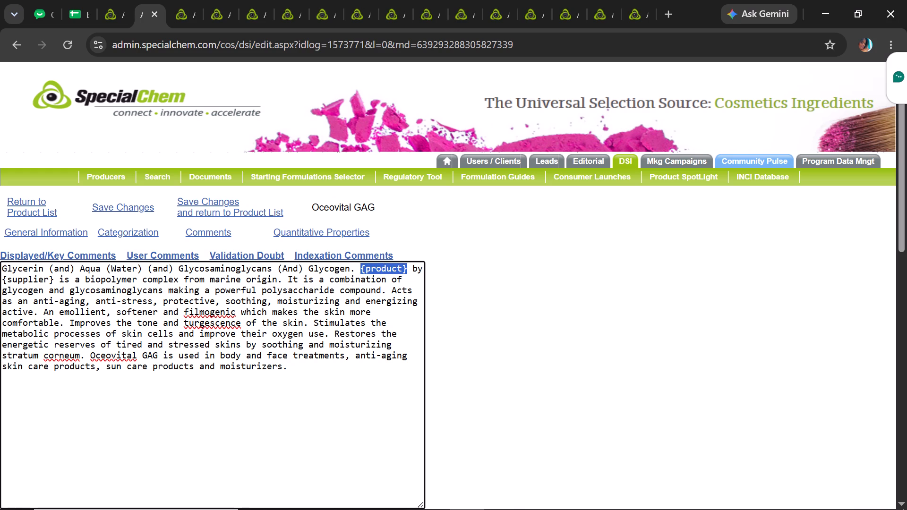
{"action": "key", "text": "ctrl+c"}
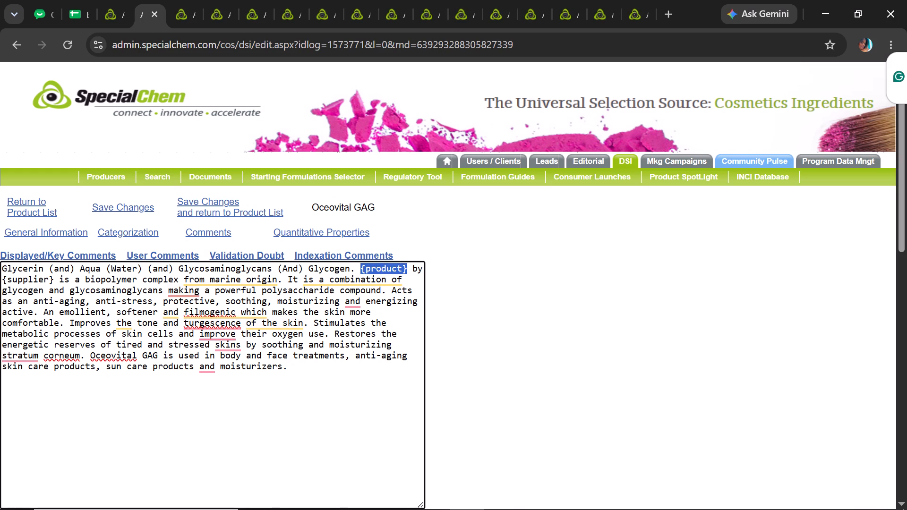
{"action": "left_click_drag", "start_coordinate": [89, 355], "coordinate": [159, 356]}
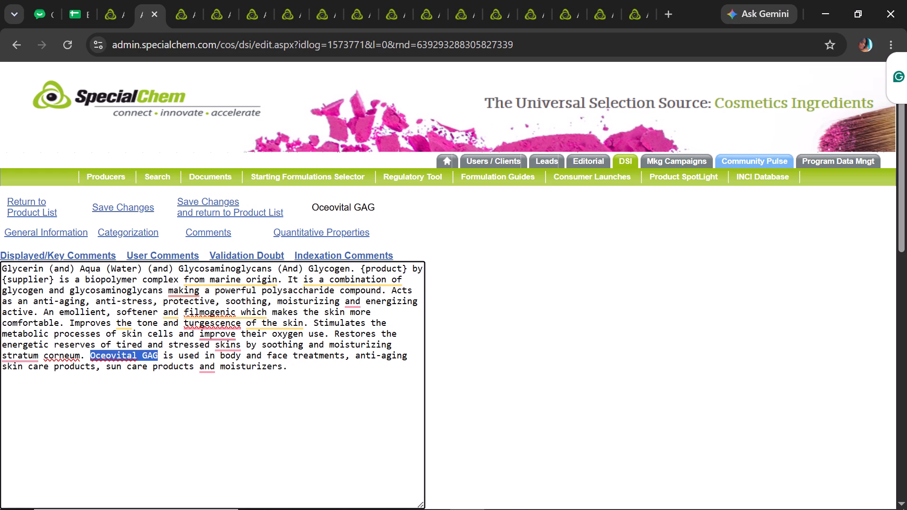
{"action": "key", "text": "ctrl+v"}
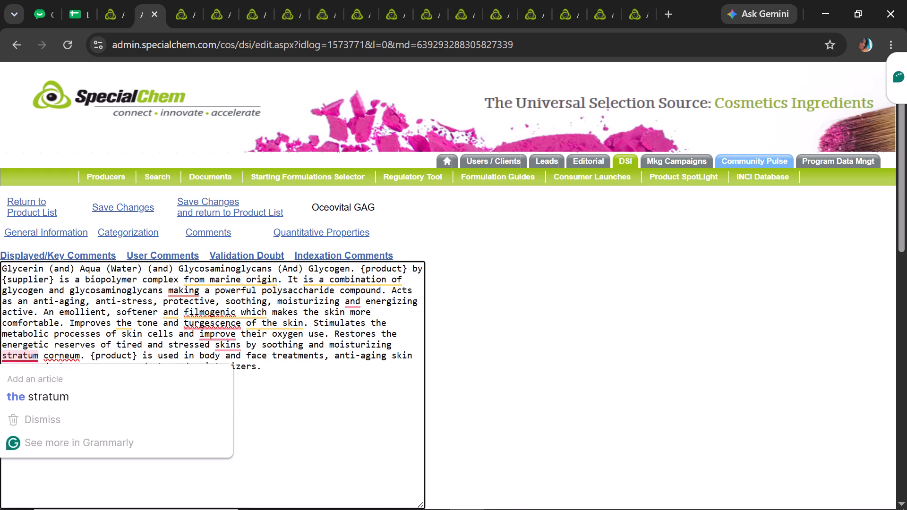
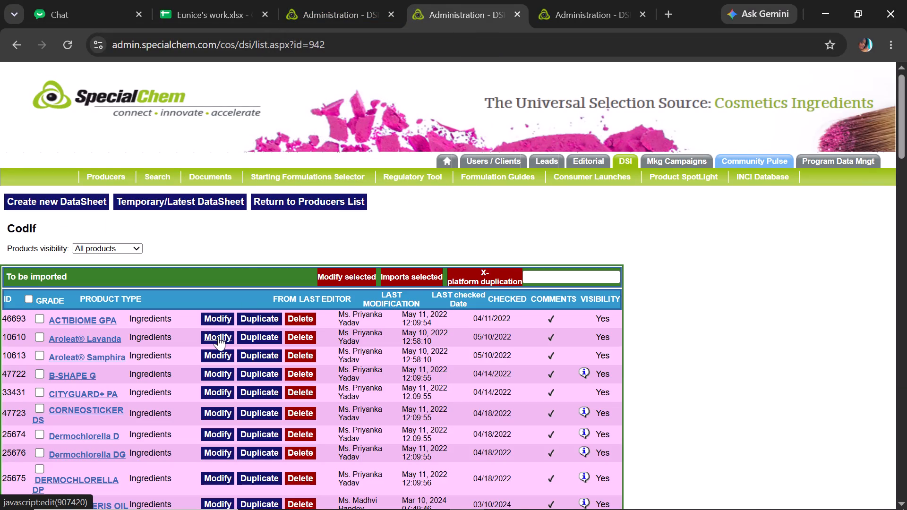
Open the Aroleat Lavanda datasheet from the Codif product list, mark its status as checked and save the changes.
{"action": "left_click", "coordinate": [218, 336]}
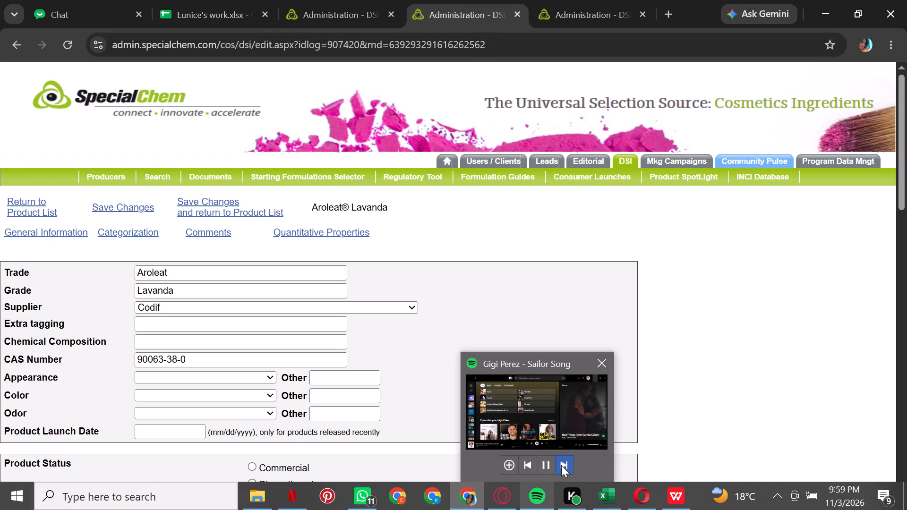
{"action": "left_click", "coordinate": [561, 465]}
{"action": "left_click_drag", "start_coordinate": [906, 135], "coordinate": [905, 154]}
{"action": "left_click", "coordinate": [249, 467]}
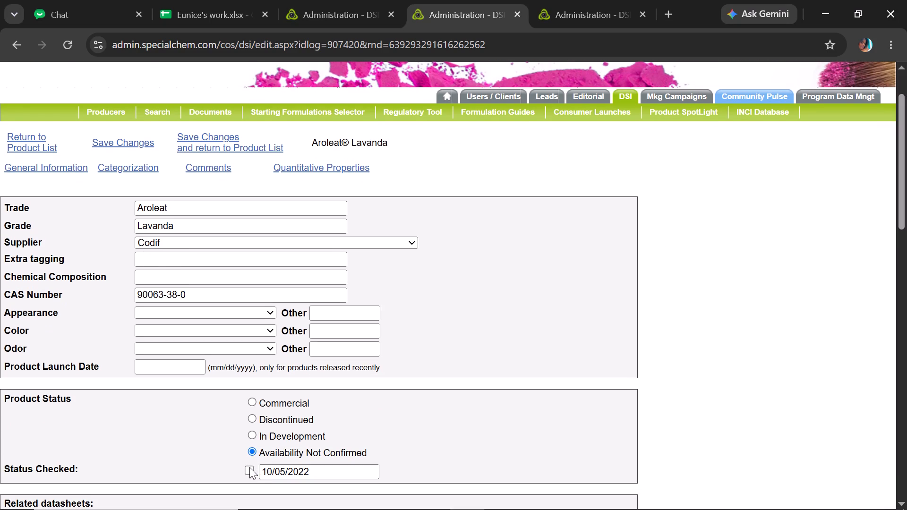
{"action": "left_click", "coordinate": [126, 143]}
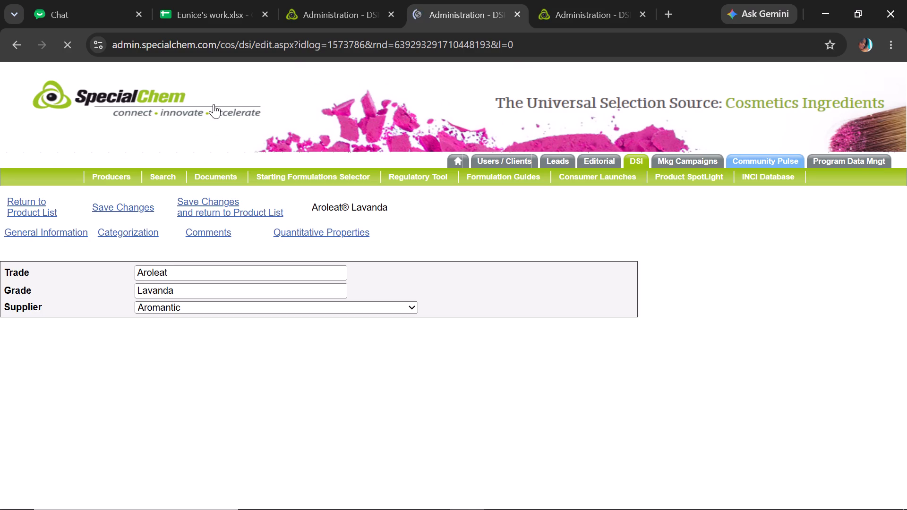
Open the Aroleat Lavanda comments and copy the "{product} by {supplier}" placeholder from the Guide sheet.
{"action": "left_click", "coordinate": [195, 233]}
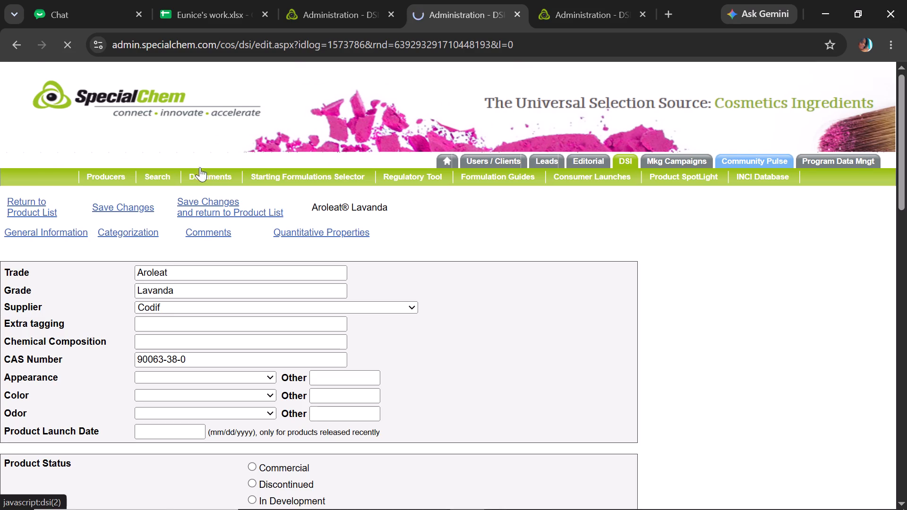
{"action": "left_click", "coordinate": [222, 0]}
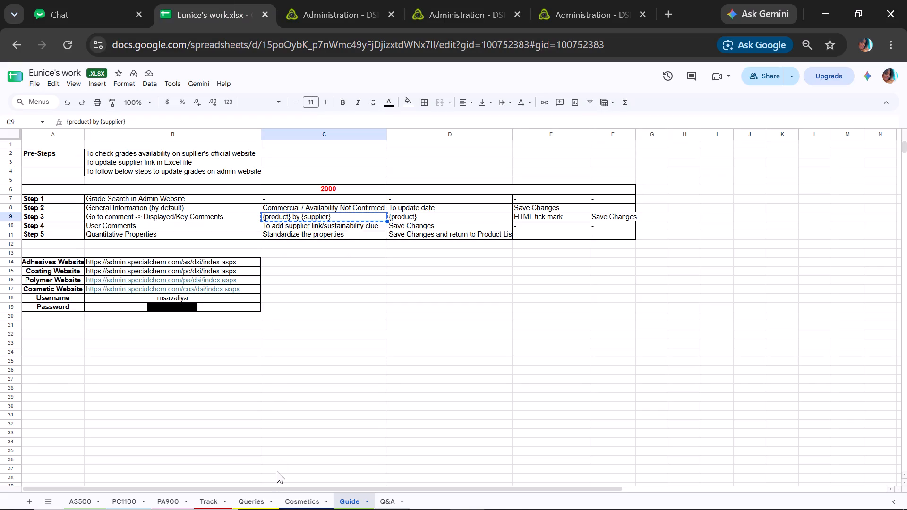
{"action": "left_click", "coordinate": [297, 496]}
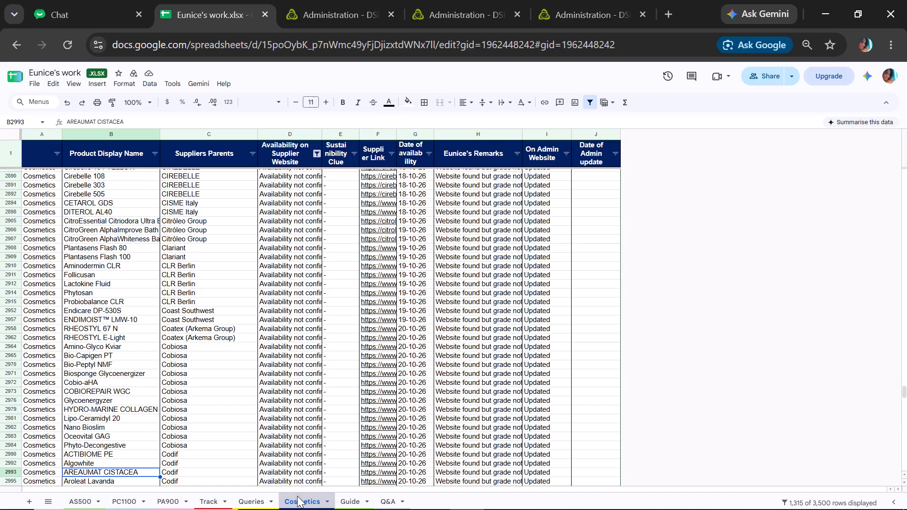
{"action": "left_click", "coordinate": [368, 501]}
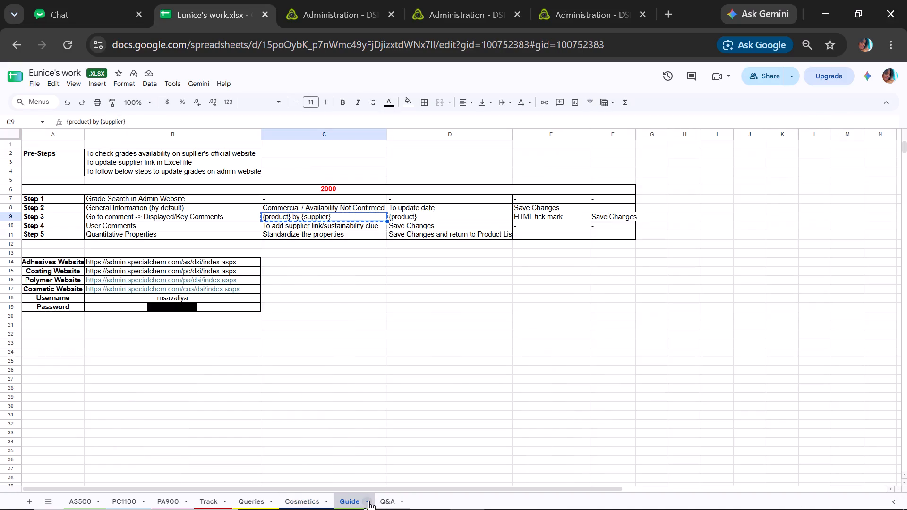
{"action": "key", "text": "ctrl+c"}
Begin the Displayed/Key Comments of Aroleat Lavanda with "{product} by {supplier} is an" and change "Oily" to lowercase "oily".
{"action": "left_click", "coordinate": [444, 0]}
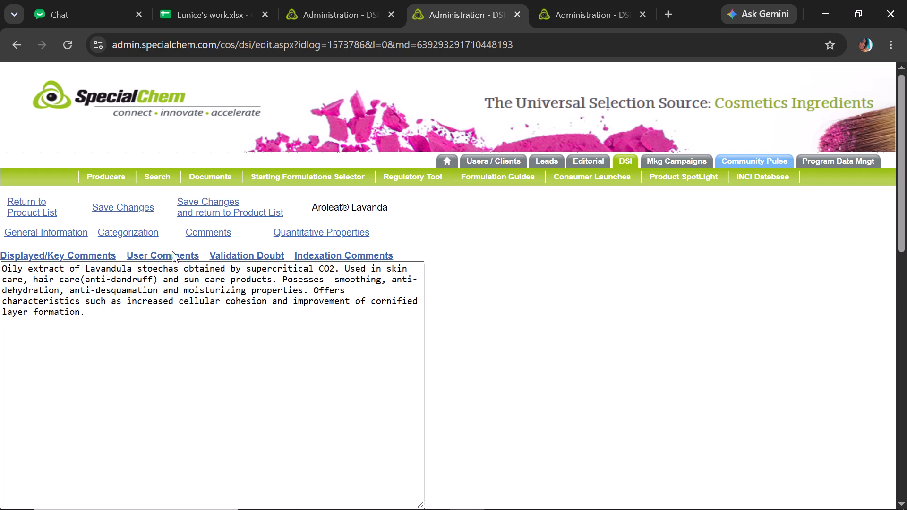
{"action": "double_click", "coordinate": [0, 270]}
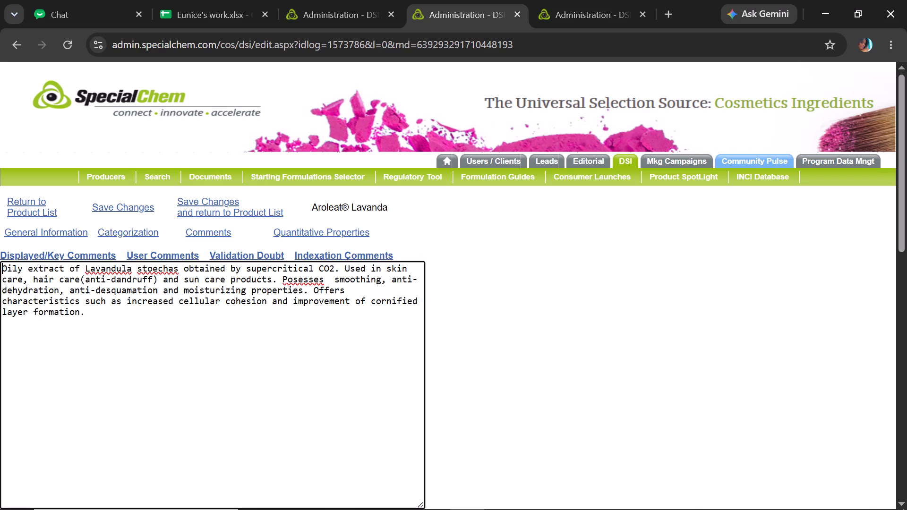
{"action": "key", "text": "ctrl+v"}
{"action": "key", "text": "space"}
{"action": "type", "text": "is an"}
{"action": "key", "text": "space"}
{"action": "key", "text": "Delete"}
{"action": "key", "text": "o"}
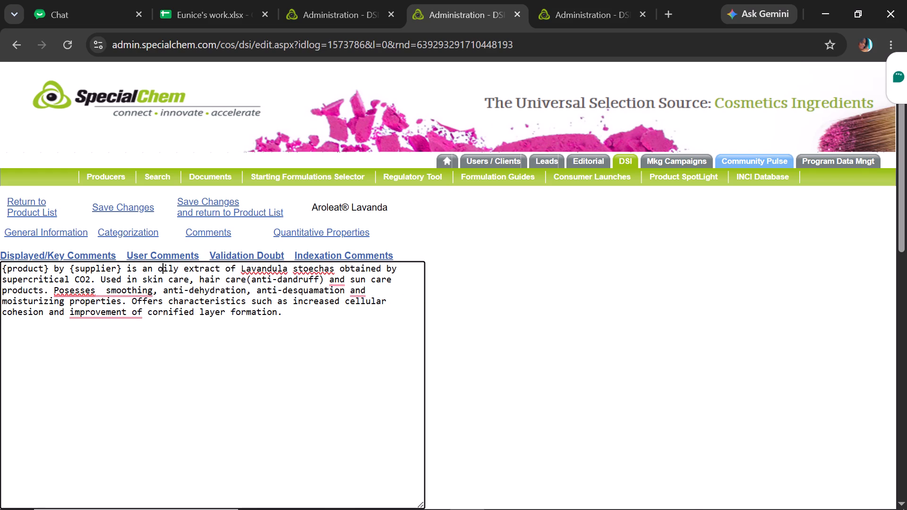
Copy the "{product}" placeholder from the start of the Aroleat Lavanda comment.
{"action": "left_click_drag", "start_coordinate": [47, 267], "coordinate": [0, 258]}
{"action": "key", "text": "ctrl+c"}
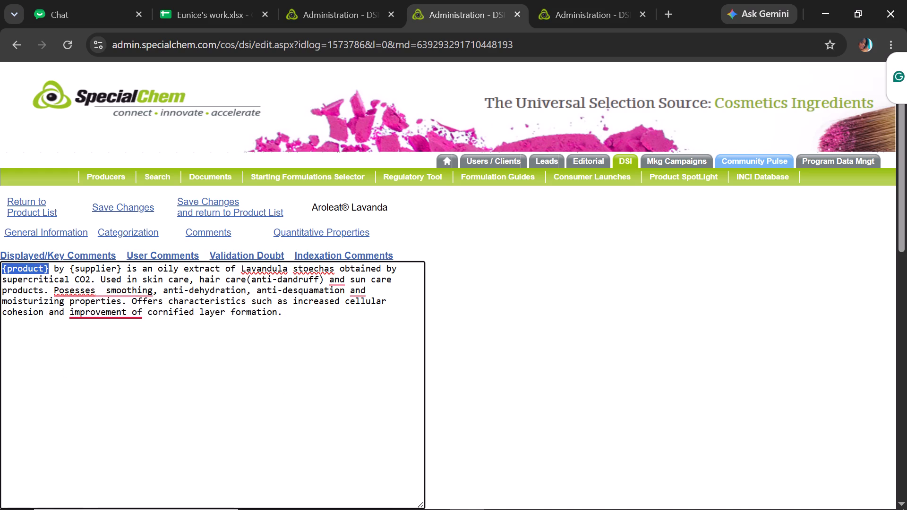
Correct the comment: remove the extra space before "smoothing", change "improvement of" to "improved", and add a missing comma before "and".
{"action": "left_click", "coordinate": [131, 332]}
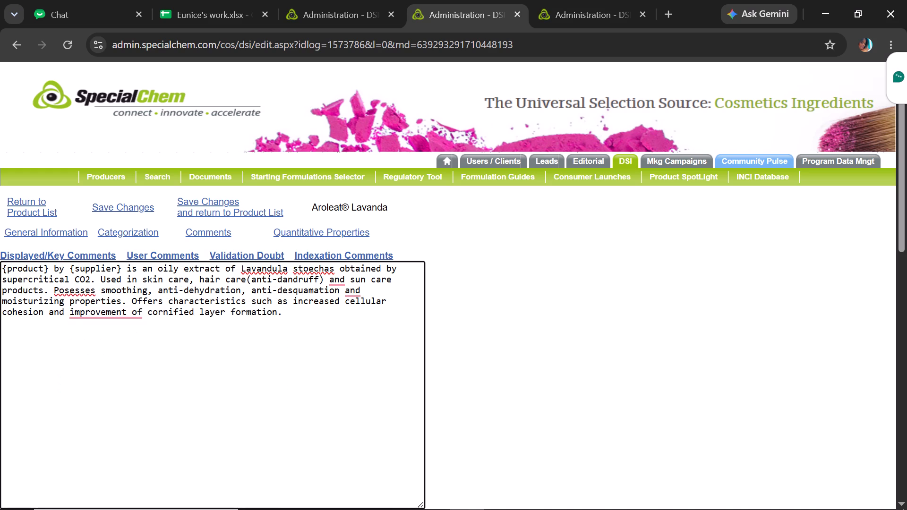
{"action": "left_click", "coordinate": [129, 337]}
{"action": "type", "text": "improved"}
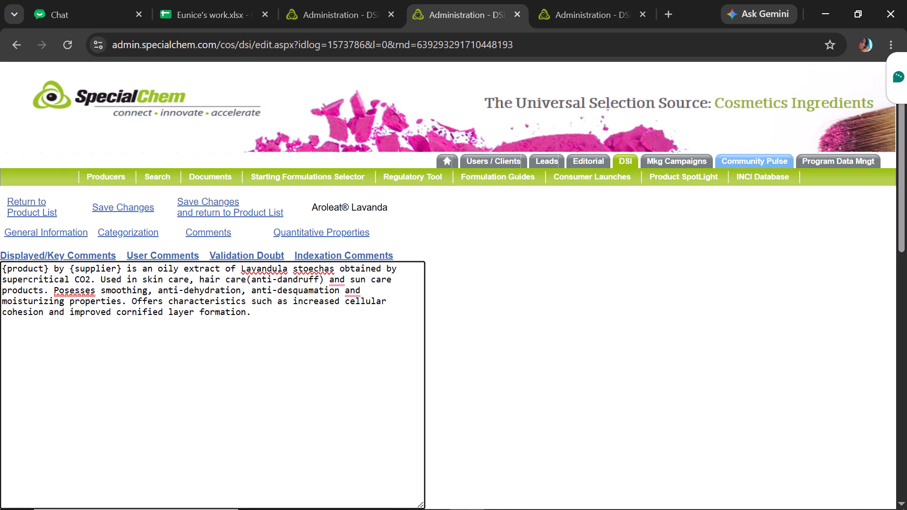
{"action": "left_click", "coordinate": [349, 306]}
{"action": "key", "text": "comma"}
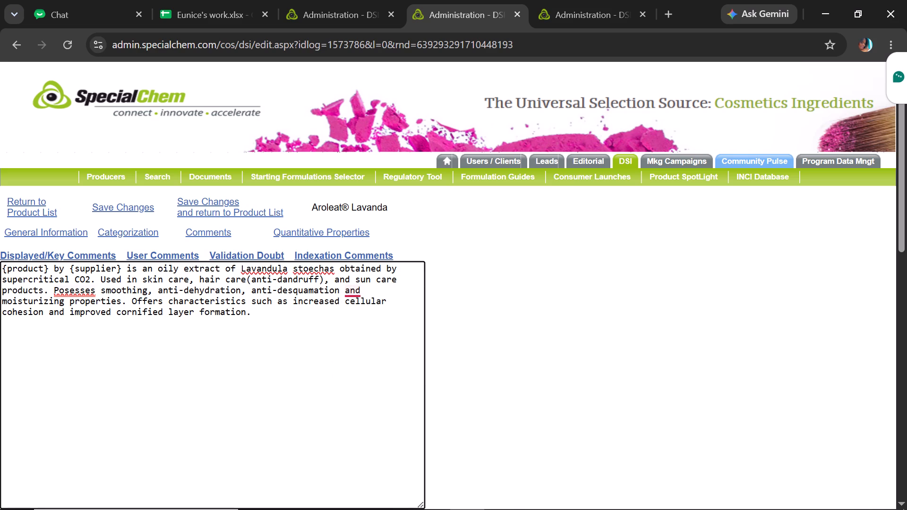
Add the missing comma after "anti-desquamation" and replace the misspelled "Posesses" with "It possesses" in the Aroleat Lavanda comment.
{"action": "left_click", "coordinate": [365, 309]}
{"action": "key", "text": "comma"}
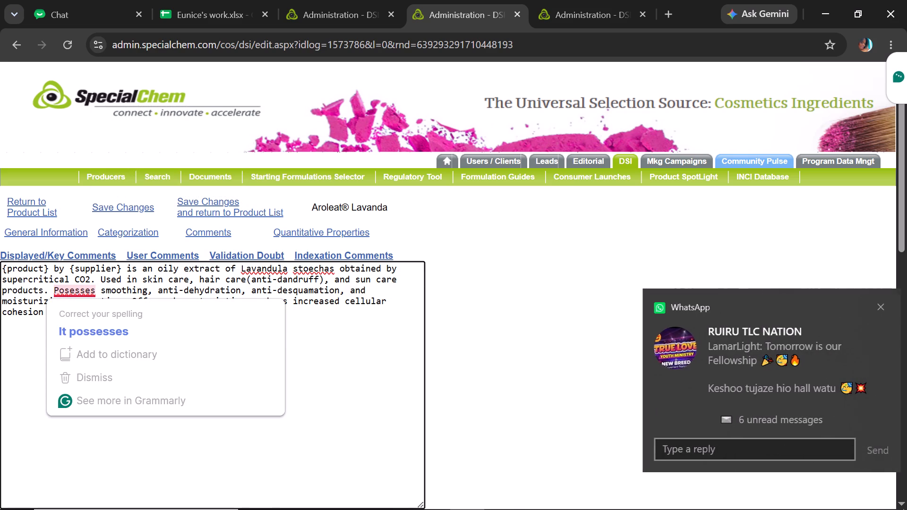
{"action": "left_click", "coordinate": [86, 317]}
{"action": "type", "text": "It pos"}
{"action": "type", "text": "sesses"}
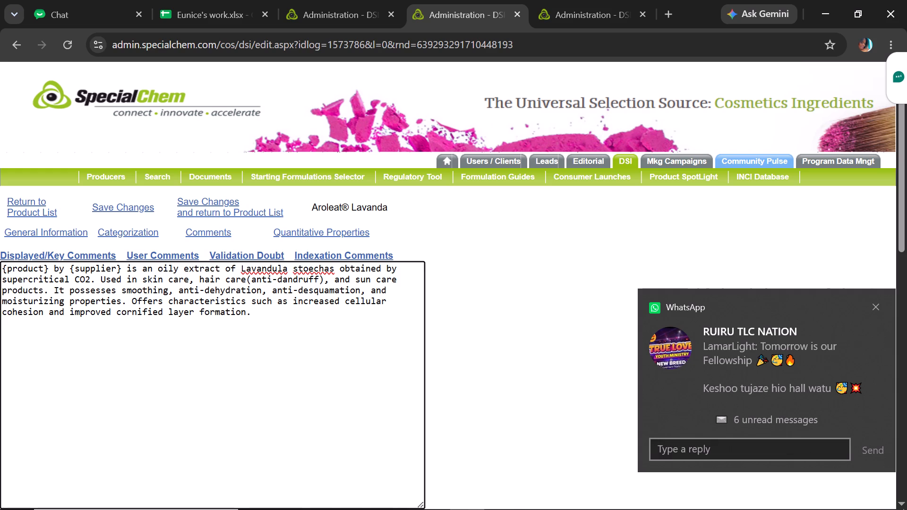
Make the comment's second sentence begin with "{product} is used in skin care" and save the changes.
{"action": "left_click", "coordinate": [100, 280]}
{"action": "key", "text": "ctrl+v"}
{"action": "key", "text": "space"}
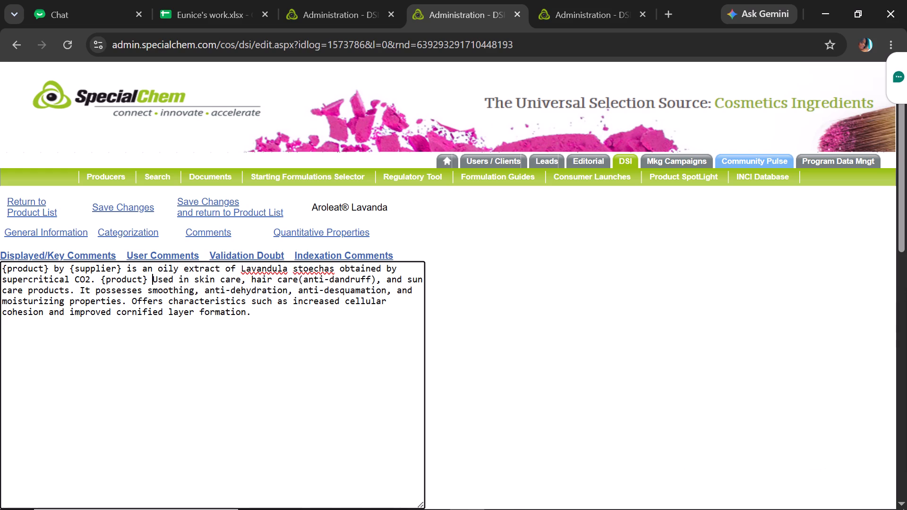
{"action": "key", "text": "Delete"}
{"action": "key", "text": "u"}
{"action": "left_click_drag", "start_coordinate": [906, 170], "coordinate": [906, 192]}
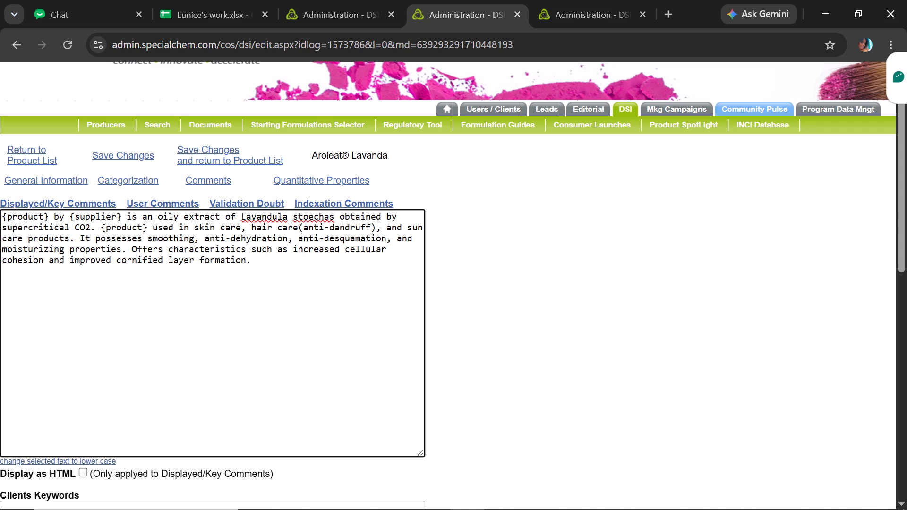
{"action": "key", "text": "Left"}
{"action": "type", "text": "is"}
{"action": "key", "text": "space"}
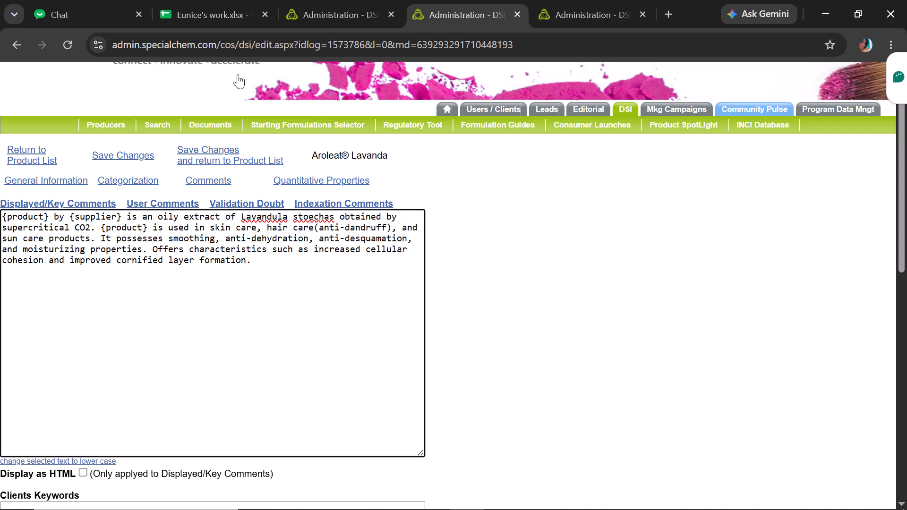
{"action": "left_click", "coordinate": [145, 151]}
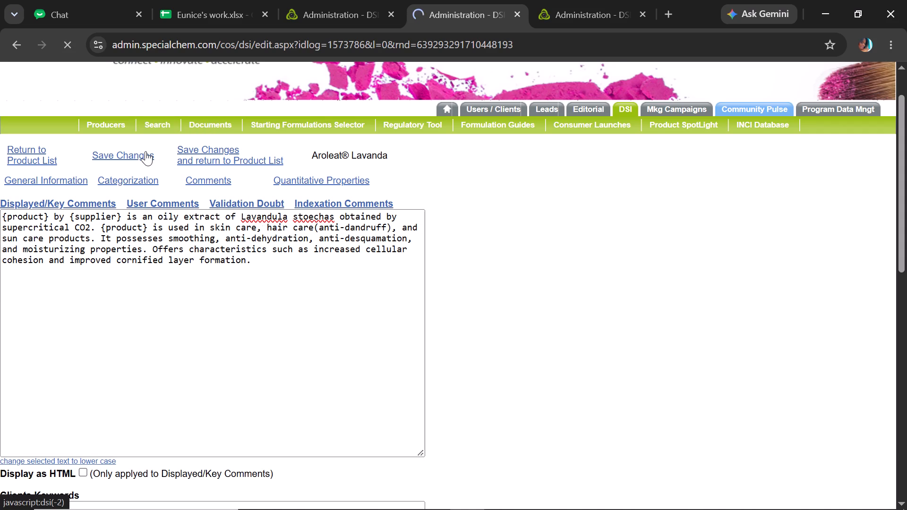
Enable Display as HTML for the Aroleat Lavanda Displayed/Key Comments.
{"action": "left_click_drag", "start_coordinate": [906, 173], "coordinate": [902, 203]}
{"action": "left_click", "coordinate": [82, 450]}
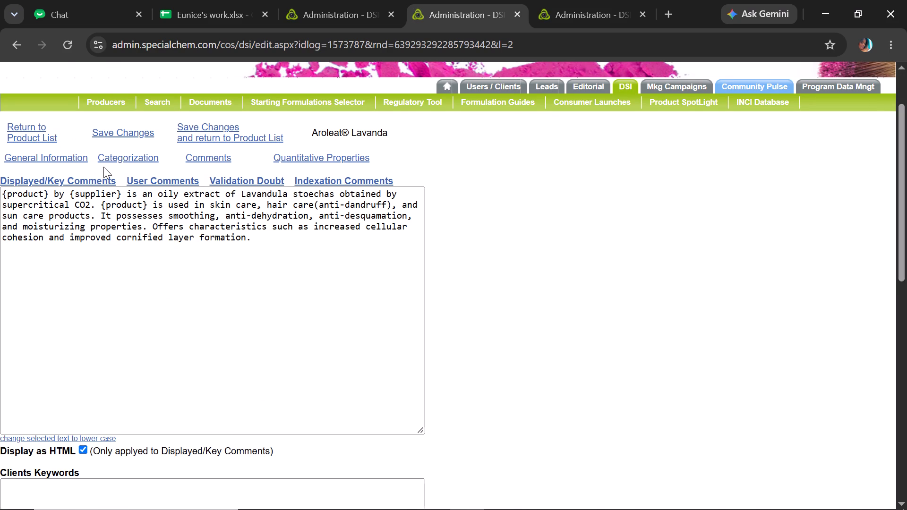
Save the Aroleat Lavanda comments, then open its quantitative properties and save them, returning to the product list.
{"action": "left_click", "coordinate": [127, 132]}
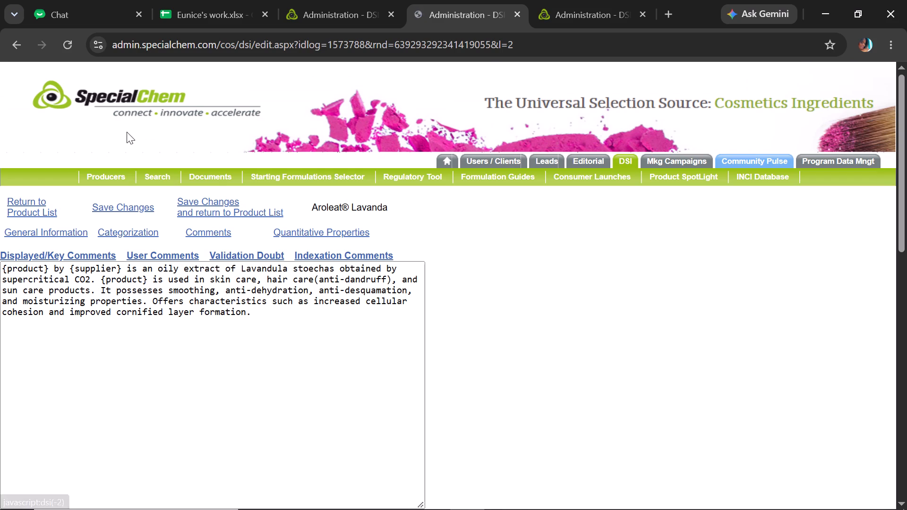
{"action": "left_click", "coordinate": [329, 235]}
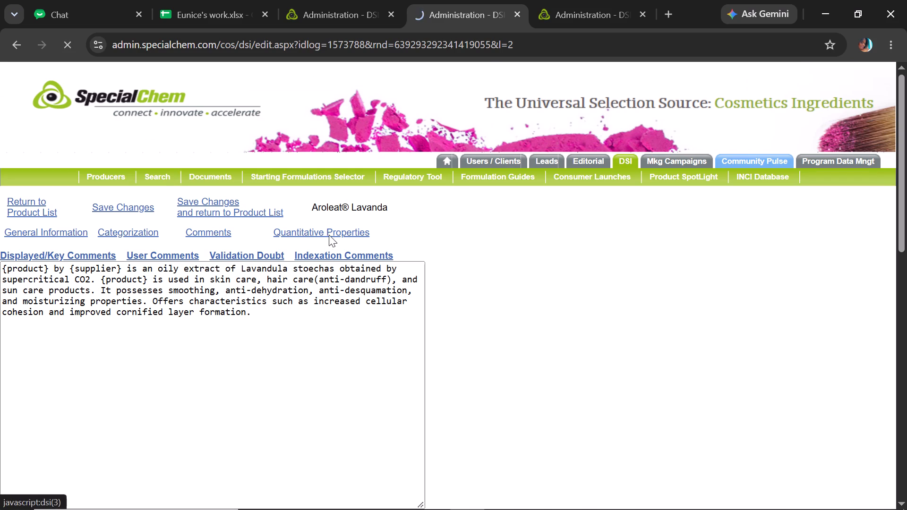
{"action": "left_click", "coordinate": [214, 211]}
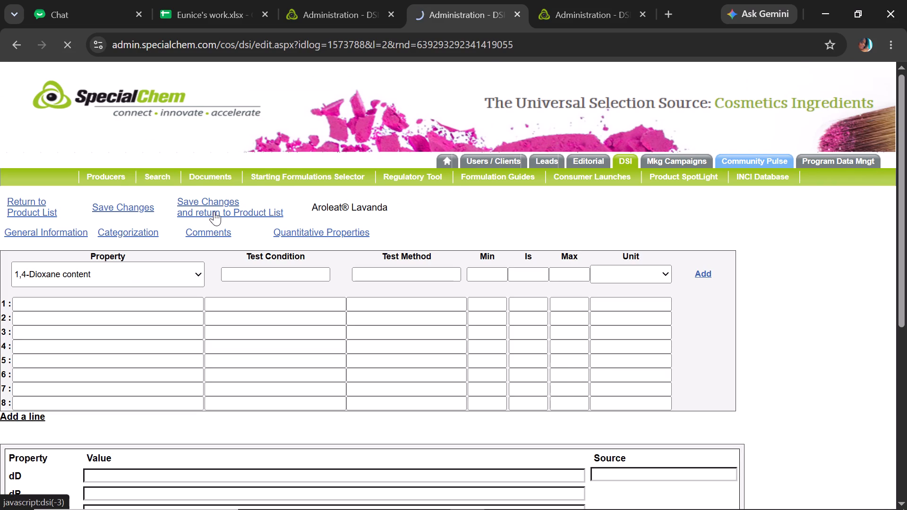
Switch back to the Eunice's work spreadsheet.
{"action": "left_click", "coordinate": [181, 0]}
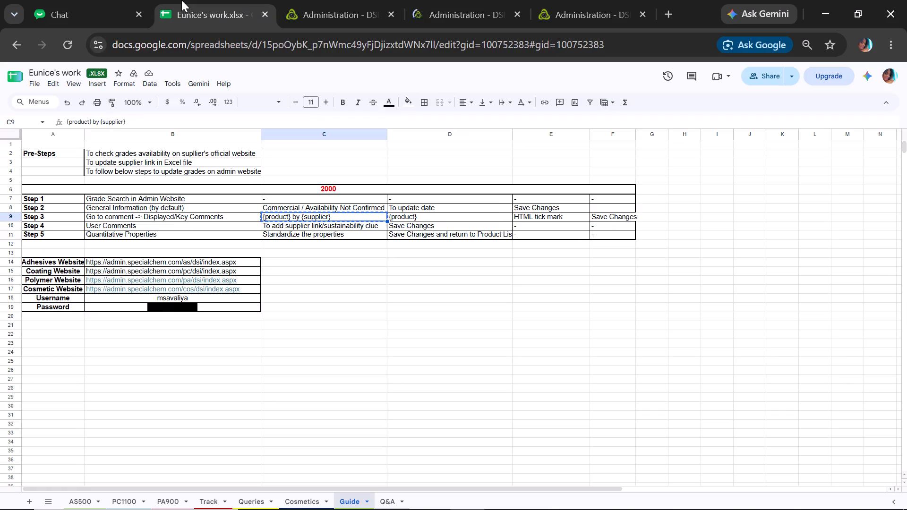
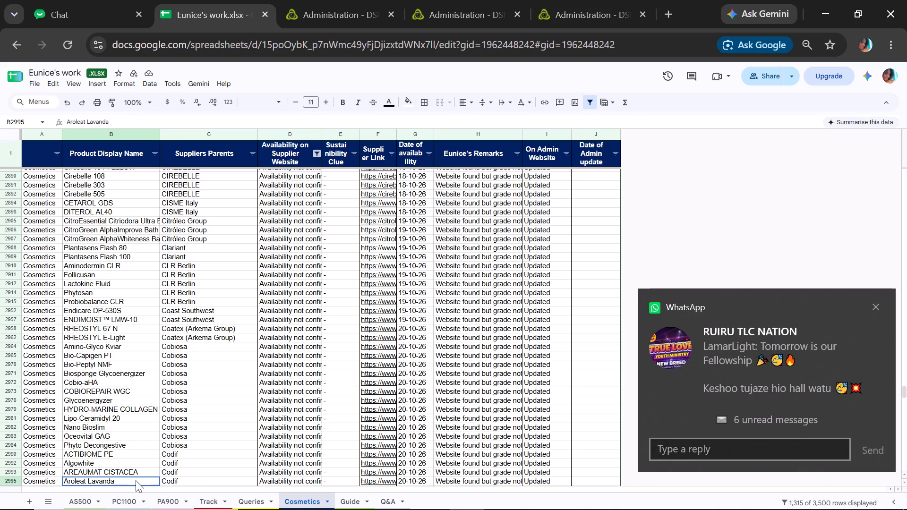
Look through the product names listed below Aroleat Lavanda in the Cosmetics sheet, through the Codif grades into Colonial Chemical.
{"action": "key", "text": "Down"}
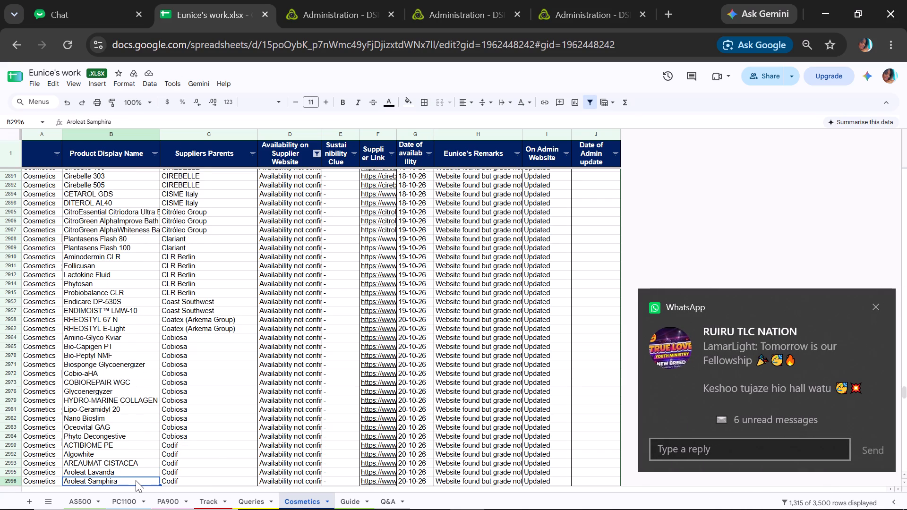
{"action": "key", "text": "Down"}
{"action": "key", "text": "Down"}
{"action": "key", "text": "Down"}
{"action": "key", "text": "Down"}
{"action": "key", "text": "Down"}
{"action": "key", "text": "Down"}
{"action": "key", "text": "Down"}
{"action": "key", "text": "Down"}
{"action": "key", "text": "Down"}
{"action": "key", "text": "Down"}
{"action": "key", "text": "Down"}
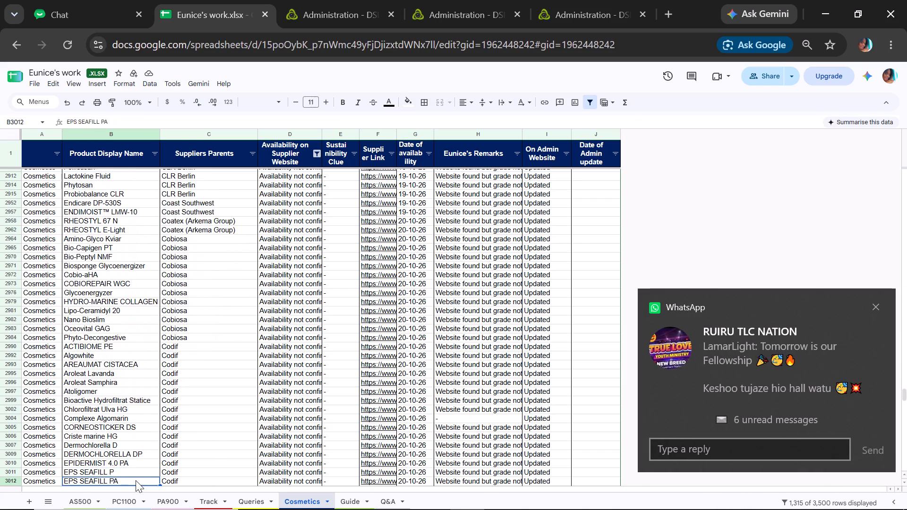
{"action": "key", "text": "Down"}
{"action": "key", "text": "Down"}
{"action": "key", "text": "Down"}
{"action": "key", "text": "Down"}
{"action": "key", "text": "Down"}
{"action": "key", "text": "Down"}
{"action": "key", "text": "Down"}
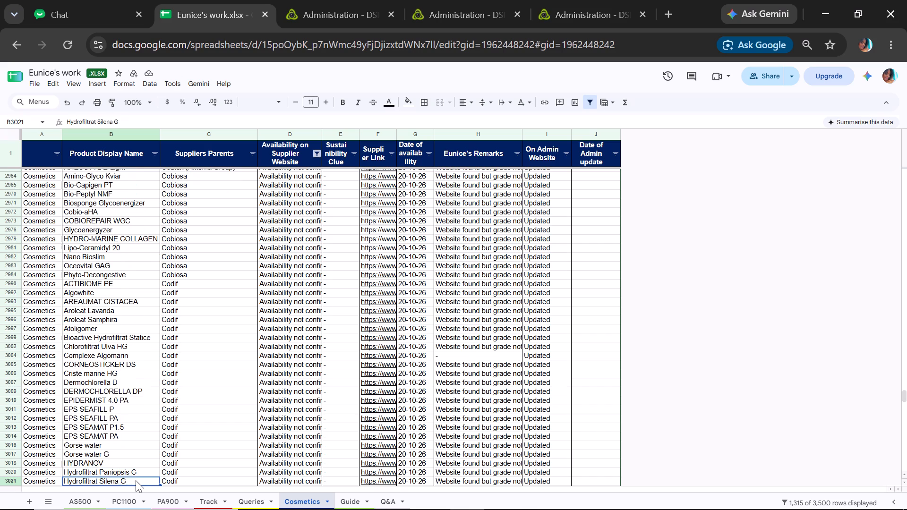
{"action": "key", "text": "Down"}
{"action": "key", "text": "Down"}
{"action": "key", "text": "Down"}
{"action": "key", "text": "Down"}
{"action": "key", "text": "Down"}
{"action": "key", "text": "Down"}
{"action": "key", "text": "Down"}
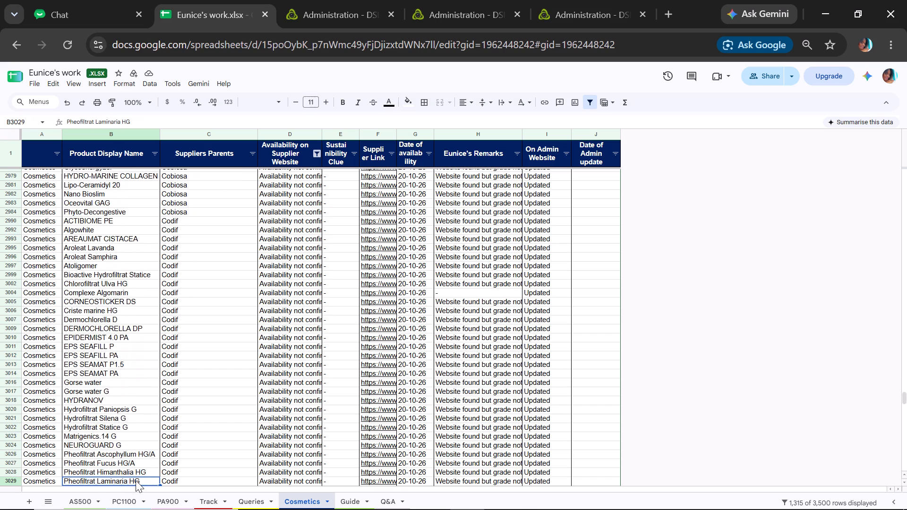
{"action": "key", "text": "Down"}
{"action": "key", "text": "Down"}
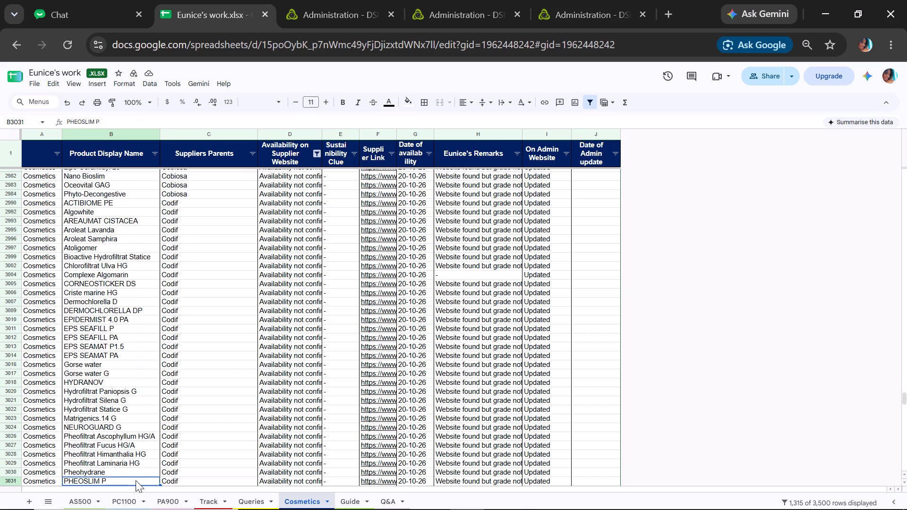
{"action": "key", "text": "Down"}
{"action": "key", "text": "Down"}
{"action": "key", "text": "Down"}
{"action": "key", "text": "Down"}
{"action": "key", "text": "Down"}
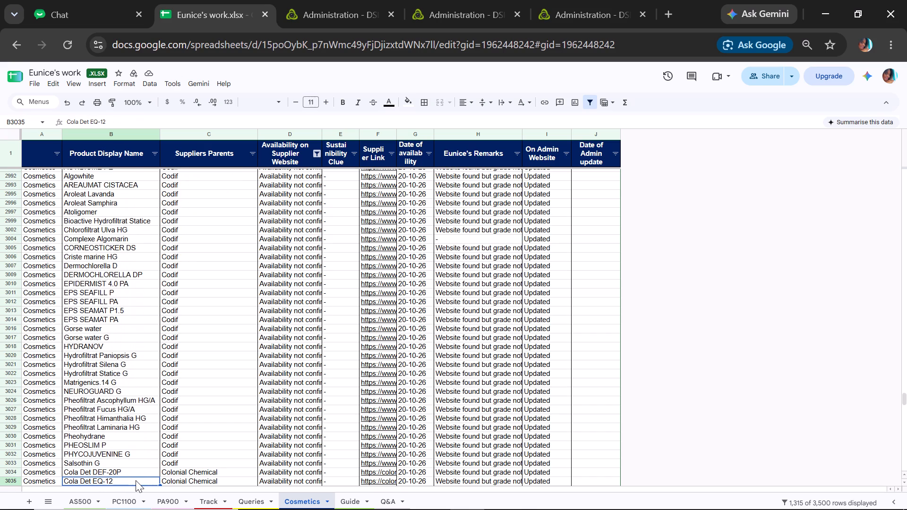
{"action": "key", "text": "Down"}
{"action": "key", "text": "Down"}
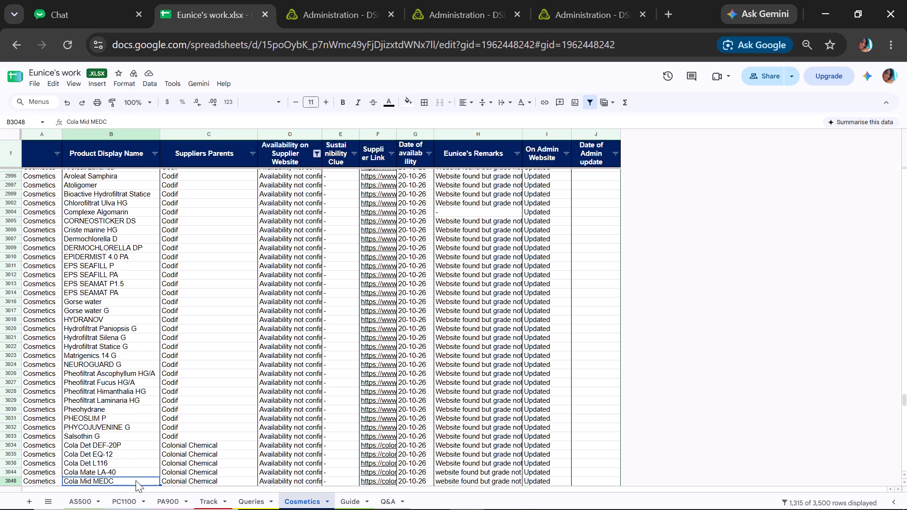
Select the product names from Aroleat Samphira down to KC 7201 in the last row to count the remaining grades.
{"action": "left_click", "coordinate": [108, 177]}
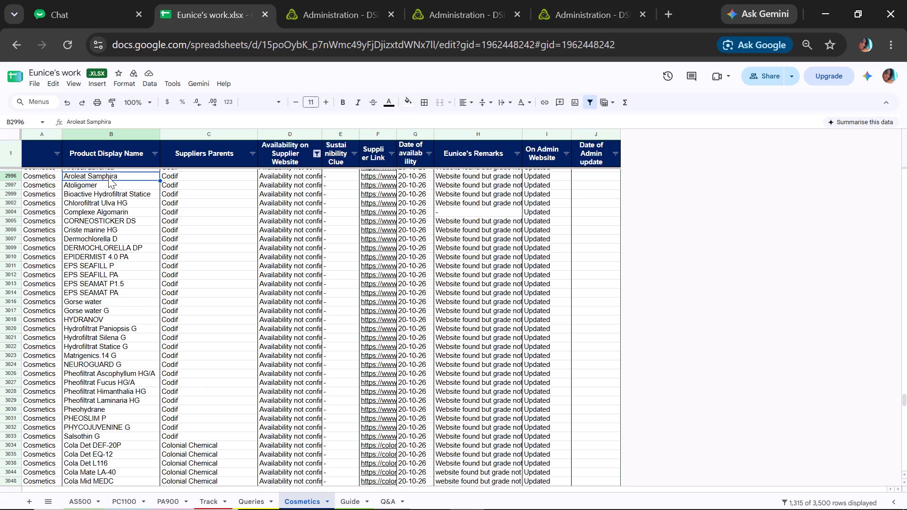
{"action": "left_click_drag", "start_coordinate": [108, 177], "coordinate": [131, 509]}
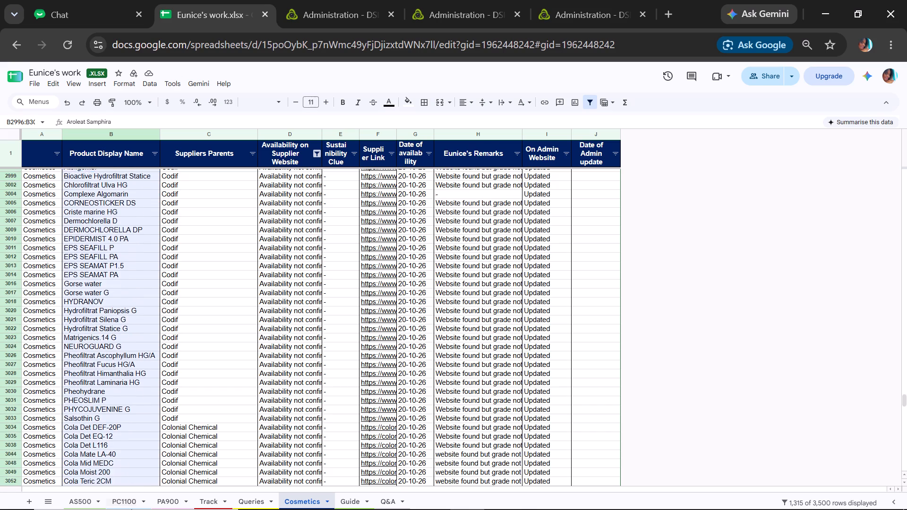
{"action": "left_click_drag", "start_coordinate": [131, 509], "coordinate": [133, 509]}
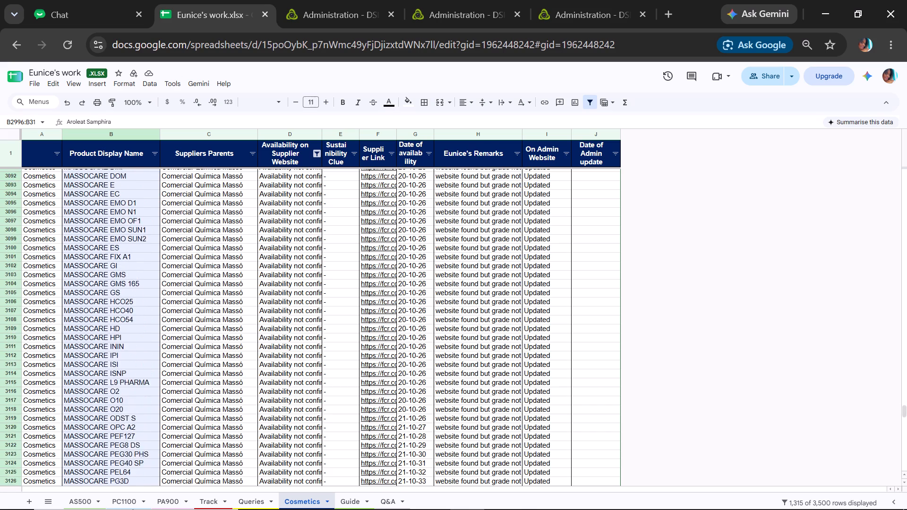
{"action": "left_click_drag", "start_coordinate": [133, 509], "coordinate": [138, 509]}
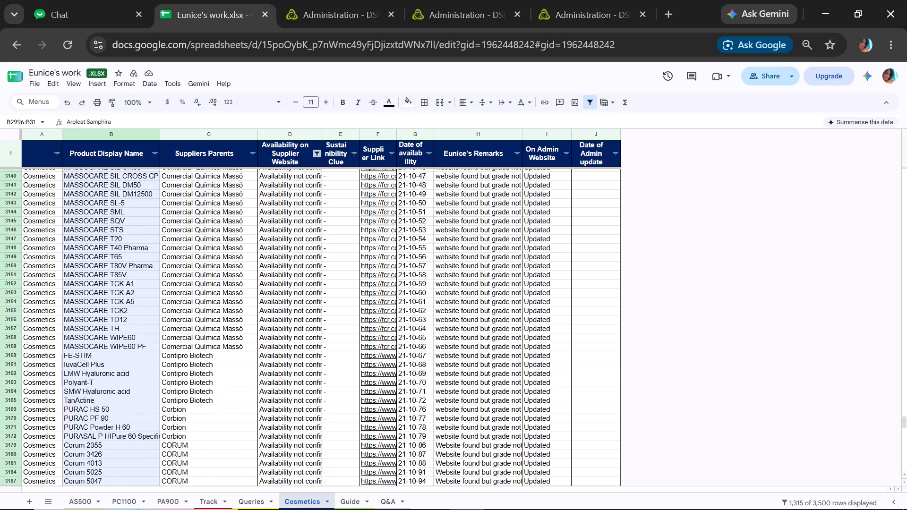
{"action": "left_click_drag", "start_coordinate": [138, 509], "coordinate": [135, 509]}
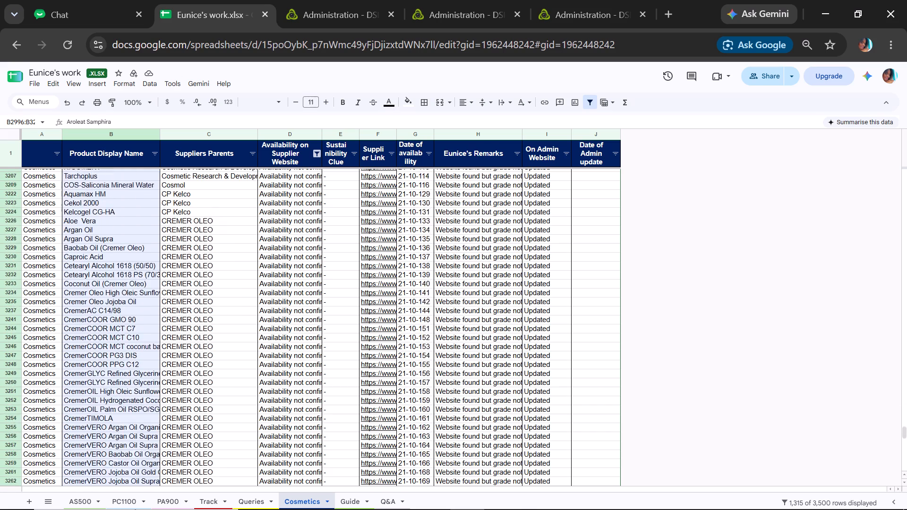
{"action": "left_click_drag", "start_coordinate": [135, 509], "coordinate": [134, 509]}
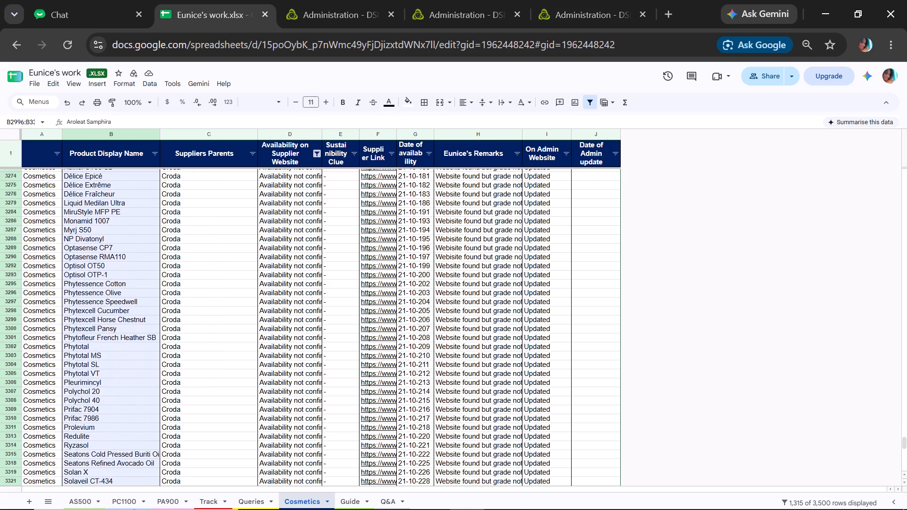
{"action": "left_click_drag", "start_coordinate": [134, 509], "coordinate": [133, 509]}
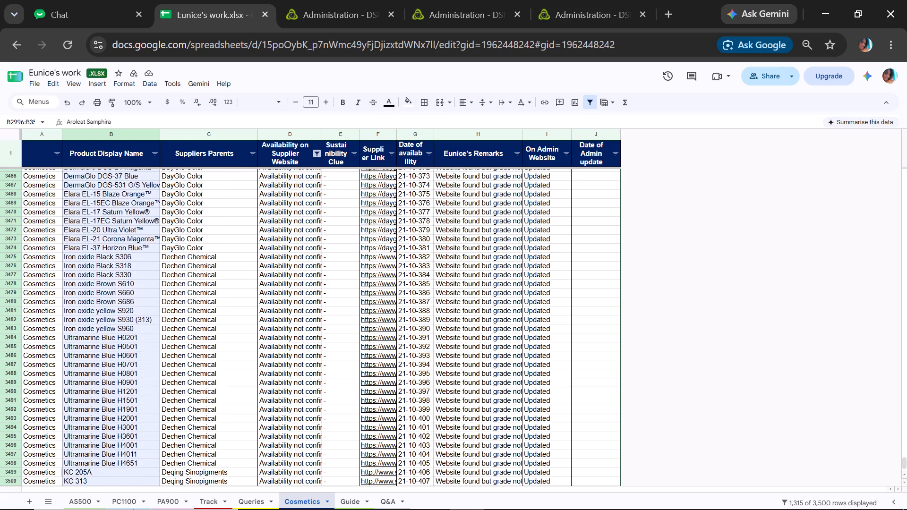
{"action": "left_click_drag", "start_coordinate": [133, 509], "coordinate": [129, 509]}
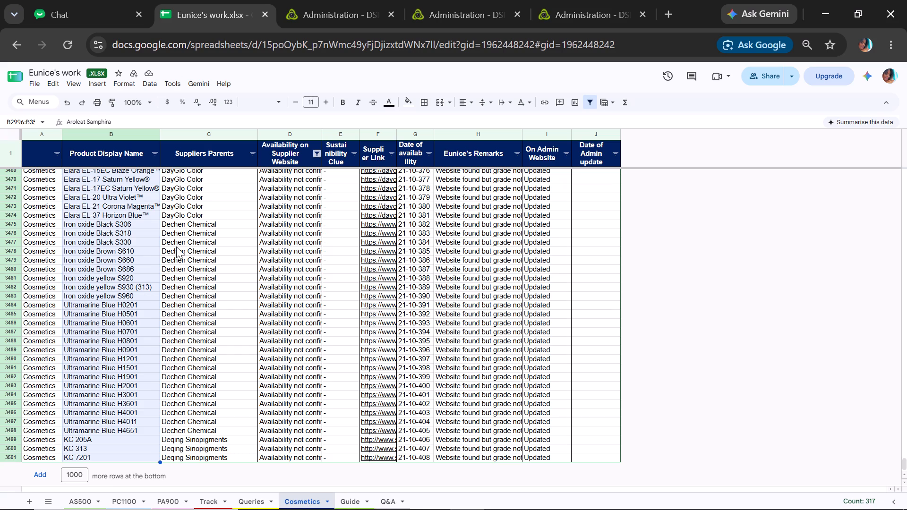
Copy the Aroleat Lavanda name from the Cosmetics sheet, search the SpecialChem admin product list for it, and open its datasheet.
{"action": "key", "text": "Up"}
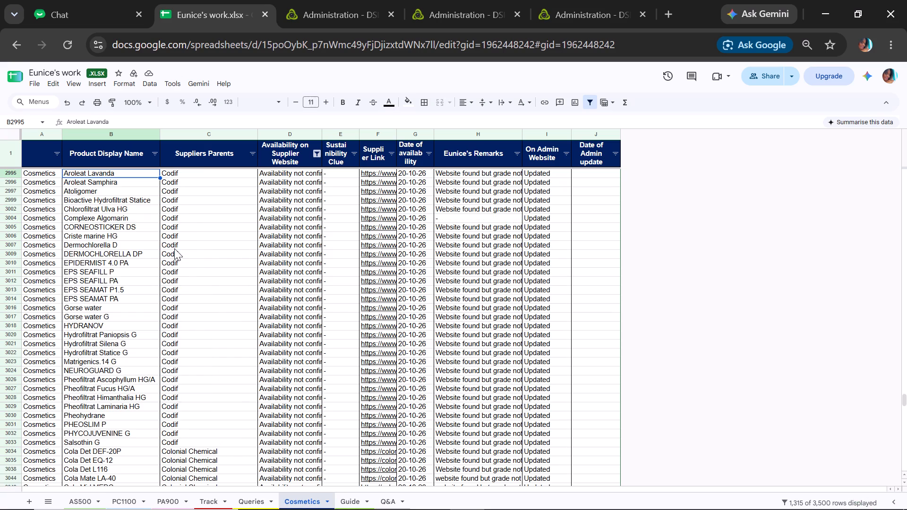
{"action": "key", "text": "ctrl+c"}
{"action": "left_click", "coordinate": [321, 0]}
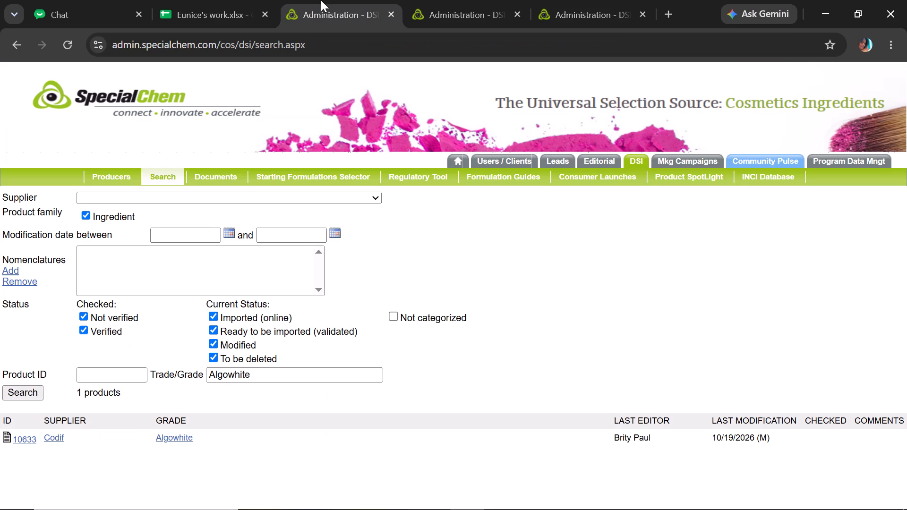
{"action": "left_click_drag", "start_coordinate": [282, 374], "coordinate": [39, 403]}
{"action": "key", "text": "ctrl+v"}
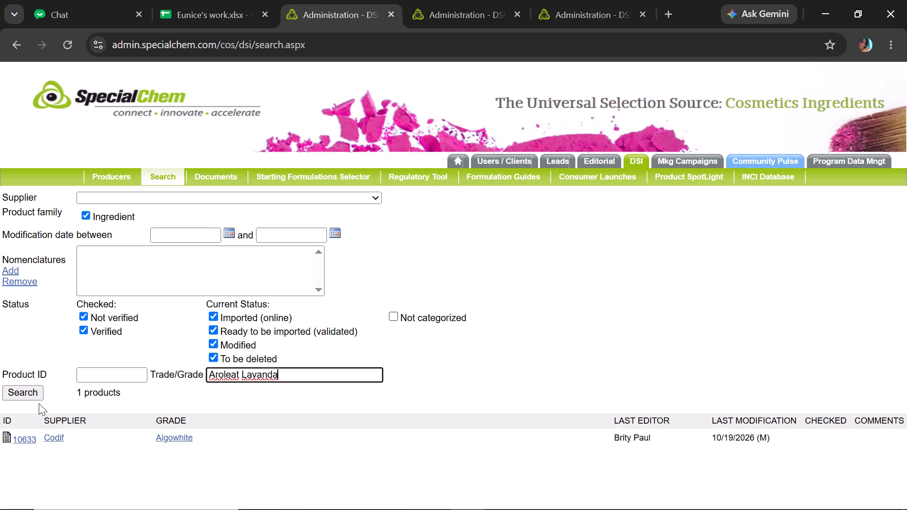
{"action": "left_click", "coordinate": [12, 394]}
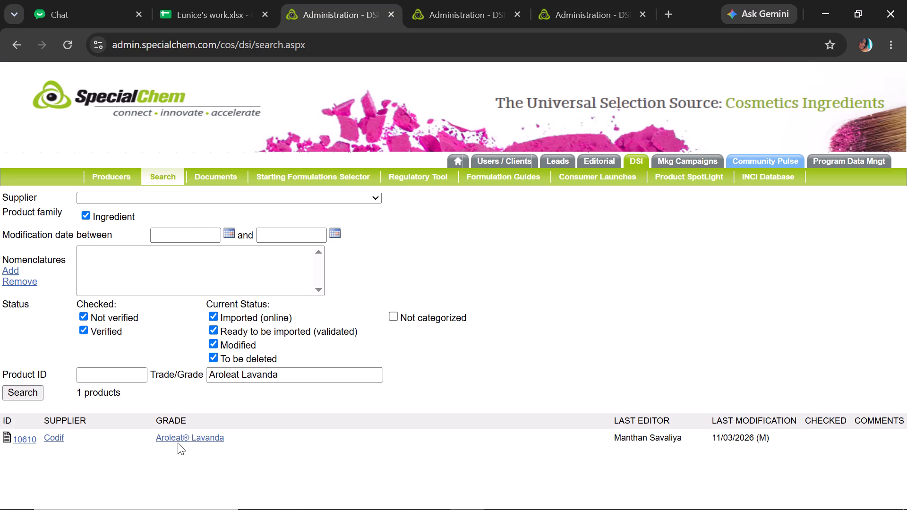
{"action": "left_click", "coordinate": [180, 438]}
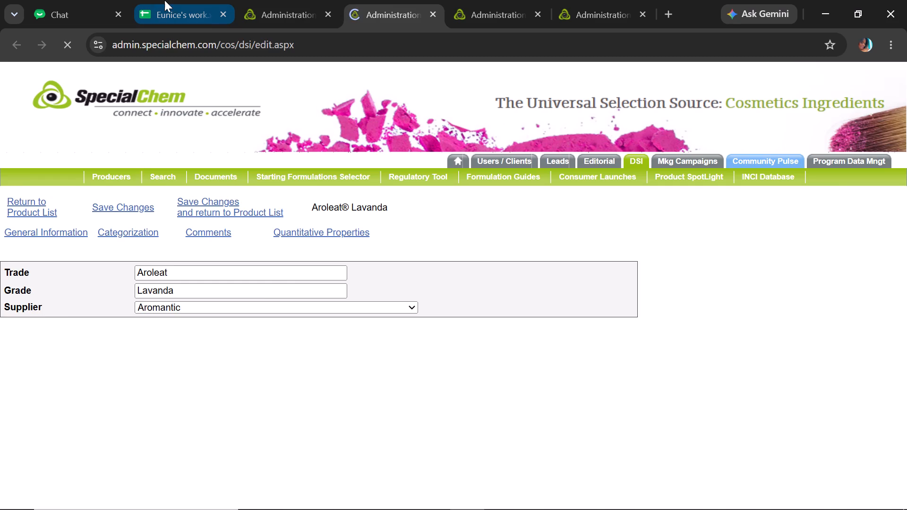
{"action": "left_click", "coordinate": [173, 0]}
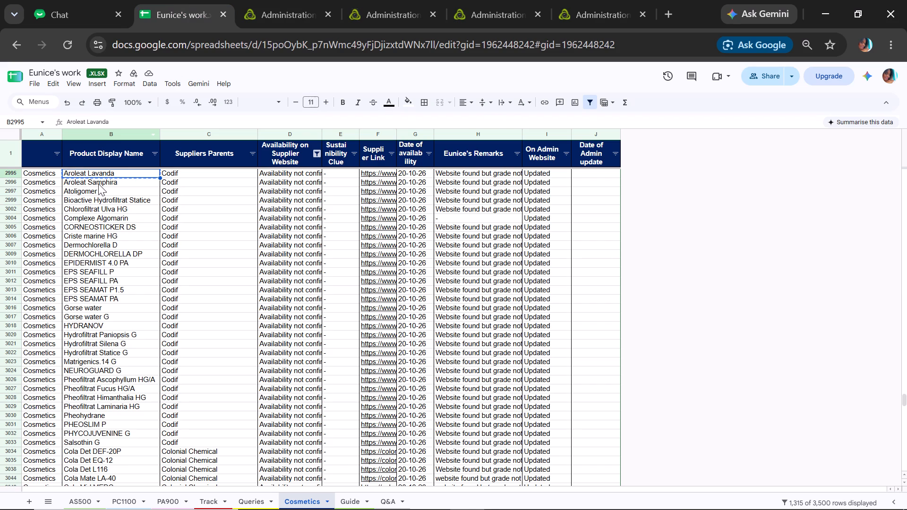
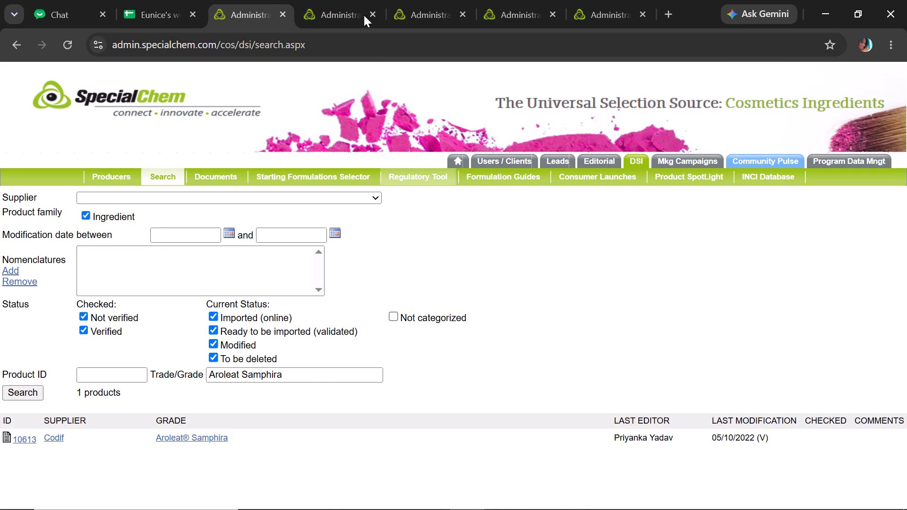
Set Aroleat Samphira's product status to Availability Not Confirmed, with status checked on 11/03/2026, and save the changes.
{"action": "left_click", "coordinate": [353, 0]}
{"action": "left_click_drag", "start_coordinate": [906, 159], "coordinate": [906, 188]}
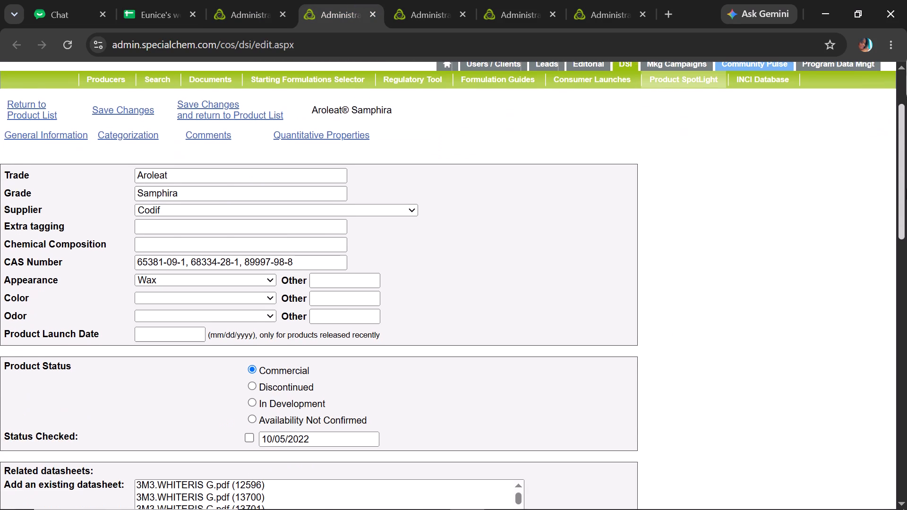
{"action": "left_click", "coordinate": [253, 418]}
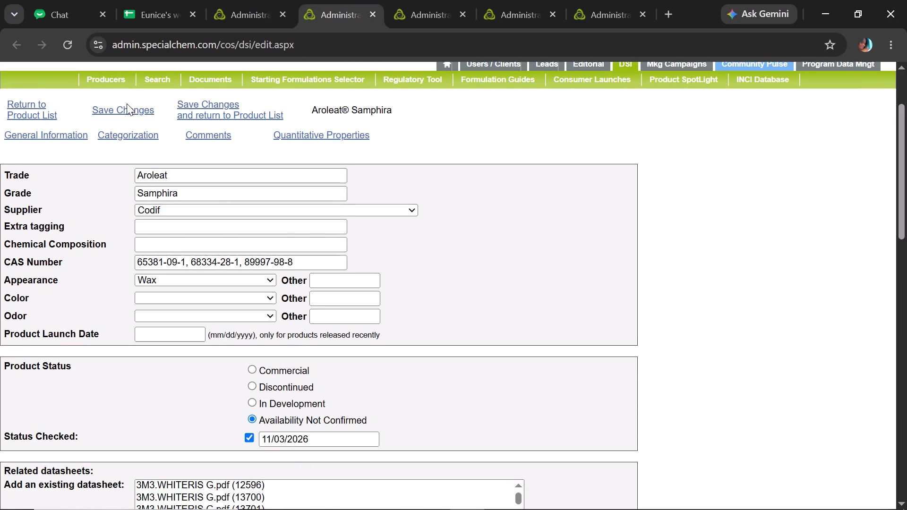
{"action": "left_click", "coordinate": [128, 104]}
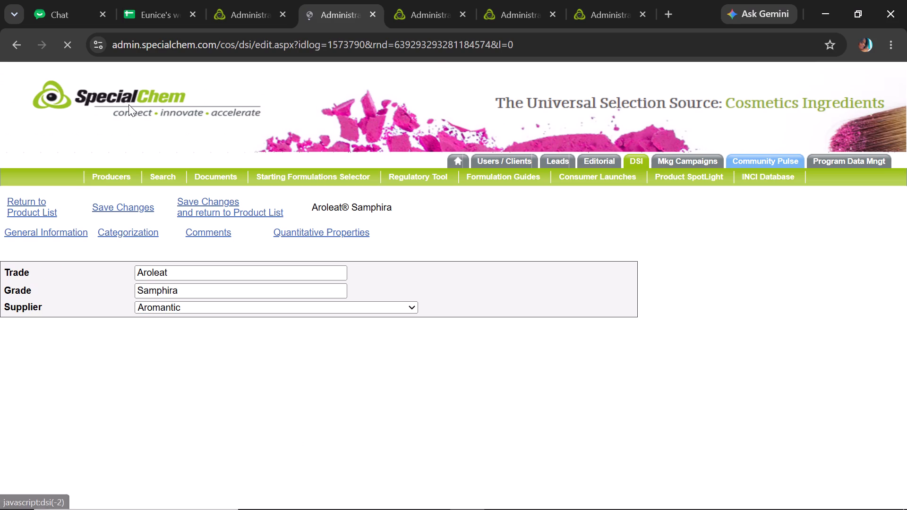
In the displayed comments of Aroleat Samphira, replace "Aroleat® Samphira by Codif" with "{product} by {supplier}".
{"action": "left_click", "coordinate": [198, 232]}
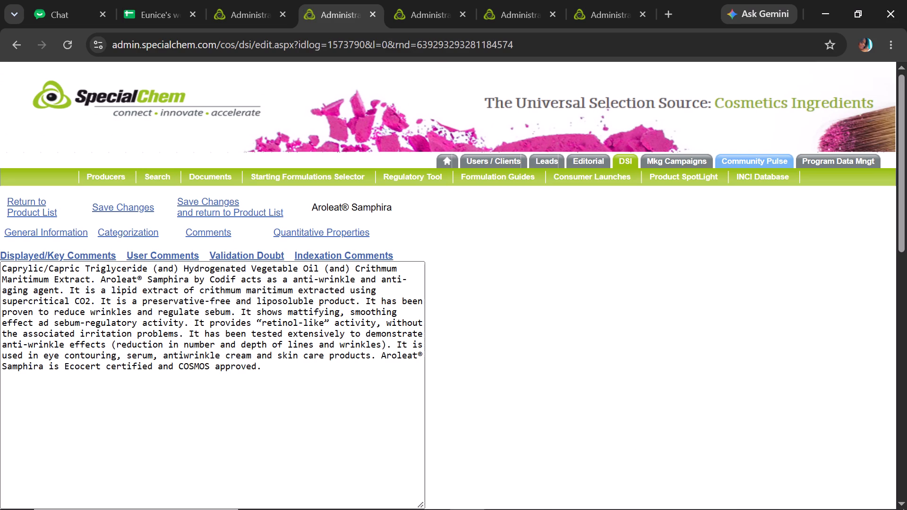
{"action": "double_click", "coordinate": [100, 276]}
{"action": "left_click", "coordinate": [100, 276]}
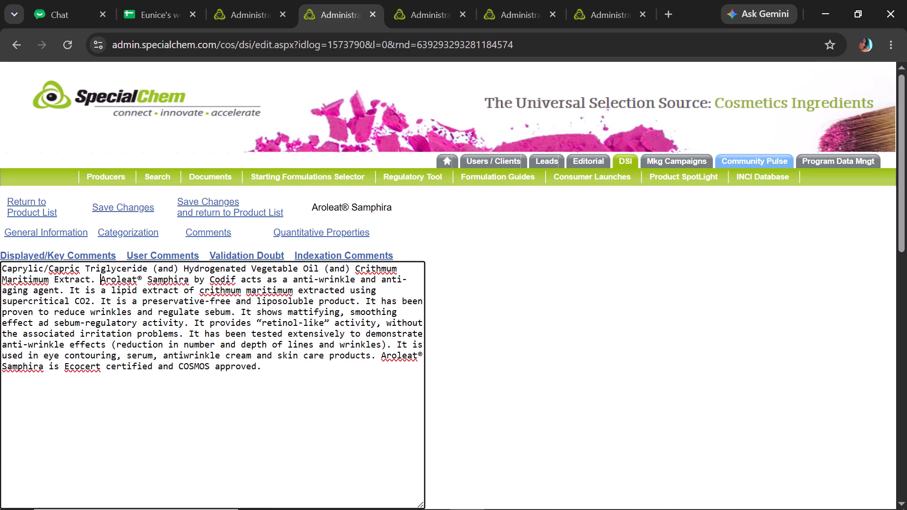
{"action": "left_click_drag", "start_coordinate": [100, 276], "coordinate": [236, 280]}
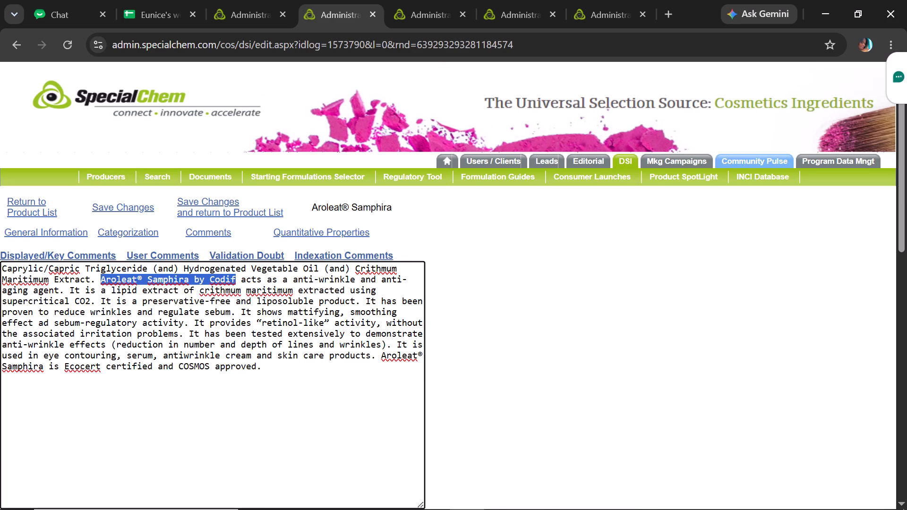
{"action": "key", "text": "ctrl+v"}
{"action": "left_click_drag", "start_coordinate": [147, 280], "coordinate": [101, 279]}
{"action": "key", "text": "ctrl+c"}
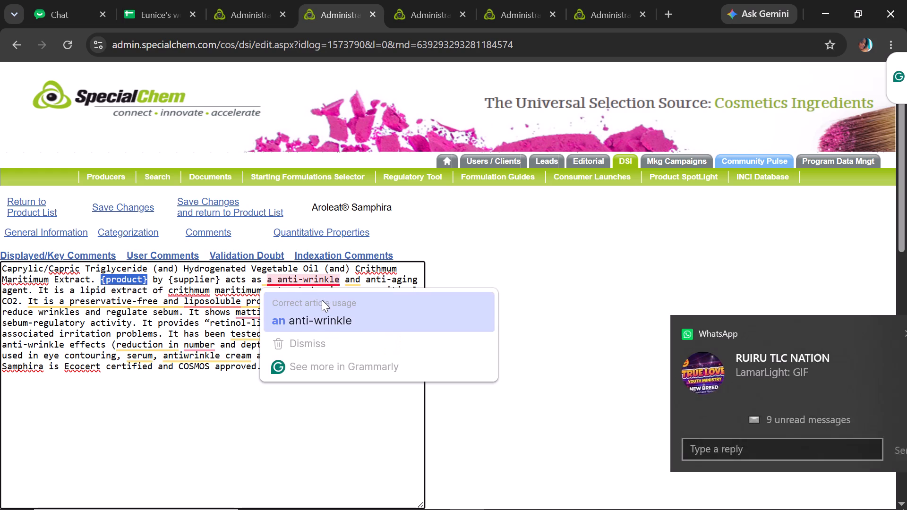
Accept the Grammarly corrections "an anti-wrinkle", "Crithmum", "lipophilic", "a mattifying" and "the number" in the Aroleat Samphira comment.
{"action": "left_click", "coordinate": [322, 300]}
{"action": "type", "text": "an"}
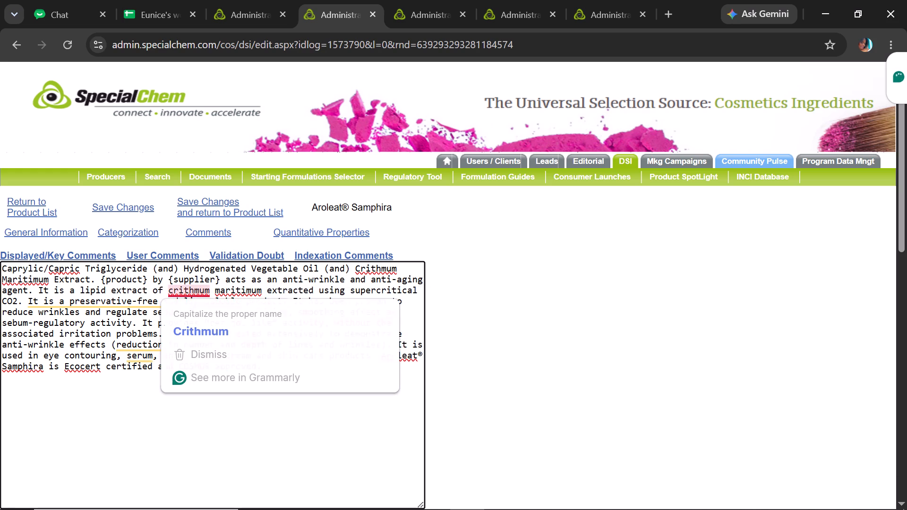
{"action": "left_click", "coordinate": [203, 305]}
{"action": "type", "text": "Crithmum"}
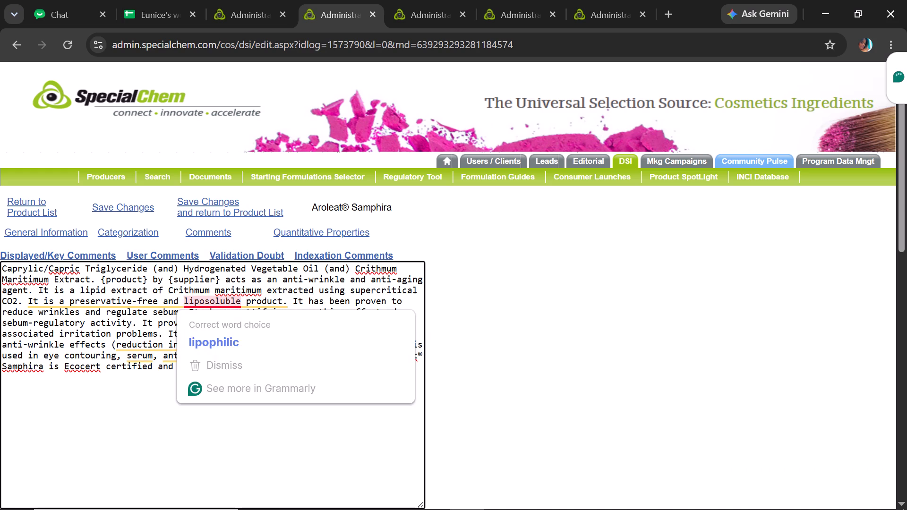
{"action": "left_click", "coordinate": [232, 339]}
{"action": "type", "text": "lipophilic"}
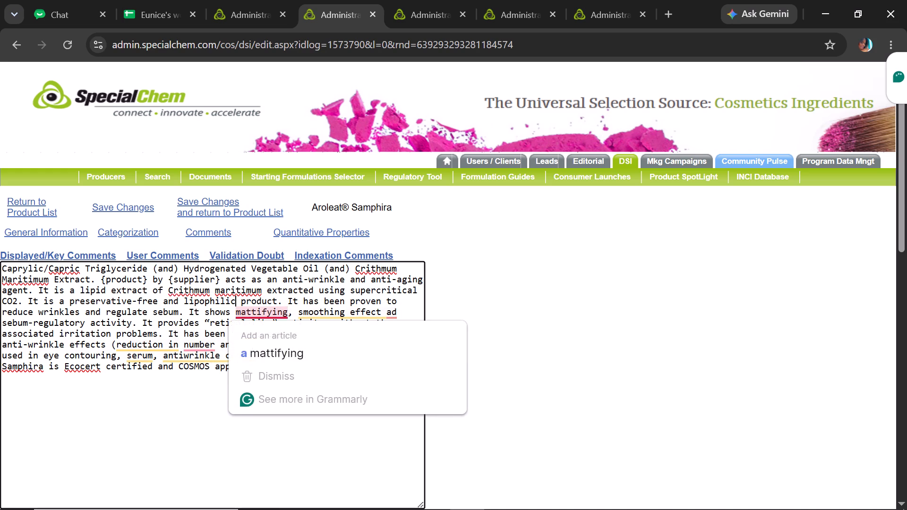
{"action": "left_click", "coordinate": [282, 347]}
{"action": "type", "text": "a"}
{"action": "key", "text": "space"}
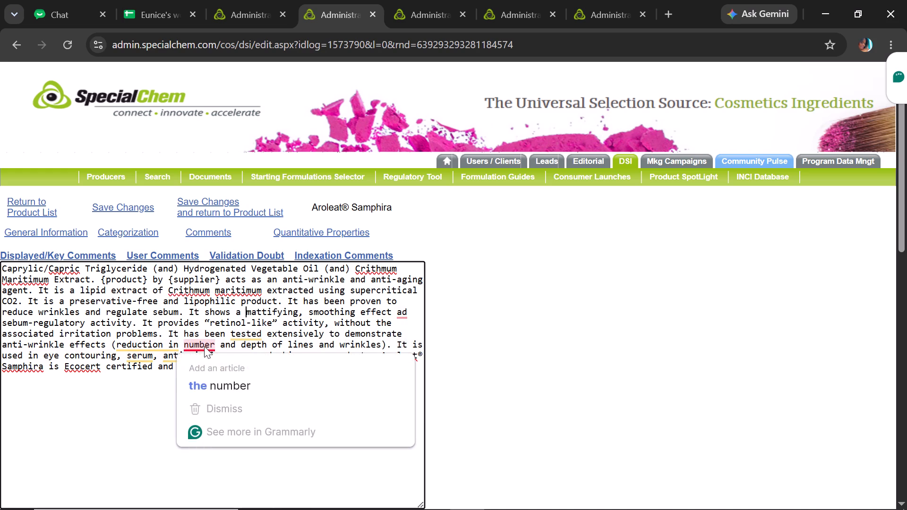
{"action": "left_click", "coordinate": [221, 364]}
{"action": "type", "text": "the"}
{"action": "key", "text": "space"}
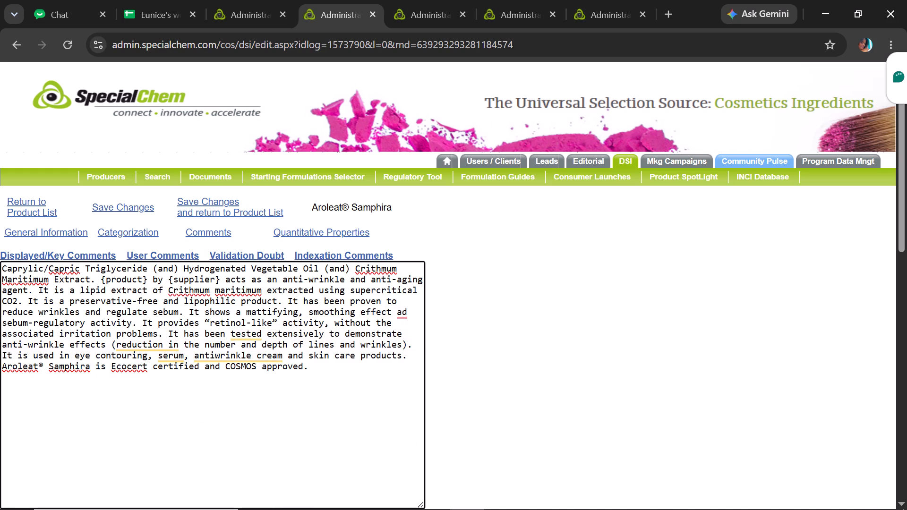
Copy the {product} placeholder over "Aroleat® Samphira" in the comment's last sentence.
{"action": "left_click_drag", "start_coordinate": [146, 281], "coordinate": [109, 278]}
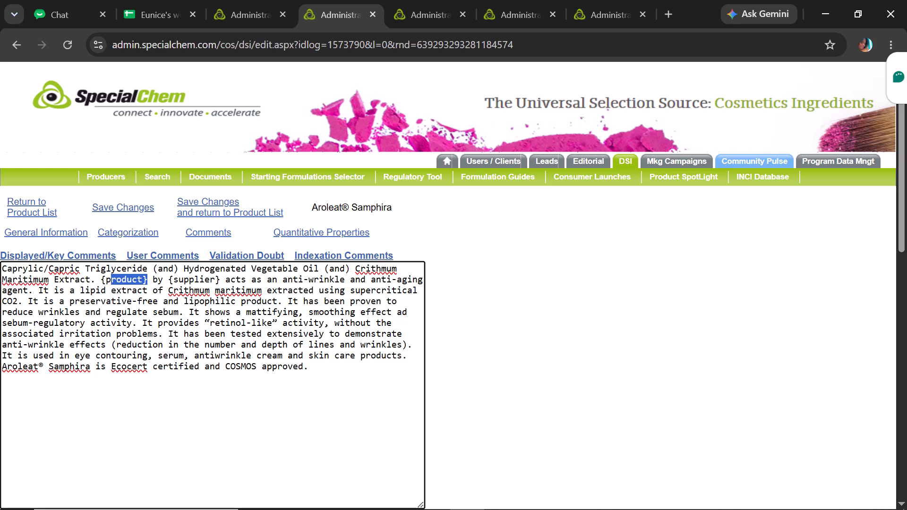
{"action": "left_click_drag", "start_coordinate": [109, 278], "coordinate": [100, 278]}
{"action": "key", "text": "ctrl+c"}
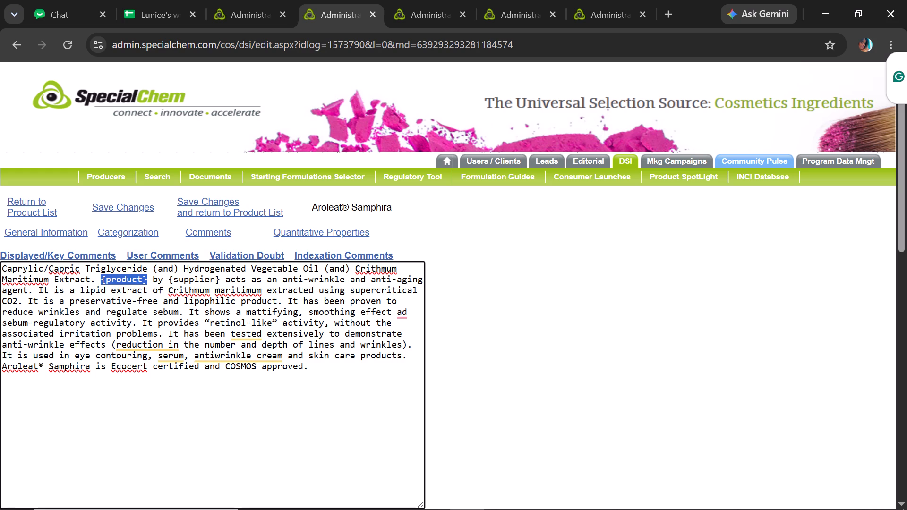
{"action": "left_click_drag", "start_coordinate": [90, 368], "coordinate": [1, 370]}
{"action": "key", "text": "ctrl+v"}
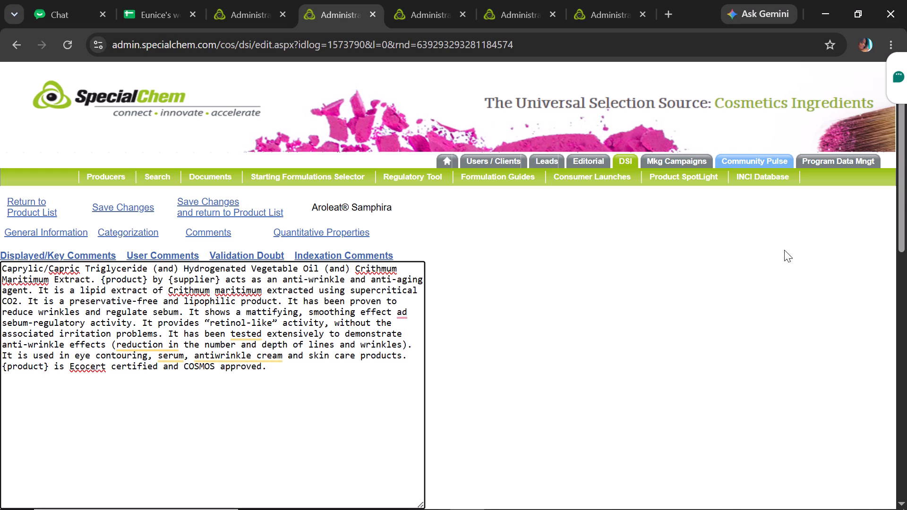
Enable Display as HTML for the Aroleat Samphira comments and save the changes.
{"action": "left_click_drag", "start_coordinate": [906, 182], "coordinate": [904, 223]}
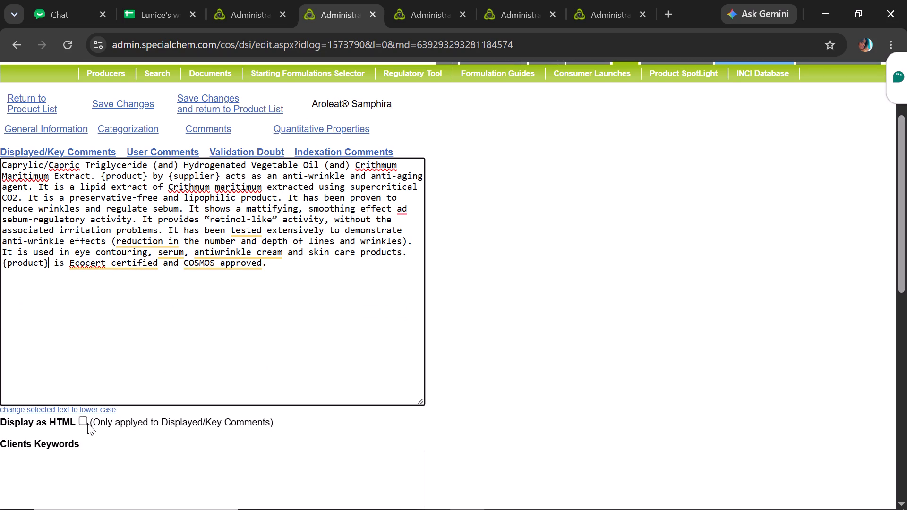
{"action": "left_click", "coordinate": [85, 421]}
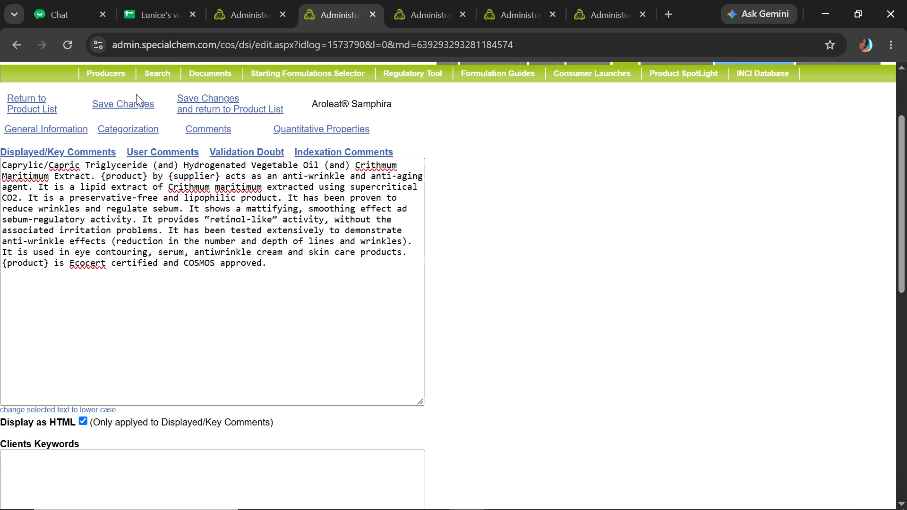
{"action": "left_click", "coordinate": [134, 106]}
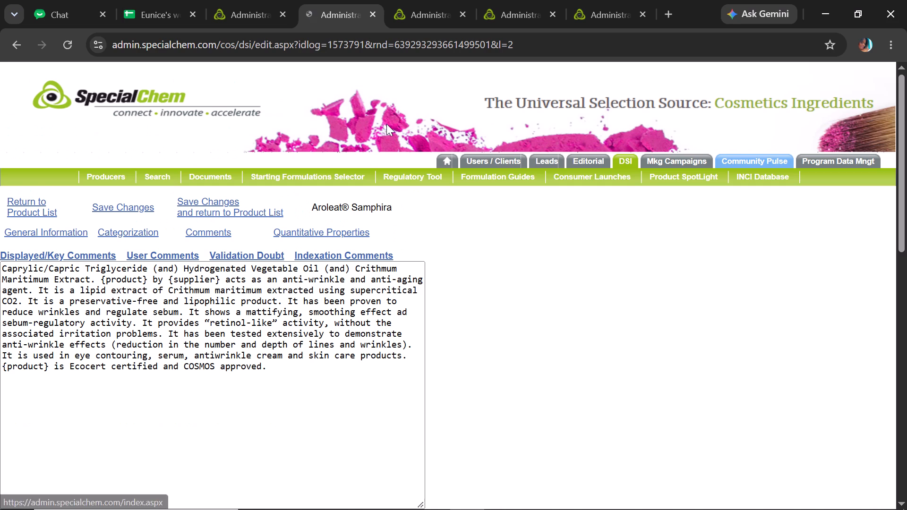
Check Aroleat Samphira's quantitative properties, and save the datasheet with a return to the product list.
{"action": "left_click", "coordinate": [348, 233]}
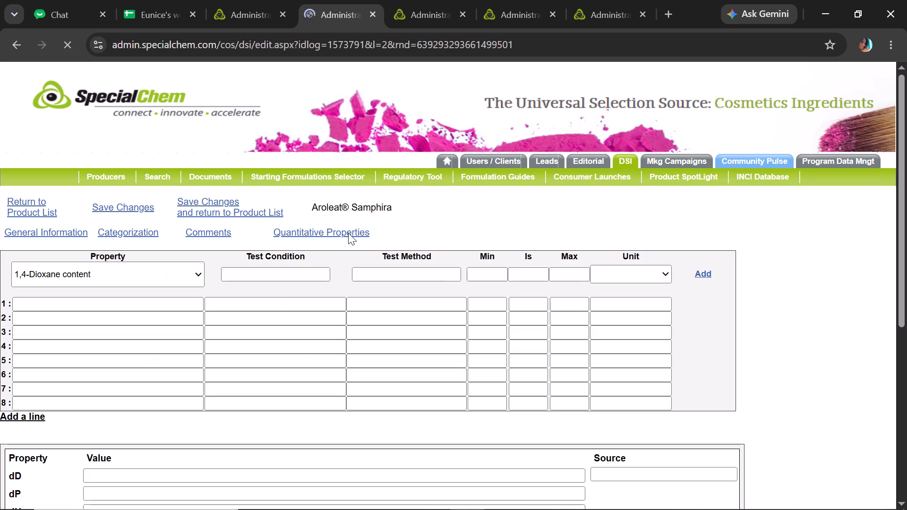
{"action": "left_click", "coordinate": [218, 204]}
Copy the Atoligomer name from the Cosmetics sheet, search the admin product list for it, and open Codif's Atoligomer datasheet.
{"action": "left_click", "coordinate": [153, 0]}
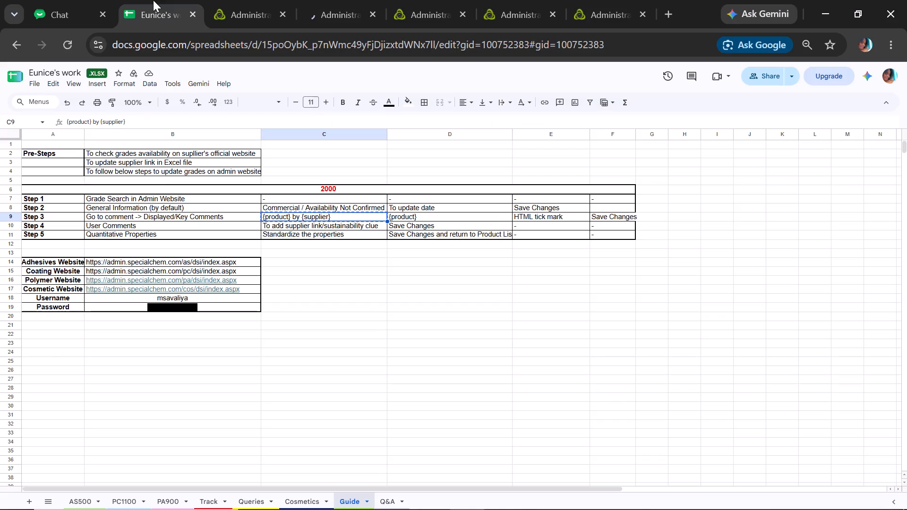
{"action": "left_click", "coordinate": [303, 498]}
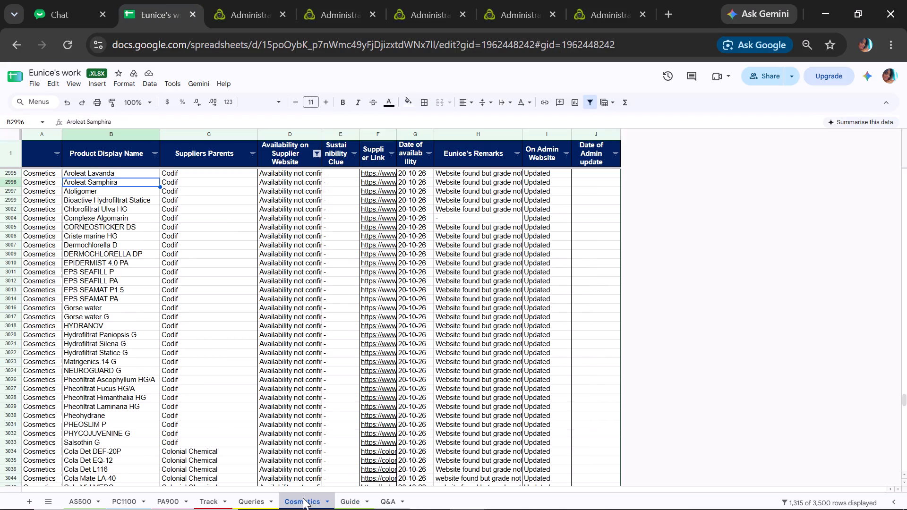
{"action": "key", "text": "Down"}
{"action": "key", "text": "ctrl+c"}
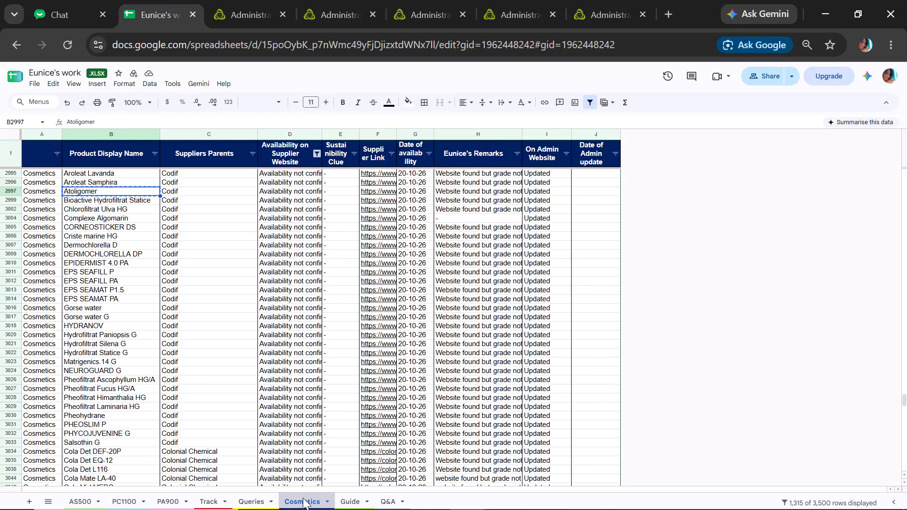
{"action": "left_click", "coordinate": [274, 4]}
{"action": "left_click_drag", "start_coordinate": [319, 371], "coordinate": [43, 341]}
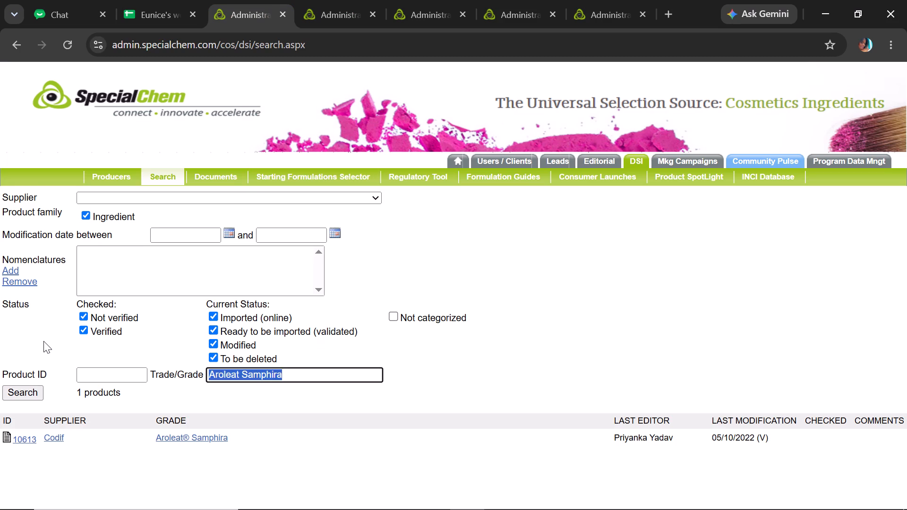
{"action": "key", "text": "ctrl+v"}
{"action": "left_click", "coordinate": [26, 392]}
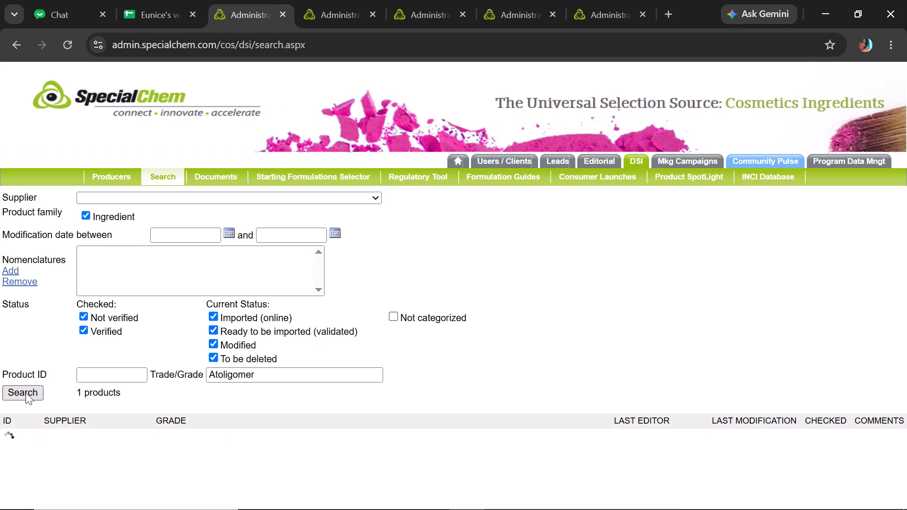
{"action": "left_click", "coordinate": [188, 457]}
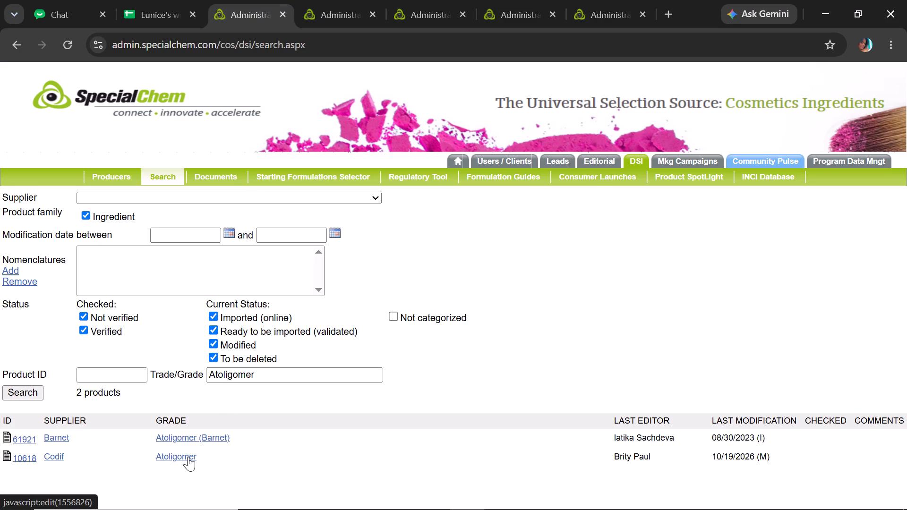
Mark Atoligomer's status as checked with the date 11/03/2026 and save the changes.
{"action": "left_click_drag", "start_coordinate": [906, 171], "coordinate": [906, 180]}
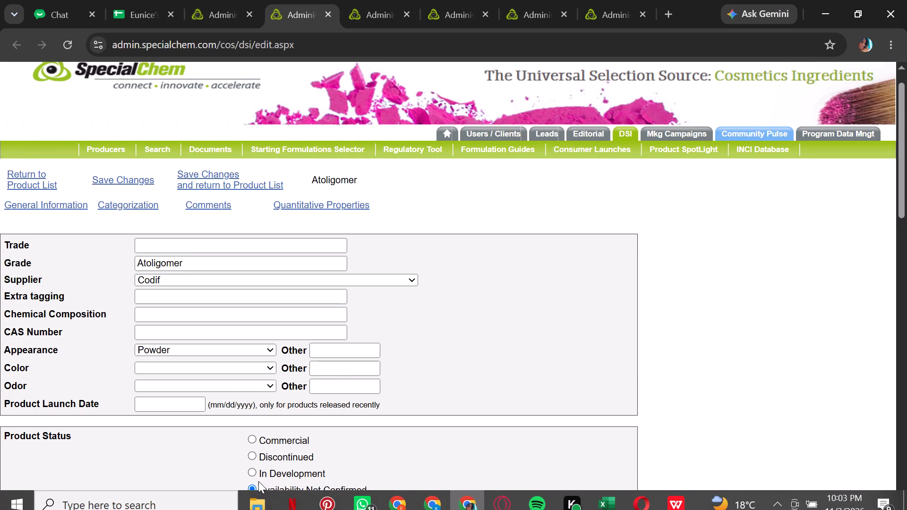
{"action": "left_click", "coordinate": [250, 506]}
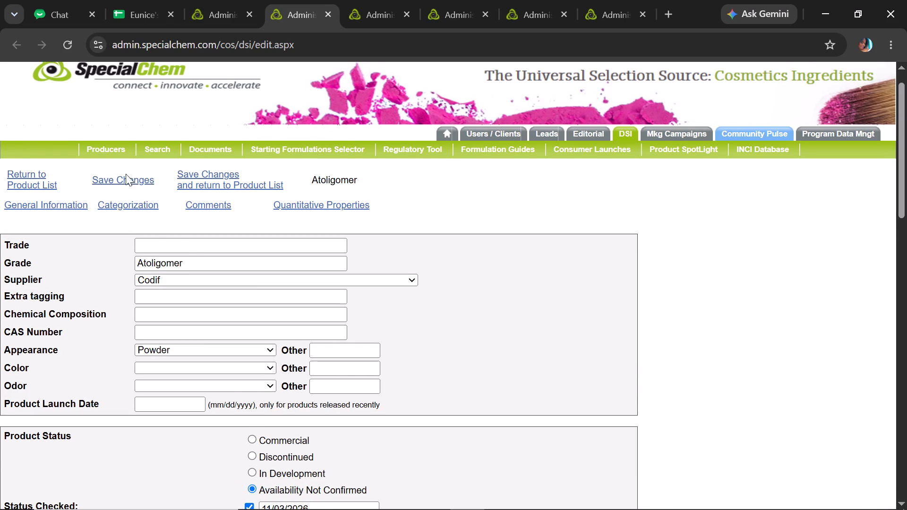
{"action": "left_click", "coordinate": [127, 176]}
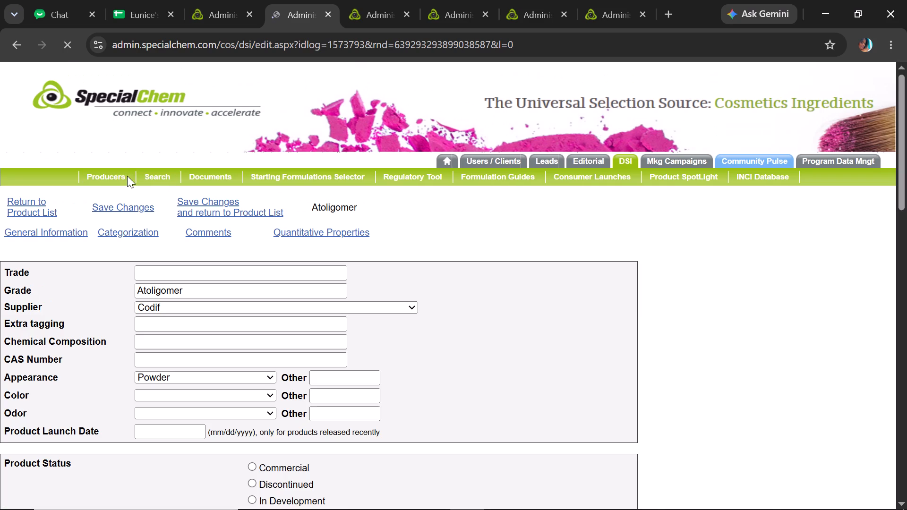
Check Atoligomer's displayed comments and quantitative properties, and save the datasheet with a return to the product list.
{"action": "left_click", "coordinate": [211, 237]}
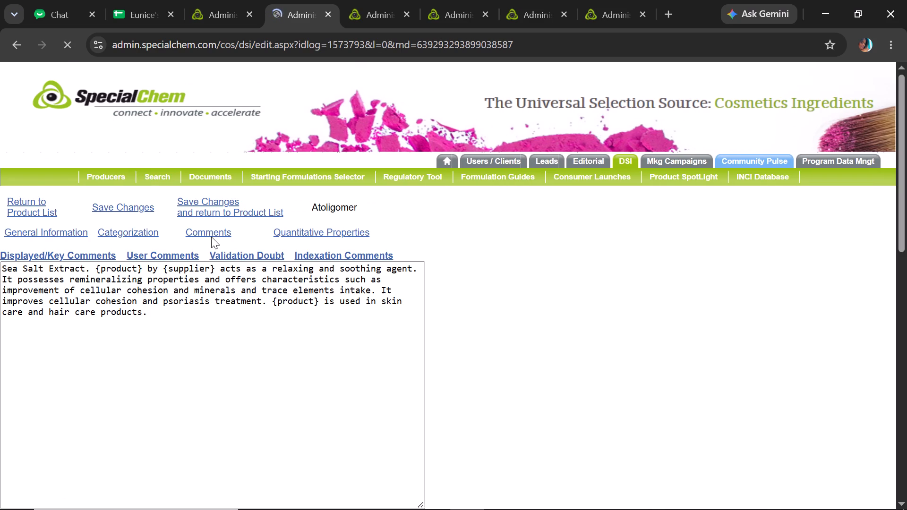
{"action": "left_click_drag", "start_coordinate": [906, 127], "coordinate": [897, 159]}
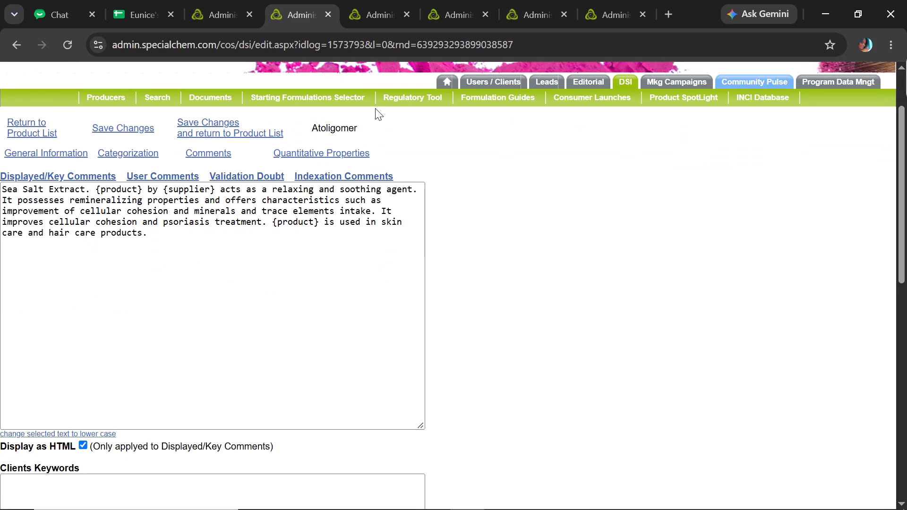
{"action": "left_click", "coordinate": [329, 154]}
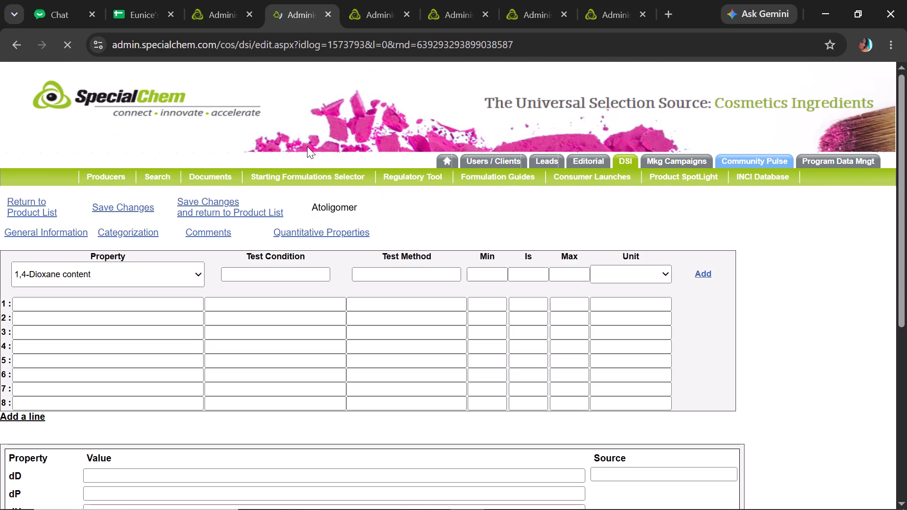
{"action": "left_click", "coordinate": [200, 200]}
Copy the Bioactive Hydrofiltrat Statice name from the Cosmetics sheet, search the admin product list for it, and open Codif's datasheet.
{"action": "left_click", "coordinate": [118, 0]}
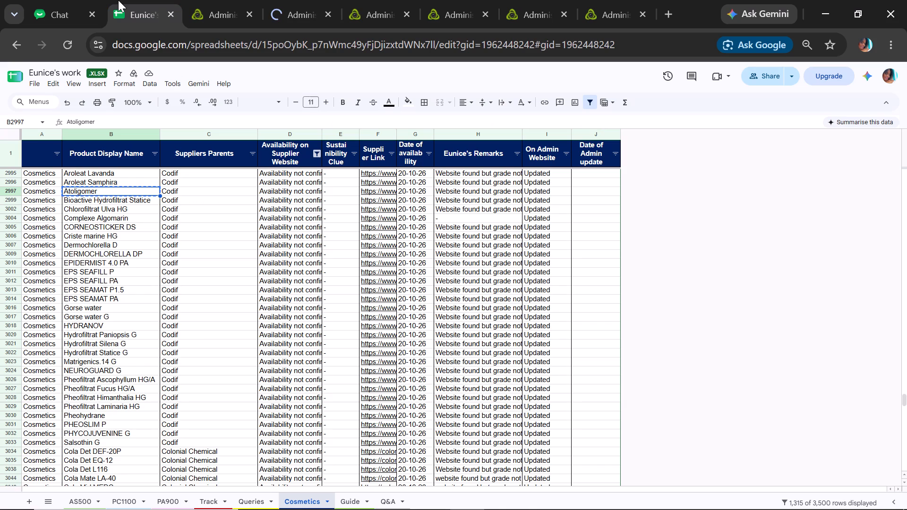
{"action": "left_click", "coordinate": [113, 200]}
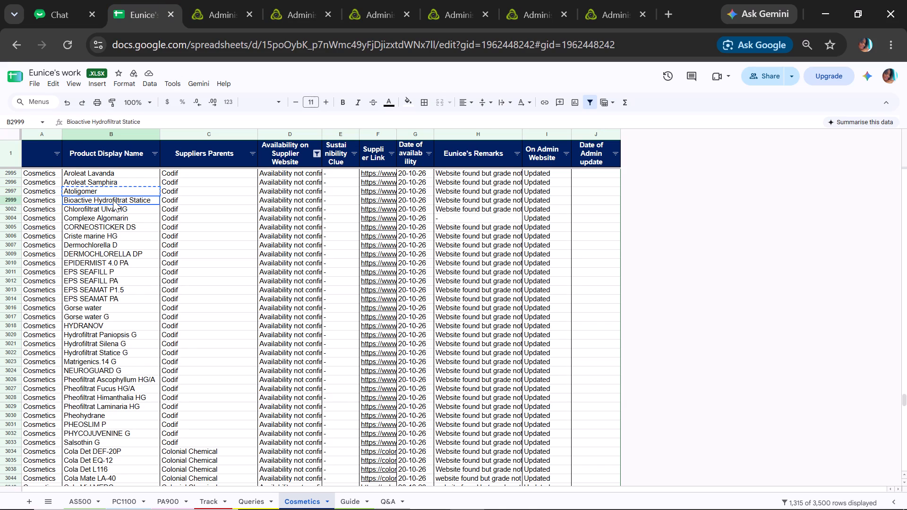
{"action": "key", "text": "ctrl+c"}
{"action": "left_click", "coordinate": [216, 0]}
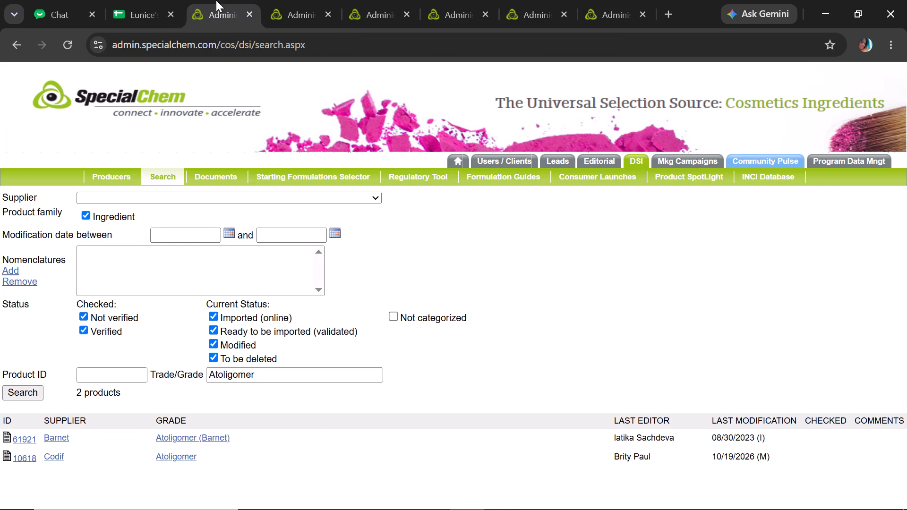
{"action": "left_click_drag", "start_coordinate": [283, 377], "coordinate": [0, 394]}
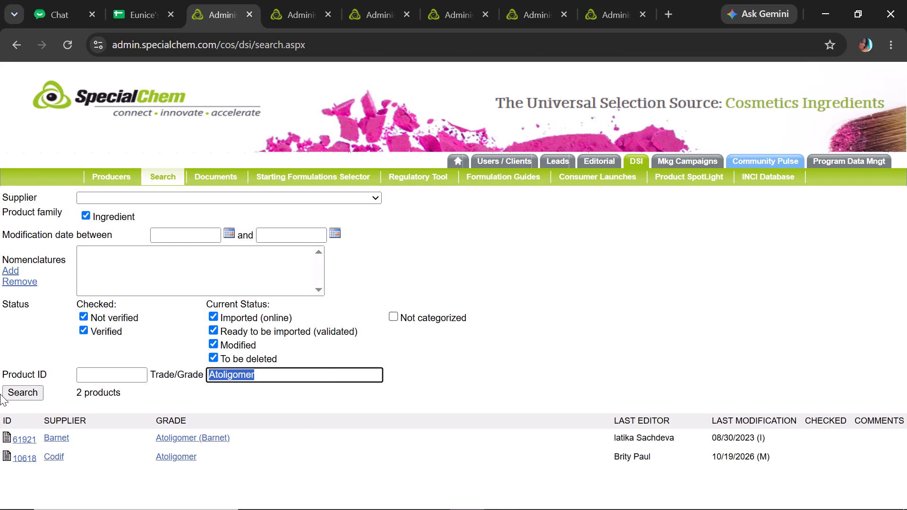
{"action": "key", "text": "ctrl+v"}
{"action": "left_click", "coordinate": [11, 392]}
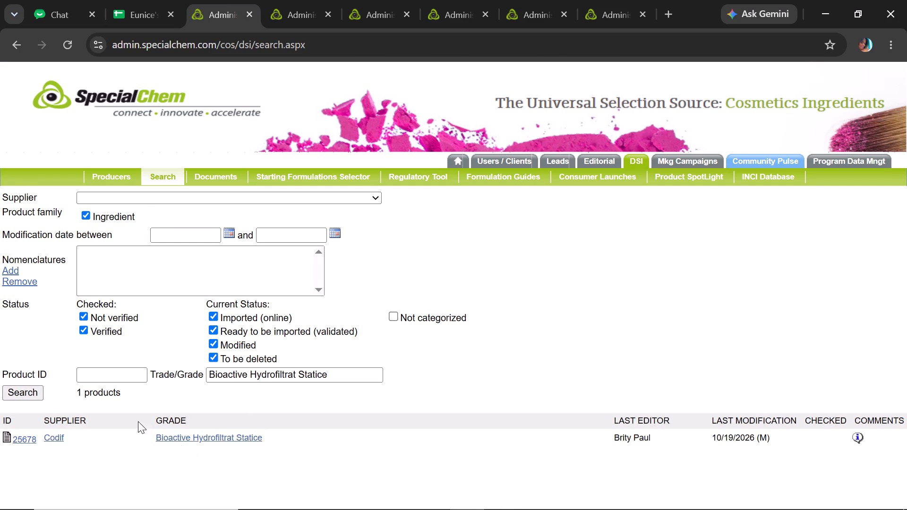
{"action": "left_click", "coordinate": [195, 439]}
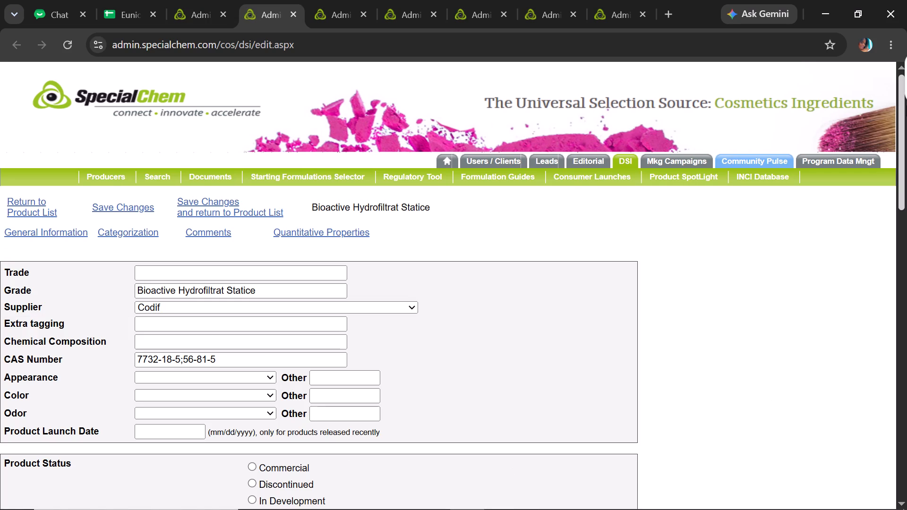
Mark Bioactive Hydrofiltrat Statice's product status as checked and save the changes.
{"action": "left_click_drag", "start_coordinate": [906, 105], "coordinate": [906, 129]}
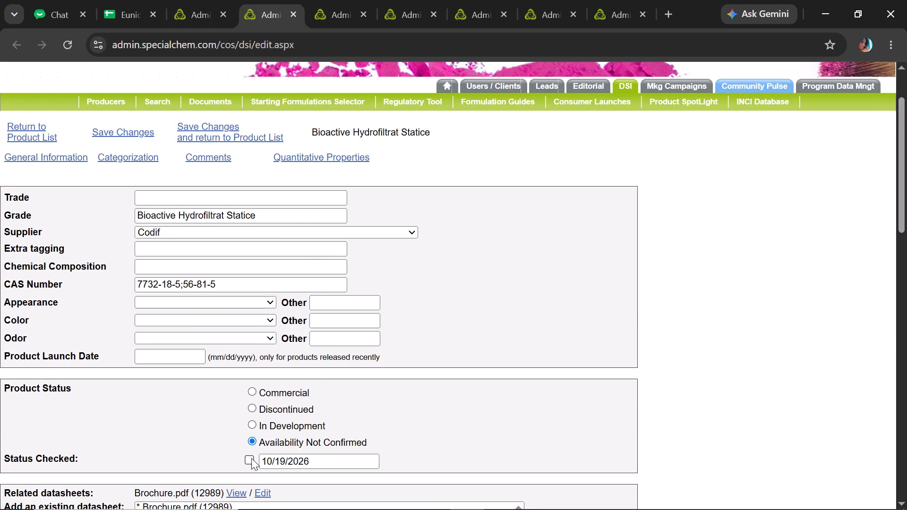
{"action": "left_click", "coordinate": [251, 458]}
{"action": "left_click", "coordinate": [135, 132]}
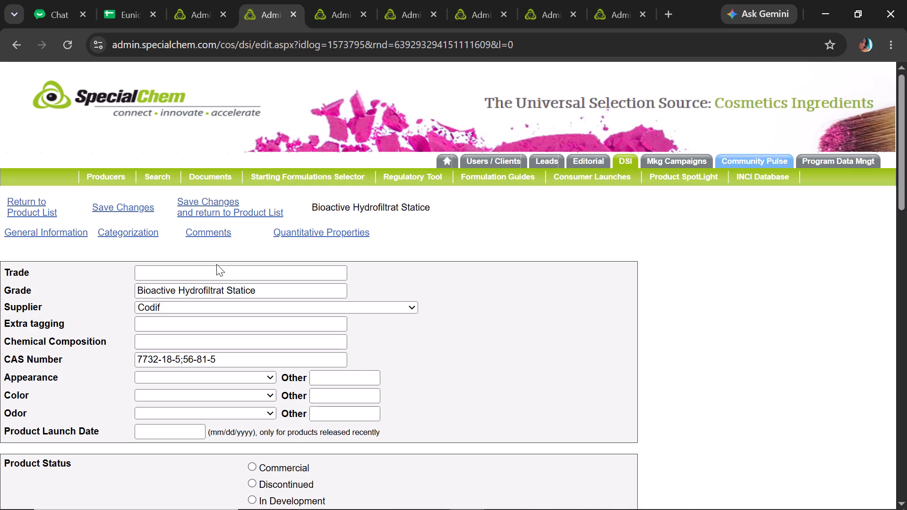
Check Bioactive Hydrofiltrat Statice's displayed comments and quantitative properties, and save the datasheet with a return to the product list.
{"action": "left_click", "coordinate": [221, 230]}
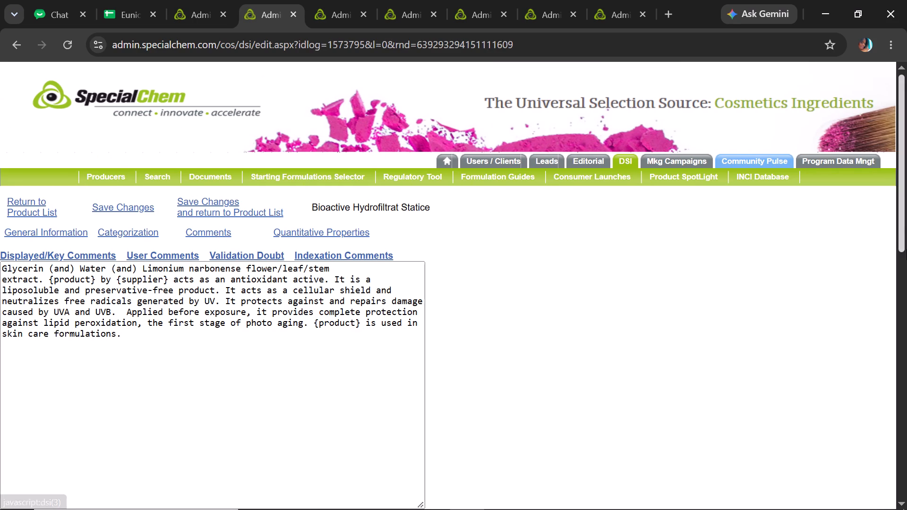
{"action": "left_click", "coordinate": [906, 230]}
{"action": "left_click_drag", "start_coordinate": [906, 174], "coordinate": [906, 184]}
{"action": "left_click", "coordinate": [294, 196]}
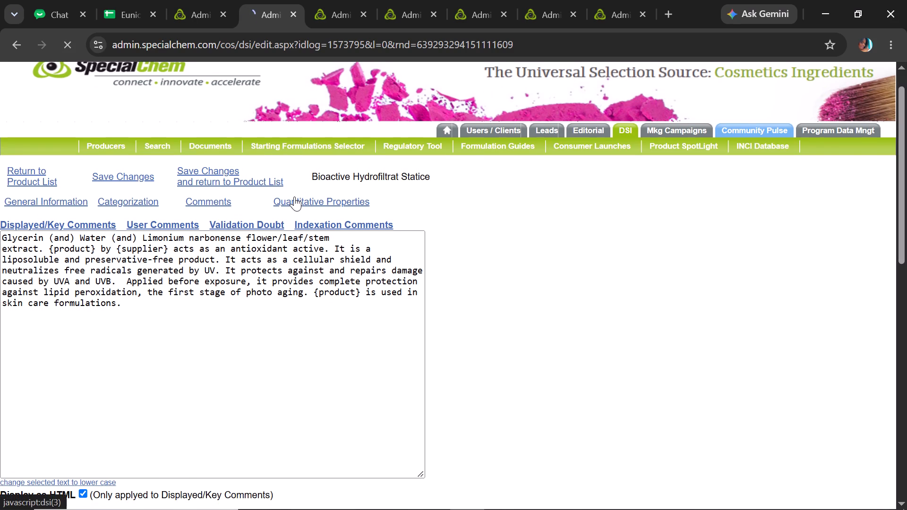
{"action": "left_click", "coordinate": [232, 202]}
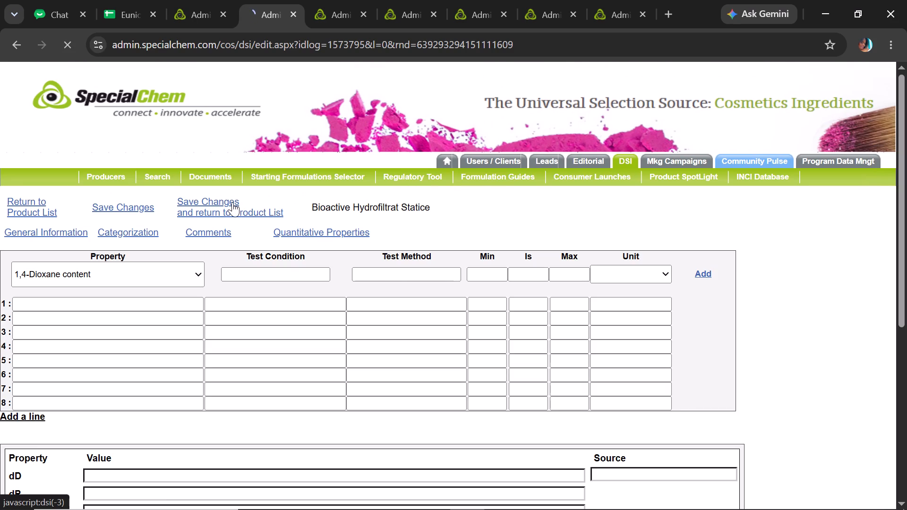
Copy the Chlorofiltrat Ulva HG name from the Cosmetics sheet, search the admin product list for it, and open Codif's datasheet.
{"action": "left_click", "coordinate": [125, 0]}
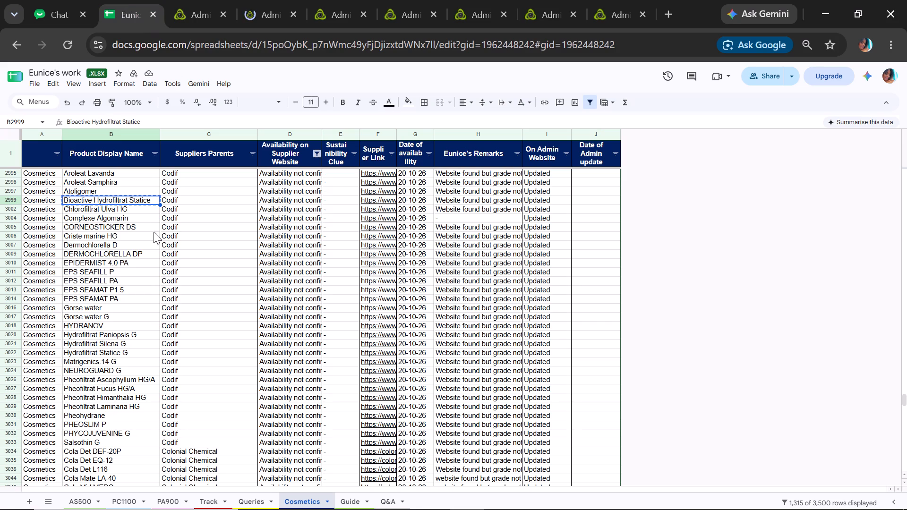
{"action": "left_click", "coordinate": [128, 210]}
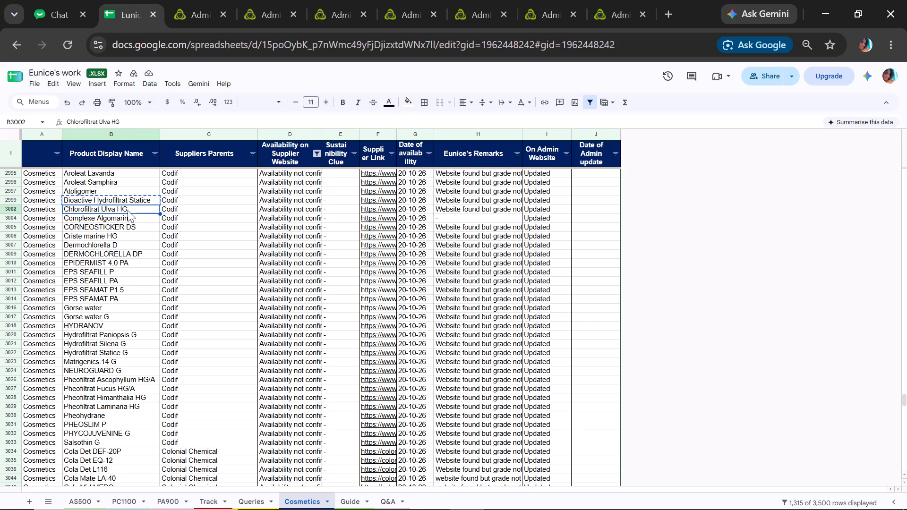
{"action": "key", "text": "ctrl+c"}
{"action": "left_click", "coordinate": [189, 6]}
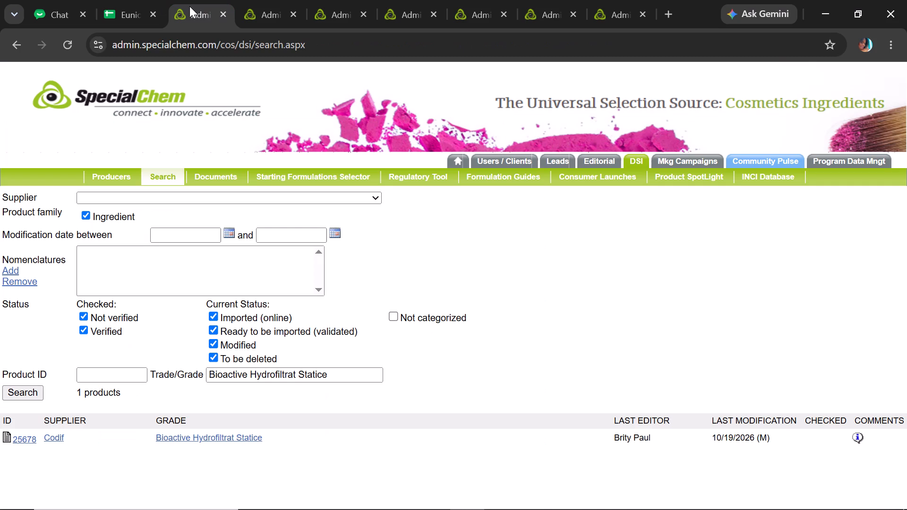
{"action": "left_click_drag", "start_coordinate": [350, 374], "coordinate": [30, 403]}
{"action": "key", "text": "ctrl+v"}
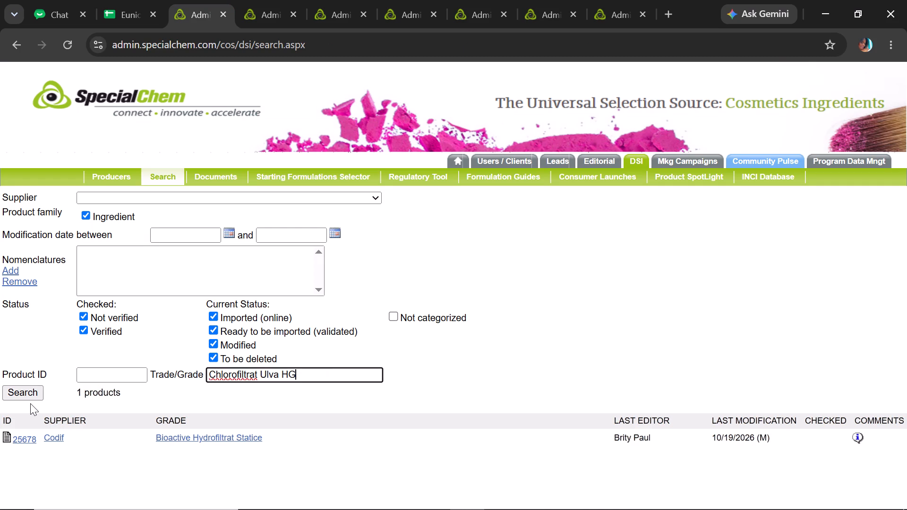
{"action": "left_click", "coordinate": [21, 391]}
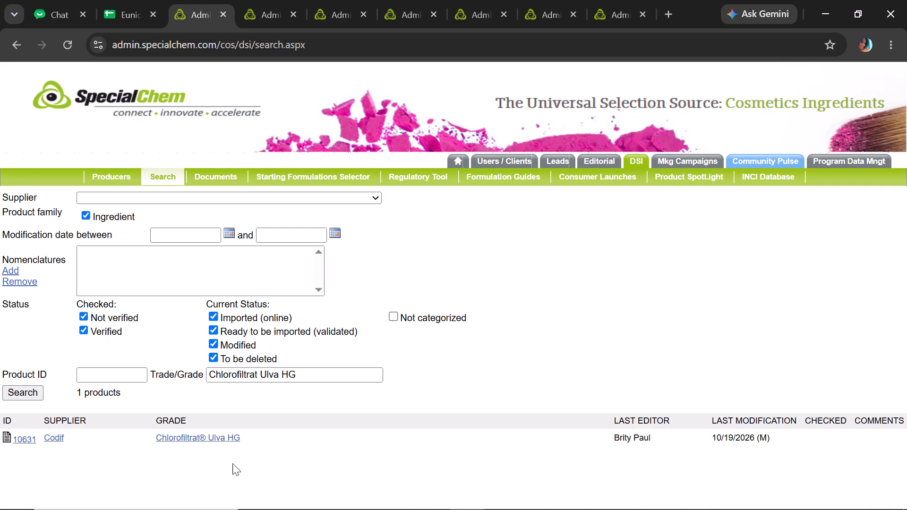
{"action": "left_click", "coordinate": [231, 442]}
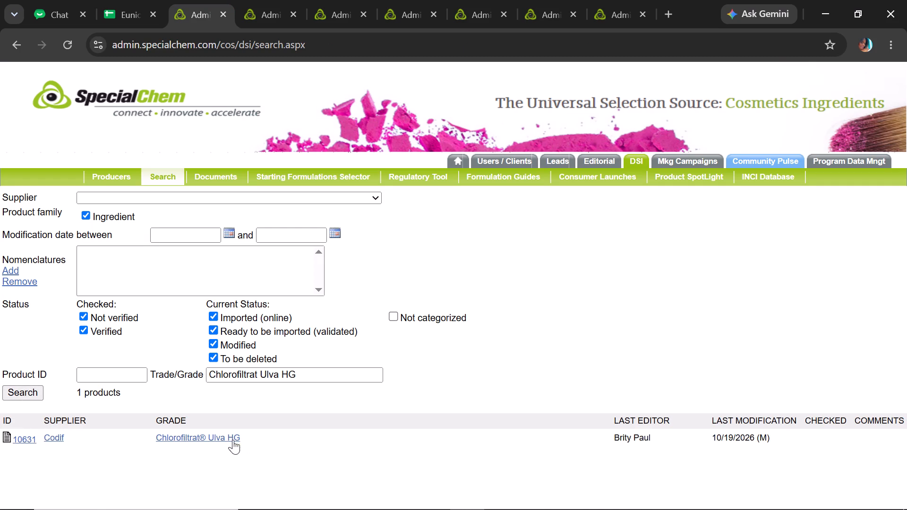
{"action": "left_click", "coordinate": [233, 438]}
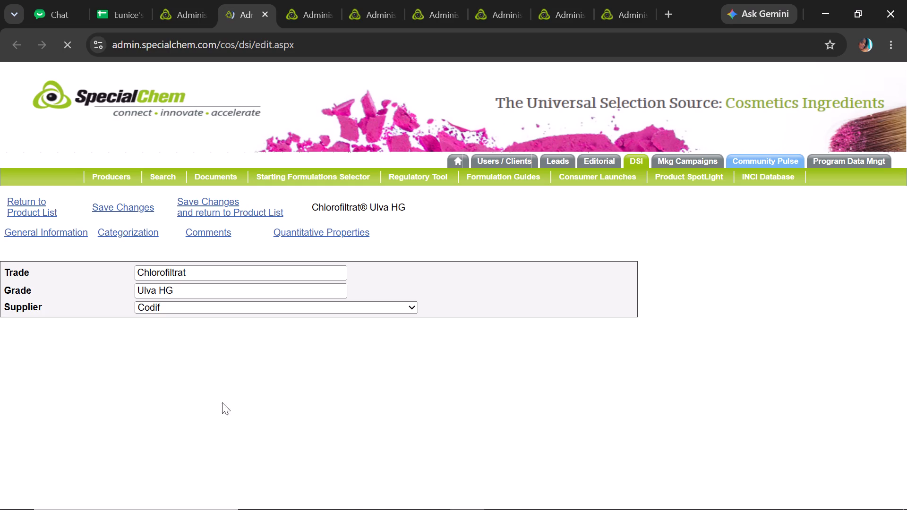
Mark Chlorofiltrat Ulva HG's status as checked with the date 11/03/2026 and save the changes.
{"action": "left_click_drag", "start_coordinate": [906, 189], "coordinate": [904, 206]}
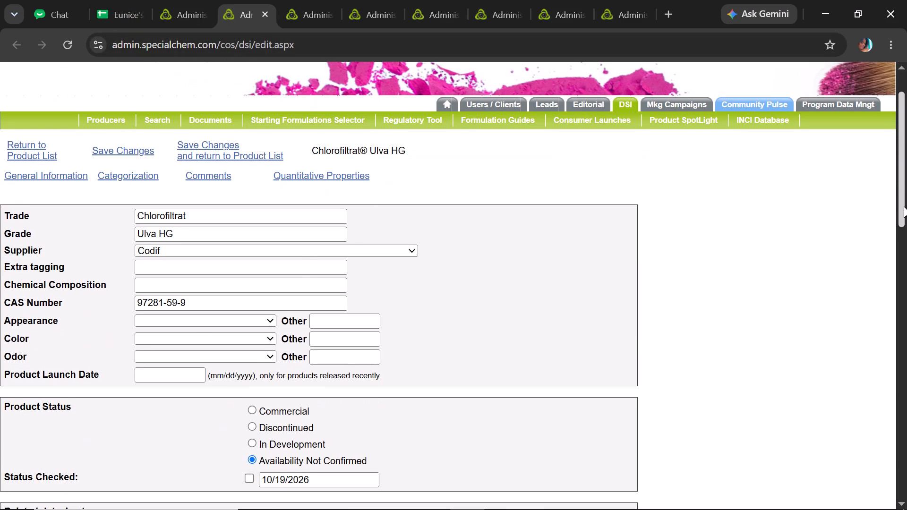
{"action": "left_click", "coordinate": [248, 476]}
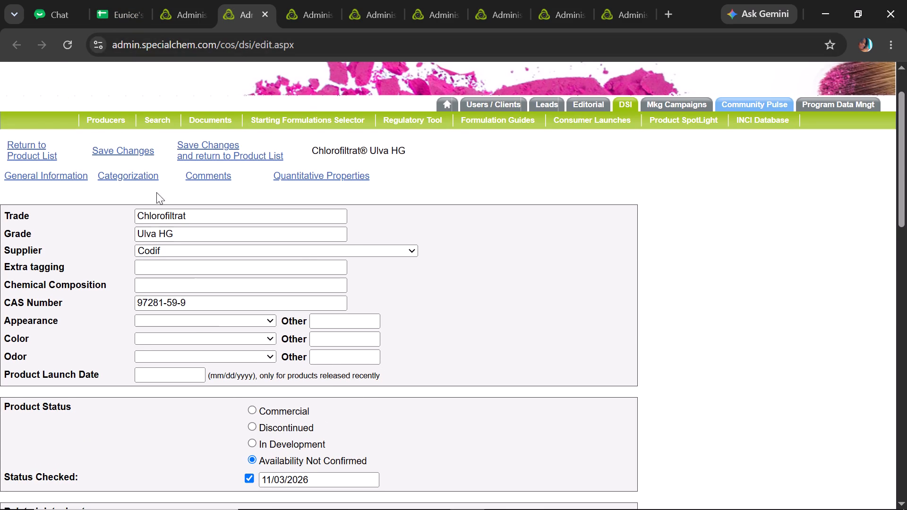
{"action": "left_click", "coordinate": [127, 153]}
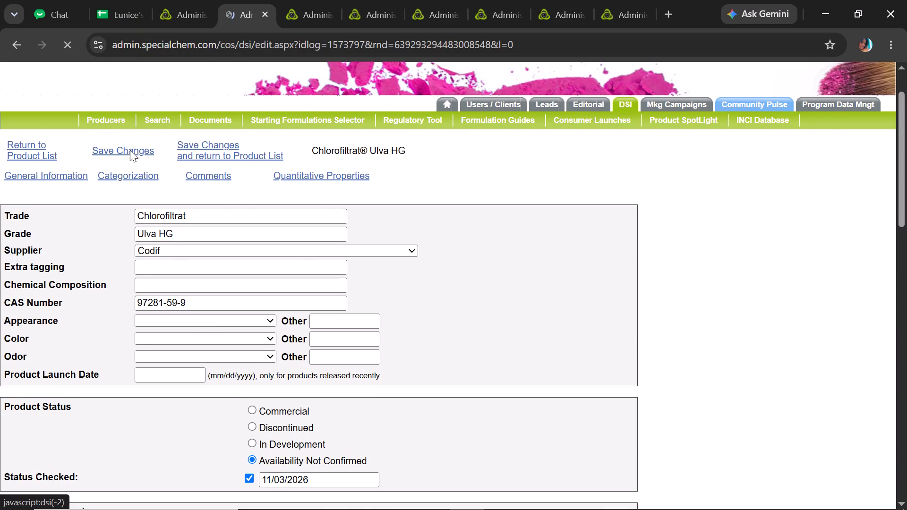
In Chlorofiltrat Ulva HG's displayed comments, replace "It" in the last sentence with {product} and save the changes.
{"action": "left_click", "coordinate": [212, 229]}
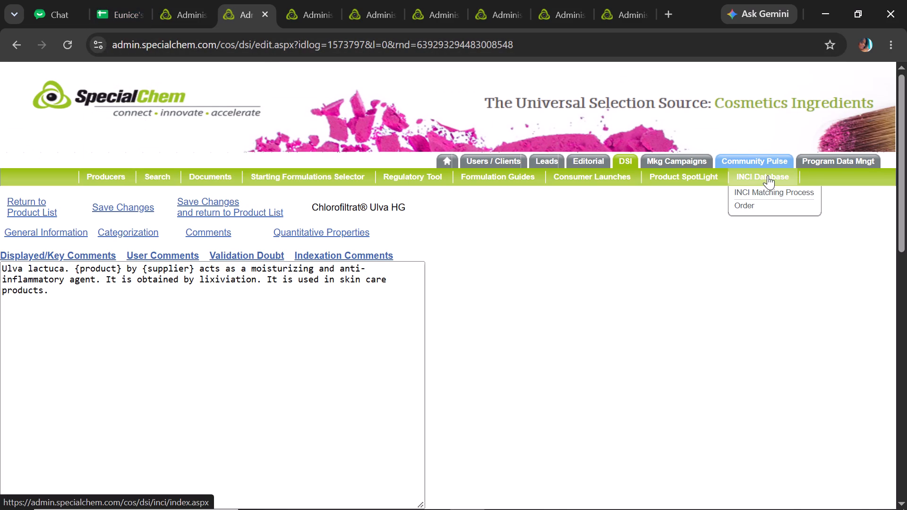
{"action": "double_click", "coordinate": [248, 280]}
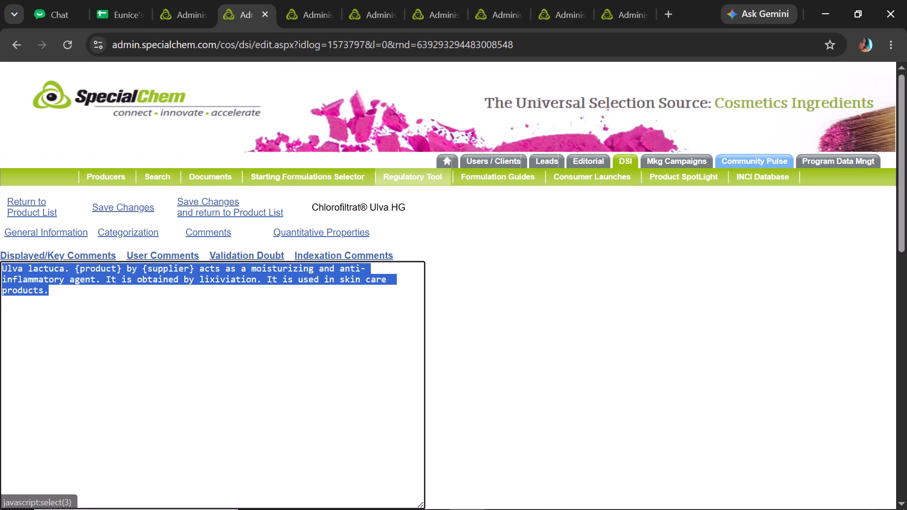
{"action": "left_click", "coordinate": [248, 280]}
{"action": "left_click_drag", "start_coordinate": [122, 269], "coordinate": [74, 264]}
{"action": "key", "text": "ctrl+c"}
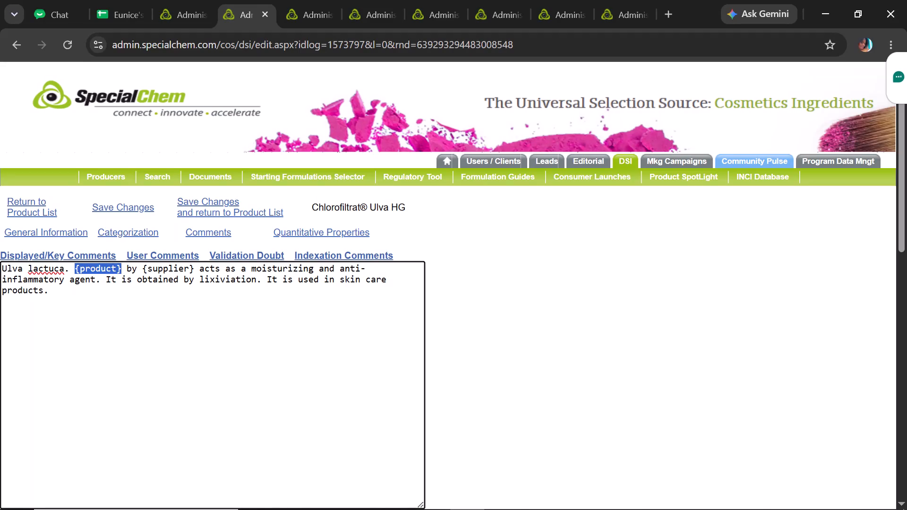
{"action": "left_click", "coordinate": [278, 277]}
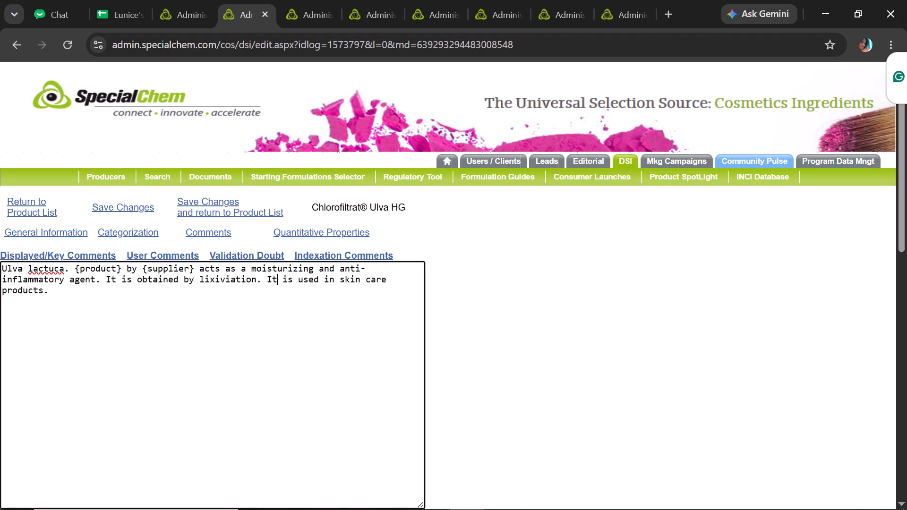
{"action": "key", "text": "BackSpace"}
{"action": "key", "text": "BackSpace"}
{"action": "key", "text": "ctrl+v"}
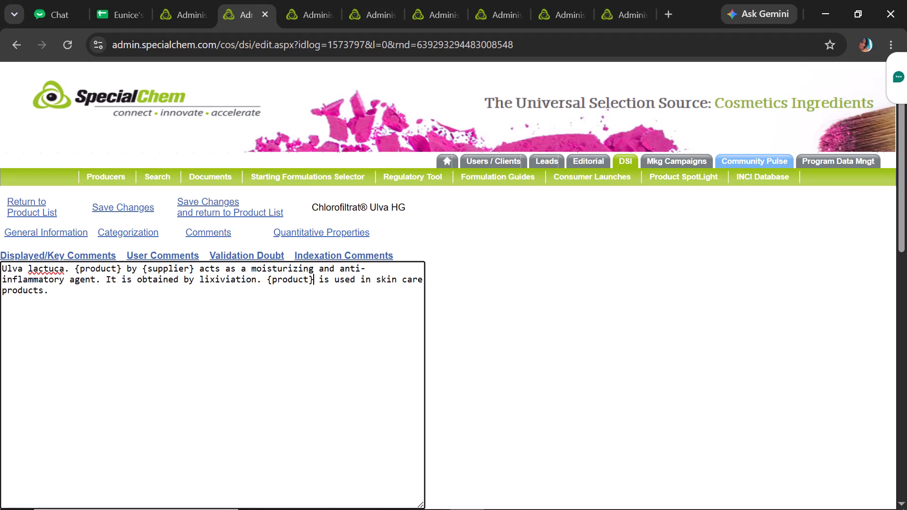
{"action": "left_click_drag", "start_coordinate": [906, 185], "coordinate": [906, 201]}
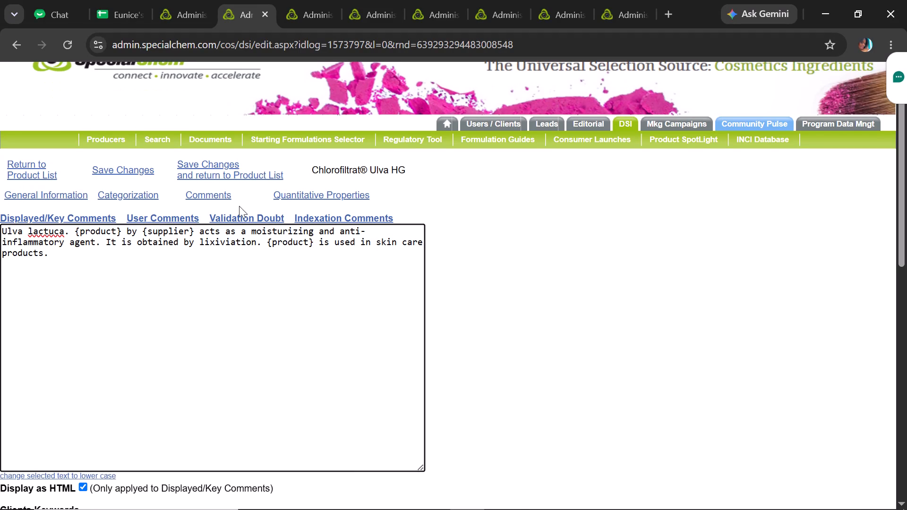
{"action": "left_click", "coordinate": [153, 170]}
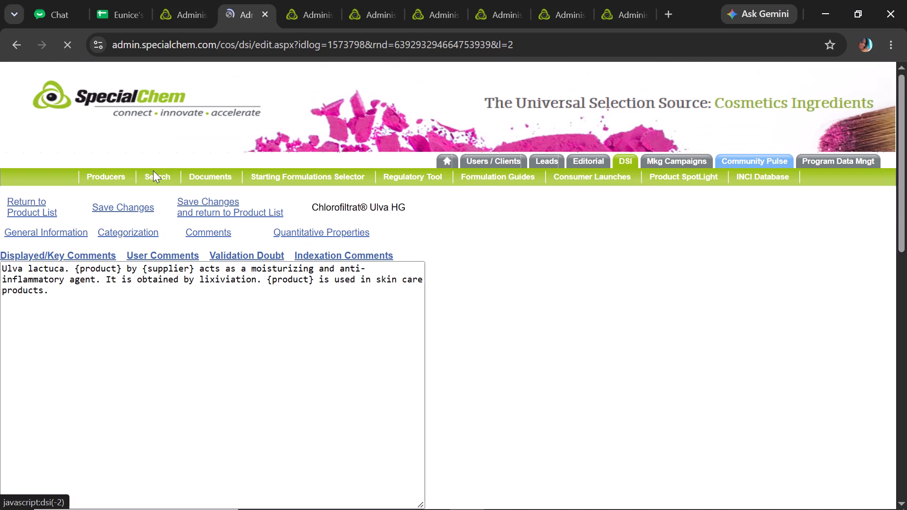
Check Chlorofiltrat Ulva HG's quantitative properties, and save the datasheet with a return to the product list.
{"action": "left_click", "coordinate": [343, 233]}
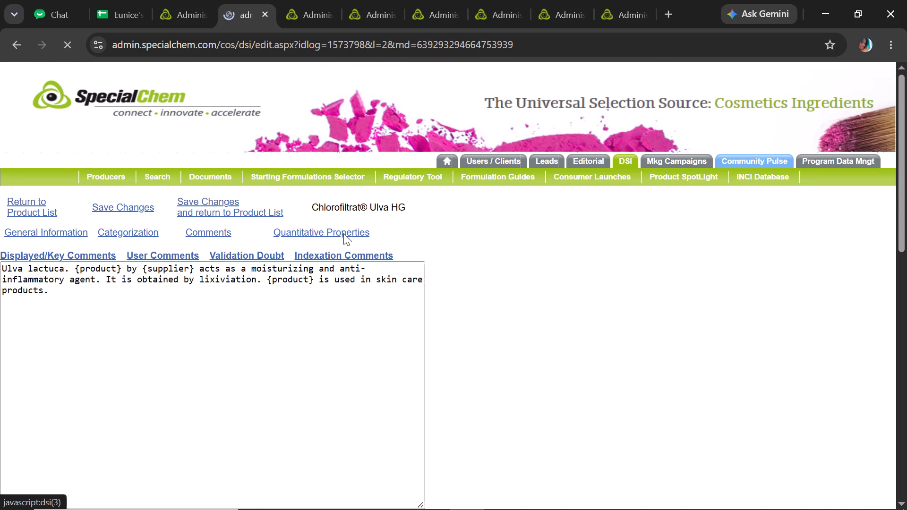
{"action": "left_click", "coordinate": [214, 203]}
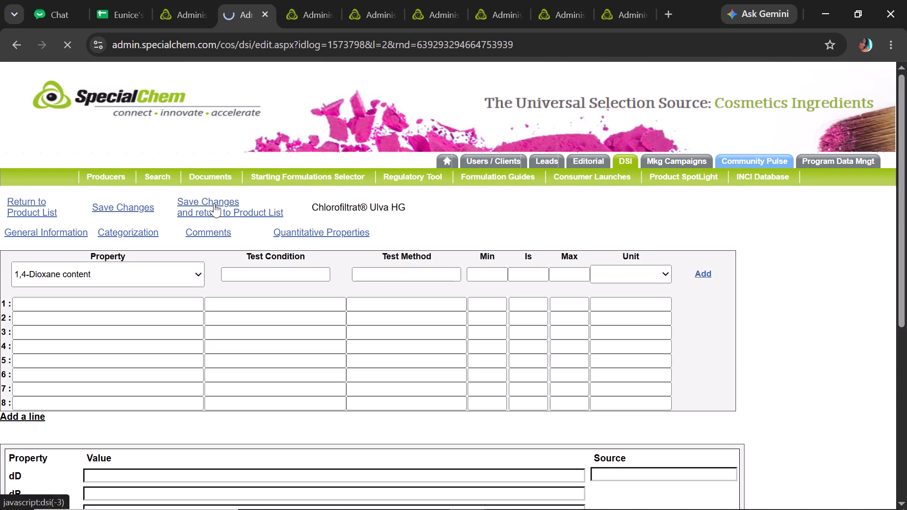
Copy the Complexe Algomarin product name from the Cosmetics sheet.
{"action": "left_click", "coordinate": [114, 6]}
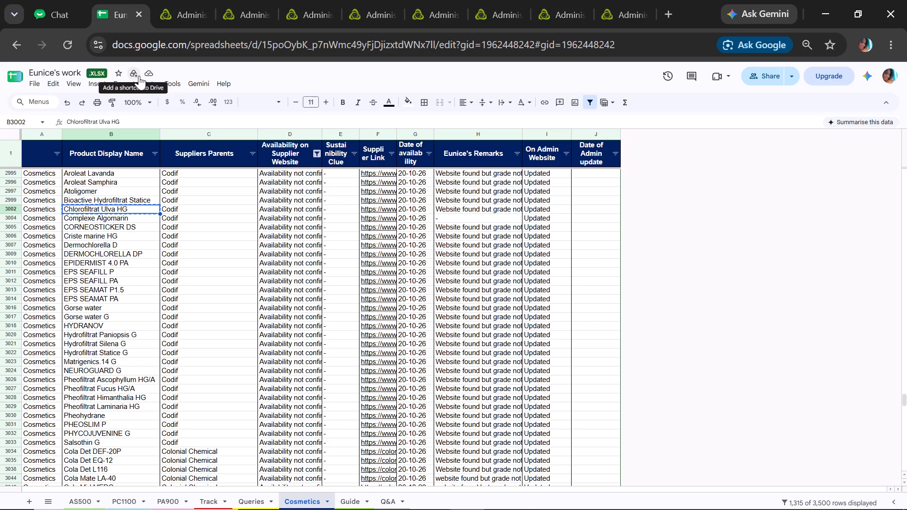
{"action": "key", "text": "Down"}
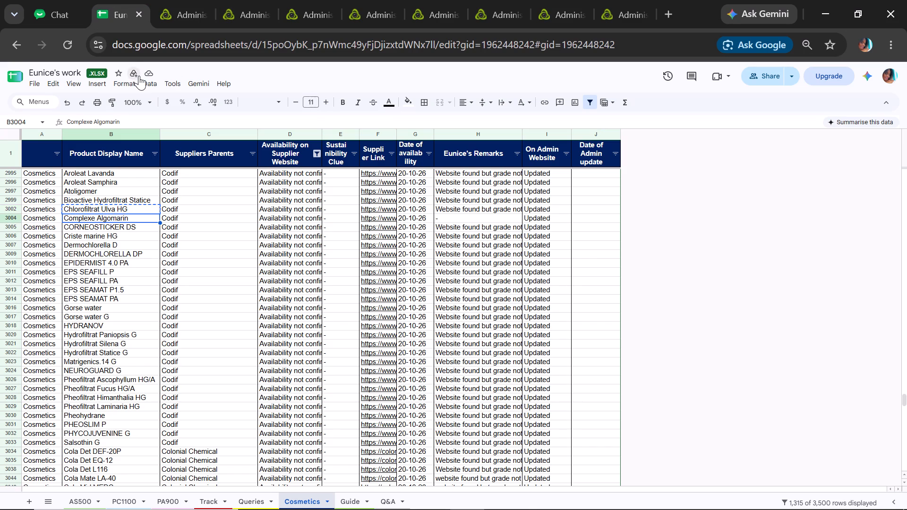
{"action": "key", "text": "ctrl+c"}
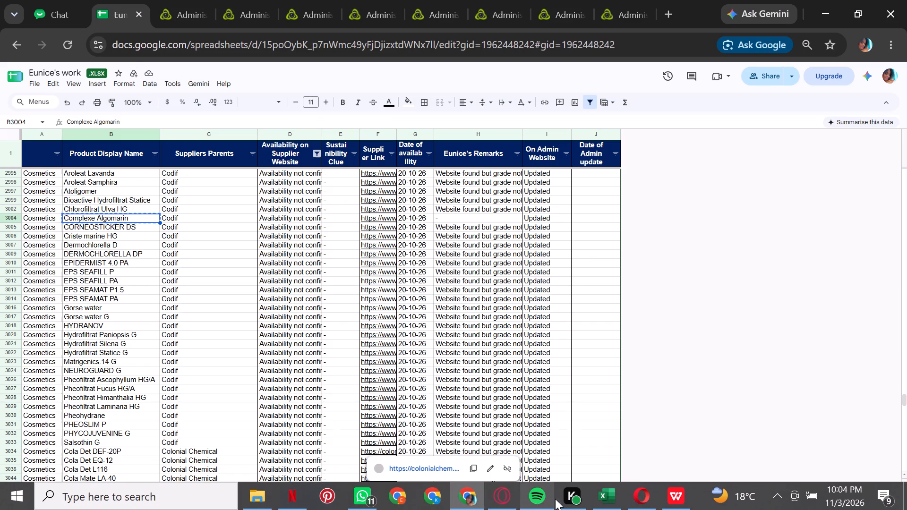
Skip forward two songs in Spotify.
{"action": "left_click", "coordinate": [564, 465]}
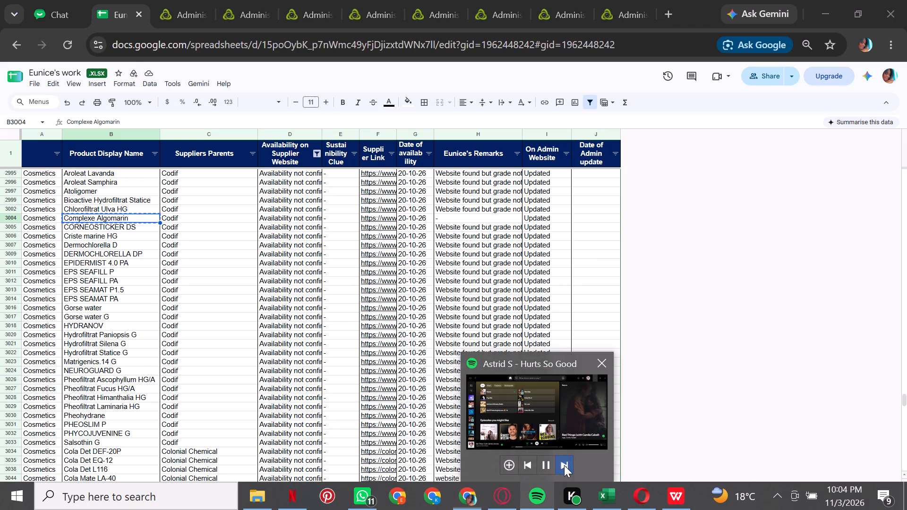
{"action": "left_click", "coordinate": [564, 465]}
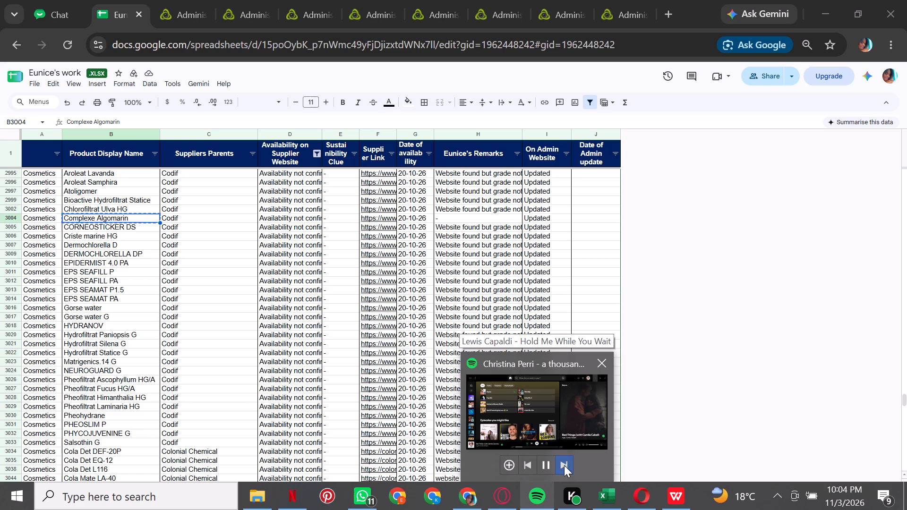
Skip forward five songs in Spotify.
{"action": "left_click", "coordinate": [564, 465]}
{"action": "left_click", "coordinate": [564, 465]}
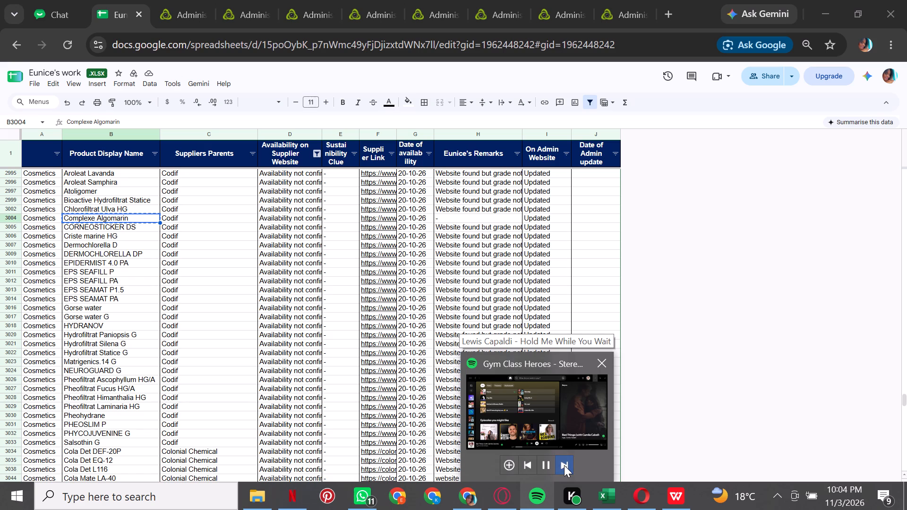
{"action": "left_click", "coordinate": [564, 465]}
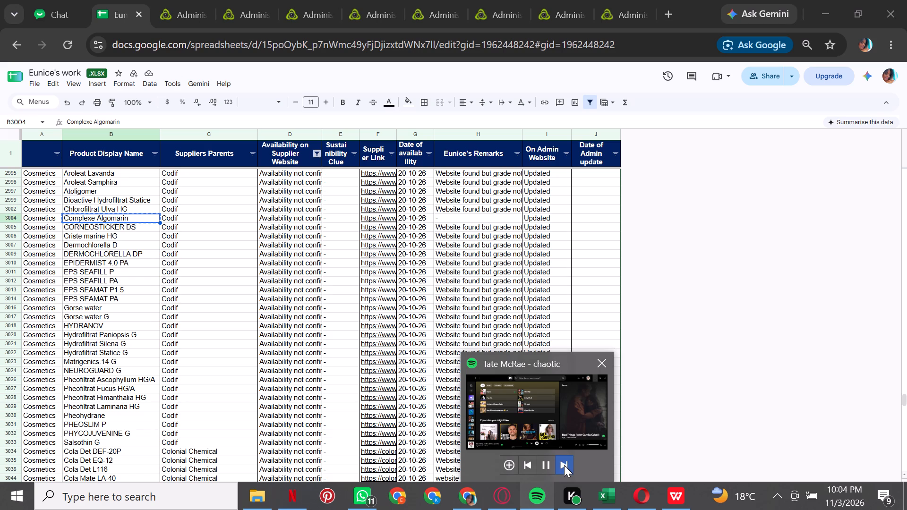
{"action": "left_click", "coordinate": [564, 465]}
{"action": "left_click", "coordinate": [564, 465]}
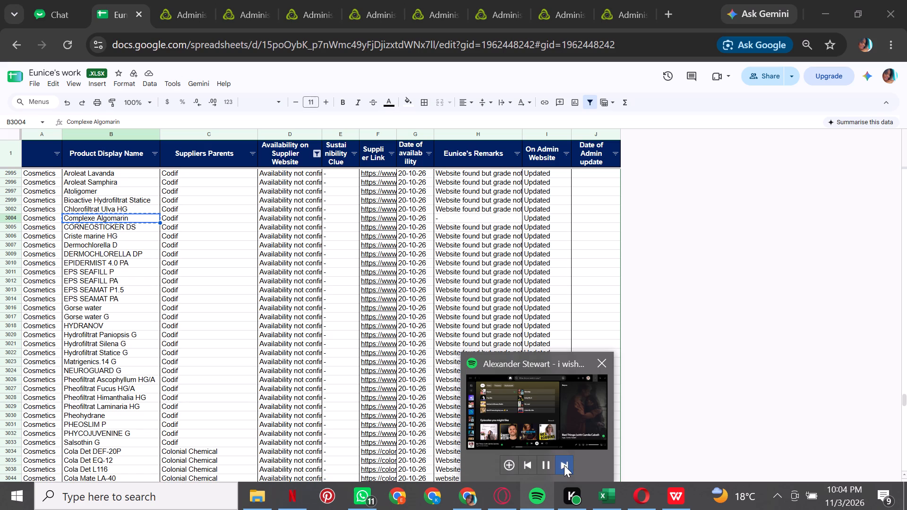
Switch to Spotify and start playing the DJ session from the library.
{"action": "left_click", "coordinate": [540, 406]}
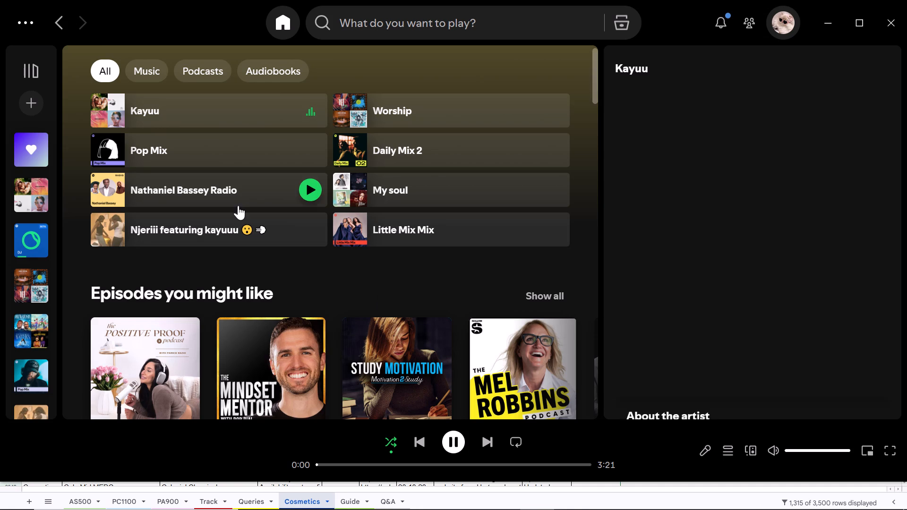
{"action": "left_click", "coordinate": [34, 249]}
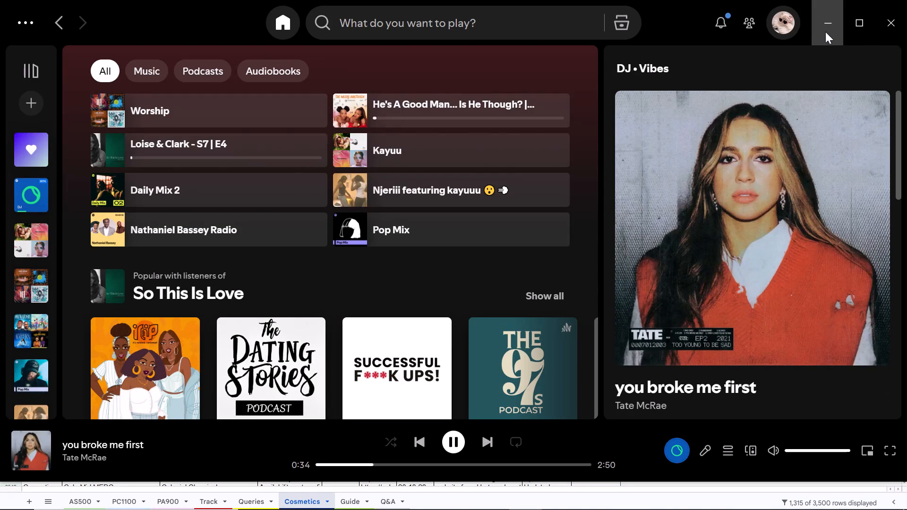
Browse the latest releases in Spotify's What's New feed down to the end, with the library expanded.
{"action": "left_click", "coordinate": [722, 22]}
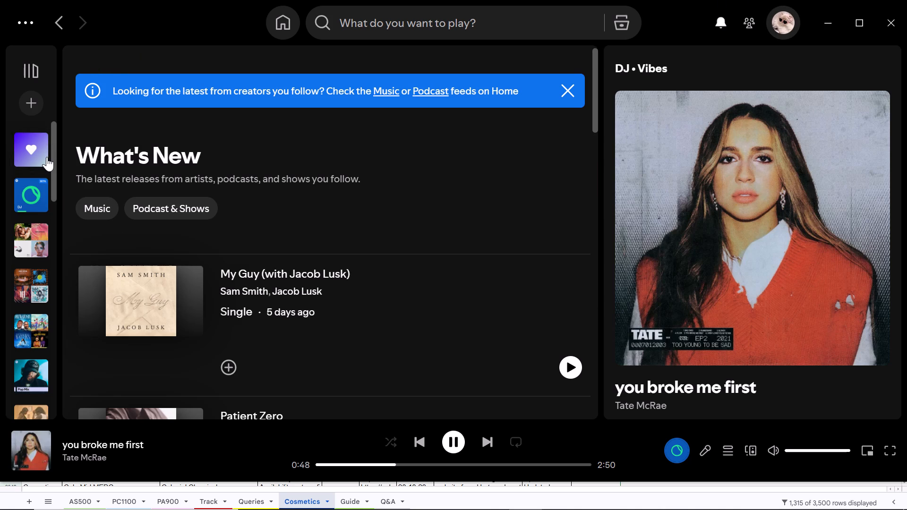
{"action": "left_click", "coordinate": [29, 63]}
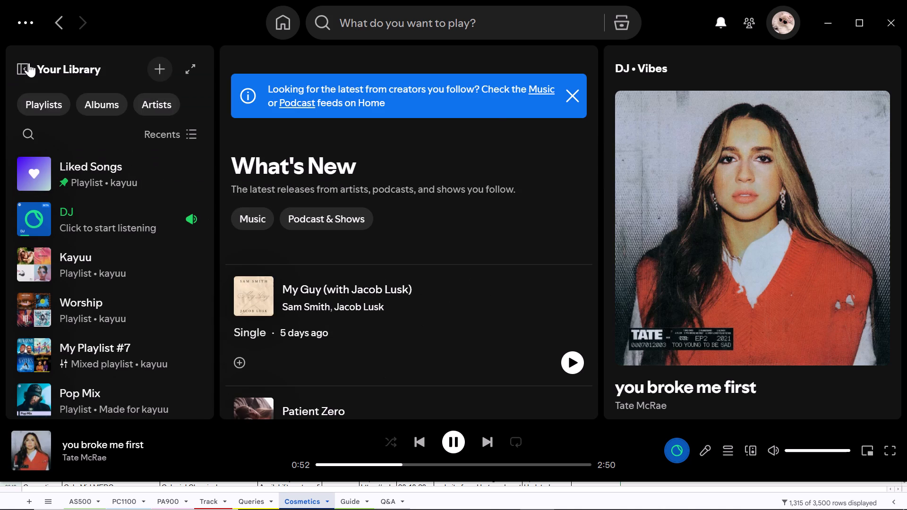
{"action": "left_click_drag", "start_coordinate": [595, 80], "coordinate": [599, 94]}
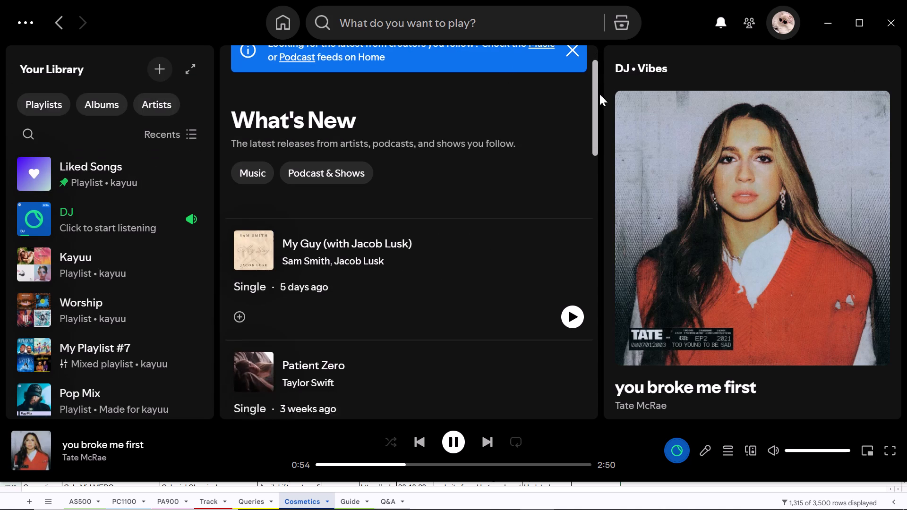
{"action": "left_click_drag", "start_coordinate": [599, 94], "coordinate": [616, 308]}
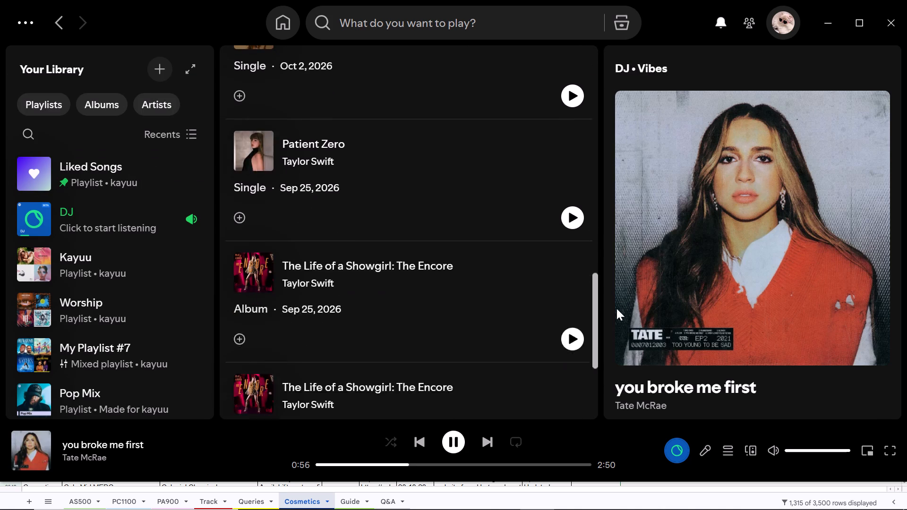
{"action": "left_click_drag", "start_coordinate": [616, 308], "coordinate": [612, 402]}
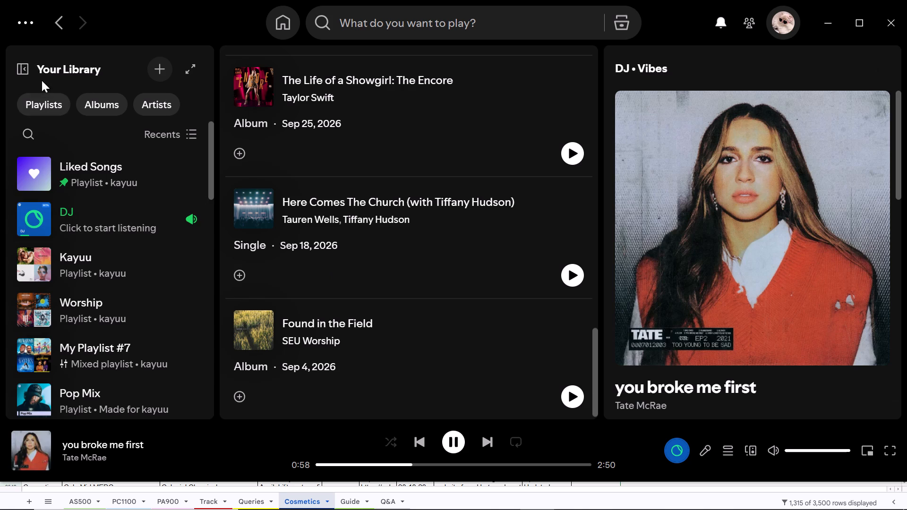
Skip one song in the DJ session and try to switch the DJ to a different music selection.
{"action": "left_click", "coordinate": [75, 219]}
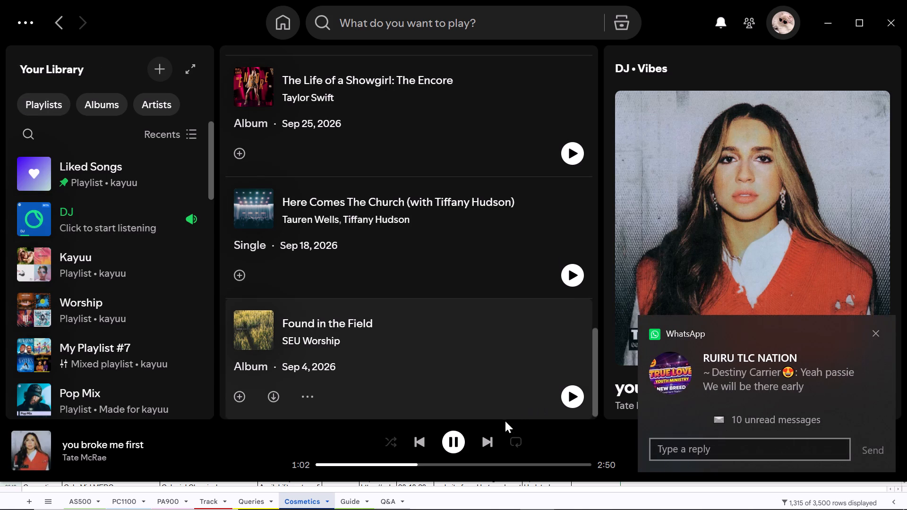
{"action": "left_click", "coordinate": [873, 326]}
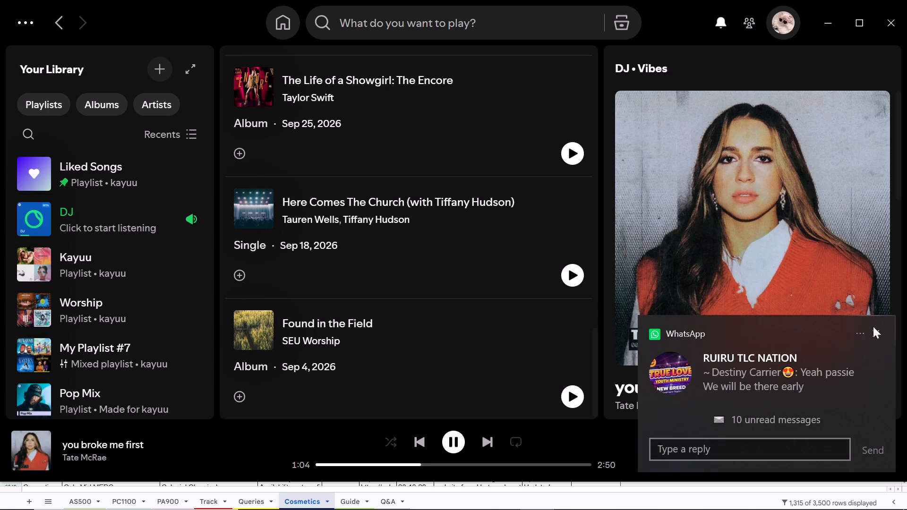
{"action": "left_click", "coordinate": [486, 438]}
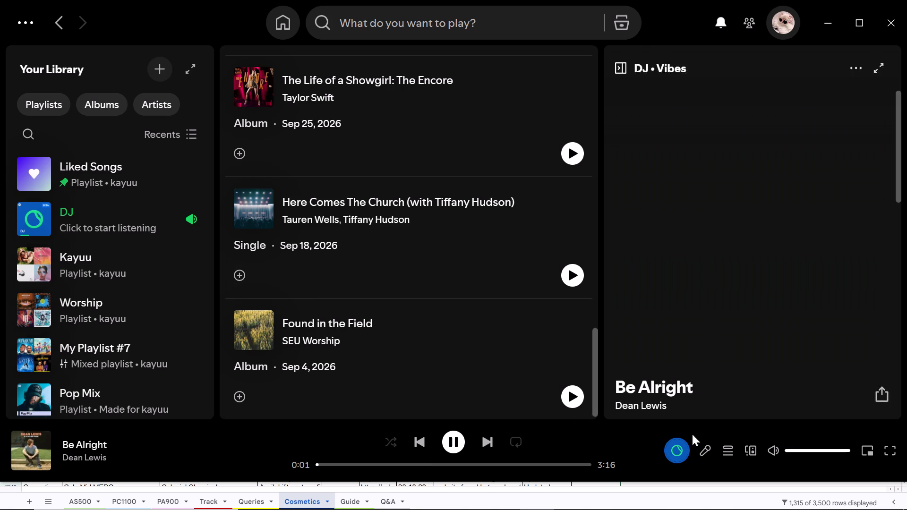
{"action": "left_click", "coordinate": [672, 450]}
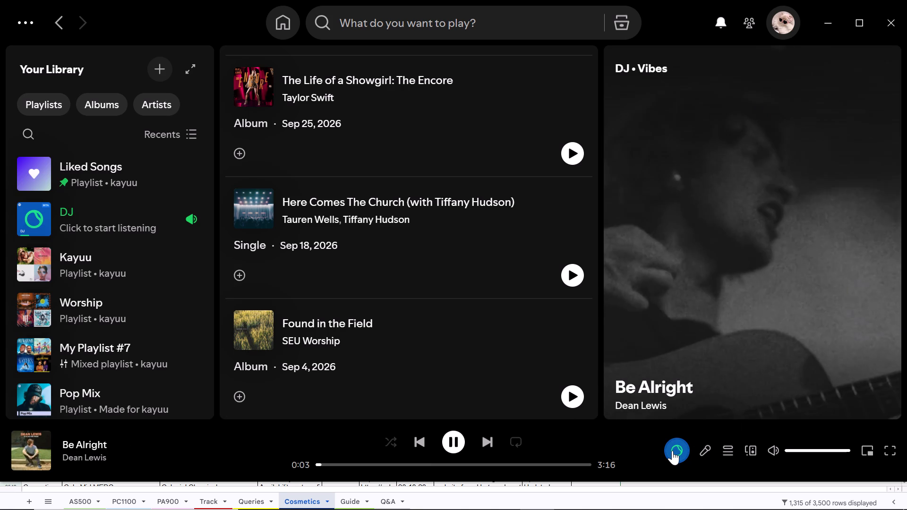
{"action": "left_click", "coordinate": [672, 450]}
{"action": "double_click", "coordinate": [672, 450]}
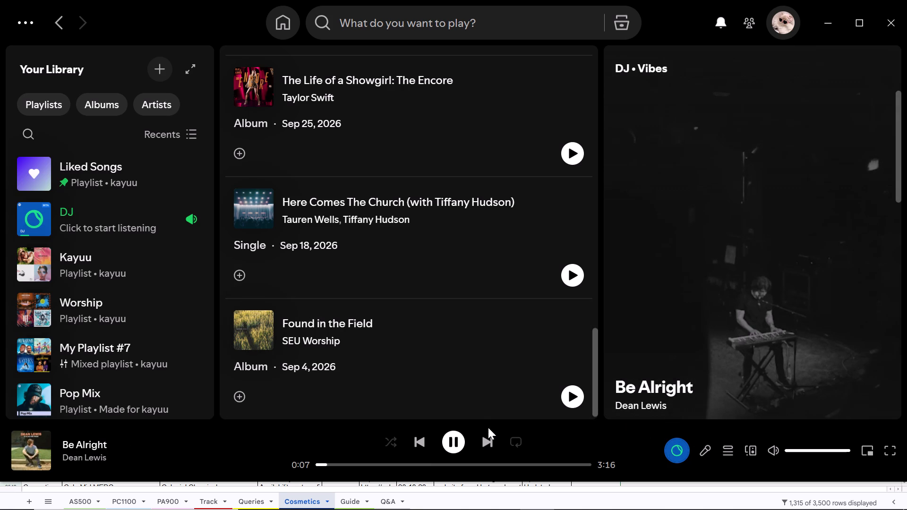
Skip forward four times in the DJ session and return to the Cosmetics sheet.
{"action": "left_click", "coordinate": [486, 443]}
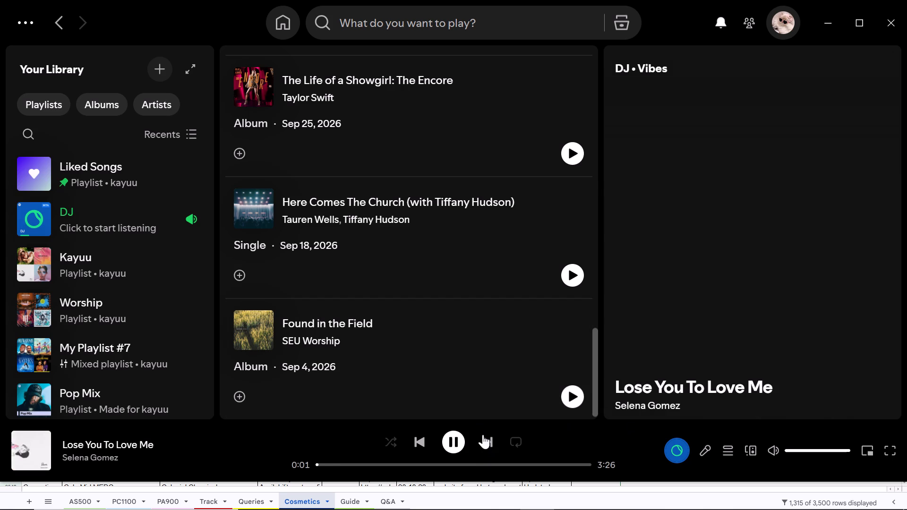
{"action": "left_click", "coordinate": [486, 441]}
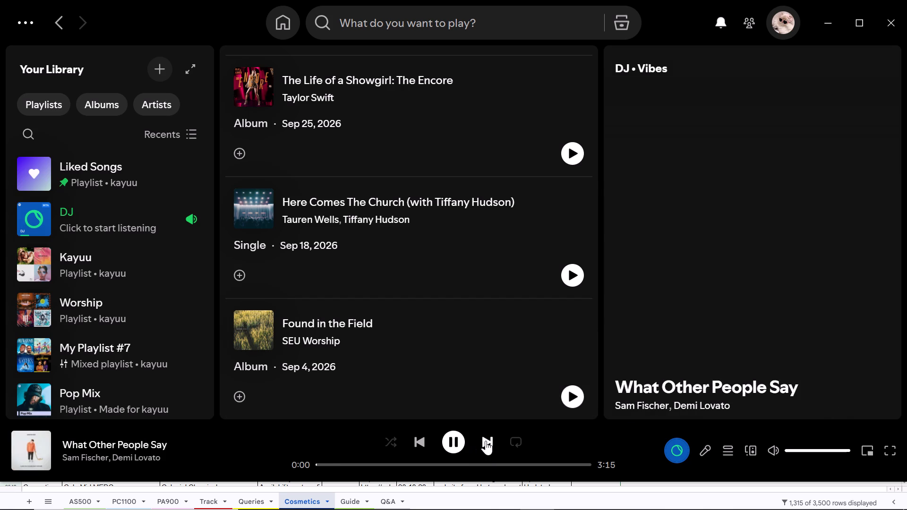
{"action": "left_click", "coordinate": [486, 441]}
{"action": "left_click", "coordinate": [486, 441]}
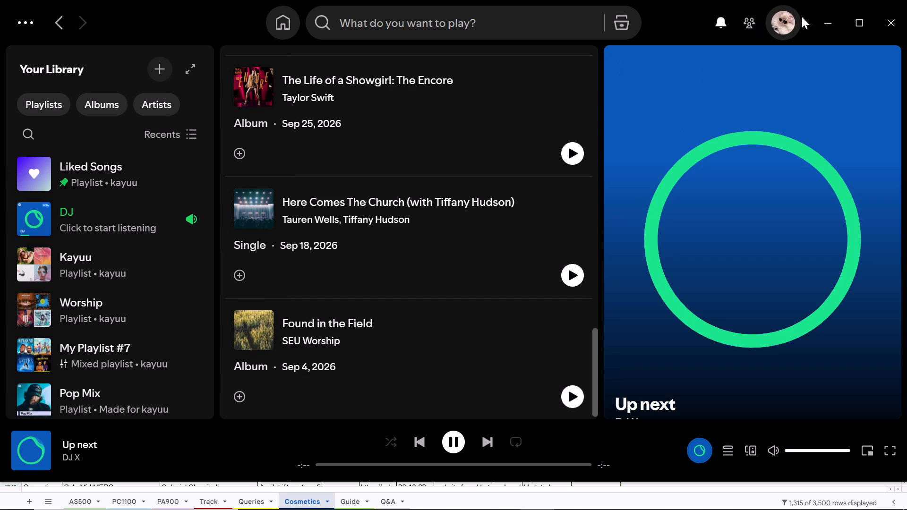
{"action": "left_click", "coordinate": [831, 25]}
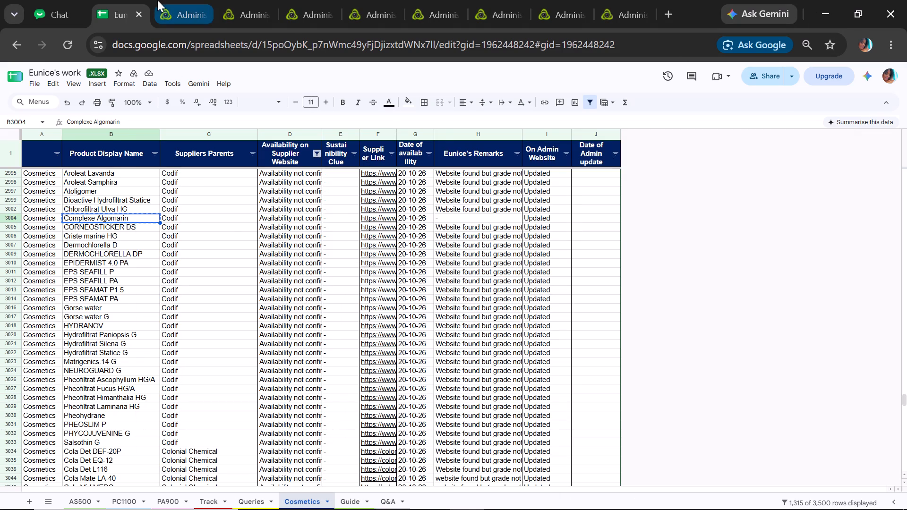
Switch to the SpecialChem admin site and search for the Trade/Grade Complexe Algomarin.
{"action": "left_click", "coordinate": [179, 4]}
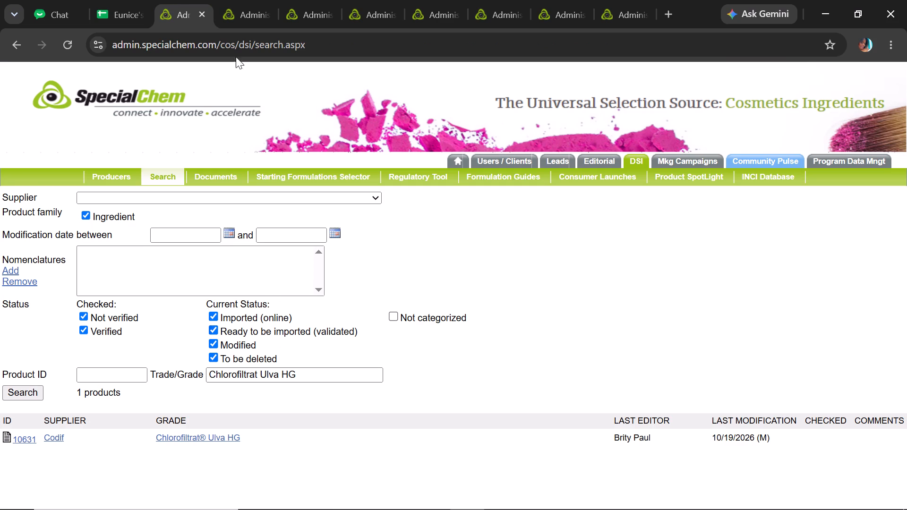
{"action": "left_click", "coordinate": [250, 2]}
{"action": "left_click", "coordinate": [180, 3]}
{"action": "left_click_drag", "start_coordinate": [314, 366], "coordinate": [316, 372]}
{"action": "left_click_drag", "start_coordinate": [316, 372], "coordinate": [9, 340]}
{"action": "key", "text": "ctrl+v"}
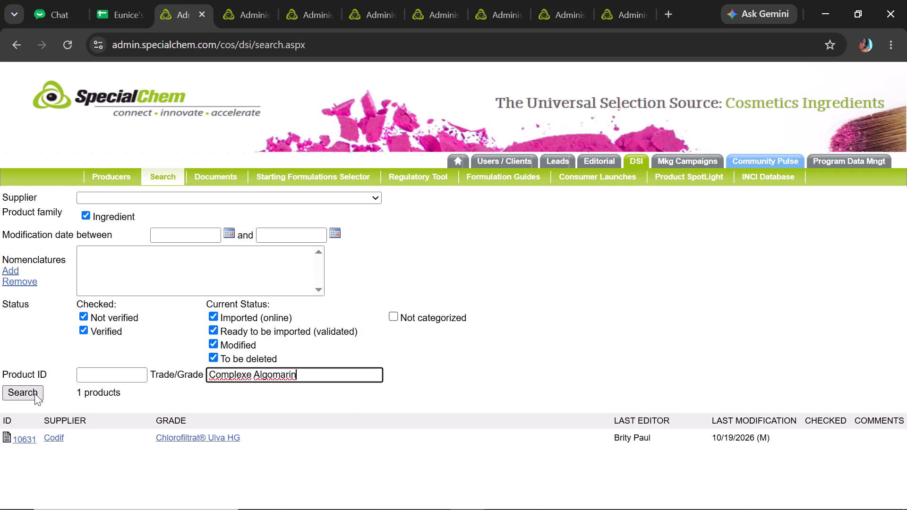
{"action": "left_click", "coordinate": [34, 393]}
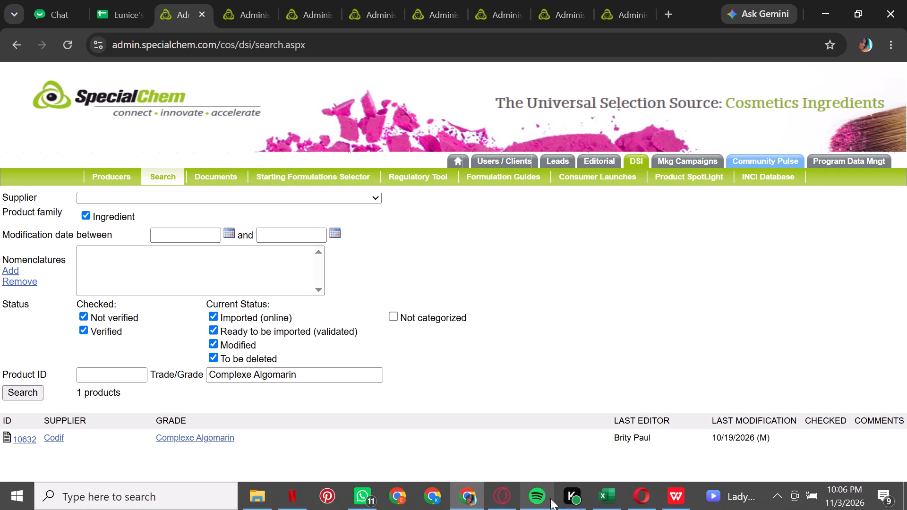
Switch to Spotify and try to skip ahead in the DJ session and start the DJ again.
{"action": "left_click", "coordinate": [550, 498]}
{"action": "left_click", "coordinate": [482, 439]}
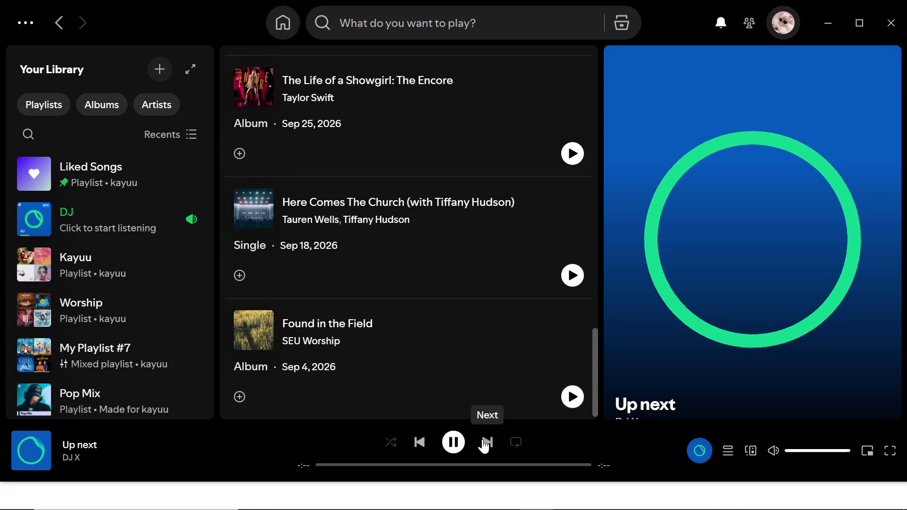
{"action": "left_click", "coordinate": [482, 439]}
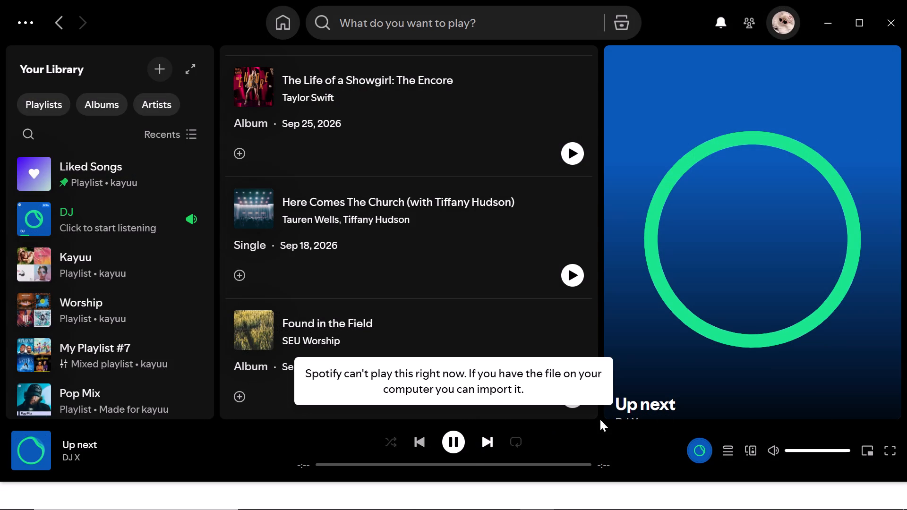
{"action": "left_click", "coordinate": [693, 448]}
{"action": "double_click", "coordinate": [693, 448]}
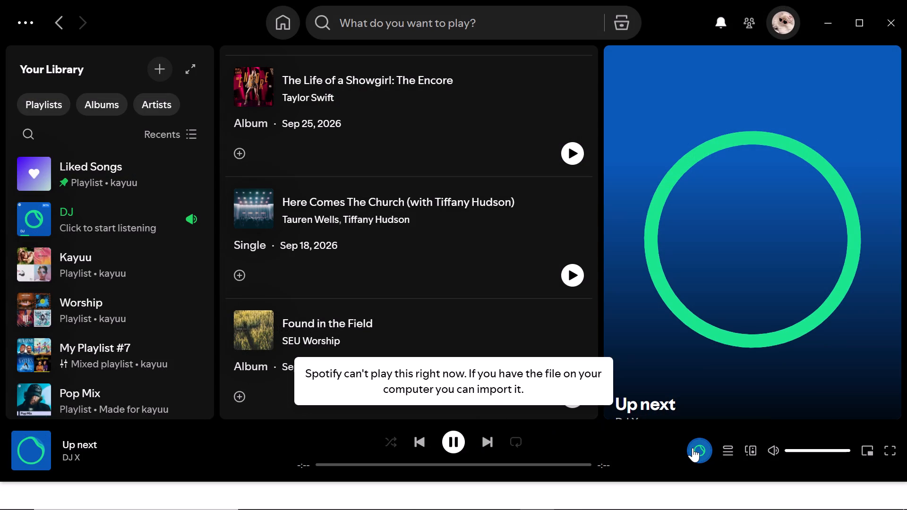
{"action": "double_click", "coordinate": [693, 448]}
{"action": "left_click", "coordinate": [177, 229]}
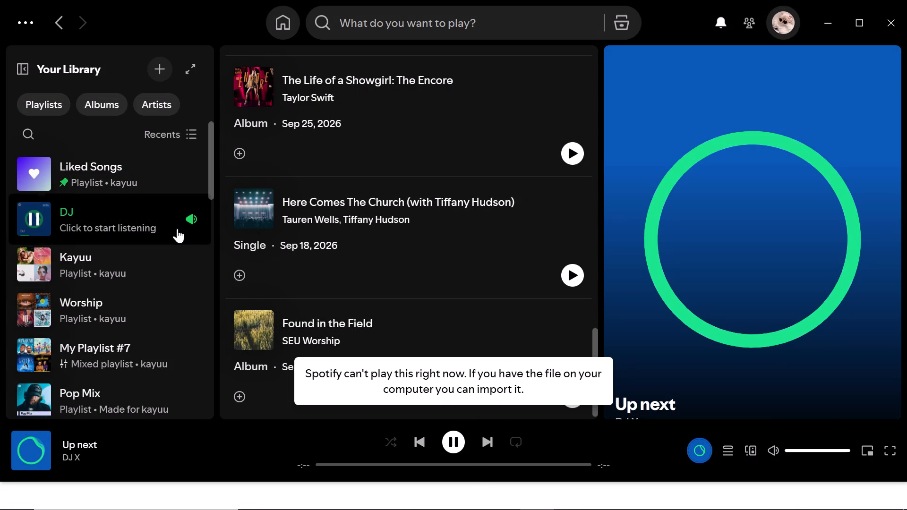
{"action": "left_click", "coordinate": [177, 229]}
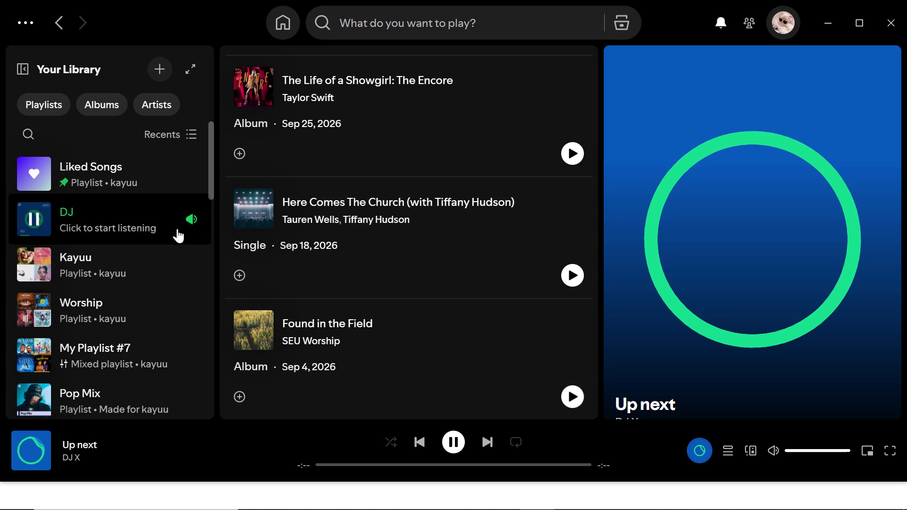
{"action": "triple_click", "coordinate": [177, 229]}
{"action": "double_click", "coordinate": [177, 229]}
Browse the Spotify home feed for something to play and open the Ebuka Songs Radio playlist.
{"action": "left_click", "coordinate": [286, 21]}
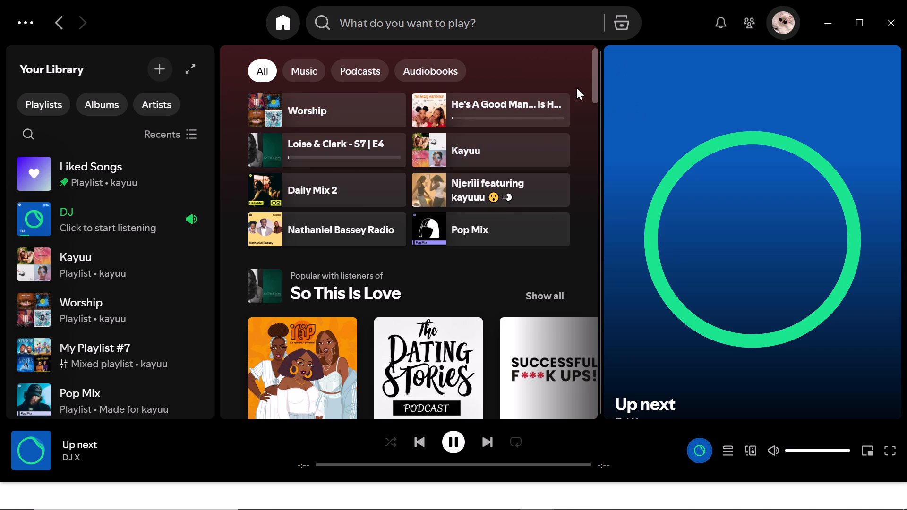
{"action": "left_click_drag", "start_coordinate": [590, 85], "coordinate": [598, 100]}
{"action": "left_click_drag", "start_coordinate": [598, 100], "coordinate": [596, 93]}
{"action": "left_click_drag", "start_coordinate": [596, 93], "coordinate": [590, 192]}
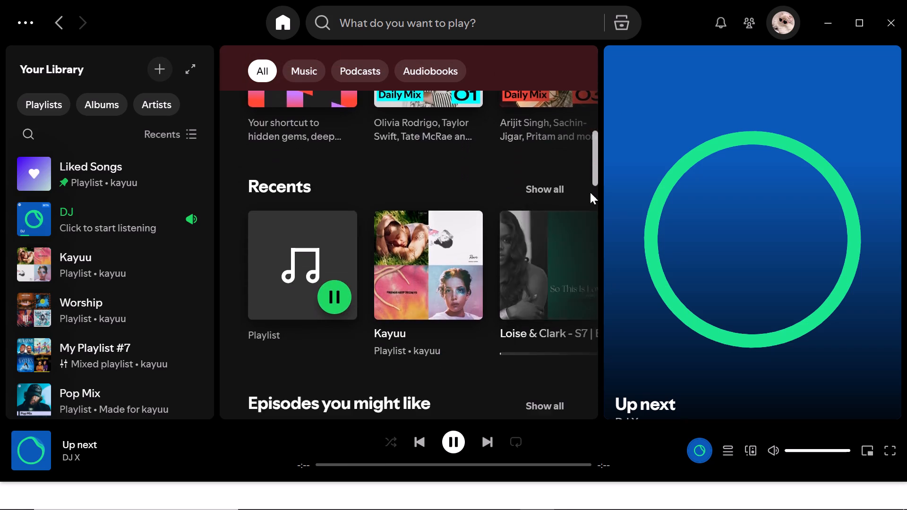
{"action": "left_click_drag", "start_coordinate": [590, 192], "coordinate": [560, 298]}
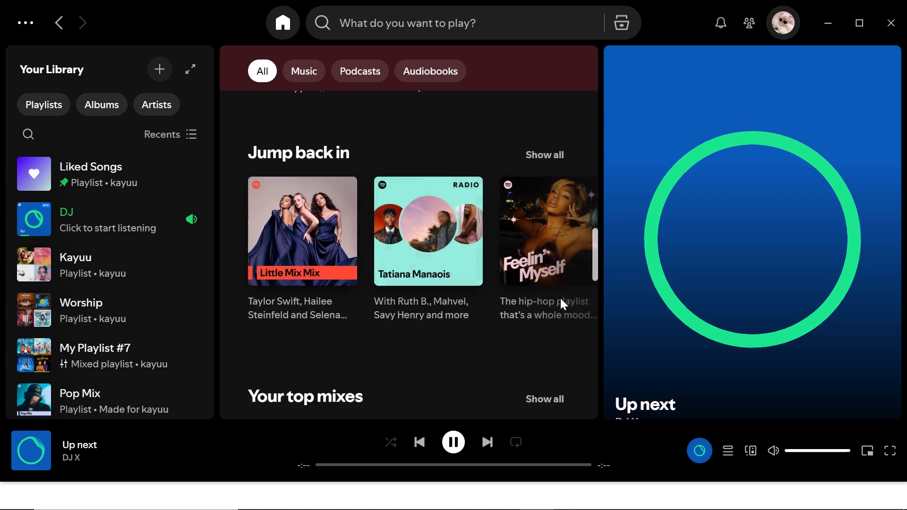
{"action": "left_click_drag", "start_coordinate": [560, 298], "coordinate": [579, 379]}
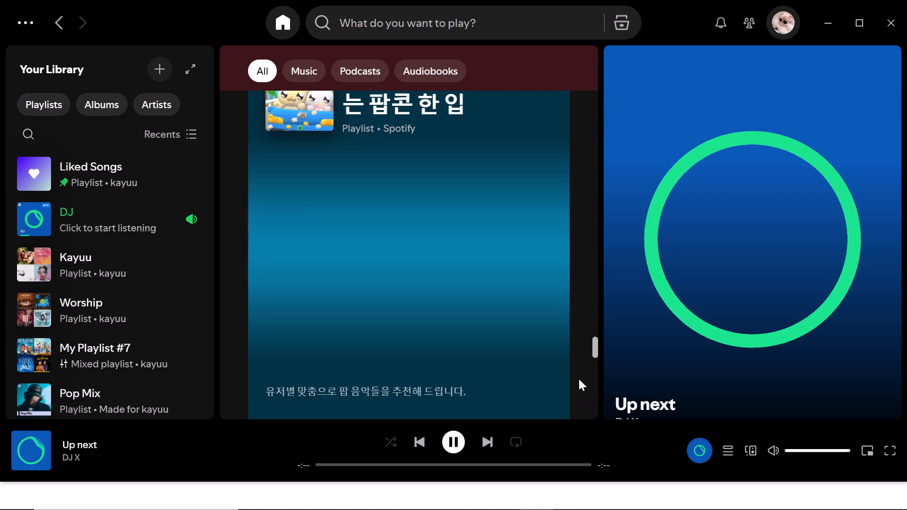
{"action": "left_click_drag", "start_coordinate": [579, 379], "coordinate": [607, 252]}
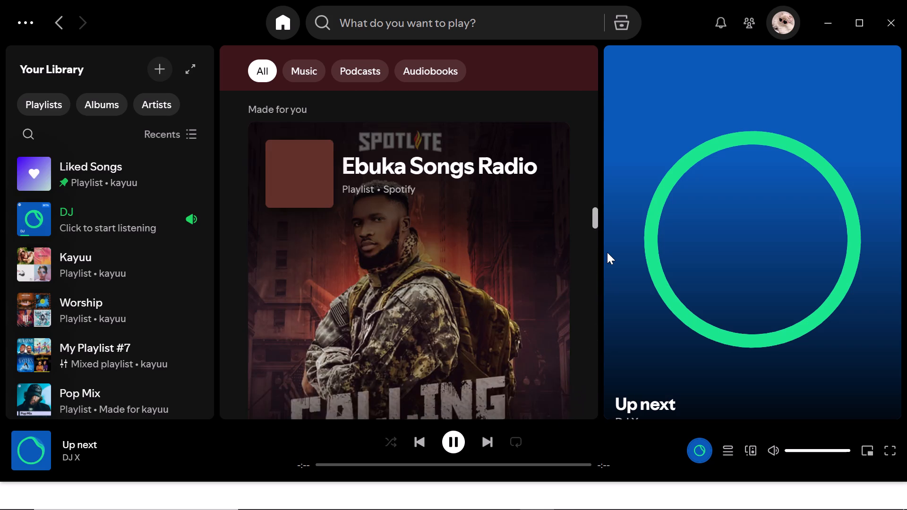
{"action": "left_click_drag", "start_coordinate": [607, 252], "coordinate": [610, 248]}
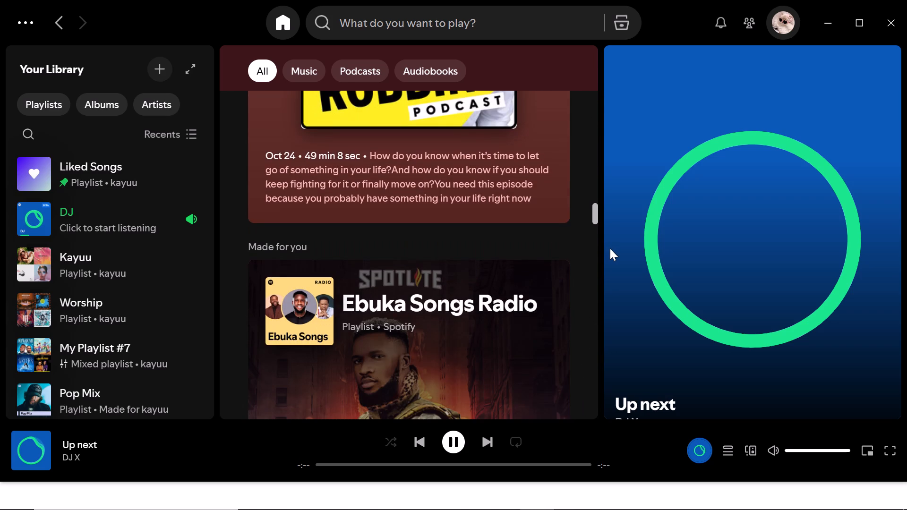
{"action": "left_click_drag", "start_coordinate": [610, 248], "coordinate": [610, 259]}
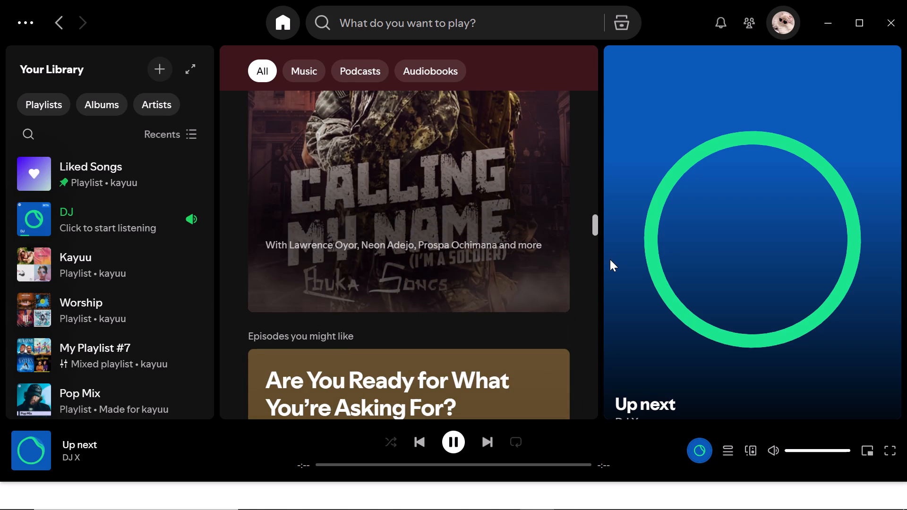
{"action": "left_click_drag", "start_coordinate": [610, 259], "coordinate": [610, 245]}
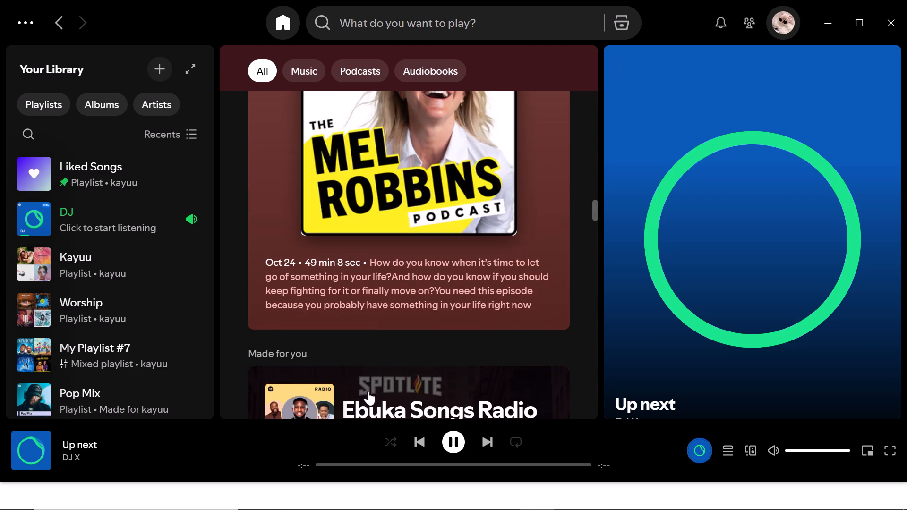
{"action": "left_click", "coordinate": [368, 391]}
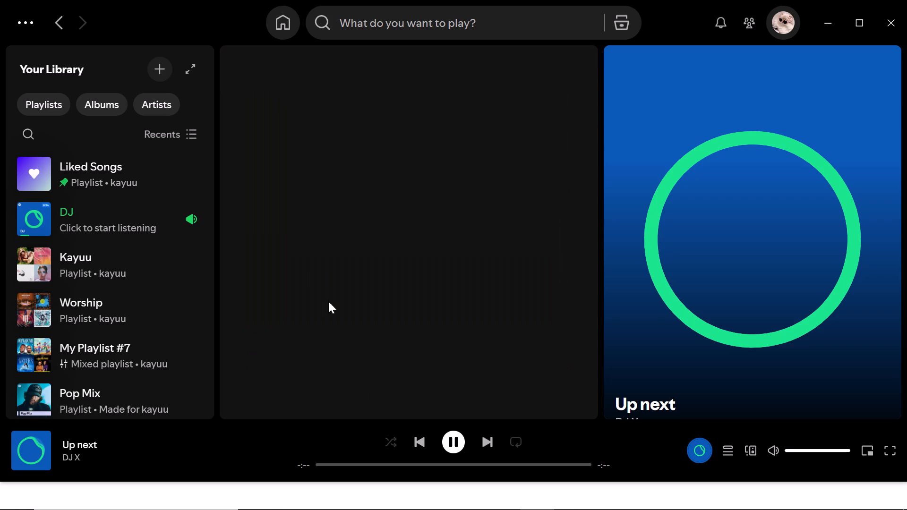
Play My Playlist #7 from the expanded Spotify library, skip forward two songs, and return to the admin site.
{"action": "left_click", "coordinate": [190, 68]}
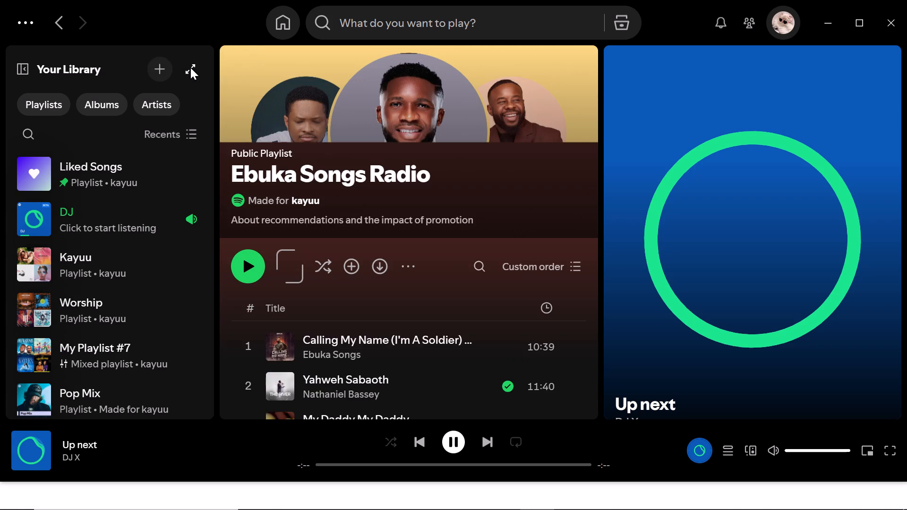
{"action": "left_click", "coordinate": [190, 68]}
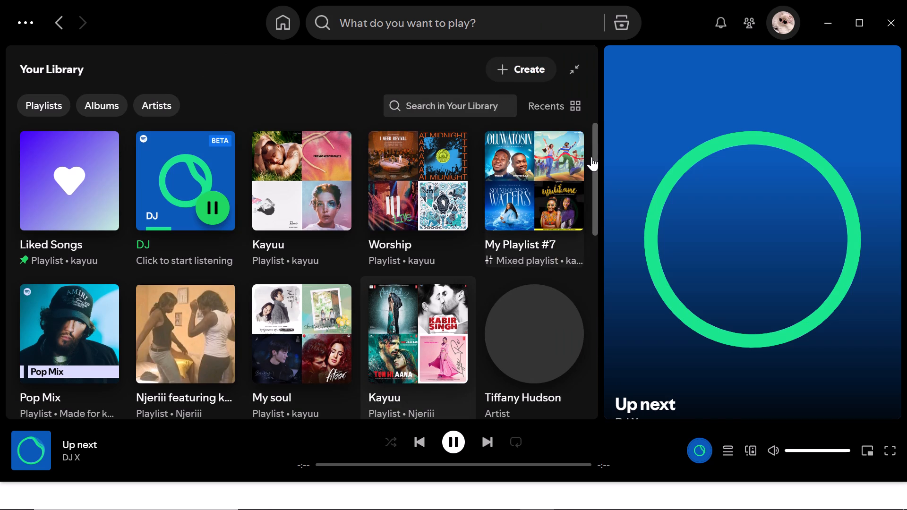
{"action": "left_click_drag", "start_coordinate": [591, 157], "coordinate": [593, 177]}
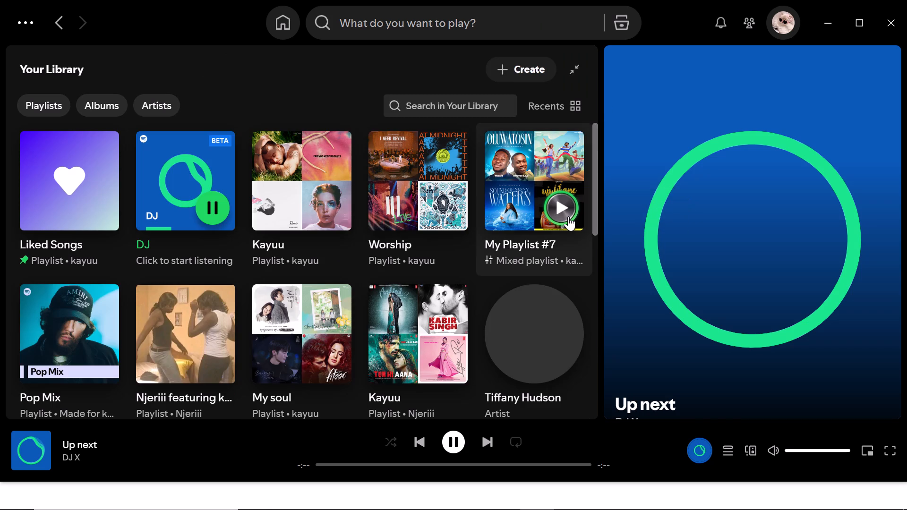
{"action": "left_click", "coordinate": [568, 216]}
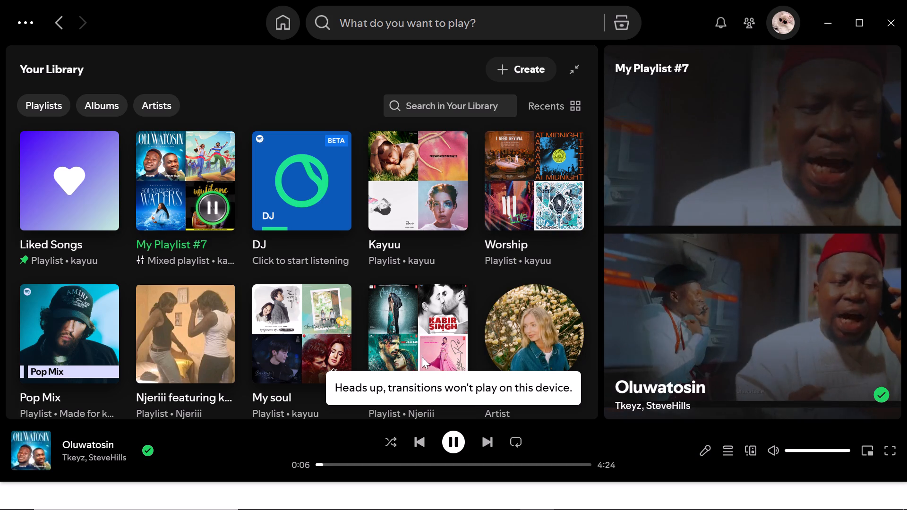
{"action": "left_click", "coordinate": [482, 444]}
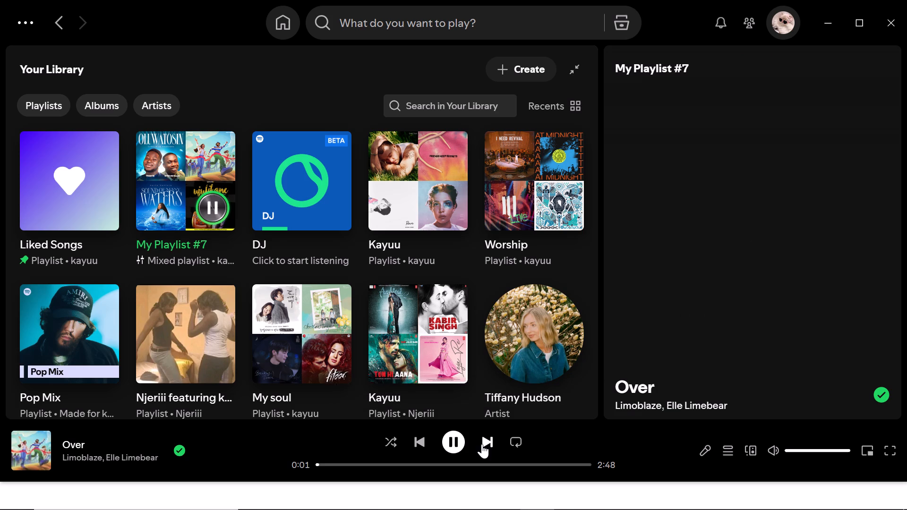
{"action": "left_click", "coordinate": [482, 444]}
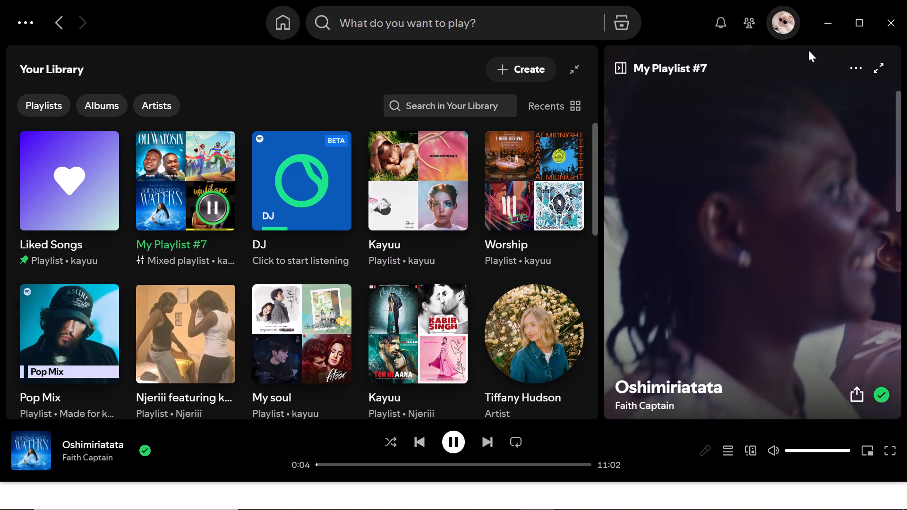
{"action": "left_click", "coordinate": [815, 40]}
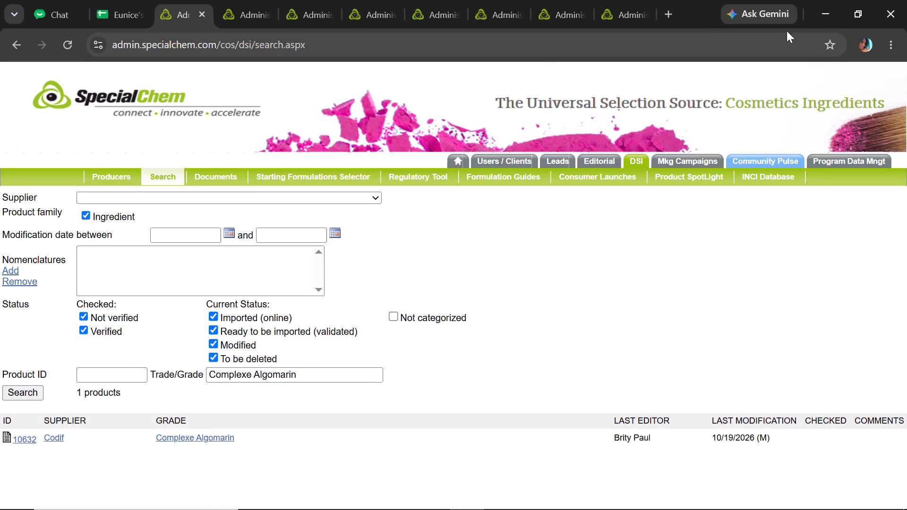
Open the Complexe Algomarin datasheet for editing from the product search results.
{"action": "left_click", "coordinate": [181, 437]}
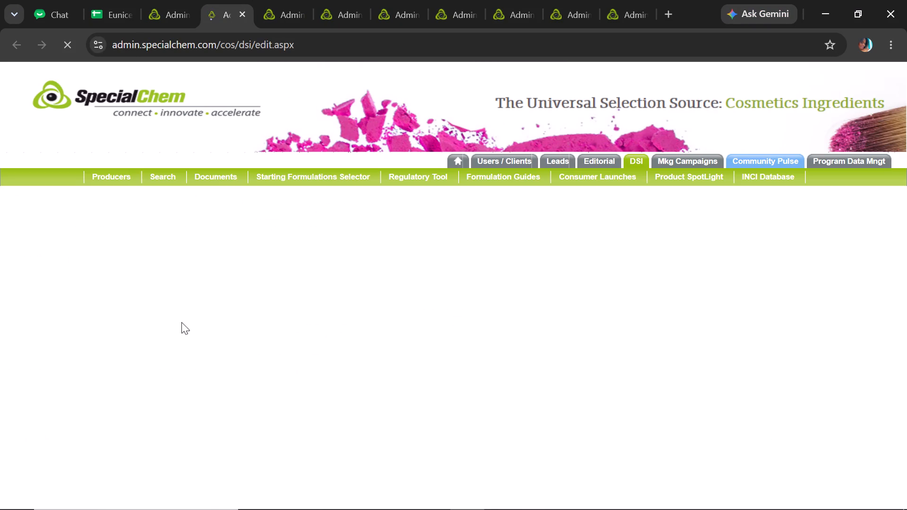
{"action": "left_click_drag", "start_coordinate": [906, 161], "coordinate": [901, 187]}
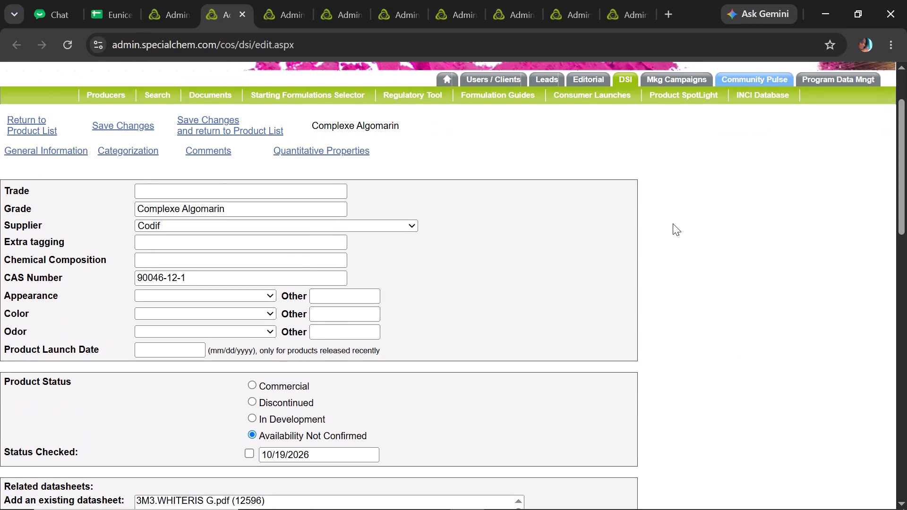
Mark the Complexe Algomarin status as checked with the date 11/03/2026 and save the changes.
{"action": "left_click", "coordinate": [246, 454]}
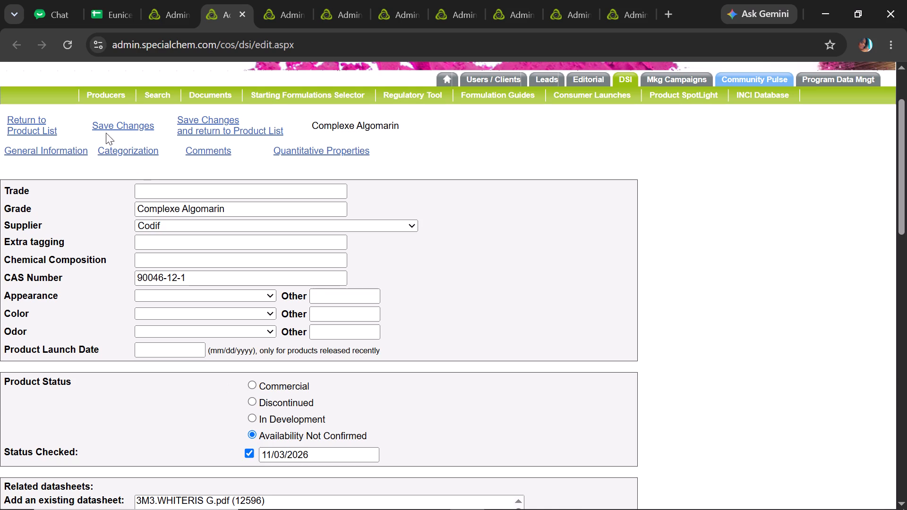
{"action": "left_click", "coordinate": [109, 123]}
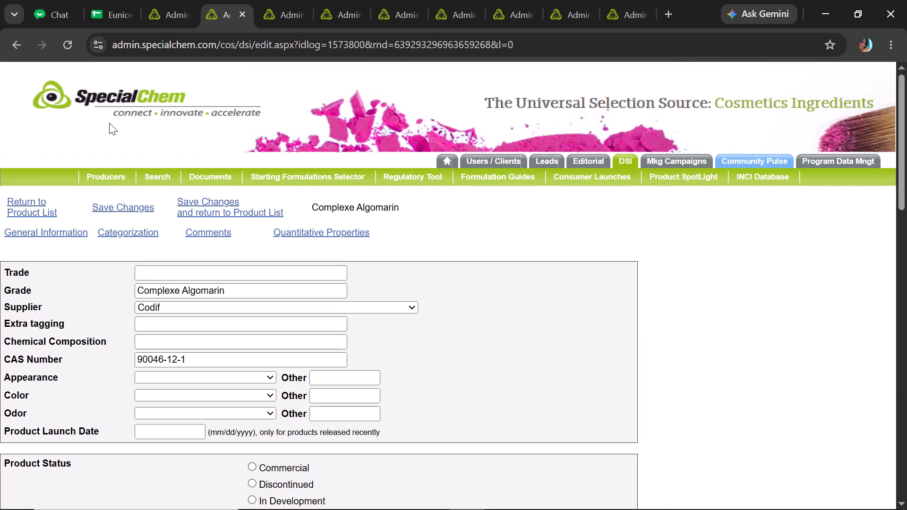
Check Complexe Algomarin's key comments, user comments and quantitative properties, and save the datasheet with return to the product list.
{"action": "left_click", "coordinate": [189, 229]}
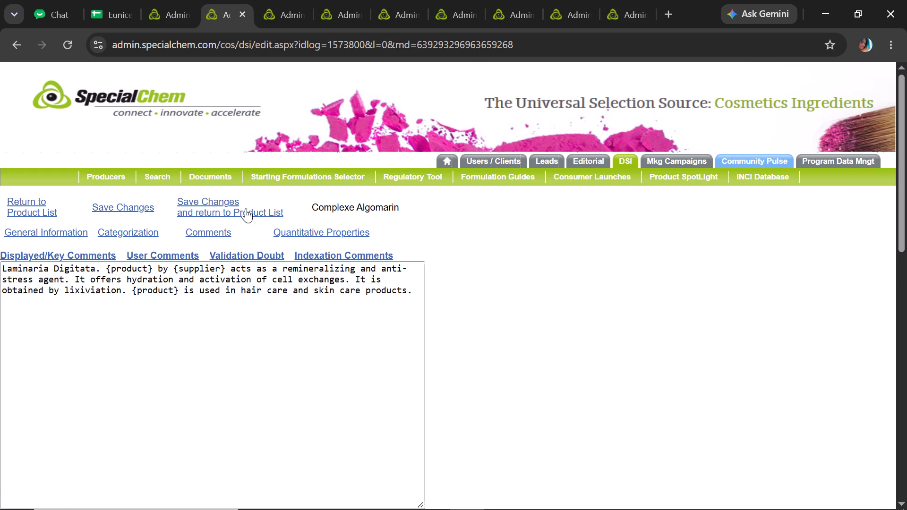
{"action": "left_click_drag", "start_coordinate": [906, 143], "coordinate": [900, 176]}
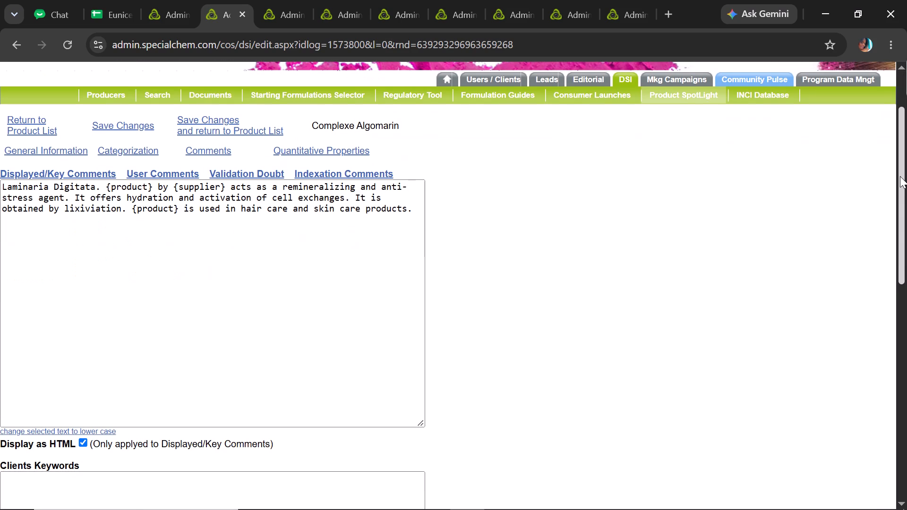
{"action": "left_click", "coordinate": [161, 173]}
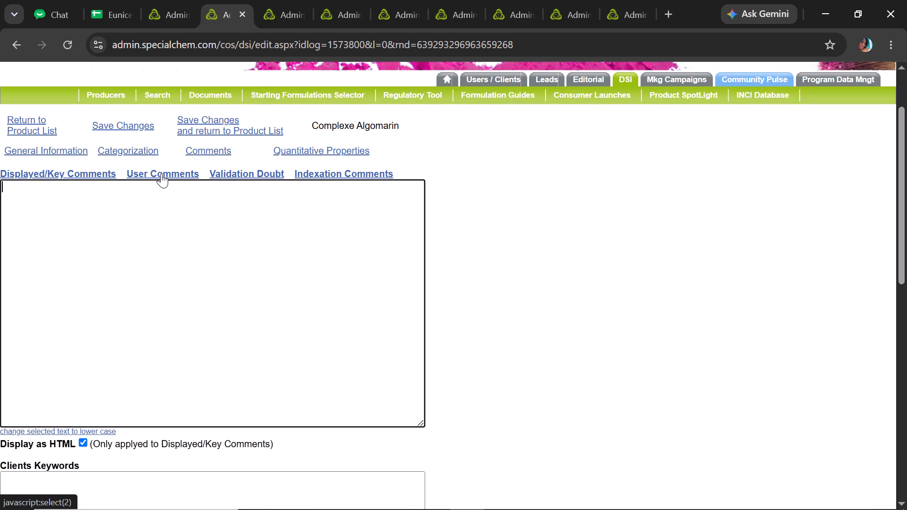
{"action": "left_click", "coordinate": [347, 146]}
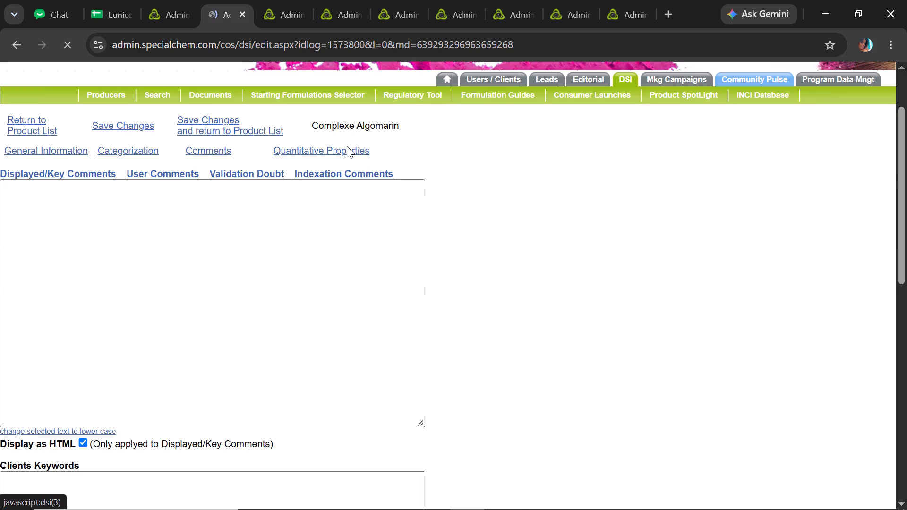
{"action": "left_click", "coordinate": [197, 190]}
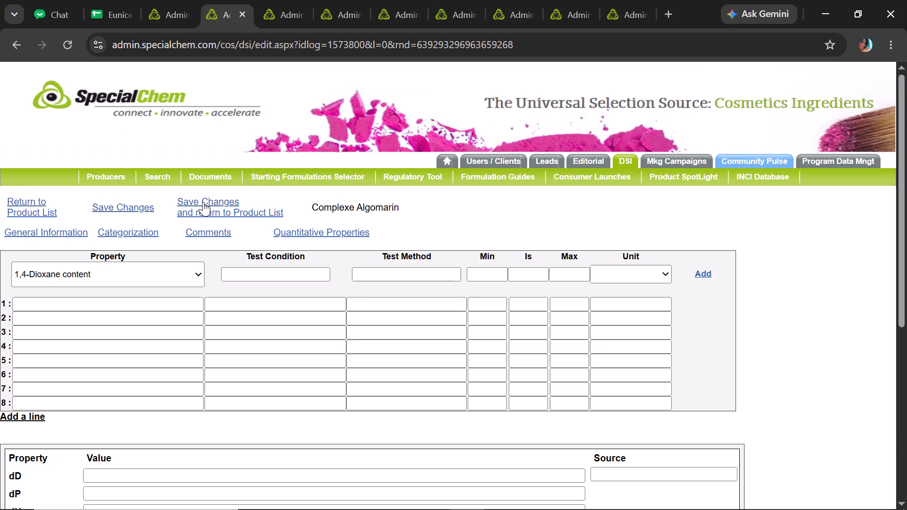
{"action": "left_click", "coordinate": [203, 202]}
Copy the grade CORNEOSTICKER DS from the Cosmetics sheet, search for it in the admin site and open its datasheet.
{"action": "left_click", "coordinate": [127, 0]}
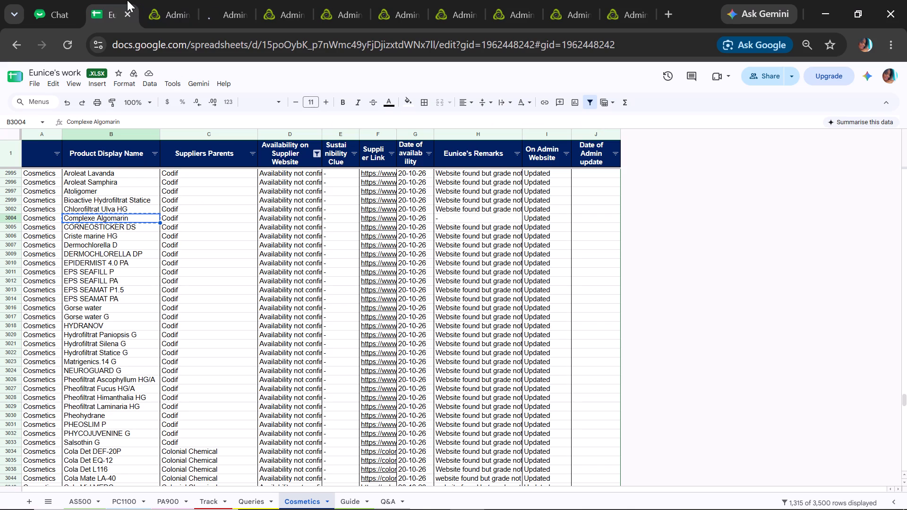
{"action": "left_click", "coordinate": [115, 229]}
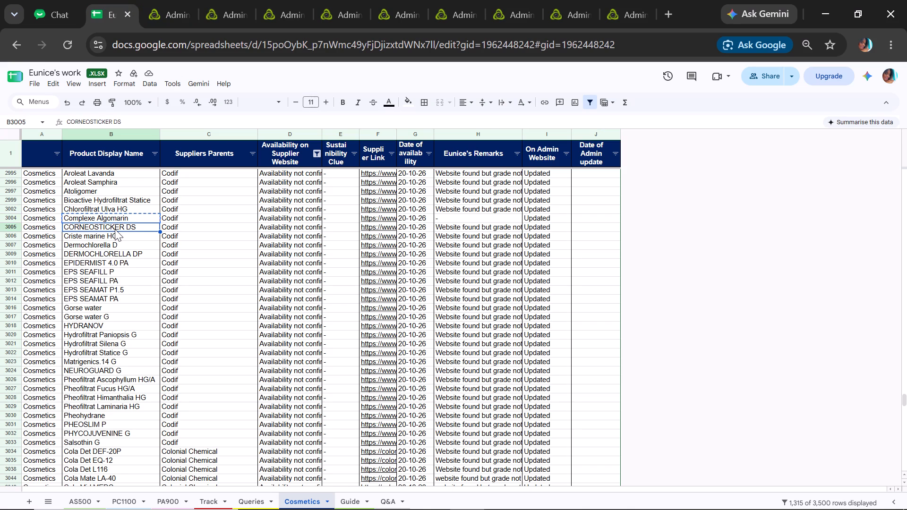
{"action": "key", "text": "ctrl+c"}
{"action": "left_click", "coordinate": [169, 0]}
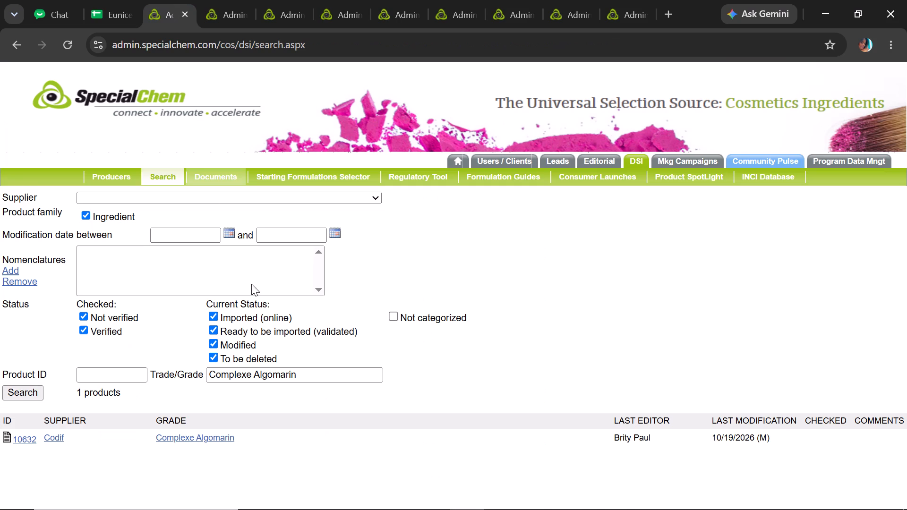
{"action": "left_click_drag", "start_coordinate": [299, 367], "coordinate": [100, 325]}
{"action": "key", "text": "ctrl+v"}
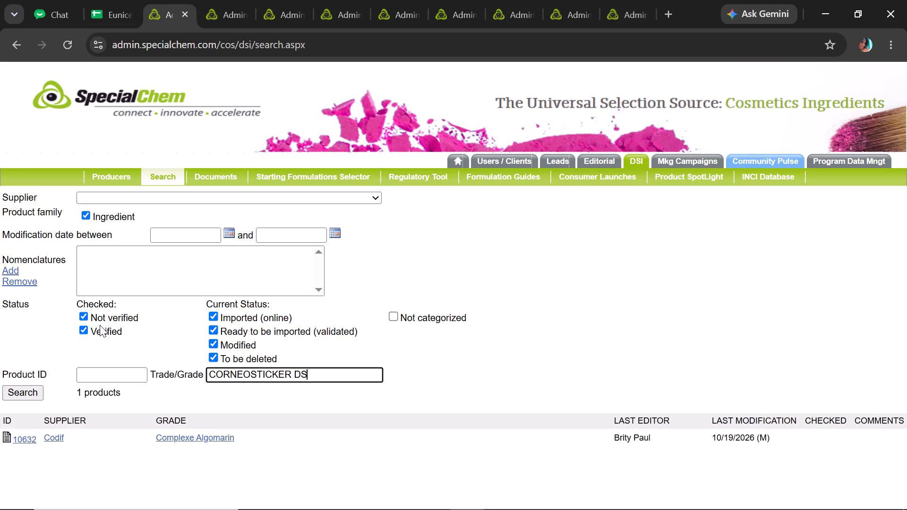
{"action": "left_click", "coordinate": [25, 391]}
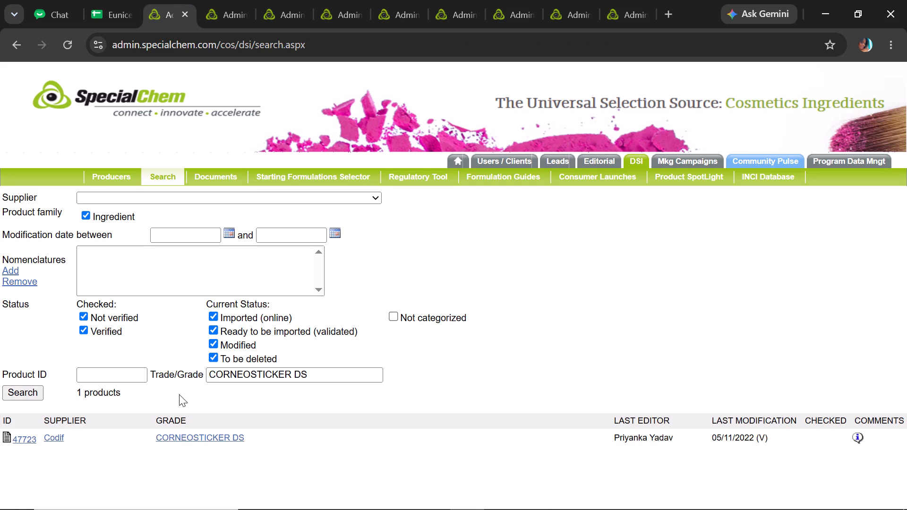
{"action": "left_click", "coordinate": [183, 441]}
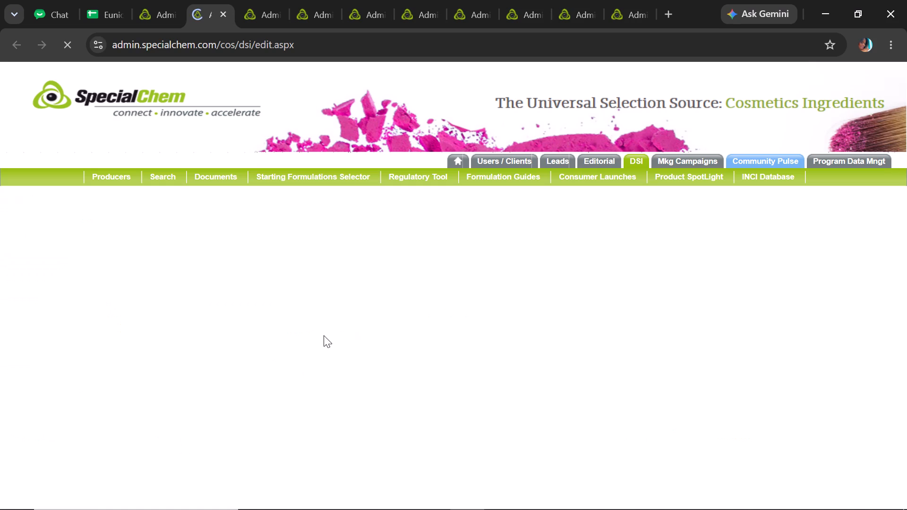
Set the CORNEOSTICKER DS product status to Availability Not Confirmed with status date 11/03/2026 and save the changes.
{"action": "left_click_drag", "start_coordinate": [904, 131], "coordinate": [904, 148]}
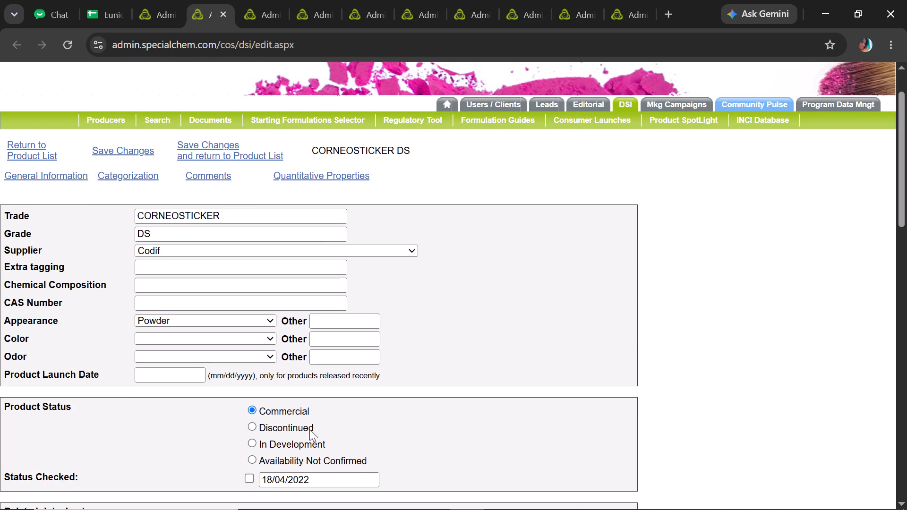
{"action": "left_click", "coordinate": [251, 458]}
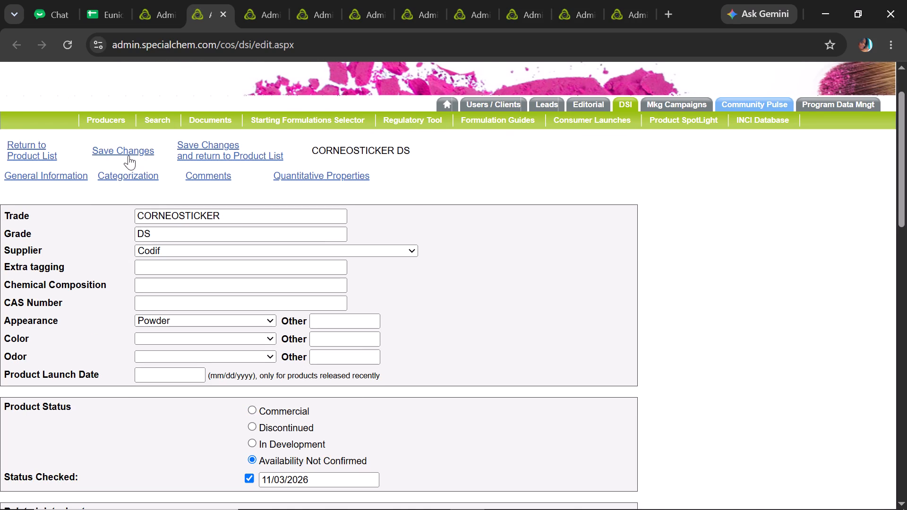
{"action": "left_click", "coordinate": [128, 155]}
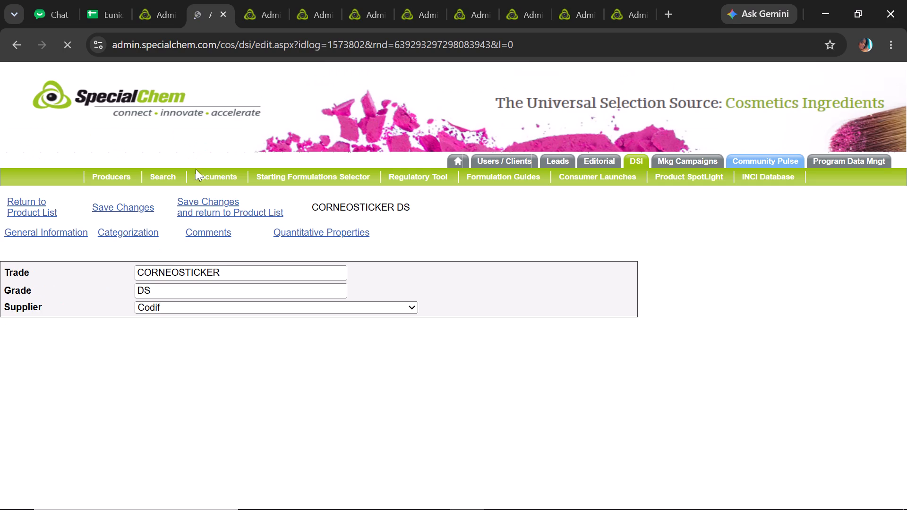
Replace "CORNEOSTICKER DS by Codif" in the displayed comments with "{product} by {supplier}" from the Guide sheet, and copy "{product}".
{"action": "left_click", "coordinate": [198, 223]}
{"action": "left_click", "coordinate": [201, 232]}
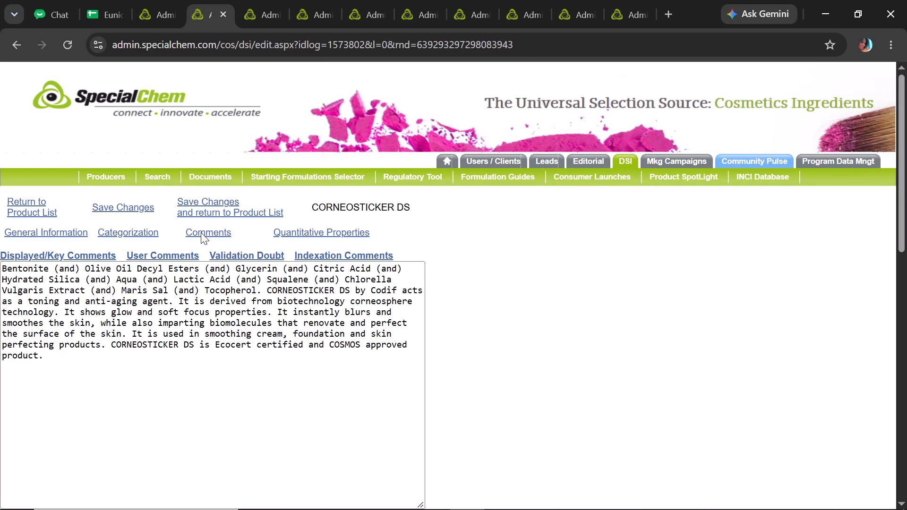
{"action": "left_click", "coordinate": [113, 0]}
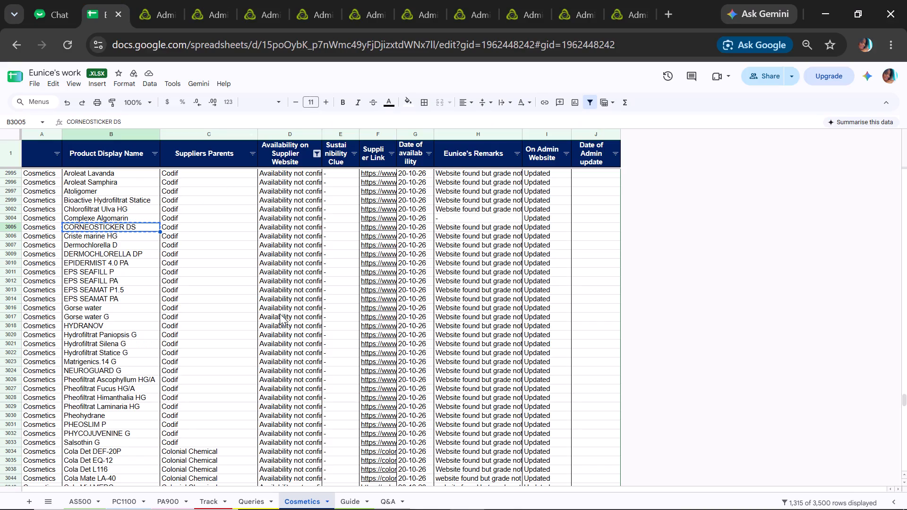
{"action": "left_click", "coordinate": [343, 495]}
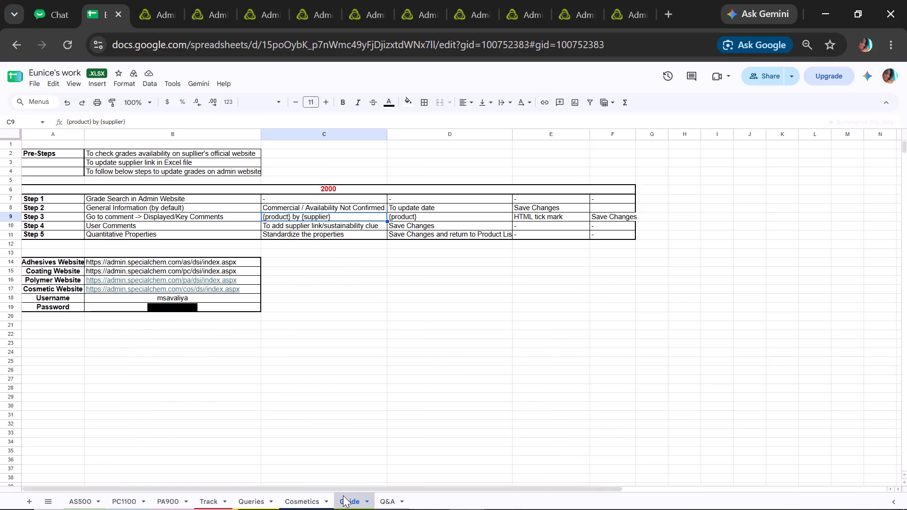
{"action": "key", "text": "ctrl+c"}
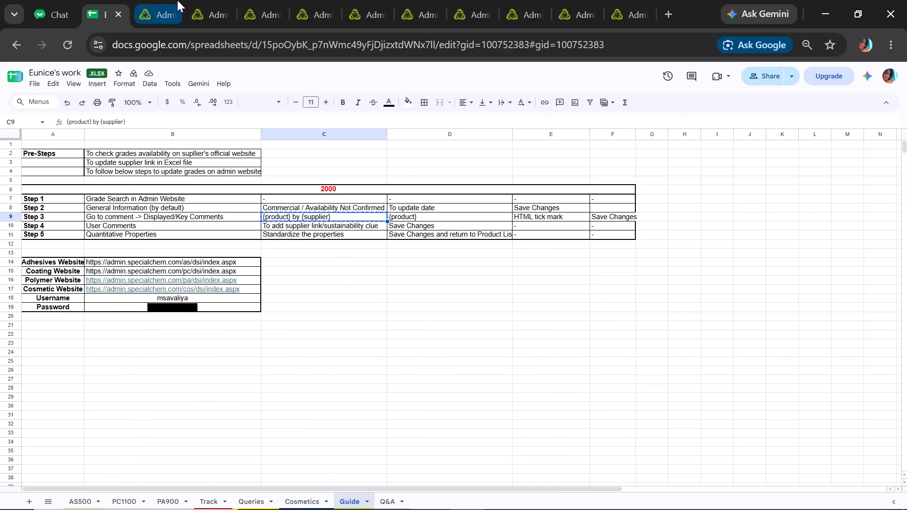
{"action": "left_click", "coordinate": [177, 0]}
{"action": "left_click", "coordinate": [200, 2]}
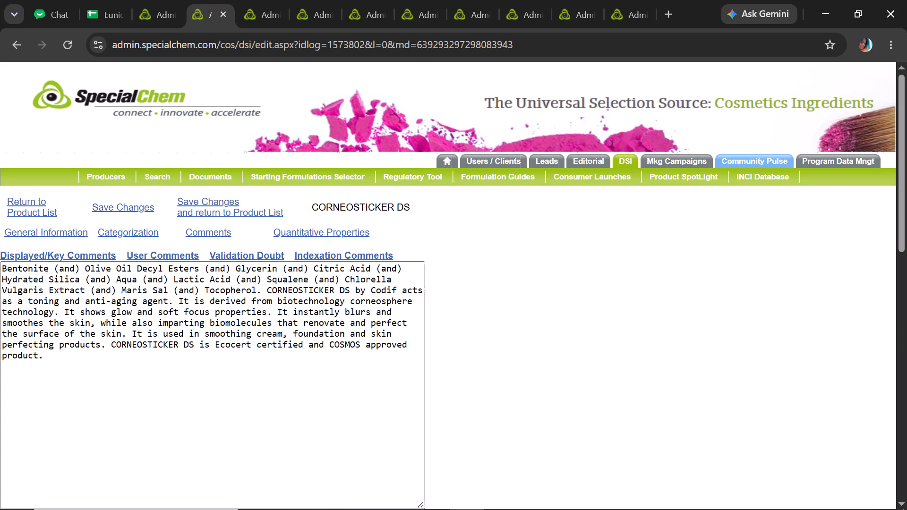
{"action": "left_click", "coordinate": [267, 291]}
{"action": "left_click", "coordinate": [267, 291]}
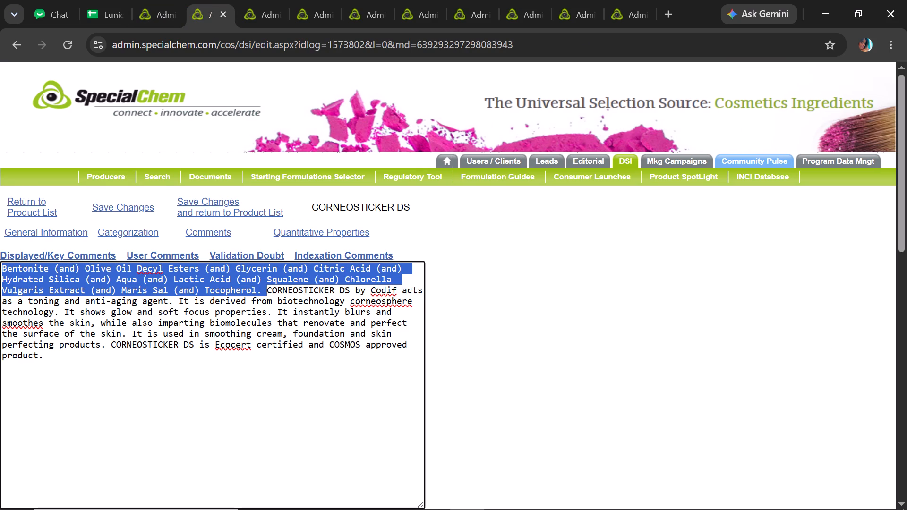
{"action": "left_click", "coordinate": [267, 291]}
{"action": "left_click_drag", "start_coordinate": [267, 291], "coordinate": [399, 286]}
{"action": "key", "text": "ctrl+v"}
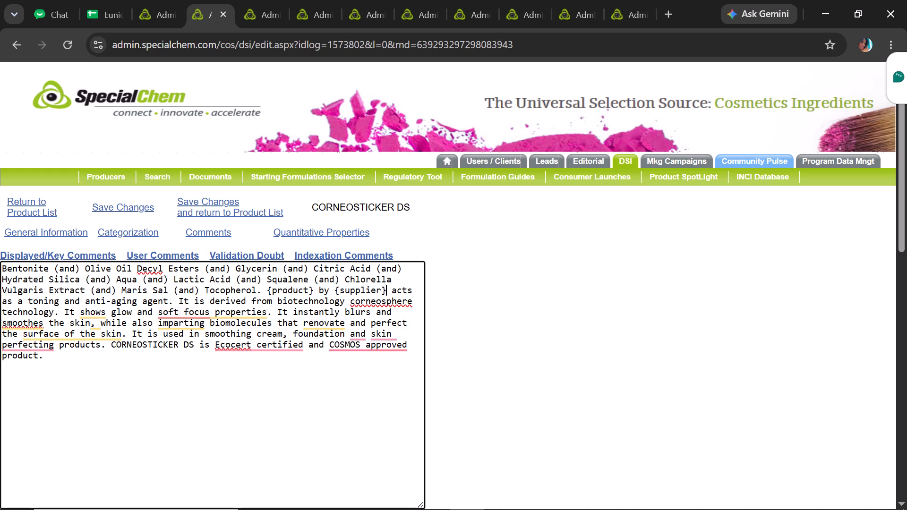
{"action": "left_click_drag", "start_coordinate": [311, 289], "coordinate": [265, 289]}
{"action": "key", "text": "ctrl+c"}
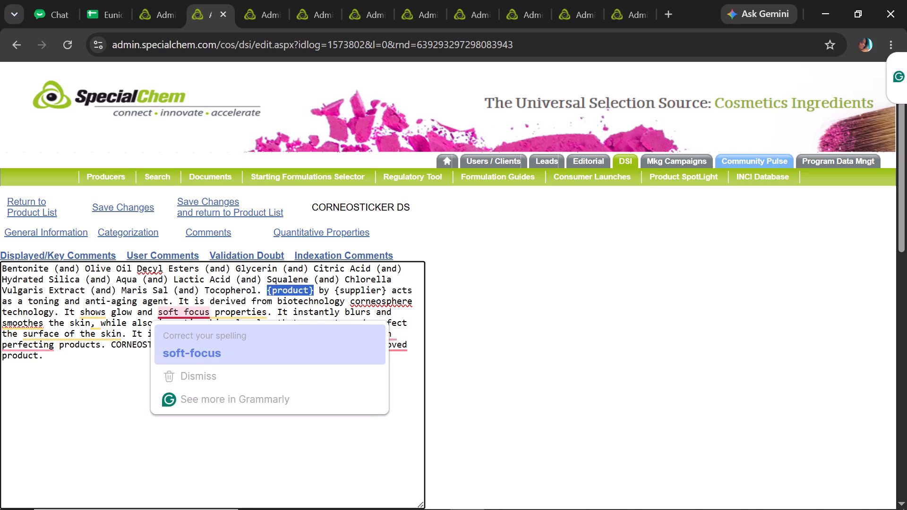
Correct the comment's wording to "soft-focus", "an Ecocert-certified", "COSMOS-approved" and "skin-perfecting", and add a comma after "foundation".
{"action": "left_click", "coordinate": [204, 350]}
{"action": "type", "text": "soft-focus"}
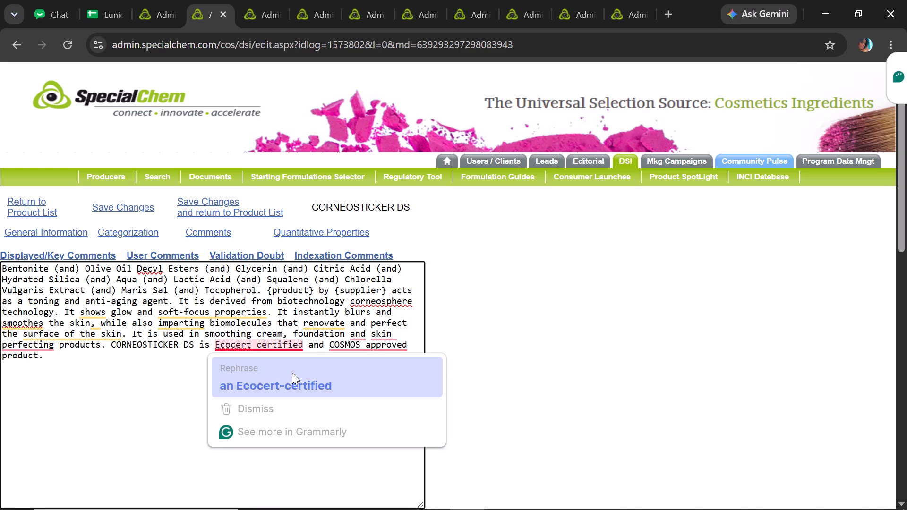
{"action": "left_click", "coordinate": [292, 373]}
{"action": "type", "text": "an Ecoc"}
{"action": "type", "text": "ert-certified"}
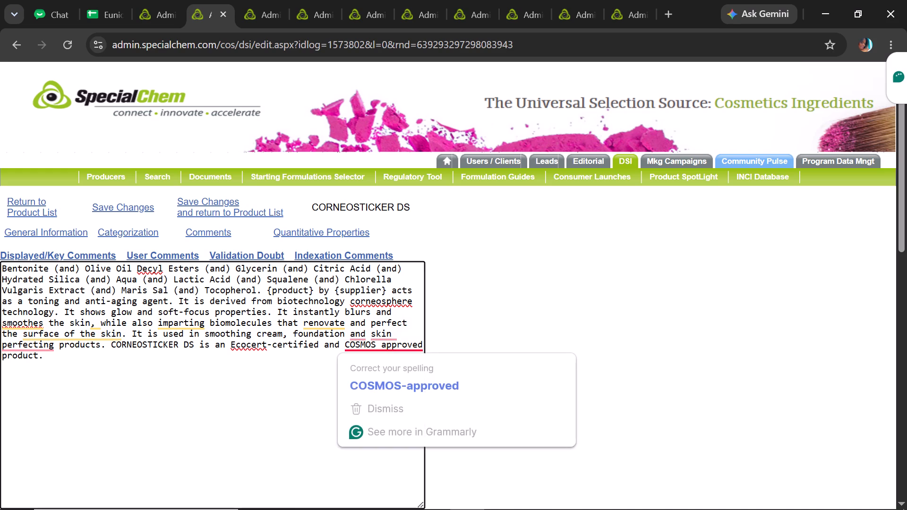
{"action": "left_click", "coordinate": [380, 376]}
{"action": "type", "text": "COSMOS-app"}
{"action": "type", "text": "roved"}
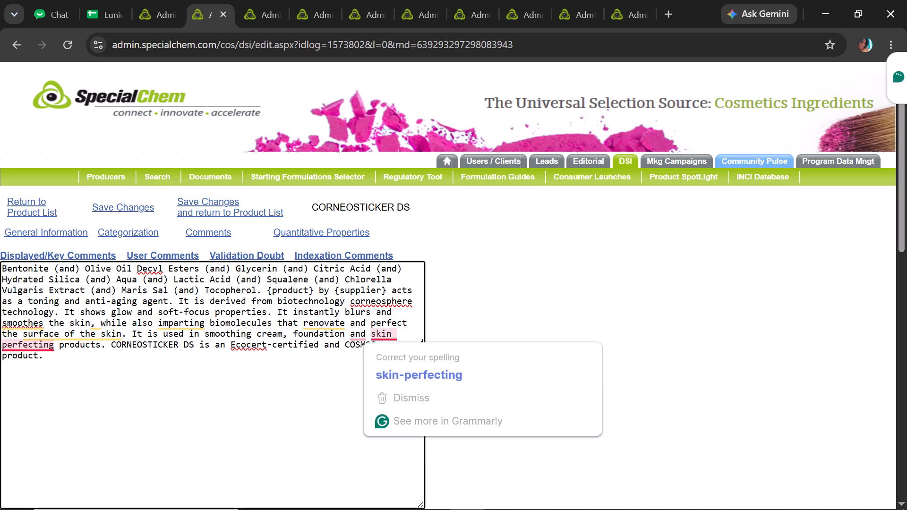
{"action": "left_click", "coordinate": [418, 363]}
{"action": "type", "text": "skin-perfect"}
{"action": "type", "text": "ing"}
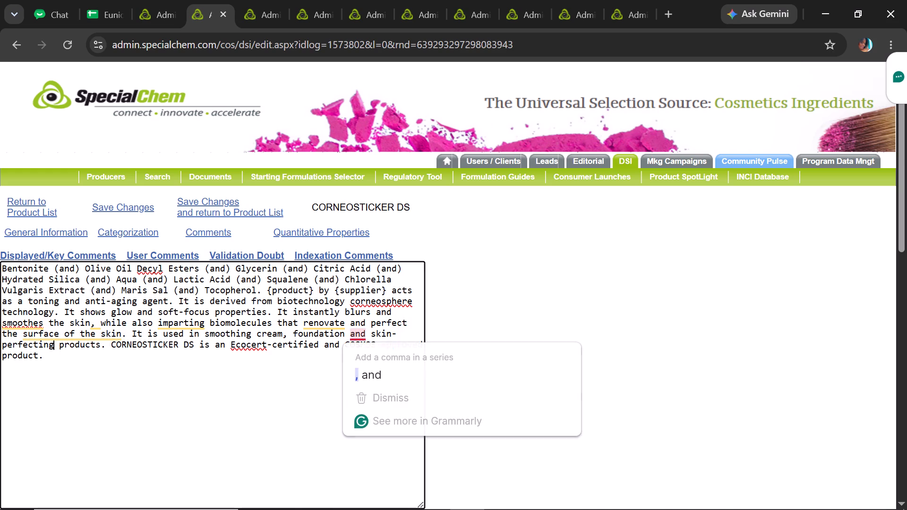
{"action": "left_click", "coordinate": [394, 361]}
{"action": "left_click", "coordinate": [381, 362]}
{"action": "key", "text": "comma"}
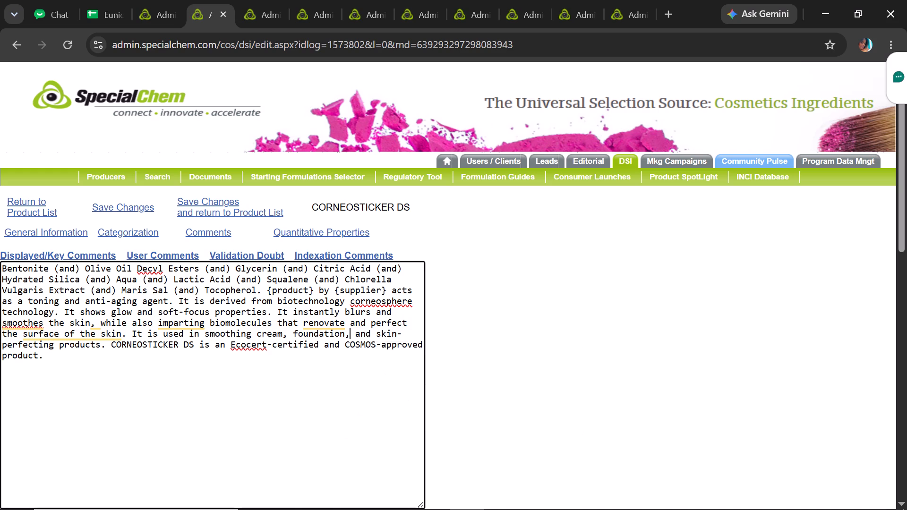
Replace the remaining "CORNEOSTICKER DS" in the comment with "{product}", enable Display as HTML and save the changes.
{"action": "left_click_drag", "start_coordinate": [111, 347], "coordinate": [193, 344]}
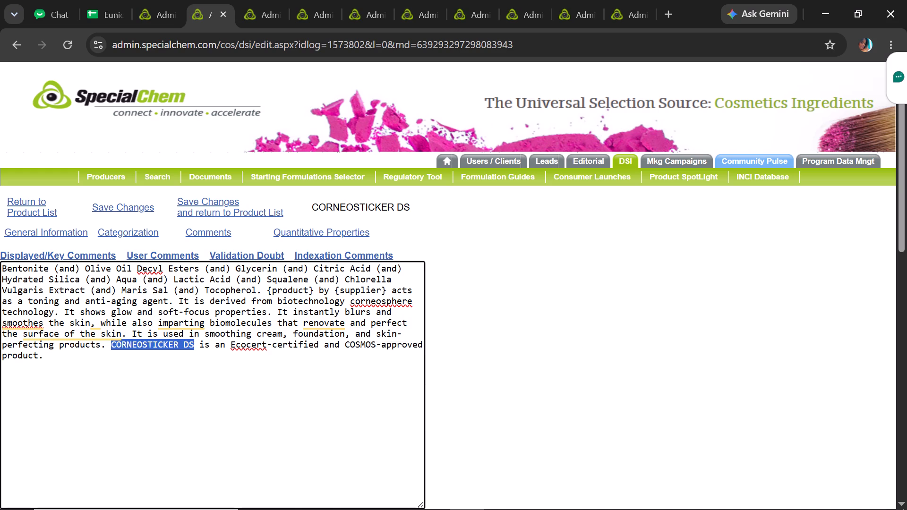
{"action": "key", "text": "ctrl+v"}
{"action": "left_click_drag", "start_coordinate": [906, 169], "coordinate": [906, 197]}
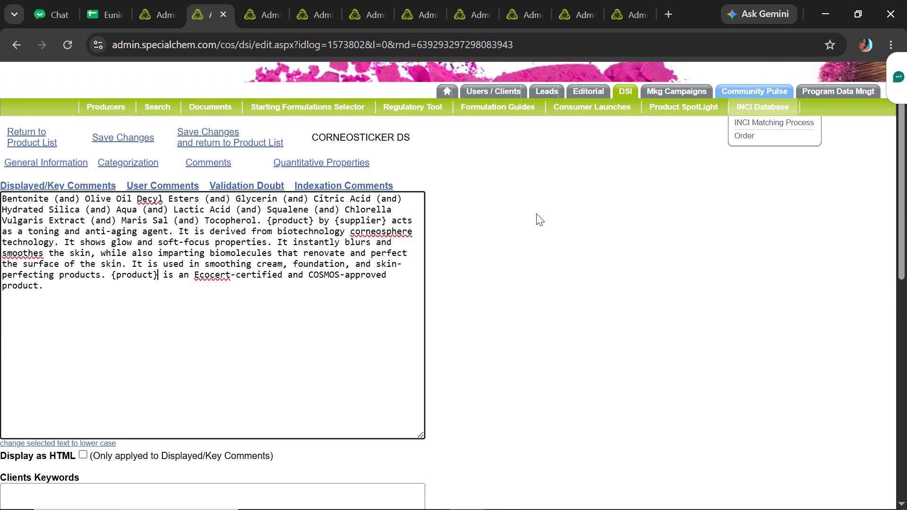
{"action": "left_click", "coordinate": [86, 458]}
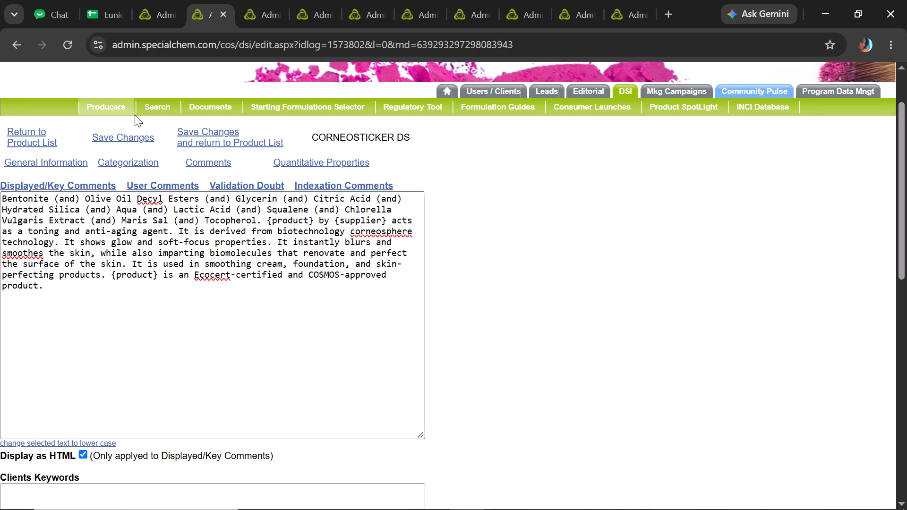
{"action": "left_click", "coordinate": [139, 134]}
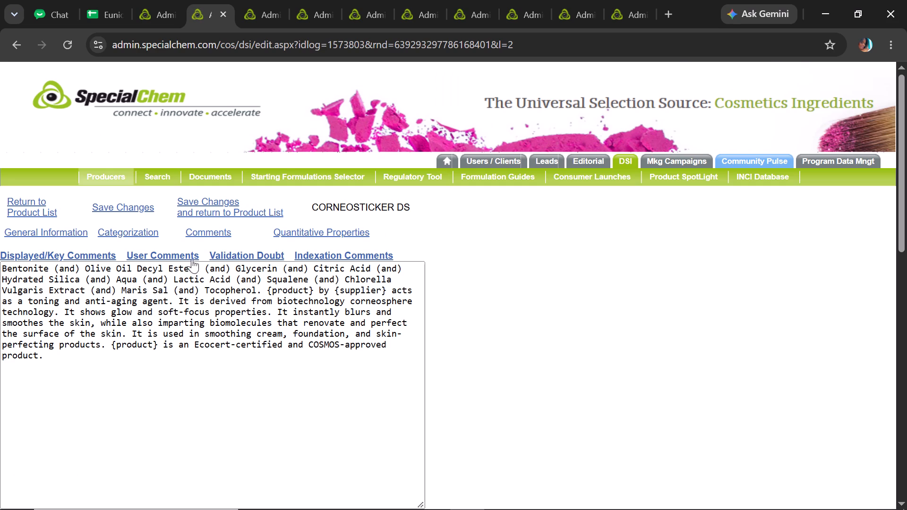
Open the quantitative properties of CORNEOSTICKER DS, then save the changes and return to the product list.
{"action": "left_click", "coordinate": [309, 233]}
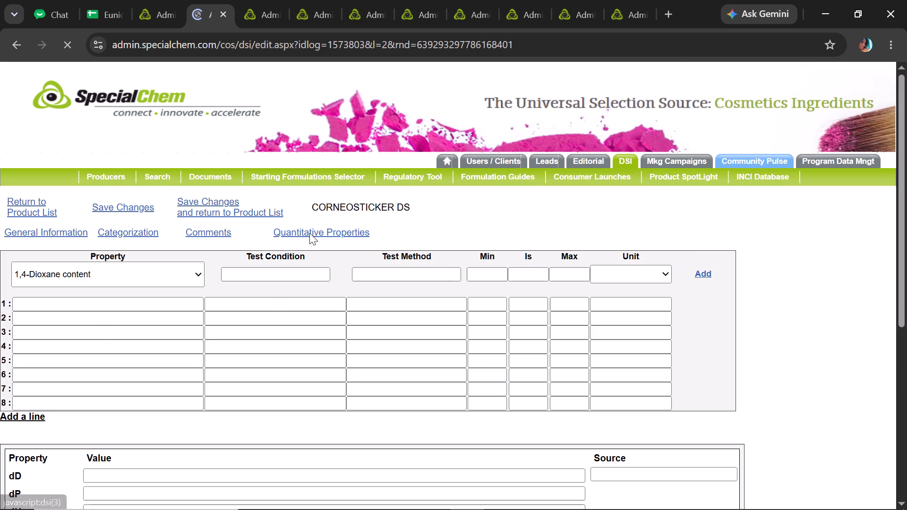
{"action": "left_click", "coordinate": [210, 212]}
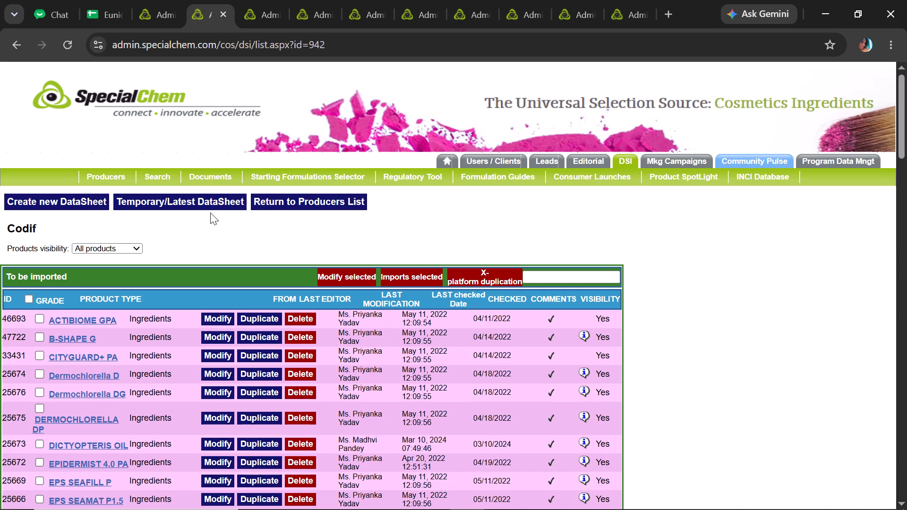
Copy the grade name Criste marine HG from the Cosmetics sheet, search for it in the admin site and open its datasheet.
{"action": "left_click", "coordinate": [145, 4]}
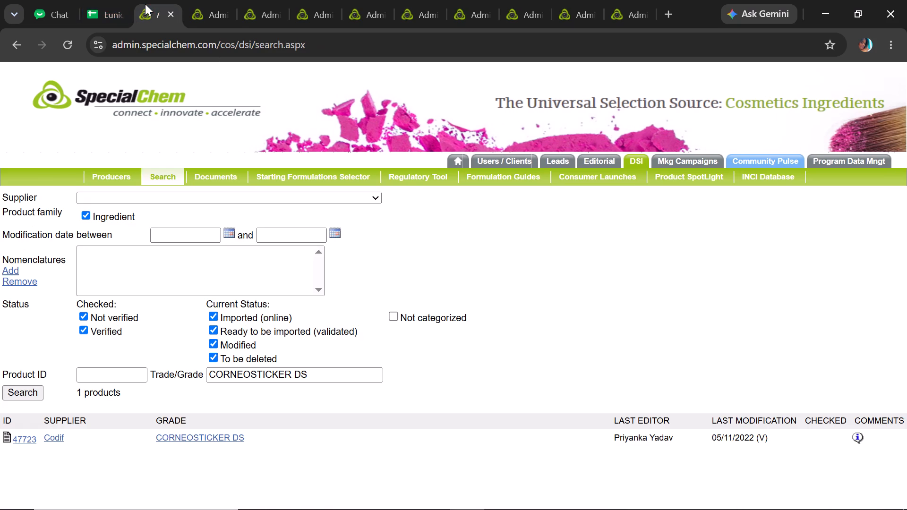
{"action": "left_click", "coordinate": [94, 0]}
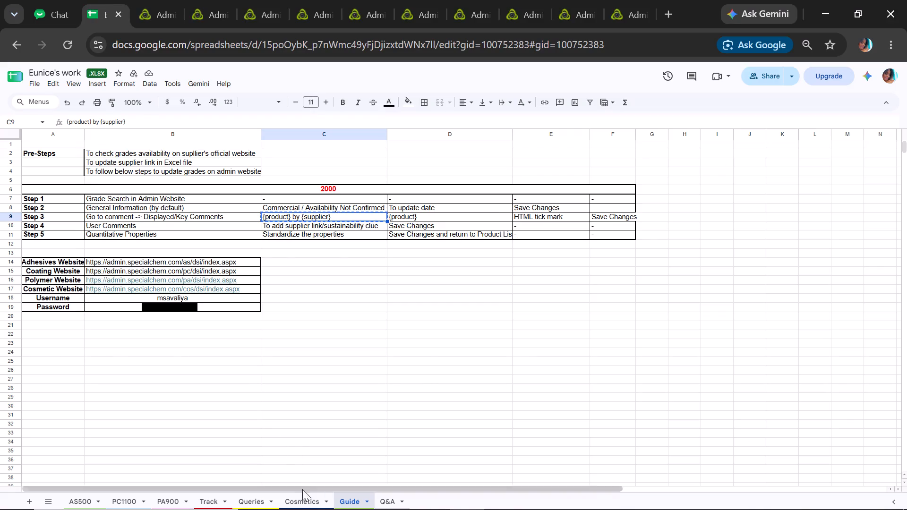
{"action": "left_click", "coordinate": [302, 493]}
{"action": "left_click", "coordinate": [100, 233]}
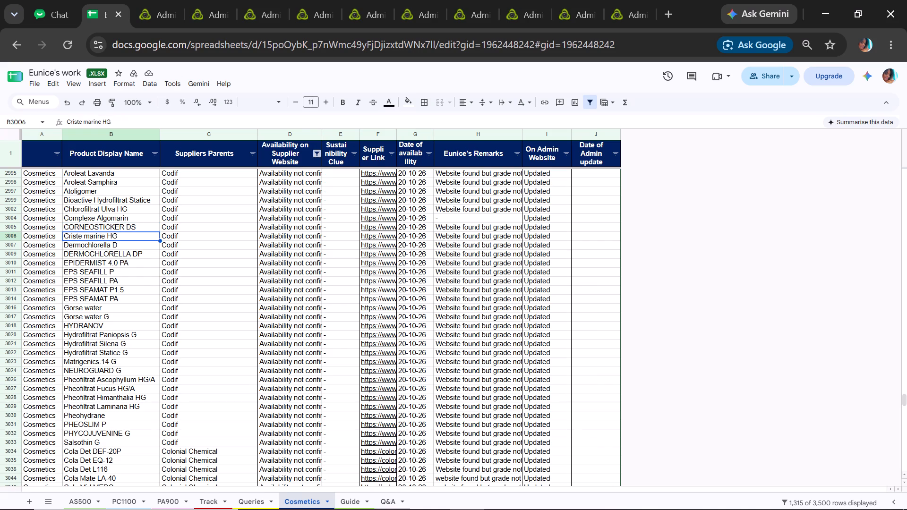
{"action": "key", "text": "ctrl+c"}
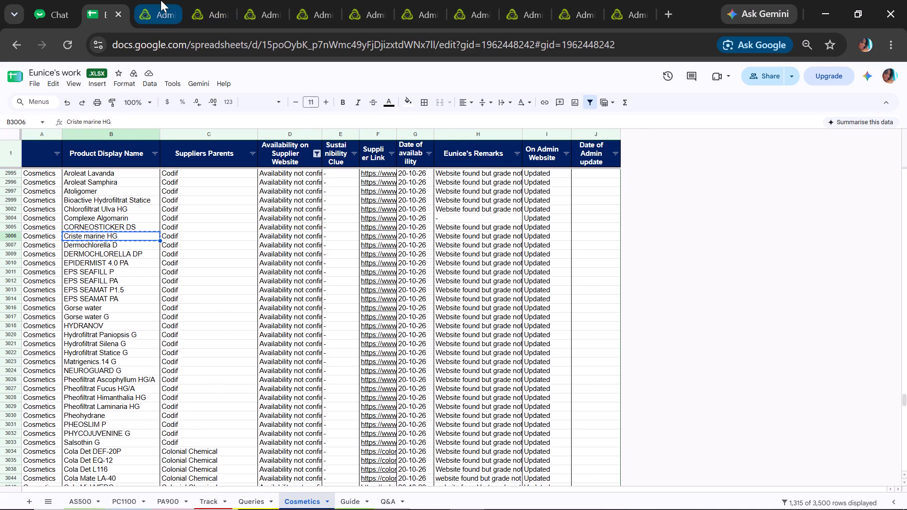
{"action": "left_click", "coordinate": [161, 0]}
{"action": "left_click_drag", "start_coordinate": [313, 369], "coordinate": [74, 339]}
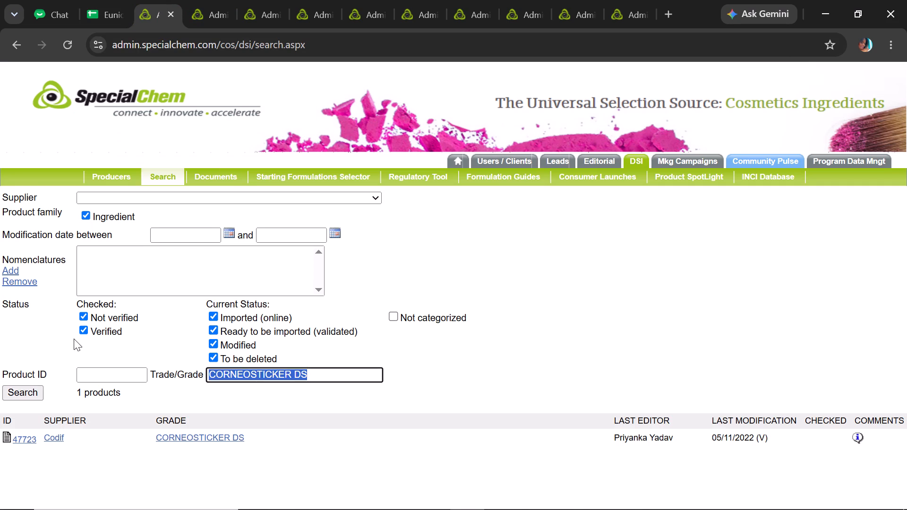
{"action": "key", "text": "ctrl+v"}
{"action": "left_click", "coordinate": [17, 392]}
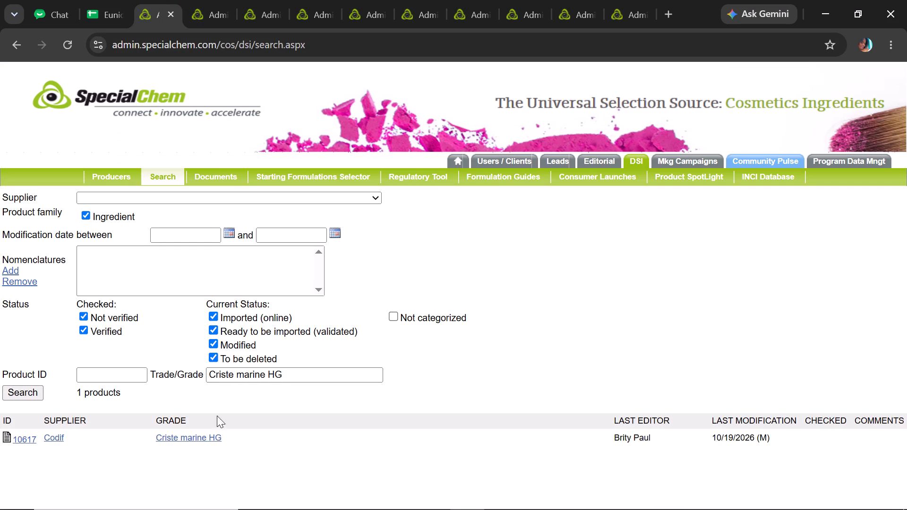
{"action": "left_click", "coordinate": [190, 440]}
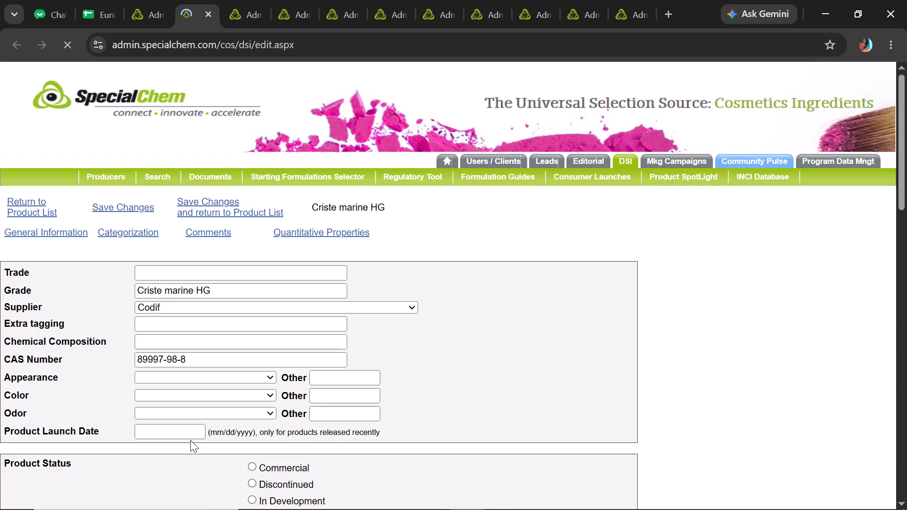
Mark the Criste marine HG status as checked with date 11/03/2026 and save the changes.
{"action": "left_click_drag", "start_coordinate": [898, 143], "coordinate": [898, 157]}
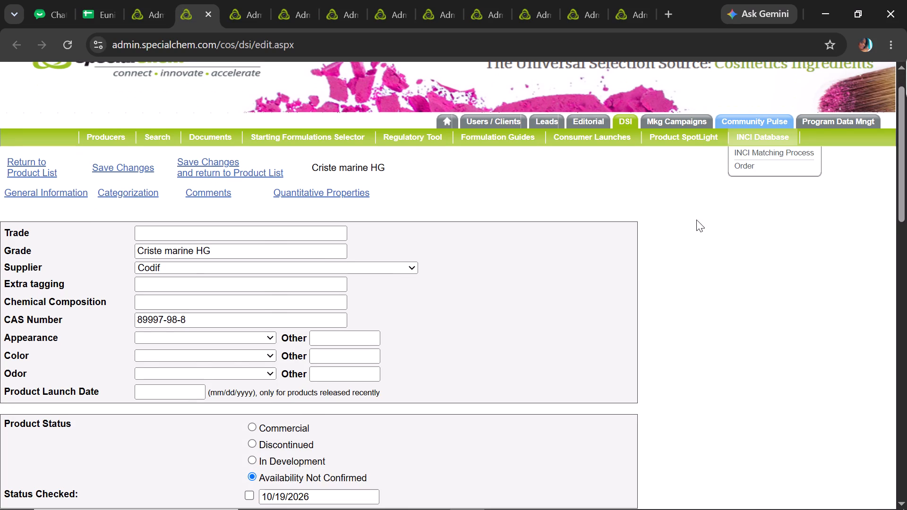
{"action": "left_click", "coordinate": [247, 499]}
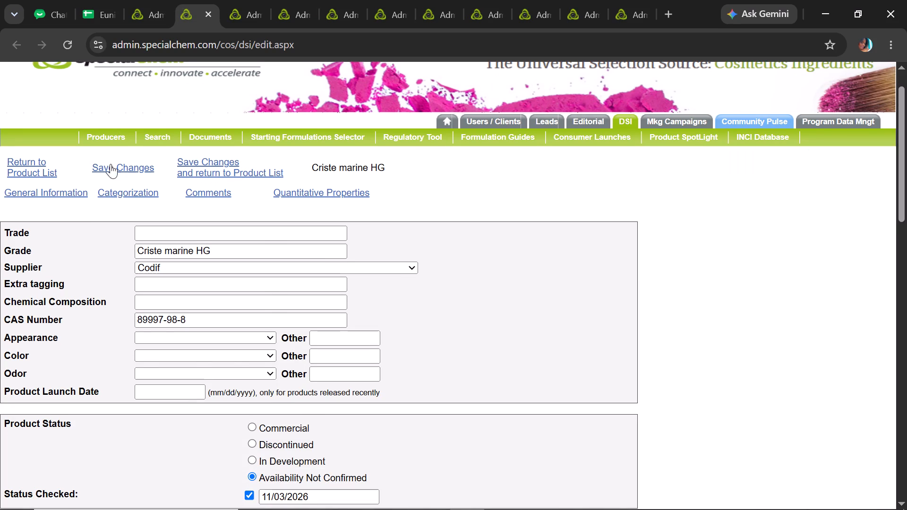
{"action": "left_click", "coordinate": [115, 167]}
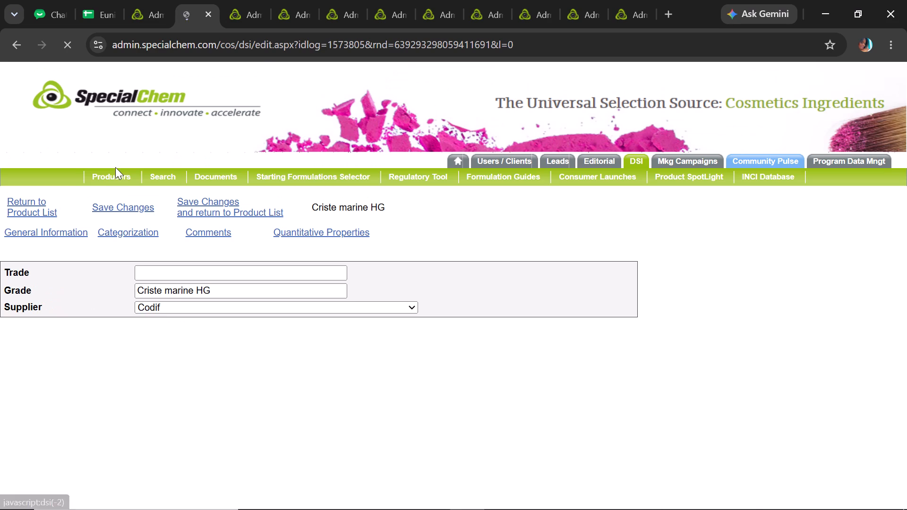
In the Criste marine HG displayed comments, replace "It" before "is used in skin care products" with "{product}" and save the changes.
{"action": "left_click", "coordinate": [188, 232]}
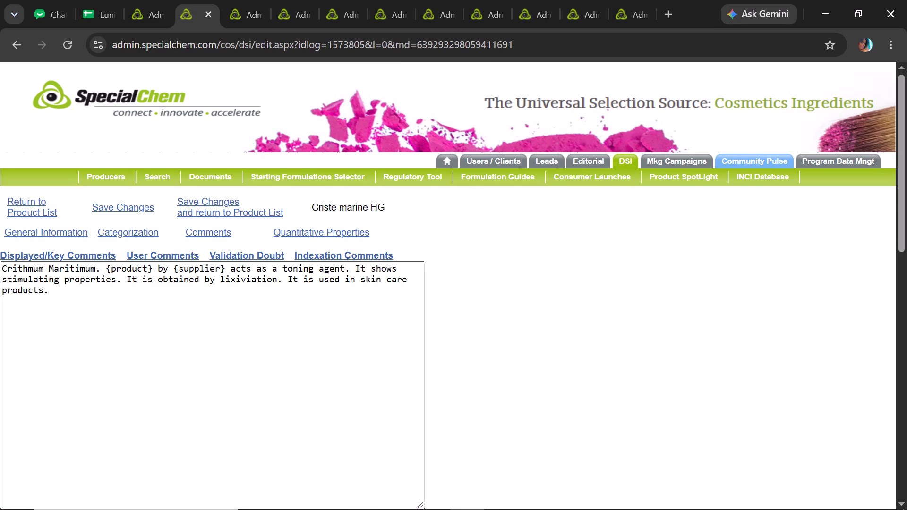
{"action": "double_click", "coordinate": [151, 265]}
{"action": "left_click", "coordinate": [151, 265]}
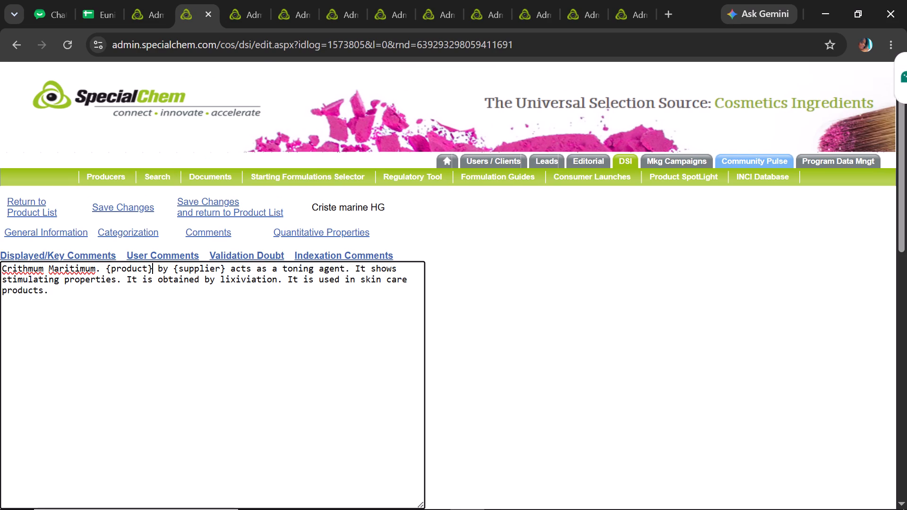
{"action": "left_click_drag", "start_coordinate": [107, 271], "coordinate": [155, 267]}
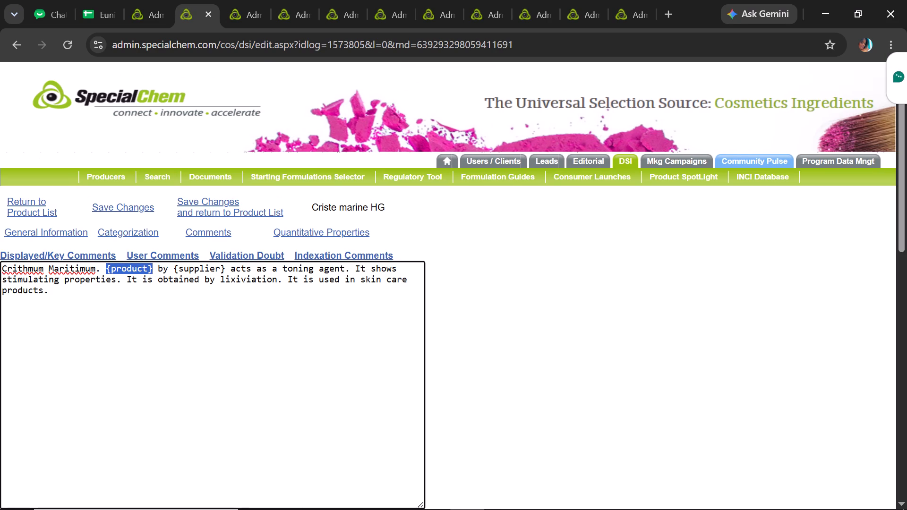
{"action": "key", "text": "ctrl+c"}
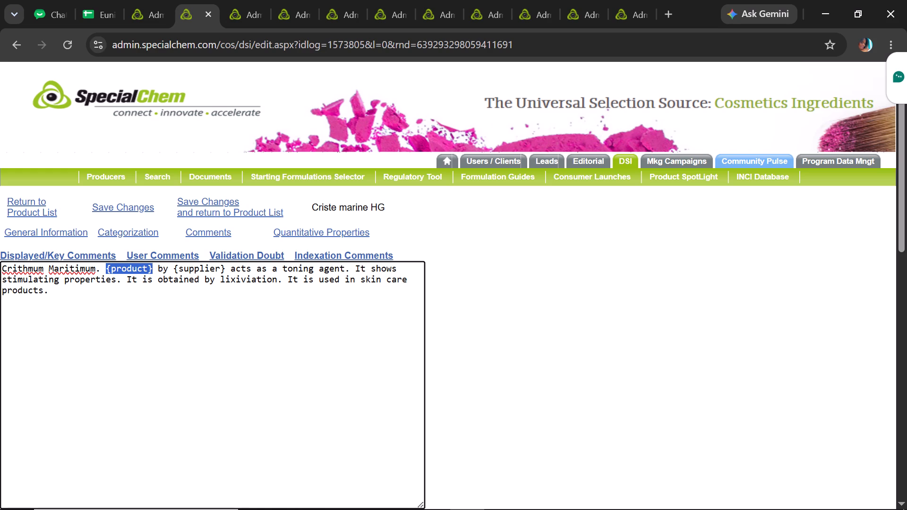
{"action": "left_click", "coordinate": [299, 278]}
{"action": "key", "text": "BackSpace"}
{"action": "key", "text": "BackSpace"}
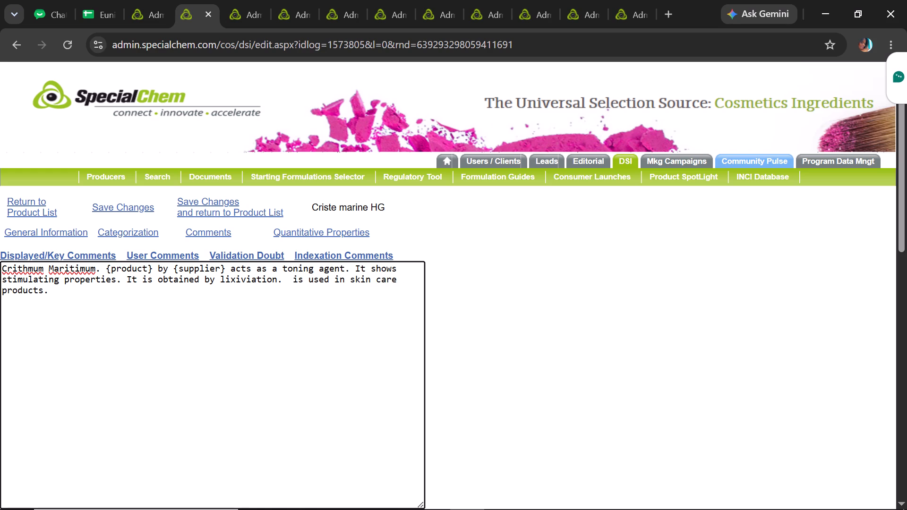
{"action": "key", "text": "ctrl+v"}
{"action": "left_click_drag", "start_coordinate": [906, 118], "coordinate": [906, 135]}
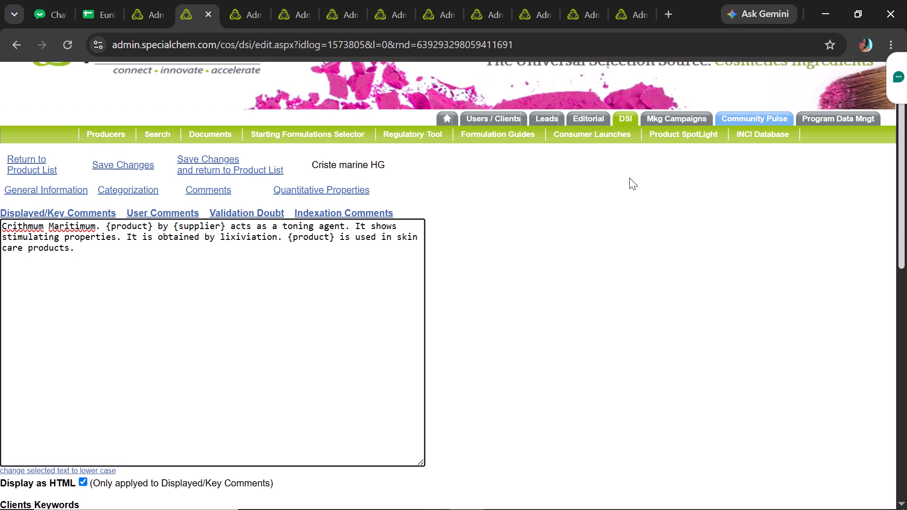
{"action": "left_click", "coordinate": [137, 167]}
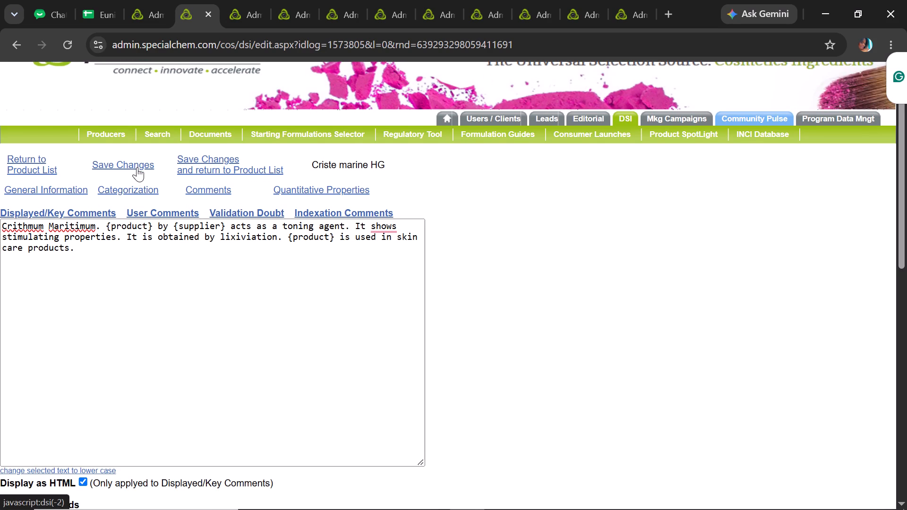
Open the quantitative properties of Criste marine HG, then save the changes and return to the product list.
{"action": "left_click", "coordinate": [333, 237]}
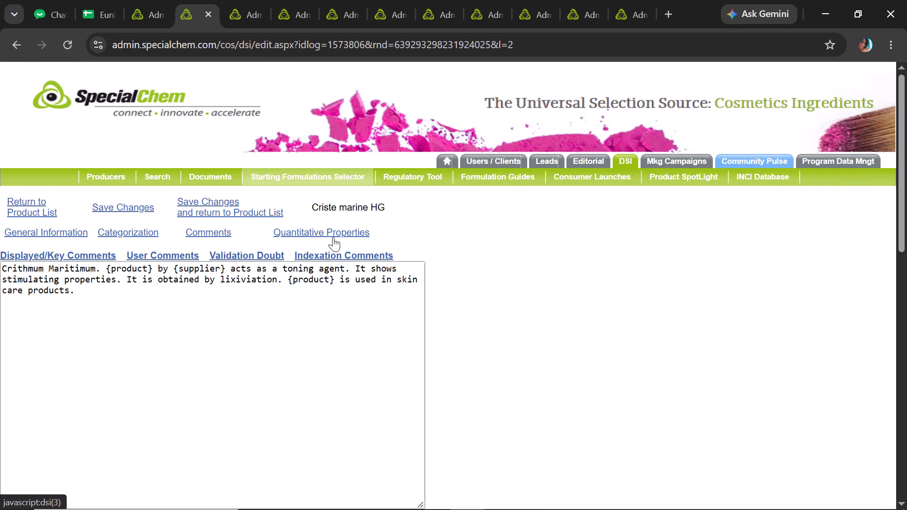
{"action": "left_click", "coordinate": [220, 211]}
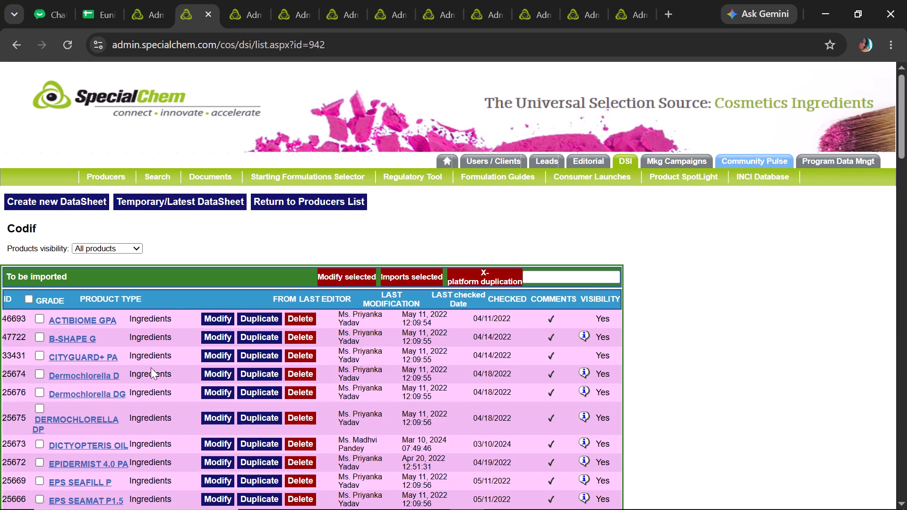
Open DERMOCHLORELLA DP for modification, set its product status to Availability Not Confirmed with date 11/03/2026 and save the changes.
{"action": "left_click", "coordinate": [215, 418]}
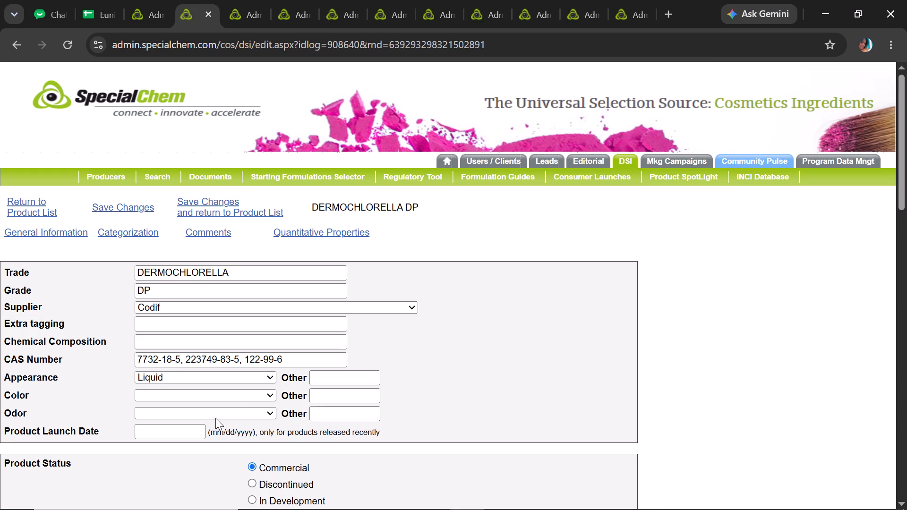
{"action": "left_click_drag", "start_coordinate": [906, 138], "coordinate": [906, 160]}
{"action": "left_click", "coordinate": [254, 450]}
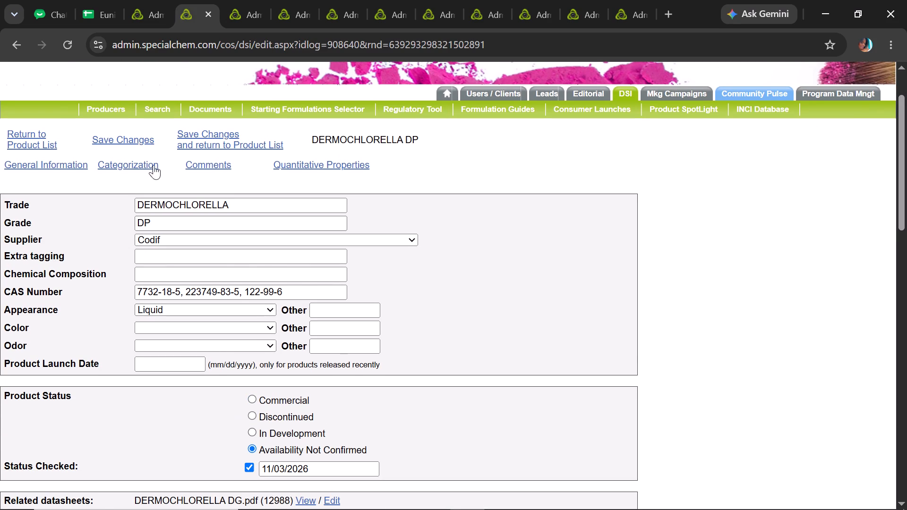
{"action": "left_click", "coordinate": [136, 142]}
Replace "DERMOCHLORELLA DP by Codif" in the displayed comments with "{product} by {supplier}" from the Guide sheet, and copy "{product}".
{"action": "left_click", "coordinate": [103, 0]}
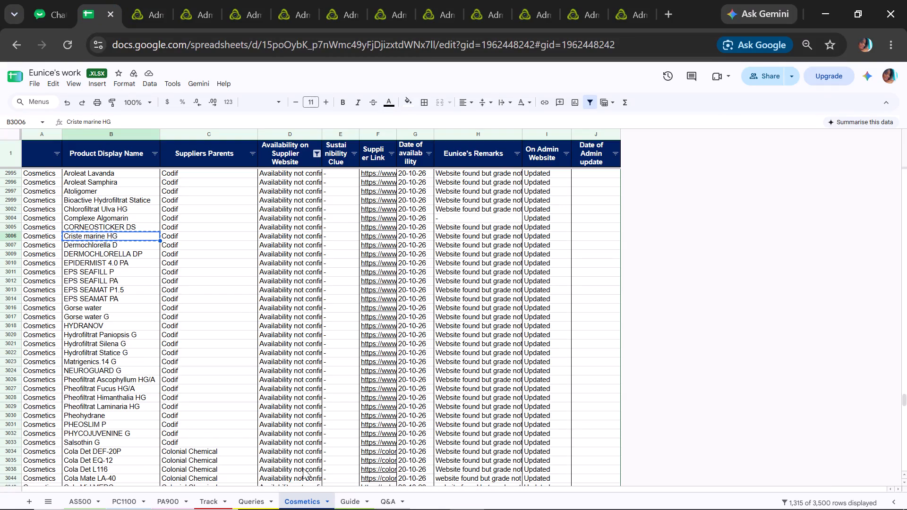
{"action": "left_click", "coordinate": [347, 498]}
{"action": "key", "text": "ctrl+c"}
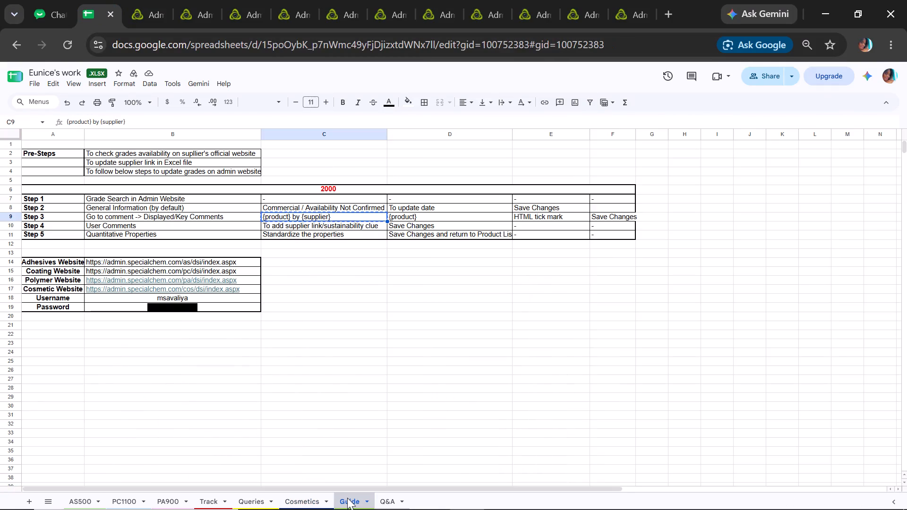
{"action": "left_click", "coordinate": [187, 3]}
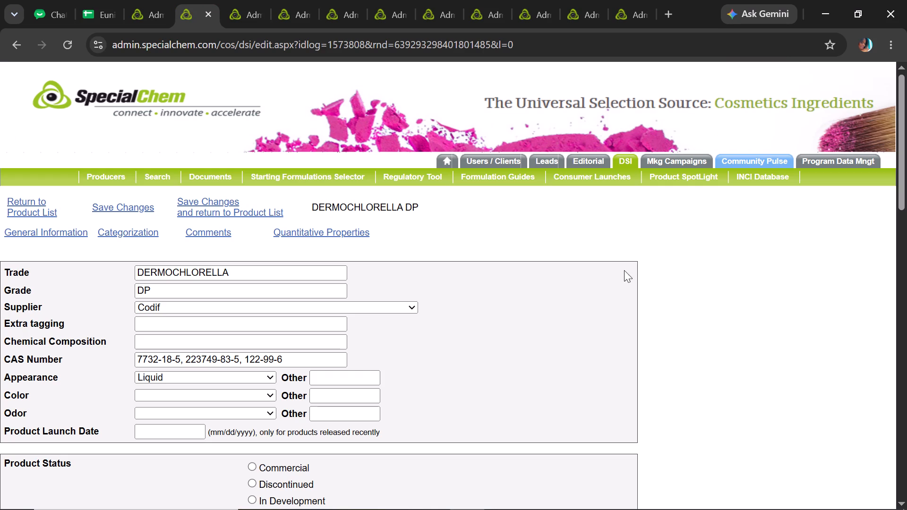
{"action": "left_click_drag", "start_coordinate": [901, 200], "coordinate": [901, 211]}
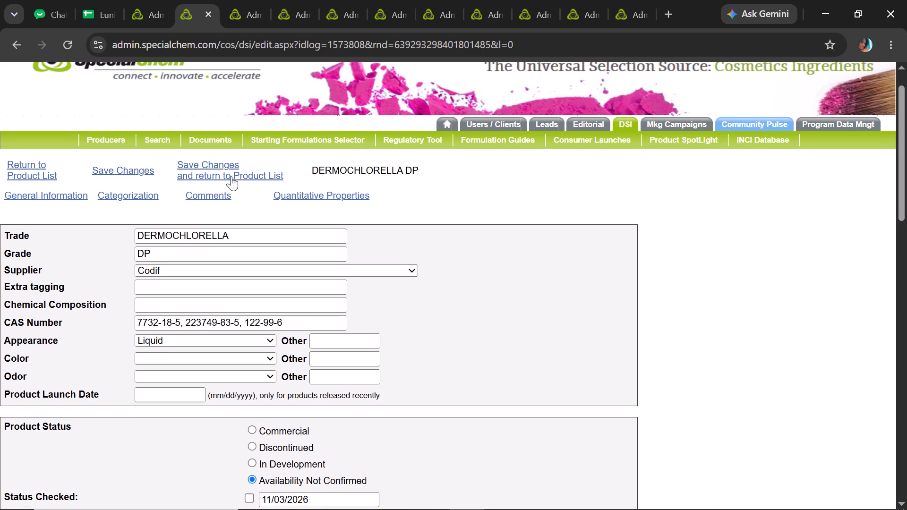
{"action": "left_click", "coordinate": [226, 195]}
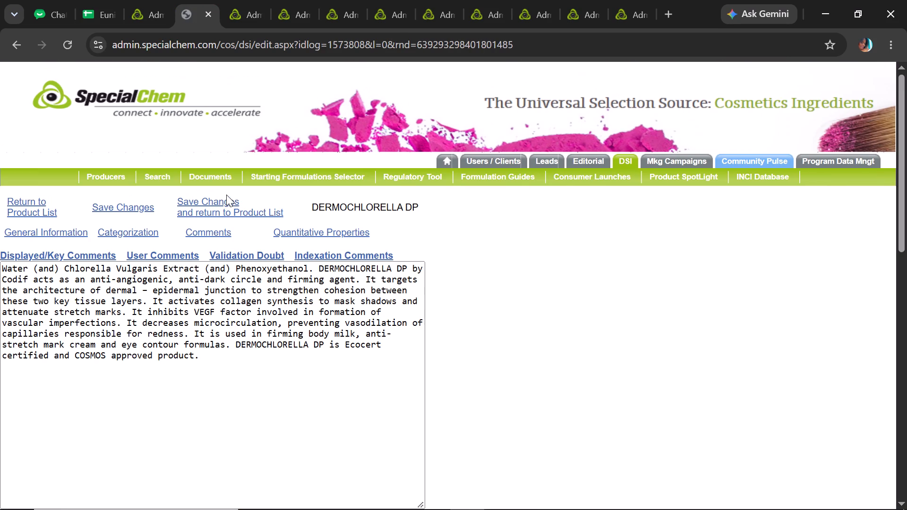
{"action": "double_click", "coordinate": [318, 269]}
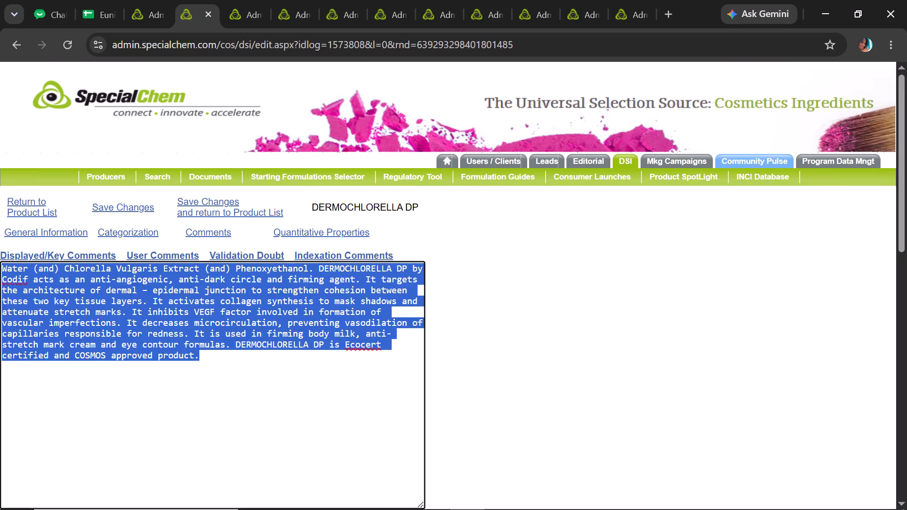
{"action": "left_click", "coordinate": [318, 269]}
{"action": "left_click_drag", "start_coordinate": [318, 269], "coordinate": [19, 299]}
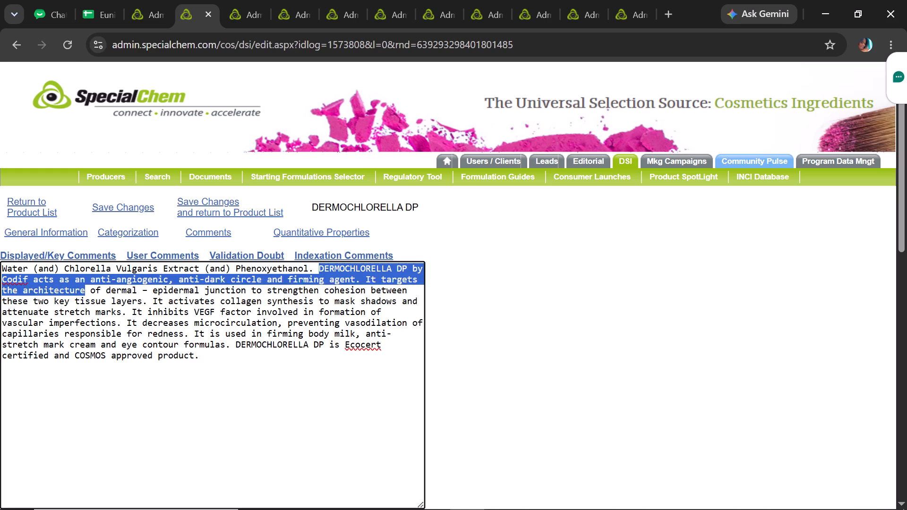
{"action": "left_click_drag", "start_coordinate": [19, 299], "coordinate": [26, 281]}
{"action": "key", "text": "ctrl+v"}
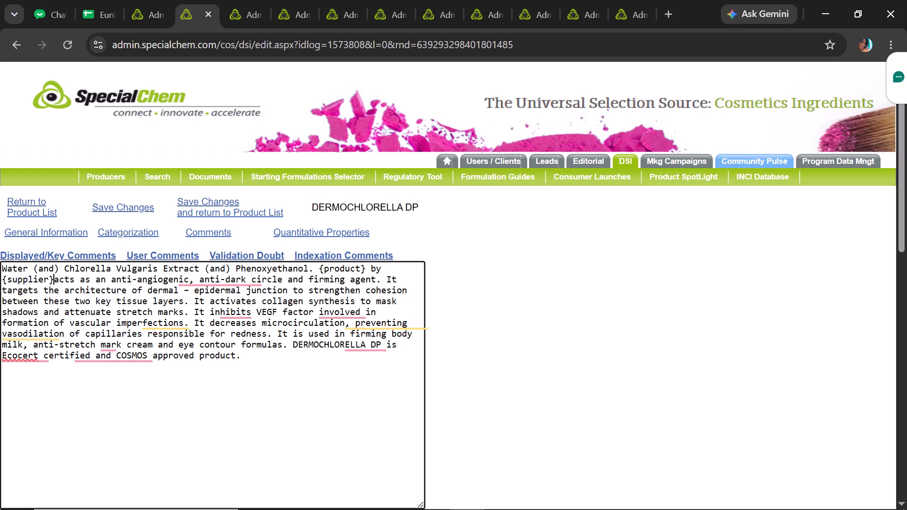
{"action": "left_click_drag", "start_coordinate": [319, 270], "coordinate": [368, 273]}
{"action": "key", "text": "ctrl+c"}
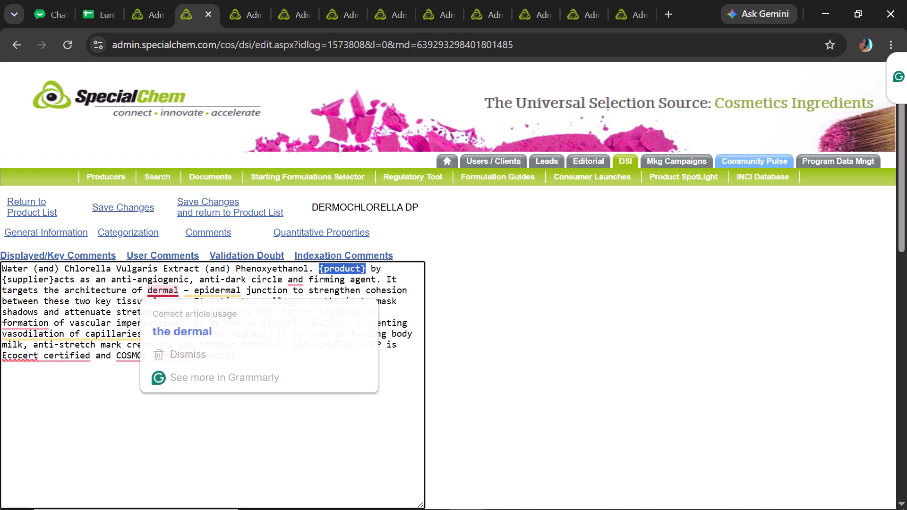
In the DERMOCHLORELLA DP displayed comments, apply the Grammarly corrections "the dermal", "circle, and", "VEGF, a factor" and "the formation".
{"action": "left_click_drag", "start_coordinate": [189, 327], "coordinate": [166, 292]}
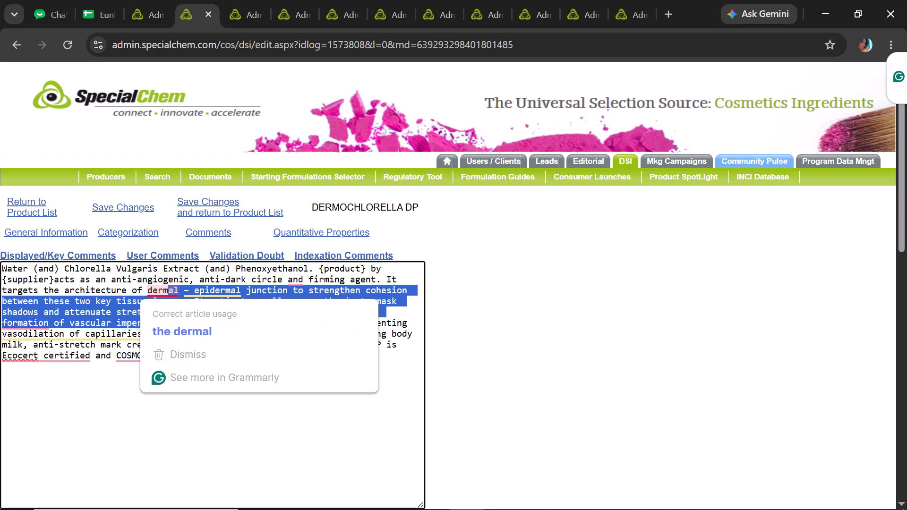
{"action": "left_click", "coordinate": [203, 333]}
{"action": "type", "text": "the dermal"}
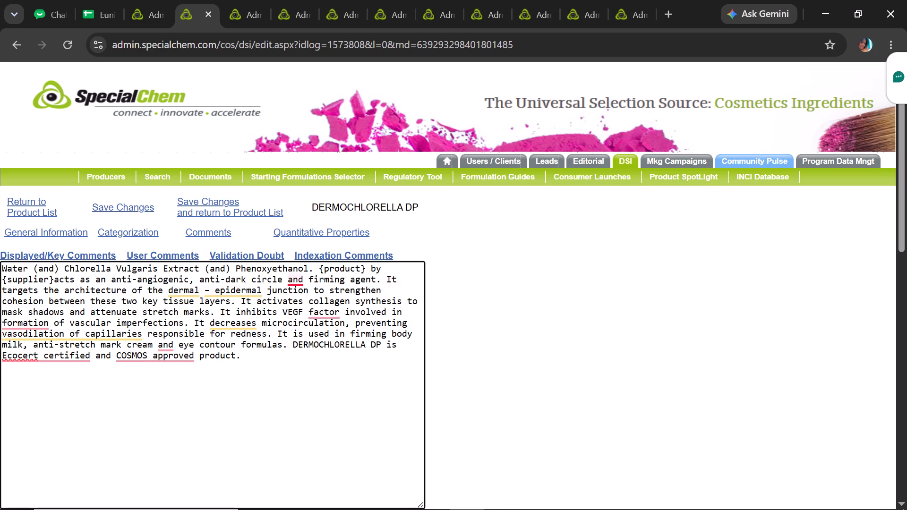
{"action": "left_click", "coordinate": [323, 307]}
{"action": "key", "text": "comma"}
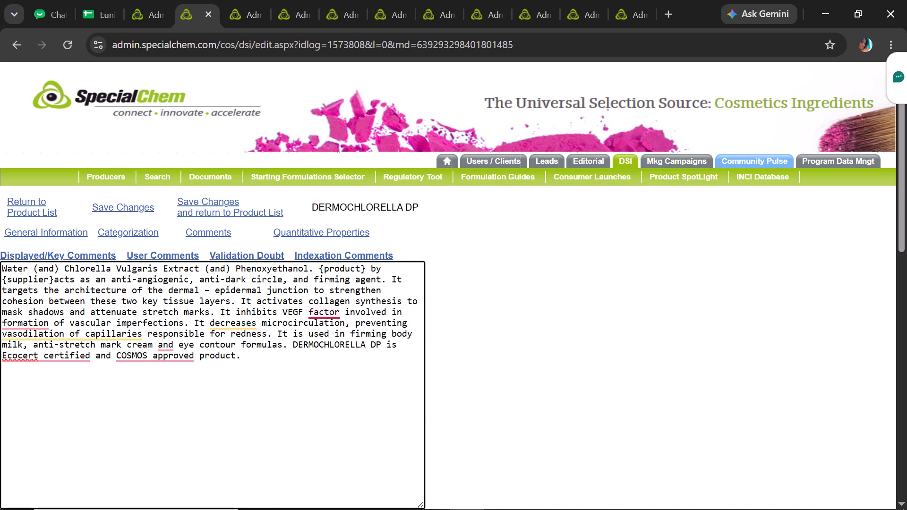
{"action": "left_click", "coordinate": [343, 328]}
{"action": "type", "text": ", a"}
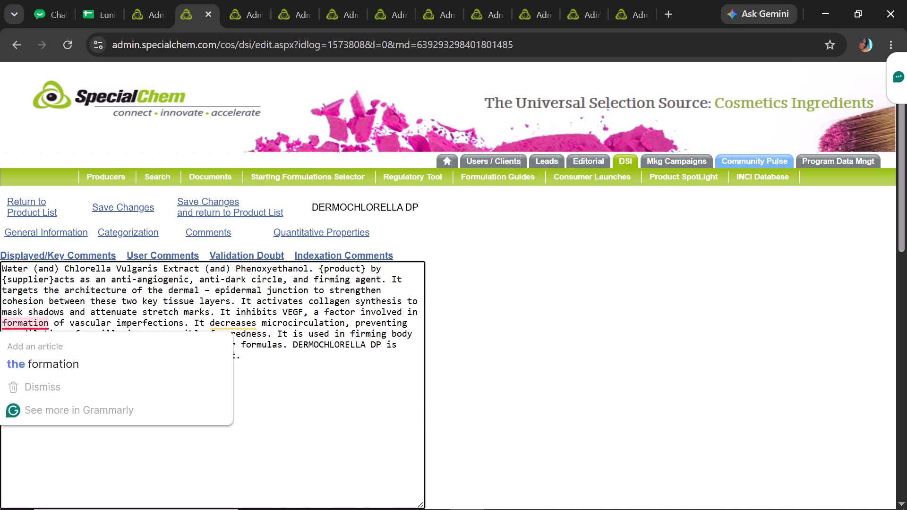
{"action": "left_click_drag", "start_coordinate": [60, 341], "coordinate": [14, 331]}
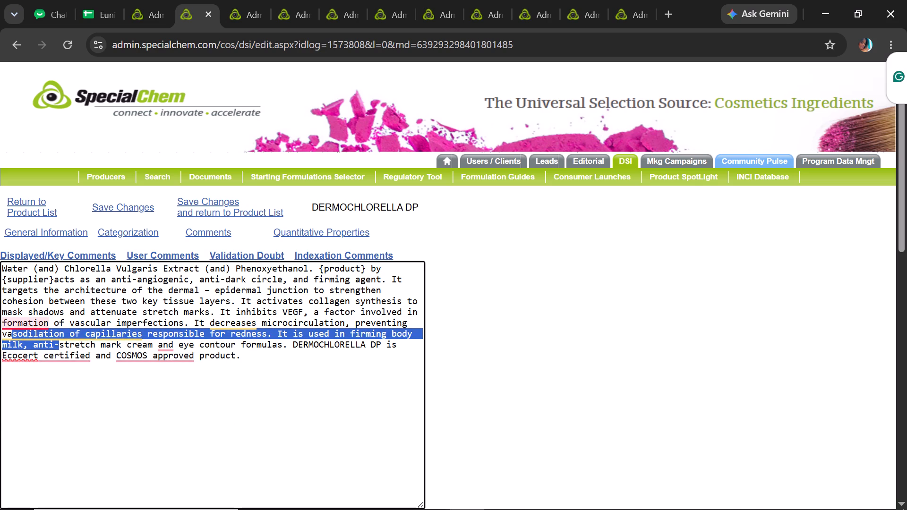
{"action": "left_click", "coordinate": [45, 357]}
{"action": "type", "text": "the"}
{"action": "key", "text": "space"}
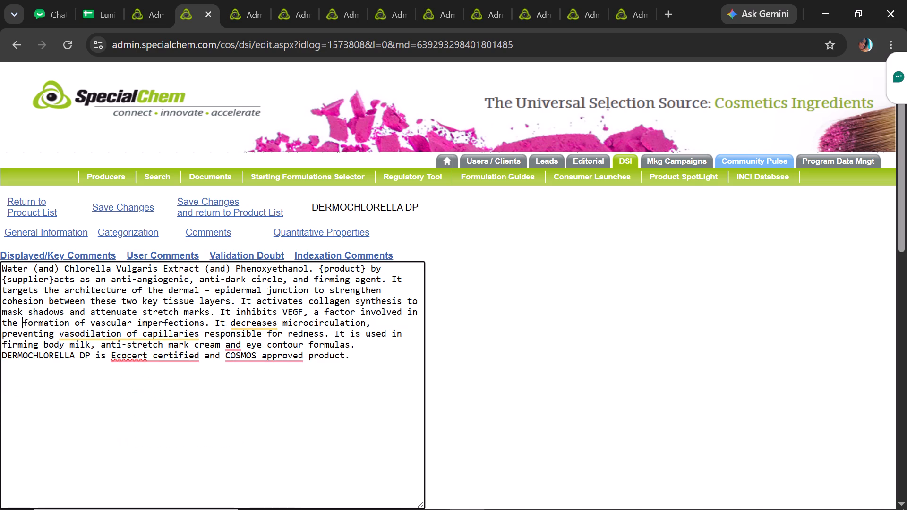
Apply the Grammarly corrections "an Ecocert-certified", "COSMOS-approved" and "cream, and" in the last two sentences of the DERMOCHLORELLA DP comments.
{"action": "left_click", "coordinate": [172, 380]}
{"action": "type", "text": "an Ecoce"}
{"action": "type", "text": "rt-certified"}
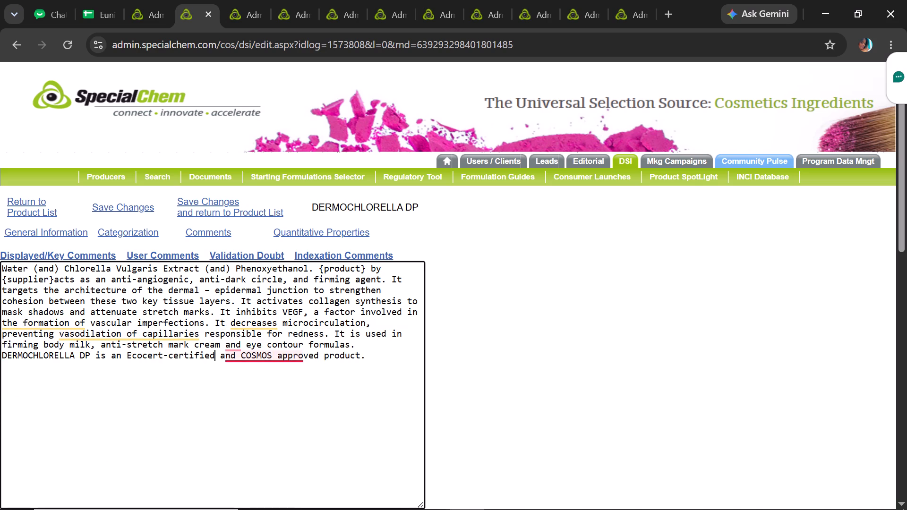
{"action": "left_click", "coordinate": [291, 369]}
{"action": "type", "text": "CO"}
{"action": "type", "text": "SMOS-a"}
{"action": "key", "text": "p"}
{"action": "key", "text": "p"}
{"action": "key", "text": "r"}
{"action": "key", "text": "o"}
{"action": "key", "text": "v"}
{"action": "key", "text": "e"}
{"action": "key", "text": "d"}
{"action": "left_click", "coordinate": [252, 370]}
{"action": "key", "text": "comma"}
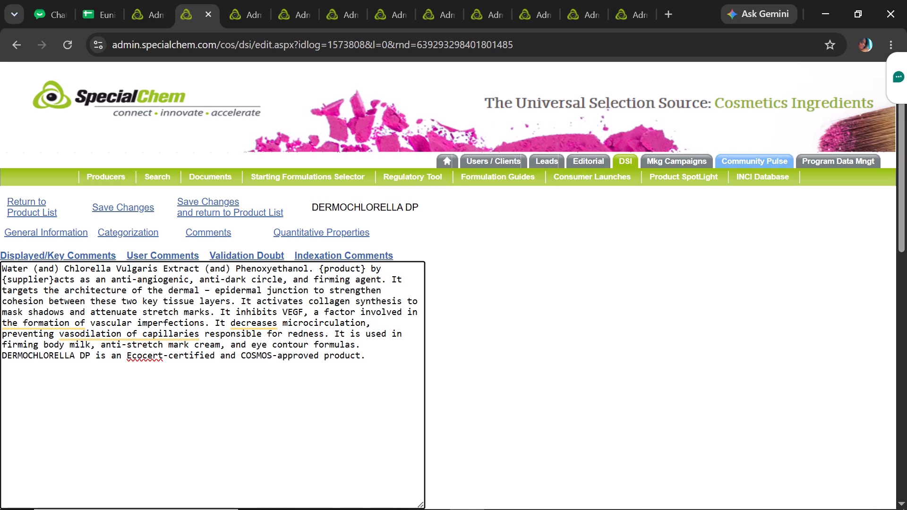
Replace "DERMOCHLORELLA DP" in the last sentence of the comments with "{product}", enable Display as HTML and save the changes.
{"action": "left_click_drag", "start_coordinate": [89, 355], "coordinate": [0, 351]}
{"action": "key", "text": "ctrl+v"}
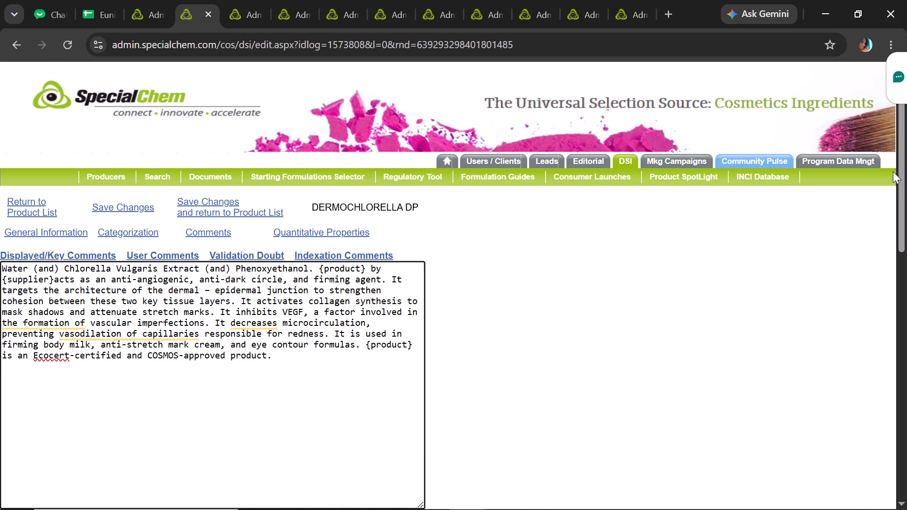
{"action": "left_click_drag", "start_coordinate": [898, 169], "coordinate": [897, 187]}
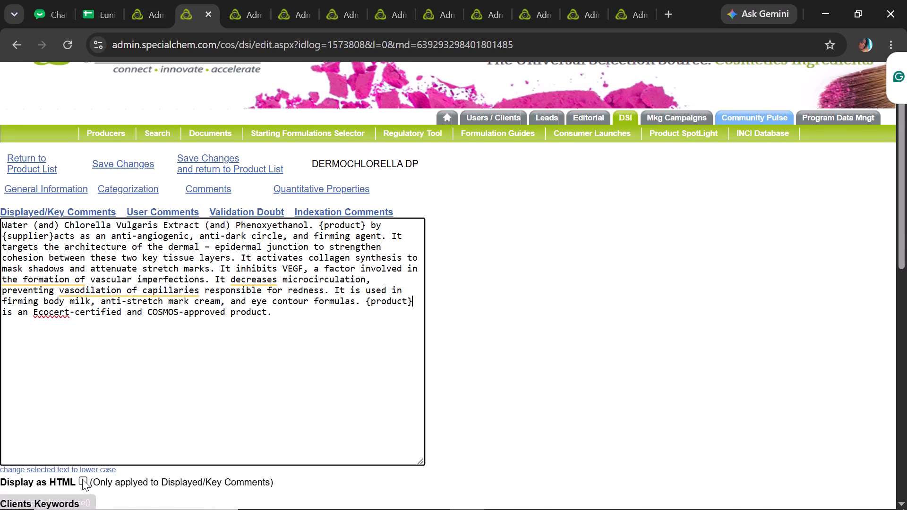
{"action": "left_click", "coordinate": [82, 479]}
{"action": "left_click", "coordinate": [116, 162]}
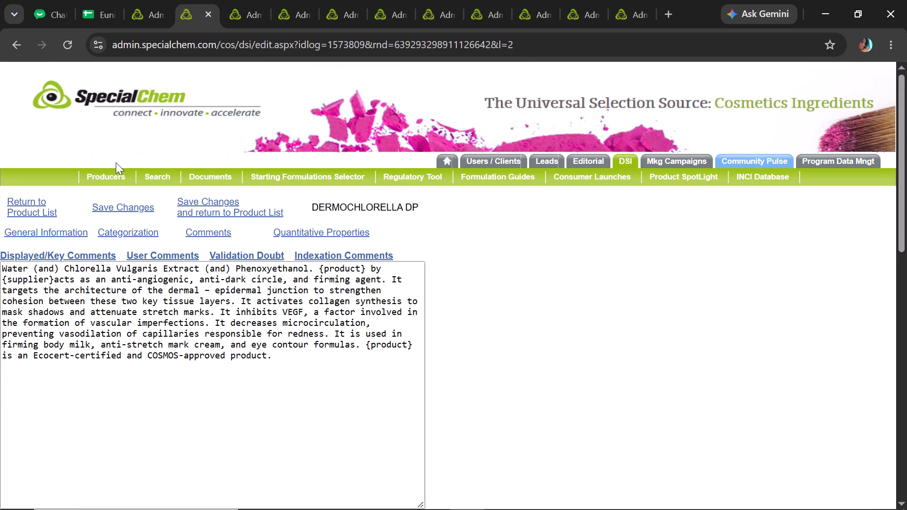
Open the quantitative properties of DERMOCHLORELLA DP, then save the changes and return to the product list.
{"action": "left_click", "coordinate": [344, 231]}
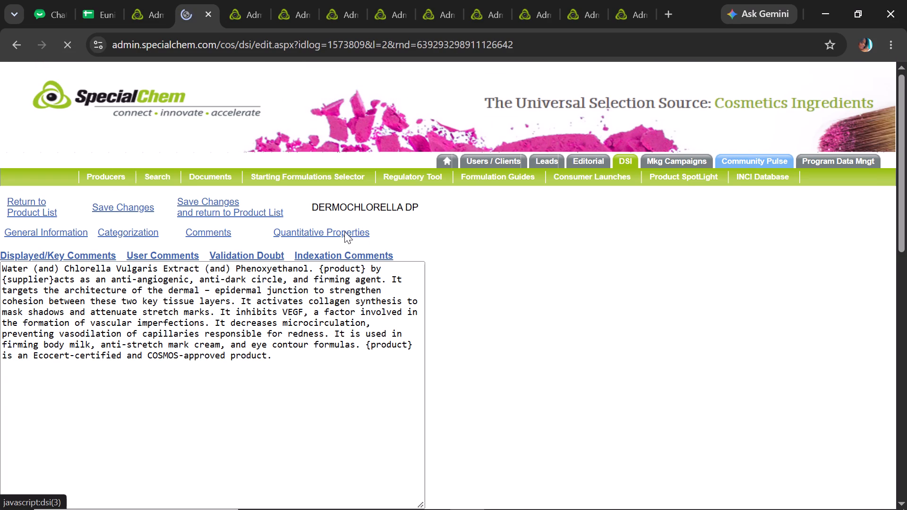
{"action": "left_click", "coordinate": [205, 206]}
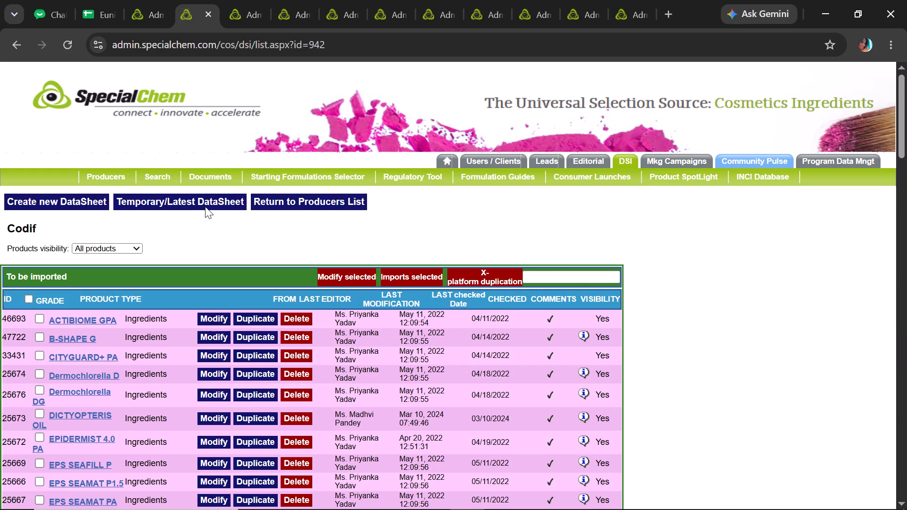
Open Dermochlorella D for modification and copy "{product} by {supplier}" from the Guide sheet.
{"action": "left_click", "coordinate": [209, 374]}
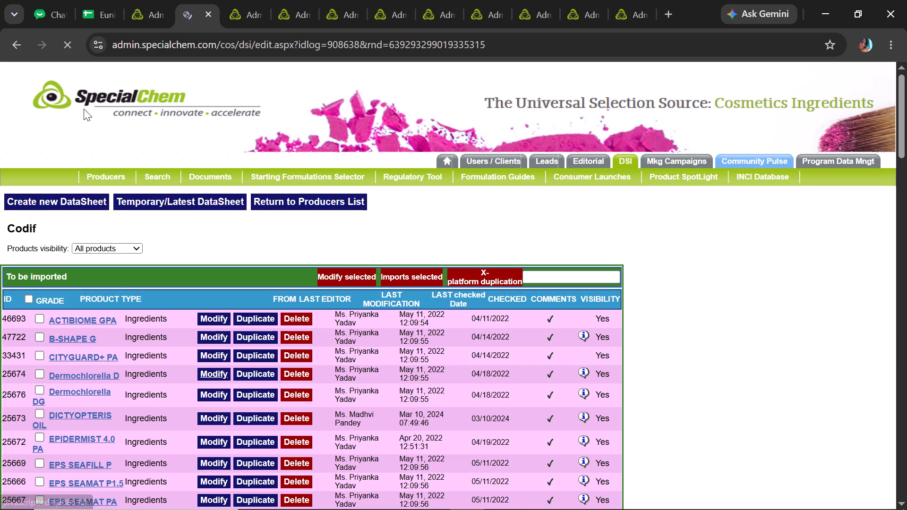
{"action": "left_click", "coordinate": [89, 20]}
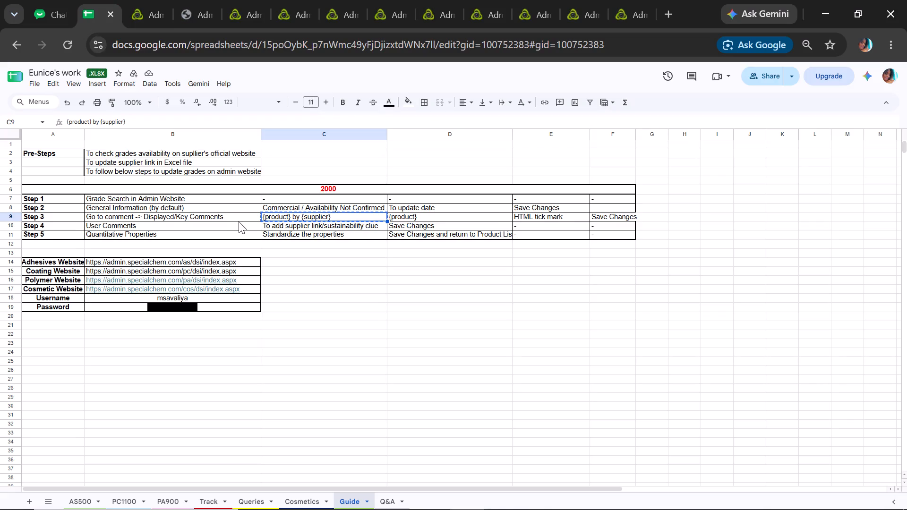
{"action": "key", "text": "ctrl+c"}
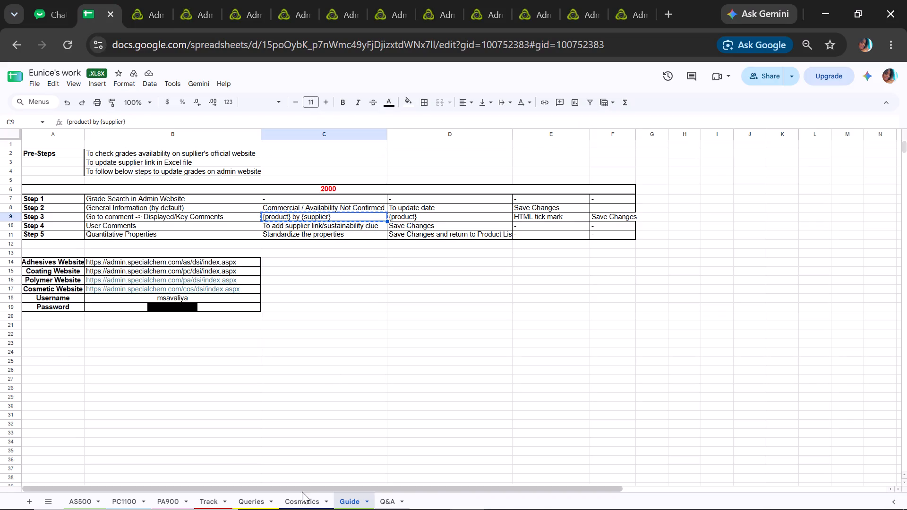
Select the DERMOCHLORELLA DP product name in the Cosmetics sheet.
{"action": "left_click", "coordinate": [303, 494]}
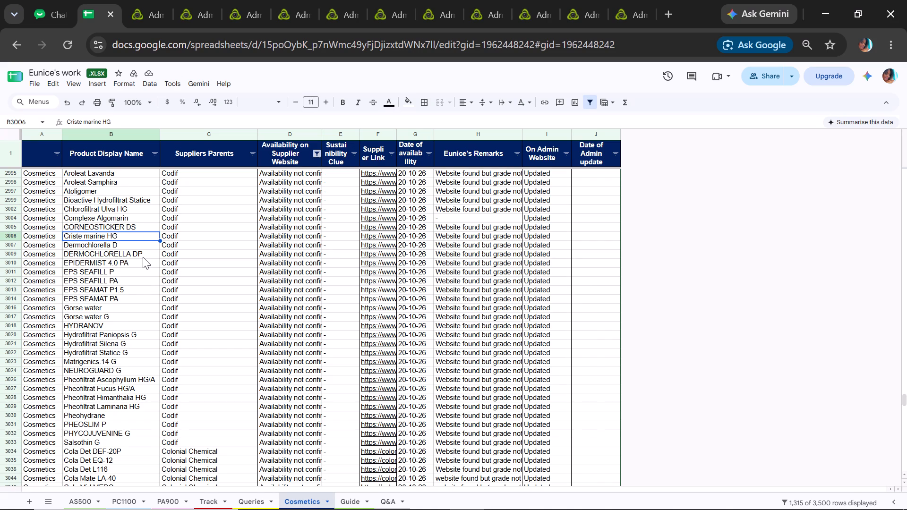
{"action": "left_click", "coordinate": [144, 257]}
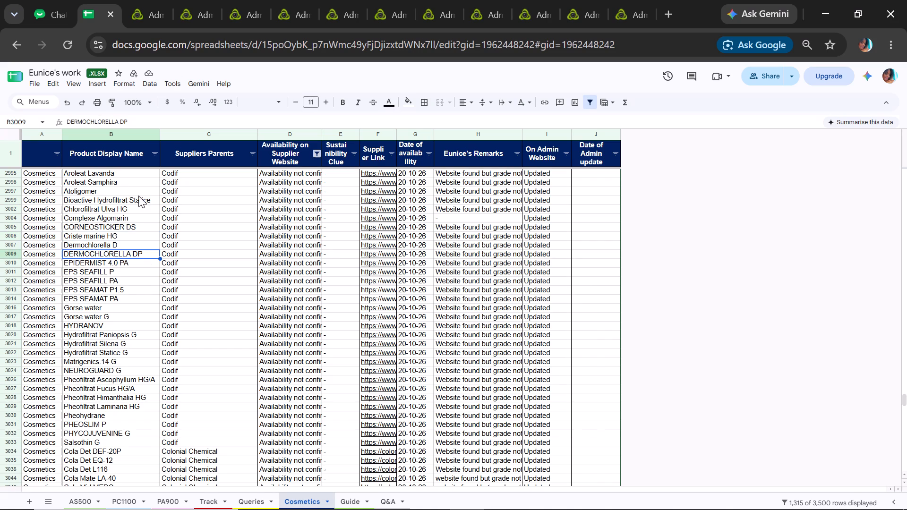
Back in the admin site, set the Dermochlorella D product status to Availability Not Confirmed with date 11/03/2026 and save the changes.
{"action": "left_click", "coordinate": [152, 0]}
{"action": "left_click", "coordinate": [204, 0]}
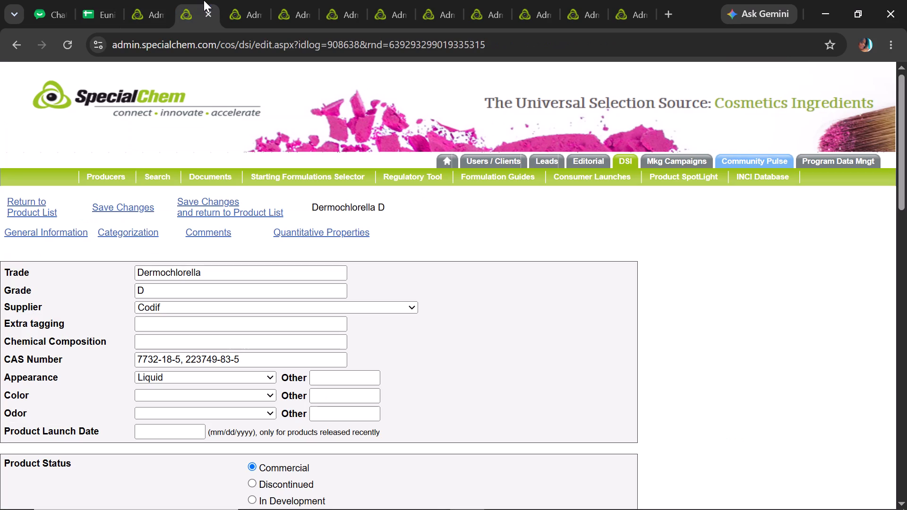
{"action": "left_click_drag", "start_coordinate": [899, 158], "coordinate": [899, 169]}
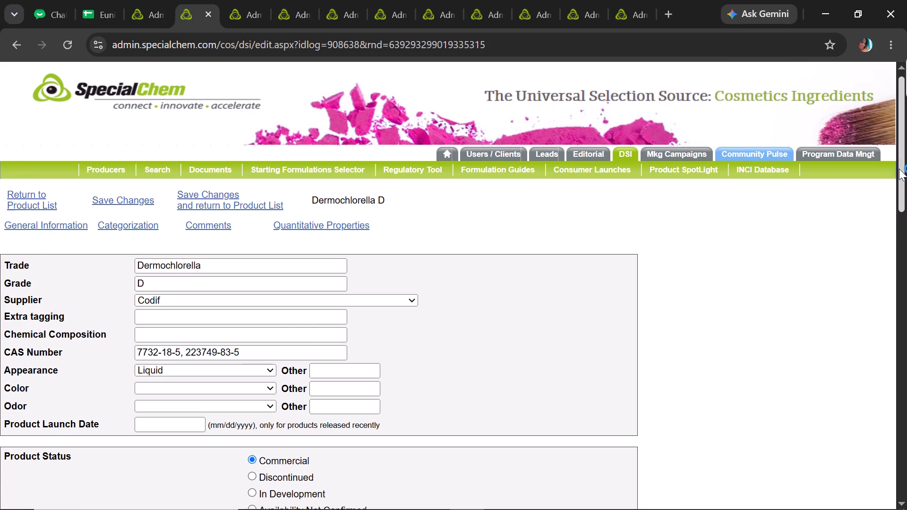
{"action": "left_click_drag", "start_coordinate": [899, 169], "coordinate": [898, 187]}
{"action": "left_click", "coordinate": [249, 418]}
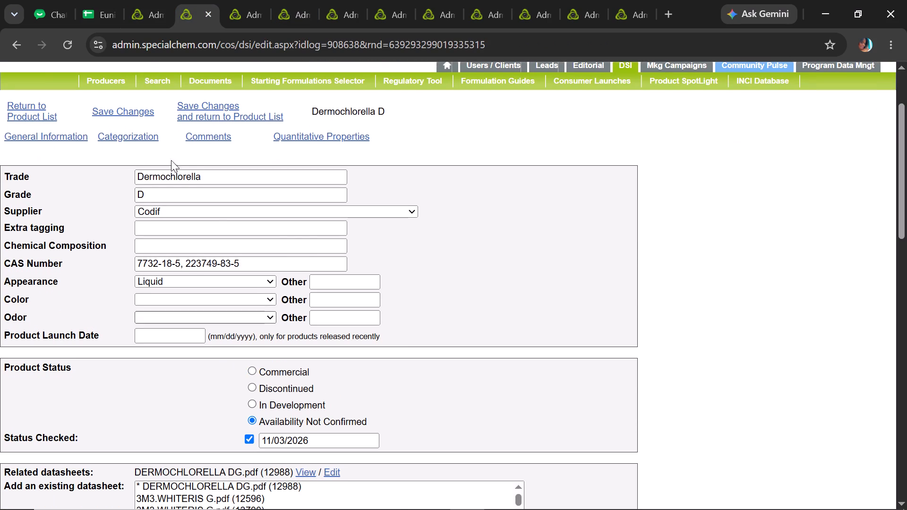
{"action": "left_click", "coordinate": [132, 110]}
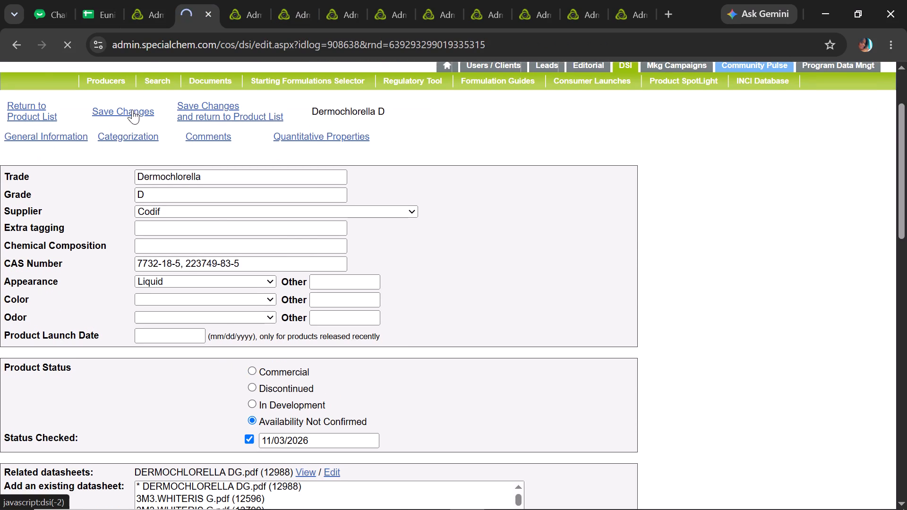
{"action": "left_click_drag", "start_coordinate": [906, 177], "coordinate": [902, 202]}
Replace "Dermochlorella D by Codif" in the displayed comments with the copied "{product} by {supplier}", and copy "{product}".
{"action": "left_click", "coordinate": [194, 149]}
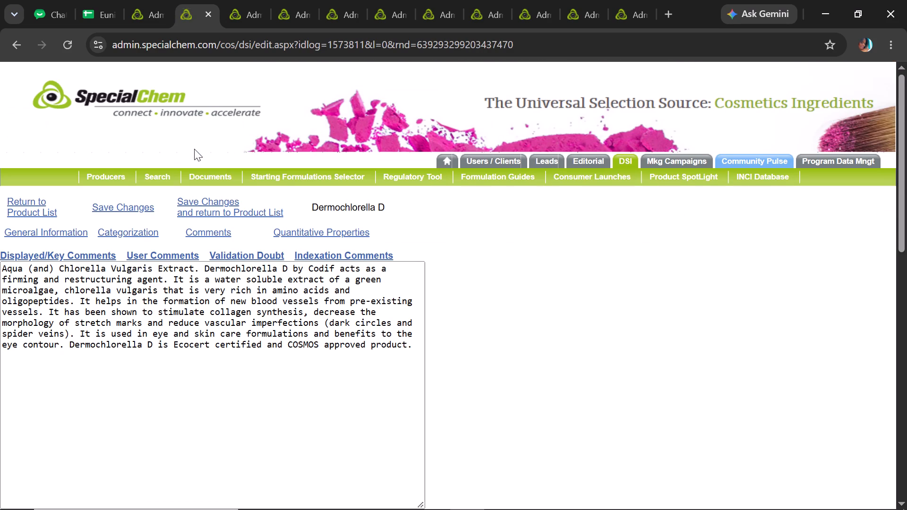
{"action": "left_click", "coordinate": [204, 270]}
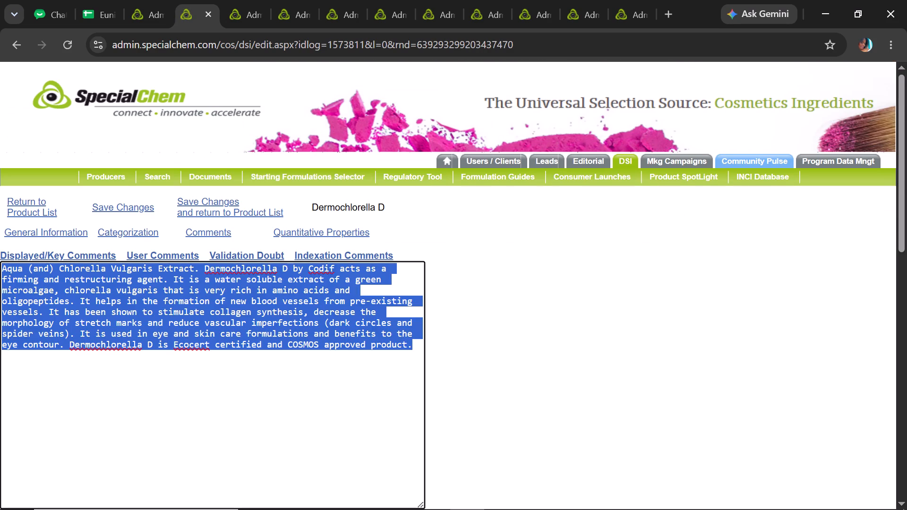
{"action": "left_click", "coordinate": [204, 270]}
{"action": "left_click", "coordinate": [204, 270]}
{"action": "left_click_drag", "start_coordinate": [204, 270], "coordinate": [277, 260]}
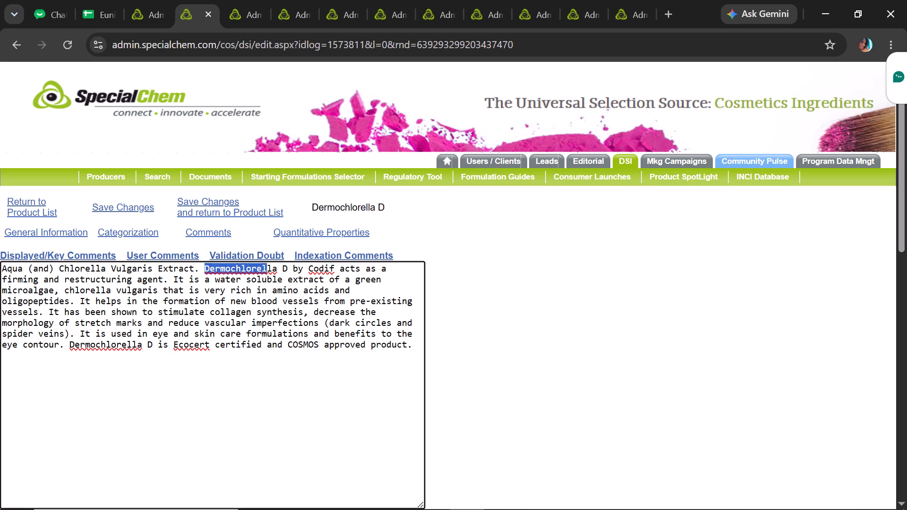
{"action": "left_click_drag", "start_coordinate": [277, 260], "coordinate": [337, 264]}
{"action": "key", "text": "ctrl+v"}
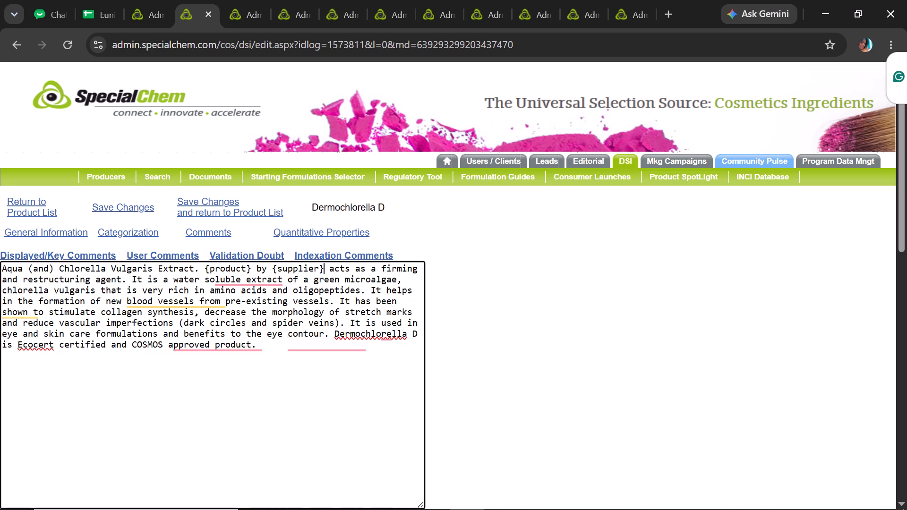
{"action": "left_click_drag", "start_coordinate": [252, 263], "coordinate": [214, 263]}
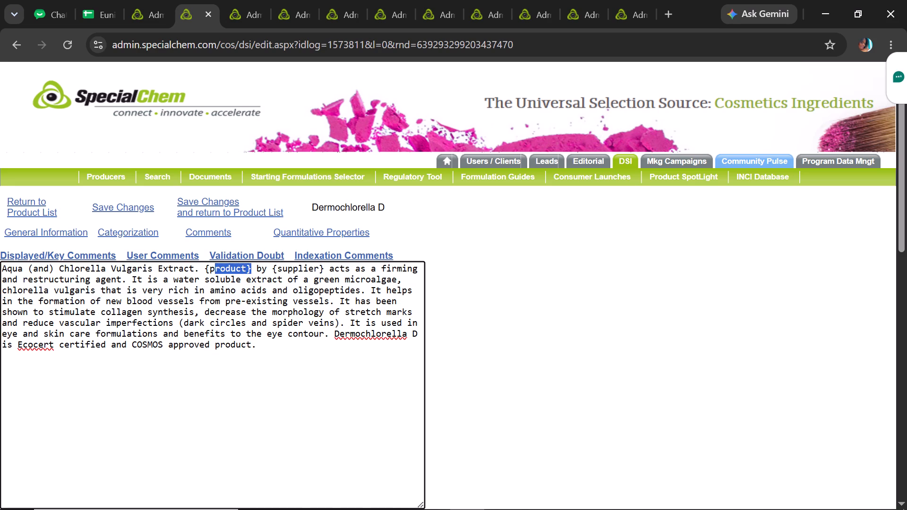
{"action": "left_click_drag", "start_coordinate": [214, 263], "coordinate": [204, 263]}
{"action": "key", "text": "ctrl+c"}
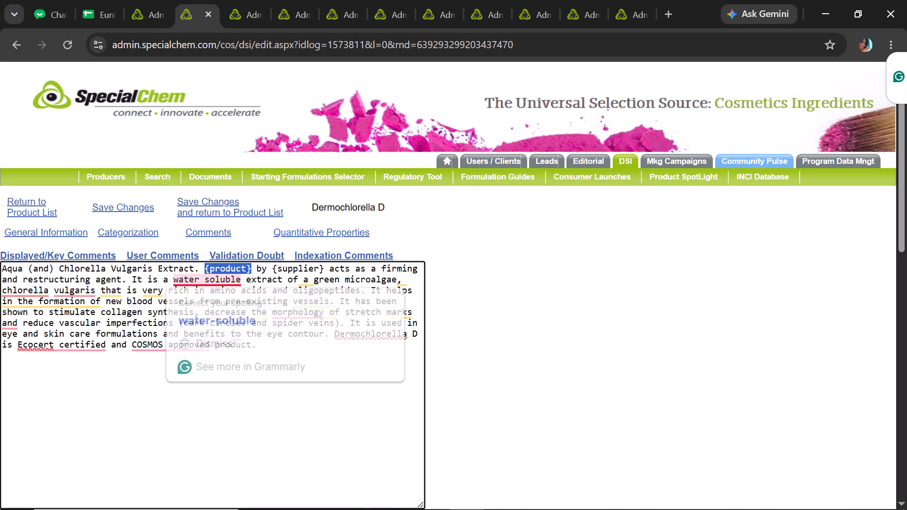
Apply the Grammarly corrections "water-soluble", "vulgaris,", "Chlorella" and a comma after "stretch marks" in the Dermochlorella D displayed comments.
{"action": "left_click", "coordinate": [241, 304]}
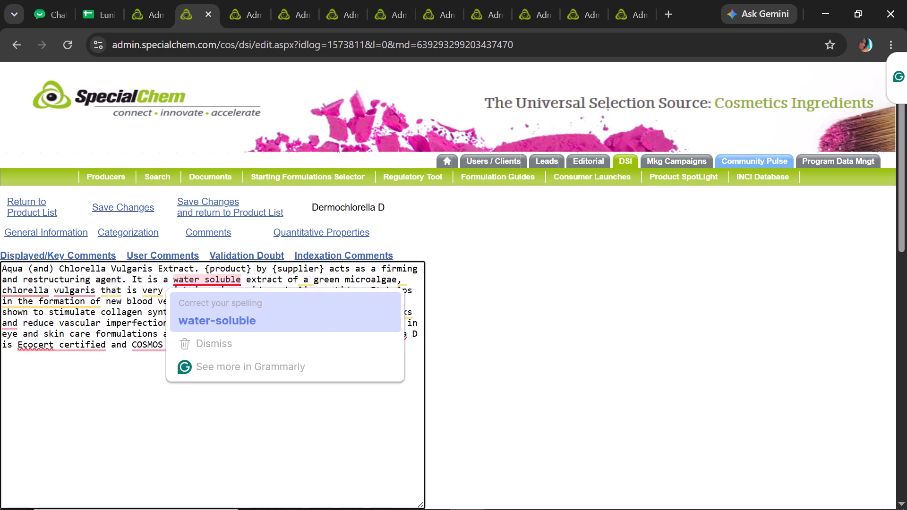
{"action": "left_click", "coordinate": [236, 315]}
{"action": "type", "text": "water-soluble"}
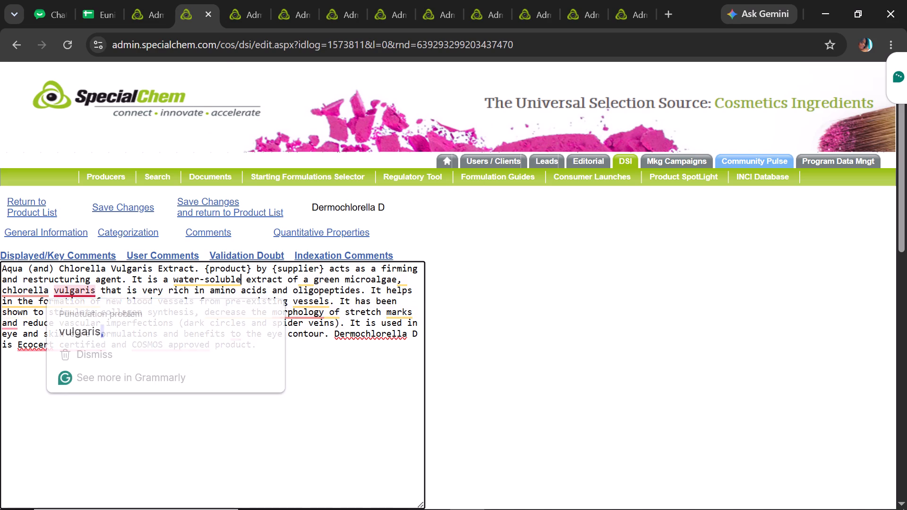
{"action": "left_click", "coordinate": [102, 311]}
{"action": "key", "text": "comma"}
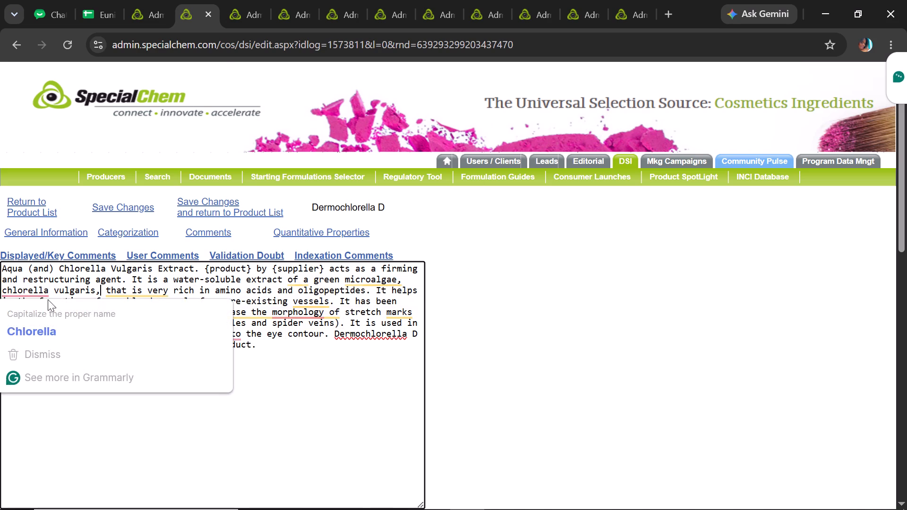
{"action": "left_click", "coordinate": [57, 308]}
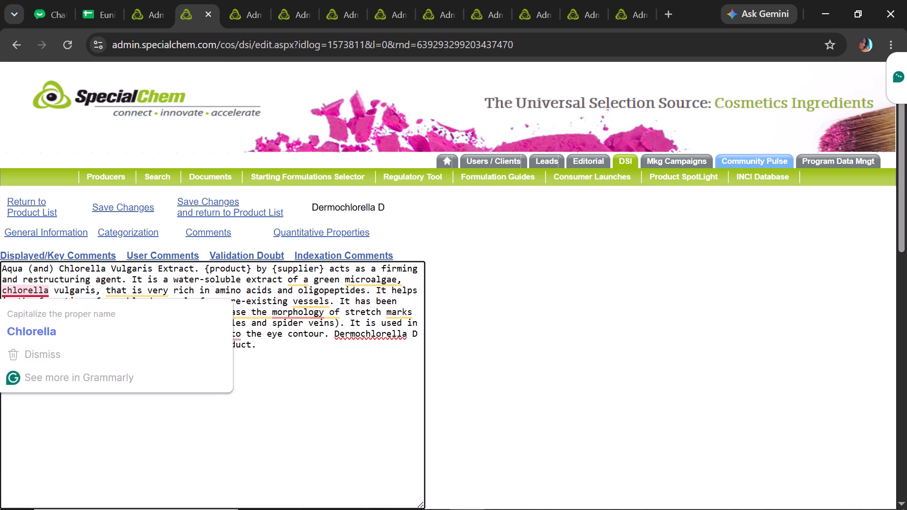
{"action": "left_click", "coordinate": [61, 328]}
{"action": "type", "text": "Chlorella"}
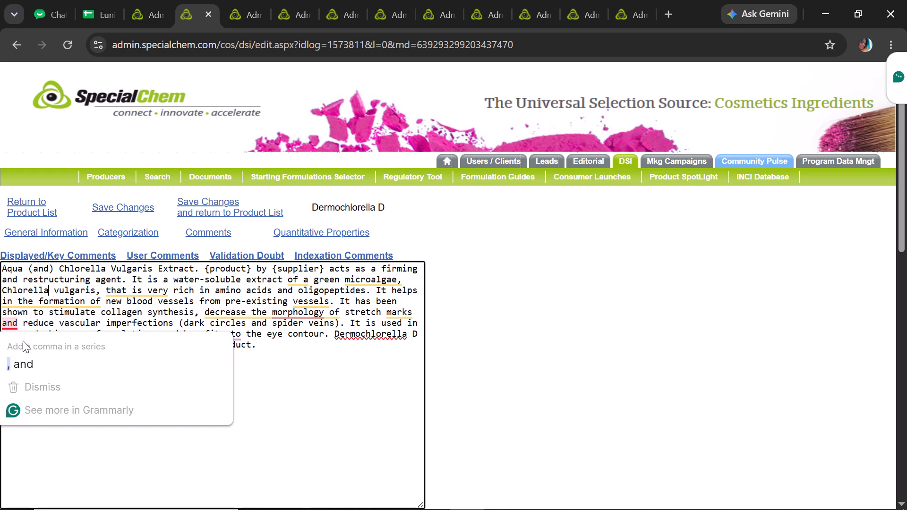
{"action": "left_click", "coordinate": [23, 340]}
{"action": "key", "text": "comma"}
Correct the last sentence of the comments to read "an Ecocert-certified" and "COSMOS-approved" product.
{"action": "left_click", "coordinate": [68, 361]}
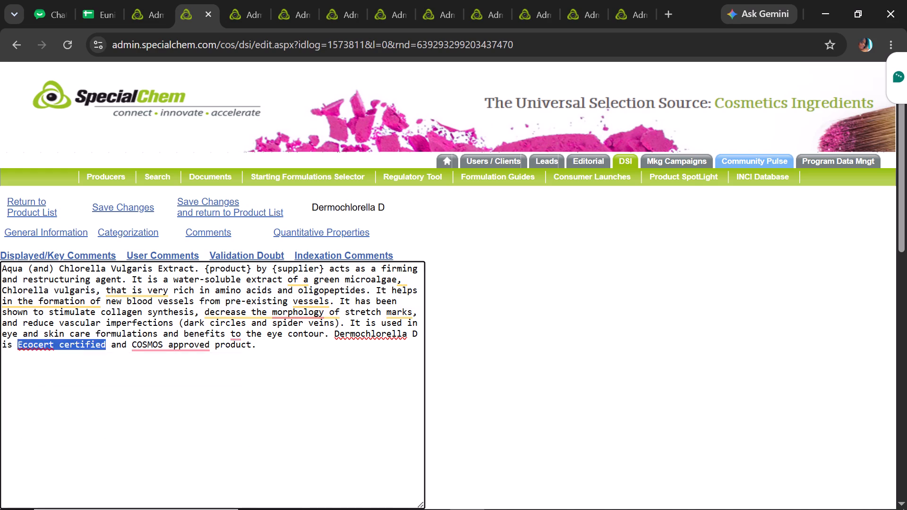
{"action": "type", "text": "an E"}
{"action": "type", "text": "cocer"}
{"action": "key", "text": "t"}
{"action": "key", "text": "minus"}
{"action": "key", "text": "c"}
{"action": "key", "text": "e"}
{"action": "key", "text": "r"}
{"action": "key", "text": "t"}
{"action": "key", "text": "i"}
{"action": "key", "text": "f"}
{"action": "key", "text": "i"}
{"action": "key", "text": "e"}
{"action": "key", "text": "d"}
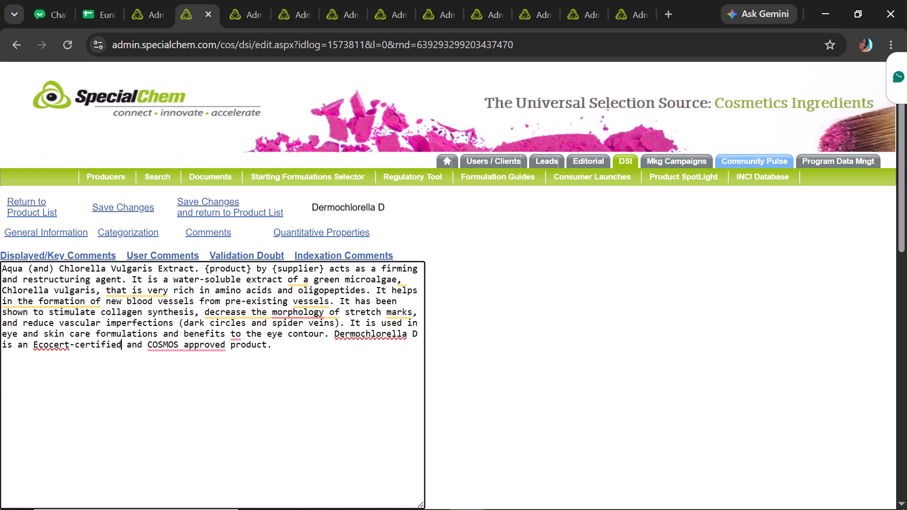
{"action": "left_click", "coordinate": [221, 370]}
{"action": "type", "text": "COSMOS-approve"}
{"action": "key", "text": "d"}
Change "morphology" to "appearance" and remove "to" after "benefits" in the displayed comments.
{"action": "left_click", "coordinate": [308, 339]}
{"action": "type", "text": "appearance"}
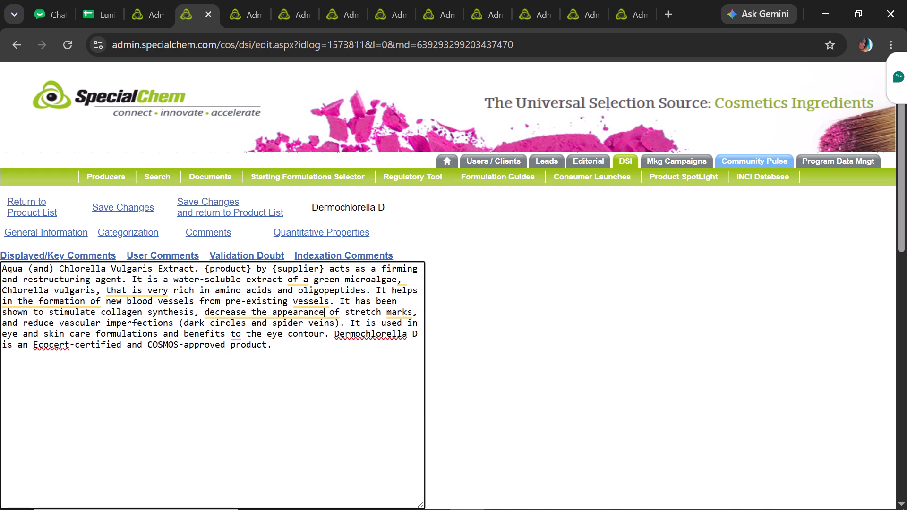
{"action": "left_click", "coordinate": [256, 359]}
{"action": "key", "text": "BackSpace"}
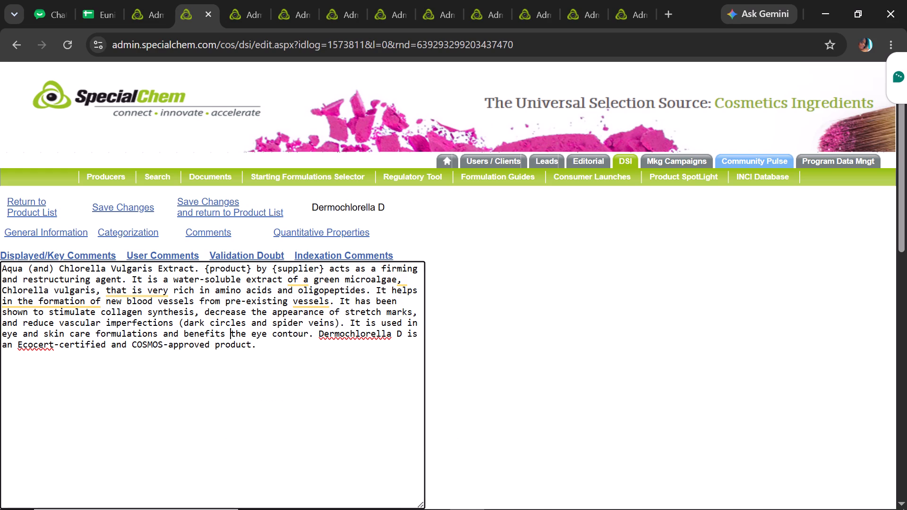
Replace the remaining "Dermochlorella D" in the comments' last sentence with the copied "{product}".
{"action": "left_click_drag", "start_coordinate": [319, 333], "coordinate": [402, 331]}
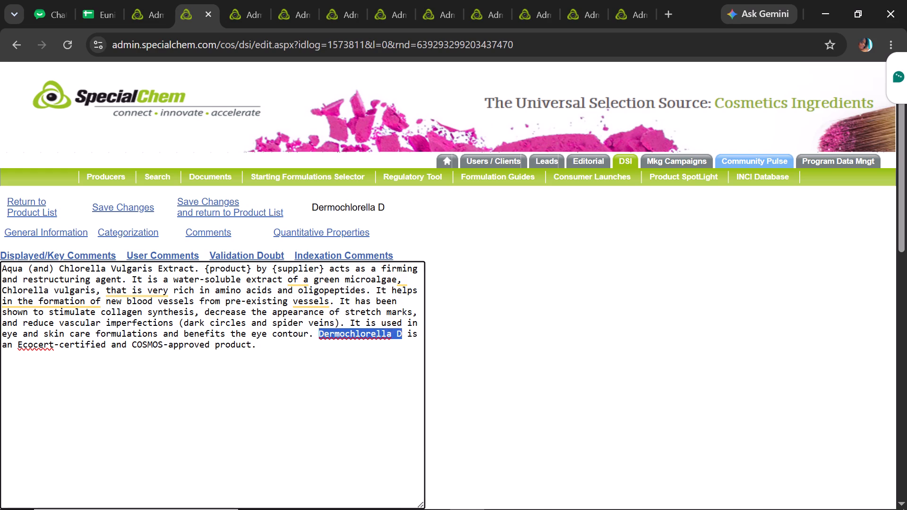
{"action": "left_click_drag", "start_coordinate": [402, 331], "coordinate": [403, 331]}
{"action": "key", "text": "ctrl+v"}
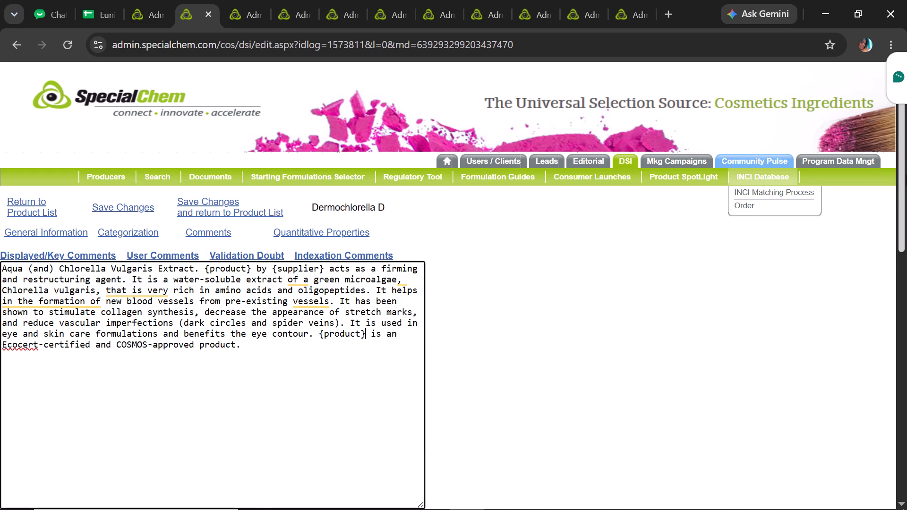
Enable Display as HTML for the Dermochlorella D comments and save the changes.
{"action": "left_click_drag", "start_coordinate": [906, 175], "coordinate": [906, 190]}
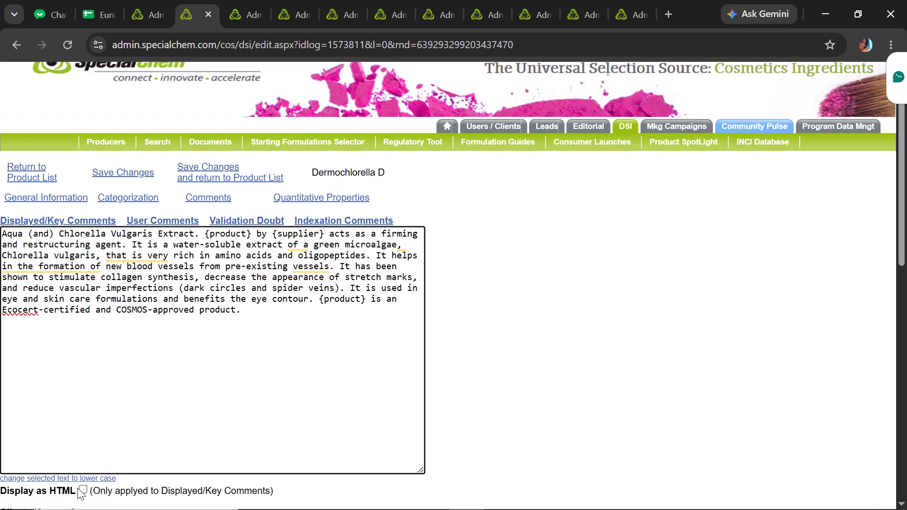
{"action": "left_click", "coordinate": [83, 488]}
{"action": "left_click", "coordinate": [132, 170]}
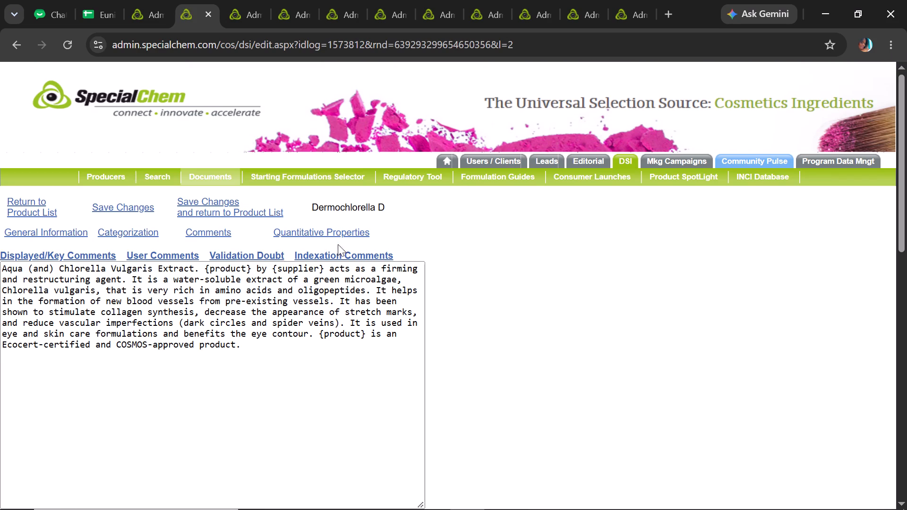
Open the Dermochlorella D quantitative properties, then save the datasheet and return to the product list.
{"action": "left_click", "coordinate": [345, 235]}
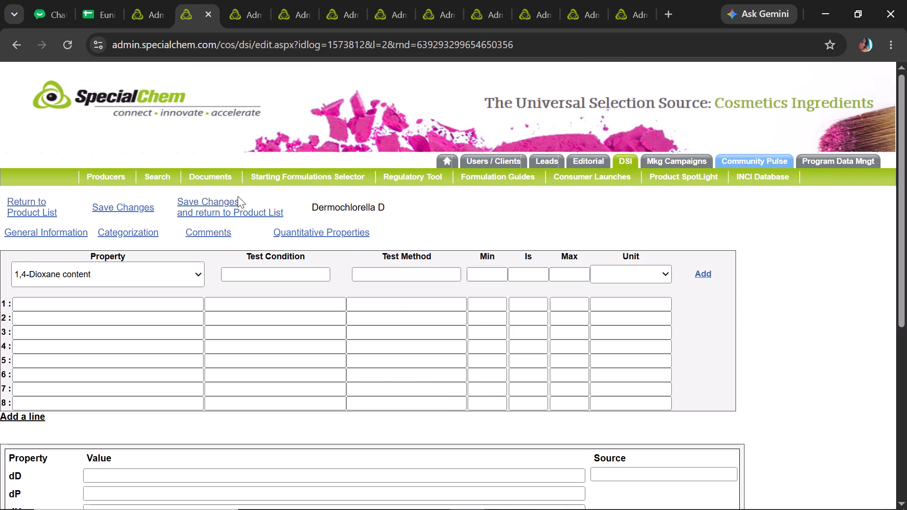
{"action": "left_click", "coordinate": [207, 201]}
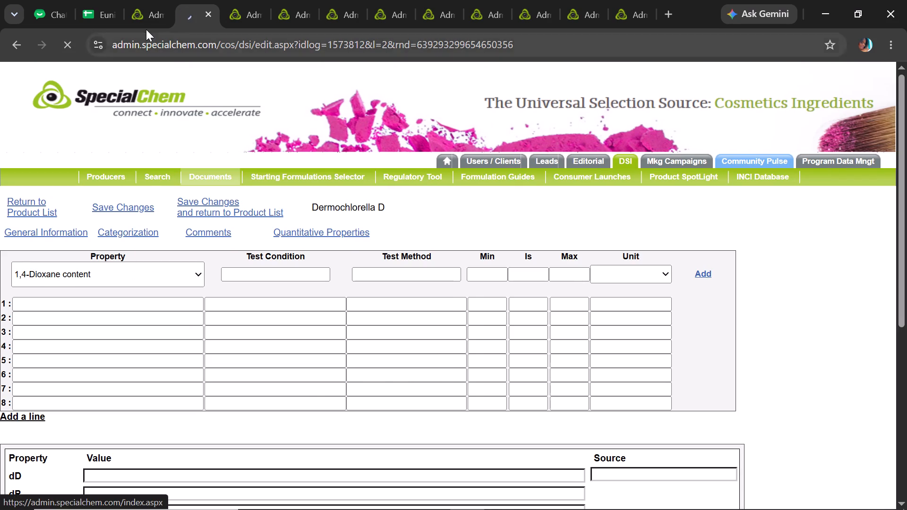
Copy the EPIDERMIST 4.0 PA product name from the Cosmetics sheet.
{"action": "left_click", "coordinate": [138, 16]}
{"action": "left_click", "coordinate": [90, 5]}
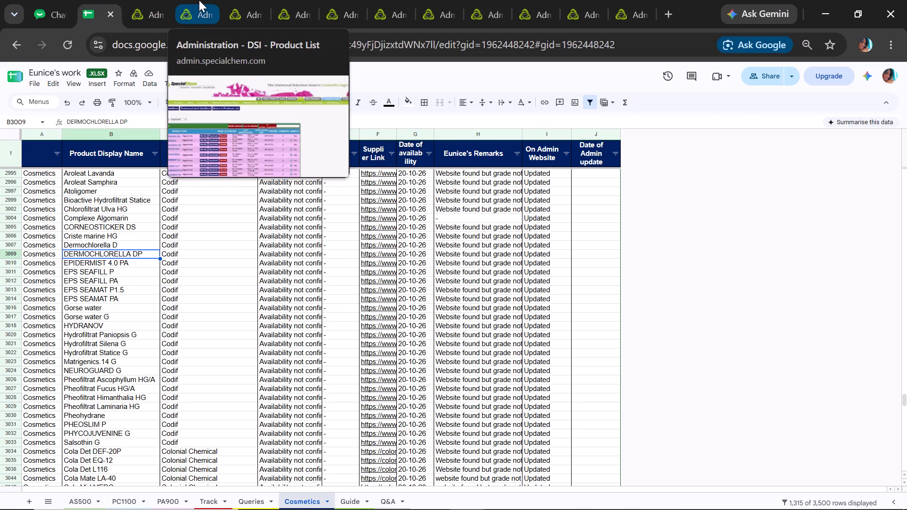
{"action": "left_click", "coordinate": [199, 0]}
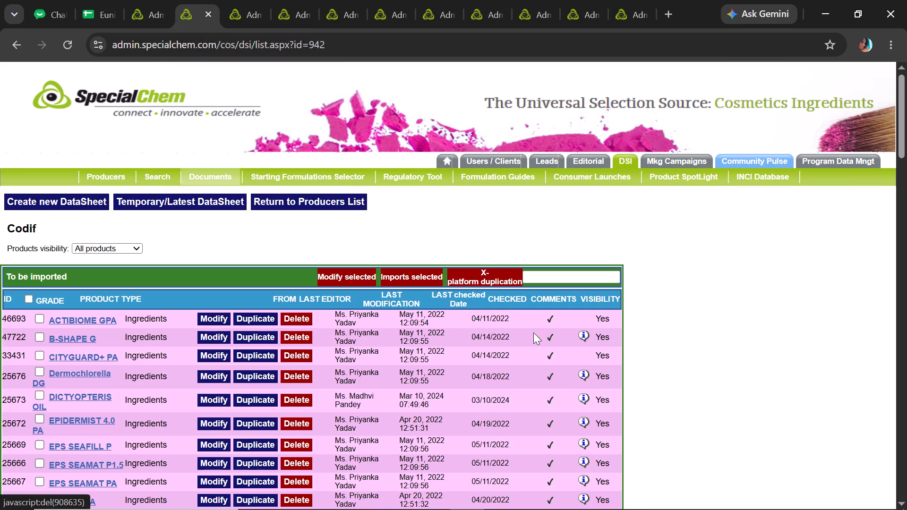
{"action": "left_click", "coordinate": [90, 15]}
{"action": "left_click", "coordinate": [155, 5]}
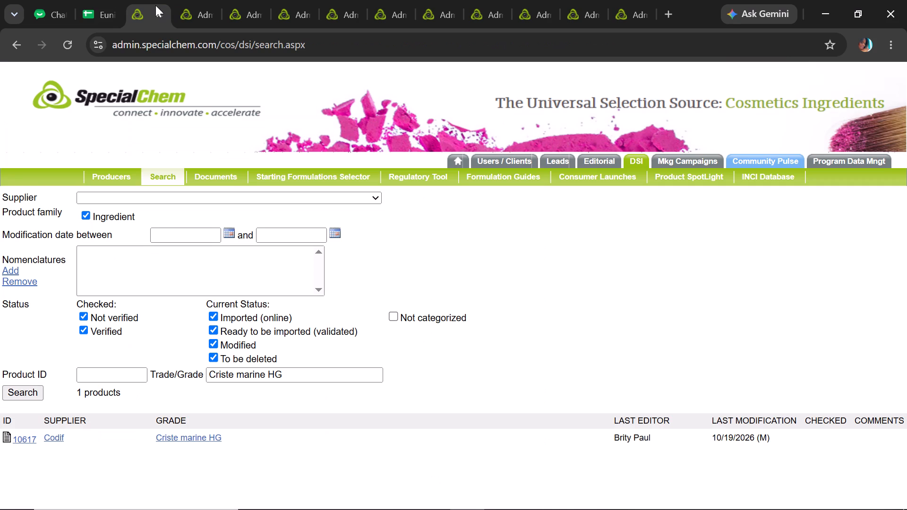
{"action": "left_click", "coordinate": [96, 4]}
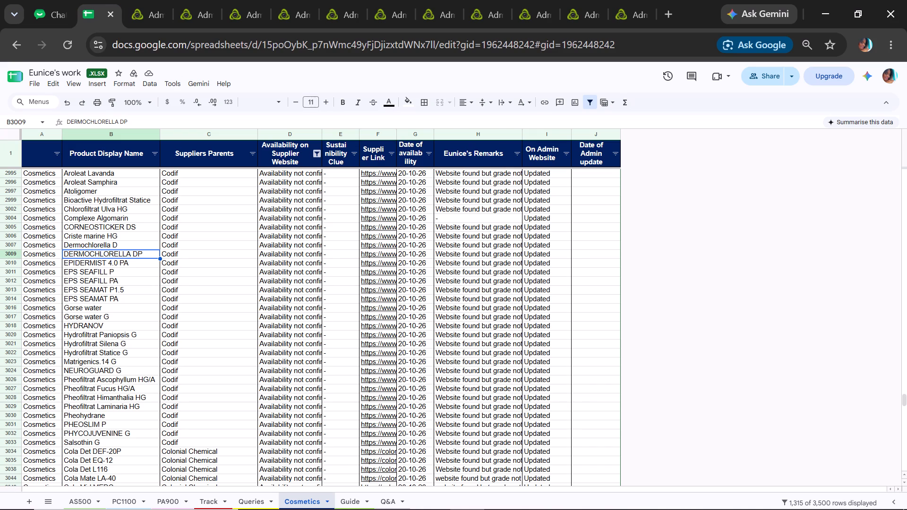
{"action": "left_click", "coordinate": [121, 262]}
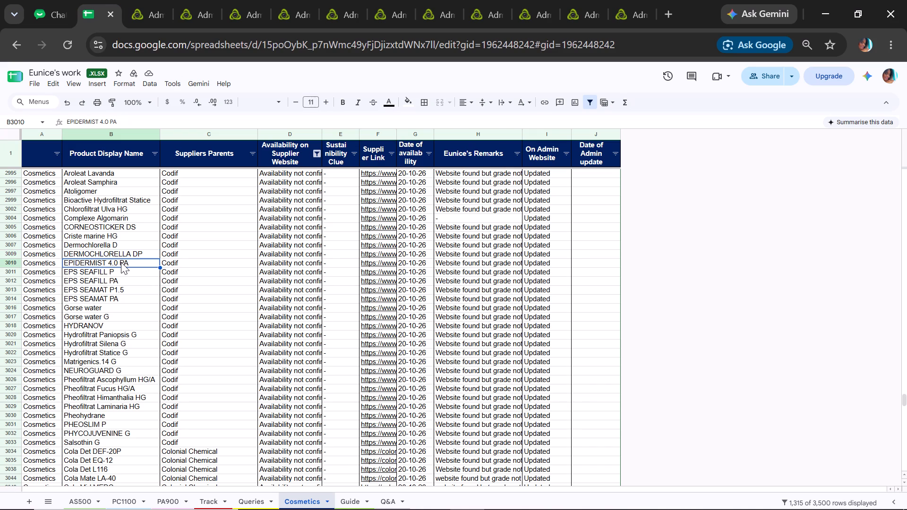
{"action": "key", "text": "ctrl+c"}
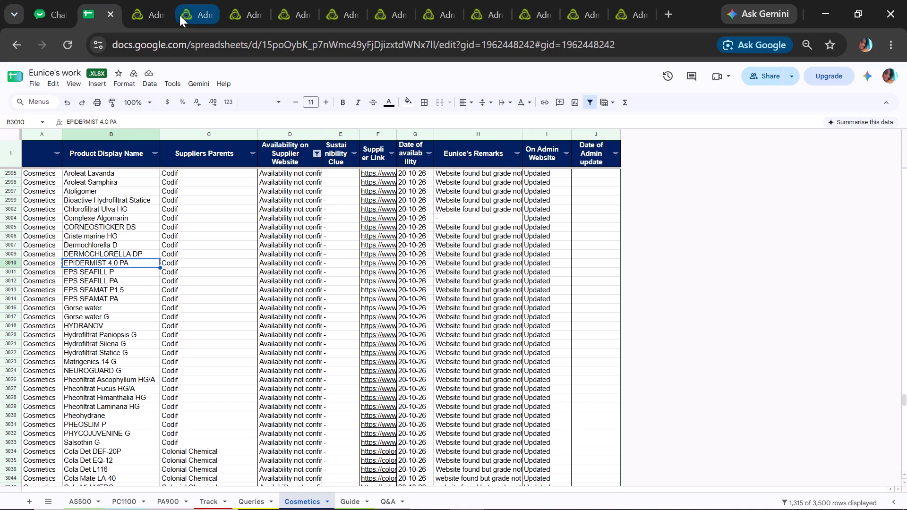
Search the admin site for the grade EPIDERMIST 4.0 PA using the copied name and open its datasheet.
{"action": "left_click", "coordinate": [193, 3]}
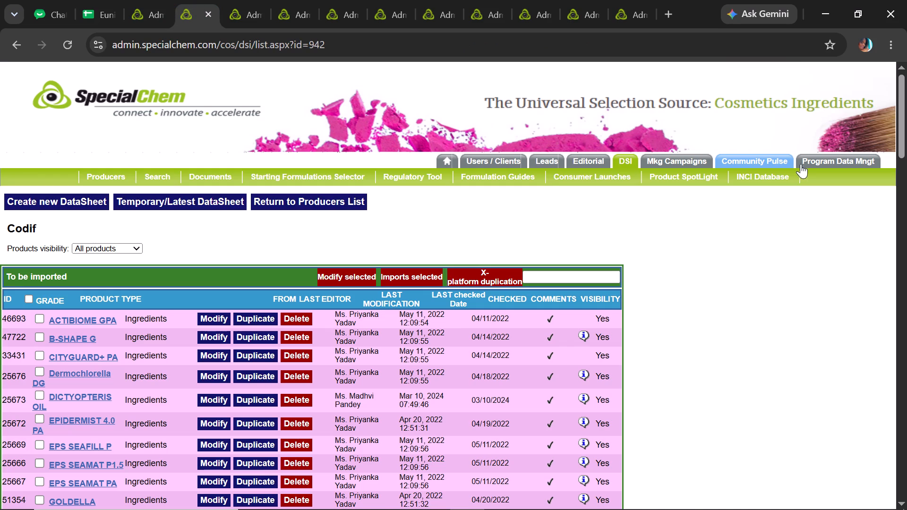
{"action": "left_click_drag", "start_coordinate": [906, 145], "coordinate": [906, 182]}
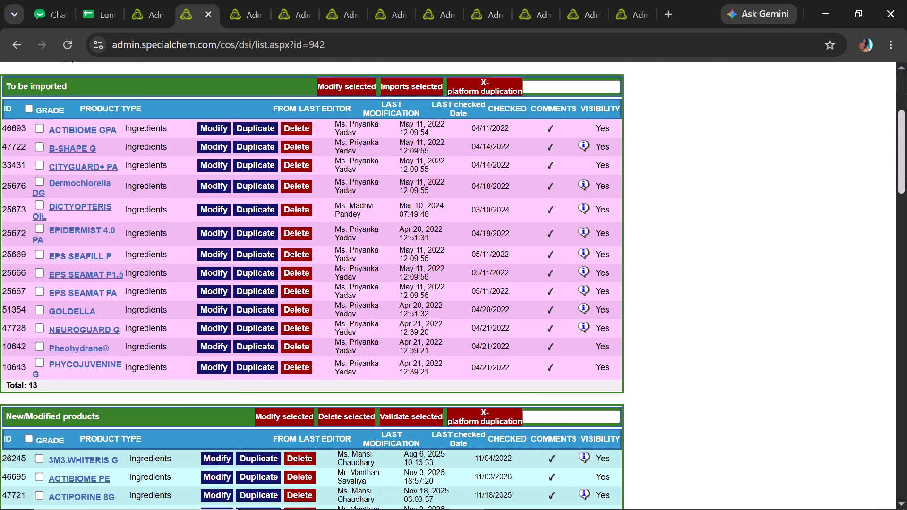
{"action": "left_click_drag", "start_coordinate": [906, 182], "coordinate": [906, 311]}
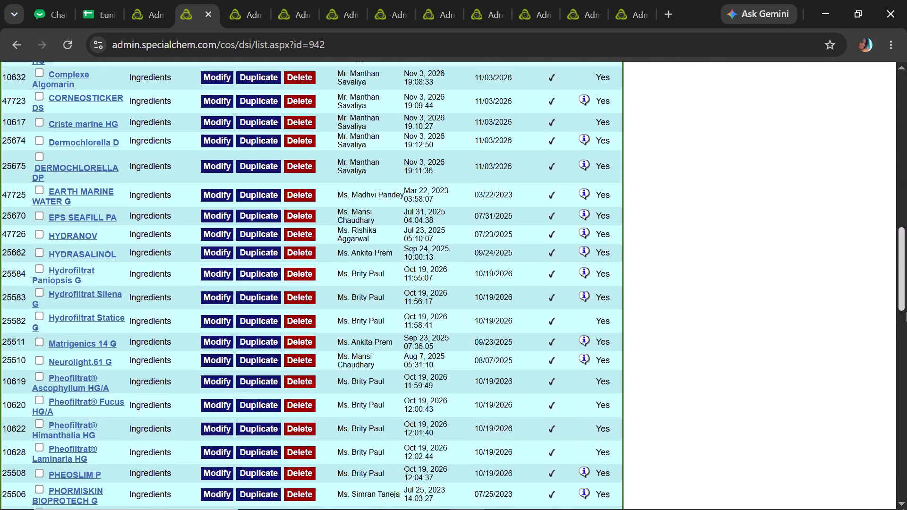
{"action": "left_click_drag", "start_coordinate": [906, 311], "coordinate": [861, 0]}
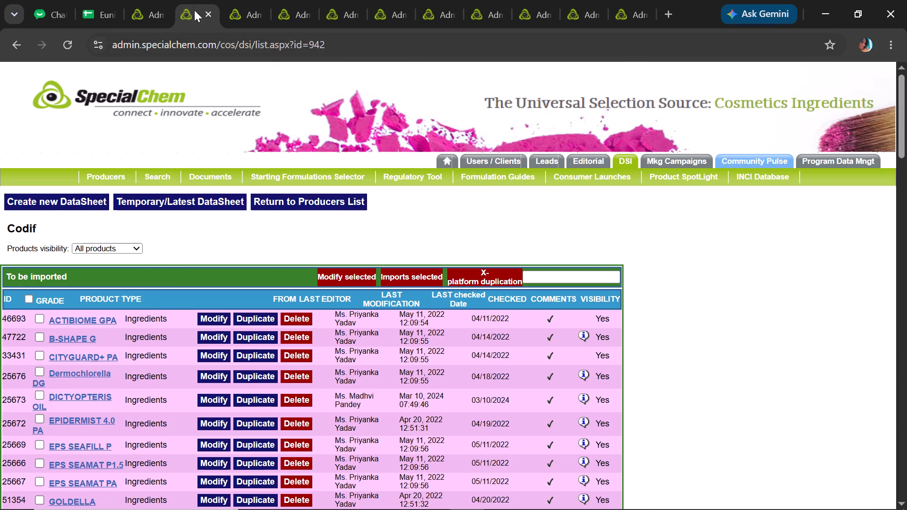
{"action": "left_click", "coordinate": [164, 0]}
{"action": "left_click_drag", "start_coordinate": [318, 372], "coordinate": [0, 285]}
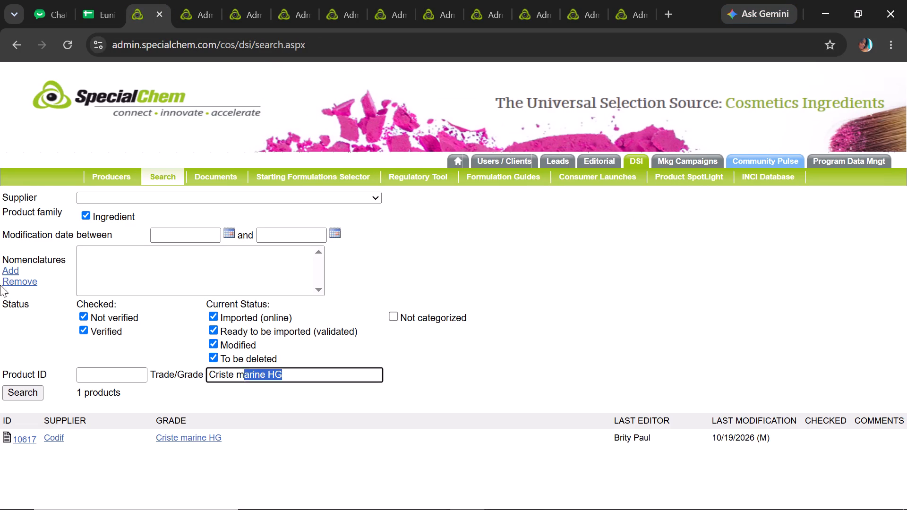
{"action": "left_click_drag", "start_coordinate": [0, 285], "coordinate": [0, 266]}
{"action": "key", "text": "ctrl+v"}
{"action": "left_click", "coordinate": [14, 392]}
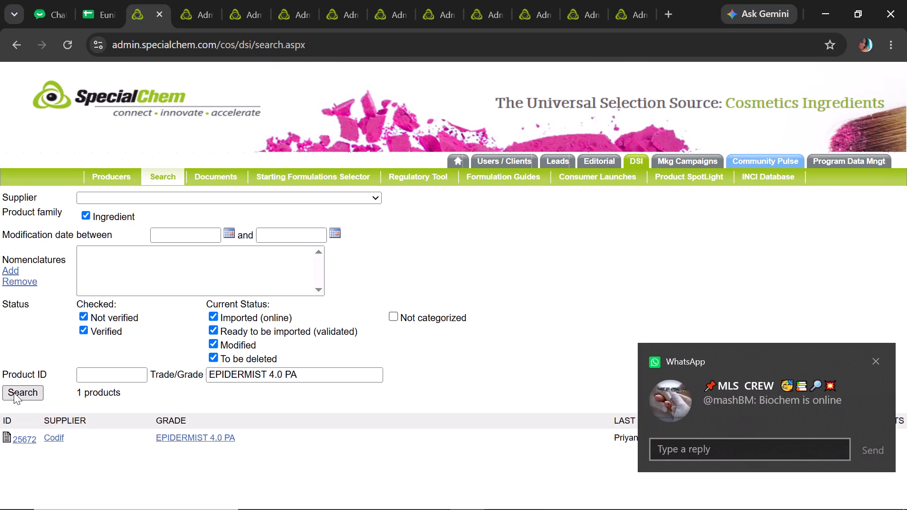
{"action": "left_click", "coordinate": [180, 435]}
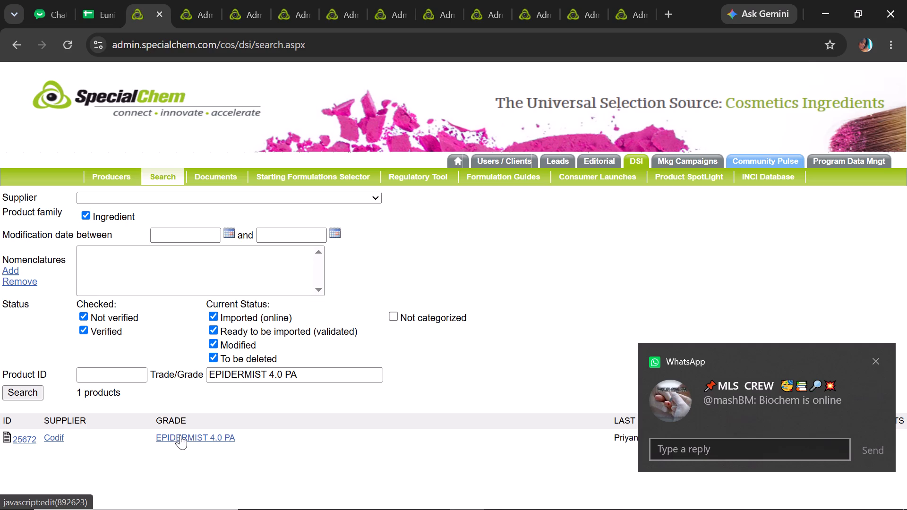
Copy "{product} by {supplier}" from Step 3 of the Guide sheet.
{"action": "left_click", "coordinate": [103, 7]}
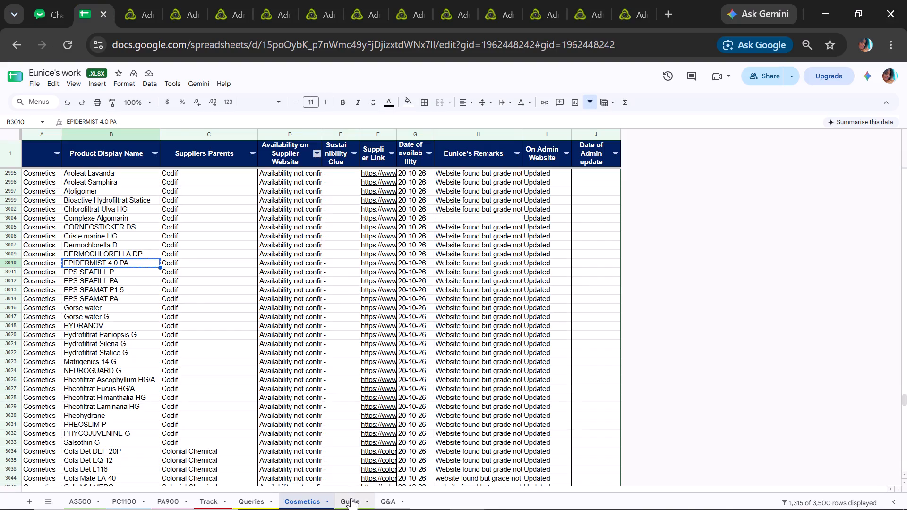
{"action": "left_click", "coordinate": [351, 498]}
{"action": "key", "text": "ctrl+c"}
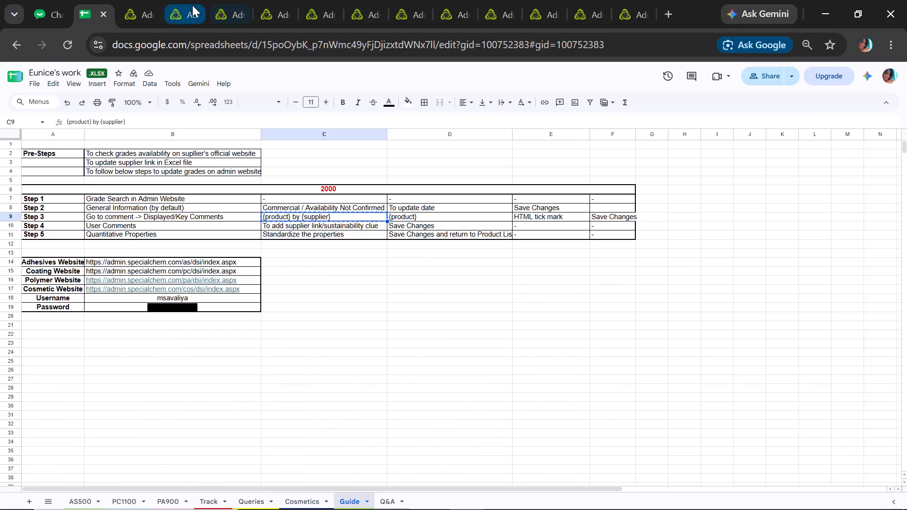
Back in the admin site, set the EPIDERMIST 4.0 PA product status to Availability Not Confirmed with date 11/03/2026 and save the changes.
{"action": "left_click", "coordinate": [192, 5]}
{"action": "left_click_drag", "start_coordinate": [899, 176], "coordinate": [898, 195]}
{"action": "left_click", "coordinate": [251, 455]}
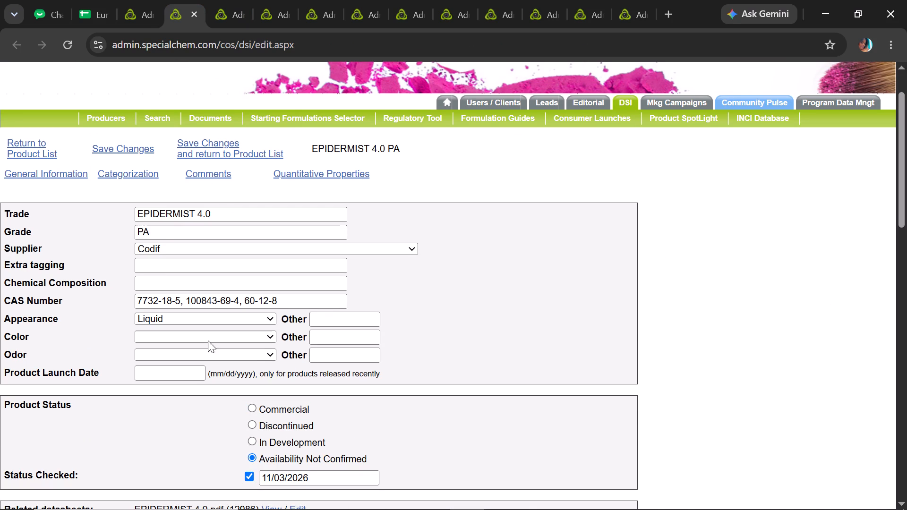
{"action": "left_click", "coordinate": [134, 146]}
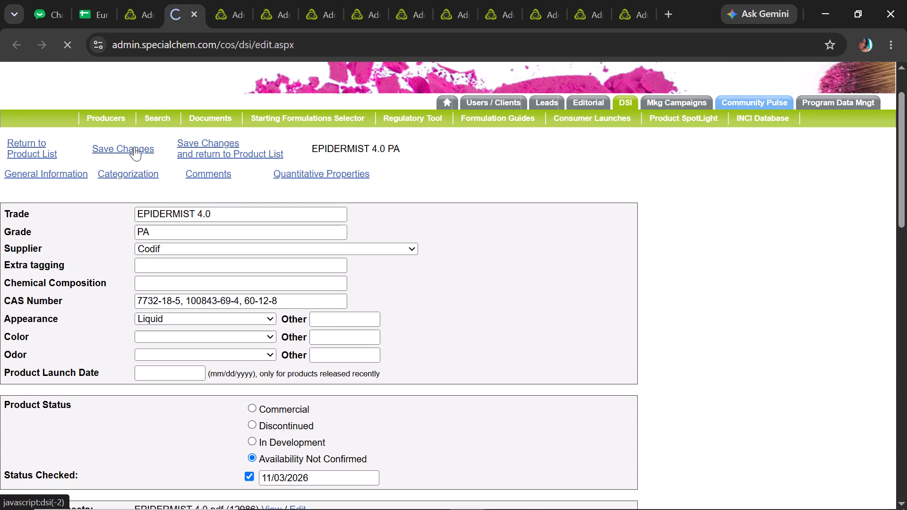
Open the EPIDERMIST 4.0 PA comments and replace "EPIDERMIST 4.0 PA by Codif" with the copied "{product} by {supplier}".
{"action": "left_click", "coordinate": [214, 228]}
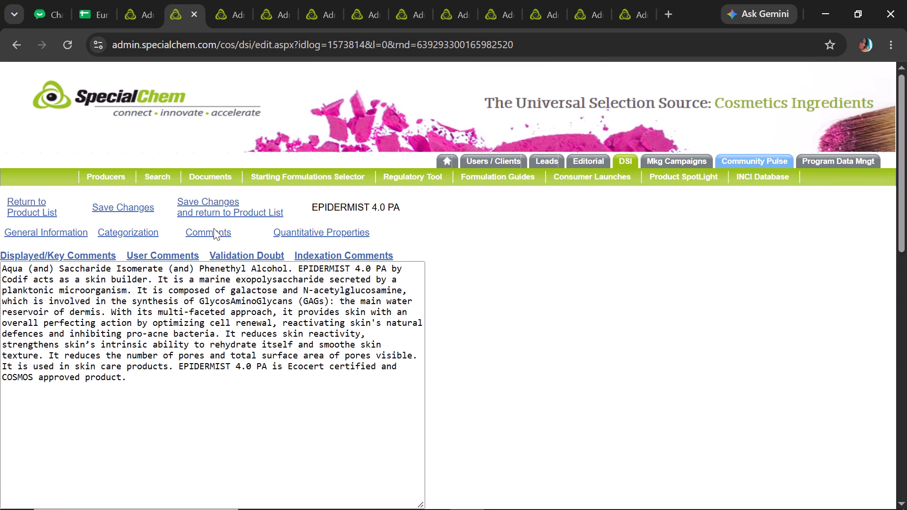
{"action": "double_click", "coordinate": [298, 267]}
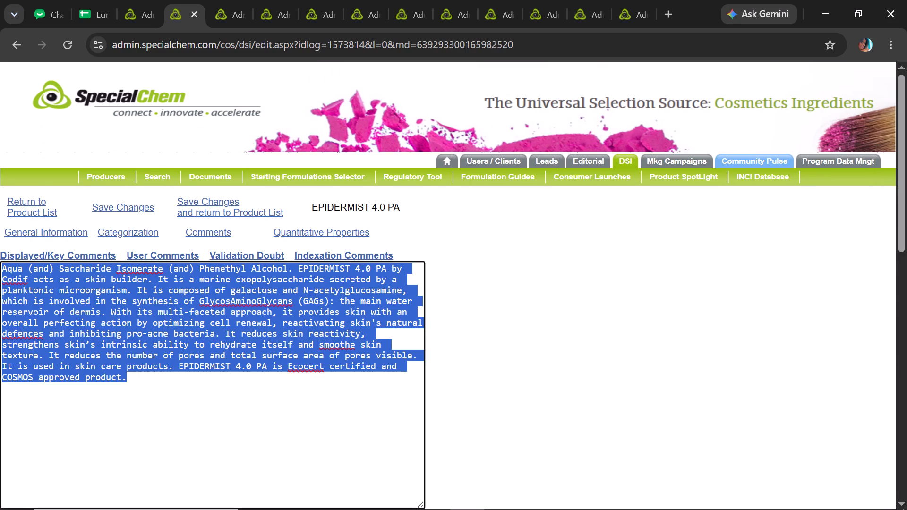
{"action": "left_click", "coordinate": [298, 267]}
{"action": "left_click", "coordinate": [299, 265]}
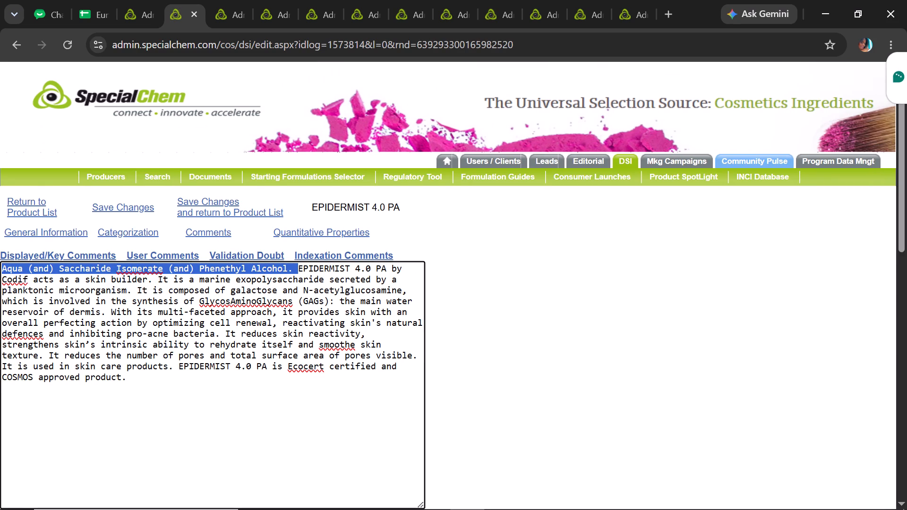
{"action": "left_click_drag", "start_coordinate": [299, 265], "coordinate": [426, 272]}
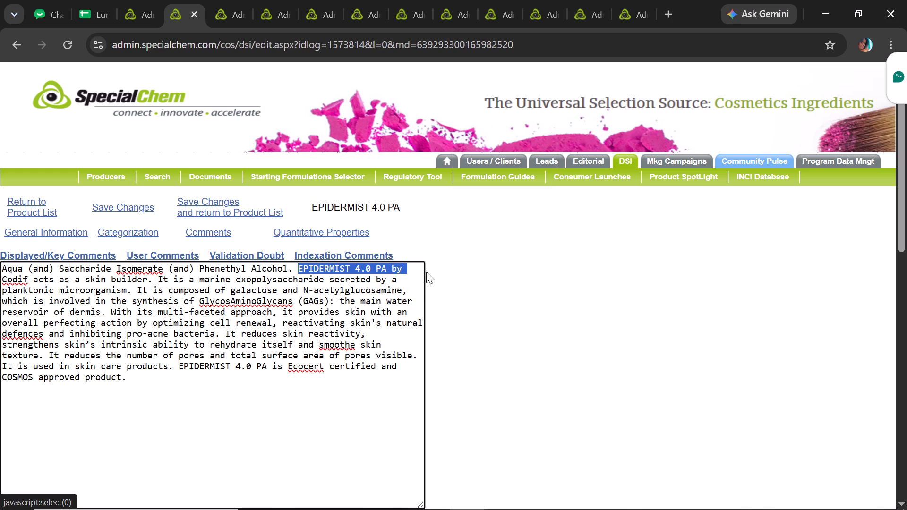
{"action": "left_click_drag", "start_coordinate": [426, 272], "coordinate": [28, 277]}
{"action": "key", "text": "ctrl+v"}
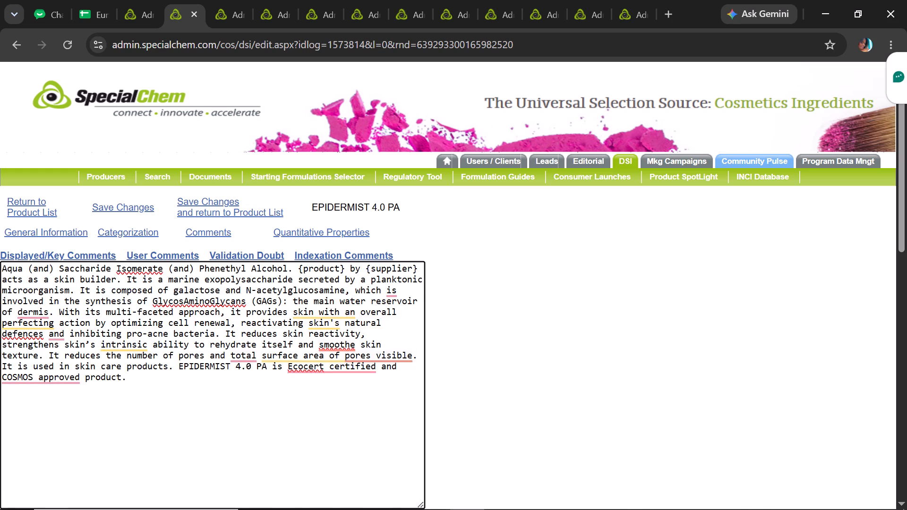
Copy "{product}" from the comment and use it to replace the product name in the last sentence.
{"action": "left_click_drag", "start_coordinate": [299, 268], "coordinate": [345, 269]}
{"action": "key", "text": "ctrl+c"}
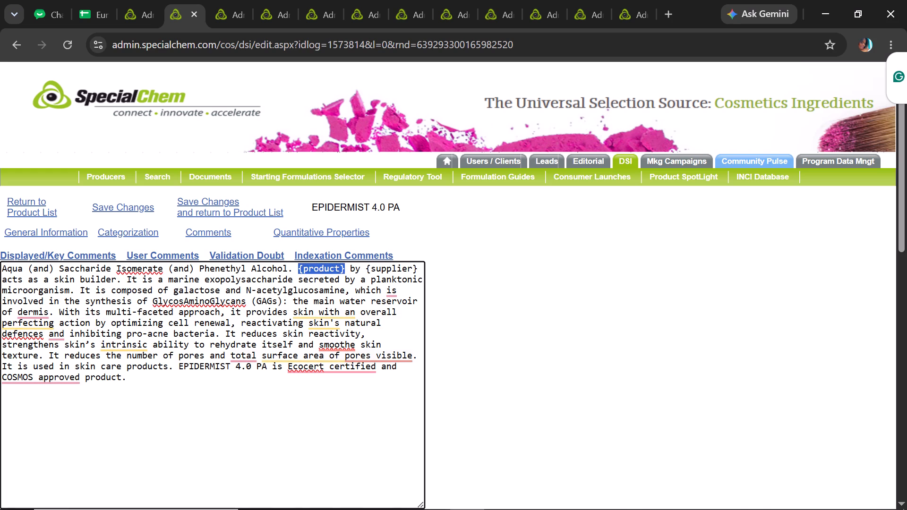
{"action": "key", "text": "ctrl+c"}
{"action": "left_click_drag", "start_coordinate": [179, 368], "coordinate": [265, 370]}
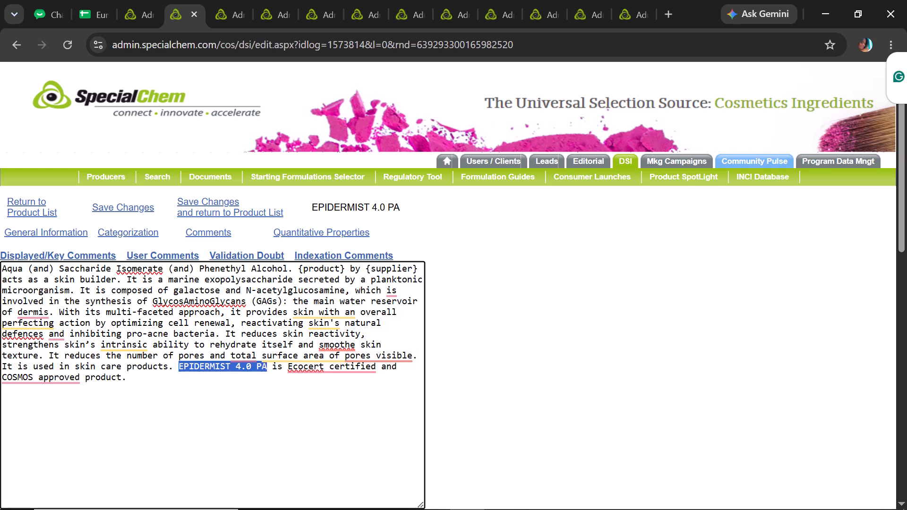
{"action": "left_click_drag", "start_coordinate": [265, 370], "coordinate": [268, 370]}
{"action": "key", "text": "ctrl+v"}
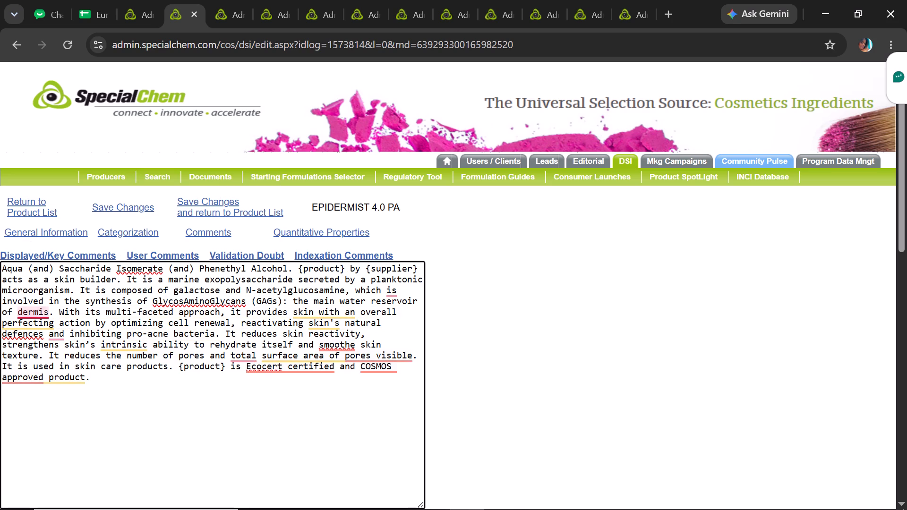
Apply the suggested corrections "the dermis" and a comma after "defences" in the displayed comment.
{"action": "left_click", "coordinate": [48, 324]}
{"action": "type", "text": "the"}
{"action": "key", "text": "space"}
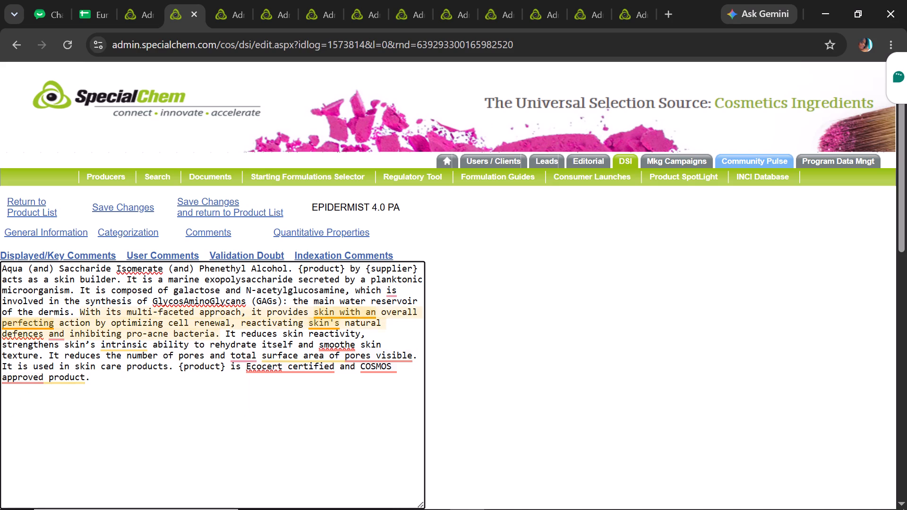
{"action": "left_click", "coordinate": [65, 354]}
{"action": "key", "text": "comma"}
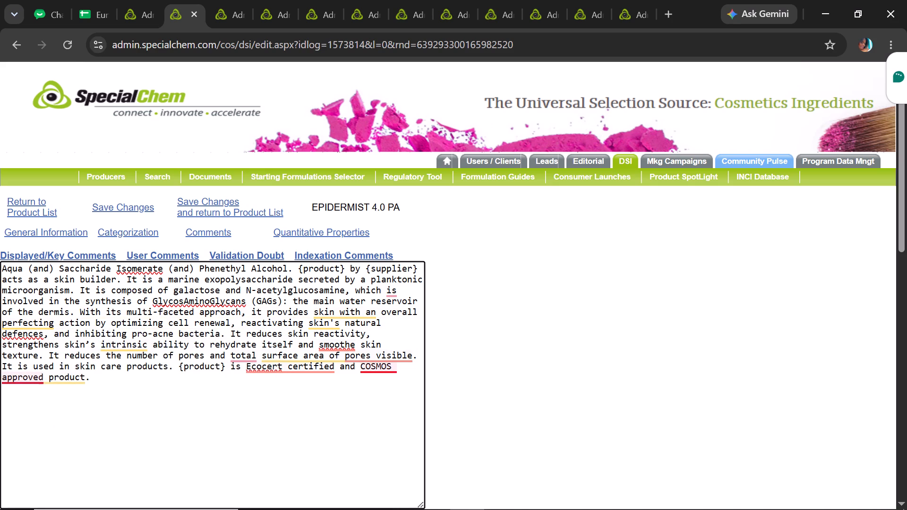
Apply the suggested corrections "COSMOS-approved" and "the total" surface area in the displayed comment.
{"action": "left_click", "coordinate": [44, 409]}
{"action": "type", "text": "COS"}
{"action": "type", "text": "MOS"}
{"action": "key", "text": "minus"}
{"action": "key", "text": "a"}
{"action": "key", "text": "p"}
{"action": "key", "text": "p"}
{"action": "key", "text": "r"}
{"action": "key", "text": "o"}
{"action": "key", "text": "v"}
{"action": "key", "text": "e"}
{"action": "key", "text": "d"}
{"action": "left_click", "coordinate": [255, 375]}
{"action": "key", "text": "t"}
{"action": "type", "text": "he"}
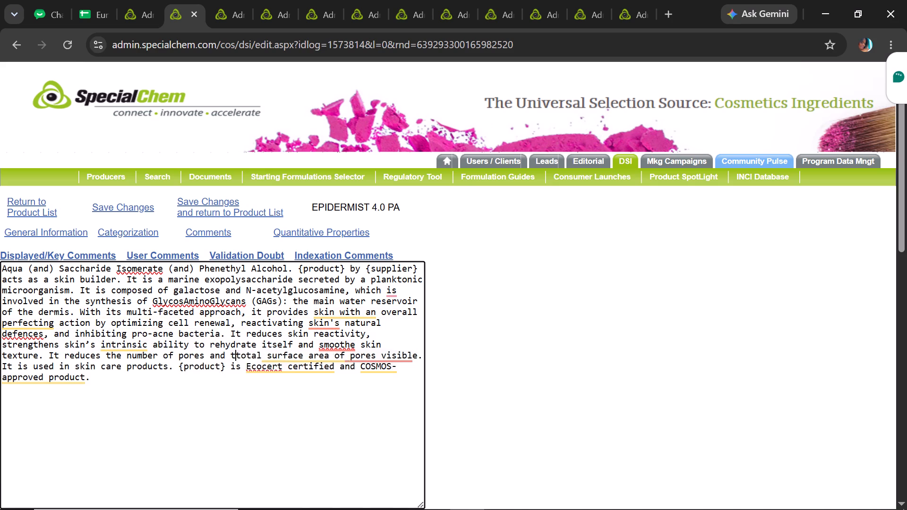
{"action": "key", "text": "space"}
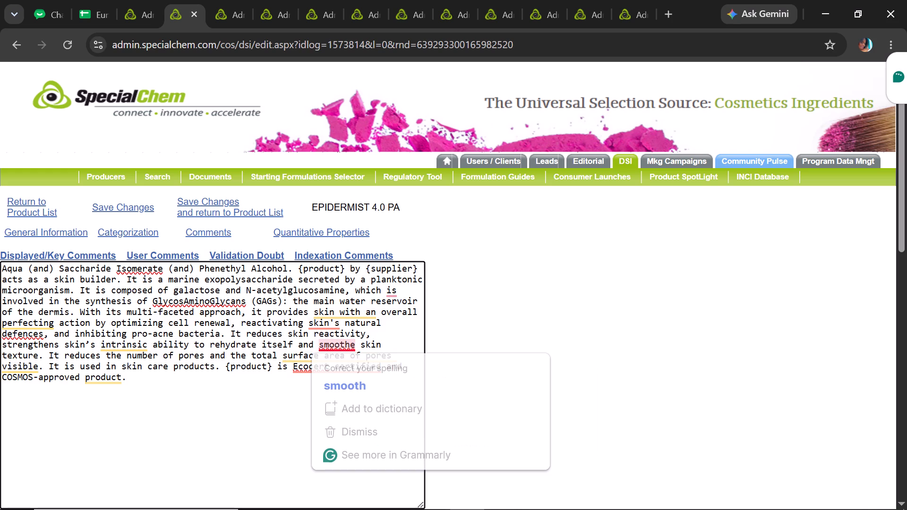
Correct "smoothe" to "smooths" and change the certification wording to "an Ecocert-certified" using the suggested corrections.
{"action": "left_click", "coordinate": [366, 368]}
{"action": "type", "text": "smooth"}
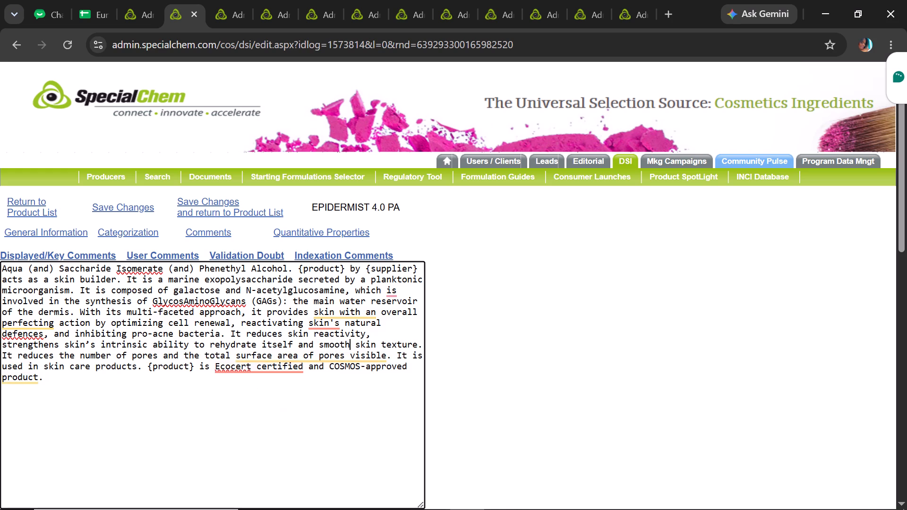
{"action": "left_click", "coordinate": [292, 386]}
{"action": "type", "text": "an Ecocert-cer"}
{"action": "type", "text": "tified"}
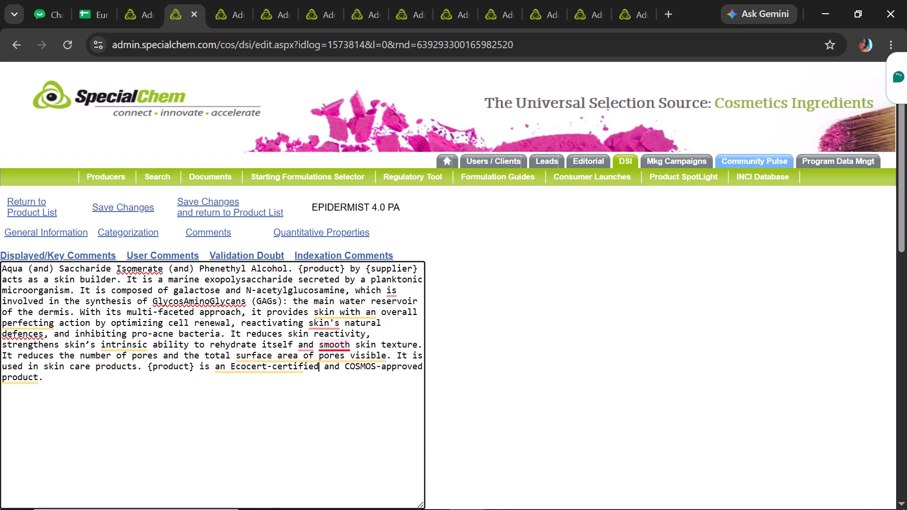
{"action": "left_click", "coordinate": [359, 366]}
{"action": "type", "text": "smooth"}
{"action": "key", "text": "s"}
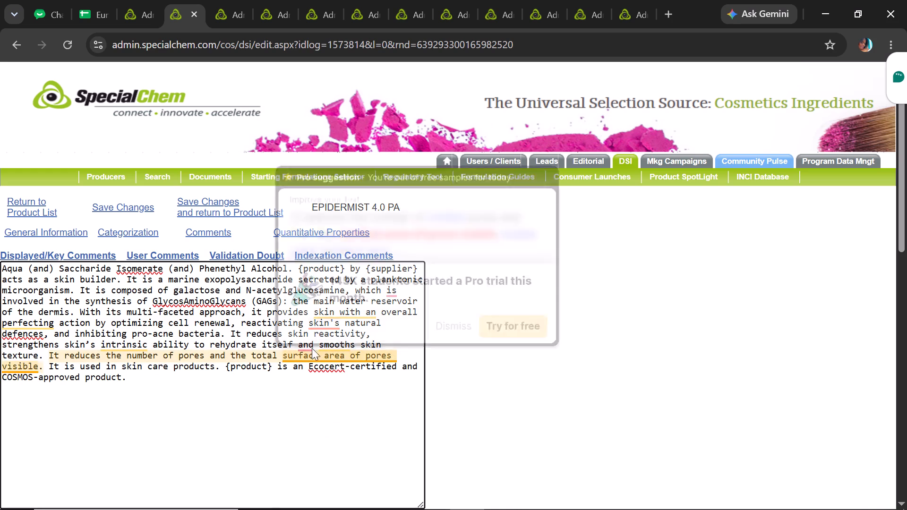
{"action": "left_click", "coordinate": [348, 391]}
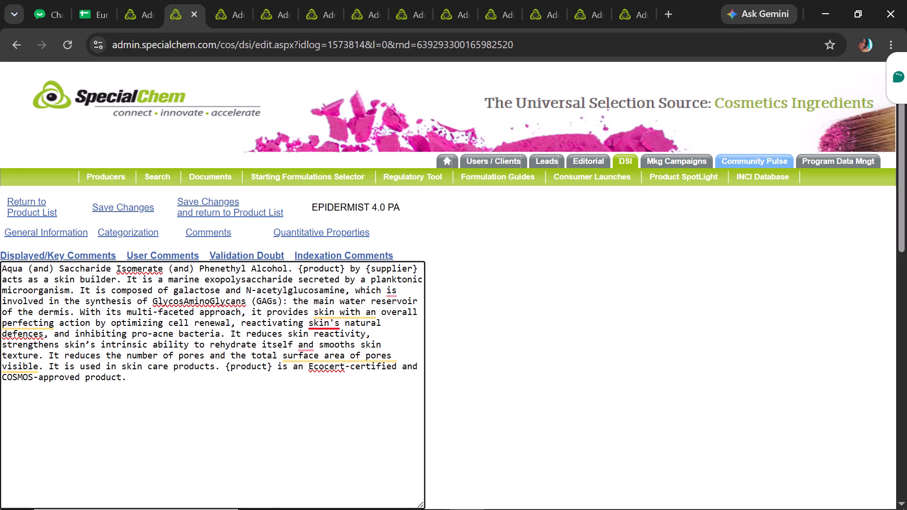
Apply the suggested corrections "the skin's natural defences", "which are involved" and a comma after "rehydrate itself" in the comment.
{"action": "left_click", "coordinate": [350, 351]}
{"action": "type", "text": "the"}
{"action": "key", "text": "space"}
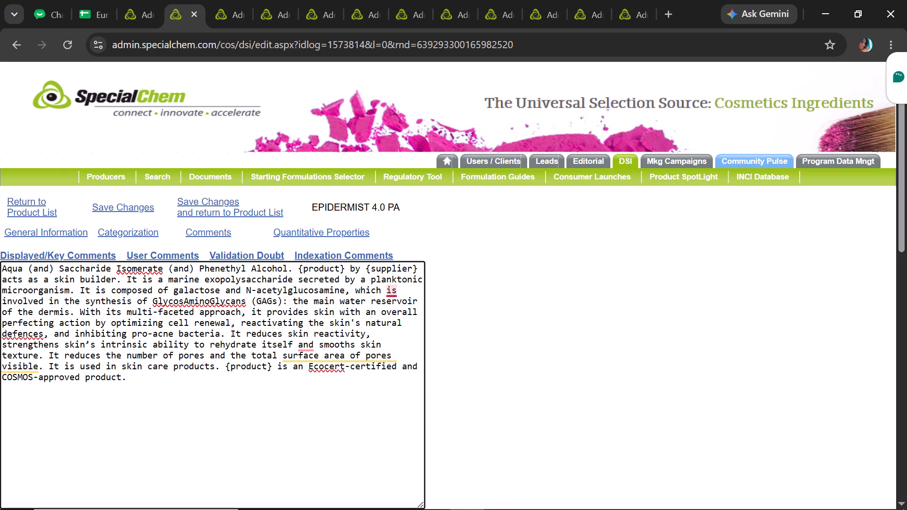
{"action": "left_click", "coordinate": [399, 328]}
{"action": "type", "text": "ar"}
{"action": "key", "text": "e"}
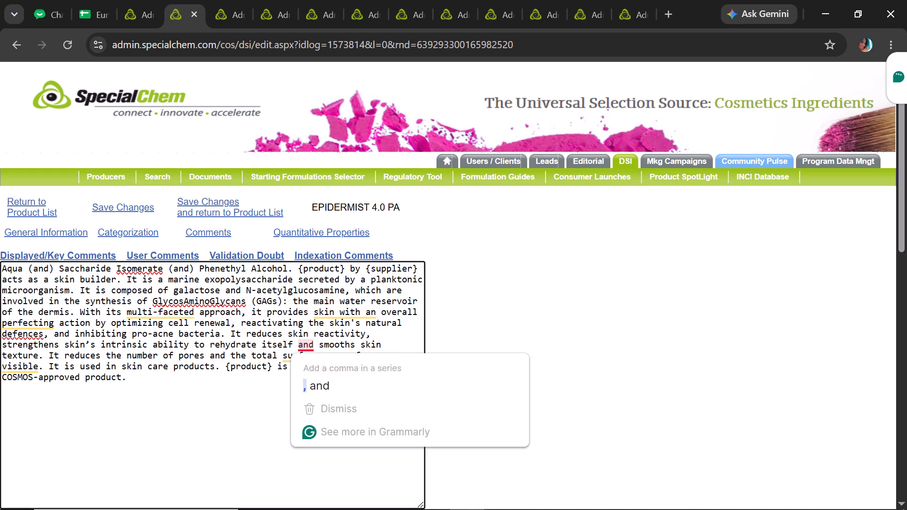
{"action": "left_click", "coordinate": [354, 382]}
{"action": "key", "text": "comma"}
Enable Display as HTML for the EPIDERMIST 4.0 PA comment and save the changes.
{"action": "left_click_drag", "start_coordinate": [906, 212], "coordinate": [906, 250]}
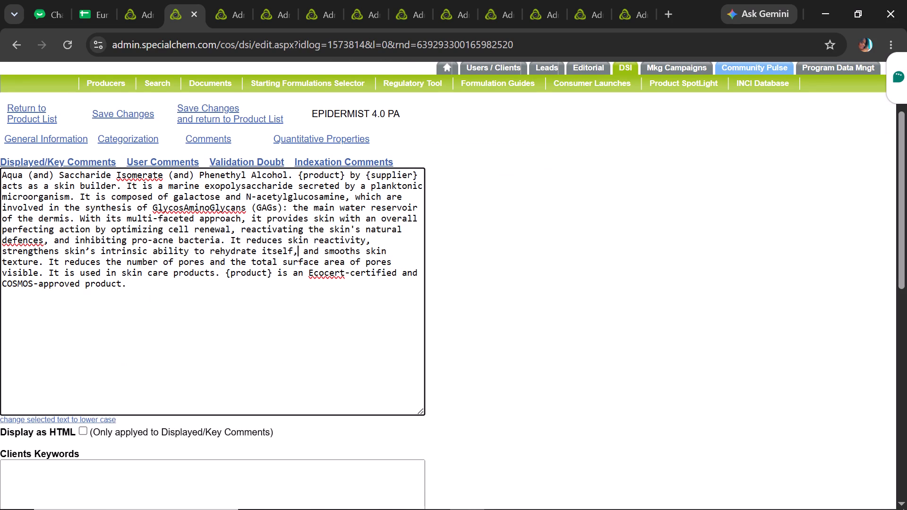
{"action": "left_click", "coordinate": [85, 427]}
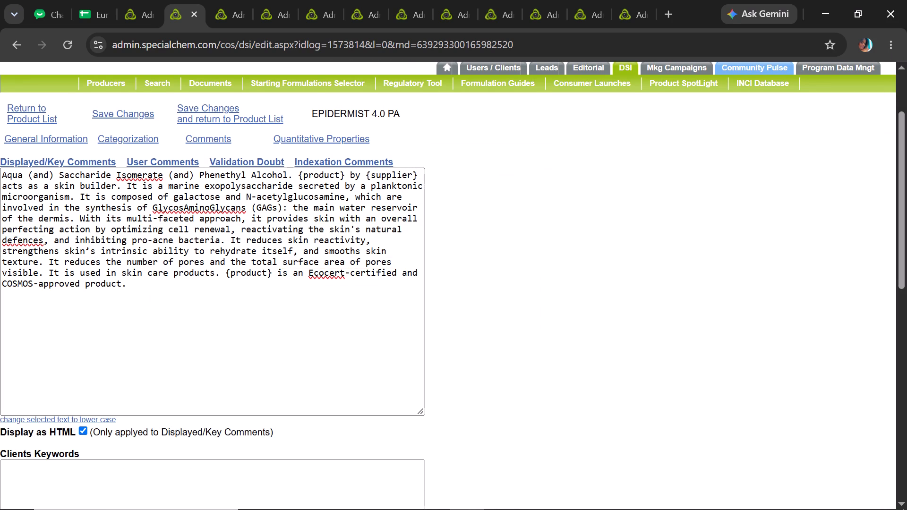
{"action": "left_click", "coordinate": [128, 114]}
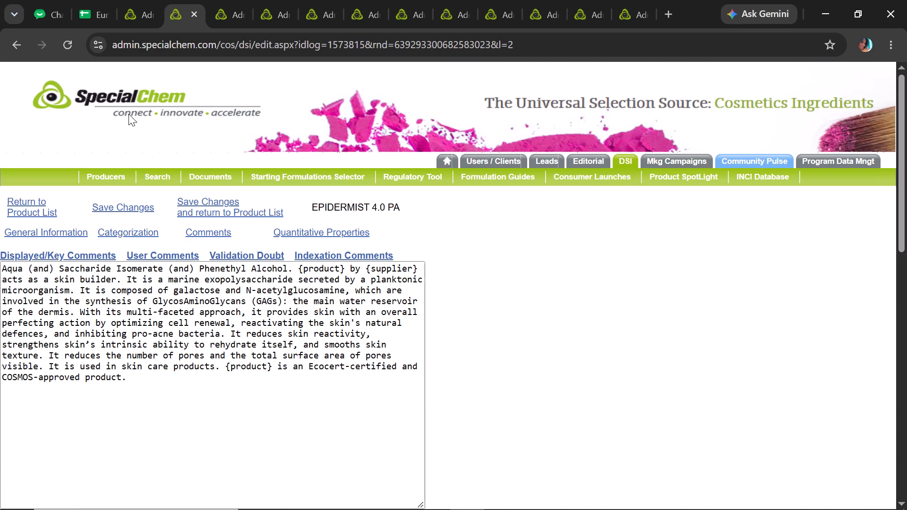
{"action": "left_click_drag", "start_coordinate": [906, 157], "coordinate": [897, 174]}
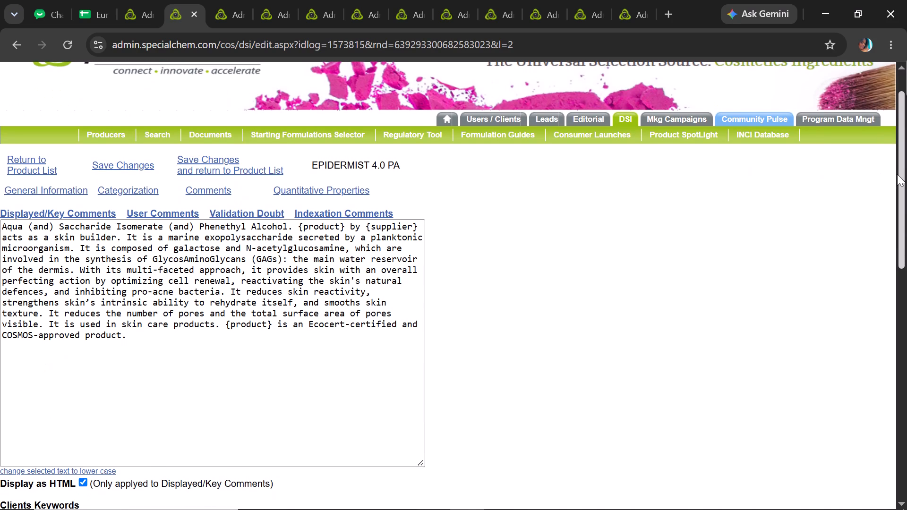
{"action": "left_click_drag", "start_coordinate": [897, 174], "coordinate": [899, 174]}
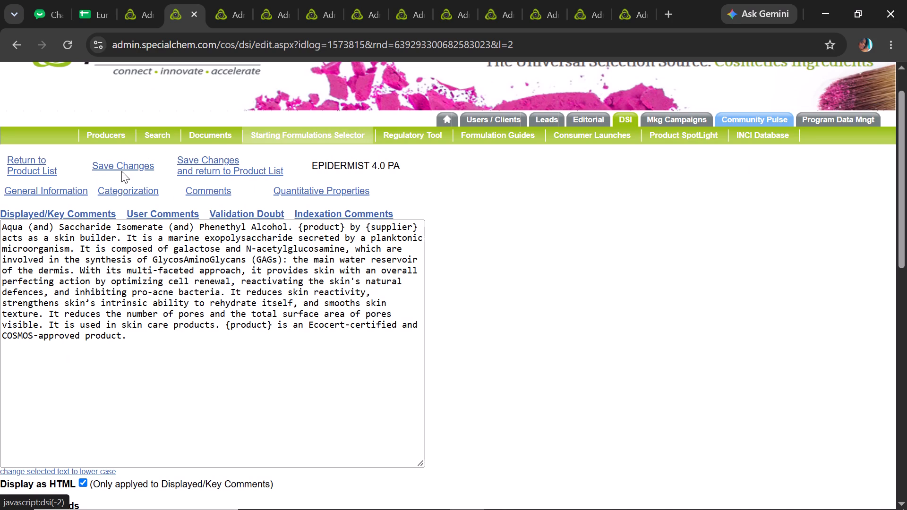
{"action": "left_click", "coordinate": [126, 163]}
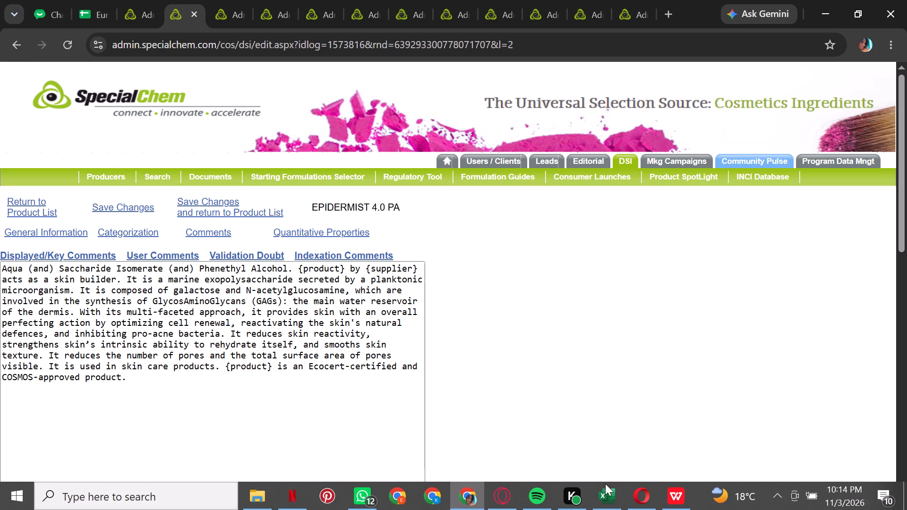
Open the quantitative properties of EPIDERMIST 4.0 PA, then save the changes and return to the product list.
{"action": "left_click", "coordinate": [565, 459]}
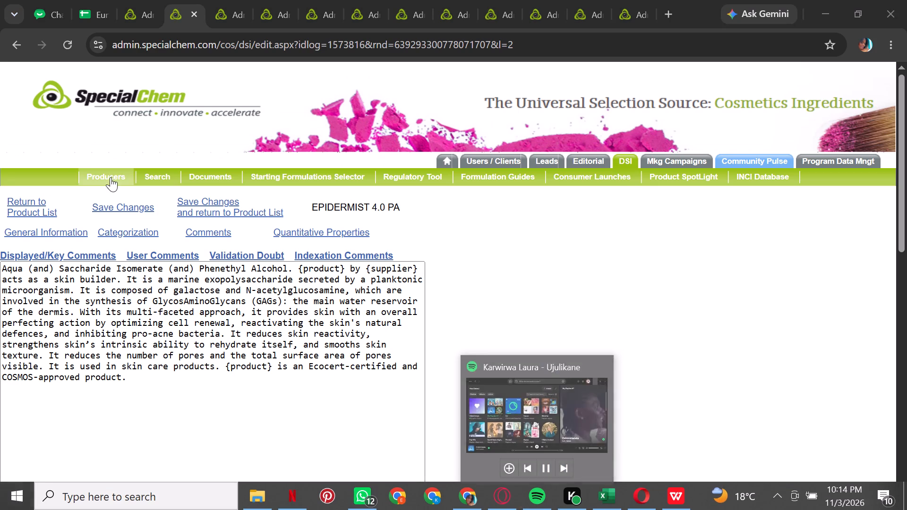
{"action": "left_click", "coordinate": [302, 229]}
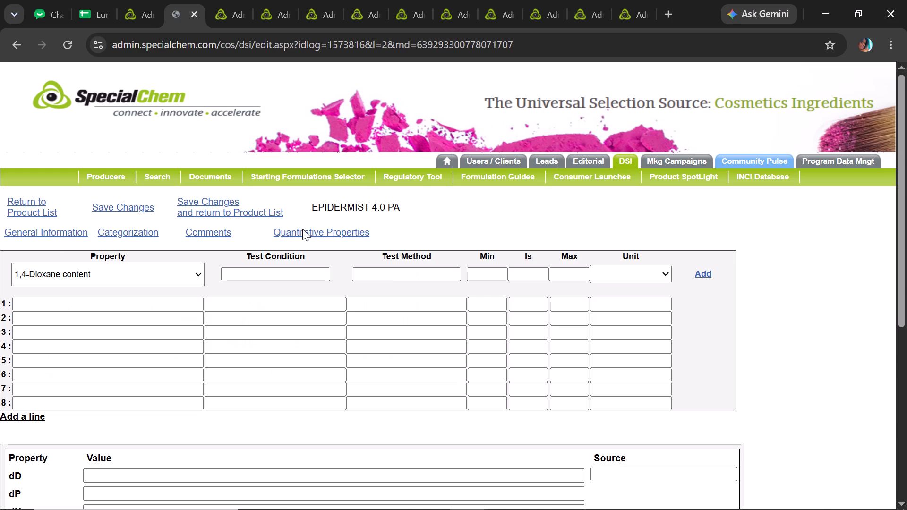
{"action": "left_click", "coordinate": [215, 216]}
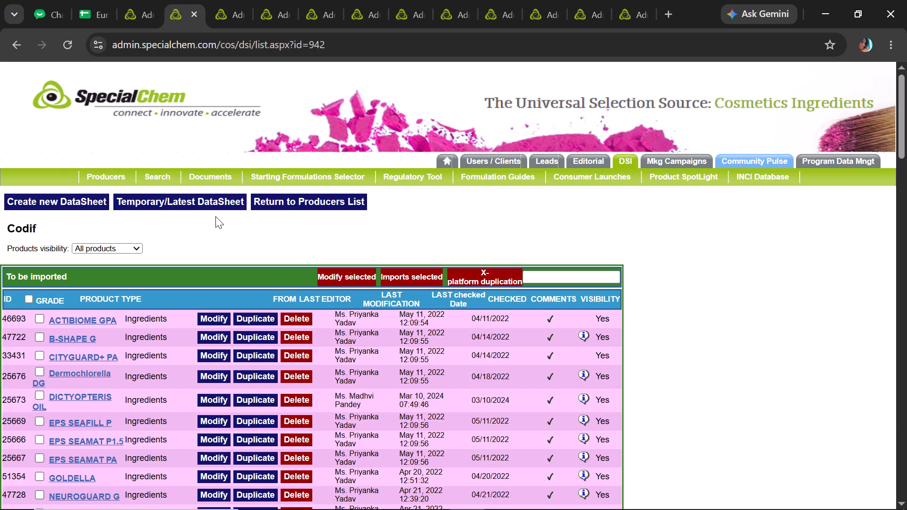
Switch to the spreadsheet and copy the EPS SEAFILL P product name from the Cosmetics sheet.
{"action": "left_click", "coordinate": [139, 19]}
{"action": "left_click", "coordinate": [104, 11]}
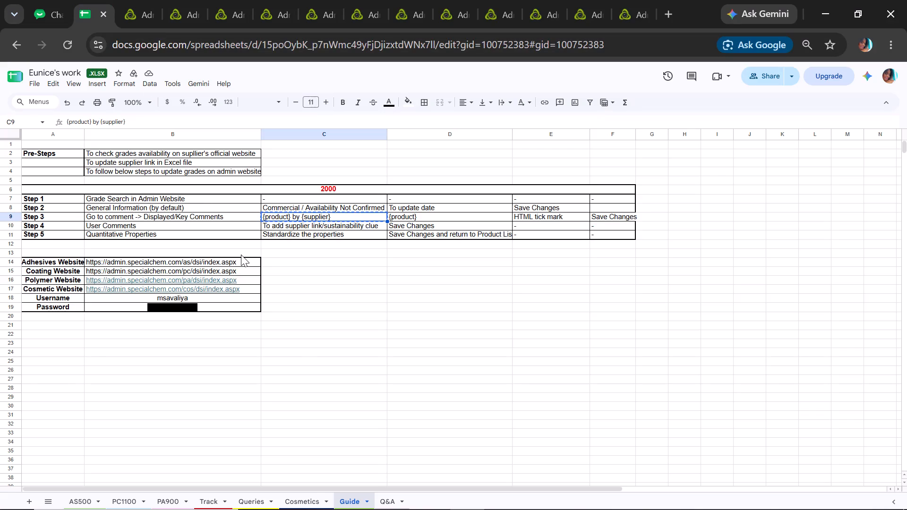
{"action": "left_click", "coordinate": [303, 501]}
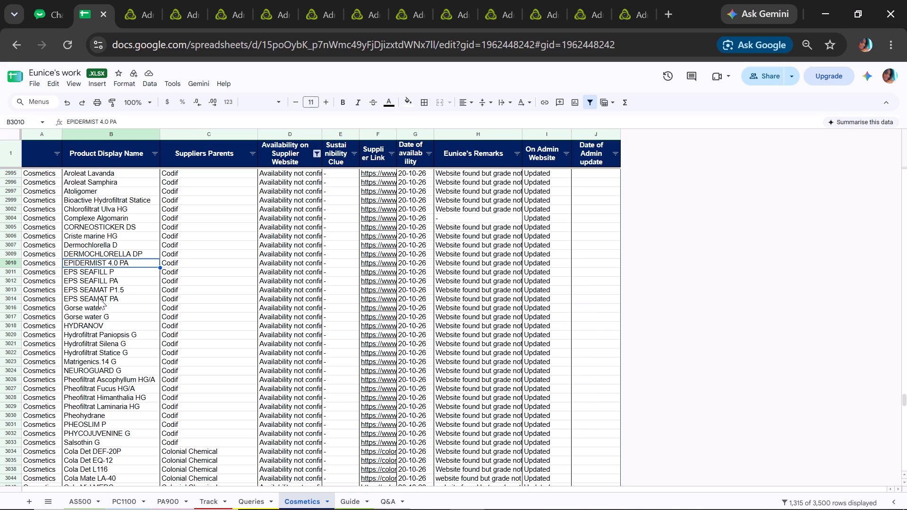
{"action": "left_click", "coordinate": [97, 270]}
{"action": "key", "text": "ctrl+c"}
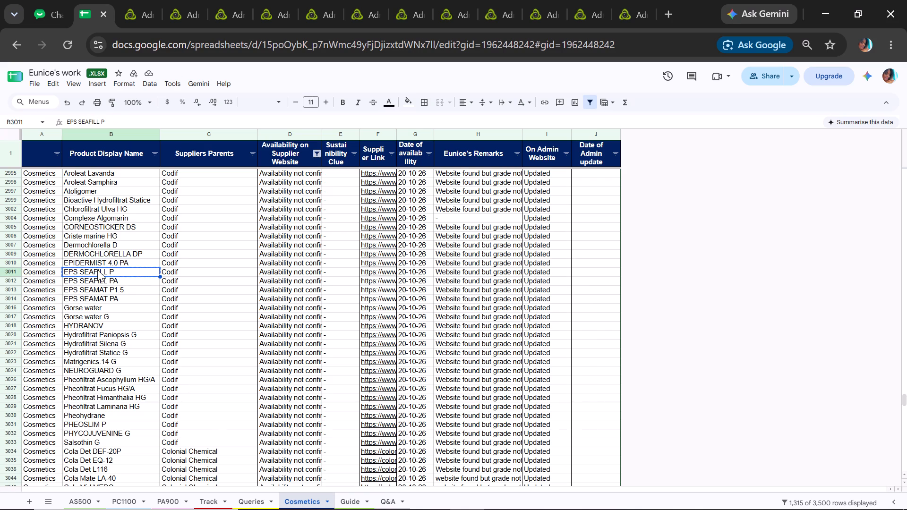
Search the admin site for the grade EPS SEAFILL P using the copied name and open its datasheet.
{"action": "left_click", "coordinate": [120, 0]}
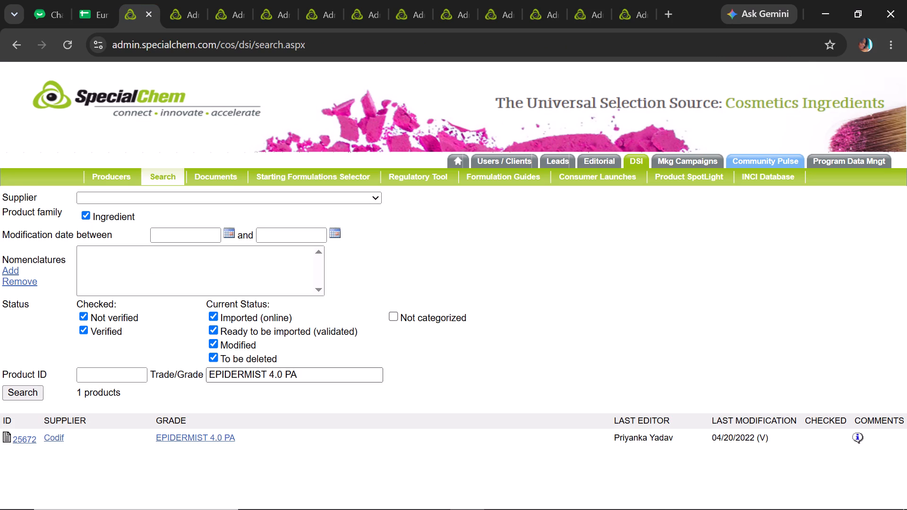
{"action": "left_click_drag", "start_coordinate": [305, 371], "coordinate": [164, 370]}
{"action": "key", "text": "ctrl+v"}
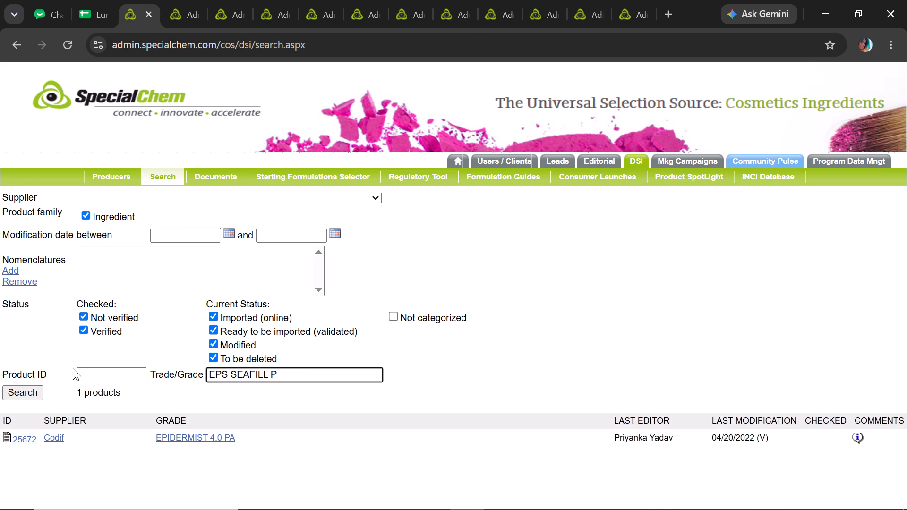
{"action": "left_click", "coordinate": [27, 390]}
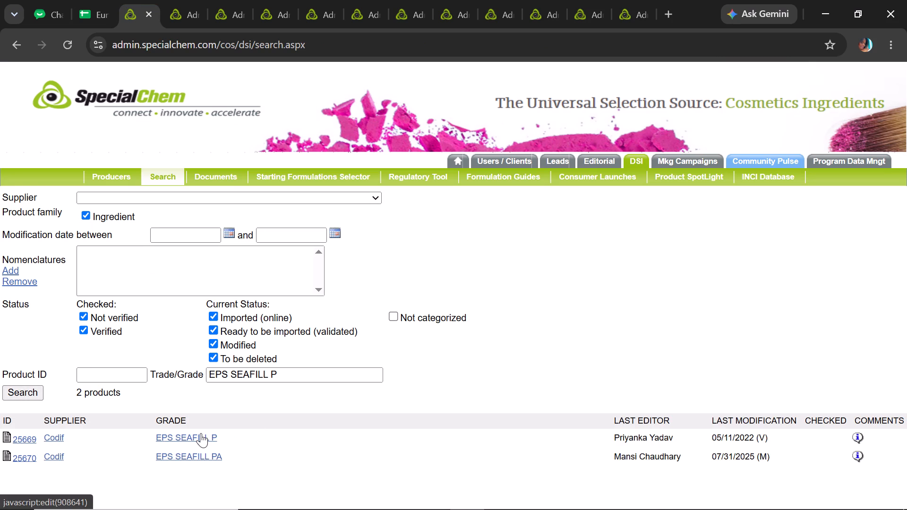
{"action": "left_click", "coordinate": [203, 435]}
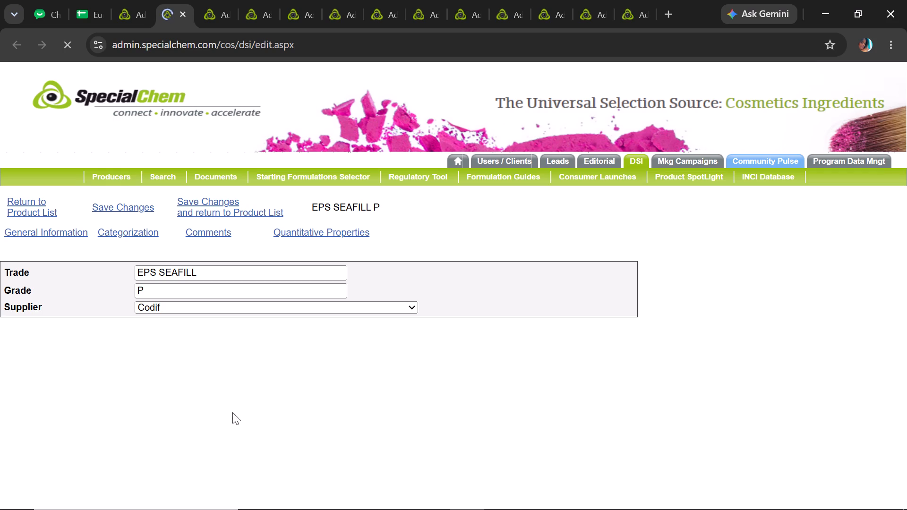
Mark the product status of EPS SEAFILL P as checked and save the changes.
{"action": "left_click_drag", "start_coordinate": [906, 163], "coordinate": [906, 182]}
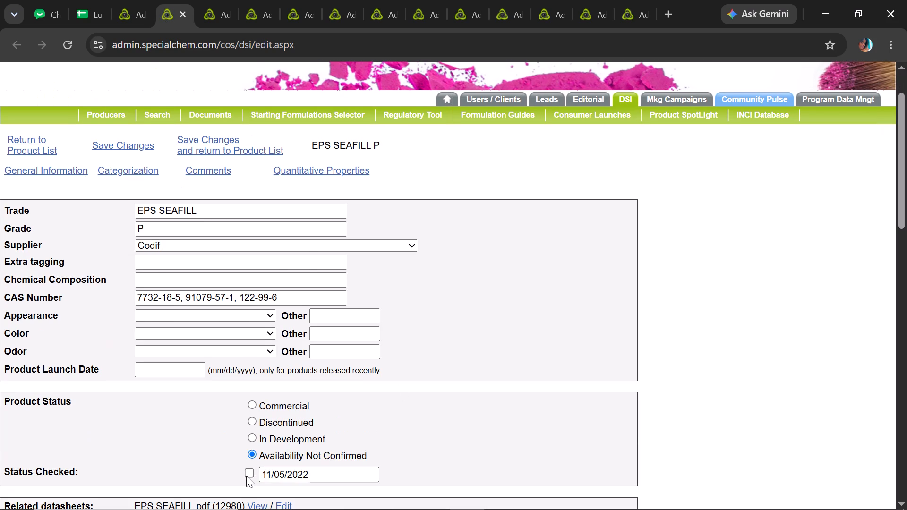
{"action": "left_click", "coordinate": [246, 476]}
{"action": "left_click", "coordinate": [130, 145]}
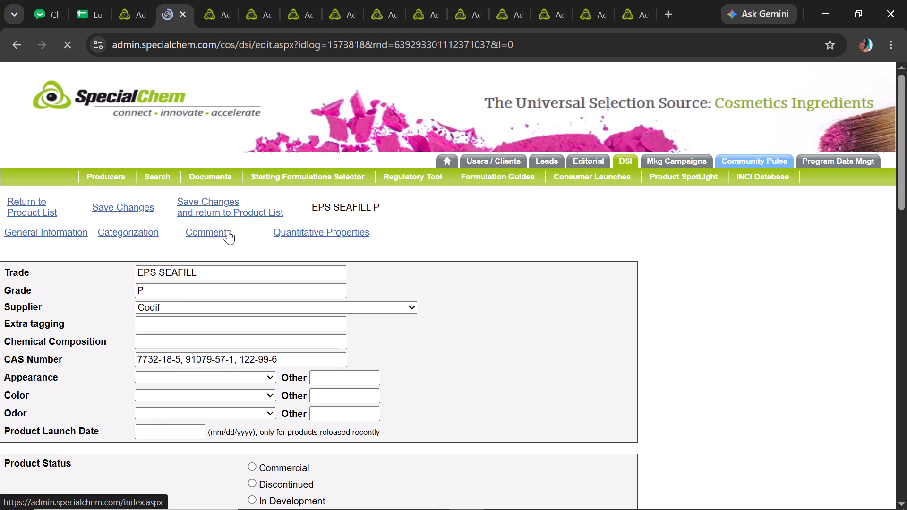
In the EPS SEAFILL P displayed comment, replace "EPS SEAFILL P by Codif" with "{product} by {supplier}" copied from the spreadsheet's Guide sheet.
{"action": "left_click", "coordinate": [228, 232]}
{"action": "left_click", "coordinate": [78, 0]}
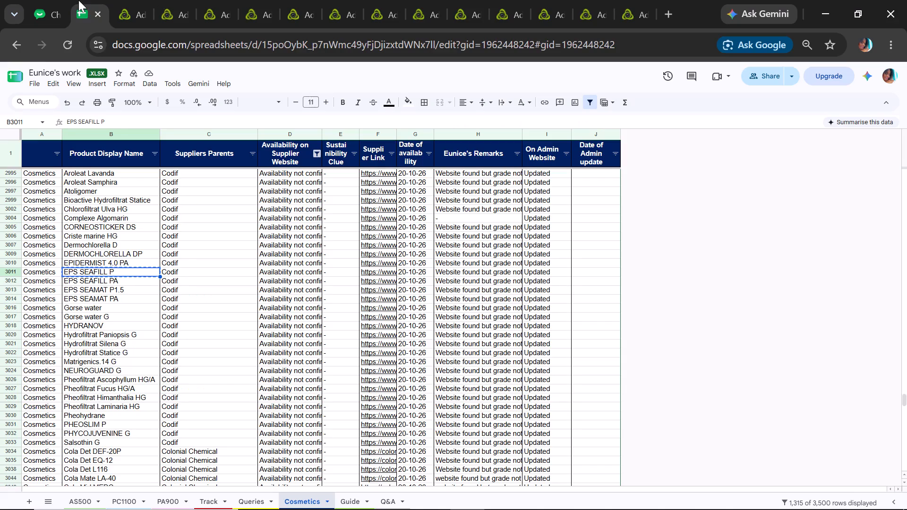
{"action": "left_click", "coordinate": [349, 499]}
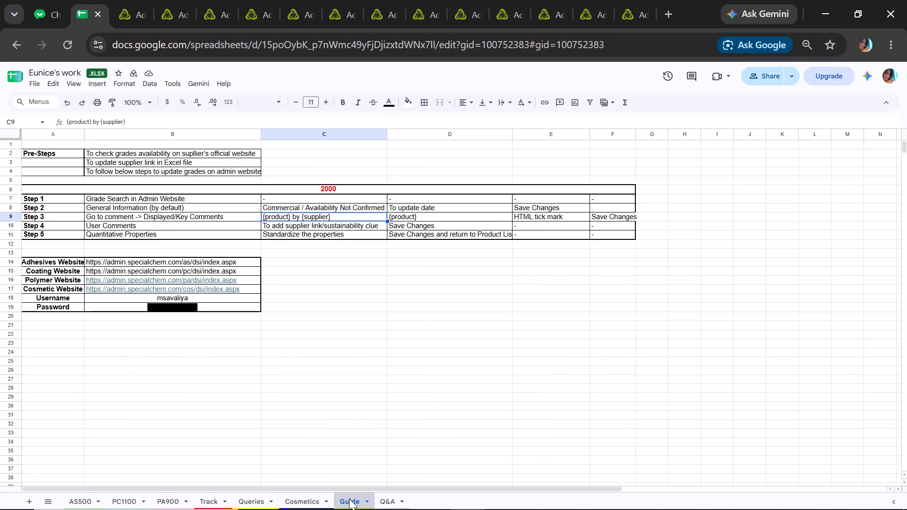
{"action": "key", "text": "ctrl+c"}
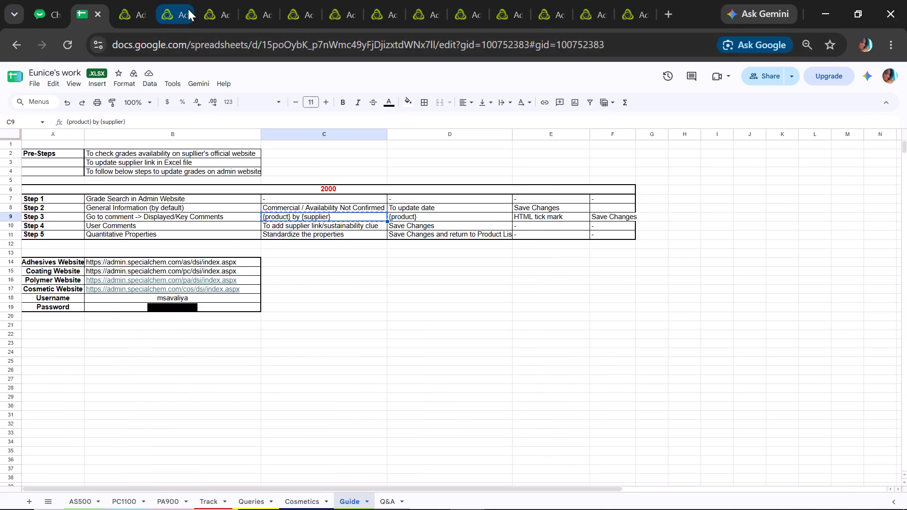
{"action": "left_click", "coordinate": [188, 9]}
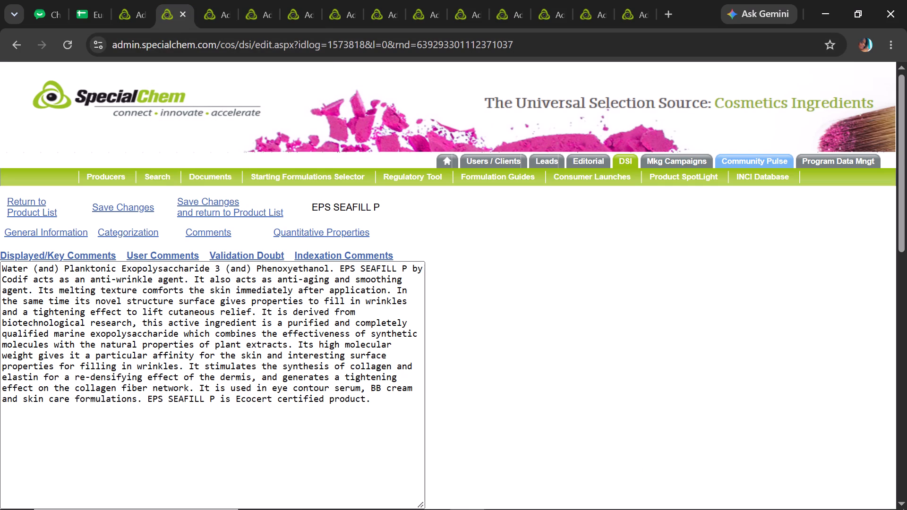
{"action": "double_click", "coordinate": [27, 280]}
{"action": "left_click", "coordinate": [27, 280]}
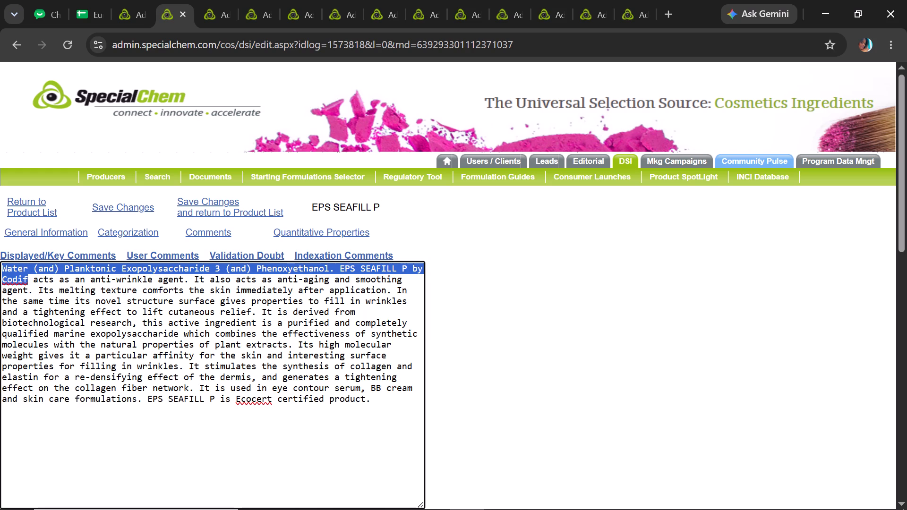
{"action": "left_click_drag", "start_coordinate": [27, 280], "coordinate": [339, 253]}
{"action": "key", "text": "ctrl+v"}
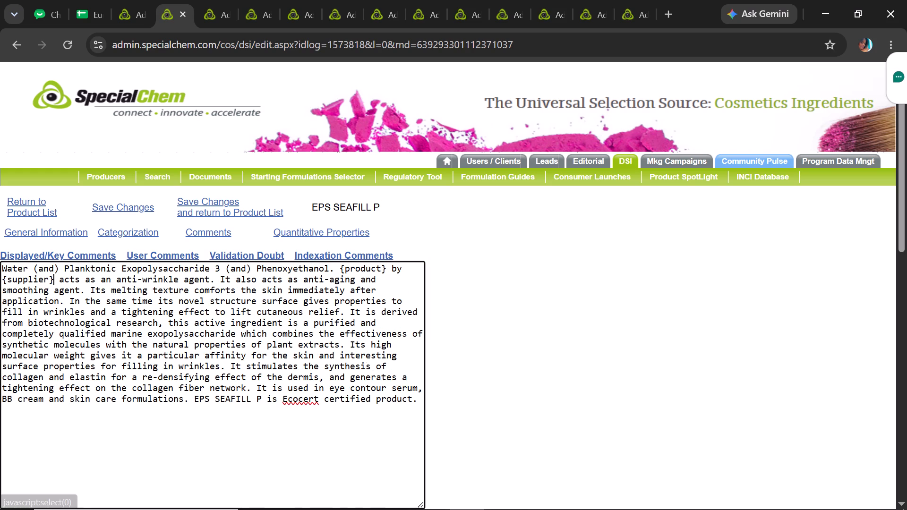
Copy the {product} placeholder from the EPS SEAFILL P comment text for reuse in the same comment.
{"action": "left_click_drag", "start_coordinate": [338, 267], "coordinate": [385, 269]}
{"action": "key", "text": "ctrl+c"}
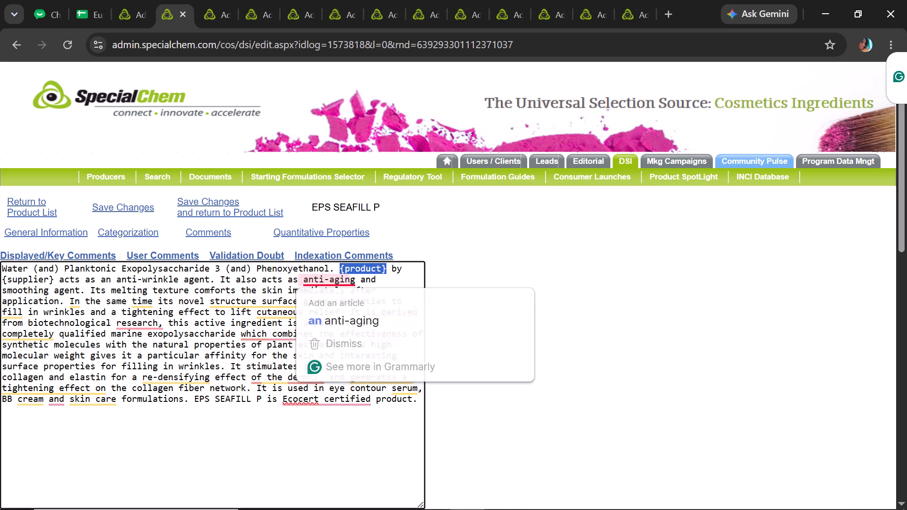
{"action": "left_click_drag", "start_coordinate": [345, 305], "coordinate": [332, 281]}
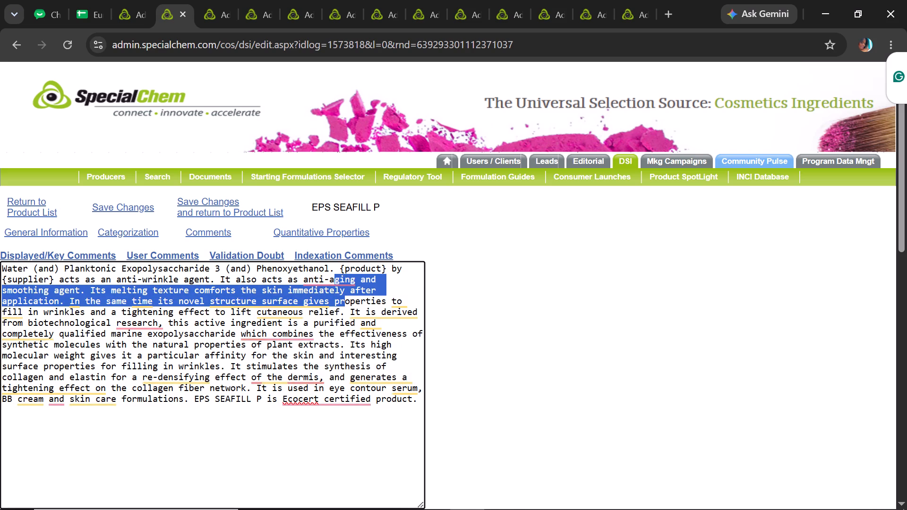
{"action": "left_click", "coordinate": [316, 278]}
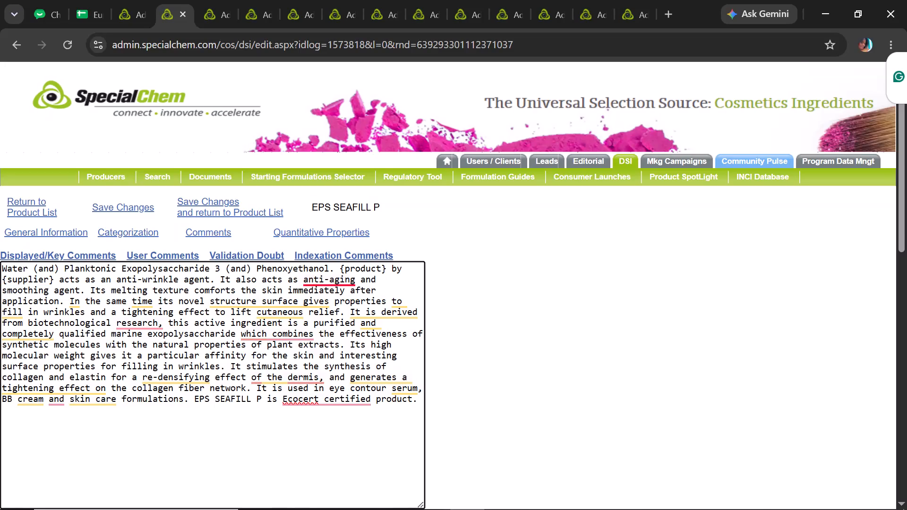
In the EPS SEAFILL P comment, insert "an" before "anti-aging", put a semicolon after "research", and remove the comma after "dermis".
{"action": "left_click", "coordinate": [343, 304]}
{"action": "type", "text": "an"}
{"action": "key", "text": "space"}
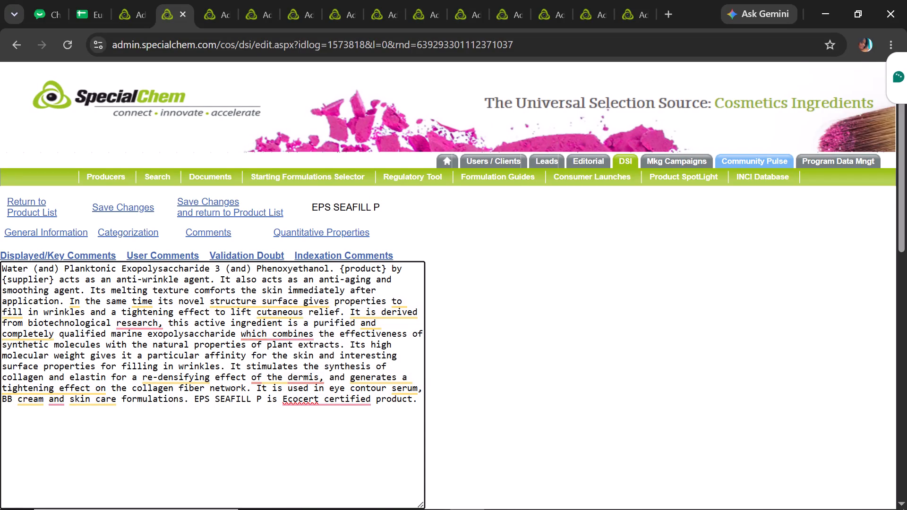
{"action": "left_click", "coordinate": [166, 344]}
{"action": "key", "text": "semicolon"}
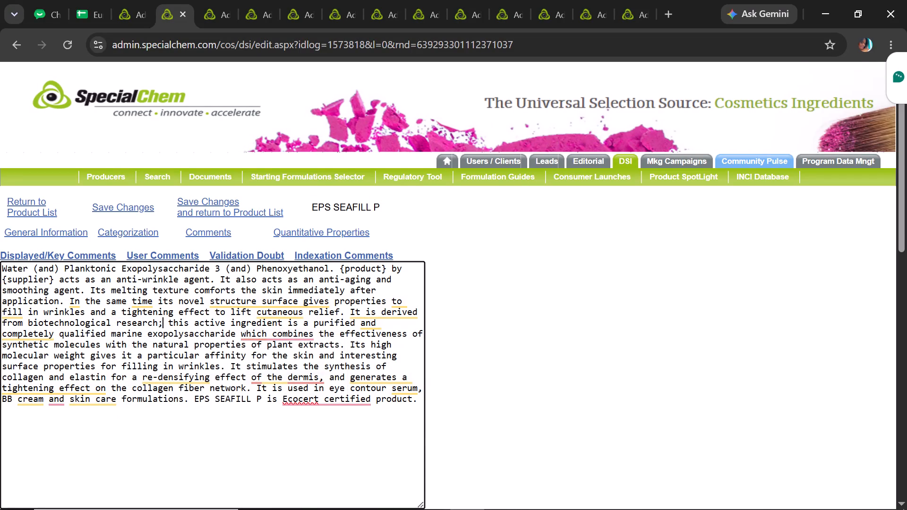
{"action": "left_click", "coordinate": [303, 362]}
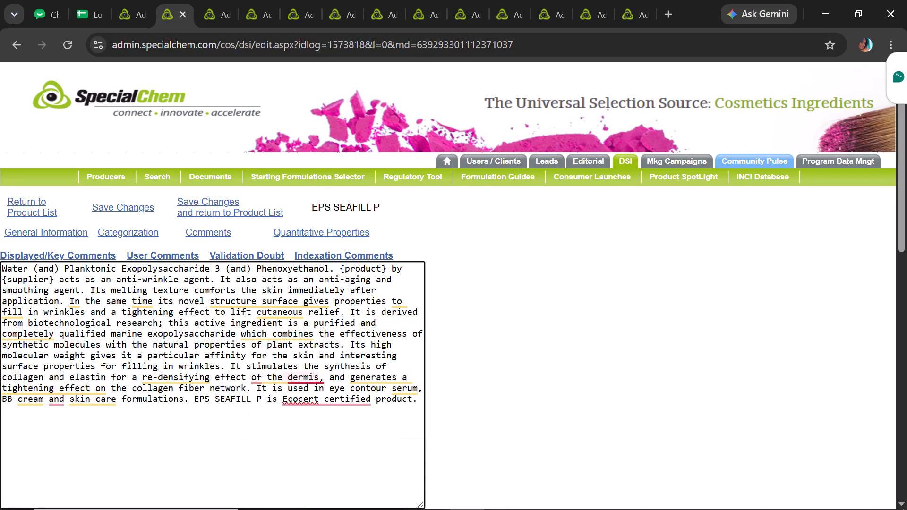
{"action": "left_click", "coordinate": [320, 407]}
{"action": "key", "text": "BackSpace"}
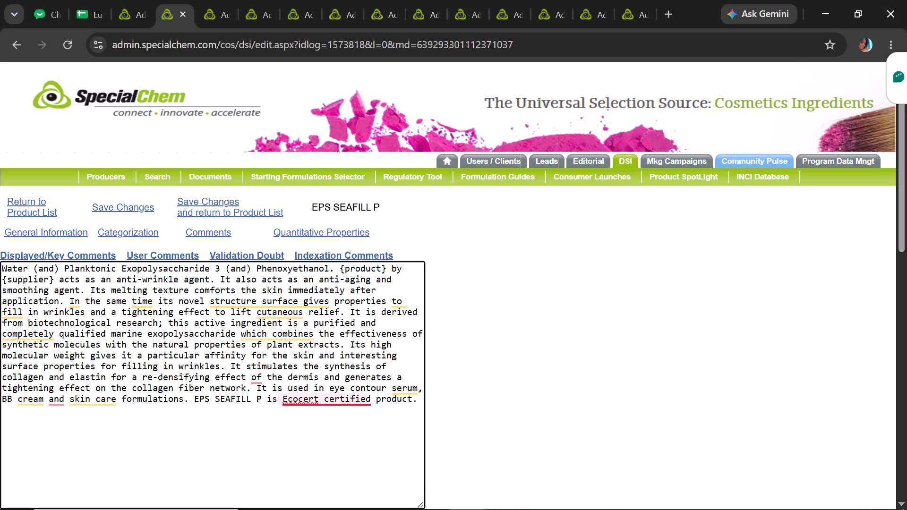
Correct the comment's closing sentences to "an Ecocert-certified product" and "effect on the dermis", and add commas to the serum, BB cream and skin care list.
{"action": "left_click", "coordinate": [344, 436]}
{"action": "type", "text": "an Ecocert-ce"}
{"action": "type", "text": "rtified"}
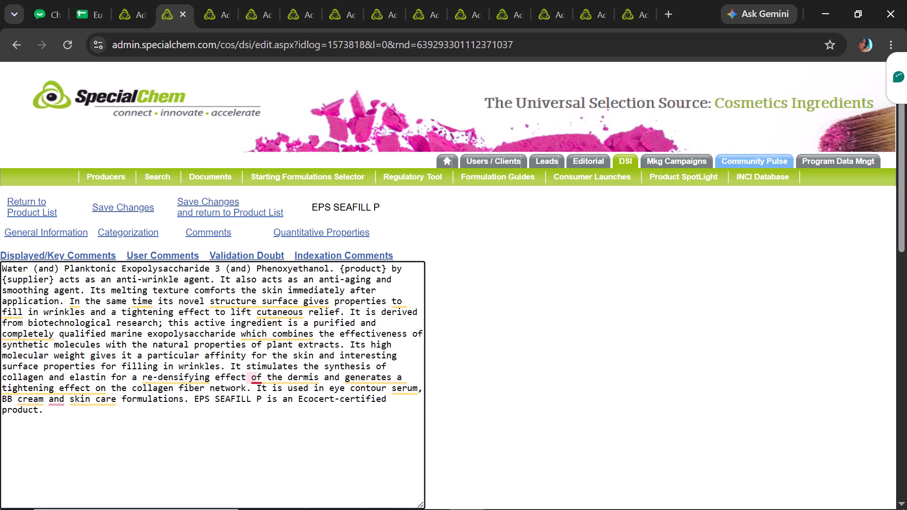
{"action": "left_click", "coordinate": [268, 403]}
{"action": "type", "text": "on"}
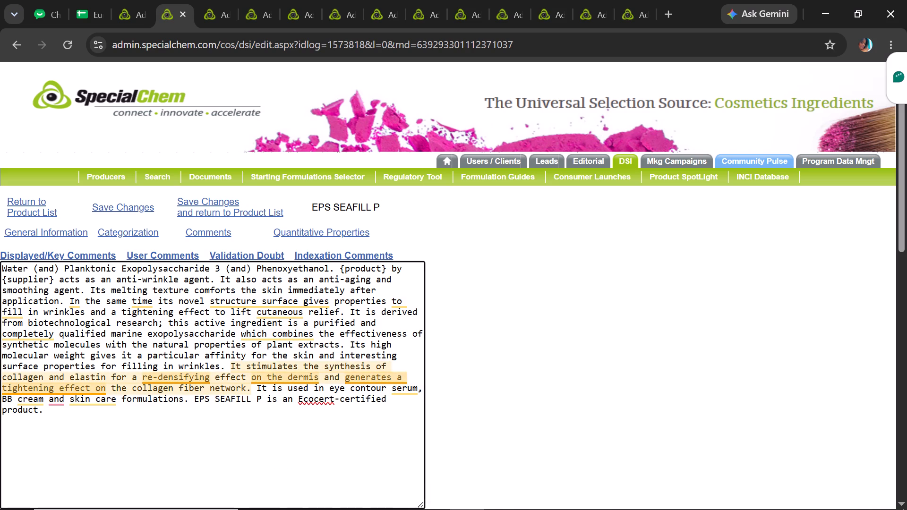
{"action": "left_click", "coordinate": [91, 427]}
{"action": "key", "text": "comma"}
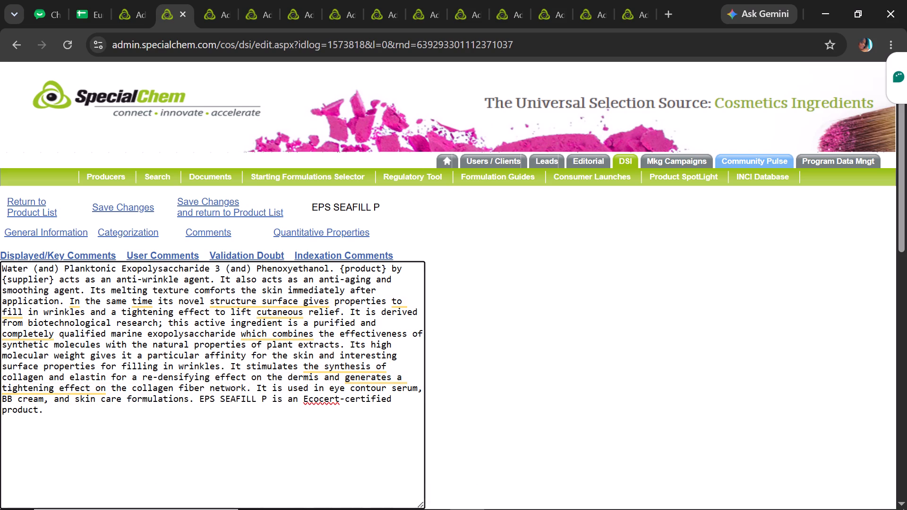
Replace the product name EPS SEAFILL P in the comment's last sentence with the {product} placeholder.
{"action": "left_click_drag", "start_coordinate": [199, 401], "coordinate": [268, 403]}
{"action": "key", "text": "ctrl+v"}
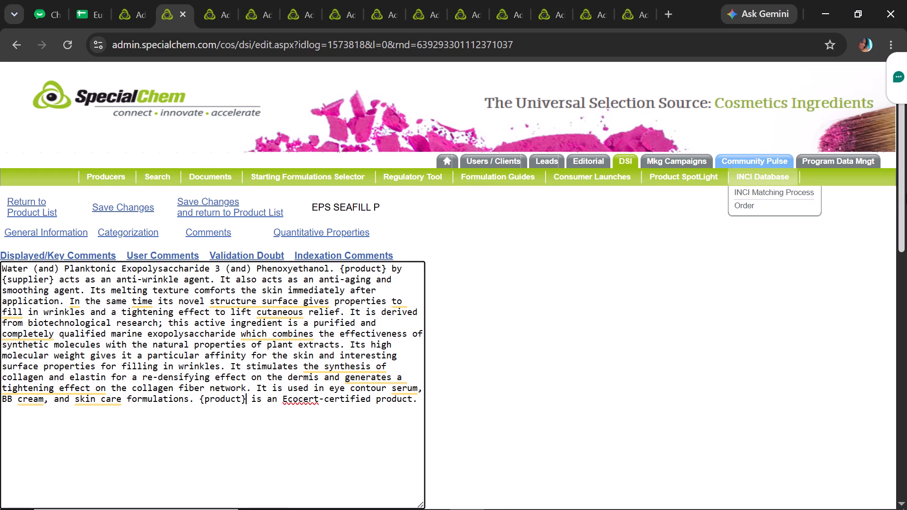
Enable Display as HTML for the EPS SEAFILL P comment and save the changes.
{"action": "left_click_drag", "start_coordinate": [906, 193], "coordinate": [906, 202]}
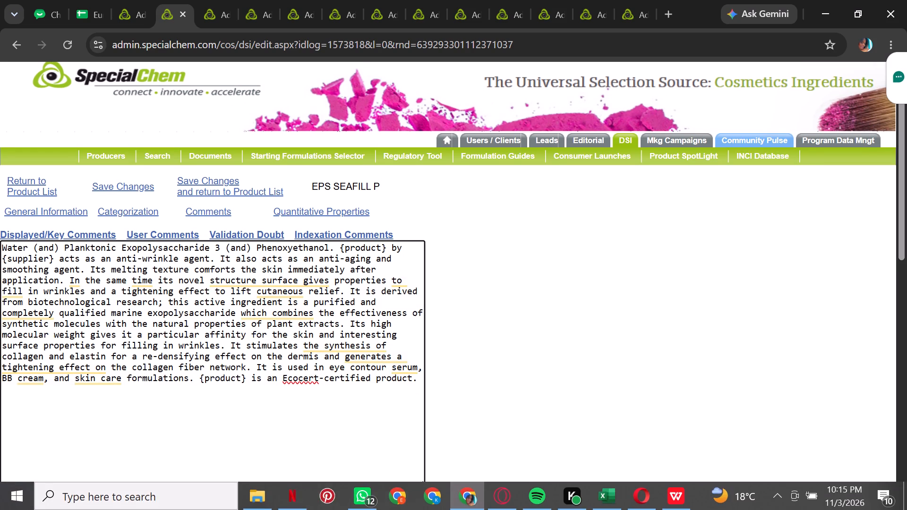
{"action": "left_click", "coordinate": [85, 504]}
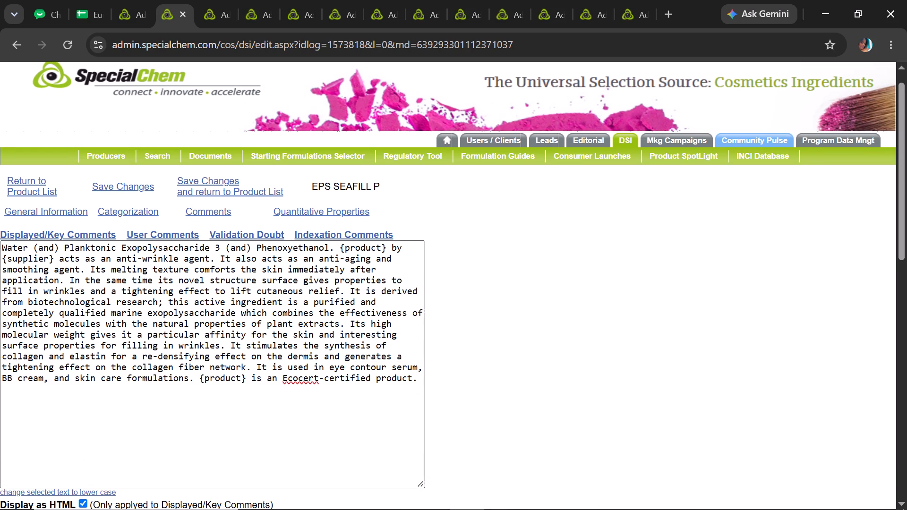
{"action": "left_click", "coordinate": [137, 188]}
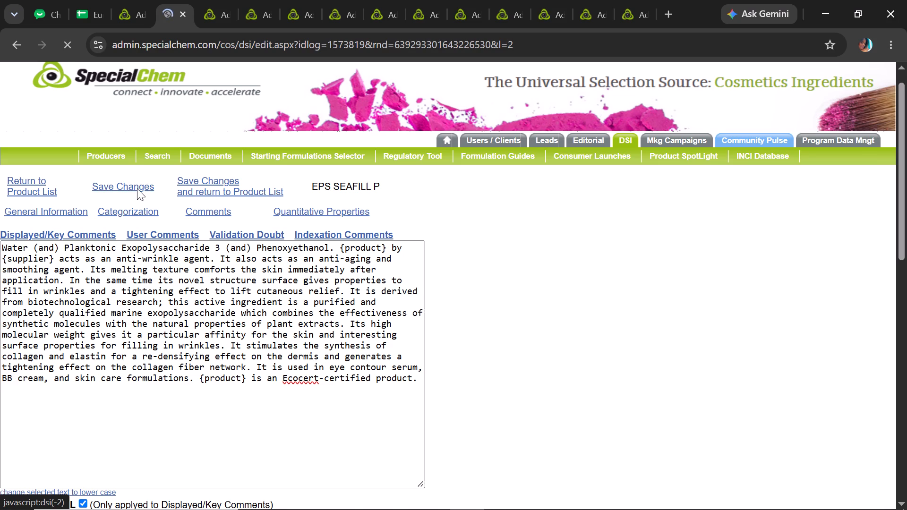
Open the quantitative properties of EPS SEAFILL P, then save the changes and return to the product list.
{"action": "left_click", "coordinate": [341, 230]}
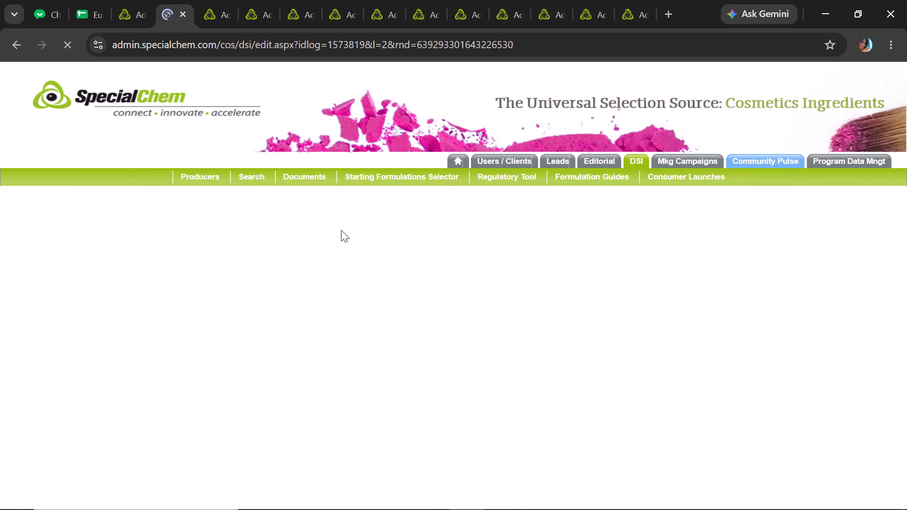
{"action": "left_click", "coordinate": [207, 206]}
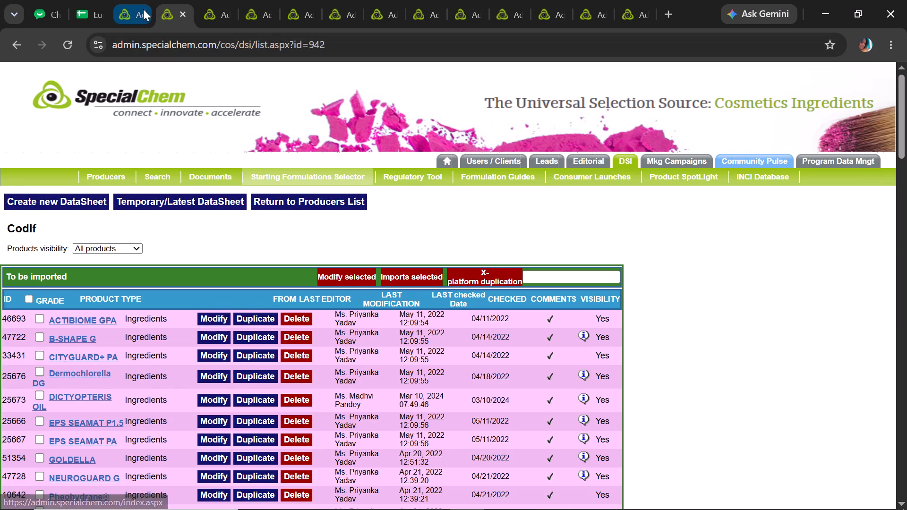
Go back to the grade search results and open the EPS SEAFILL PA datasheet.
{"action": "left_click", "coordinate": [133, 8]}
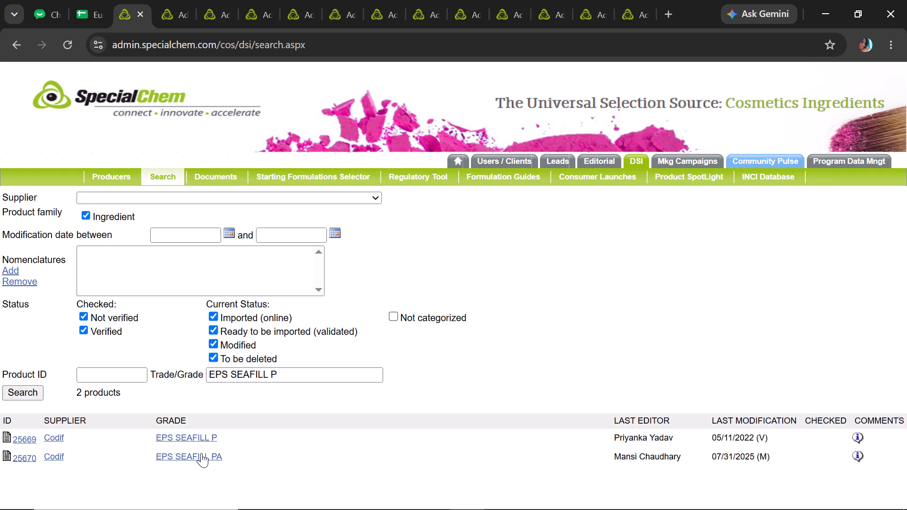
{"action": "left_click", "coordinate": [205, 457]}
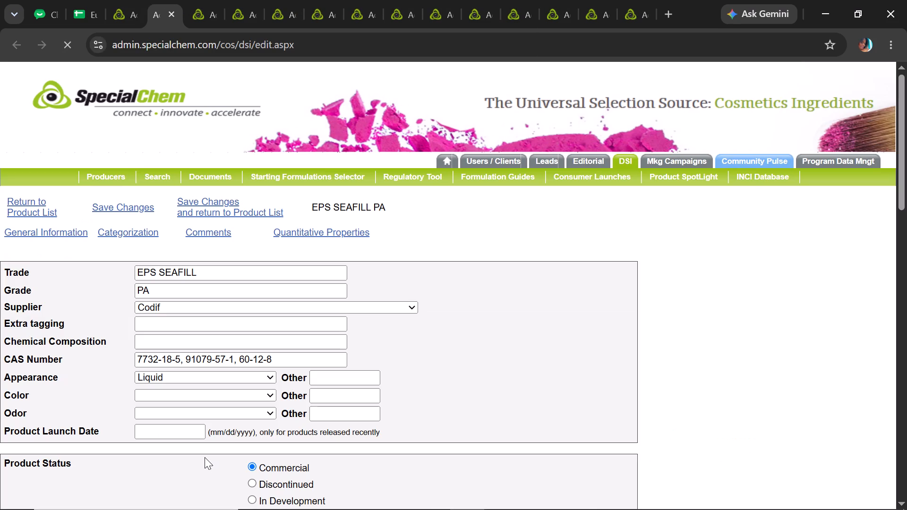
Set the product status of EPS SEAFILL PA to Availability Not Confirmed with the status check dated 11/03/2026, and save.
{"action": "left_click_drag", "start_coordinate": [906, 134], "coordinate": [906, 146]}
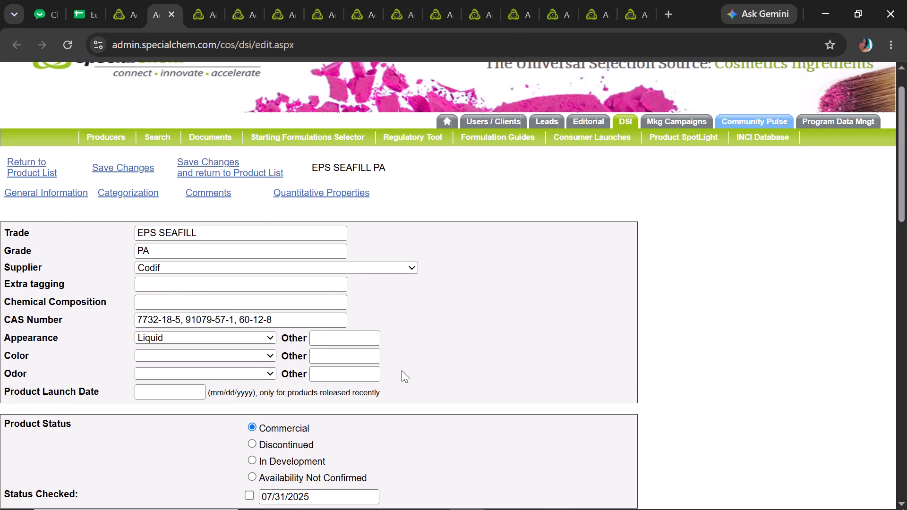
{"action": "left_click", "coordinate": [252, 475]}
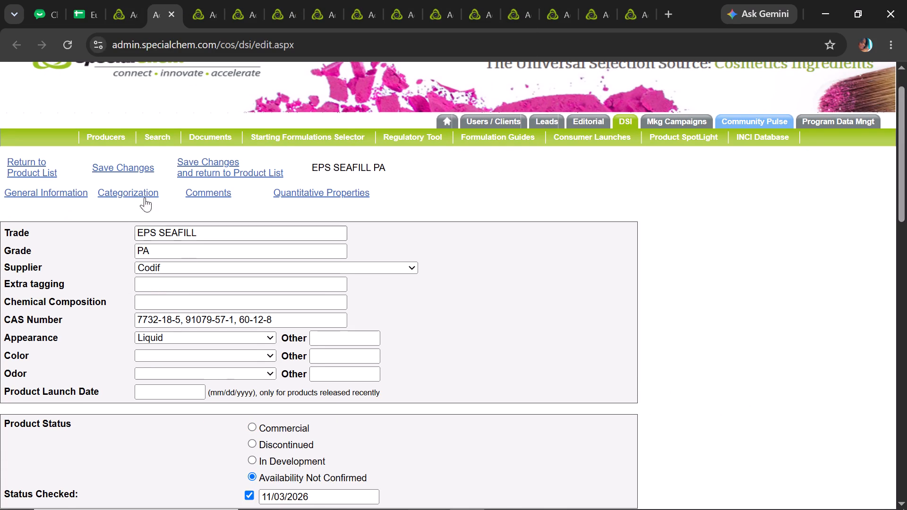
{"action": "left_click", "coordinate": [133, 169]}
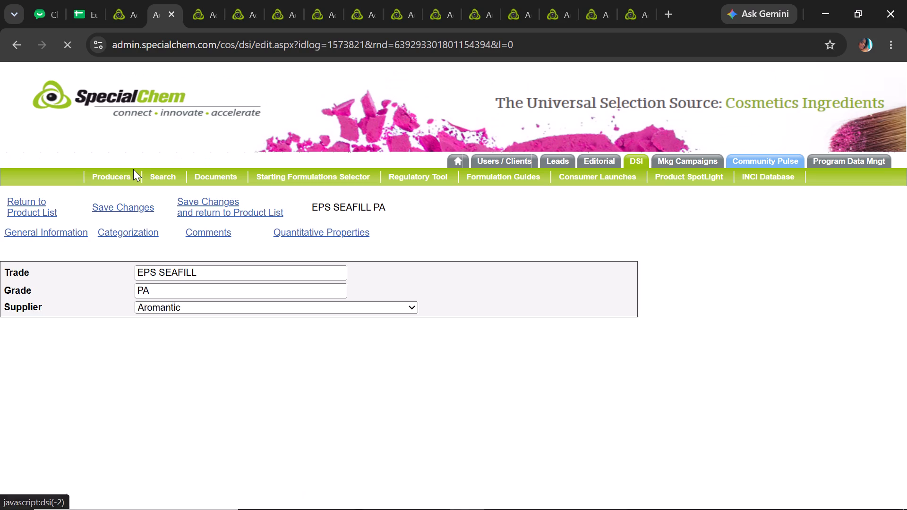
Switch to the spreadsheet and copy the "{product} by {supplier}" placeholder from the Guide sheet.
{"action": "left_click", "coordinate": [88, 6]}
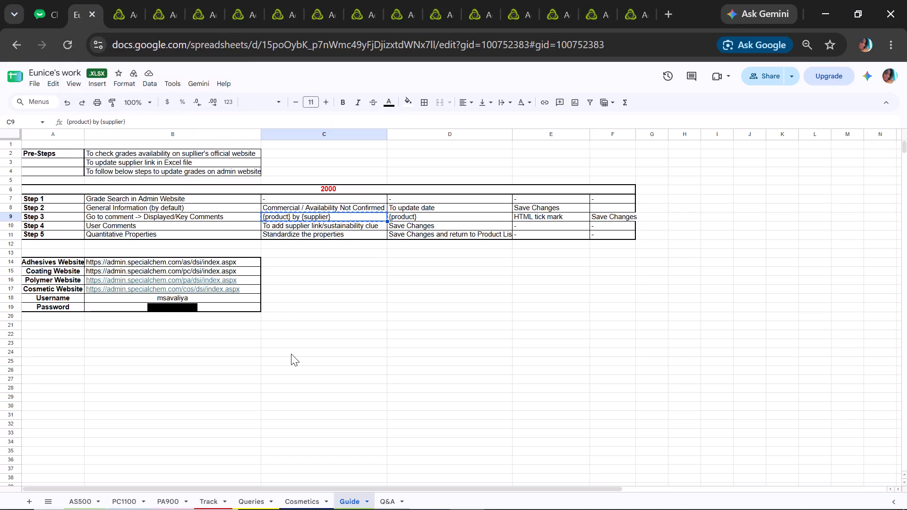
{"action": "key", "text": "ctrl+c"}
Open the EPS SEAFILL PA comments and correct the text to "crow’s-feet" and "enhance the skin’s anti-aging".
{"action": "left_click", "coordinate": [178, 9]}
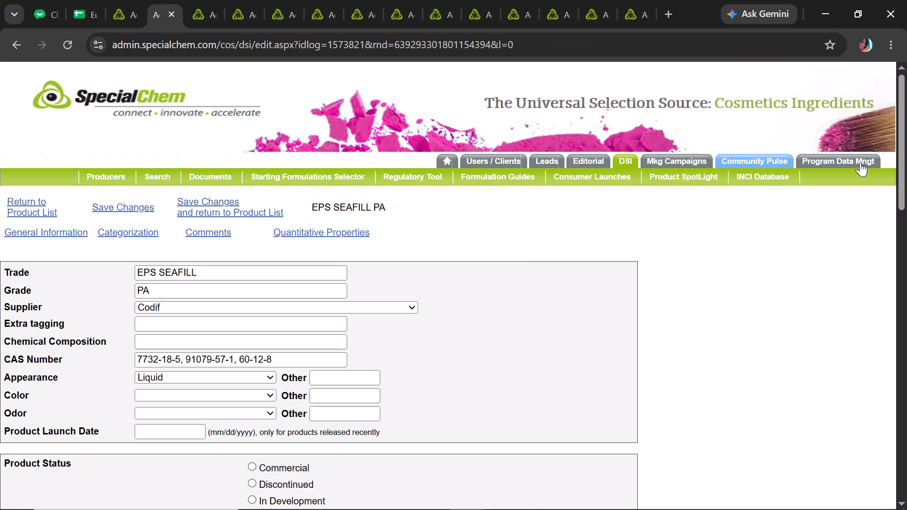
{"action": "left_click_drag", "start_coordinate": [906, 144], "coordinate": [905, 150]}
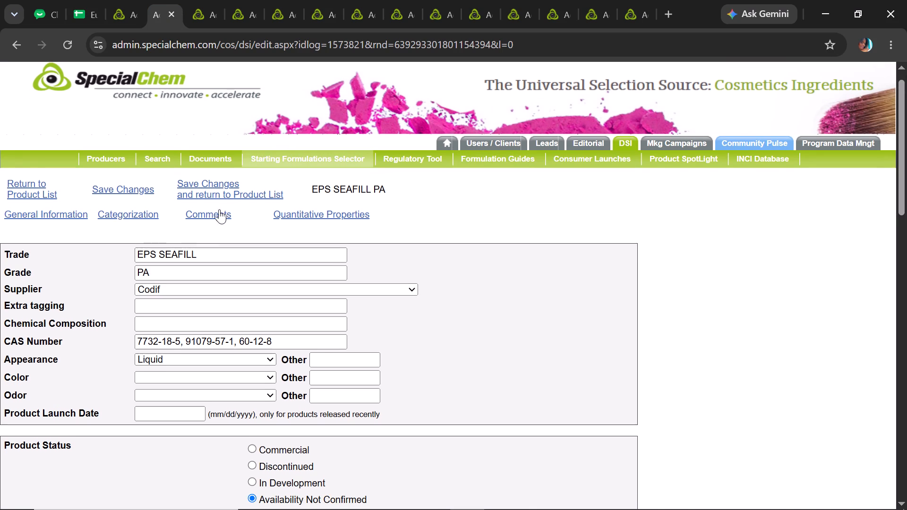
{"action": "left_click", "coordinate": [220, 214]}
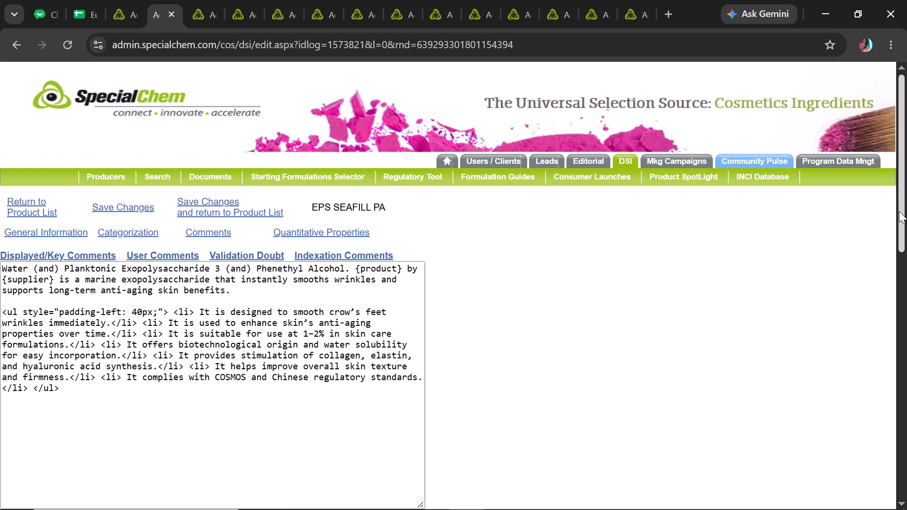
{"action": "left_click", "coordinate": [323, 347]}
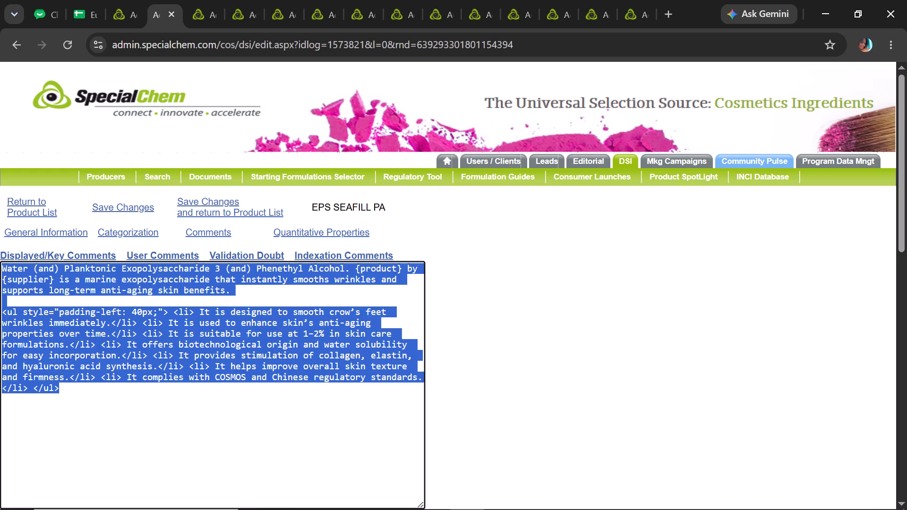
{"action": "left_click", "coordinate": [323, 347]}
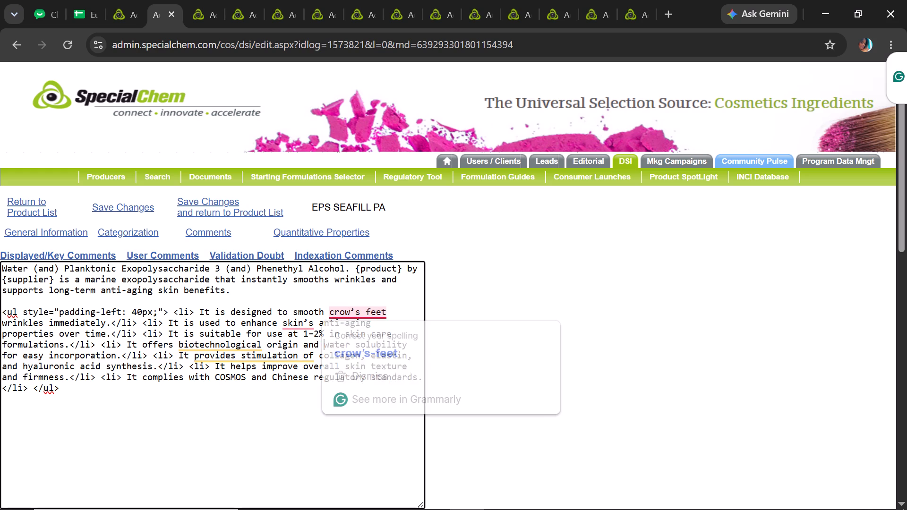
{"action": "left_click", "coordinate": [375, 332]}
{"action": "type", "text": "crow’s-fee"}
{"action": "key", "text": "t"}
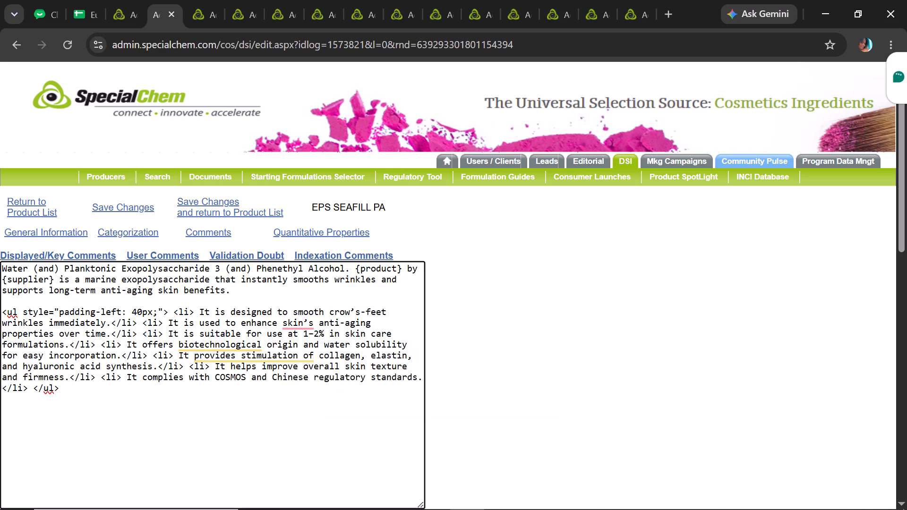
{"action": "left_click", "coordinate": [317, 341]}
{"action": "type", "text": "the"}
{"action": "key", "text": "space"}
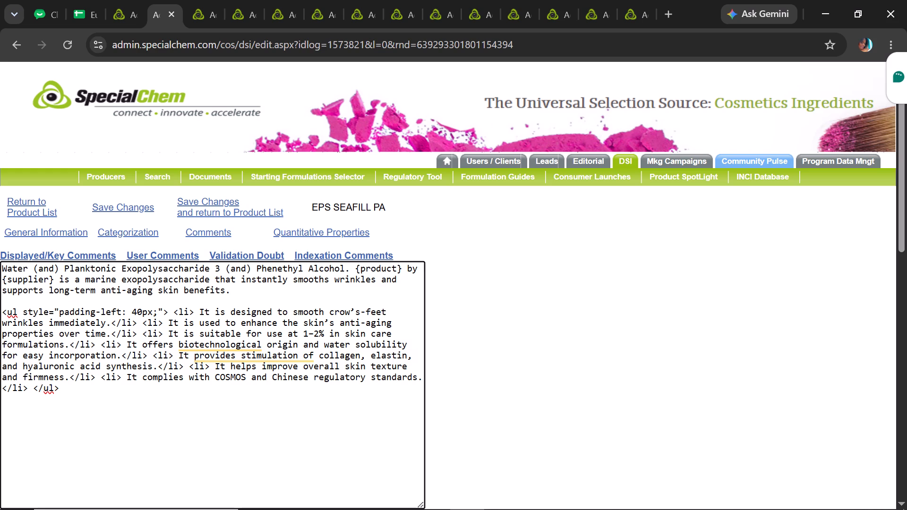
Replace "It" at the start of the first list item in the EPS SEAFILL PA comment with the {product} placeholder.
{"action": "left_click", "coordinate": [207, 310]}
{"action": "key", "text": "BackSpace"}
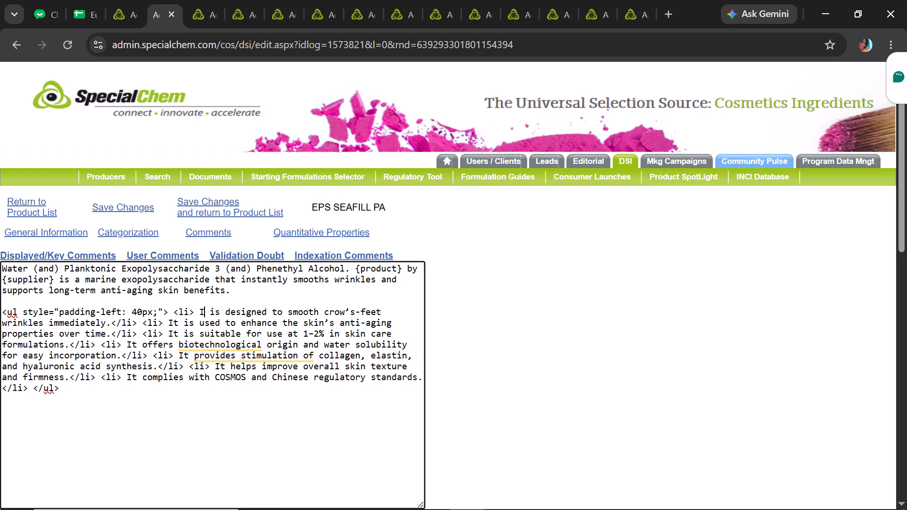
{"action": "key", "text": "BackSpace"}
{"action": "key", "text": "ctrl+v"}
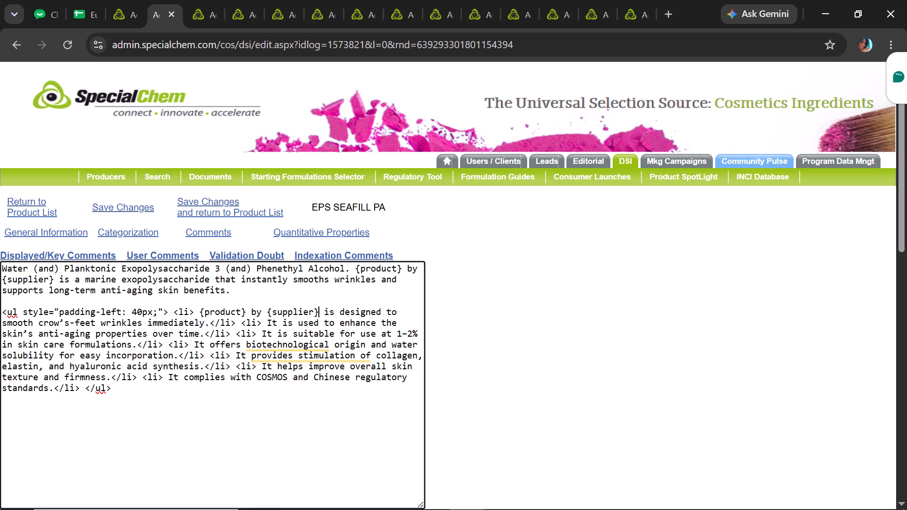
{"action": "left_click_drag", "start_coordinate": [251, 313], "coordinate": [320, 307]}
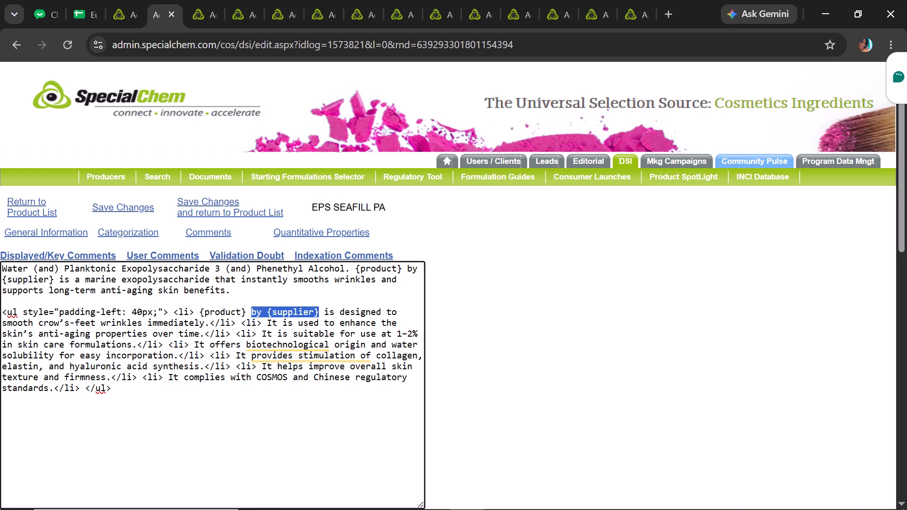
{"action": "key", "text": "BackSpace"}
{"action": "key", "text": "BackSpace"}
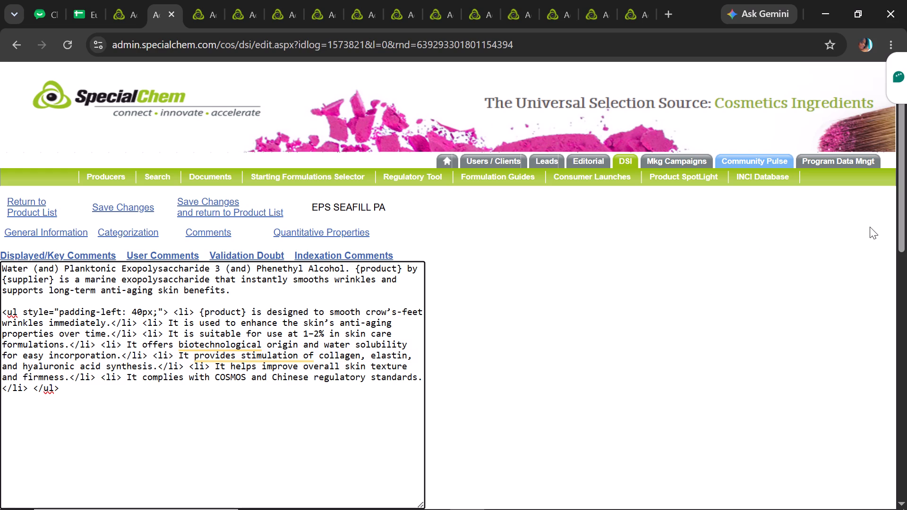
Check the Display as HTML setting of the EPS SEAFILL PA comment and save the changes.
{"action": "left_click_drag", "start_coordinate": [901, 212], "coordinate": [900, 239]}
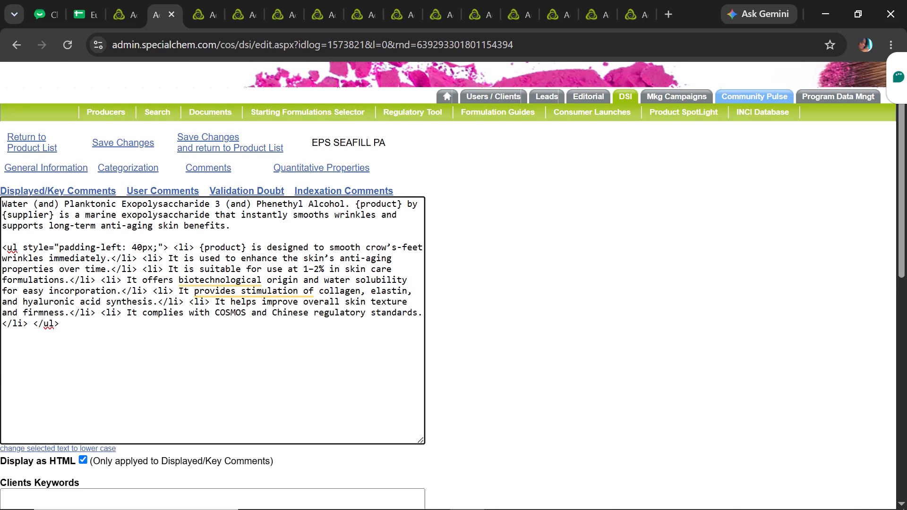
{"action": "left_click", "coordinate": [137, 141]}
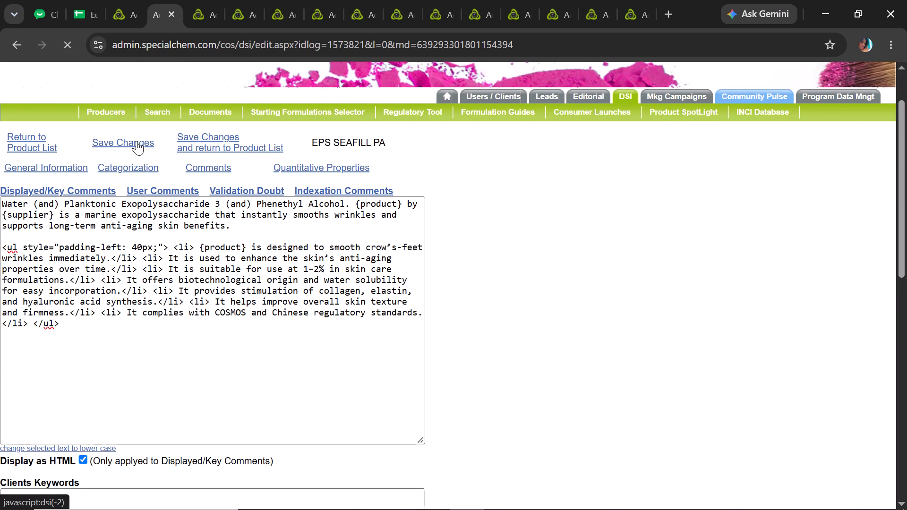
Open the quantitative properties of EPS SEAFILL PA and copy the property name "Natural Origin Content".
{"action": "left_click", "coordinate": [298, 235]}
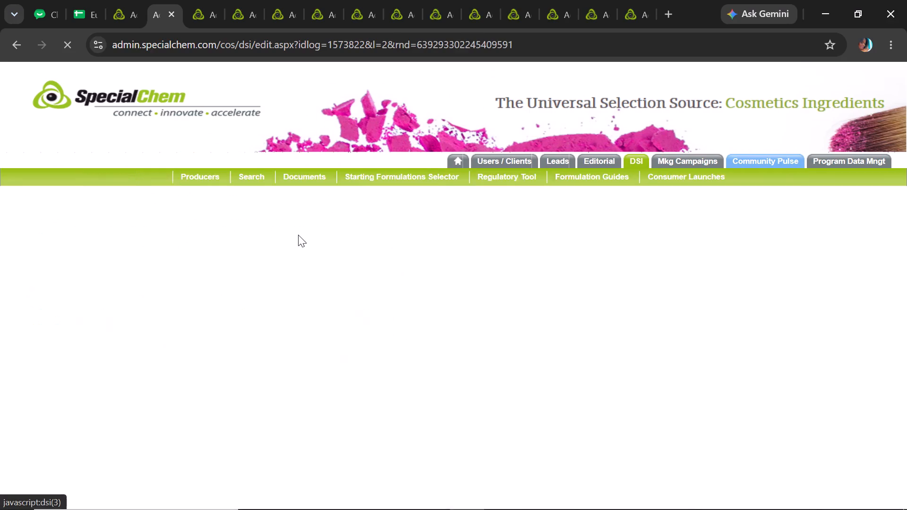
{"action": "left_click_drag", "start_coordinate": [129, 303], "coordinate": [0, 304]}
{"action": "key", "text": "ctrl+c"}
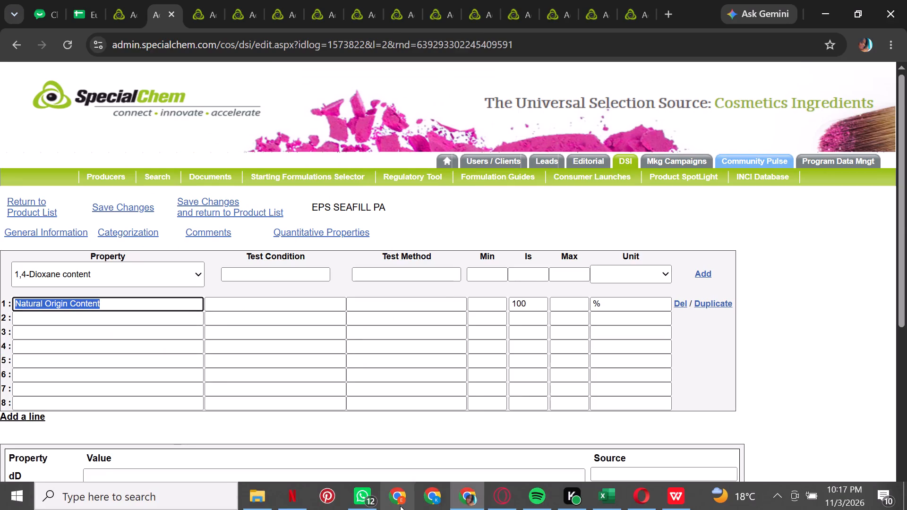
Switch to the Standard Properties workbook, filter OLD PROPERTYNAME by "Natural Origin", and copy the new property name "Natural Origin Index".
{"action": "left_click", "coordinate": [607, 494]}
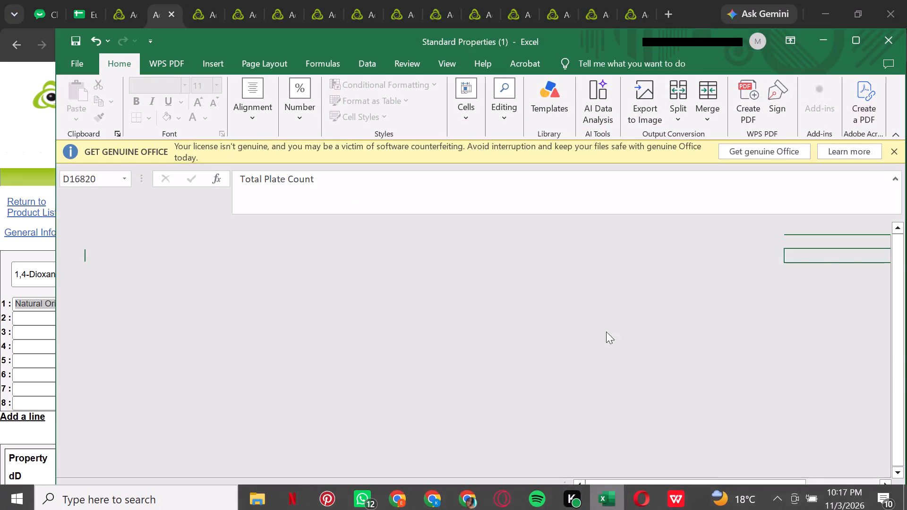
{"action": "left_click", "coordinate": [610, 239]}
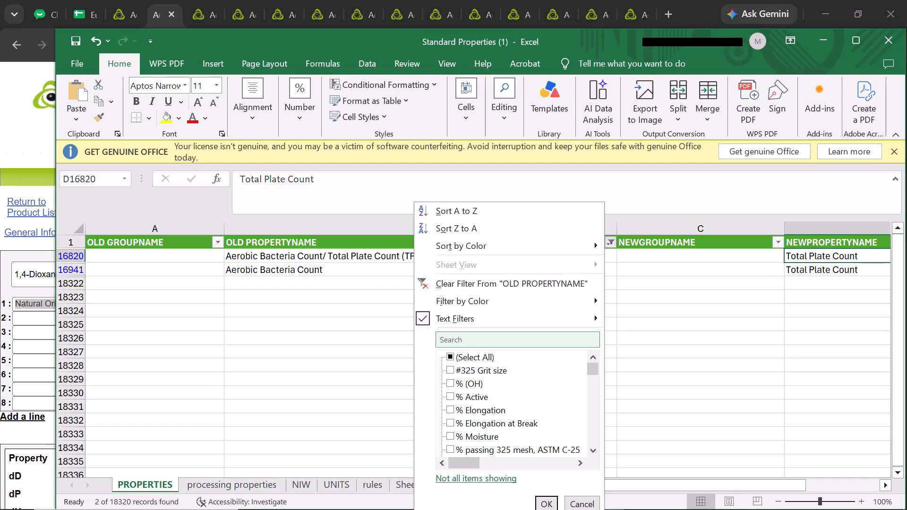
{"action": "left_click", "coordinate": [493, 337]}
{"action": "key", "text": "ctrl+v"}
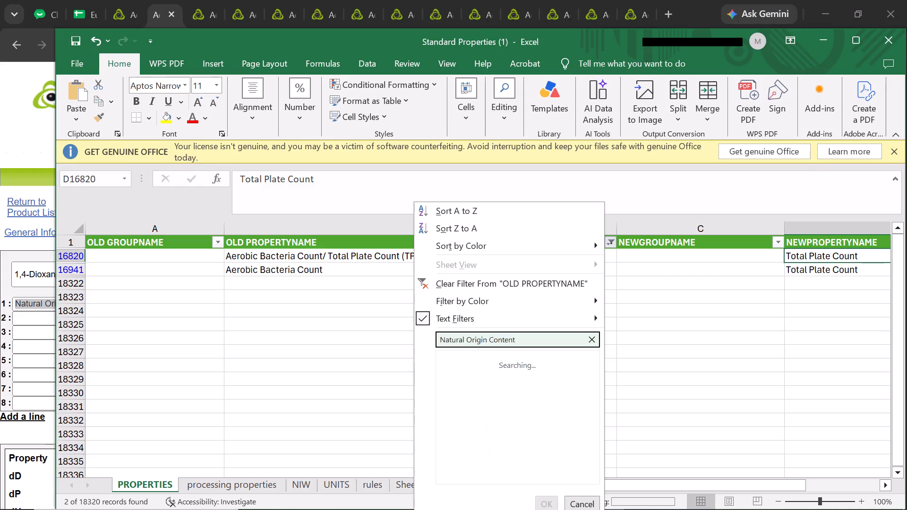
{"action": "key", "text": "BackSpace"}
{"action": "key", "text": "BackSpace"}
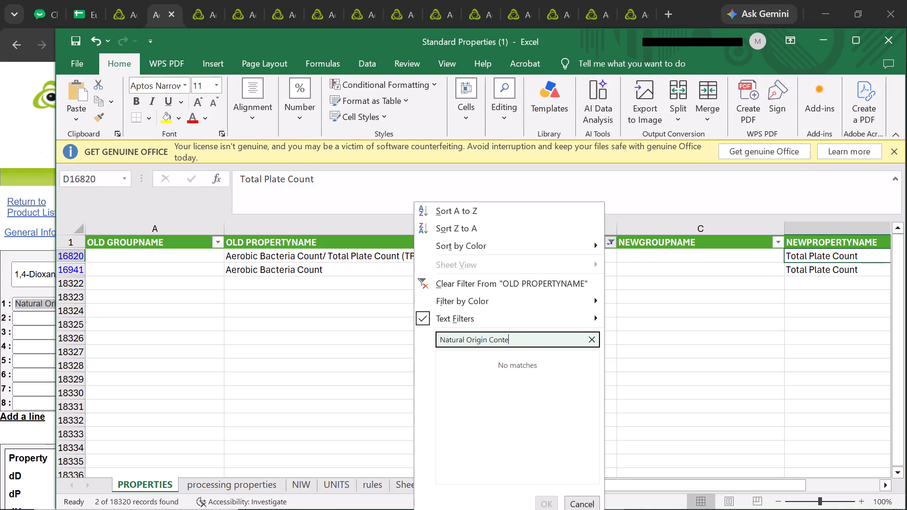
{"action": "key", "text": "BackSpace"}
{"action": "key", "text": "BackSpace"}
{"action": "key", "text": "BackSpace"}
{"action": "key", "text": "BackSpace"}
{"action": "key", "text": "BackSpace"}
{"action": "key", "text": "BackSpace"}
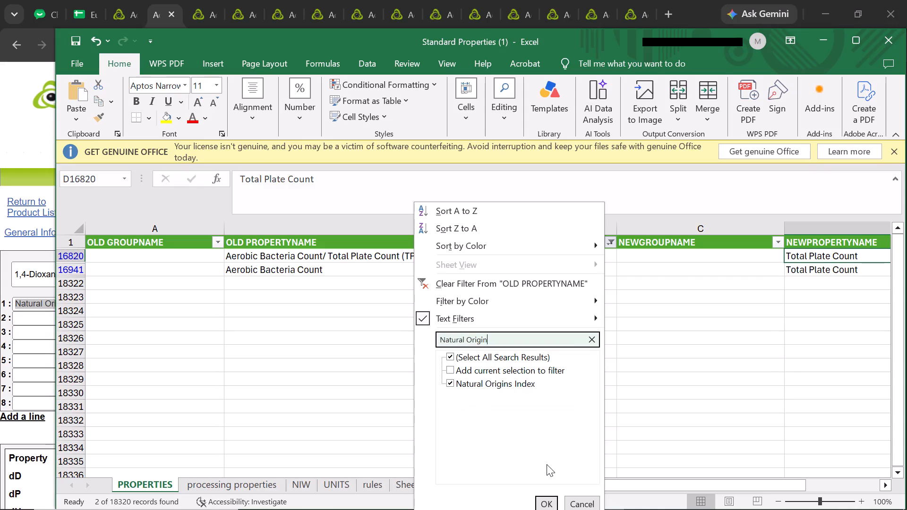
{"action": "left_click", "coordinate": [551, 509]}
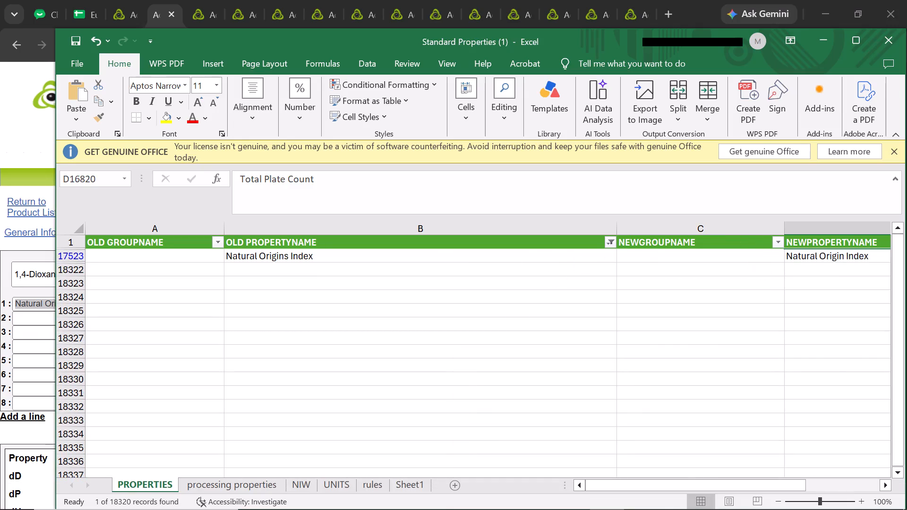
{"action": "left_click", "coordinate": [821, 255]}
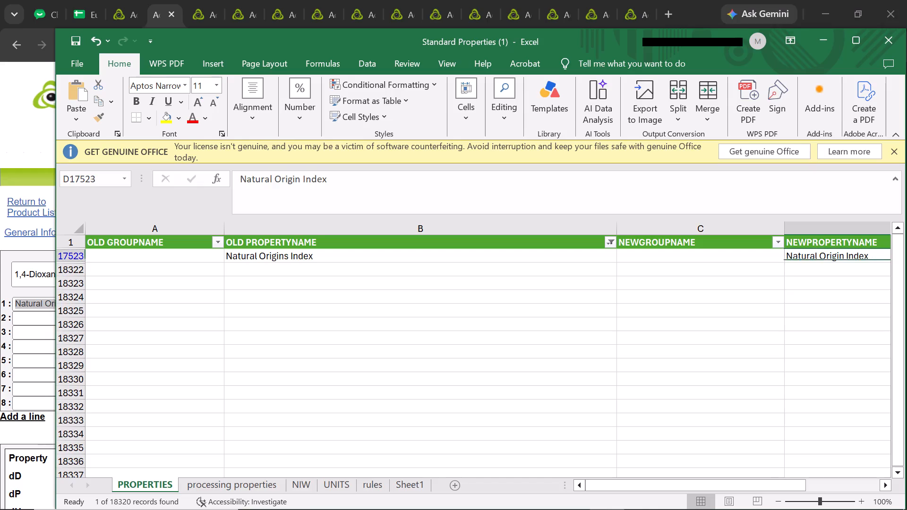
{"action": "key", "text": "ctrl+c"}
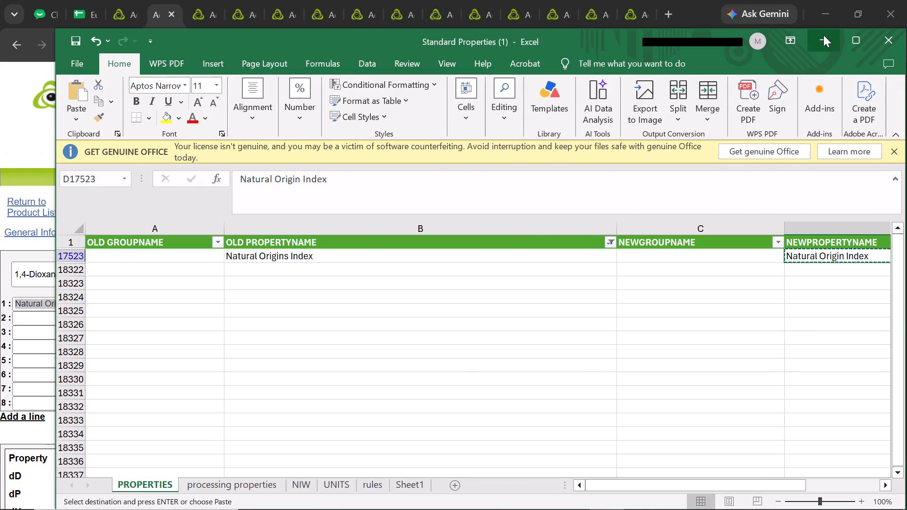
Switch back to the EPS SEAFILL PA datasheet in the browser, save it and return to the product list.
{"action": "left_click", "coordinate": [823, 35]}
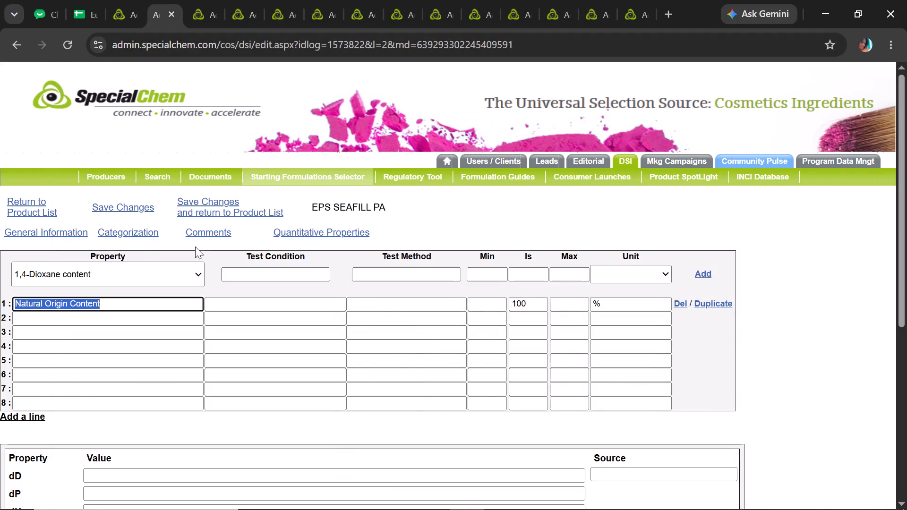
{"action": "left_click", "coordinate": [211, 205]}
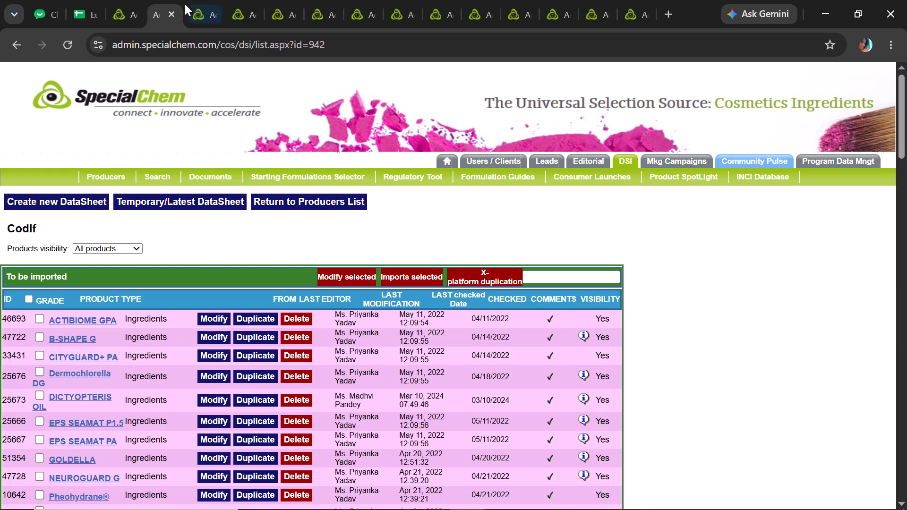
Search the admin site's Trade/Grade for "EPS SEAFILL" to check the updated datasheets.
{"action": "left_click", "coordinate": [123, 10]}
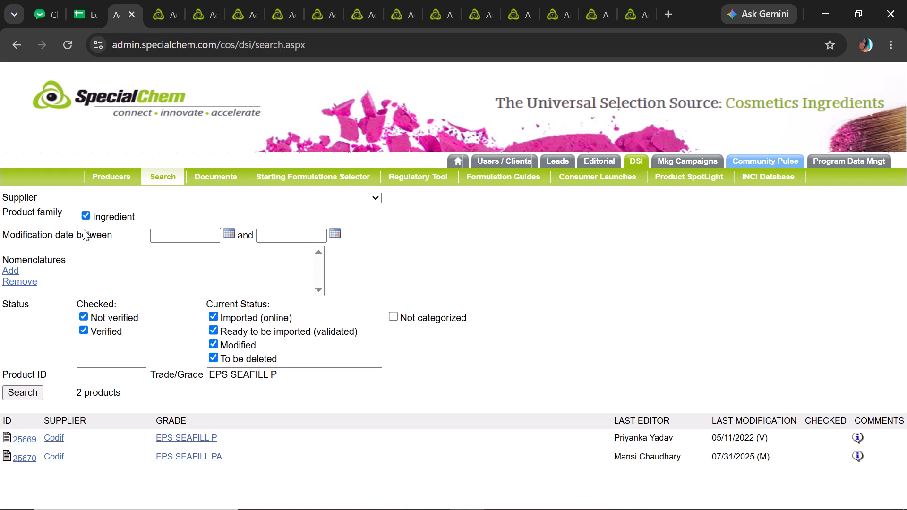
{"action": "left_click", "coordinate": [292, 371]}
{"action": "key", "text": "BackSpace"}
{"action": "key", "text": "BackSpace"}
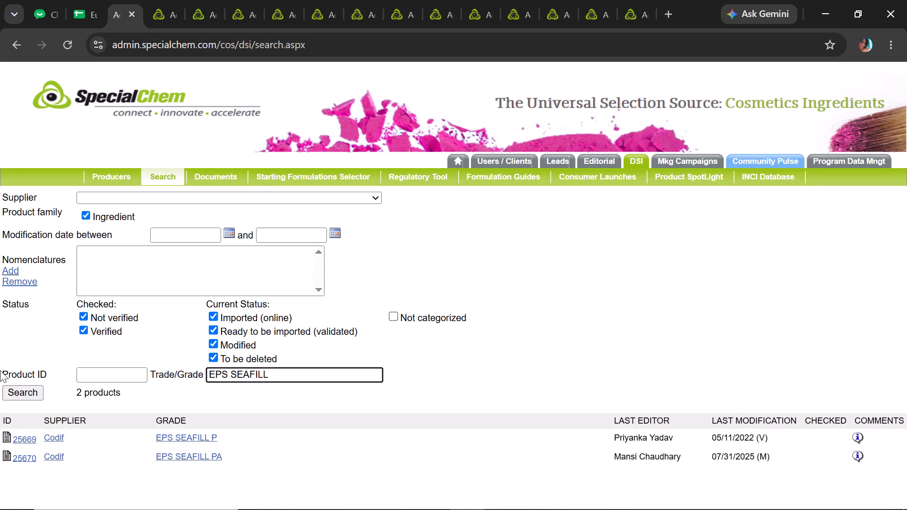
{"action": "left_click", "coordinate": [19, 400]}
{"action": "left_click", "coordinate": [23, 395]}
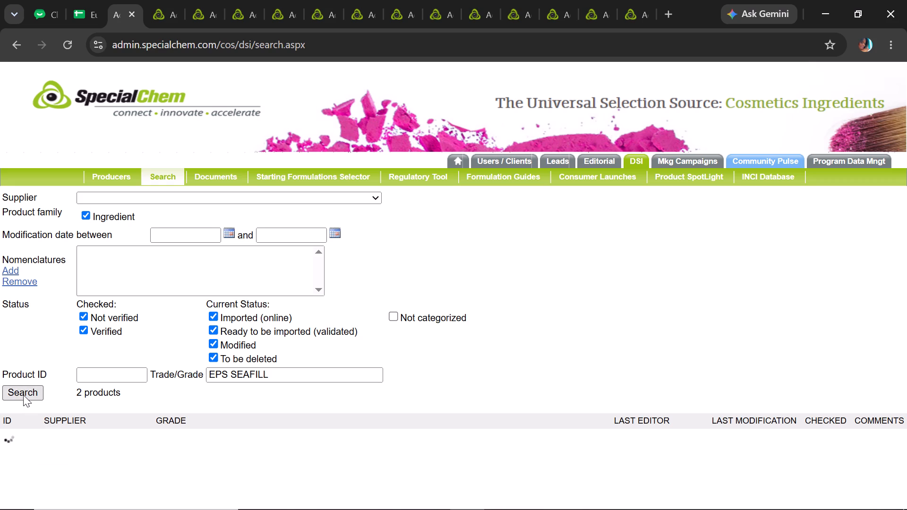
Switch to the spreadsheet and copy the product name EPS SEAMAT P1.5 from the Cosmetics sheet.
{"action": "left_click", "coordinate": [91, 0]}
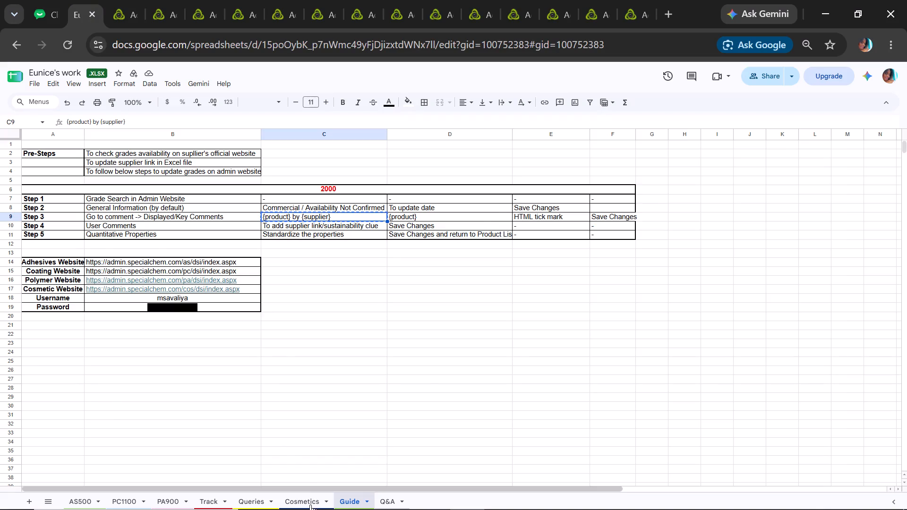
{"action": "left_click", "coordinate": [310, 504]}
{"action": "left_click", "coordinate": [131, 289]}
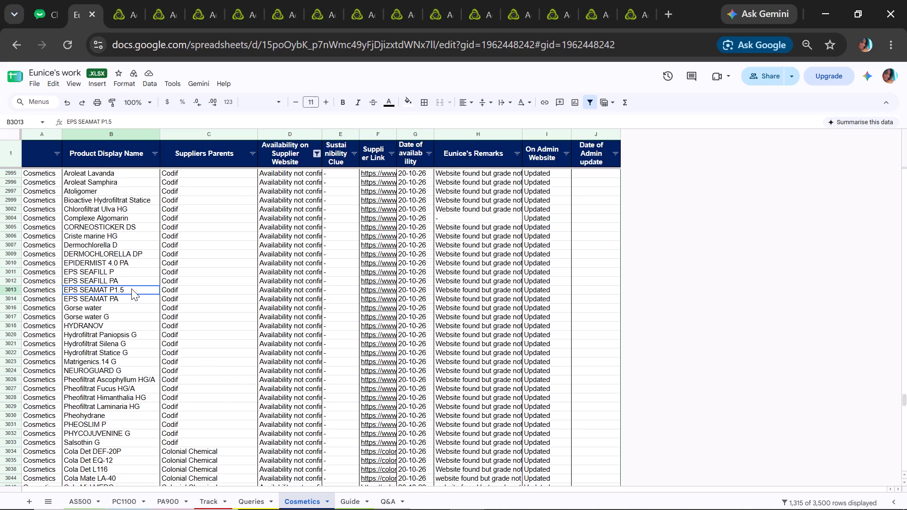
{"action": "key", "text": "ctrl+c"}
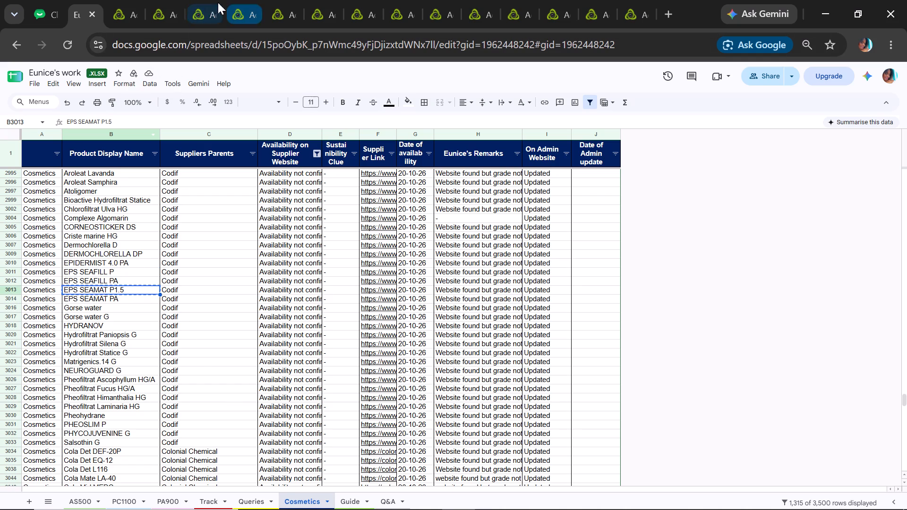
Search the admin site's Trade/Grade for "EPS SEAMAT P" and open the EPS SEAMAT P1.5 datasheet.
{"action": "left_click", "coordinate": [170, 0]}
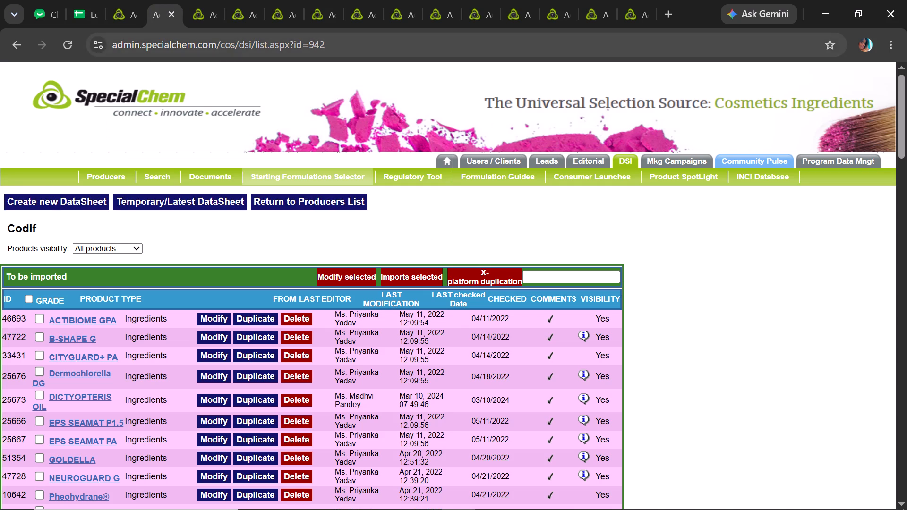
{"action": "left_click", "coordinate": [123, 11]}
{"action": "left_click_drag", "start_coordinate": [287, 383], "coordinate": [292, 370]}
{"action": "left_click_drag", "start_coordinate": [292, 370], "coordinate": [0, 388]}
{"action": "key", "text": "ctrl+v"}
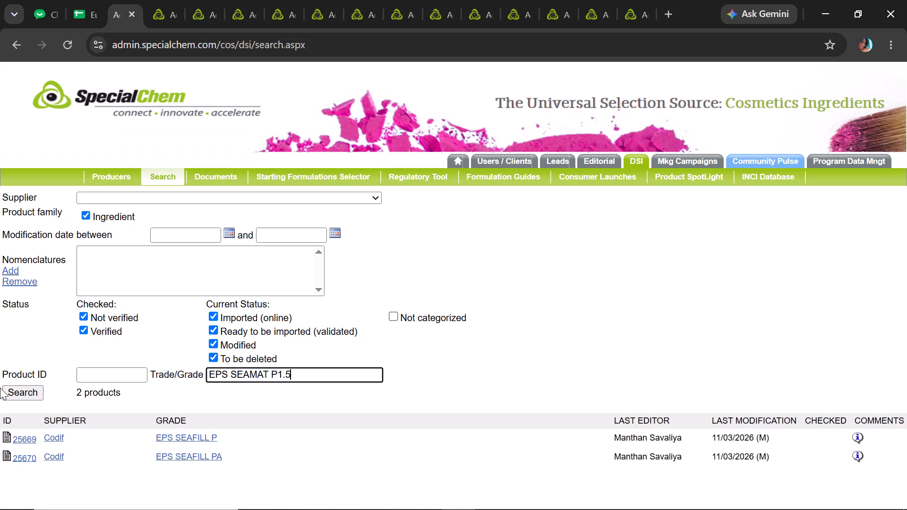
{"action": "key", "text": "BackSpace"}
{"action": "key", "text": "BackSpace"}
{"action": "key", "text": "BackSpace"}
{"action": "left_click", "coordinate": [7, 388]}
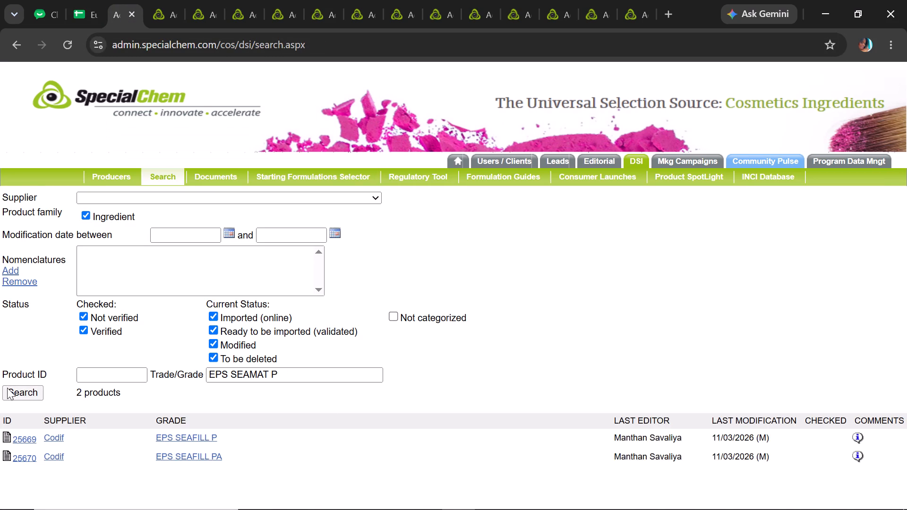
{"action": "left_click", "coordinate": [160, 441]}
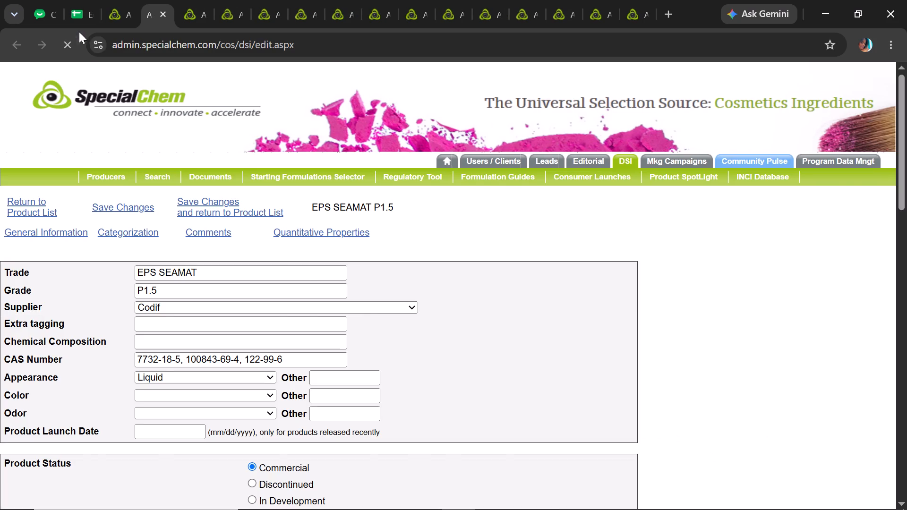
Switch to the spreadsheet and copy the "{product} by {supplier}" placeholder from the Guide sheet.
{"action": "left_click", "coordinate": [86, 2]}
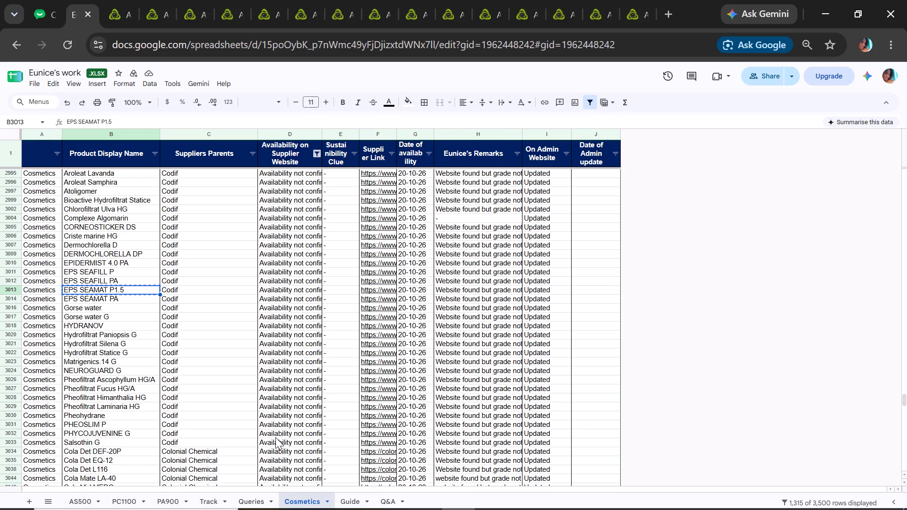
{"action": "left_click", "coordinate": [344, 501]}
{"action": "key", "text": "ctrl+c"}
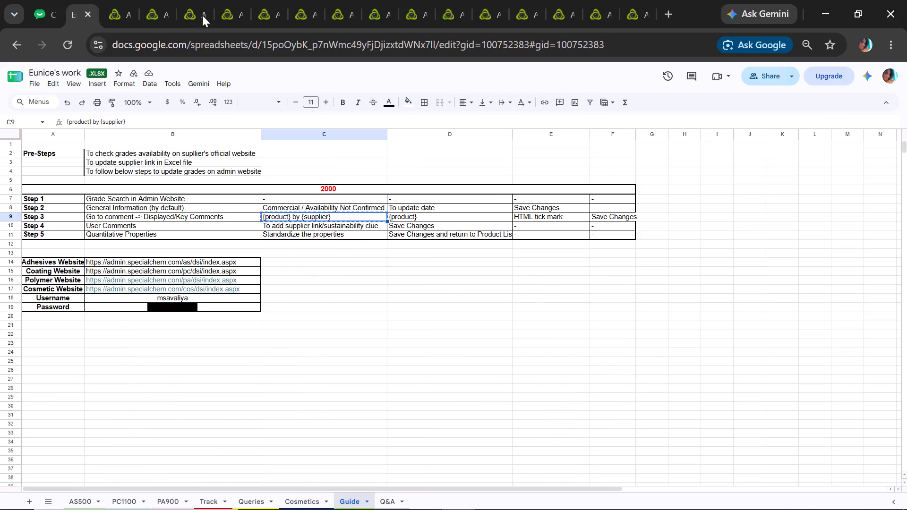
Set the EPS SEAMAT P1.5 product status to Availability Not Confirmed, checked 11/03/2026, and save the changes.
{"action": "left_click", "coordinate": [140, 9]}
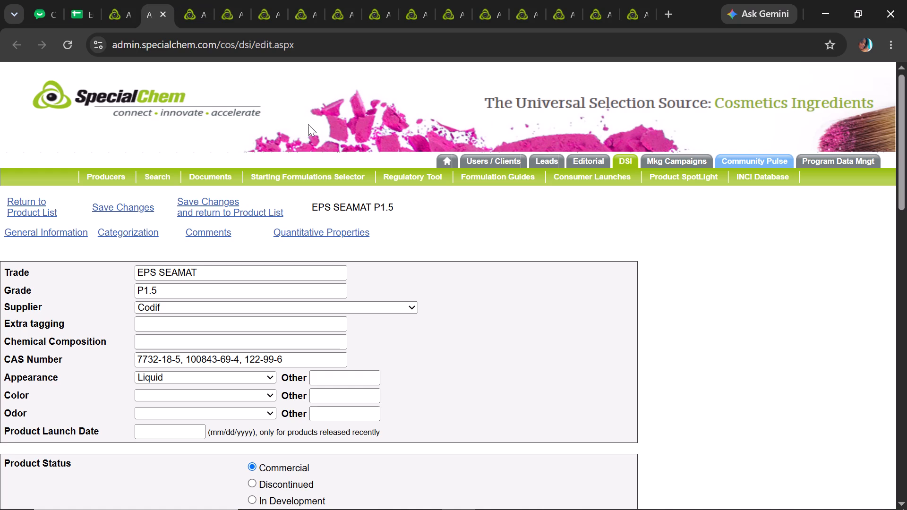
{"action": "left_click_drag", "start_coordinate": [906, 169], "coordinate": [901, 201]}
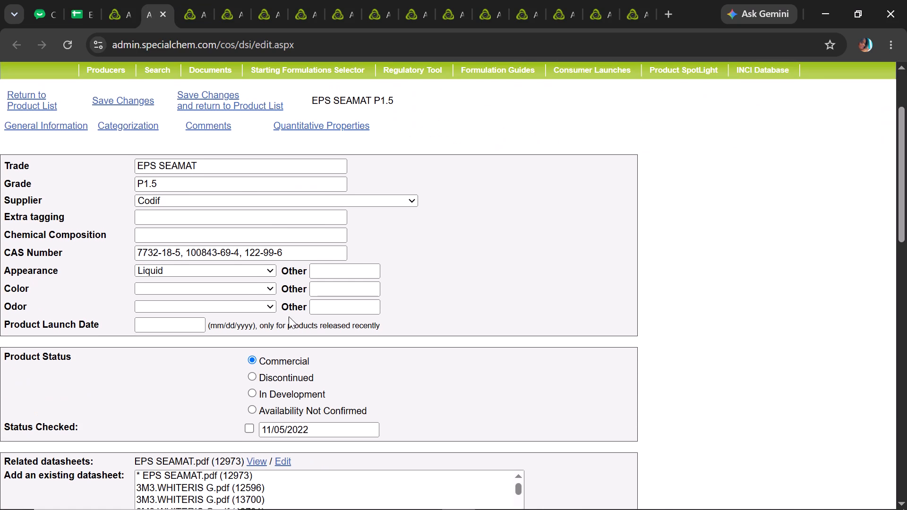
{"action": "left_click", "coordinate": [251, 409]}
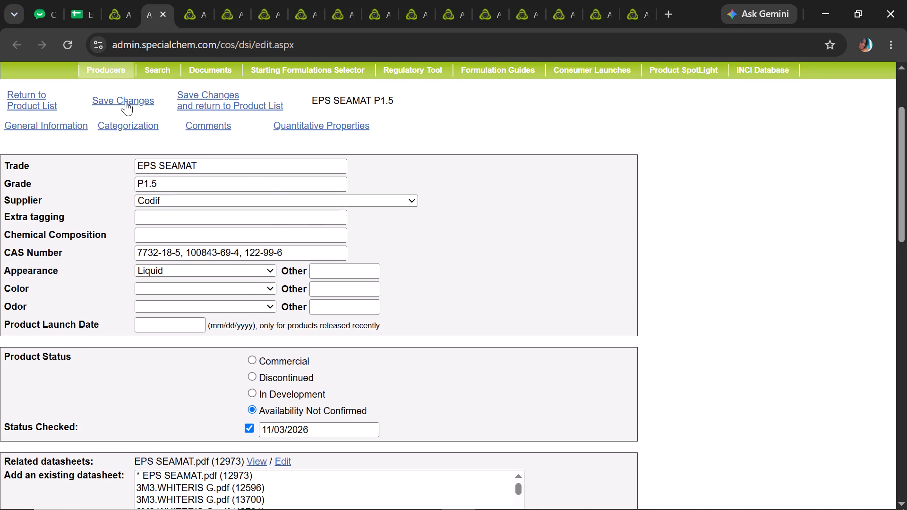
{"action": "left_click", "coordinate": [126, 101]}
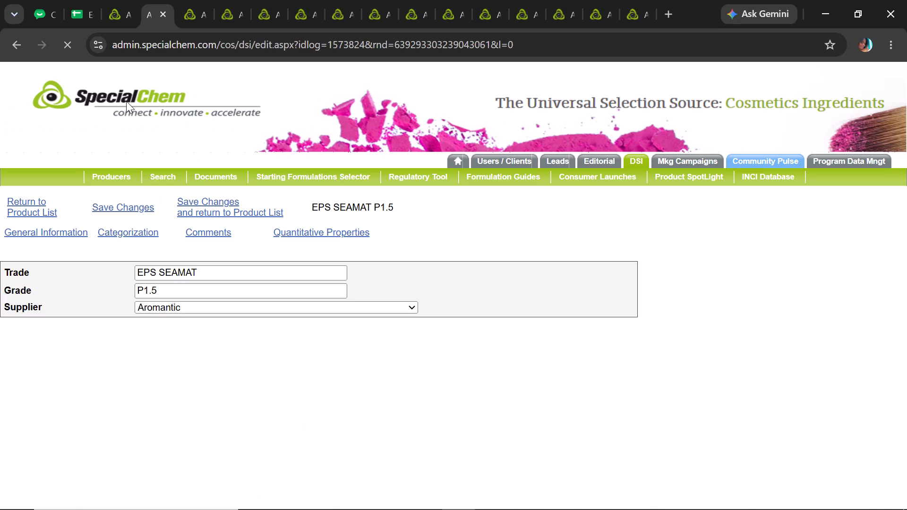
Open the EPS SEAMAT P1.5 comments and replace "EPS SEAMAT P1.5 by Codif" with the "{product} by {supplier}" placeholder.
{"action": "left_click", "coordinate": [222, 236]}
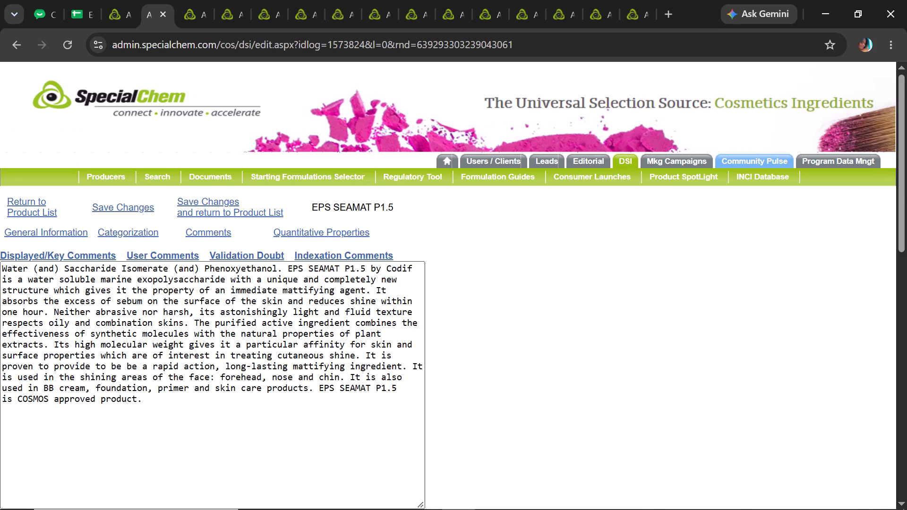
{"action": "double_click", "coordinate": [290, 269]}
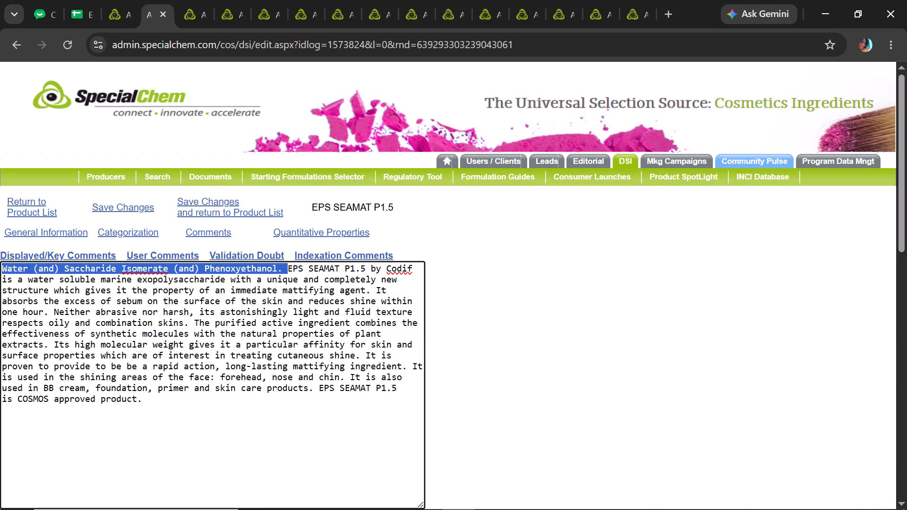
{"action": "left_click", "coordinate": [290, 269]}
{"action": "left_click_drag", "start_coordinate": [290, 269], "coordinate": [439, 261]}
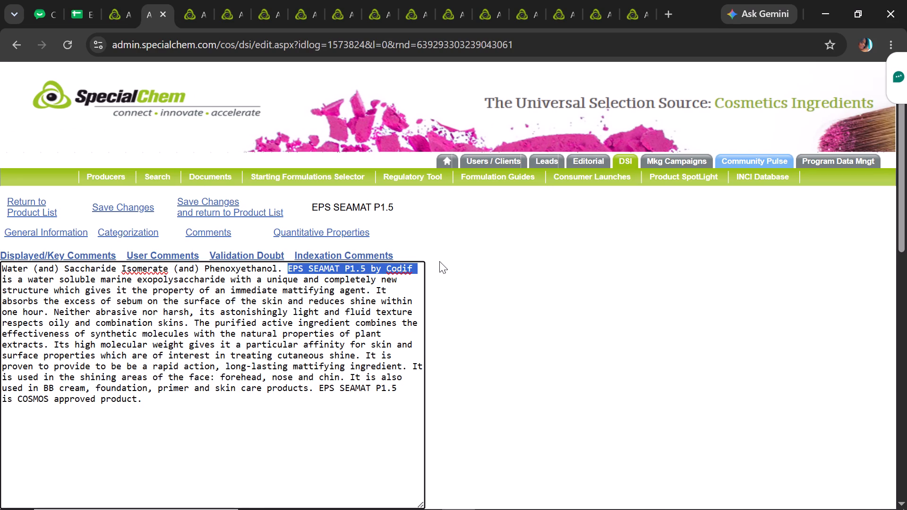
{"action": "key", "text": "ctrl+v"}
{"action": "key", "text": "space"}
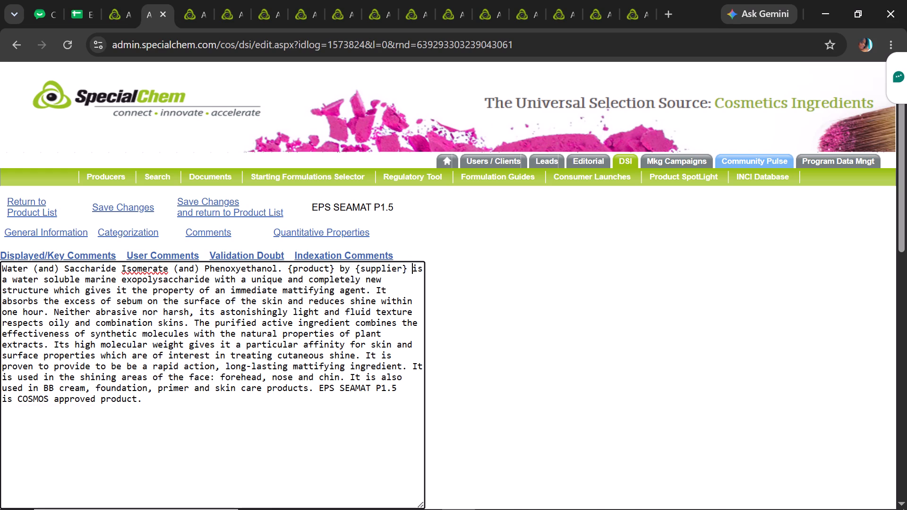
Copy the {product} placeholder from the EPS SEAMAT P1.5 comment.
{"action": "left_click_drag", "start_coordinate": [334, 272], "coordinate": [288, 270]}
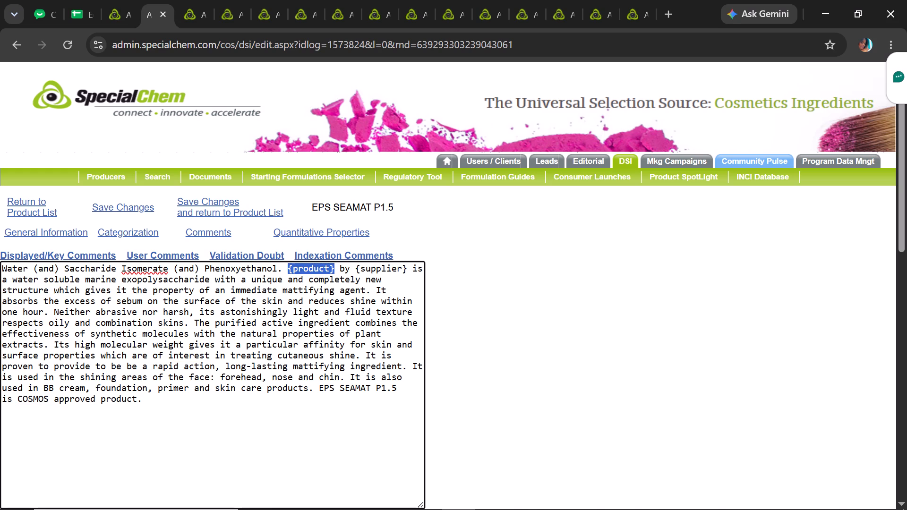
{"action": "left_click_drag", "start_coordinate": [288, 270], "coordinate": [287, 270]}
{"action": "key", "text": "ctrl+c"}
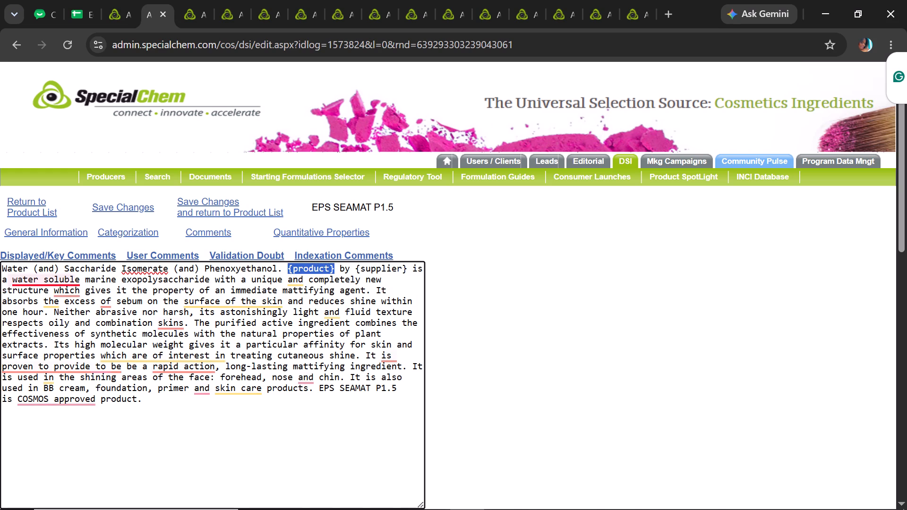
Correct "water soluble" to "water-soluble" in the EPS SEAMAT P1.5 comment.
{"action": "left_click", "coordinate": [77, 299]}
{"action": "type", "text": "water-s"}
{"action": "type", "text": "oluble"}
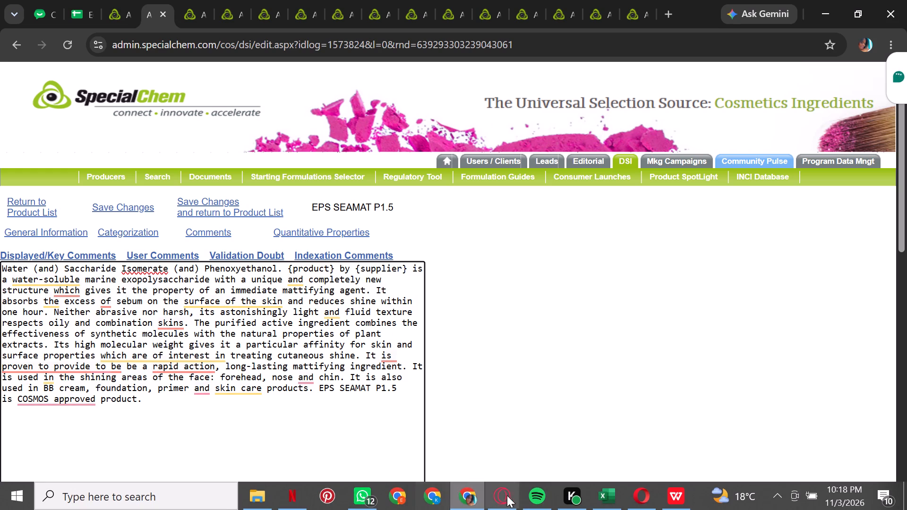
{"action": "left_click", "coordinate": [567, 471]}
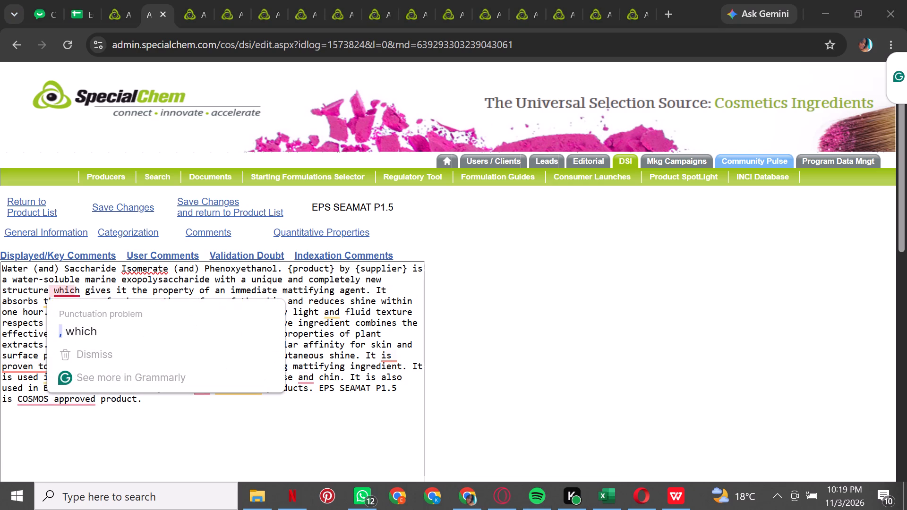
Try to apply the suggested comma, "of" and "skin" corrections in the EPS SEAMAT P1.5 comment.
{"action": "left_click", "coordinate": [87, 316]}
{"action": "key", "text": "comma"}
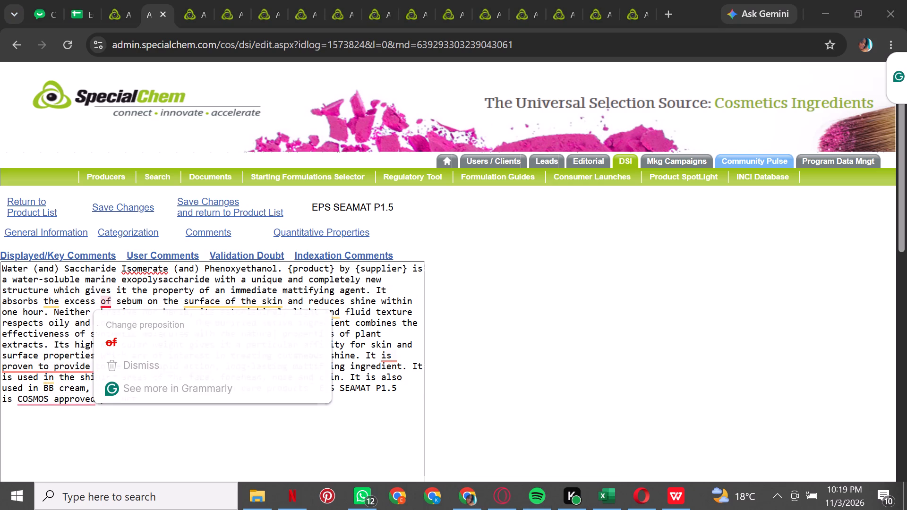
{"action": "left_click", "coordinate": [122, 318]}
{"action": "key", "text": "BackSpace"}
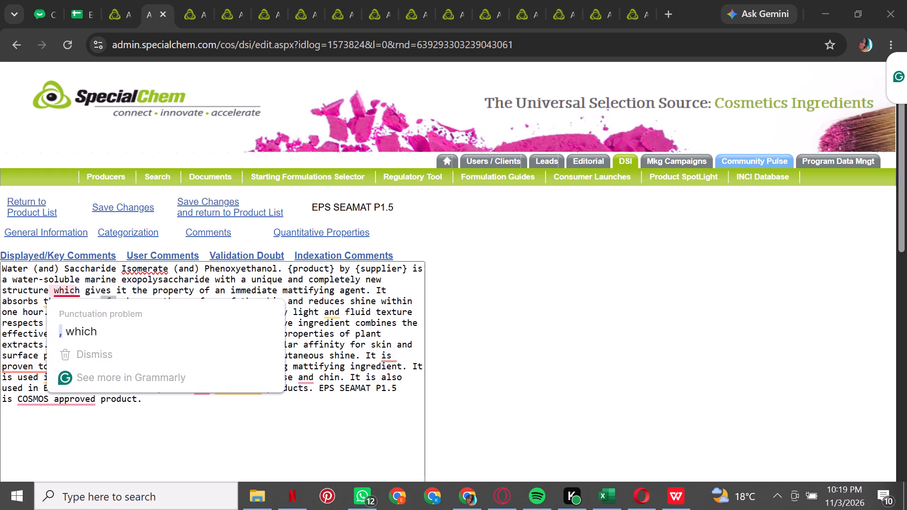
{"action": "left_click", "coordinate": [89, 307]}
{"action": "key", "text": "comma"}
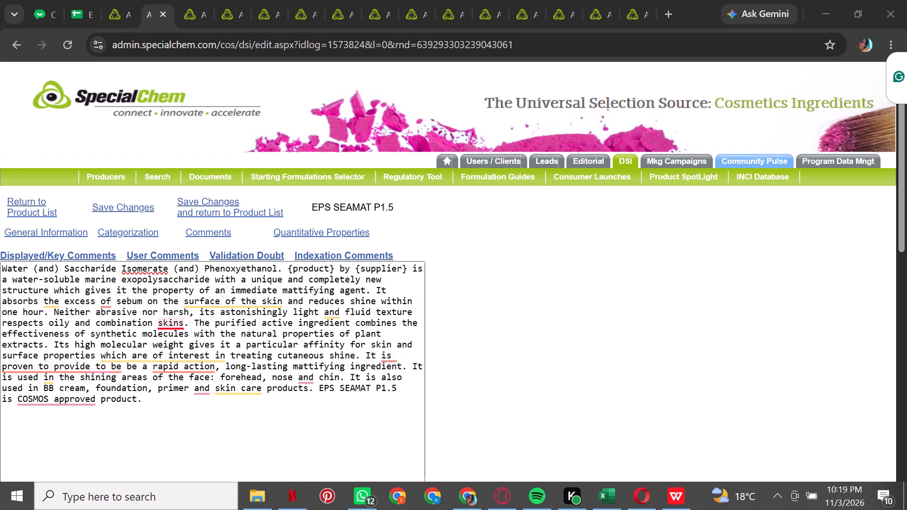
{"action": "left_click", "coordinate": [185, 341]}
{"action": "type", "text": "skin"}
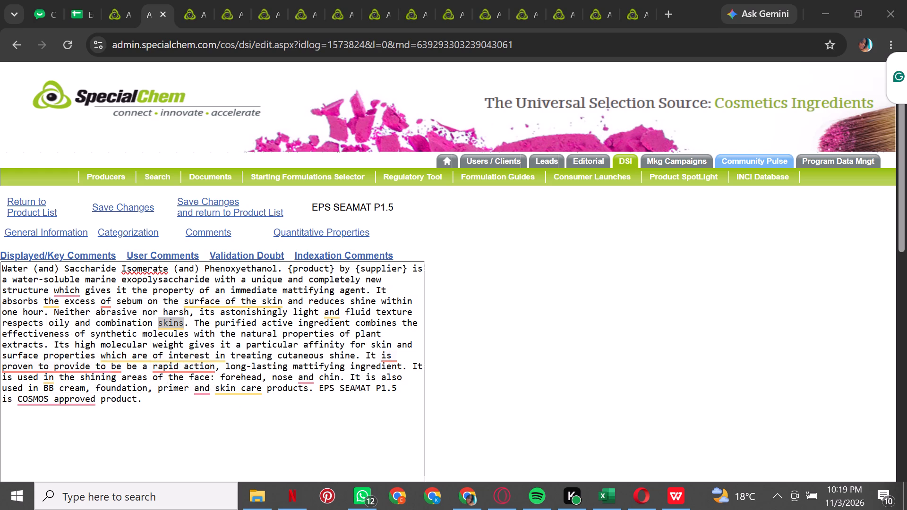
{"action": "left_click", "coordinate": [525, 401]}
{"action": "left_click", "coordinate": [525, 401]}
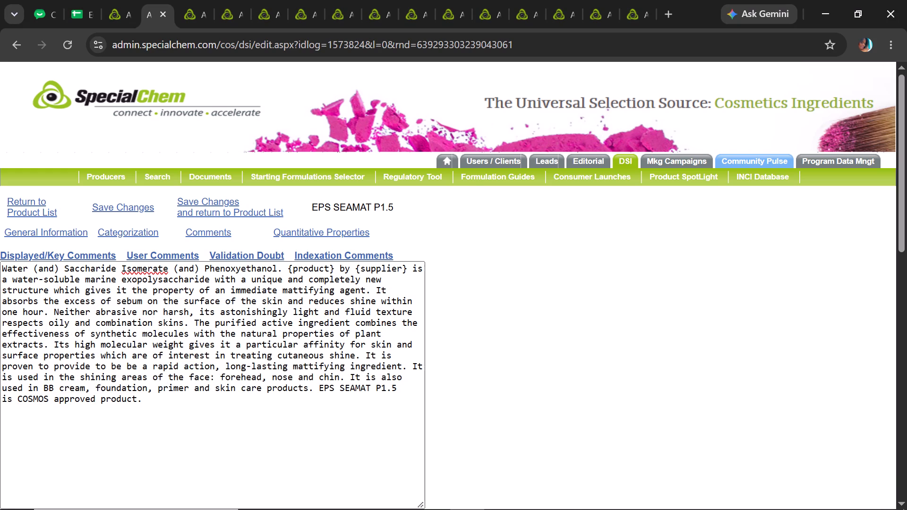
Reword the comment's last sentence as "{product} is a COSMOS-approved product", using the copied placeholder.
{"action": "left_click", "coordinate": [175, 340]}
{"action": "left_click", "coordinate": [175, 340]}
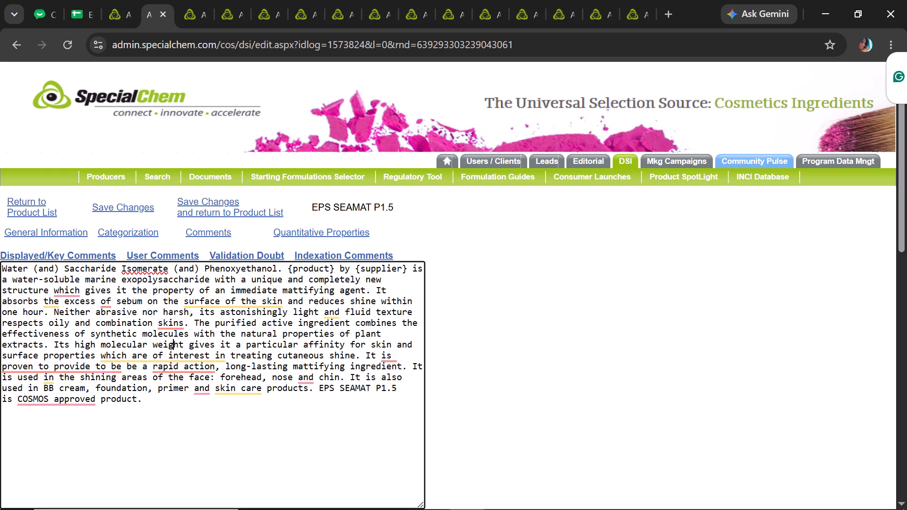
{"action": "left_click_drag", "start_coordinate": [319, 384], "coordinate": [400, 384]}
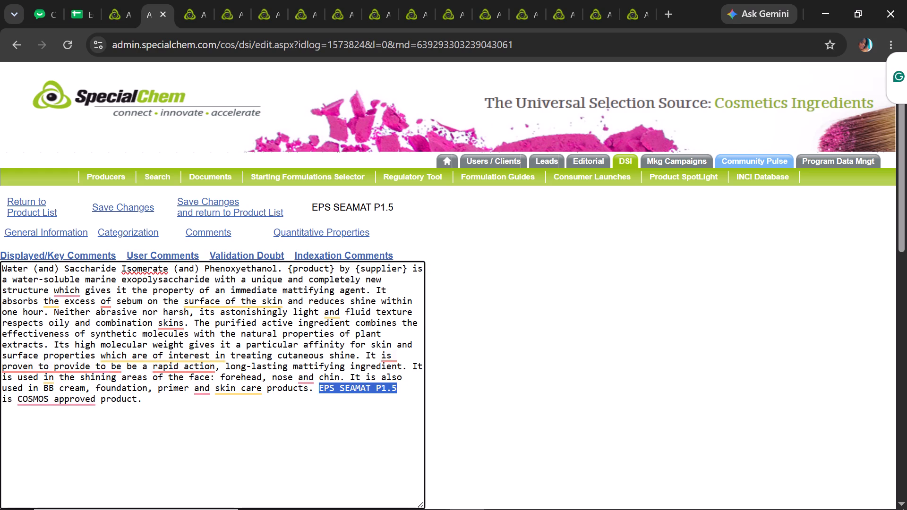
{"action": "key", "text": "ctrl+v"}
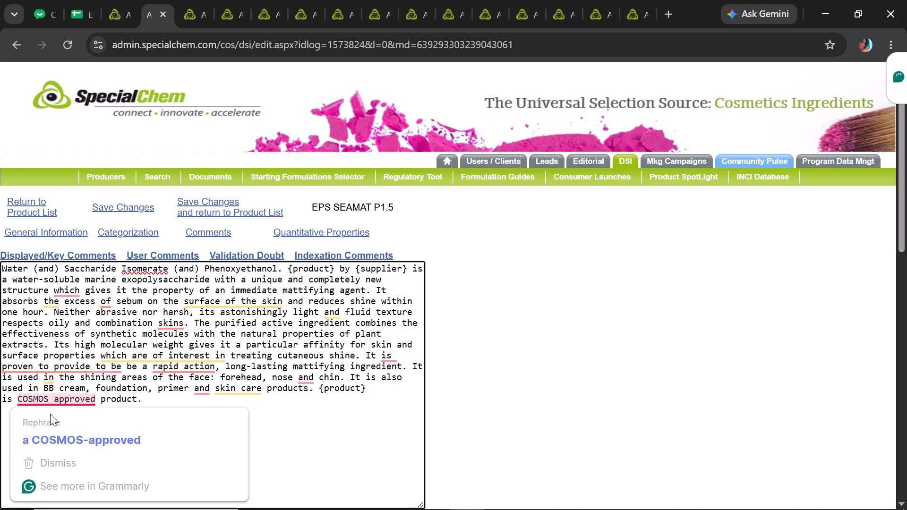
{"action": "left_click", "coordinate": [67, 428]}
{"action": "type", "text": "a COSMOS-approv"}
{"action": "type", "text": "ed"}
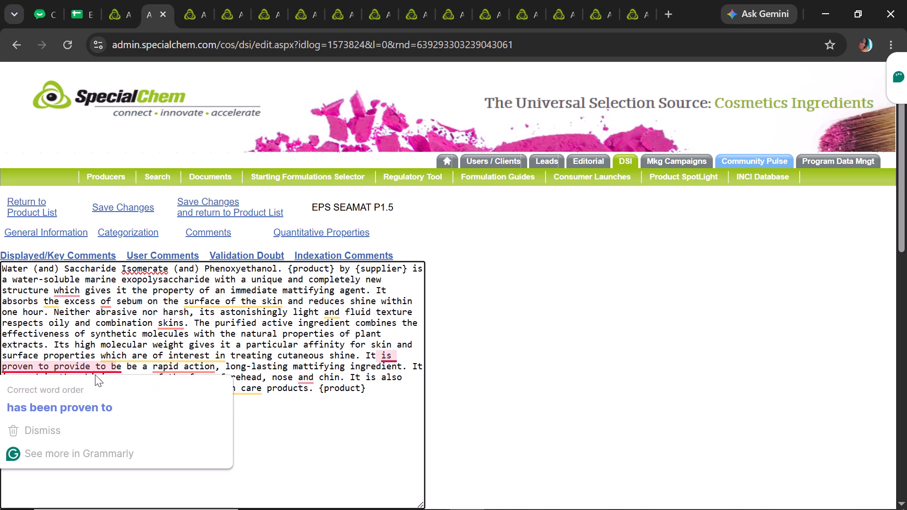
Correct the efficacy sentence in the comment to read "It has been proven to be a rapid-action".
{"action": "left_click", "coordinate": [121, 390]}
{"action": "type", "text": "has been pro"}
{"action": "type", "text": "ven to"}
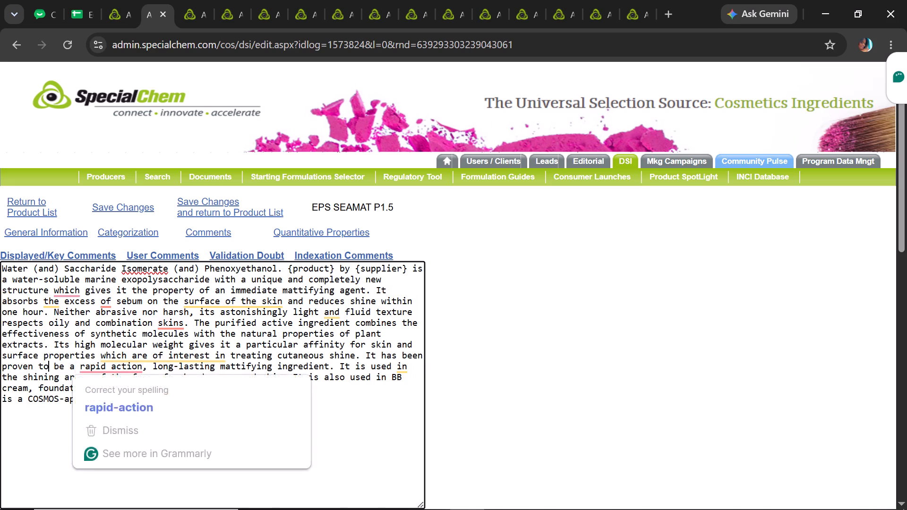
{"action": "left_click", "coordinate": [148, 396]}
{"action": "type", "text": "rapid-action"}
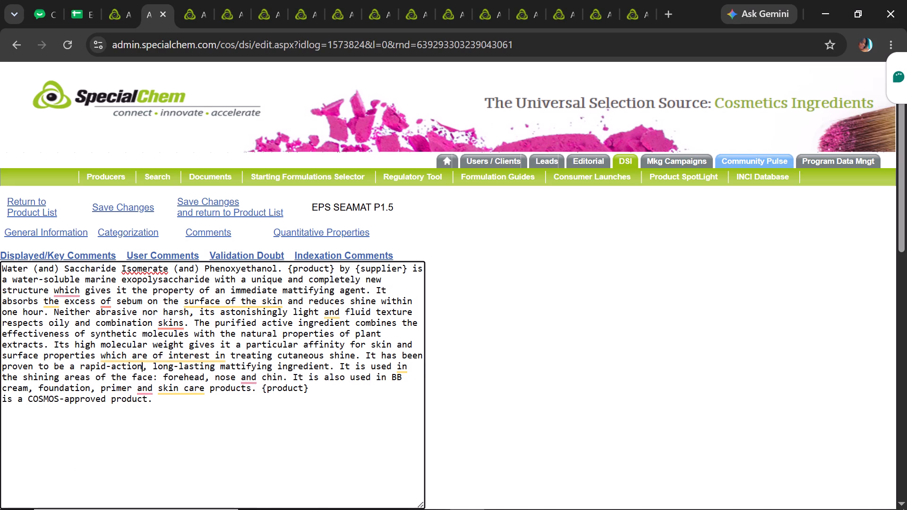
Add serial commas after "primer" and "nose" in the EPS SEAMAT P1.5 comment.
{"action": "left_click", "coordinate": [162, 404]}
{"action": "key", "text": "comma"}
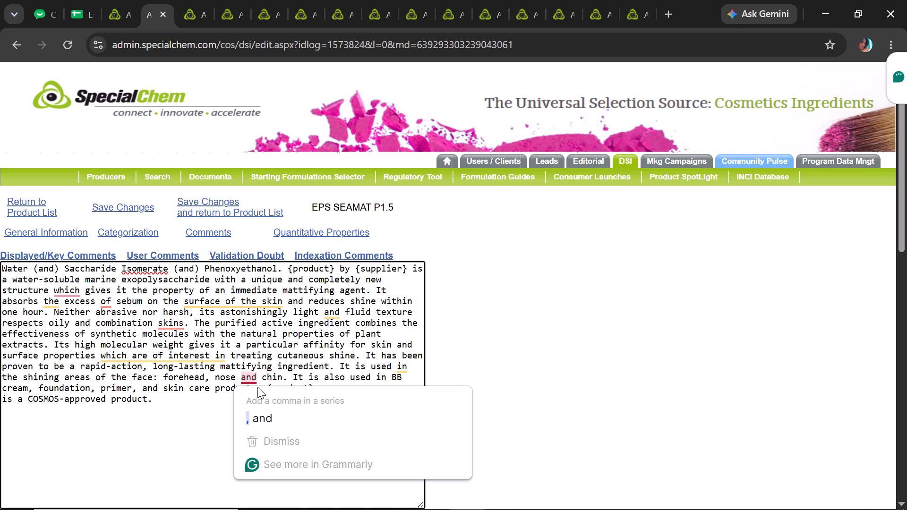
{"action": "left_click_drag", "start_coordinate": [257, 387], "coordinate": [262, 393]}
{"action": "left_click", "coordinate": [262, 393]}
{"action": "key", "text": "comma"}
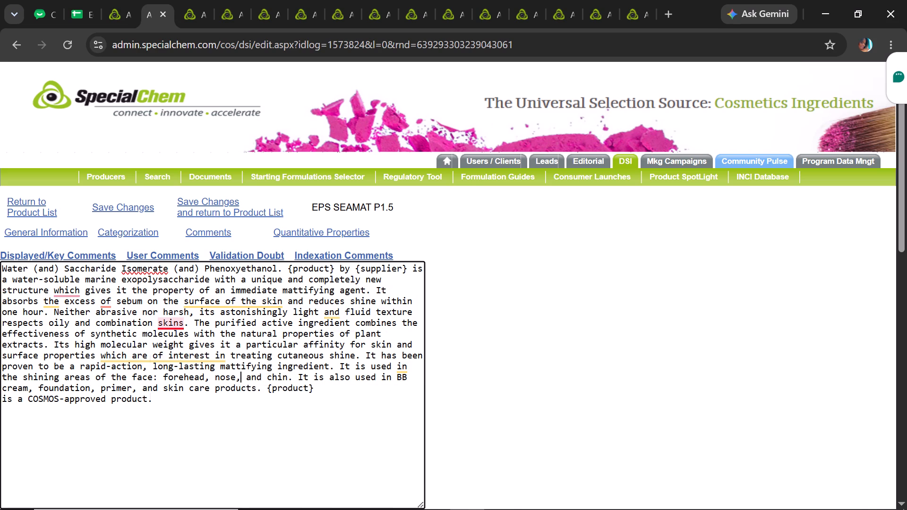
Correct the earlier comment wording to "combination skin", "structure, which" and "excess sebum".
{"action": "left_click", "coordinate": [179, 322]}
{"action": "left_click", "coordinate": [187, 341]}
{"action": "type", "text": "skin"}
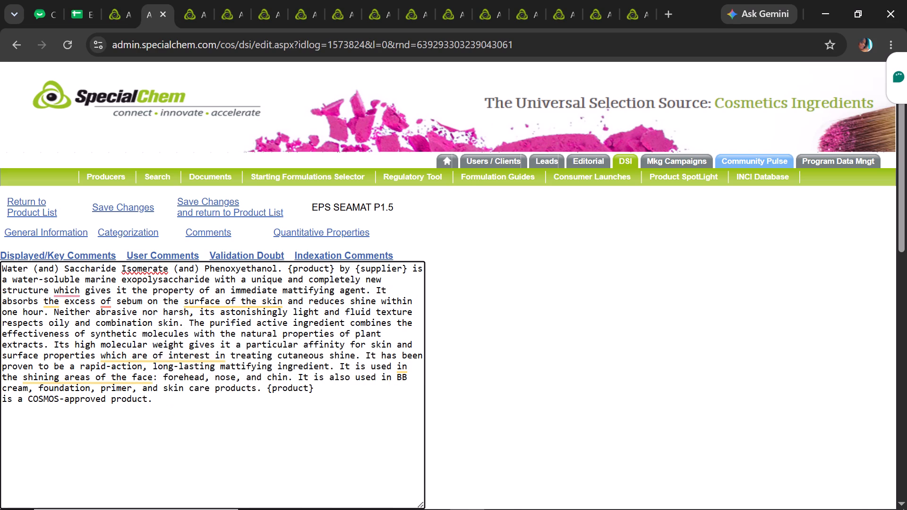
{"action": "left_click", "coordinate": [96, 307]}
{"action": "key", "text": "comma"}
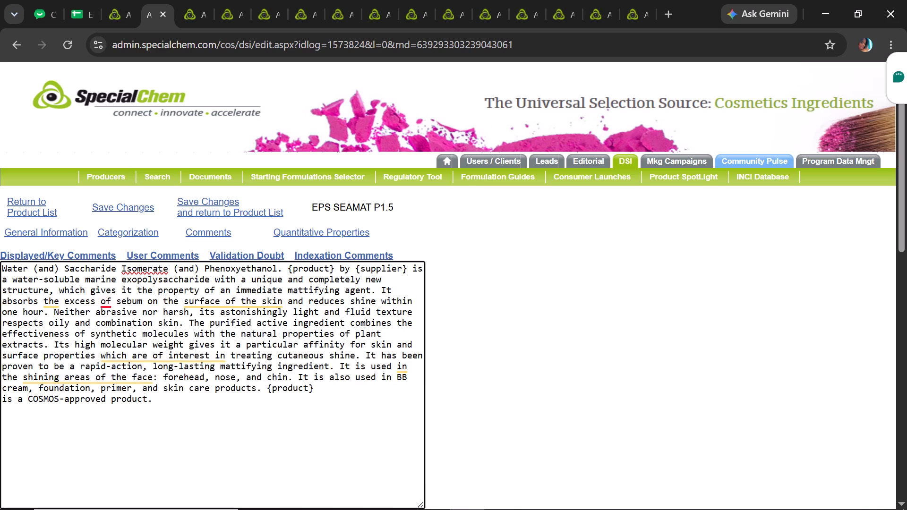
{"action": "left_click", "coordinate": [135, 334]}
{"action": "key", "text": "BackSpace"}
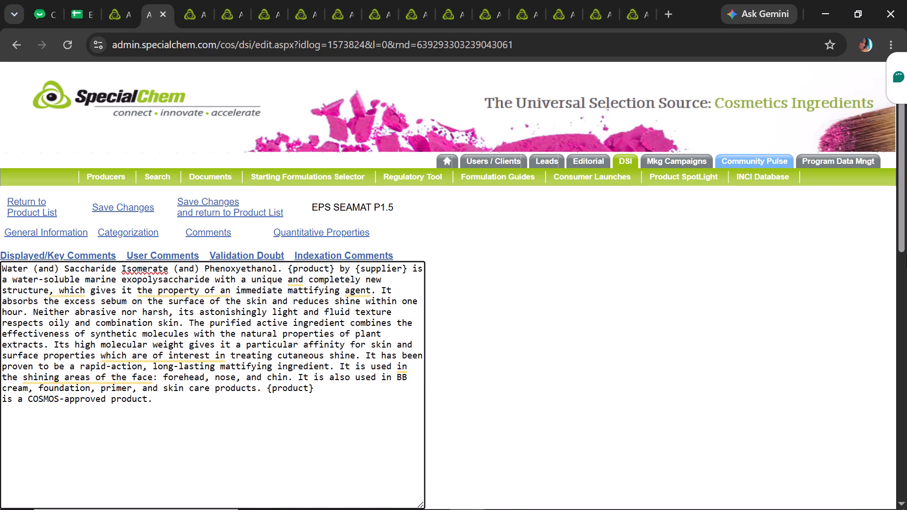
Enable Display as HTML for the EPS SEAMAT P1.5 comment and save the changes.
{"action": "left_click_drag", "start_coordinate": [906, 245], "coordinate": [906, 281]}
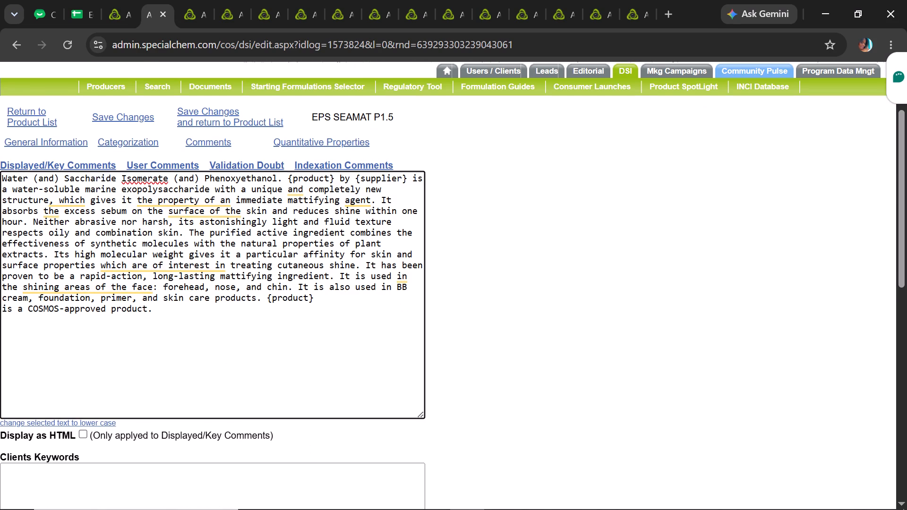
{"action": "left_click", "coordinate": [83, 436]}
{"action": "left_click", "coordinate": [102, 120]}
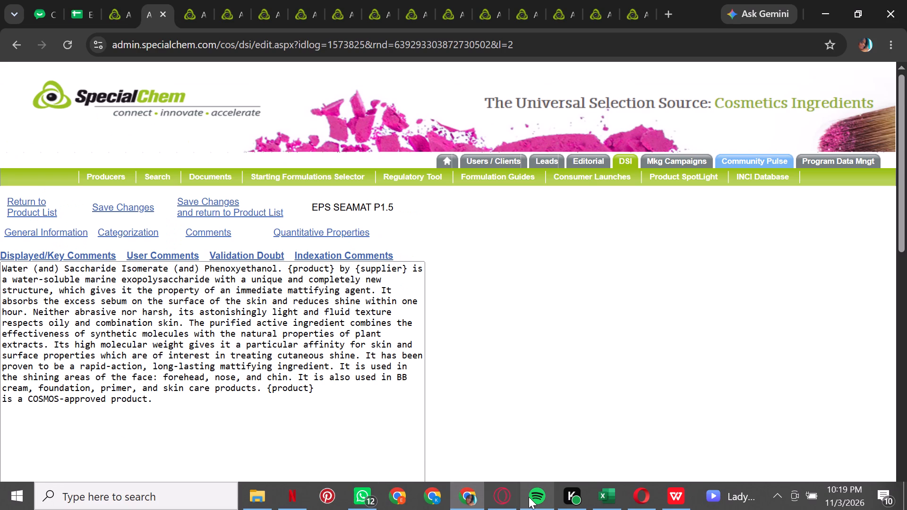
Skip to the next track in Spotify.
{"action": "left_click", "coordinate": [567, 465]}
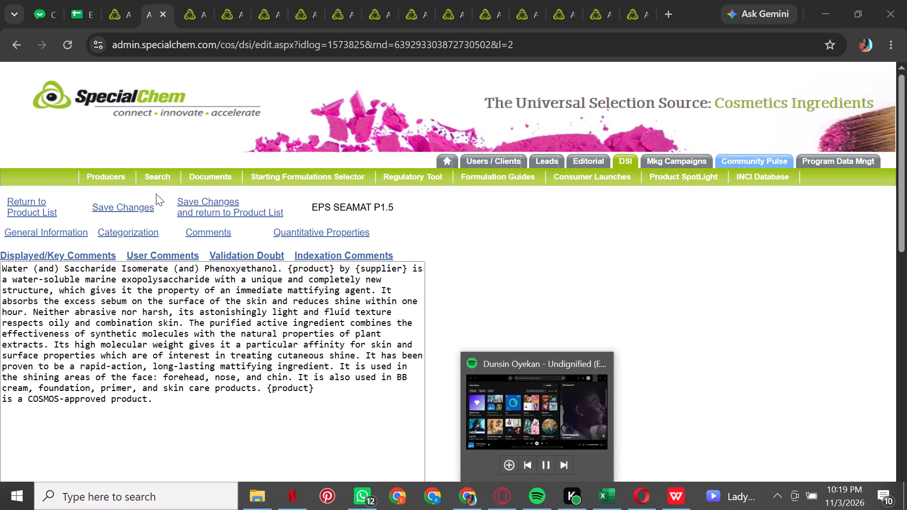
Save the EPS SEAMAT P1.5 changes again and check that Display as HTML is enabled.
{"action": "left_click", "coordinate": [151, 205]}
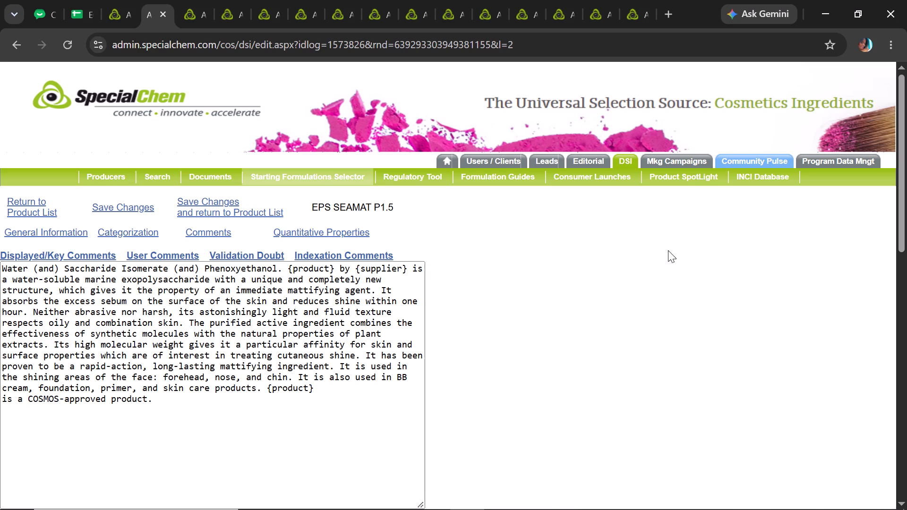
{"action": "left_click_drag", "start_coordinate": [906, 192], "coordinate": [906, 216]}
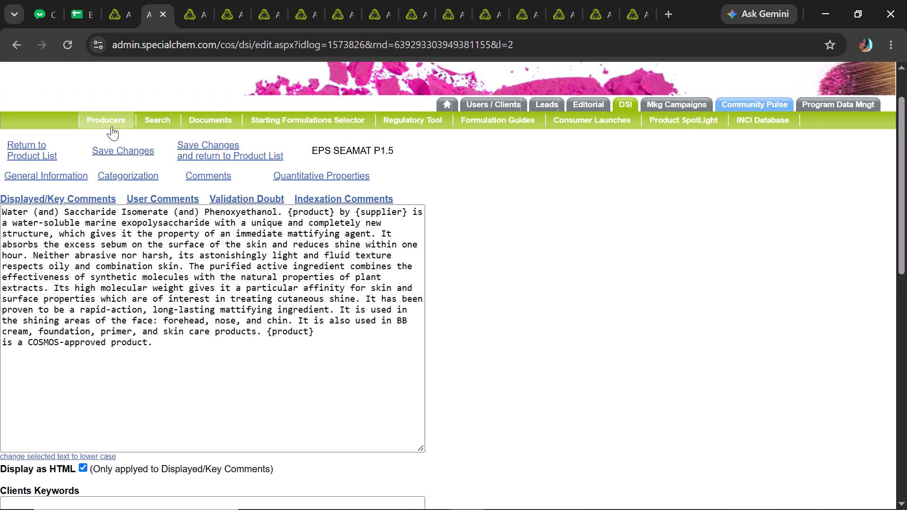
{"action": "left_click", "coordinate": [114, 147]}
{"action": "left_click", "coordinate": [114, 147]}
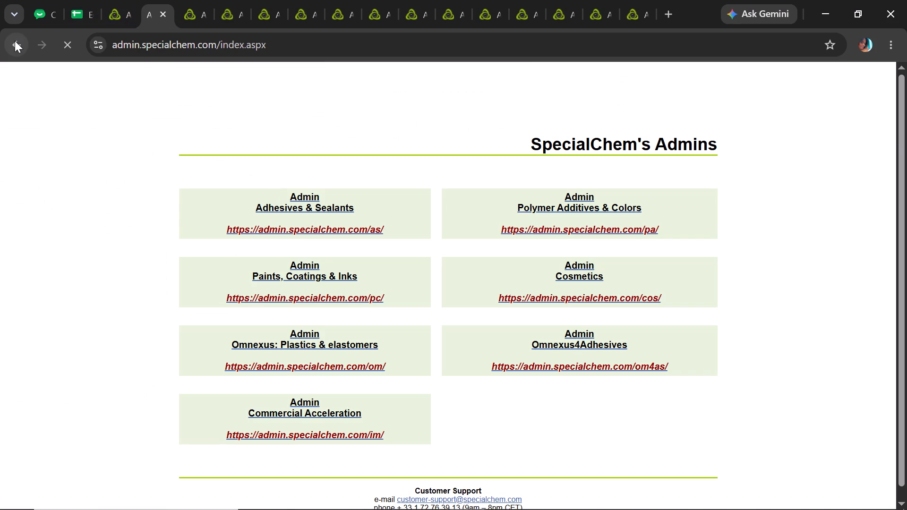
Go back from the SpecialChem's Admins page to EPS SEAMAT P1.5, save the changes and return to the product list.
{"action": "left_click", "coordinate": [15, 41]}
{"action": "left_click", "coordinate": [42, 38]}
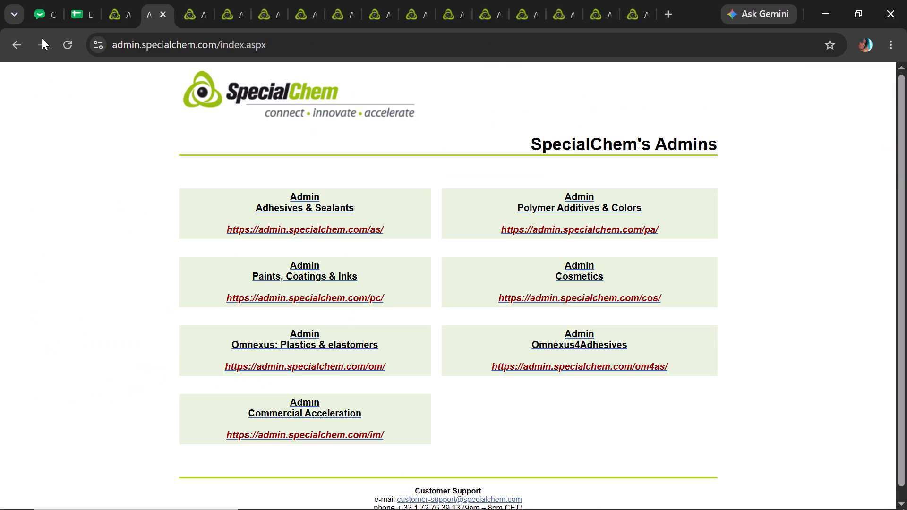
{"action": "left_click", "coordinate": [6, 35]}
{"action": "left_click", "coordinate": [319, 230]}
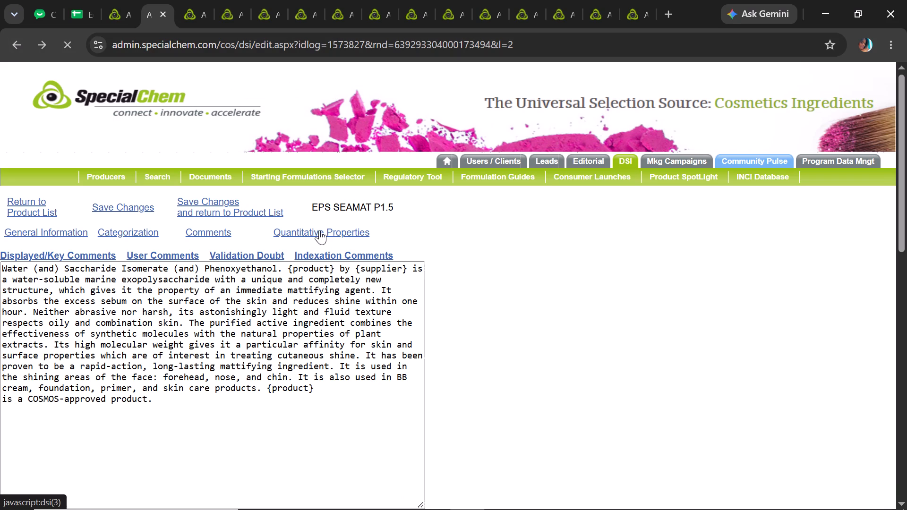
{"action": "left_click", "coordinate": [227, 203]}
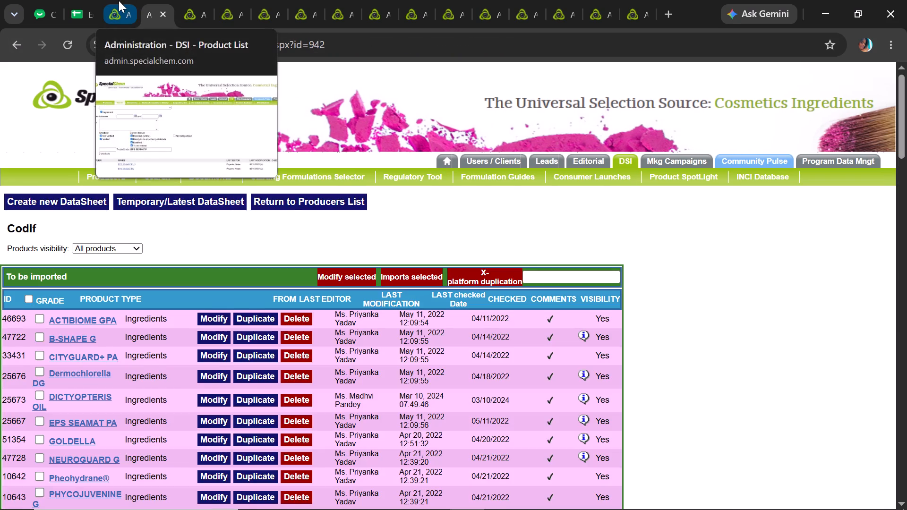
Open the EPS SEAMAT PA datasheet from the product search results and set its status to Availability Not Confirmed, checked 11/03/2026.
{"action": "left_click", "coordinate": [119, 0]}
{"action": "left_click", "coordinate": [204, 453]}
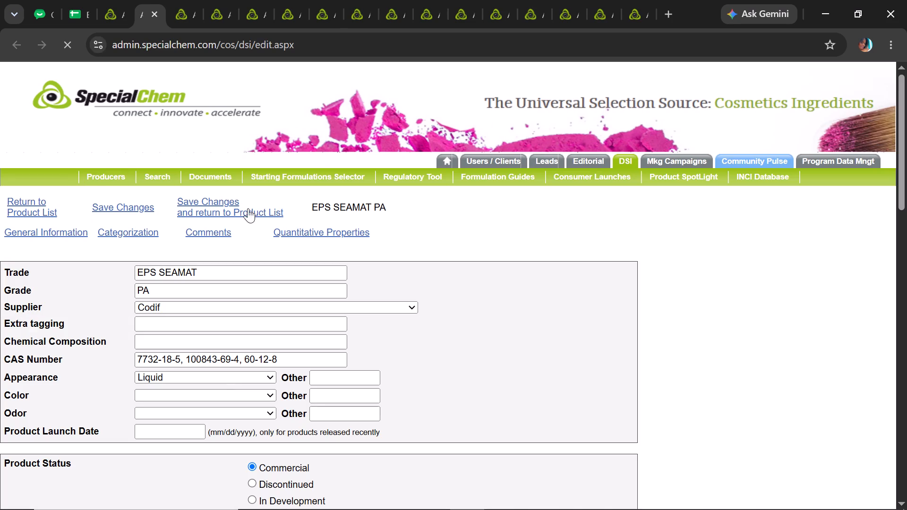
{"action": "left_click_drag", "start_coordinate": [906, 120], "coordinate": [905, 142]}
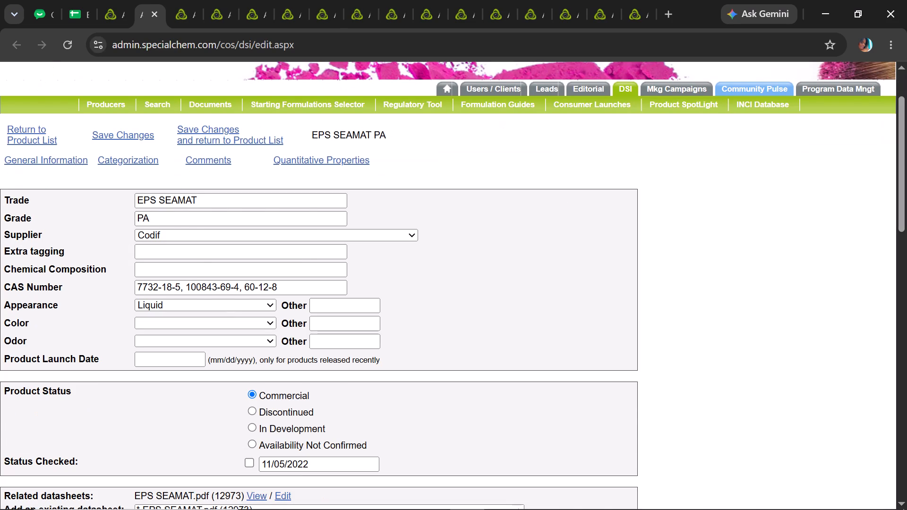
{"action": "left_click", "coordinate": [254, 440]}
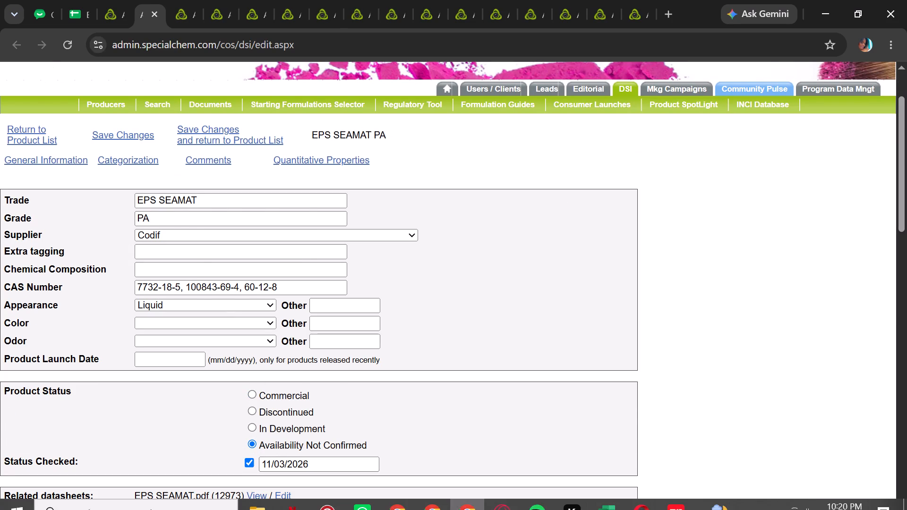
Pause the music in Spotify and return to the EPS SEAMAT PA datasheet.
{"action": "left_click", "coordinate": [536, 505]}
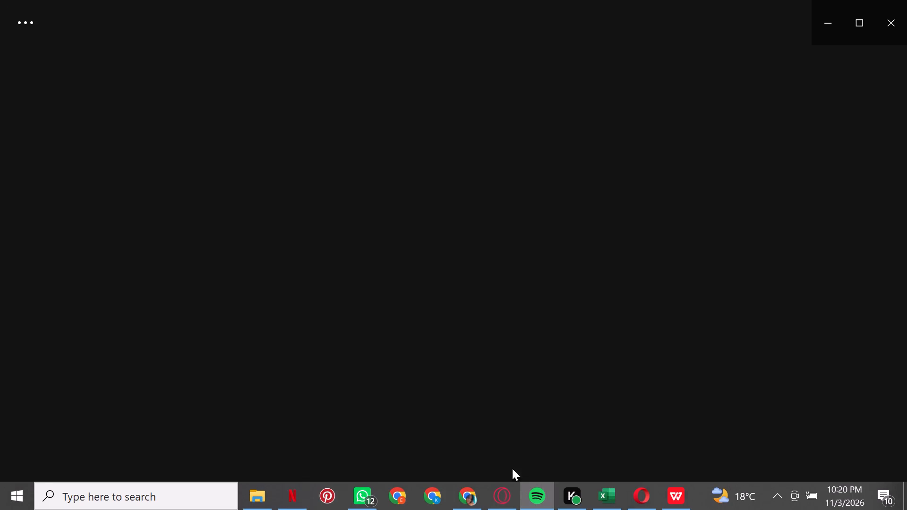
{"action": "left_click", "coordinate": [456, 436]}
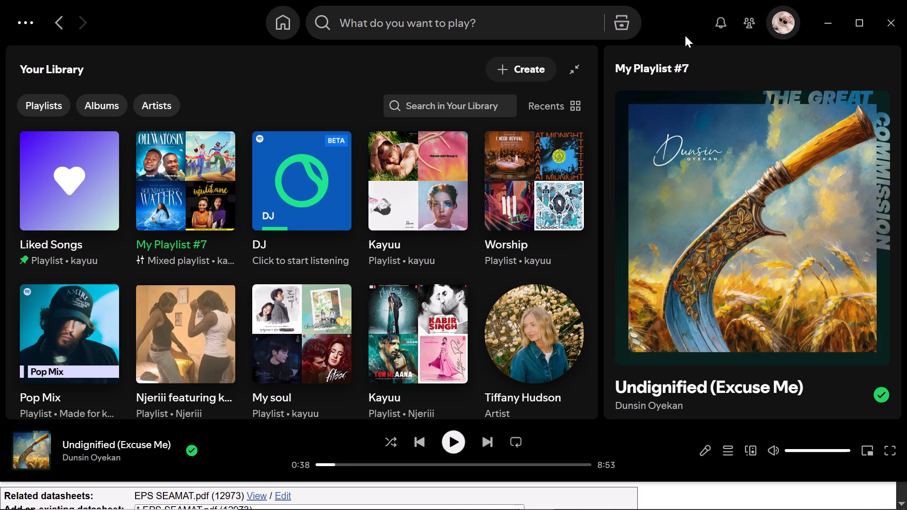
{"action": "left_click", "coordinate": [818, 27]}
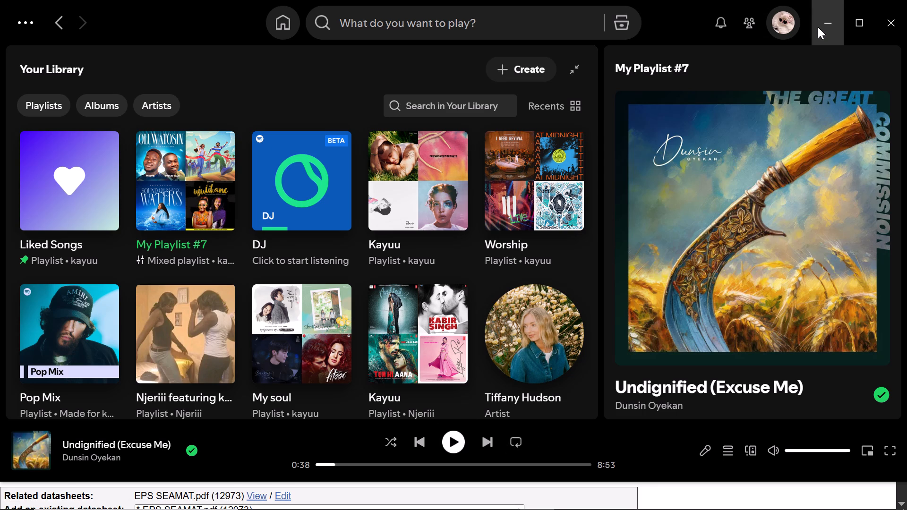
Save the EPS SEAMAT PA changes and check the saved product status.
{"action": "left_click", "coordinate": [115, 132]}
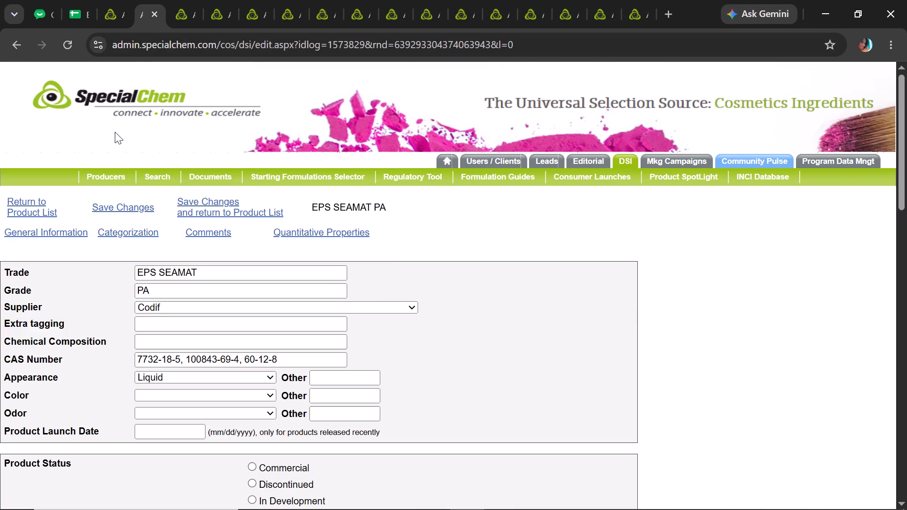
{"action": "left_click_drag", "start_coordinate": [906, 145], "coordinate": [906, 180]}
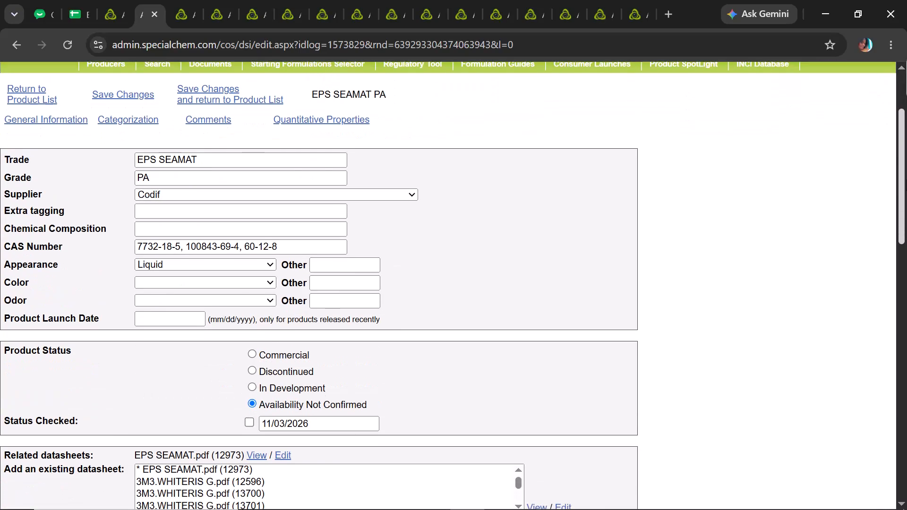
Open the comments of EPS SEAMAT PA and copy the "{product} by {supplier}" placeholder from the Guide sheet.
{"action": "left_click", "coordinate": [203, 117]}
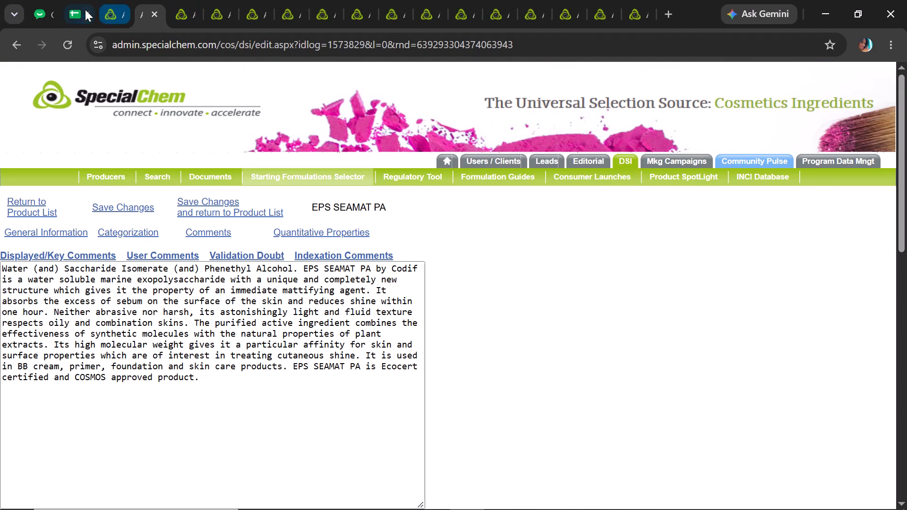
{"action": "left_click", "coordinate": [84, 9]}
{"action": "key", "text": "ctrl+c"}
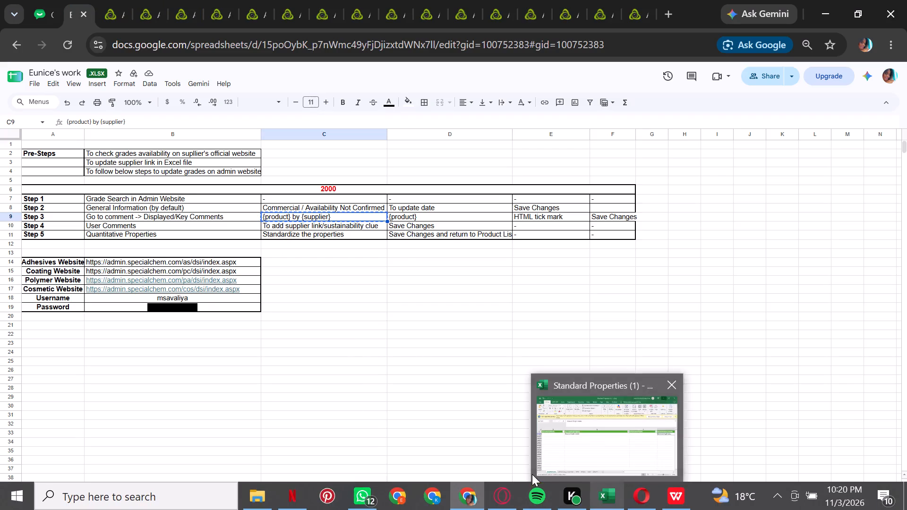
Resume the music in Spotify and return to the EPS SEAMAT PA comments.
{"action": "left_click", "coordinate": [548, 466]}
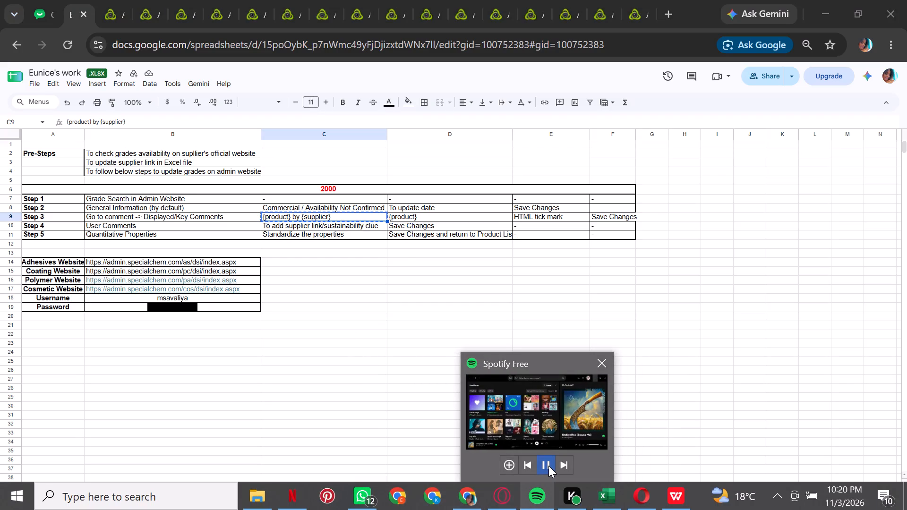
{"action": "left_click", "coordinate": [142, 3]}
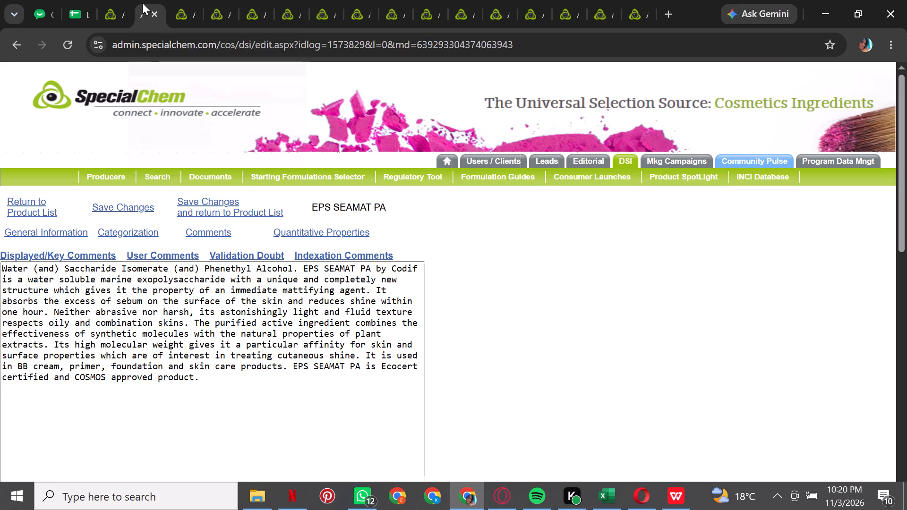
Replace "EPS SEAMAT PA by Codif" in the displayed comments with "{product} by {supplier}" and copy its {product} part.
{"action": "left_click", "coordinate": [305, 271]}
{"action": "left_click", "coordinate": [305, 271]}
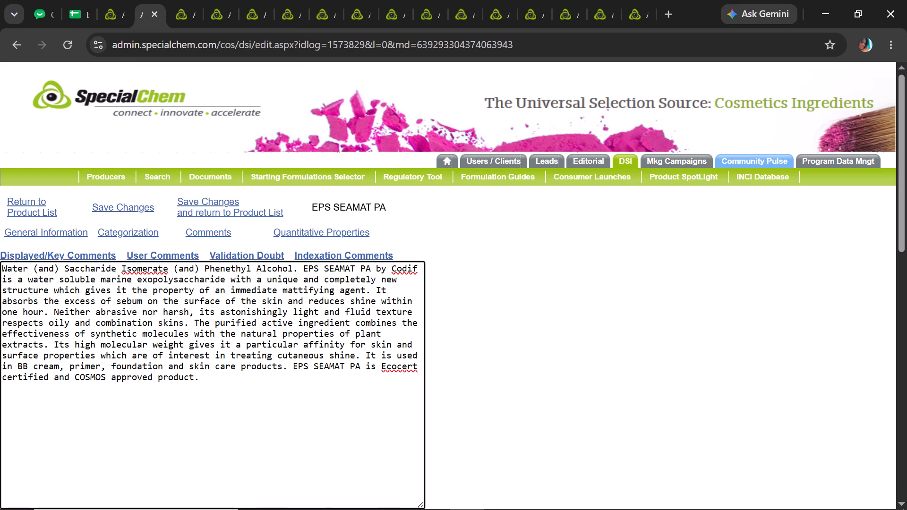
{"action": "left_click_drag", "start_coordinate": [303, 271], "coordinate": [418, 271]}
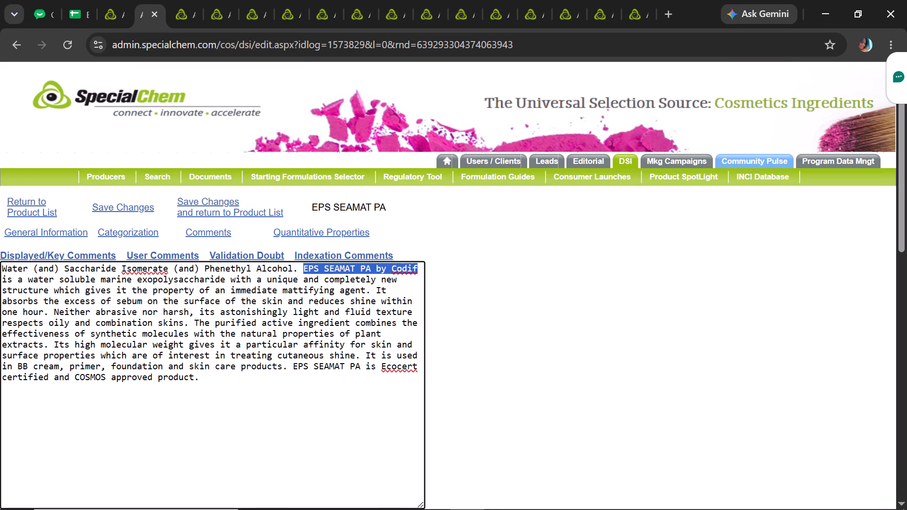
{"action": "key", "text": "ctrl+v"}
{"action": "left_click_drag", "start_coordinate": [348, 268], "coordinate": [332, 270]}
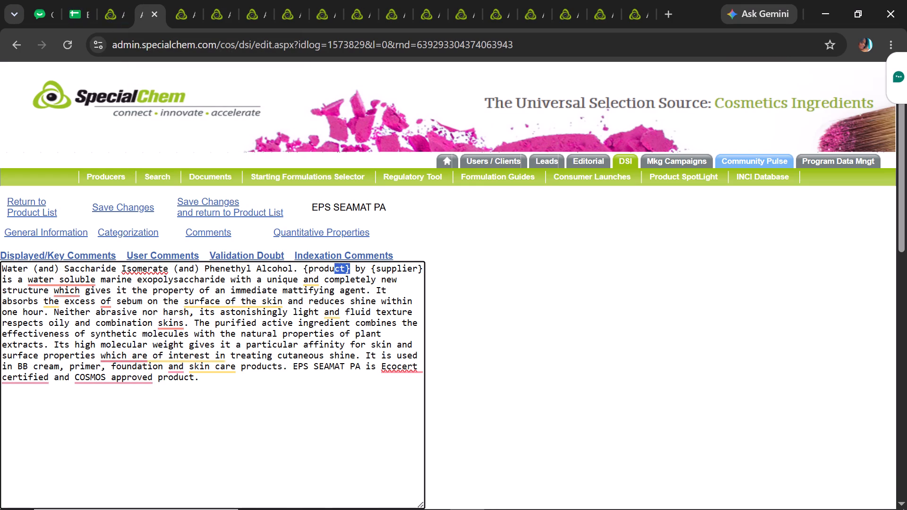
{"action": "left_click_drag", "start_coordinate": [332, 270], "coordinate": [306, 273]}
{"action": "key", "text": "ctrl+c"}
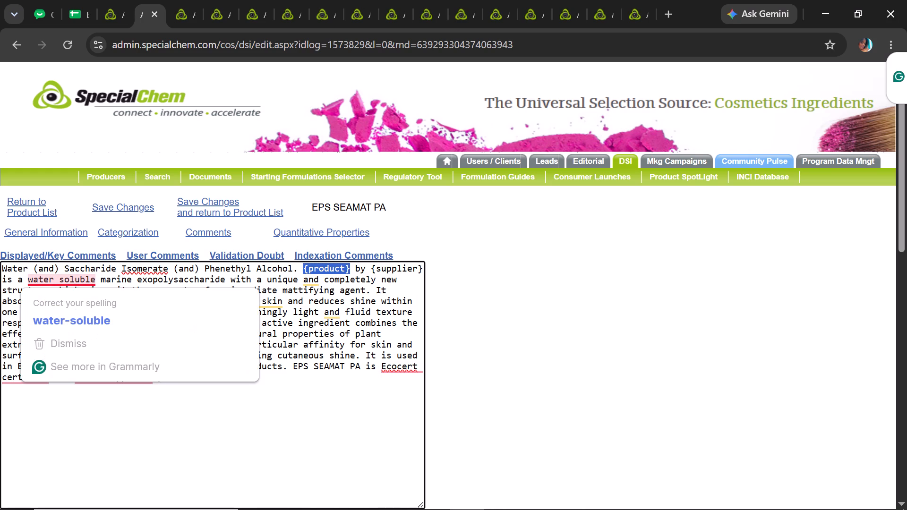
Accept the Grammarly corrections "water-soluble", comma before "which gives", "excess sebum", "combination skin" and "that are" in the comments.
{"action": "left_click", "coordinate": [54, 299]}
{"action": "type", "text": "water-soluble"}
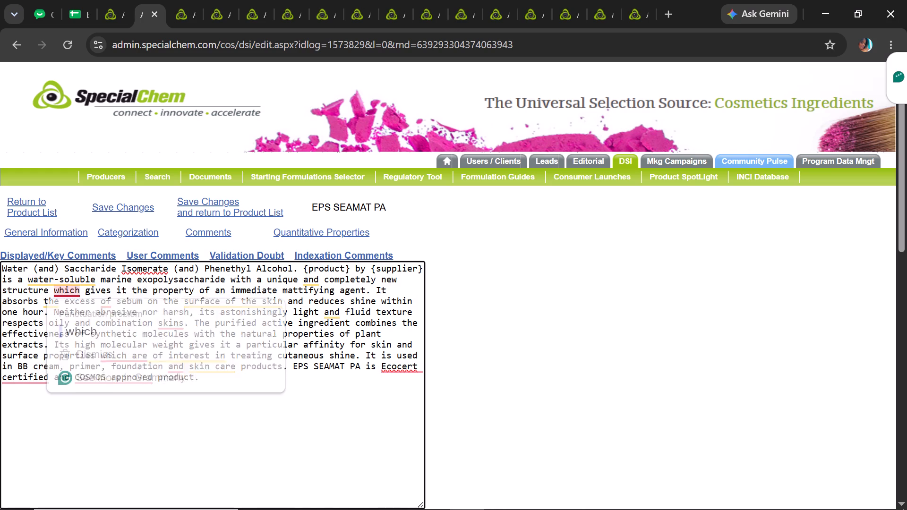
{"action": "left_click", "coordinate": [103, 325]}
{"action": "key", "text": "comma"}
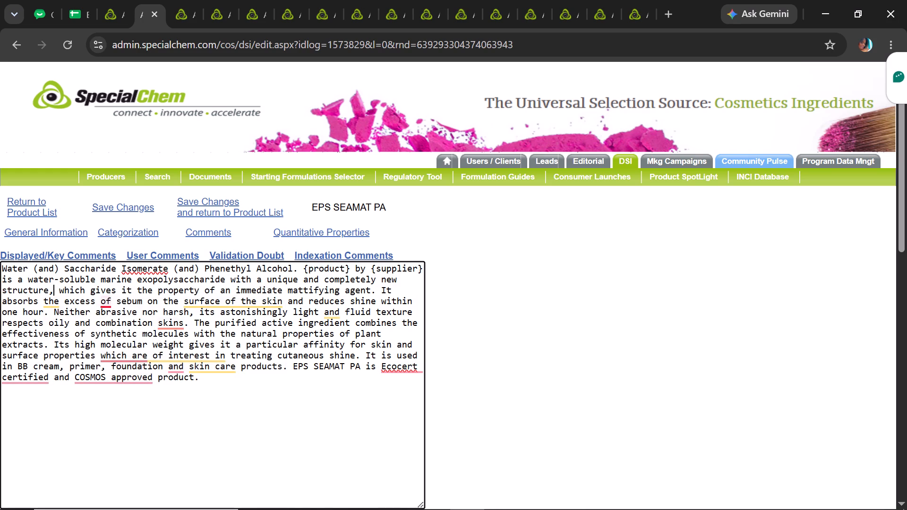
{"action": "left_click", "coordinate": [125, 327]}
{"action": "key", "text": "BackSpace"}
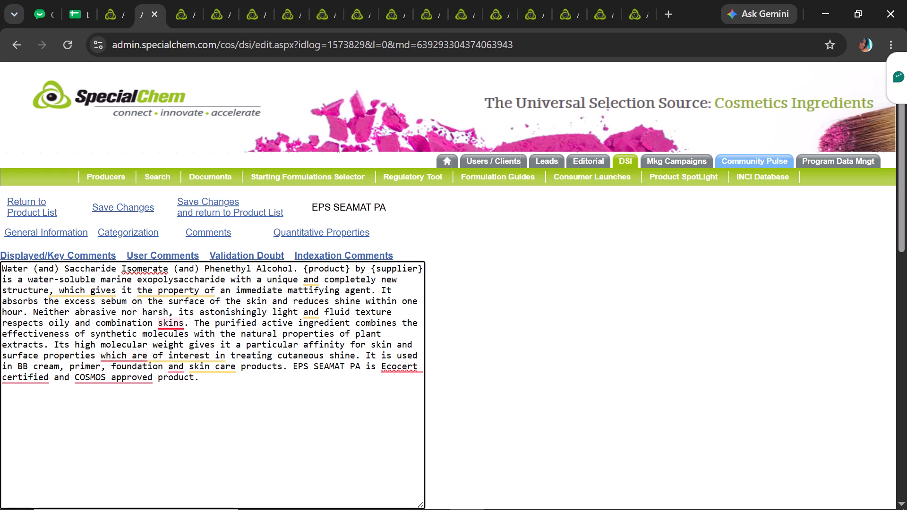
{"action": "left_click", "coordinate": [186, 358]}
{"action": "type", "text": "skin"}
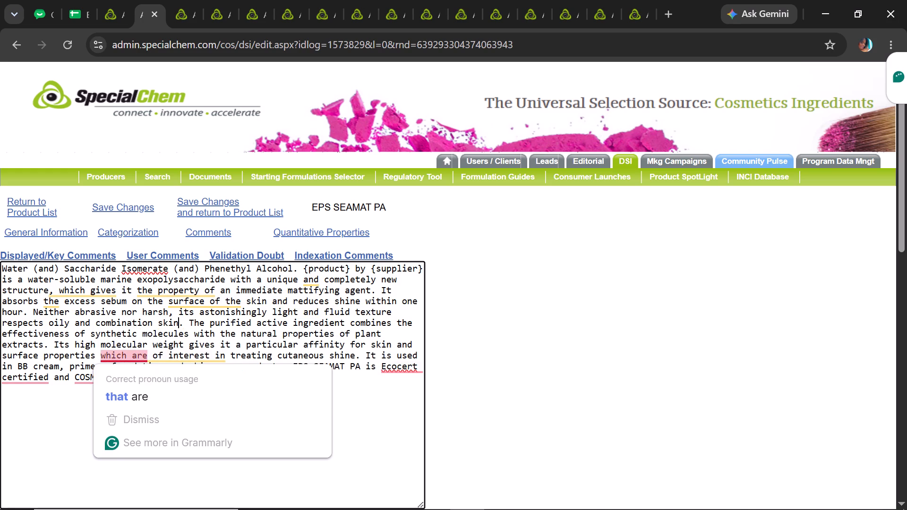
{"action": "left_click", "coordinate": [137, 370]}
{"action": "type", "text": "that"}
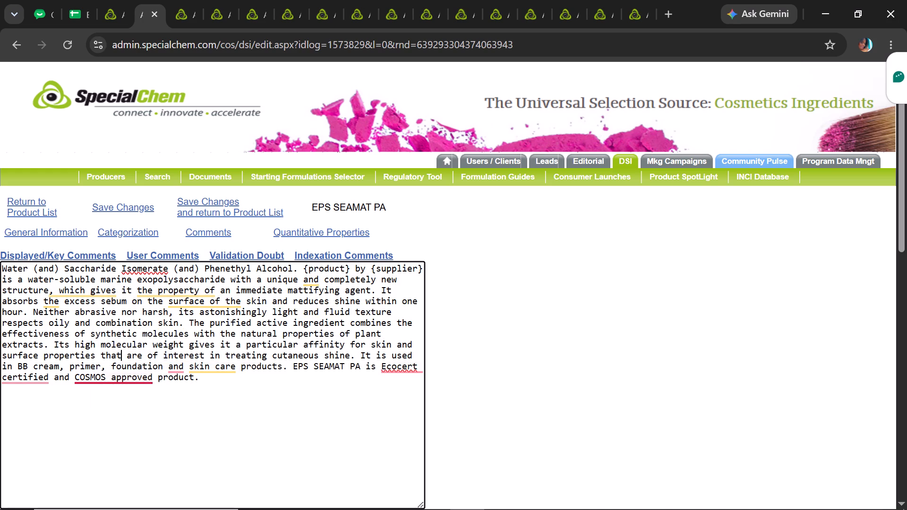
Accept the Grammarly corrections "COSMOS-approved", "an Ecocert-certified" and the comma after "foundation" in the comments.
{"action": "left_click", "coordinate": [128, 399]}
{"action": "type", "text": "COS"}
{"action": "type", "text": "MOS-appr"}
{"action": "key", "text": "o"}
{"action": "key", "text": "v"}
{"action": "key", "text": "e"}
{"action": "key", "text": "d"}
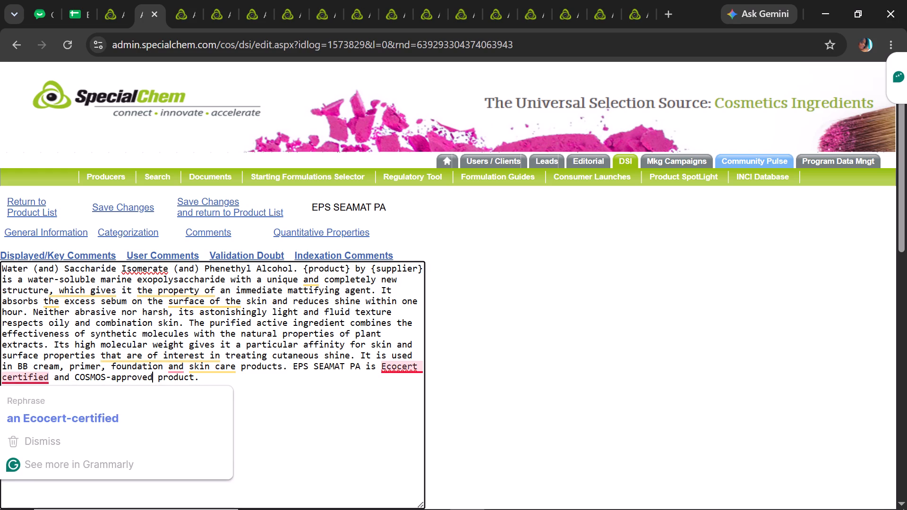
{"action": "left_click", "coordinate": [59, 400]}
{"action": "type", "text": "an Ecocer"}
{"action": "type", "text": "t-certified"}
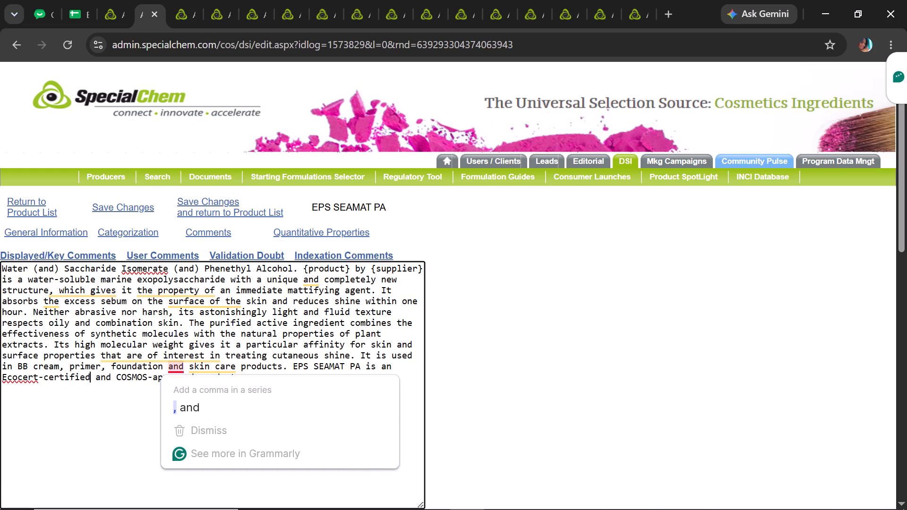
{"action": "left_click", "coordinate": [201, 401]}
{"action": "key", "text": "comma"}
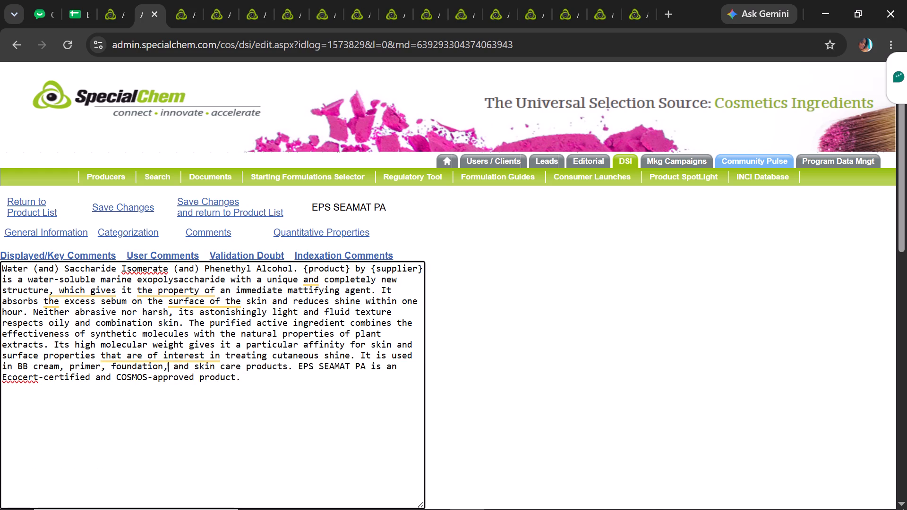
Replace the remaining "EPS SEAMAT PA" in the last sentence of the comments with {product}.
{"action": "left_click_drag", "start_coordinate": [298, 368], "coordinate": [365, 363]}
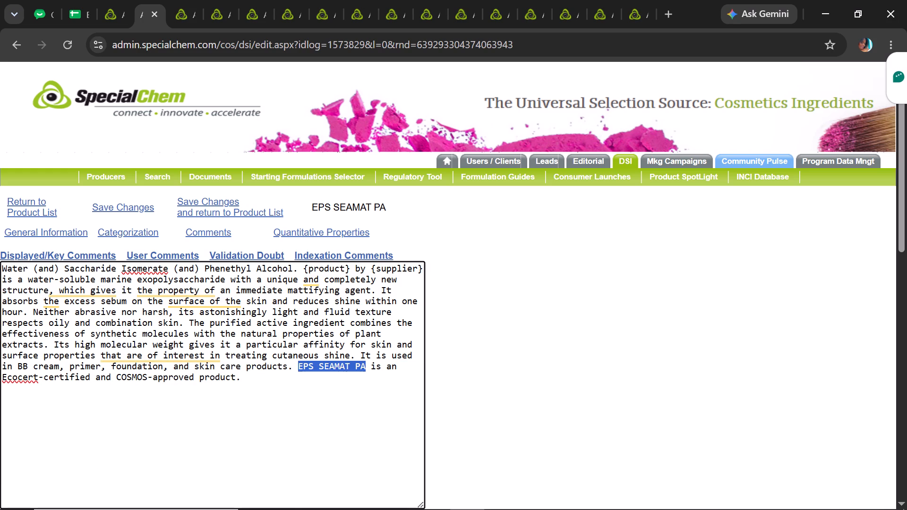
{"action": "key", "text": "ctrl+v"}
Enable Display as HTML for the EPS SEAMAT PA comments and save the changes.
{"action": "left_click_drag", "start_coordinate": [906, 200], "coordinate": [906, 248]}
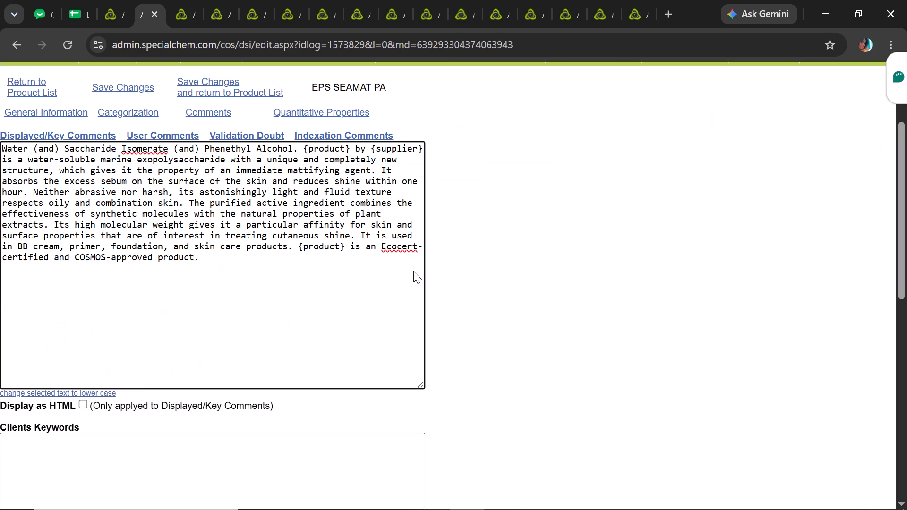
{"action": "left_click", "coordinate": [81, 402]}
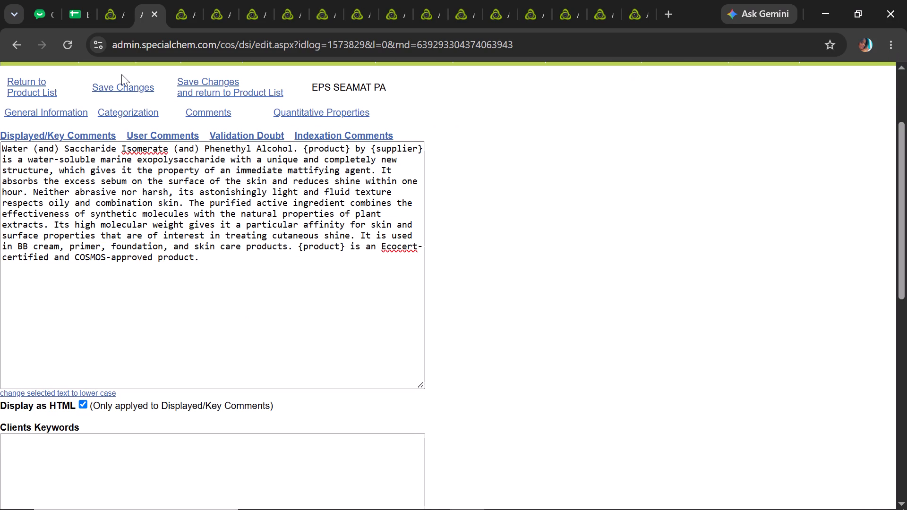
{"action": "left_click", "coordinate": [125, 82]}
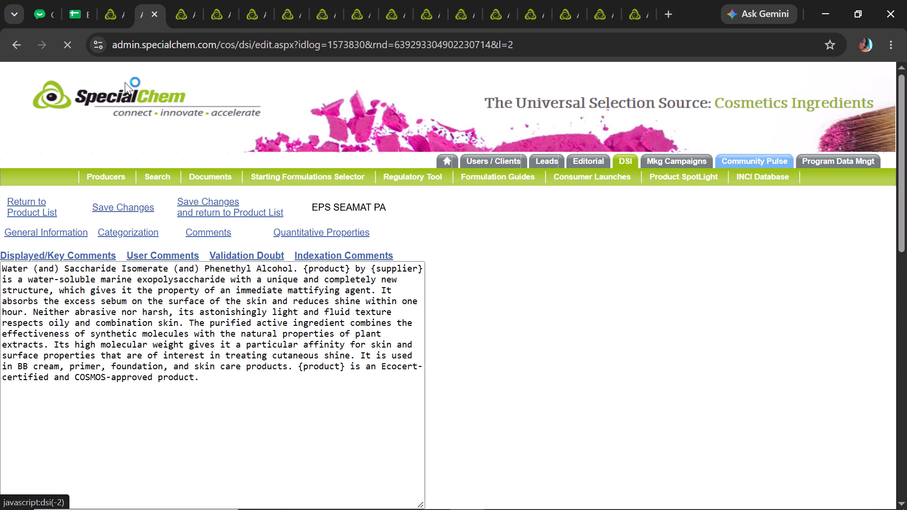
Open EPS SEAMAT PA's quantitative properties, save the changes and return to the product list.
{"action": "left_click", "coordinate": [307, 234]}
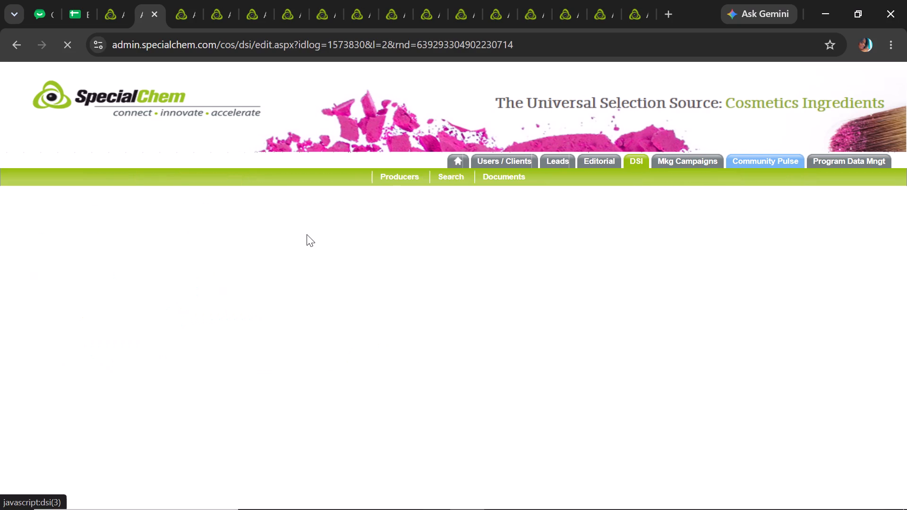
{"action": "left_click", "coordinate": [207, 212]}
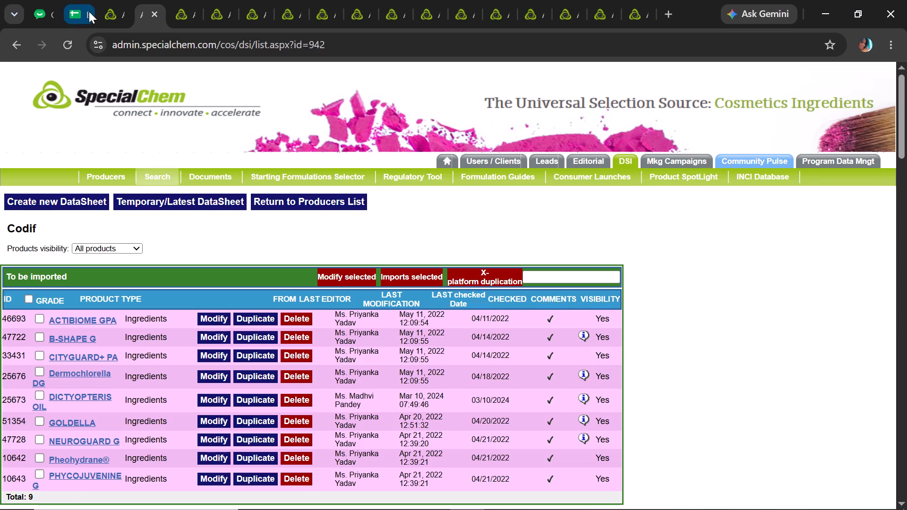
Bring up the Cosmetics sheet and rerun the "EPS SEAMAT P" product search to check both grades' last modification.
{"action": "left_click", "coordinate": [89, 11]}
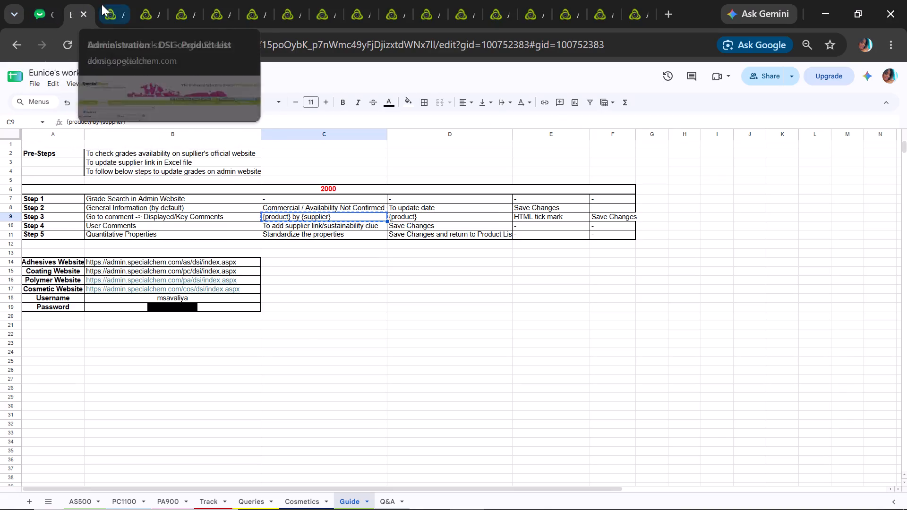
{"action": "left_click", "coordinate": [102, 4]}
{"action": "left_click", "coordinate": [83, 4]}
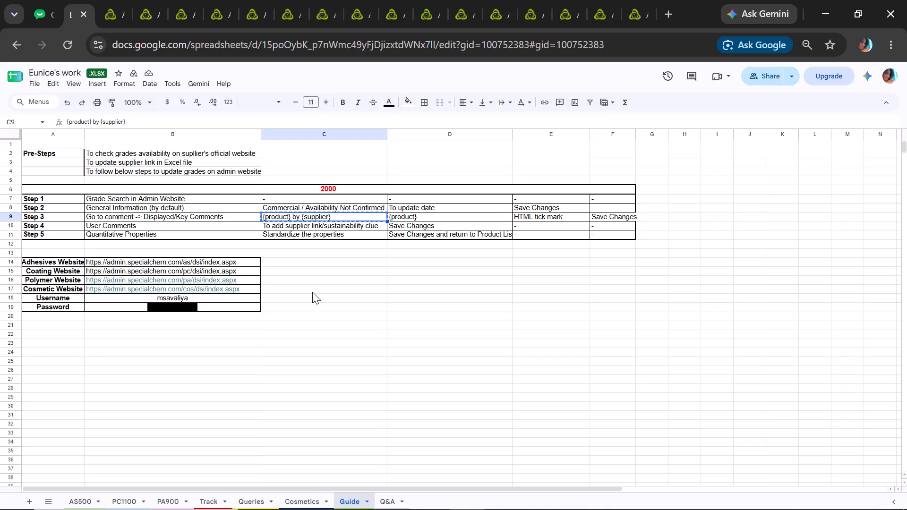
{"action": "left_click", "coordinate": [291, 498]}
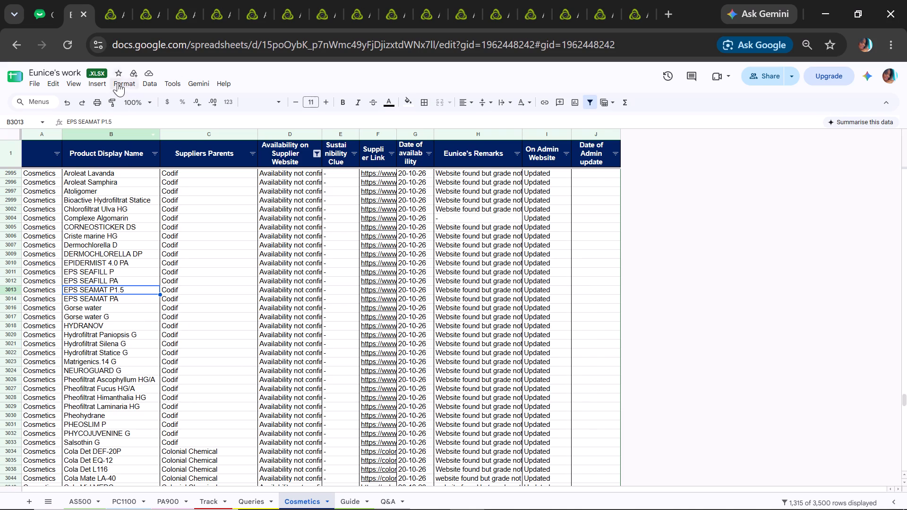
{"action": "left_click", "coordinate": [111, 20]}
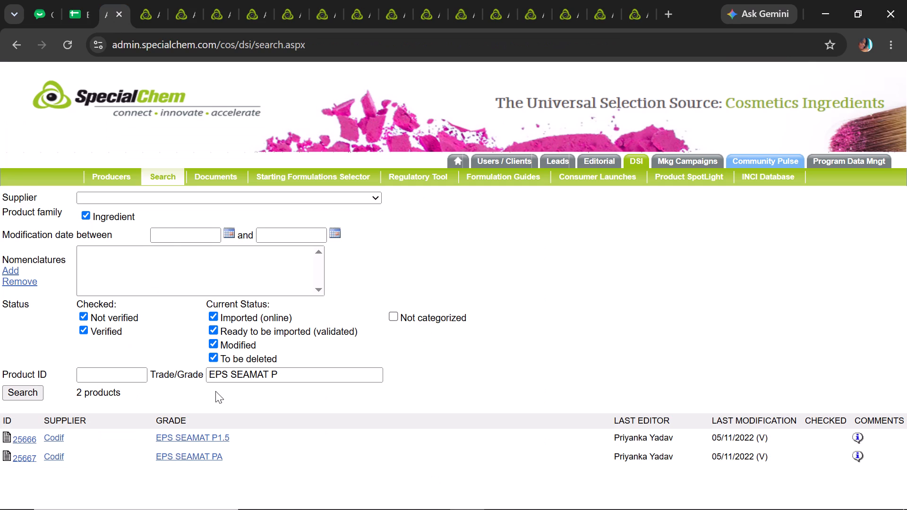
{"action": "left_click", "coordinate": [37, 393]}
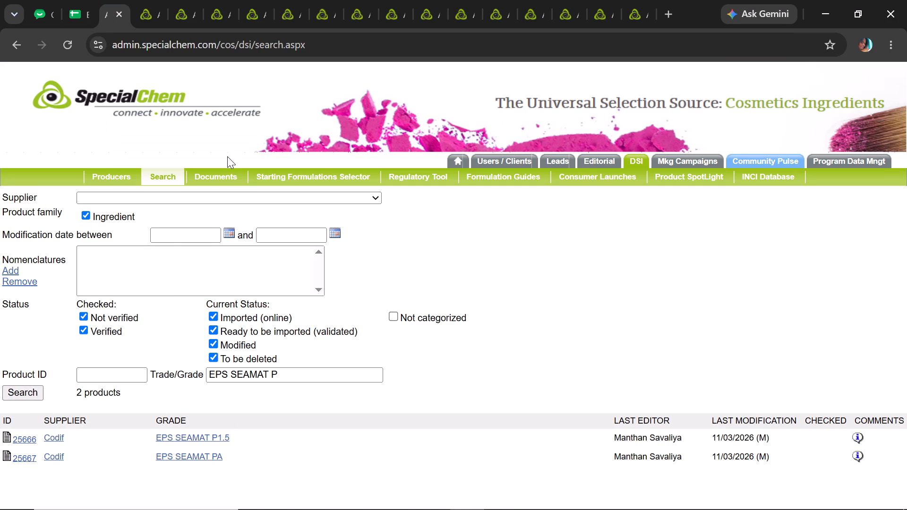
Copy the grade name "Gorse water" from the Cosmetics sheet and search the admin site's products for it.
{"action": "left_click", "coordinate": [79, 2]}
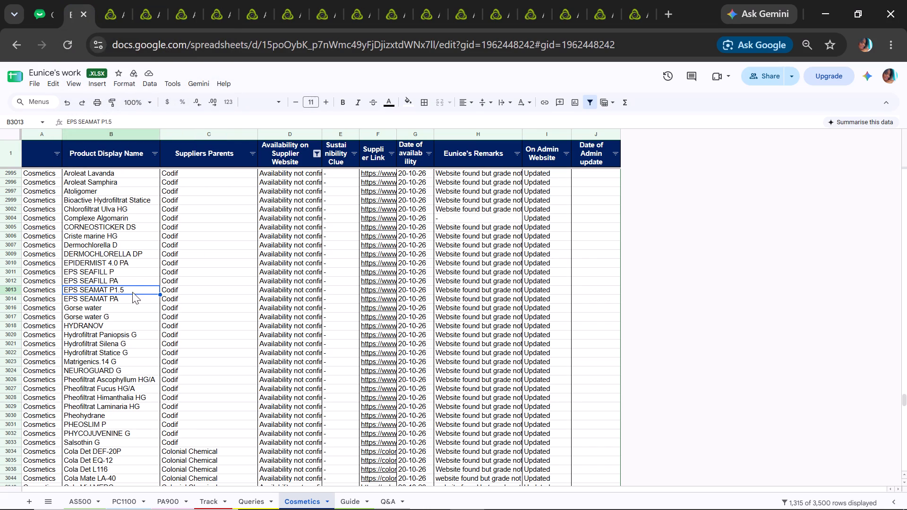
{"action": "left_click", "coordinate": [112, 311]}
{"action": "key", "text": "ctrl+c"}
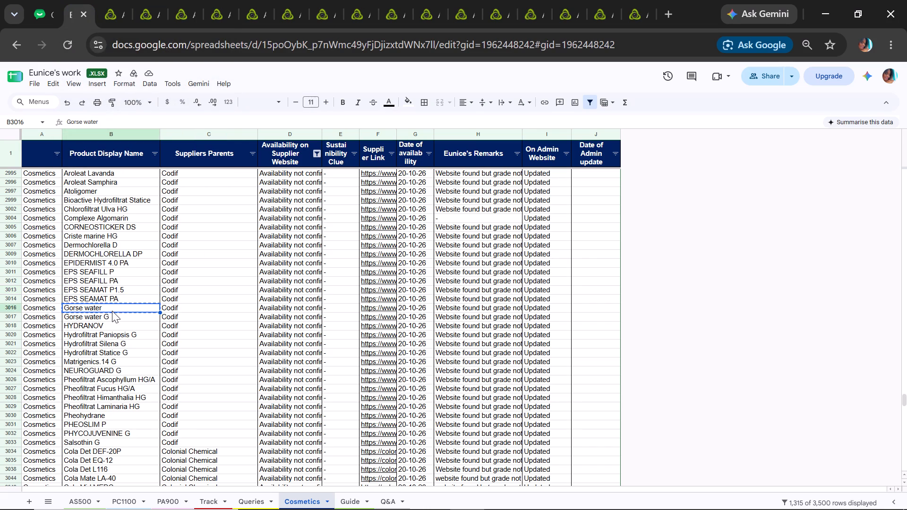
{"action": "left_click", "coordinate": [119, 12]}
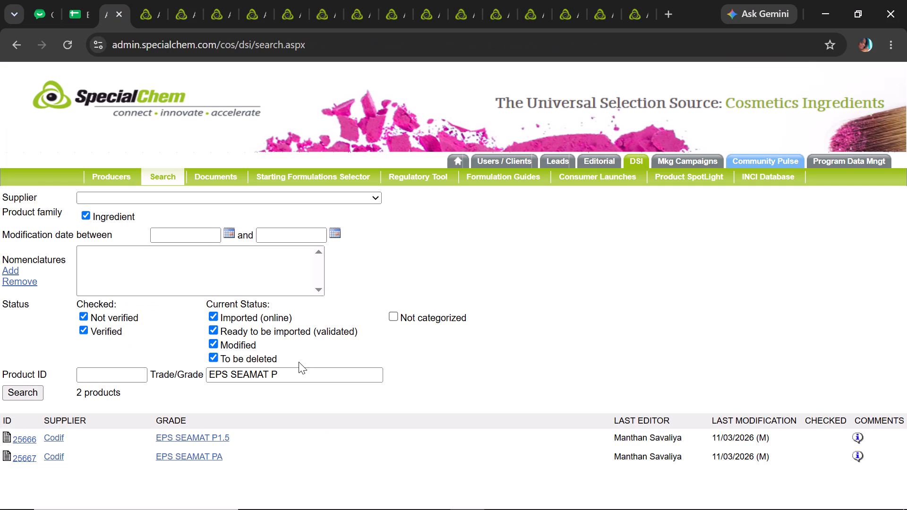
{"action": "left_click_drag", "start_coordinate": [301, 371], "coordinate": [4, 393]}
{"action": "key", "text": "ctrl+v"}
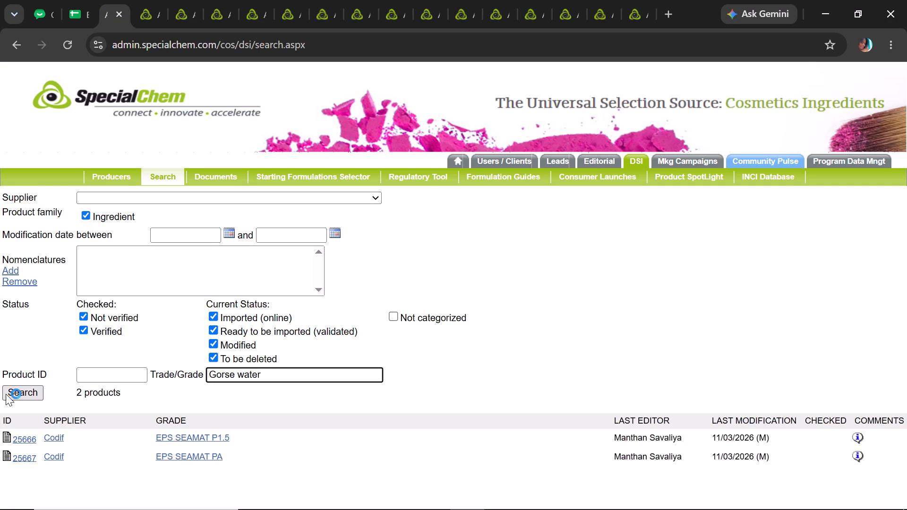
{"action": "left_click", "coordinate": [17, 398]}
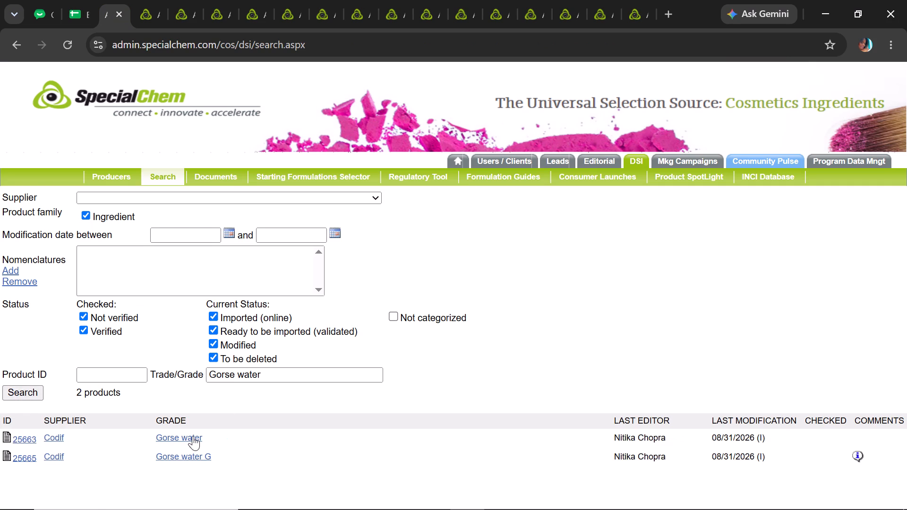
Open the Gorse water datasheet from the search results and mark its status as checked on 11/03/2026.
{"action": "left_click", "coordinate": [193, 436]}
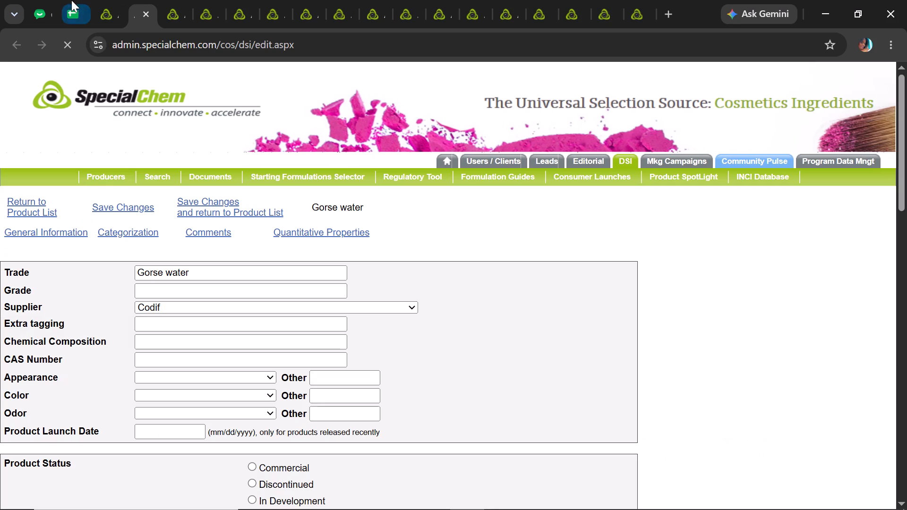
{"action": "left_click_drag", "start_coordinate": [901, 148], "coordinate": [901, 165]}
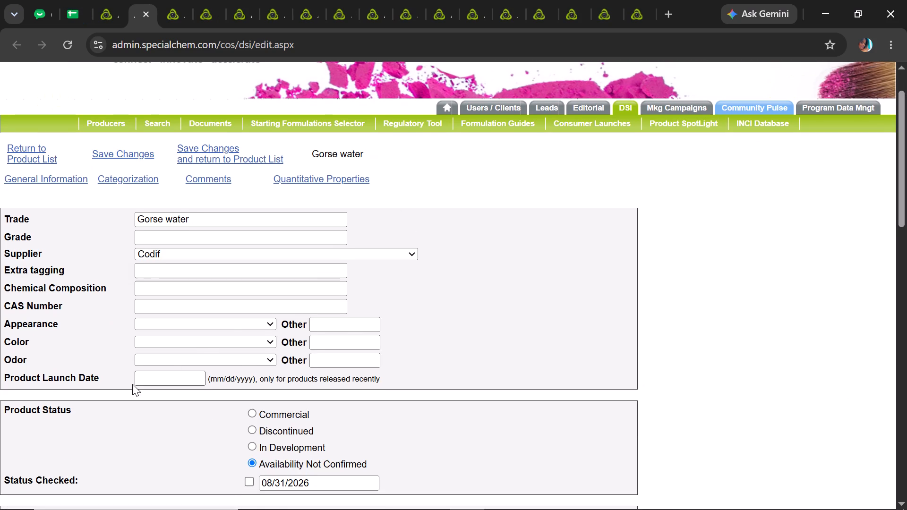
{"action": "left_click", "coordinate": [251, 485]}
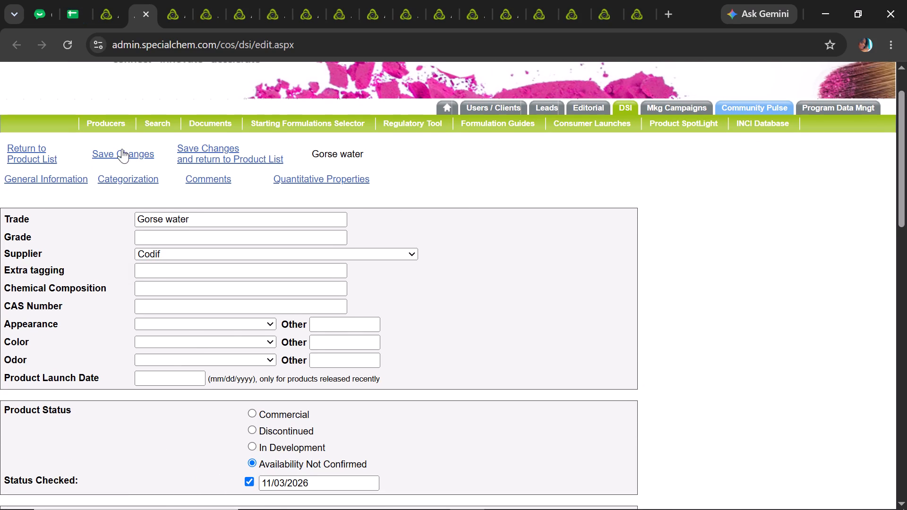
Save the Gorse water datasheet, go through its comments, user comments and quantitative properties, and save again, returning to the product list.
{"action": "left_click", "coordinate": [116, 155]}
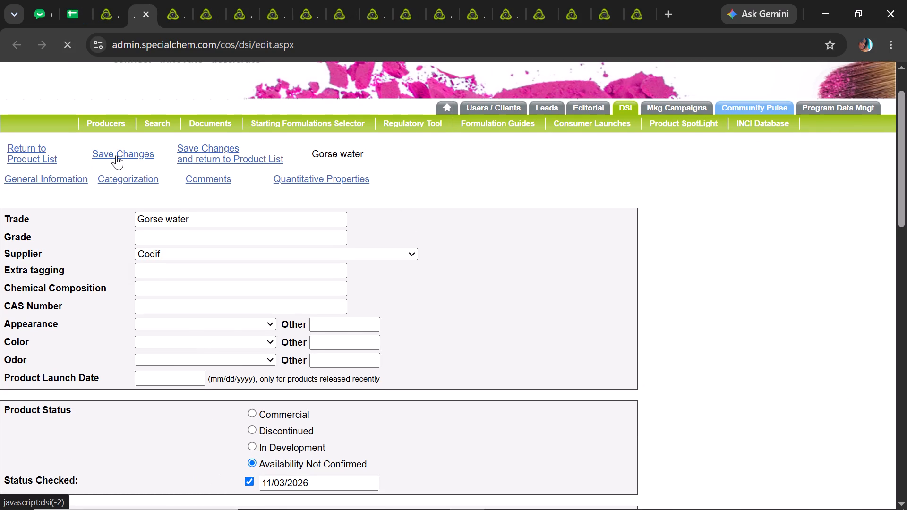
{"action": "left_click", "coordinate": [221, 228]}
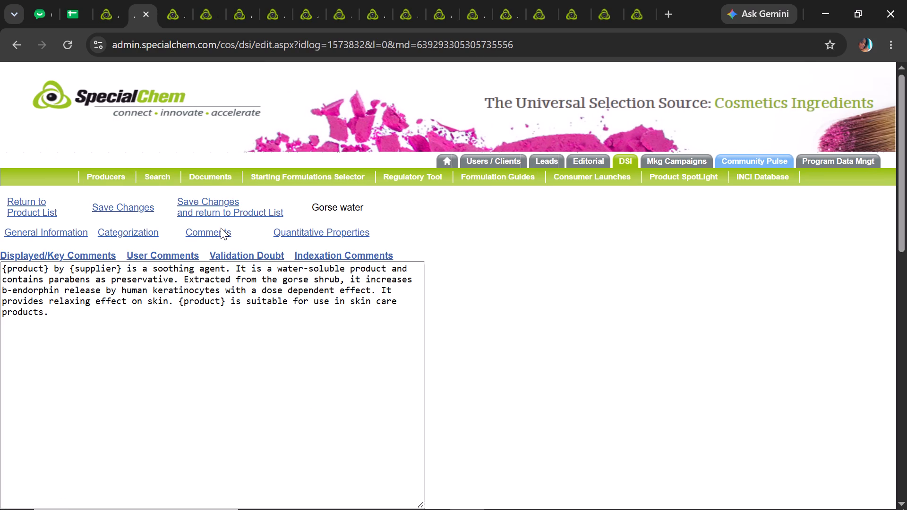
{"action": "left_click_drag", "start_coordinate": [906, 210], "coordinate": [906, 224]}
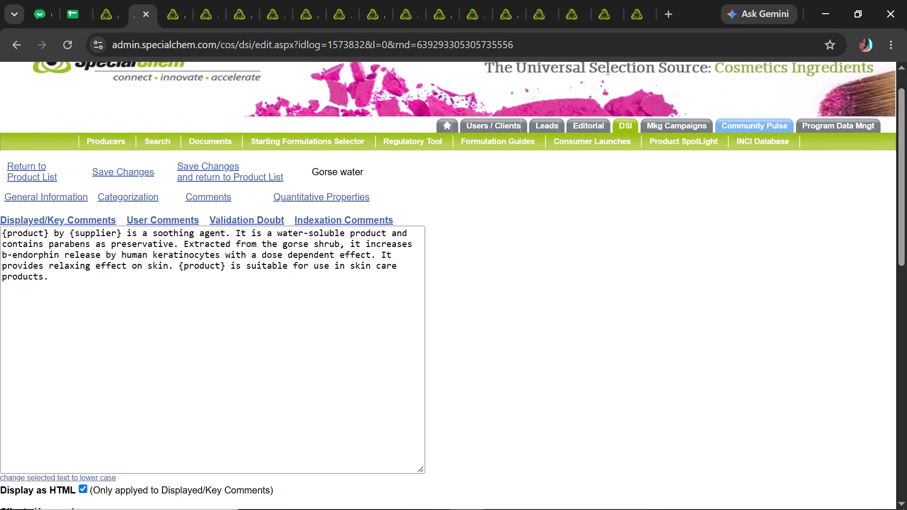
{"action": "left_click", "coordinate": [179, 219]}
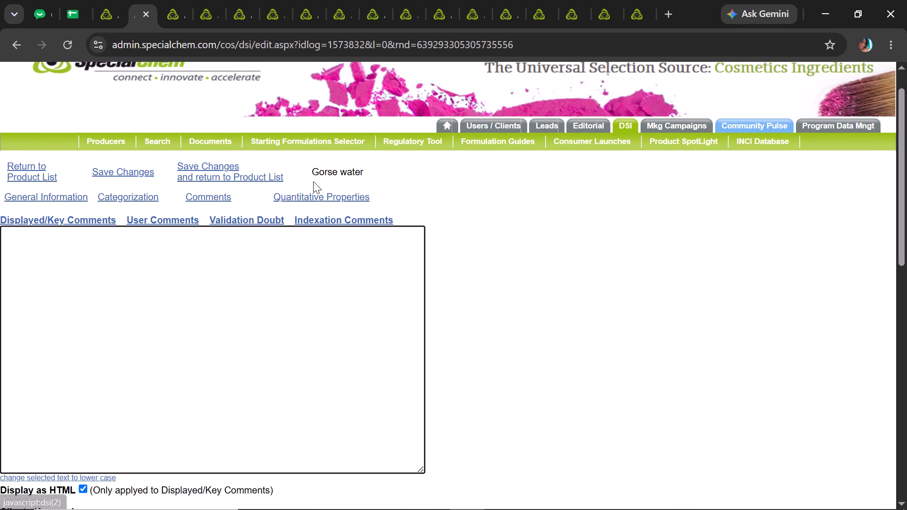
{"action": "left_click", "coordinate": [320, 192]}
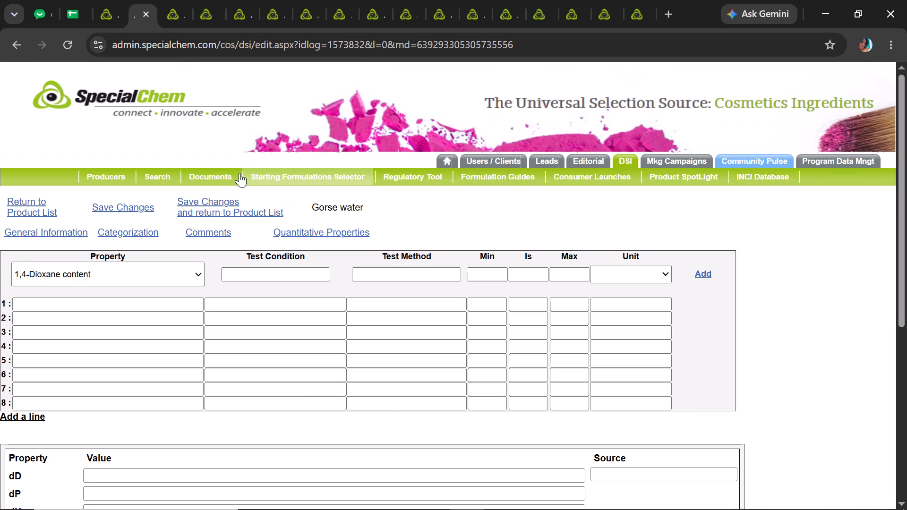
{"action": "left_click", "coordinate": [212, 199]}
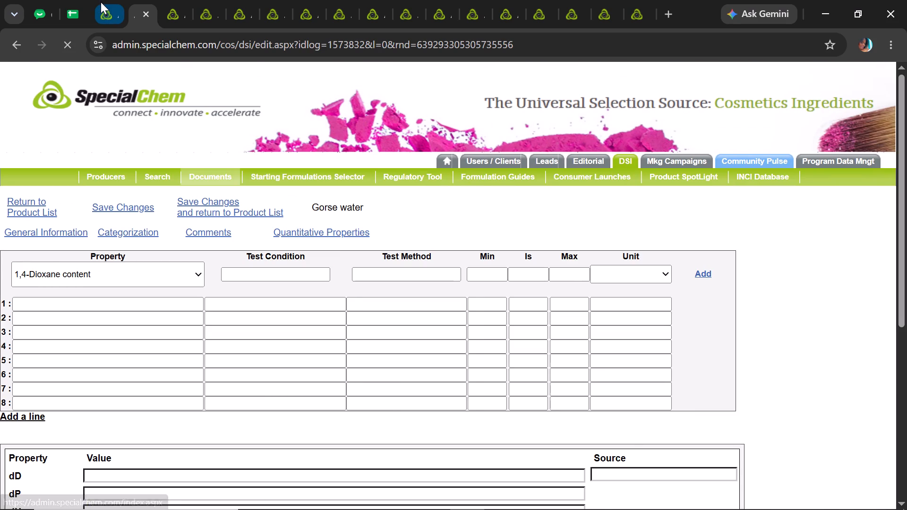
Open the Gorse water G datasheet from the search results, mark its status as checked on 11/03/2026 and save it.
{"action": "left_click", "coordinate": [105, 5]}
{"action": "left_click", "coordinate": [186, 455]}
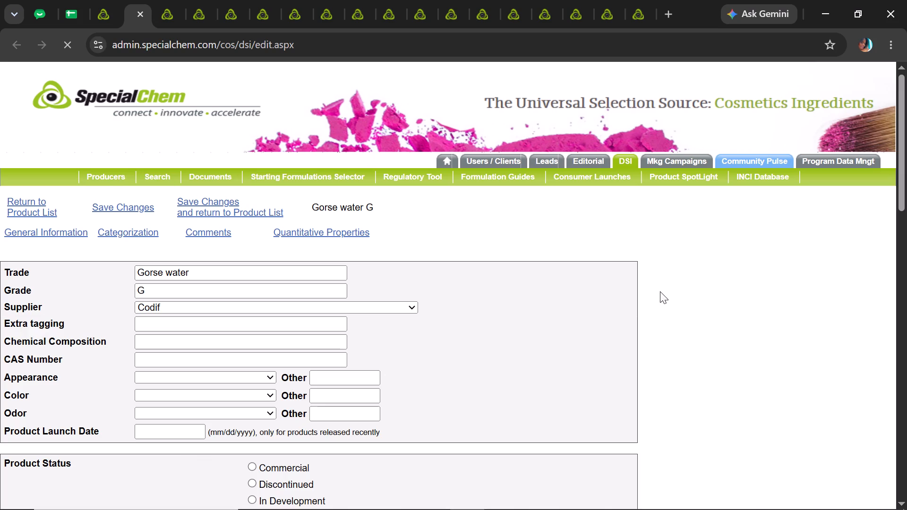
{"action": "left_click_drag", "start_coordinate": [906, 145], "coordinate": [904, 176]}
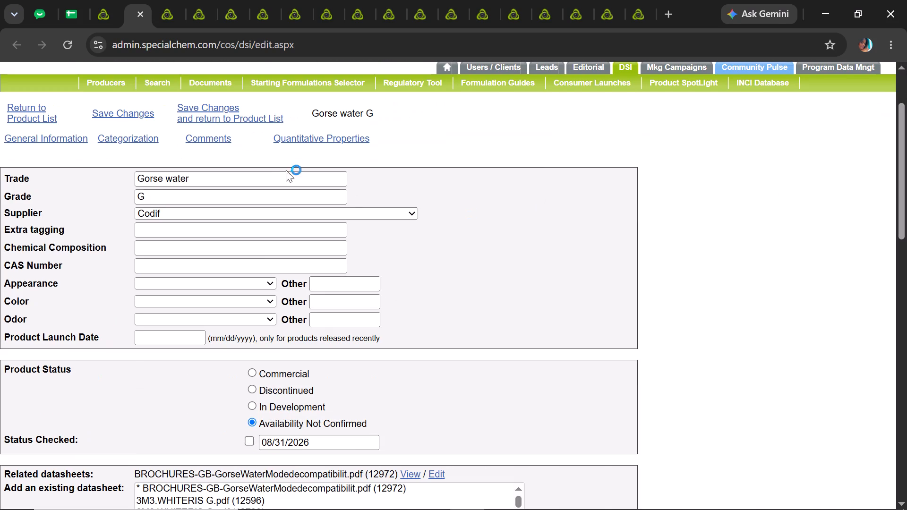
{"action": "left_click", "coordinate": [249, 442]}
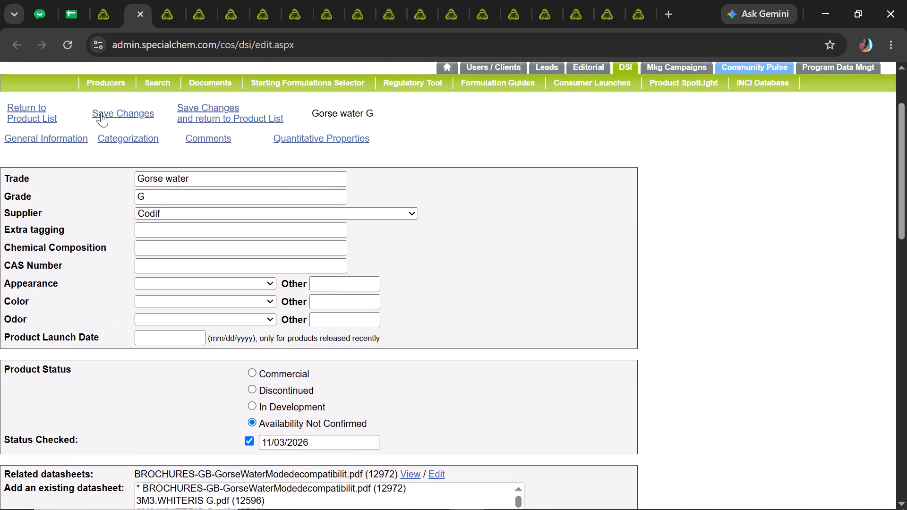
{"action": "left_click", "coordinate": [111, 114]}
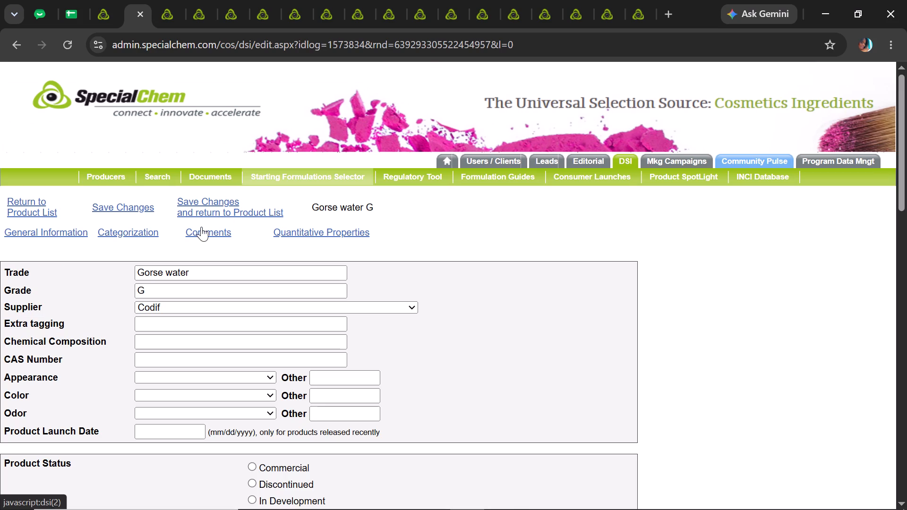
Go through Gorse water G's comments and quantitative properties, then save the changes and return to the product list.
{"action": "left_click", "coordinate": [201, 227]}
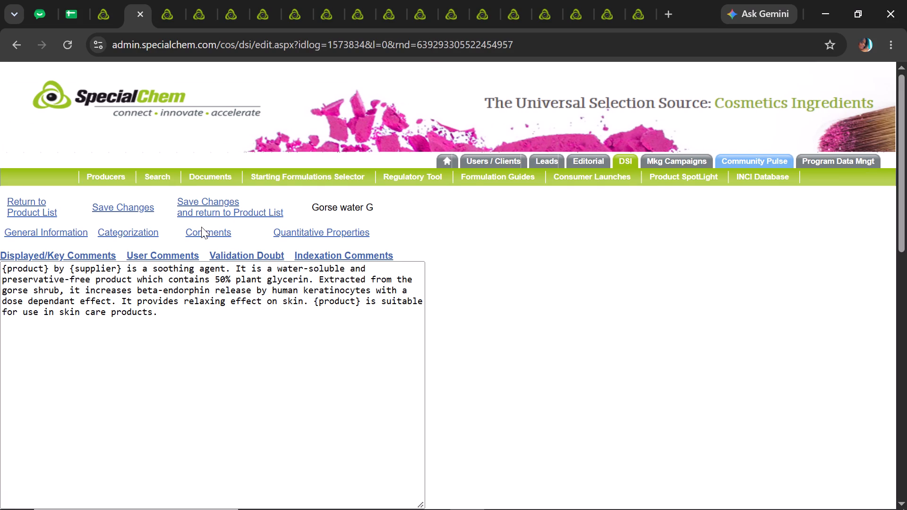
{"action": "left_click_drag", "start_coordinate": [906, 185], "coordinate": [906, 212]}
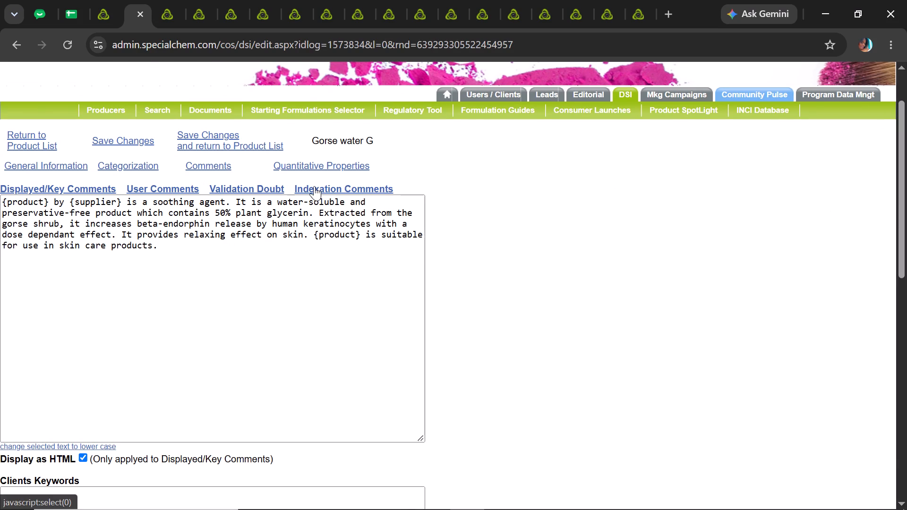
{"action": "left_click", "coordinate": [317, 166]}
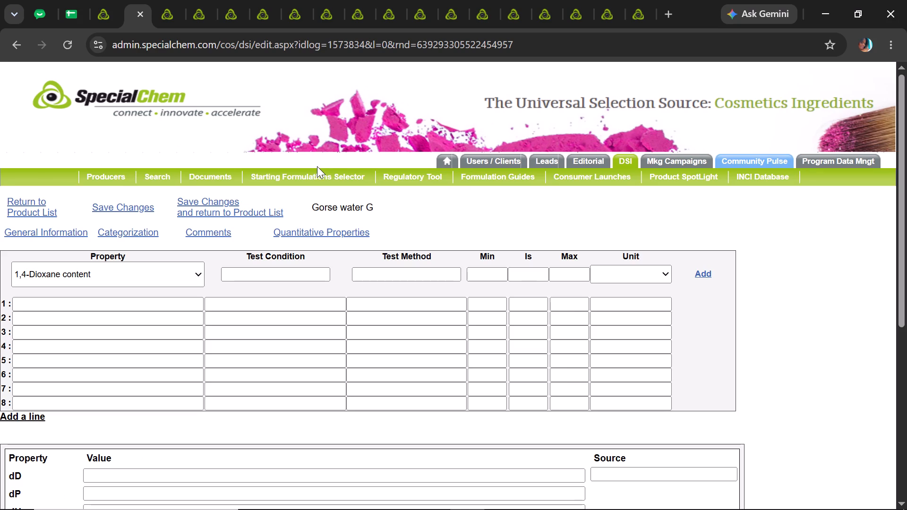
{"action": "left_click", "coordinate": [180, 204]}
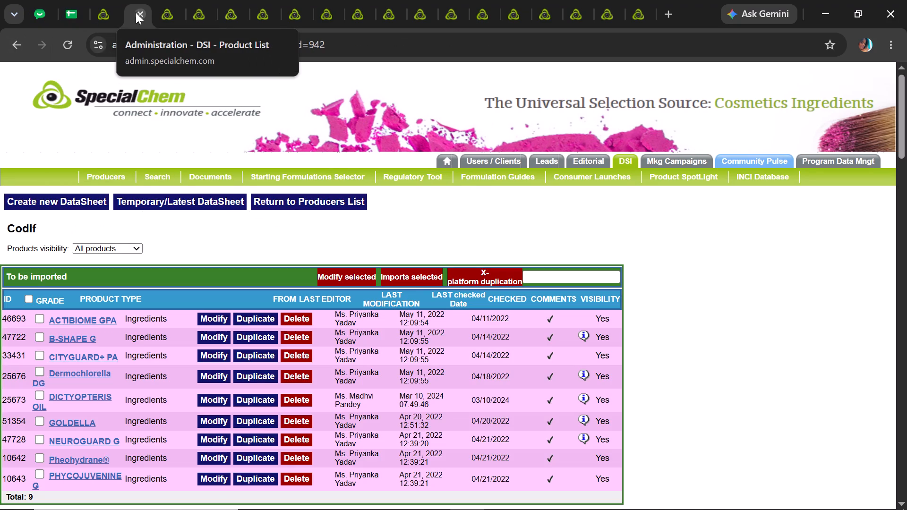
Close all the leftover product list and datasheet pages, keeping only the chat, the spreadsheet and the product search open.
{"action": "left_click", "coordinate": [137, 12]}
{"action": "left_click", "coordinate": [137, 12]}
{"action": "triple_click", "coordinate": [137, 12]}
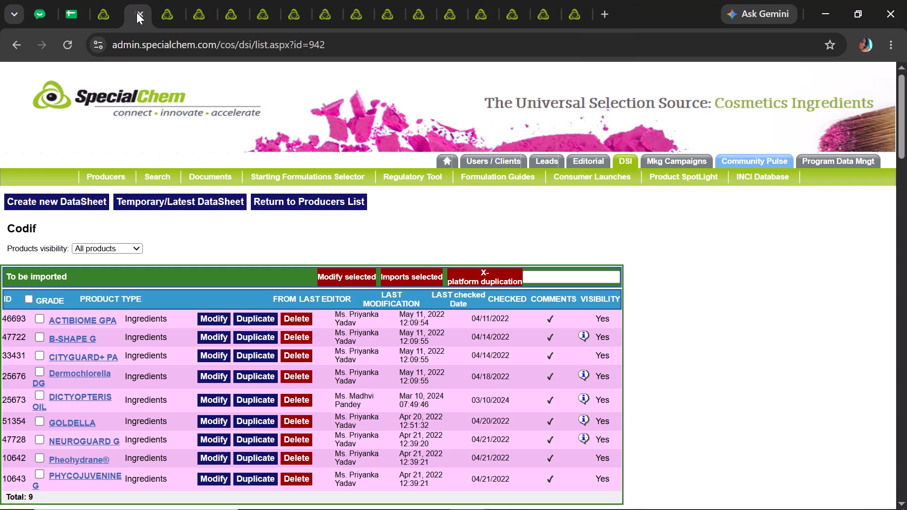
{"action": "triple_click", "coordinate": [137, 12]}
{"action": "triple_click", "coordinate": [137, 12]}
{"action": "triple_click", "coordinate": [137, 12]}
{"action": "triple_click", "coordinate": [137, 12]}
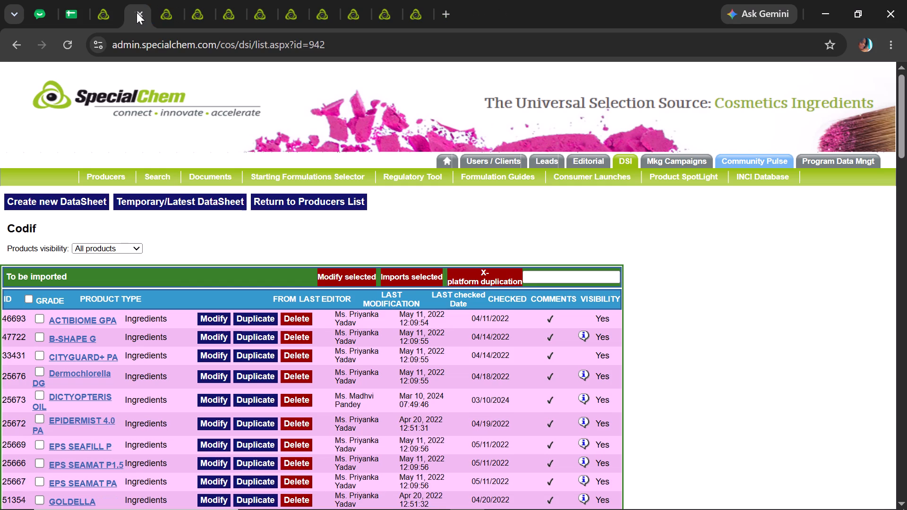
{"action": "triple_click", "coordinate": [137, 12]}
{"action": "triple_click", "coordinate": [137, 12]}
{"action": "triple_click", "coordinate": [137, 12]}
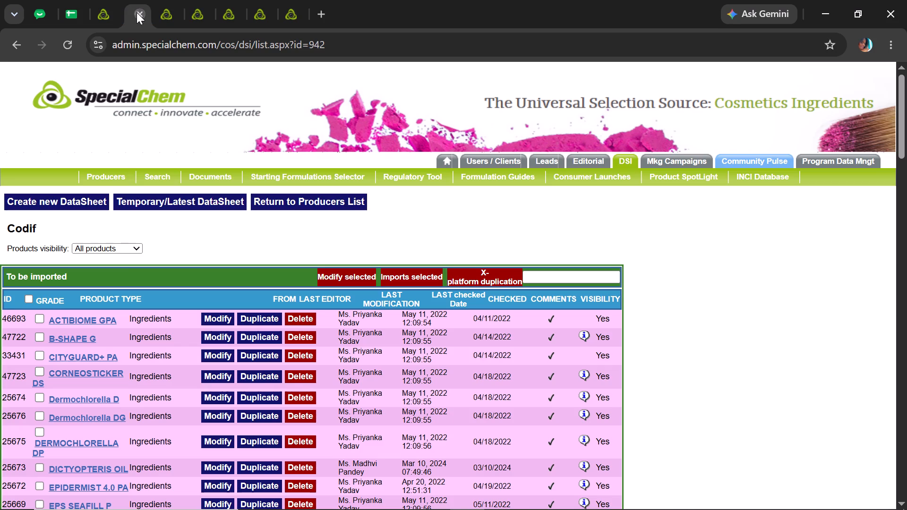
{"action": "triple_click", "coordinate": [137, 12]}
{"action": "triple_click", "coordinate": [137, 12]}
{"action": "left_click", "coordinate": [137, 12]}
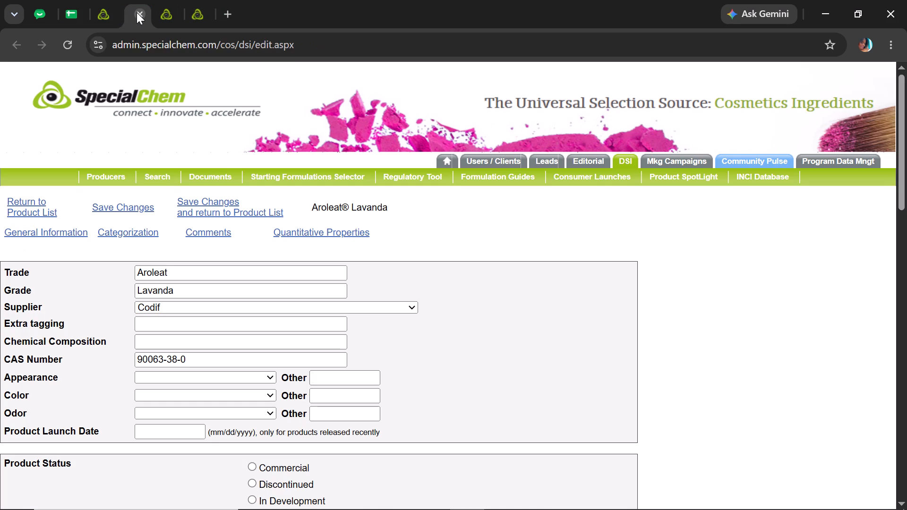
{"action": "left_click", "coordinate": [137, 12]}
{"action": "left_click", "coordinate": [137, 12]}
{"action": "left_click", "coordinate": [137, 12]}
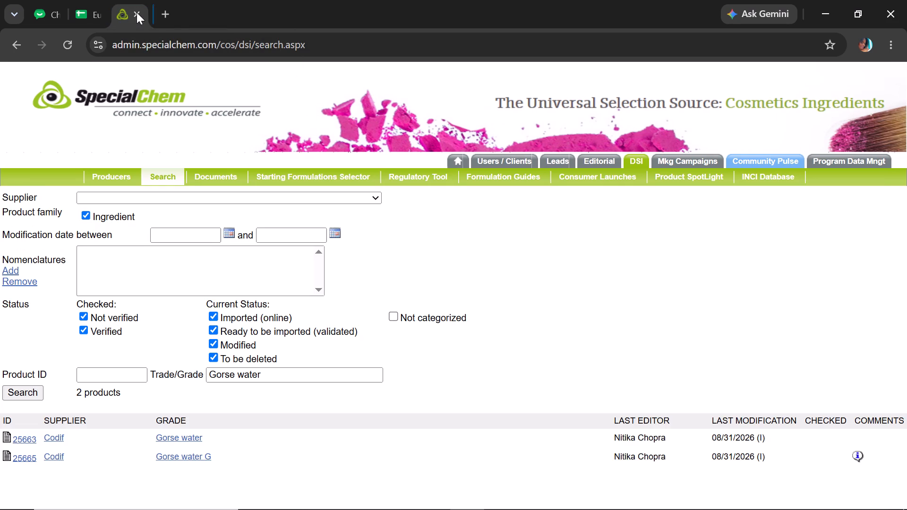
Copy the grade name "HYDRANOV" from the Cosmetics sheet and search the admin site's products for it.
{"action": "left_click", "coordinate": [263, 4]}
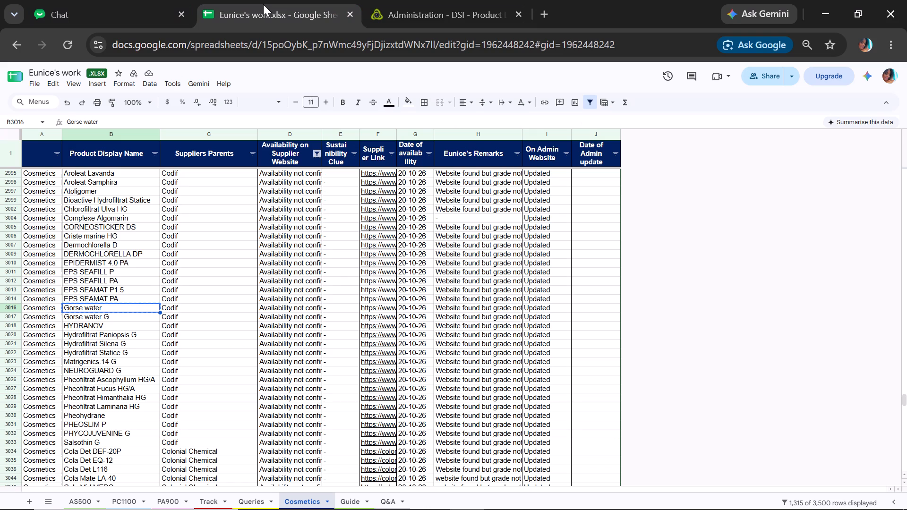
{"action": "left_click", "coordinate": [109, 325]}
{"action": "key", "text": "ctrl+c"}
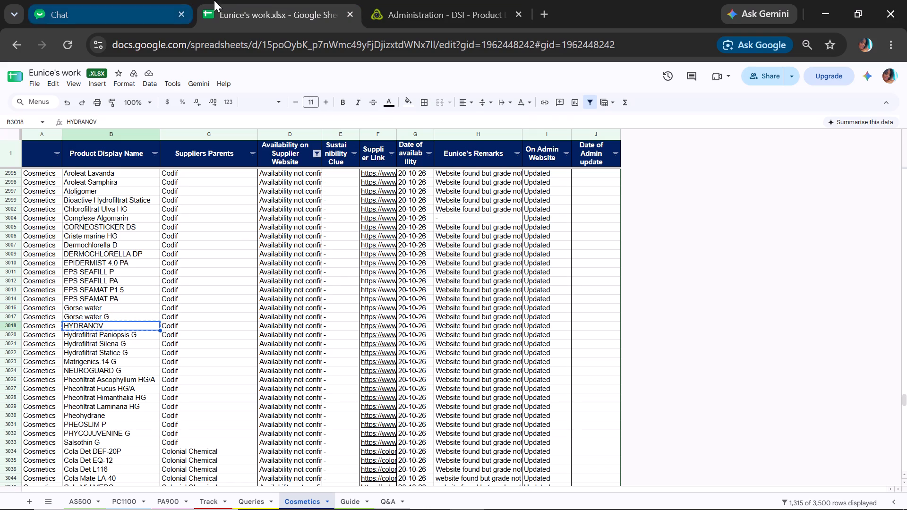
{"action": "left_click", "coordinate": [439, 0]}
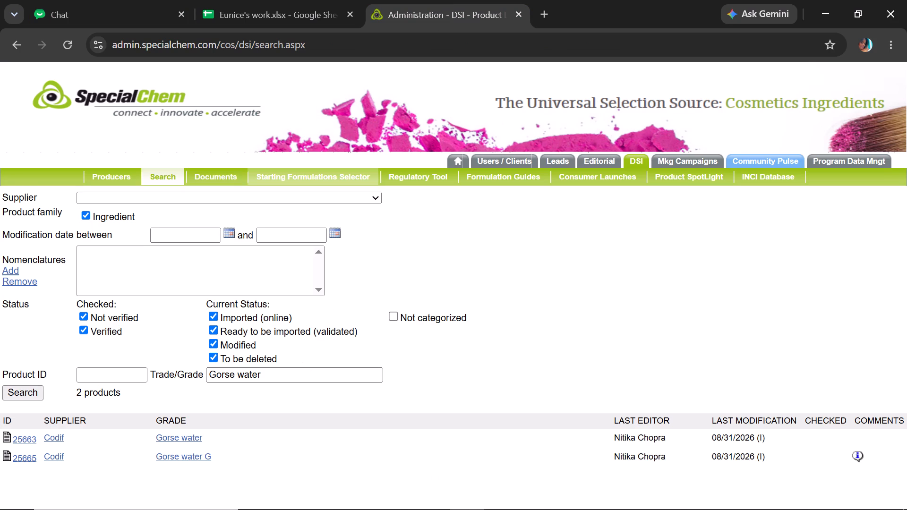
{"action": "left_click_drag", "start_coordinate": [296, 376], "coordinate": [69, 419]}
{"action": "key", "text": "ctrl+v"}
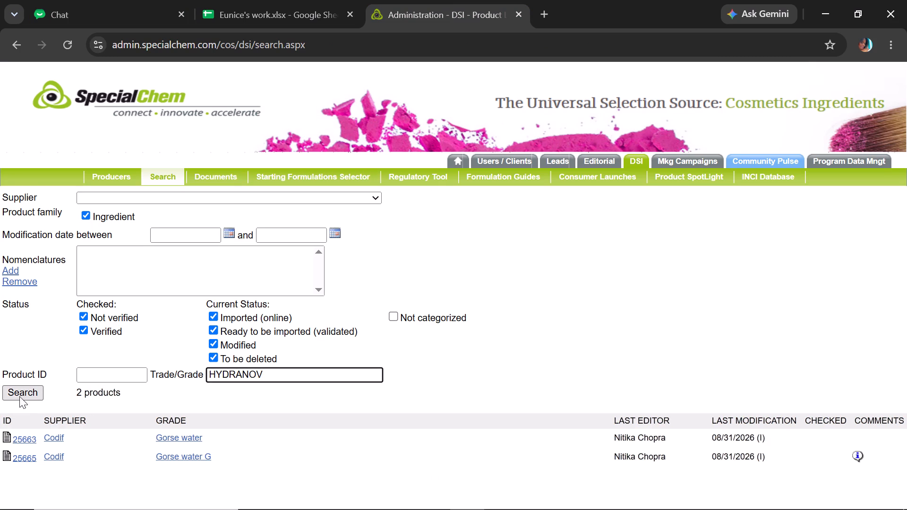
{"action": "left_click", "coordinate": [20, 394]}
Open the HYDRANOV datasheet from the search results, mark its status as checked on 11/03/2026 and save it.
{"action": "left_click", "coordinate": [191, 434]}
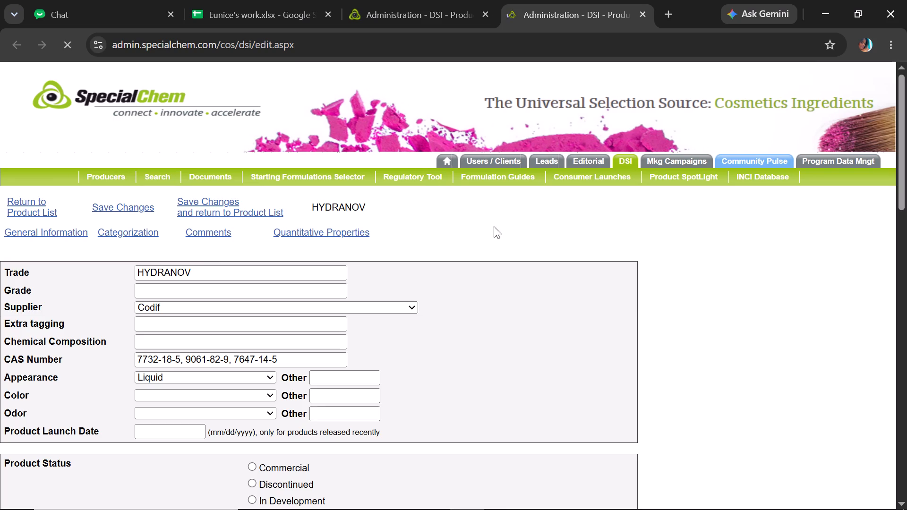
{"action": "left_click_drag", "start_coordinate": [906, 128], "coordinate": [906, 150]}
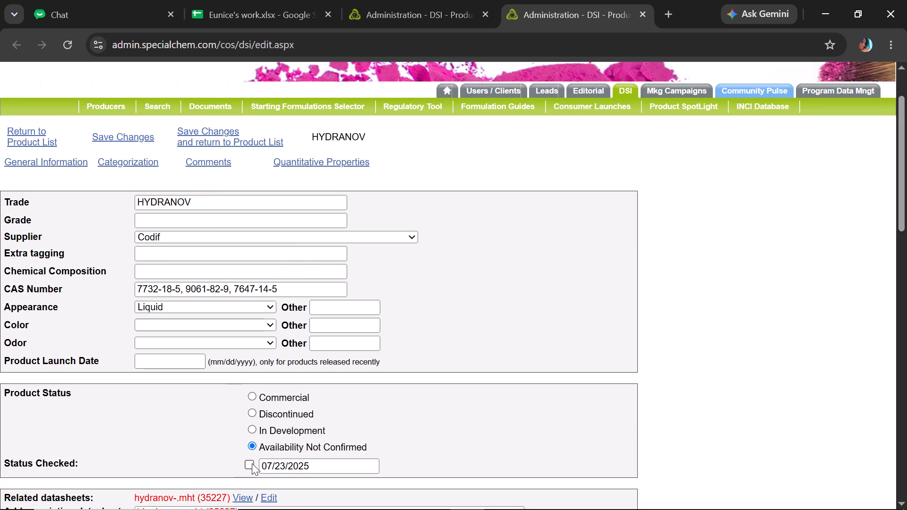
{"action": "left_click", "coordinate": [252, 463]}
{"action": "left_click", "coordinate": [114, 134]}
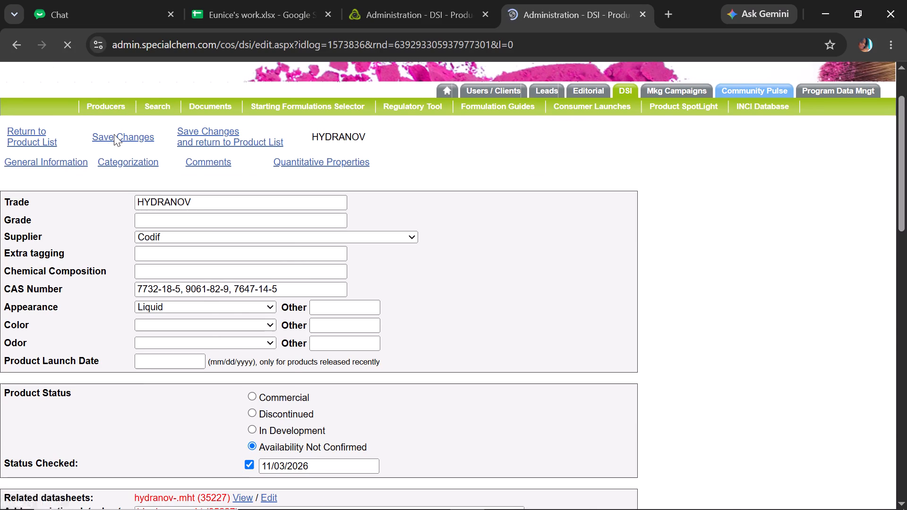
Go through HYDRANOV's comments and quantitative properties, then save the changes and return to the product list.
{"action": "left_click", "coordinate": [214, 230]}
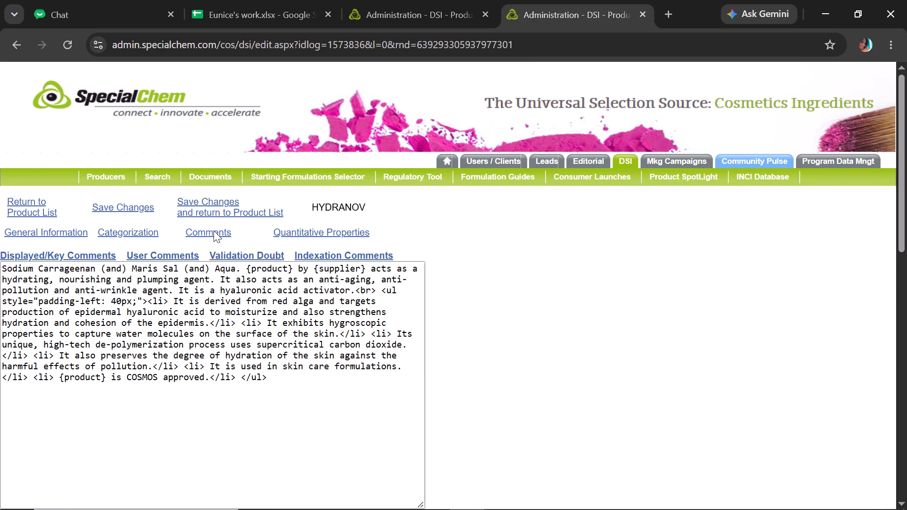
{"action": "left_click_drag", "start_coordinate": [906, 183], "coordinate": [906, 212]}
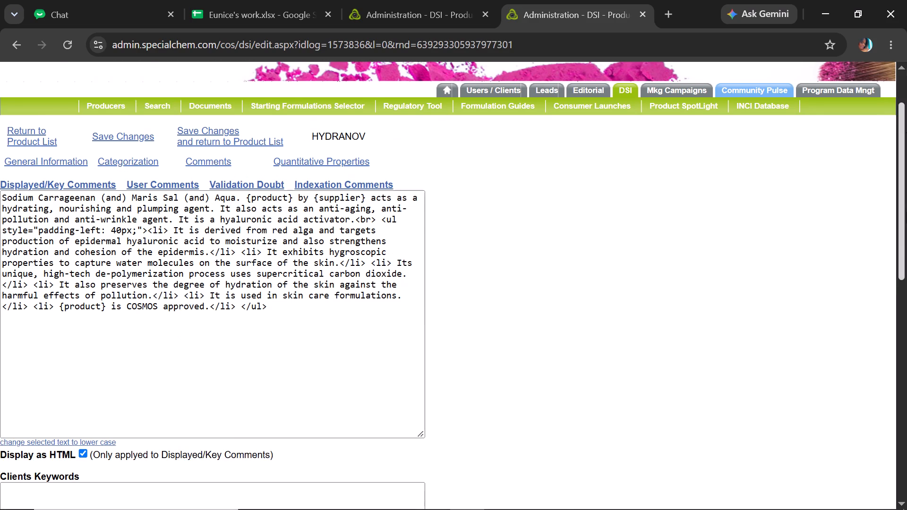
{"action": "left_click", "coordinate": [294, 159]}
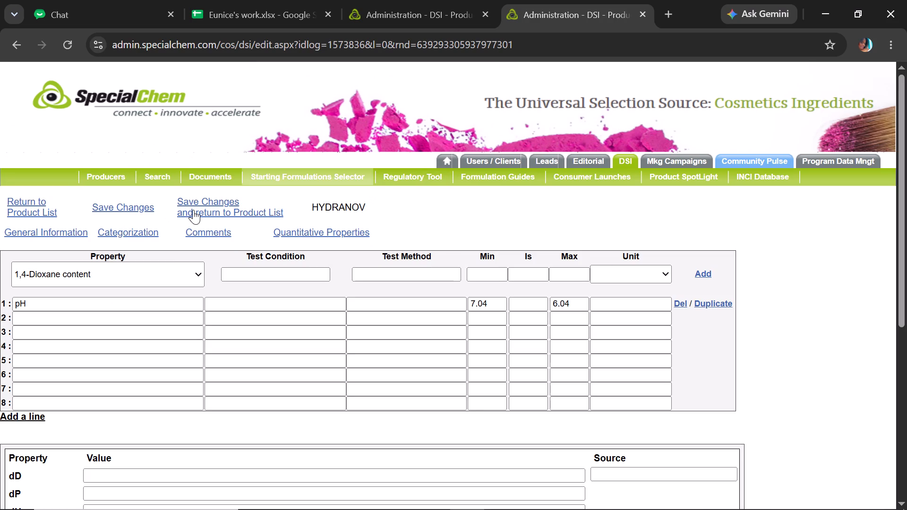
{"action": "left_click", "coordinate": [193, 210]}
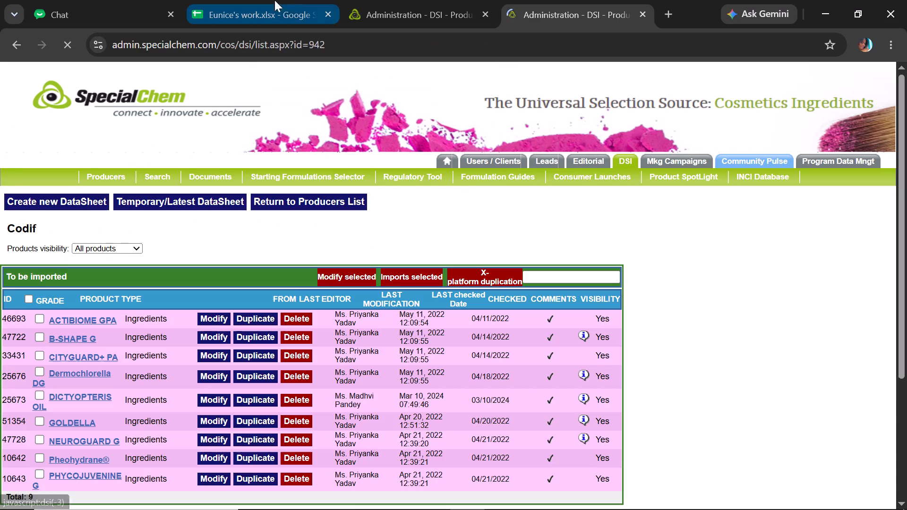
Copy the grade name "Hydrofiltrat Paniopsis G" from the Cosmetics sheet, shorten it to "Hydrofiltrat" in the trade/grade search and search the admin site's products.
{"action": "left_click", "coordinate": [367, 0]}
{"action": "left_click", "coordinate": [234, 1]}
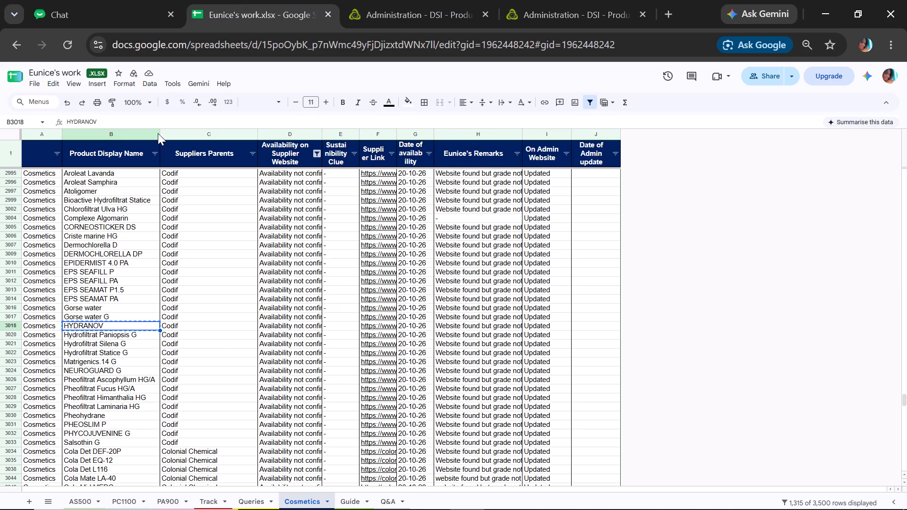
{"action": "left_click", "coordinate": [91, 333]}
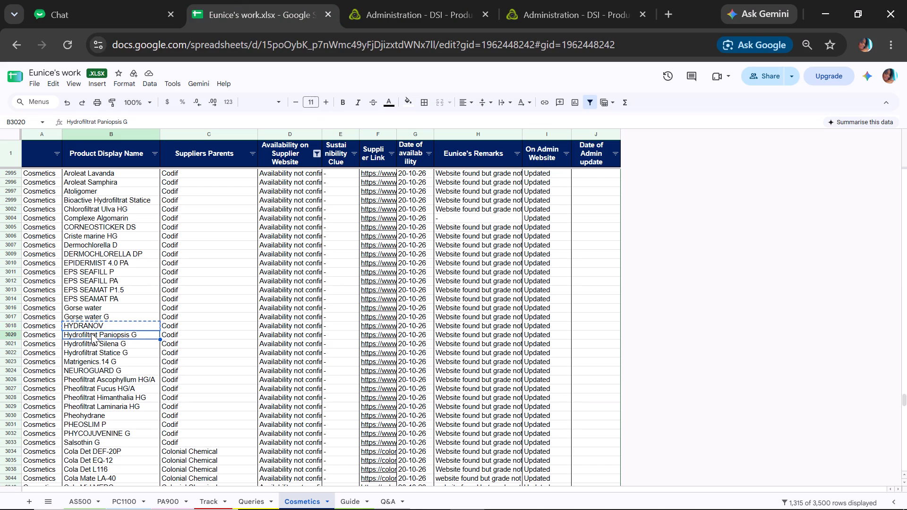
{"action": "key", "text": "ctrl+c"}
{"action": "left_click", "coordinate": [407, 0]}
{"action": "left_click_drag", "start_coordinate": [285, 382], "coordinate": [289, 371]}
{"action": "left_click_drag", "start_coordinate": [289, 371], "coordinate": [84, 420]}
{"action": "key", "text": "ctrl+v"}
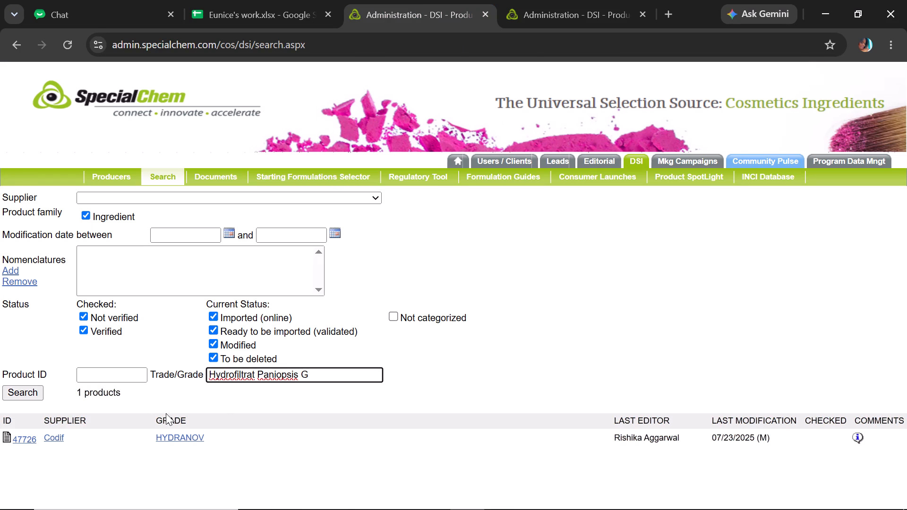
{"action": "left_click_drag", "start_coordinate": [256, 370], "coordinate": [349, 374]}
{"action": "key", "text": "BackSpace"}
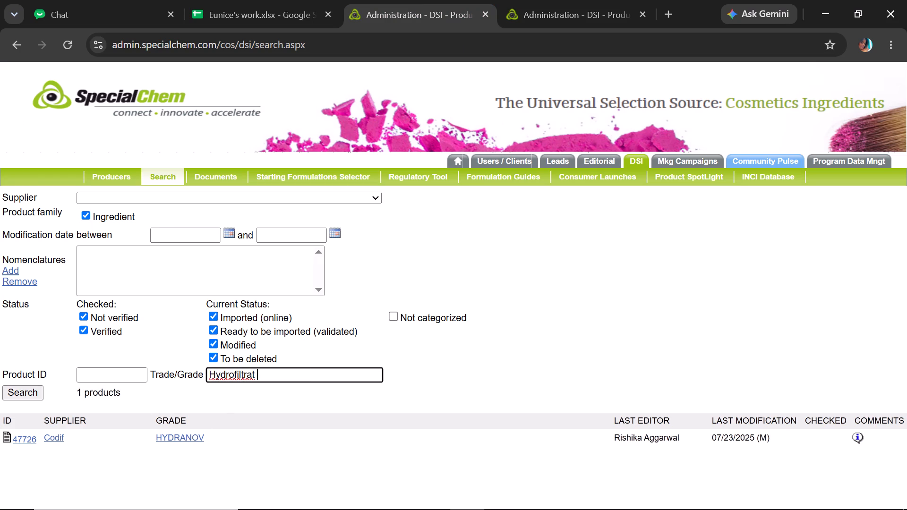
{"action": "key", "text": "BackSpace"}
{"action": "left_click", "coordinate": [30, 394]}
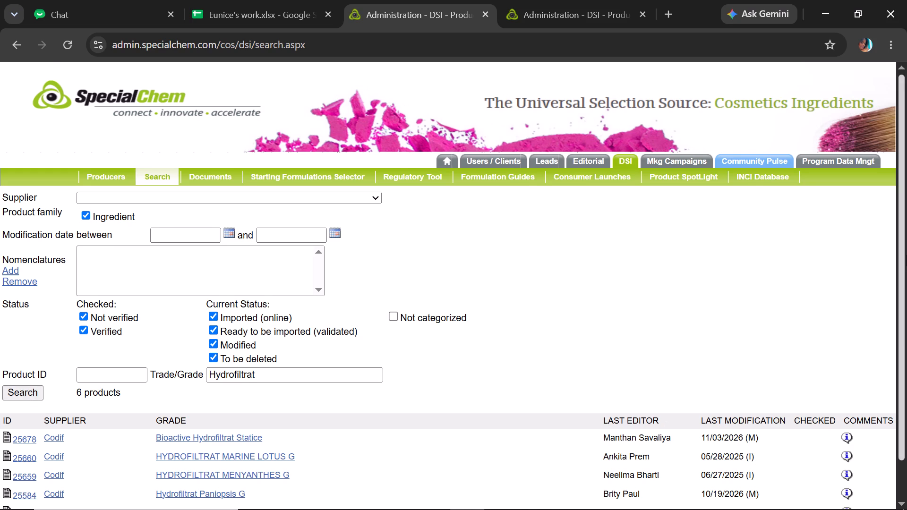
Open the Hydrofiltrat Paniopsis G datasheet from the search results, mark its status as checked on 11/03/2026 and save it.
{"action": "left_click_drag", "start_coordinate": [906, 255], "coordinate": [906, 345]}
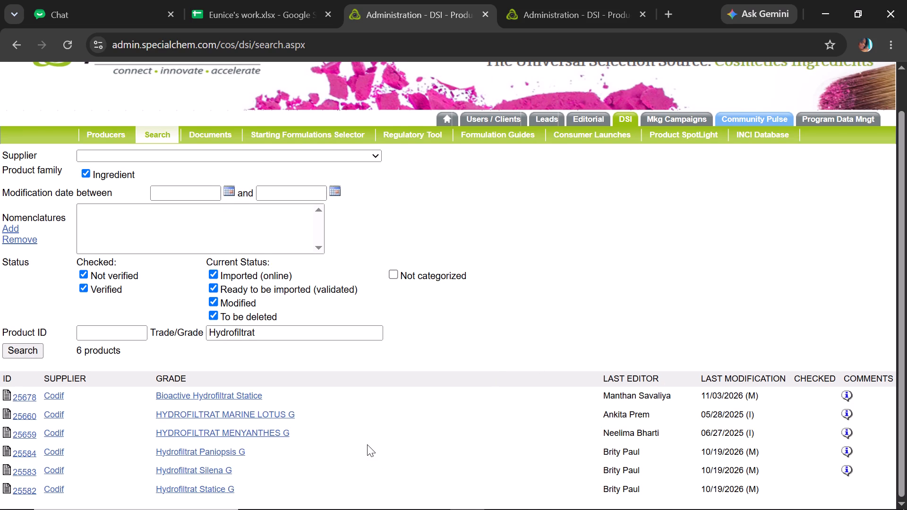
{"action": "left_click", "coordinate": [268, 8]}
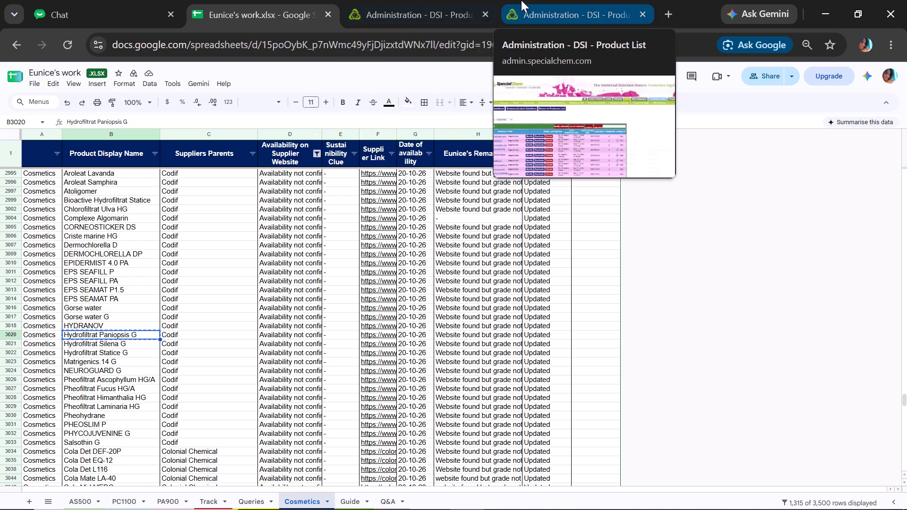
{"action": "left_click", "coordinate": [465, 1]}
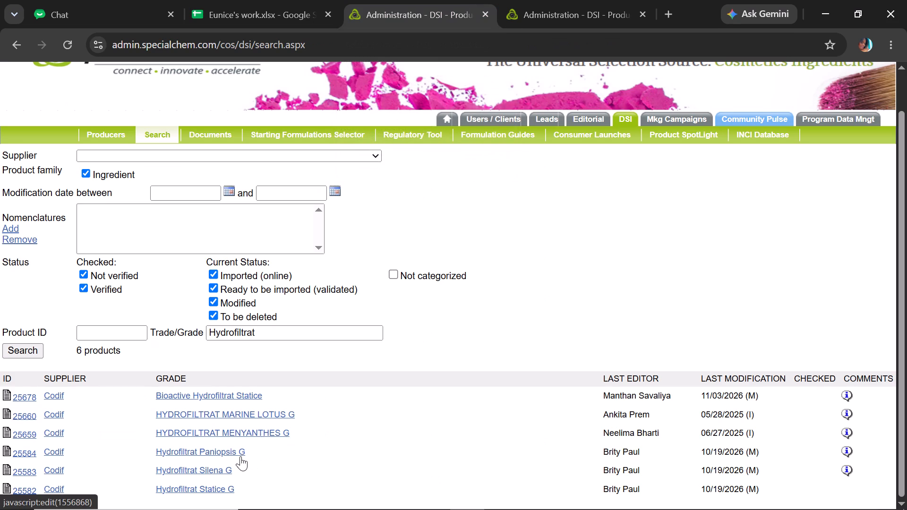
{"action": "left_click", "coordinate": [240, 456]}
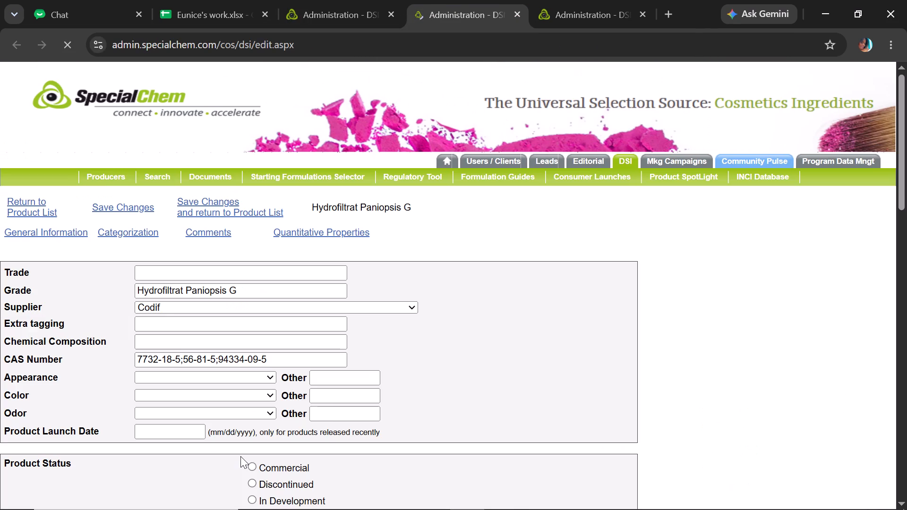
{"action": "left_click_drag", "start_coordinate": [906, 175], "coordinate": [903, 195]}
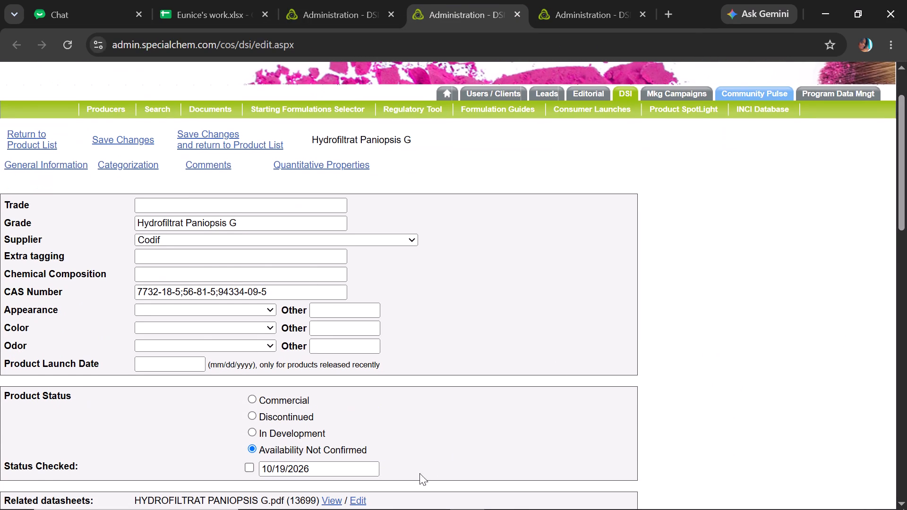
{"action": "left_click", "coordinate": [249, 467]}
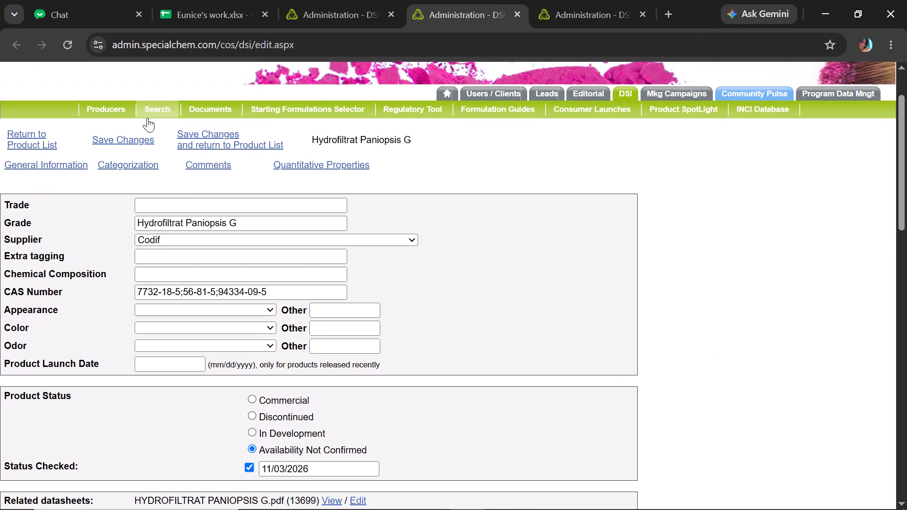
{"action": "left_click", "coordinate": [138, 137]}
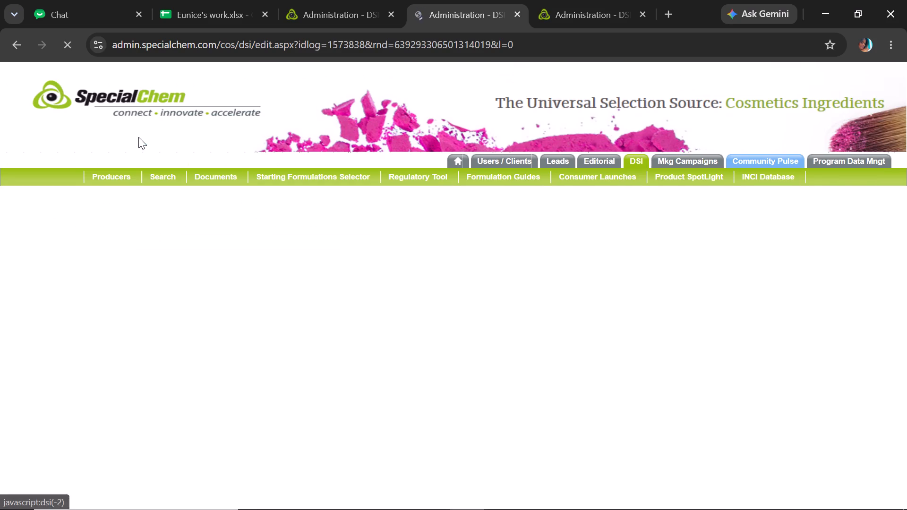
Go through Hydrofiltrat Paniopsis G's comments and quantitative properties, then save the changes and return to the product list.
{"action": "left_click", "coordinate": [221, 229]}
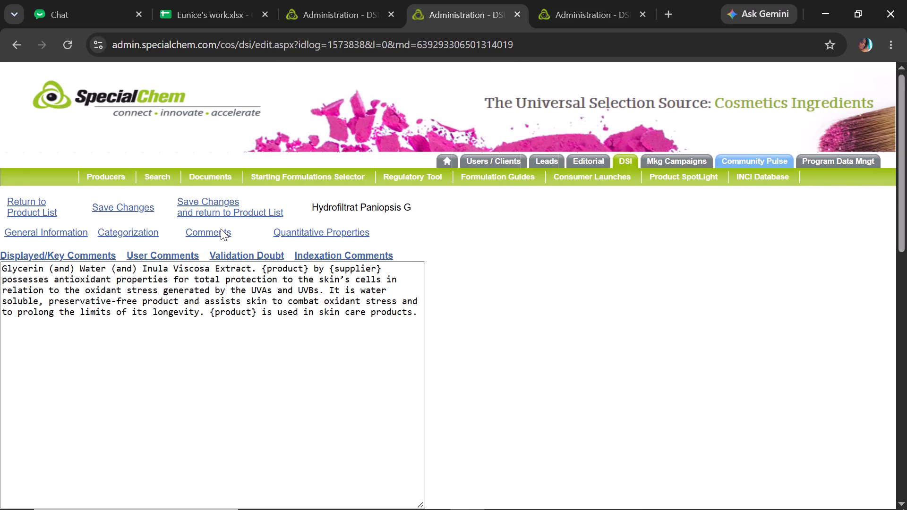
{"action": "left_click_drag", "start_coordinate": [906, 177], "coordinate": [906, 208]}
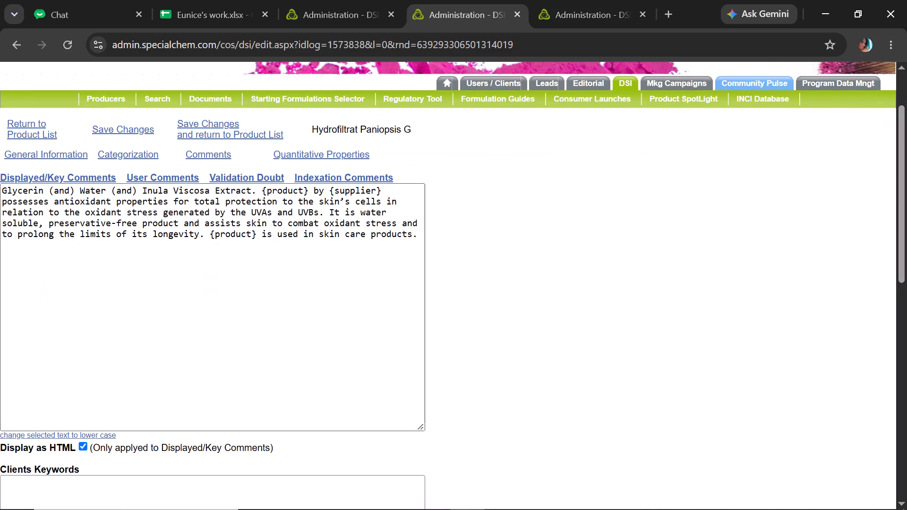
{"action": "left_click", "coordinate": [301, 156]}
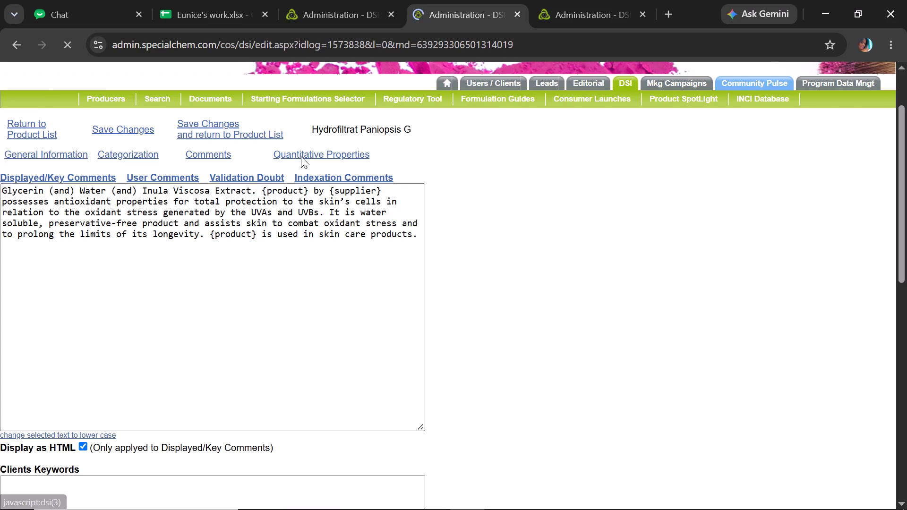
{"action": "left_click", "coordinate": [195, 212]}
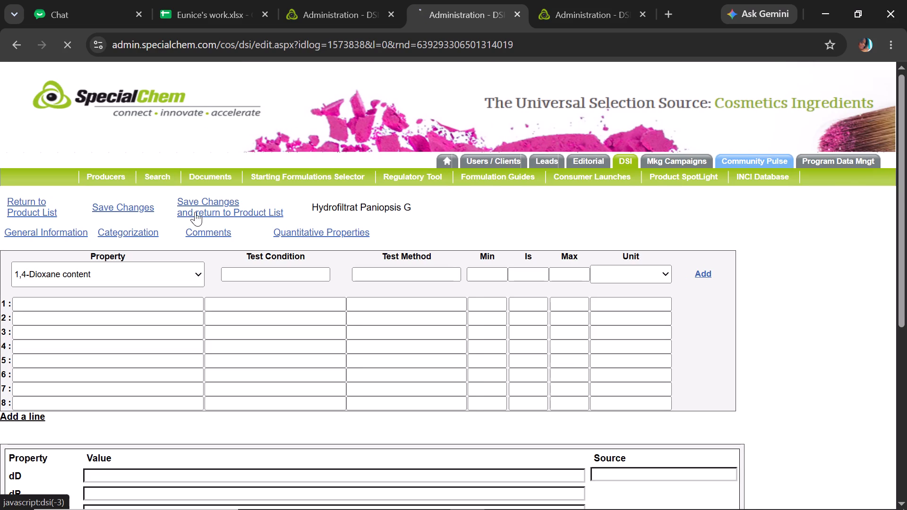
Open the Hydrofiltrat Silena G datasheet from the search results, mark its status as checked on 11/03/2026 and save it.
{"action": "left_click", "coordinate": [308, 11]}
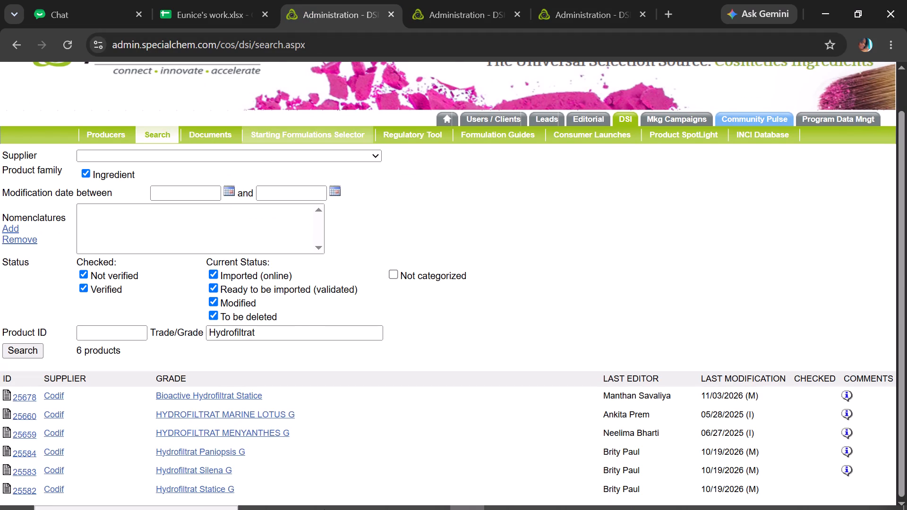
{"action": "left_click", "coordinate": [204, 467]}
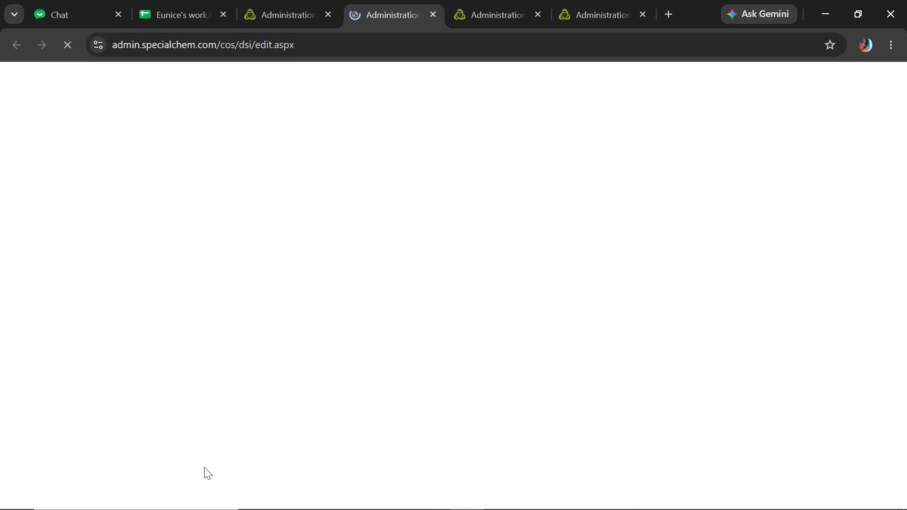
{"action": "left_click_drag", "start_coordinate": [906, 153], "coordinate": [906, 165]}
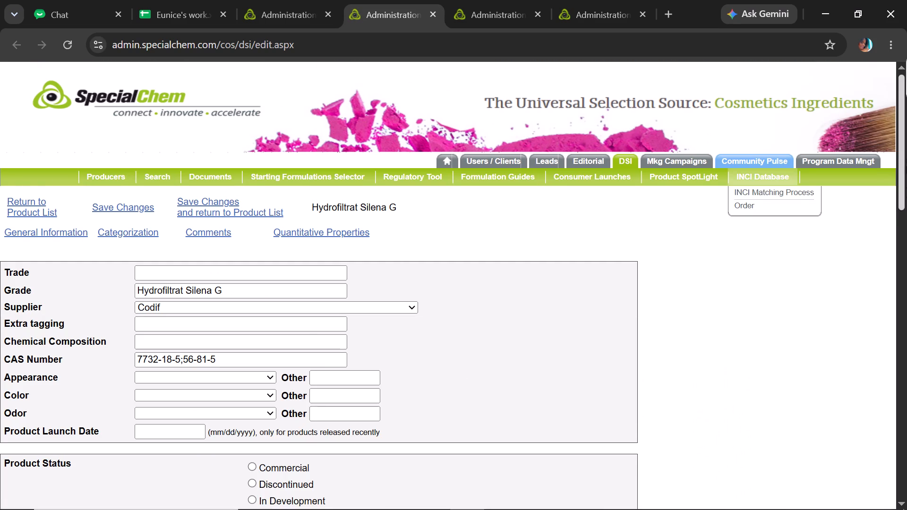
{"action": "left_click_drag", "start_coordinate": [906, 165], "coordinate": [906, 190]}
{"action": "left_click", "coordinate": [250, 411]}
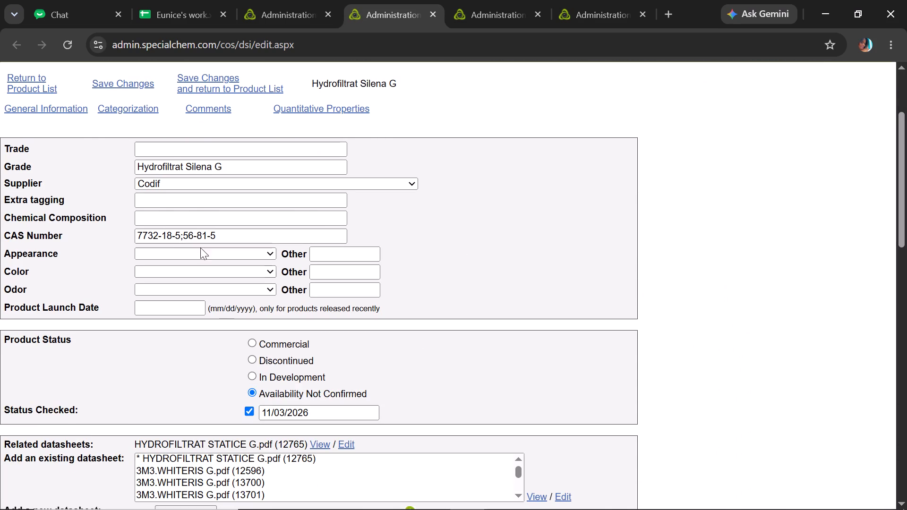
{"action": "left_click", "coordinate": [143, 90]}
{"action": "left_click", "coordinate": [146, 85]}
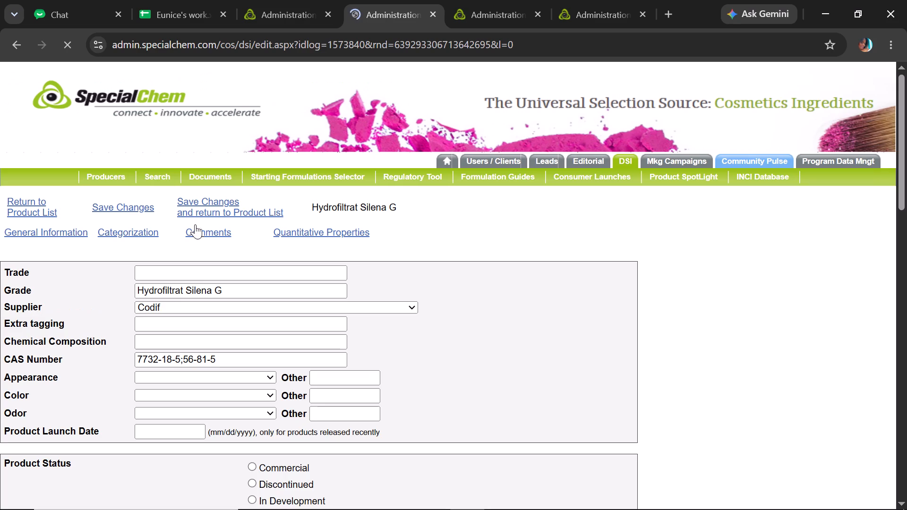
Go through Hydrofiltrat Silena G's comments and quantitative properties, then save the changes and return to the product list.
{"action": "left_click", "coordinate": [200, 235]}
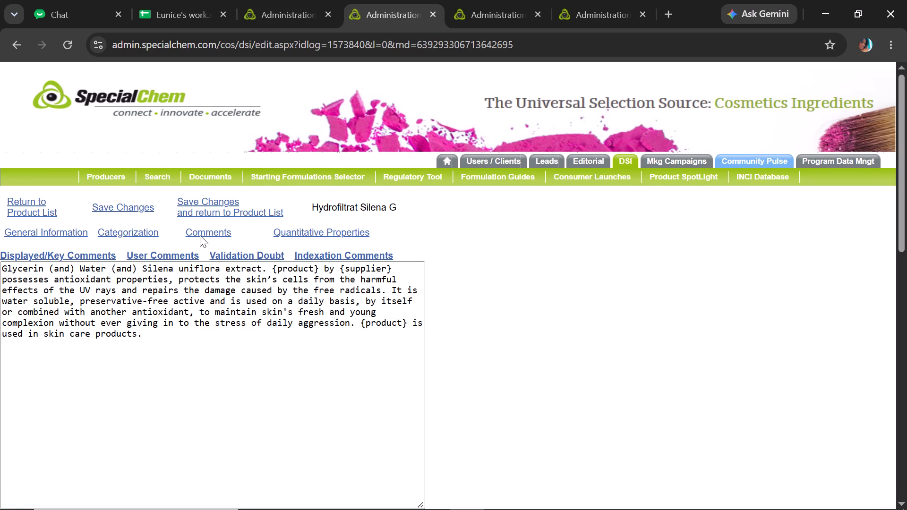
{"action": "left_click_drag", "start_coordinate": [900, 210], "coordinate": [898, 229]}
{"action": "left_click", "coordinate": [342, 185]}
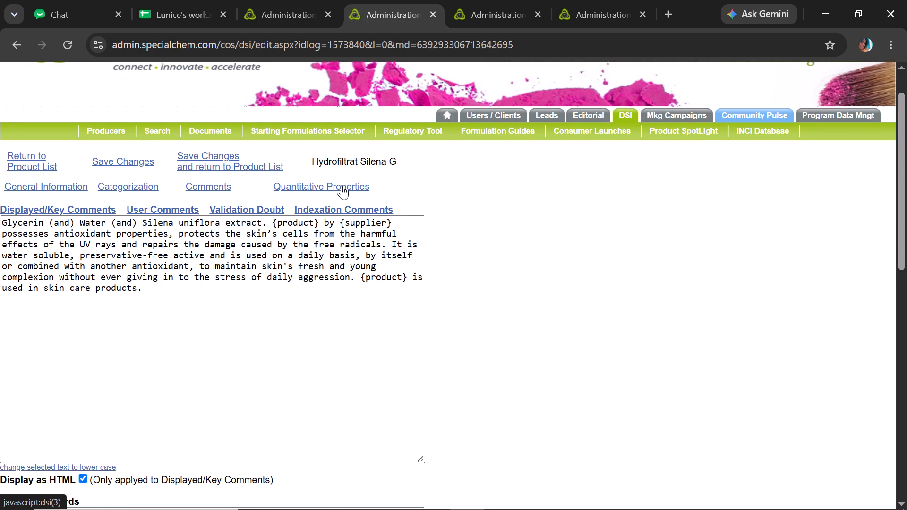
{"action": "left_click", "coordinate": [210, 209]}
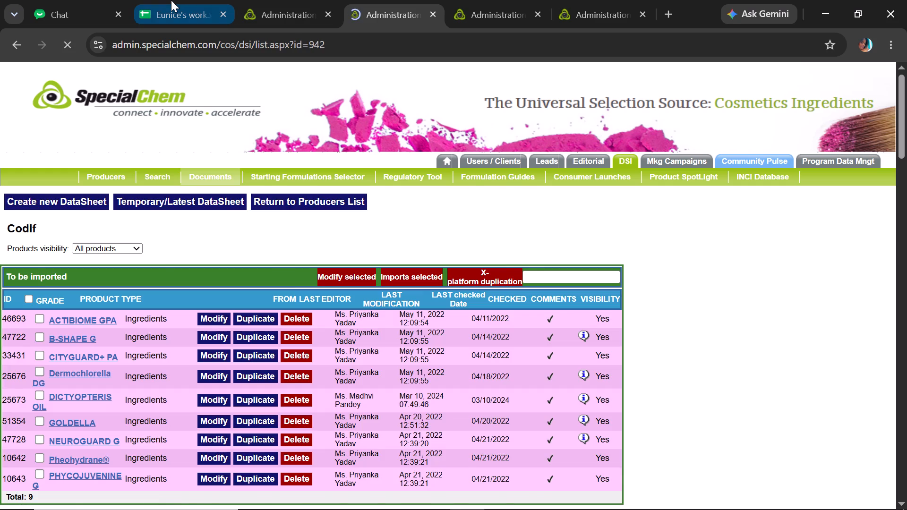
Select Hydrofiltrat Statice G in the Cosmetics sheet, open its datasheet from the search results, mark its status as checked on 11/03/2026 and save it.
{"action": "left_click", "coordinate": [171, 0]}
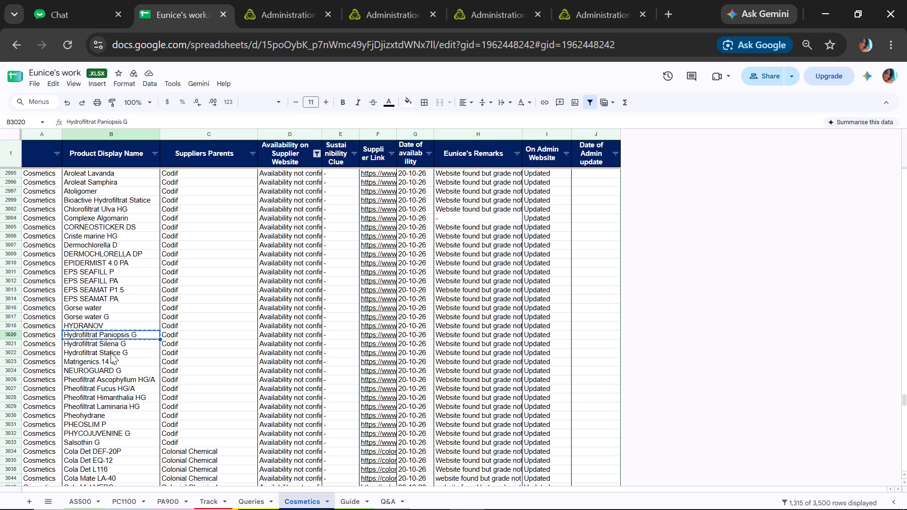
{"action": "left_click", "coordinate": [111, 352]}
{"action": "left_click", "coordinate": [319, 0]}
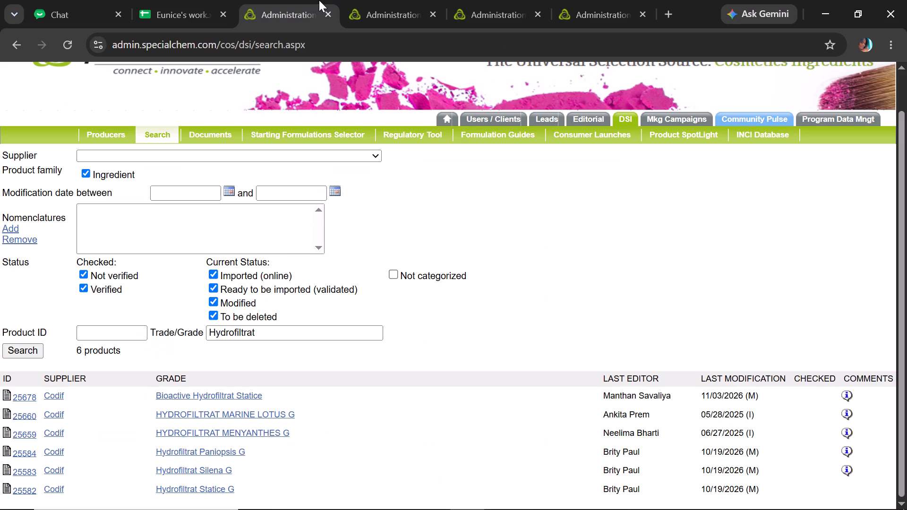
{"action": "left_click", "coordinate": [197, 493]}
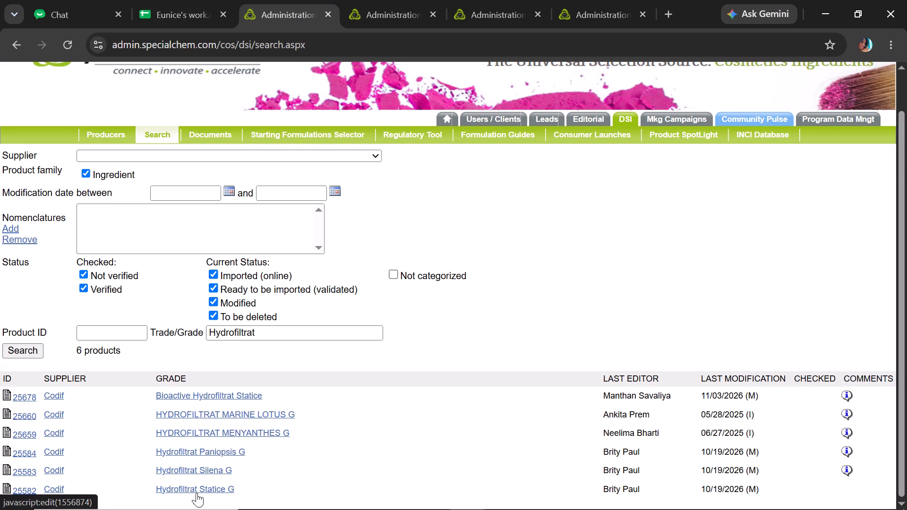
{"action": "left_click_drag", "start_coordinate": [906, 83], "coordinate": [906, 89]}
{"action": "left_click_drag", "start_coordinate": [906, 128], "coordinate": [904, 162]}
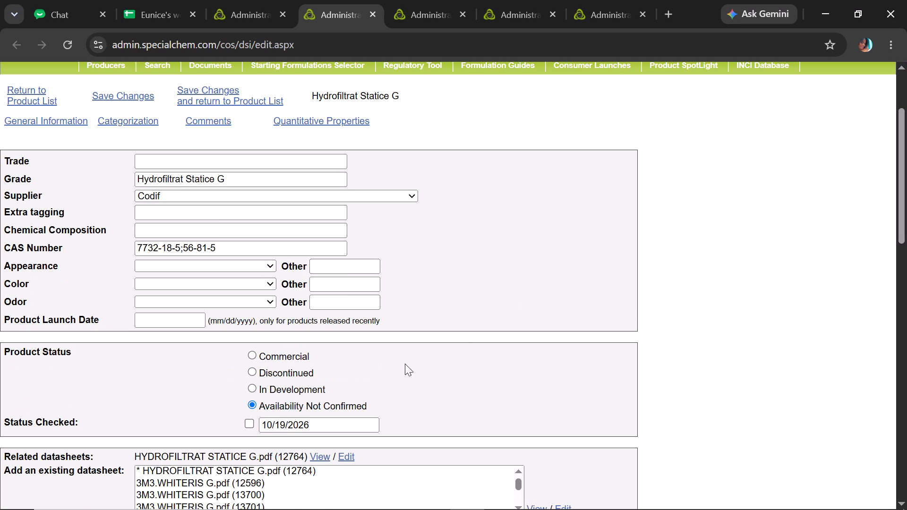
{"action": "left_click", "coordinate": [249, 425]}
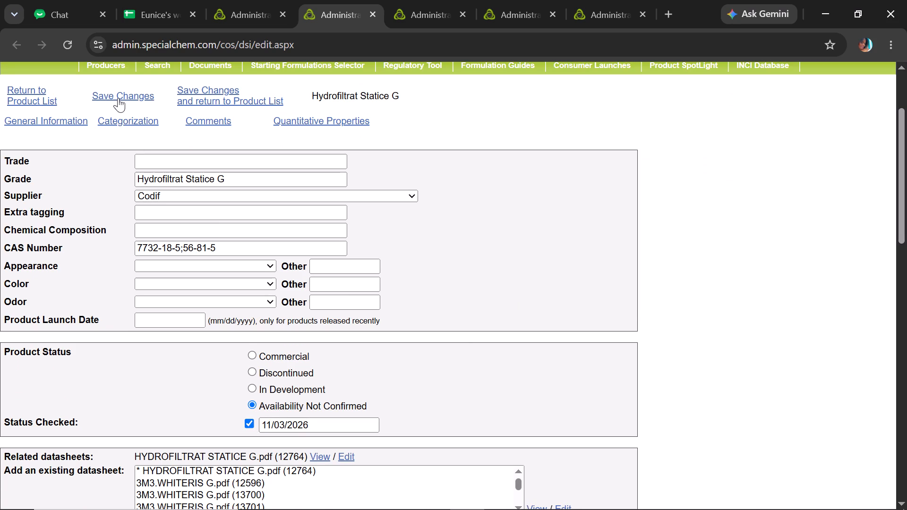
{"action": "left_click", "coordinate": [118, 98]}
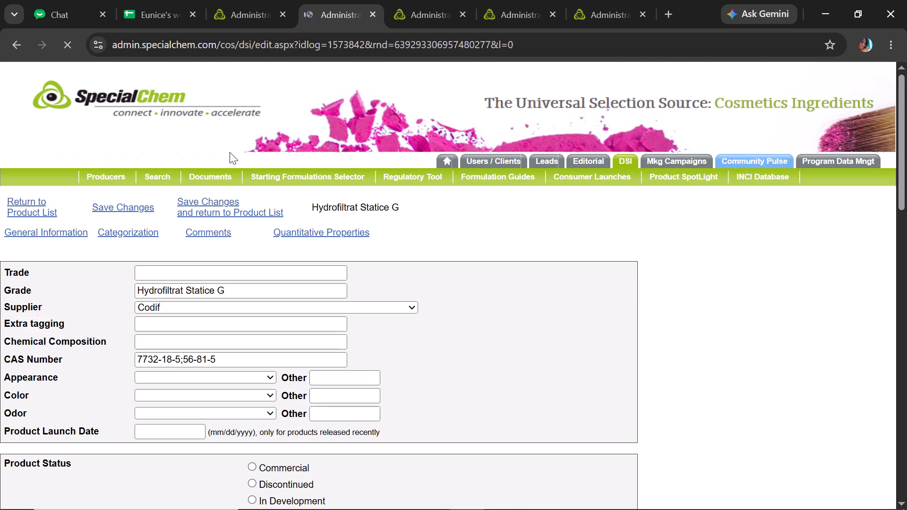
Go through Hydrofiltrat Statice G's comments and quantitative properties, then save the changes and return to the product list.
{"action": "left_click", "coordinate": [225, 234]}
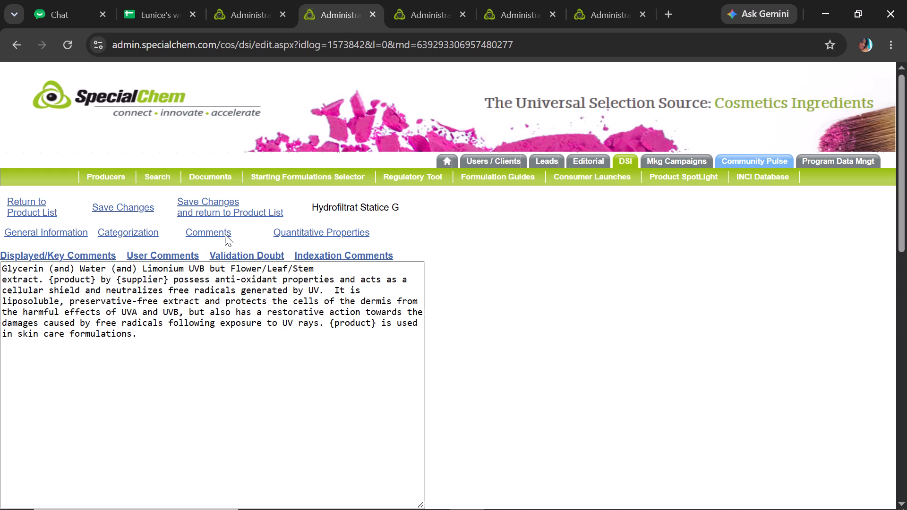
{"action": "left_click_drag", "start_coordinate": [906, 218], "coordinate": [904, 246]}
{"action": "left_click", "coordinate": [311, 165]}
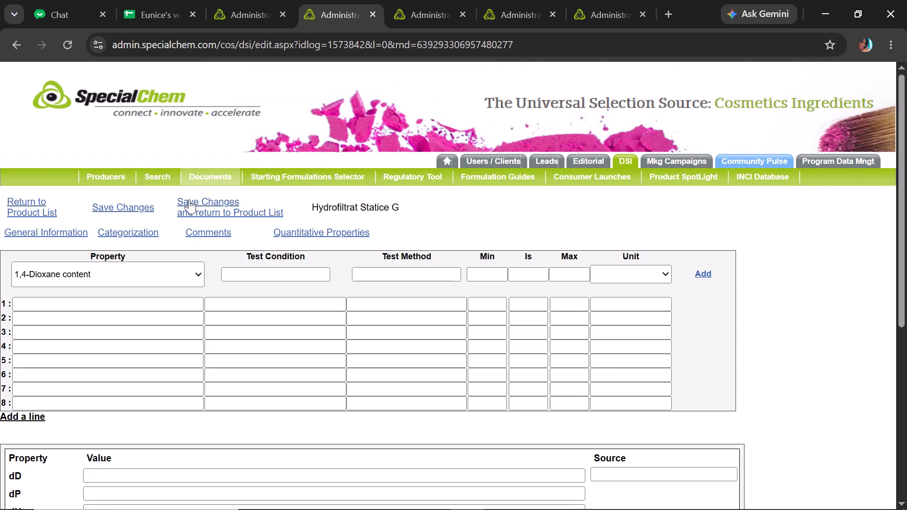
{"action": "left_click", "coordinate": [189, 200]}
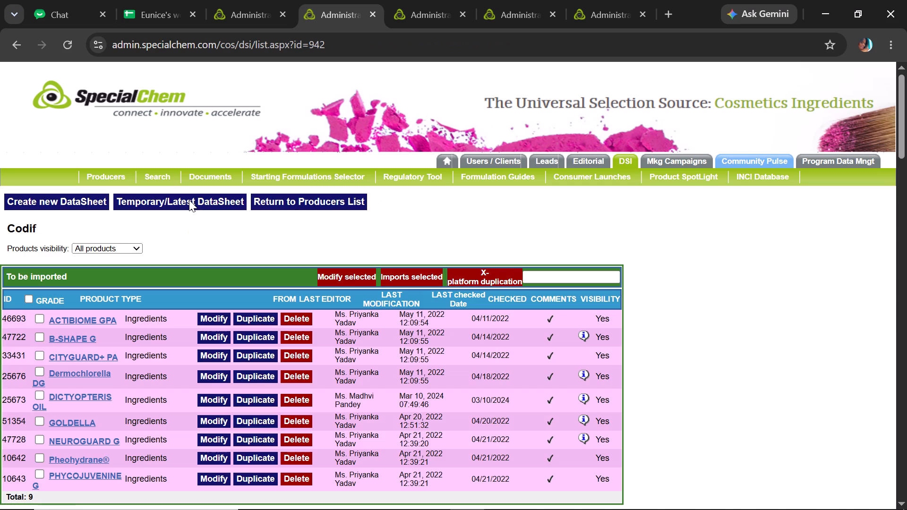
Copy the grade name Matrigenics.14 G from the Cosmetics sheet and search the admin site's datasheets for it.
{"action": "left_click", "coordinate": [153, 0]}
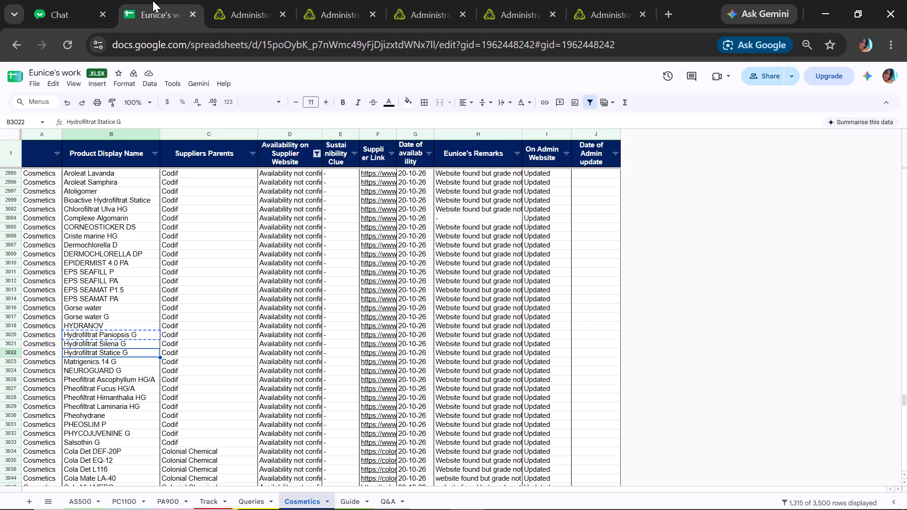
{"action": "left_click", "coordinate": [104, 363]}
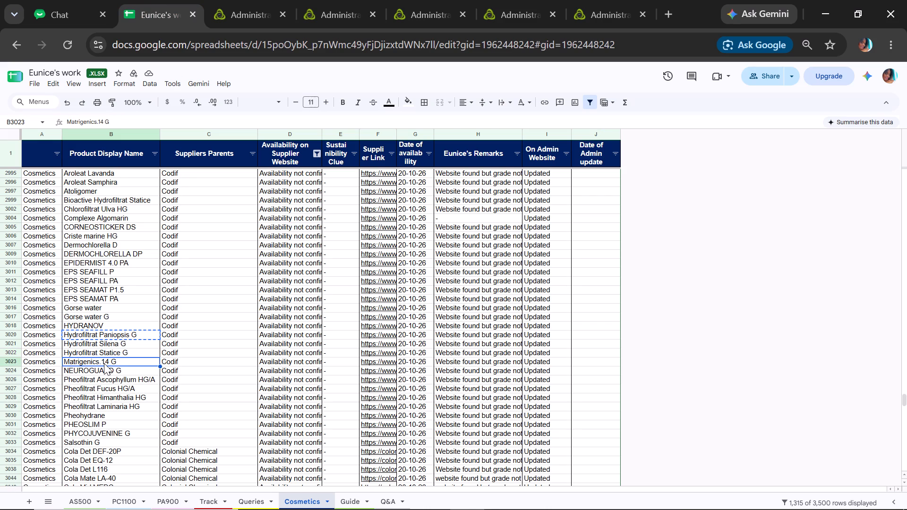
{"action": "key", "text": "ctrl+c"}
{"action": "left_click", "coordinate": [241, 0]}
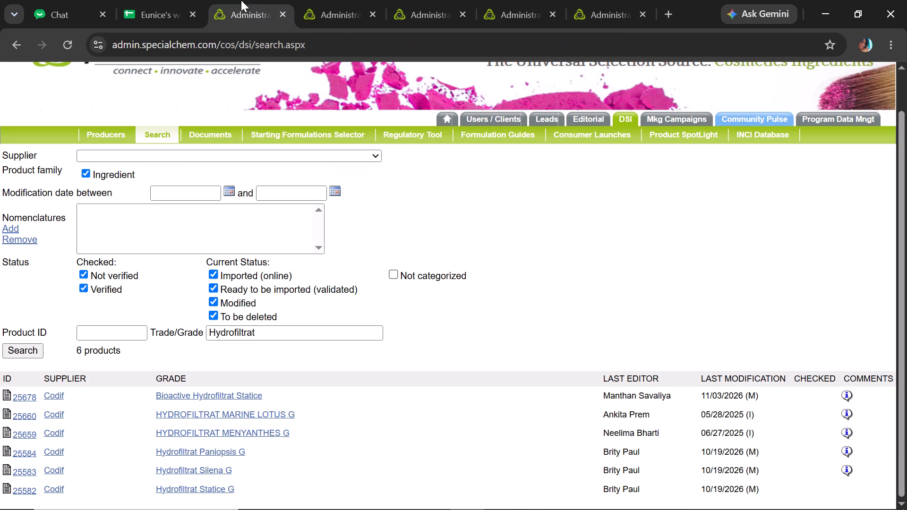
{"action": "left_click_drag", "start_coordinate": [281, 337], "coordinate": [61, 344]}
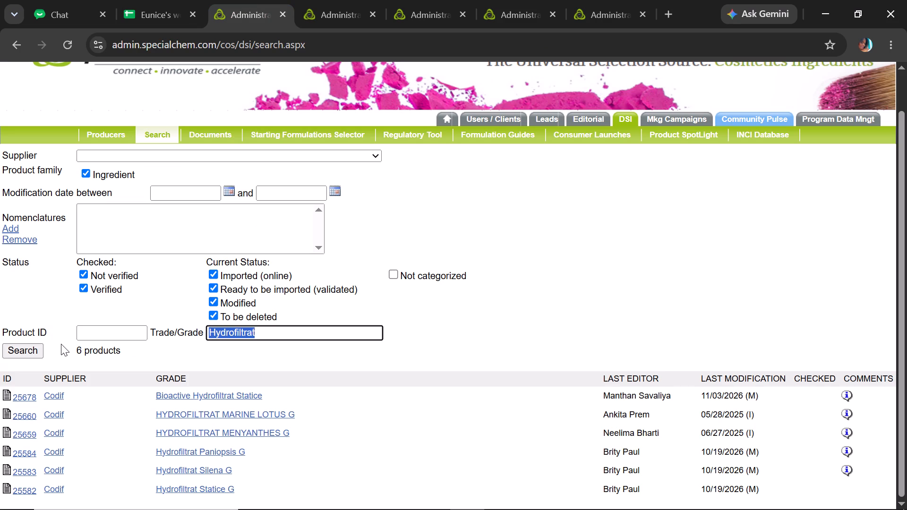
{"action": "key", "text": "ctrl+v"}
{"action": "left_click", "coordinate": [10, 352]}
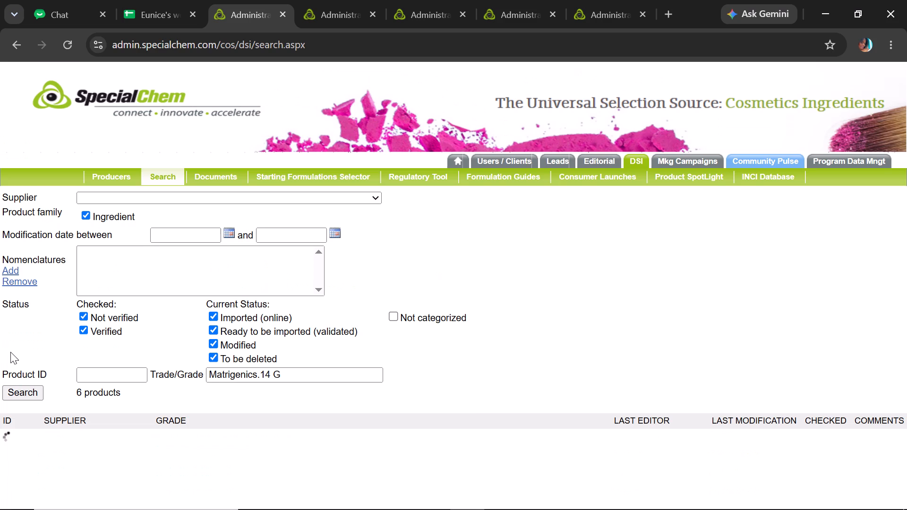
Open the Matrigenics 14 G datasheet from the search results, set its status to Availability Not Confirmed, checked on 11/03/2026, and save it.
{"action": "left_click", "coordinate": [199, 436]}
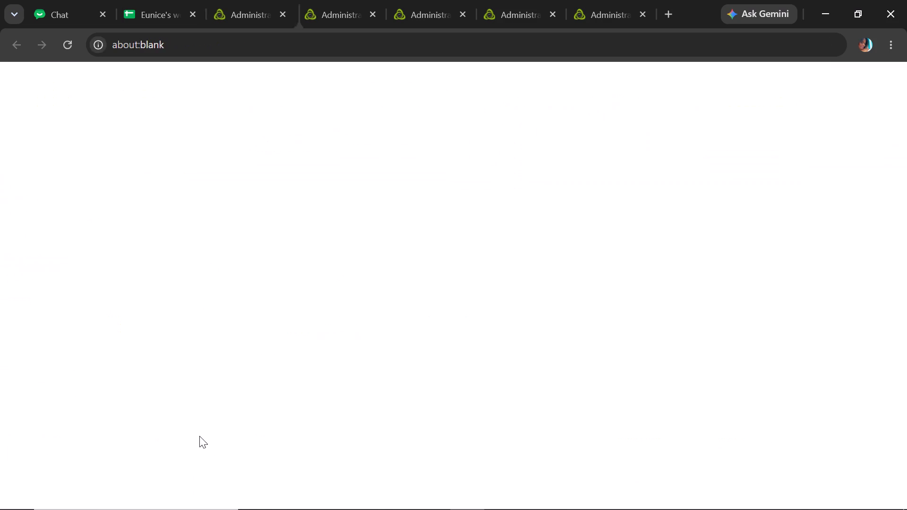
{"action": "left_click_drag", "start_coordinate": [899, 181], "coordinate": [899, 198]}
{"action": "left_click", "coordinate": [253, 464]}
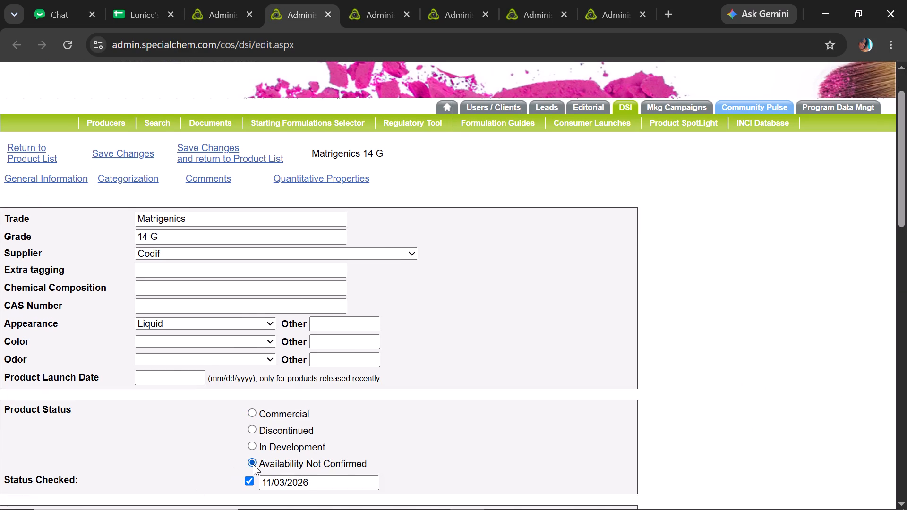
{"action": "left_click", "coordinate": [136, 153]}
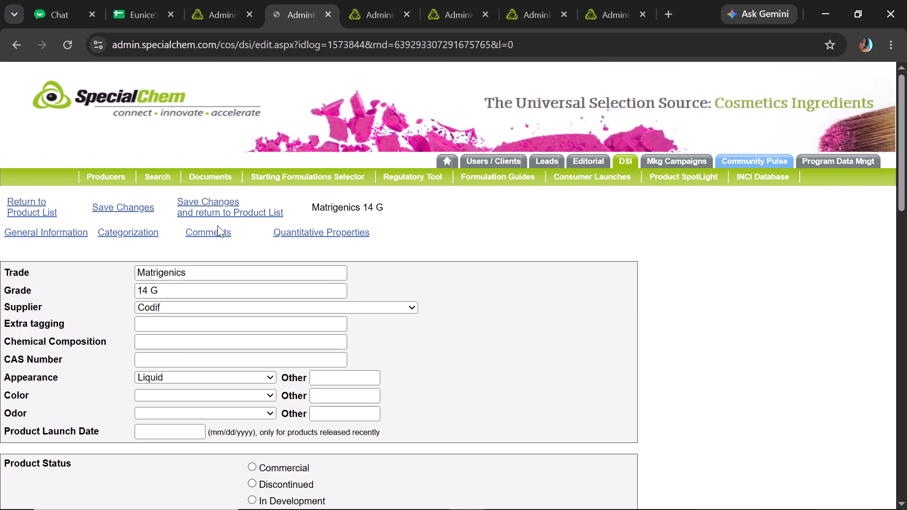
Go through the comments of the Matrigenics 14 G datasheet, starting with the displayed/key comment text.
{"action": "left_click", "coordinate": [215, 231]}
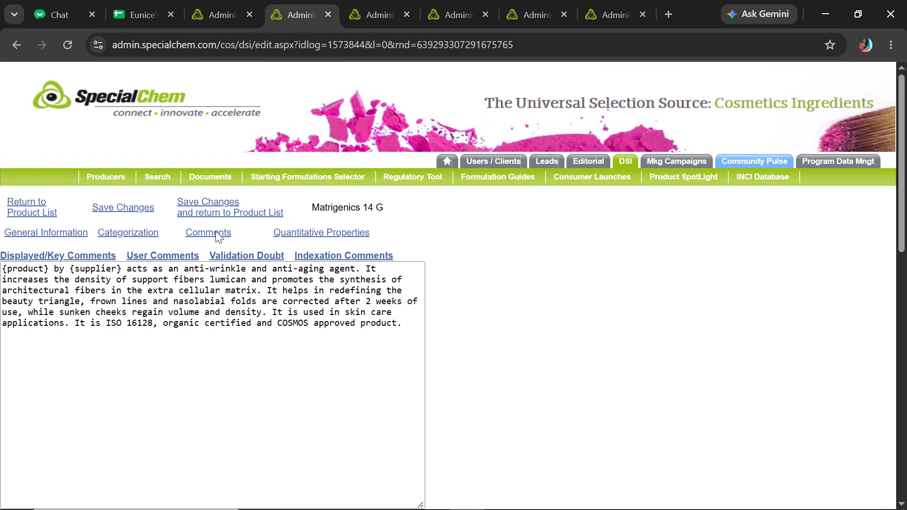
{"action": "left_click", "coordinate": [213, 281]}
{"action": "left_click", "coordinate": [213, 281]}
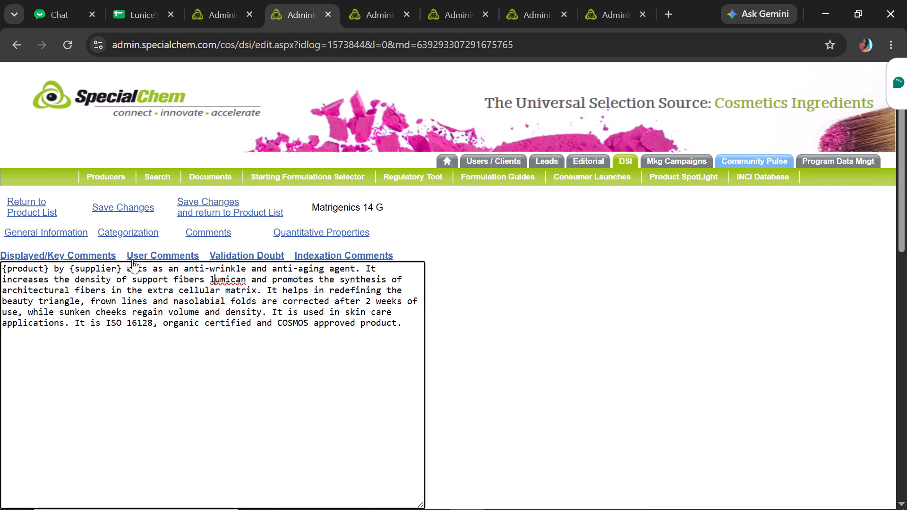